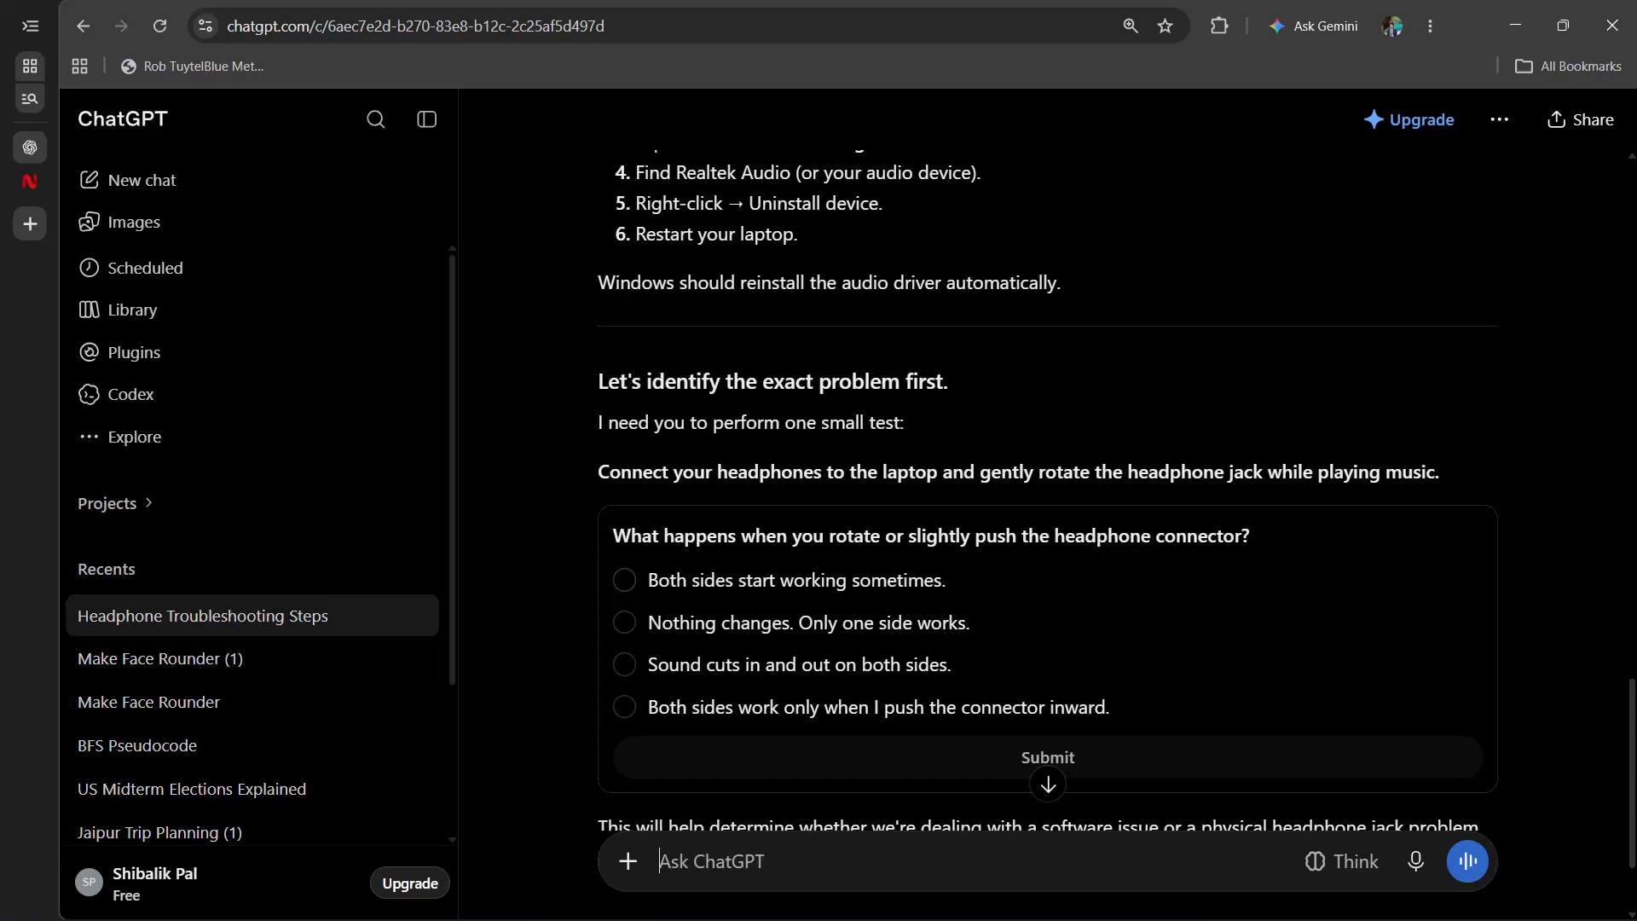
Get online over the LPU Wireless Wi-Fi network through its browser login page.
left_click(1423, 908)
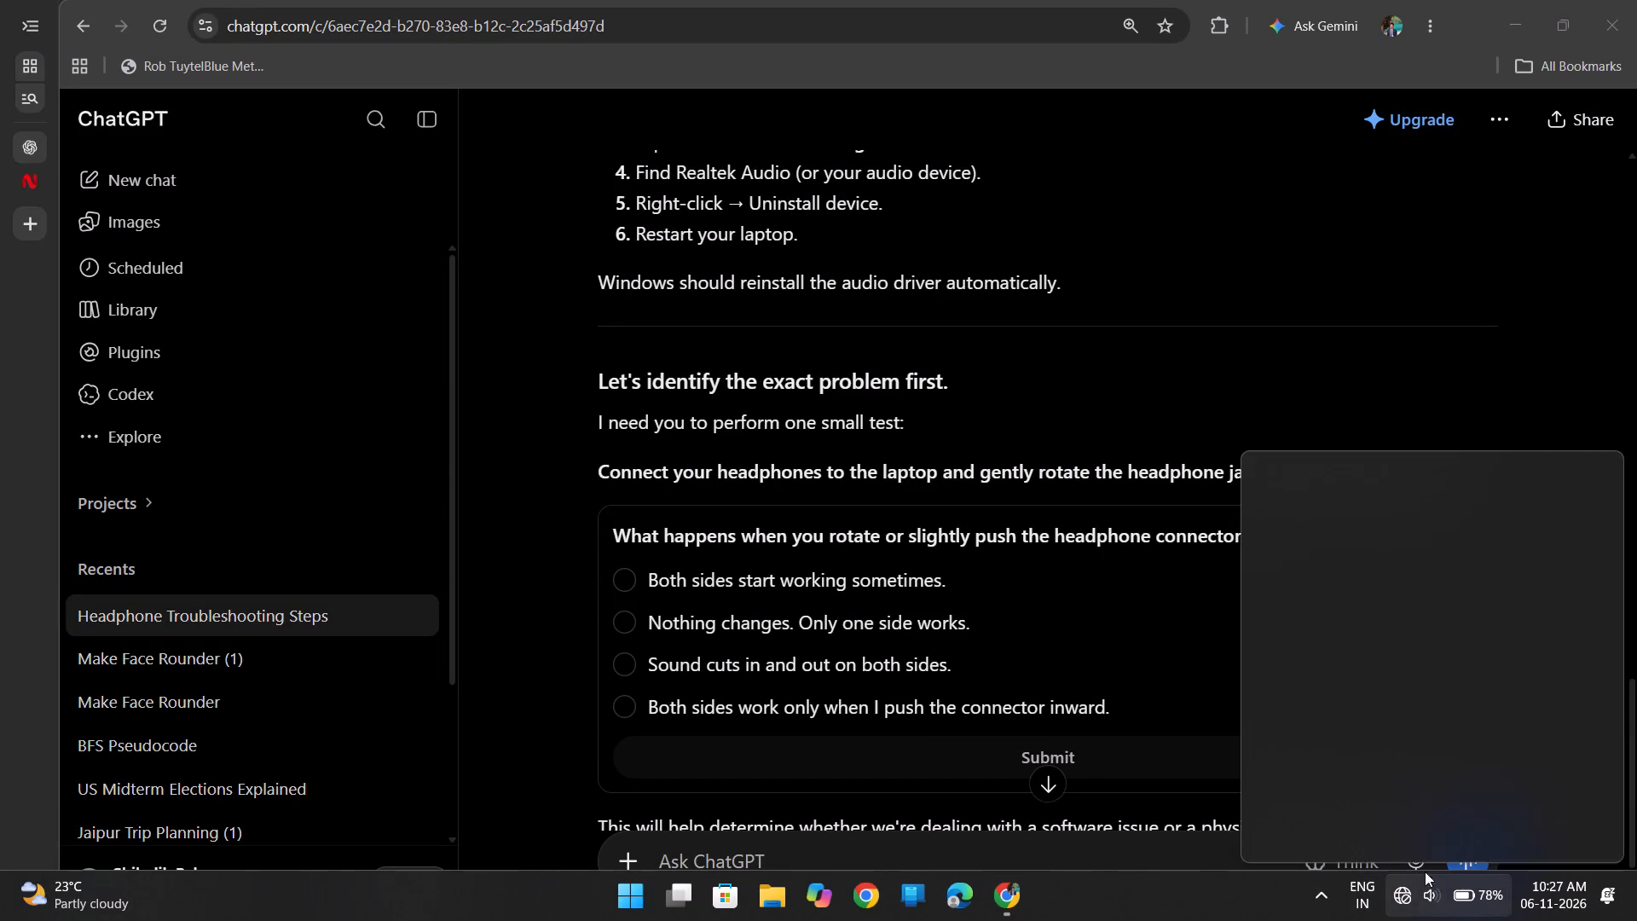
left_click(1340, 488)
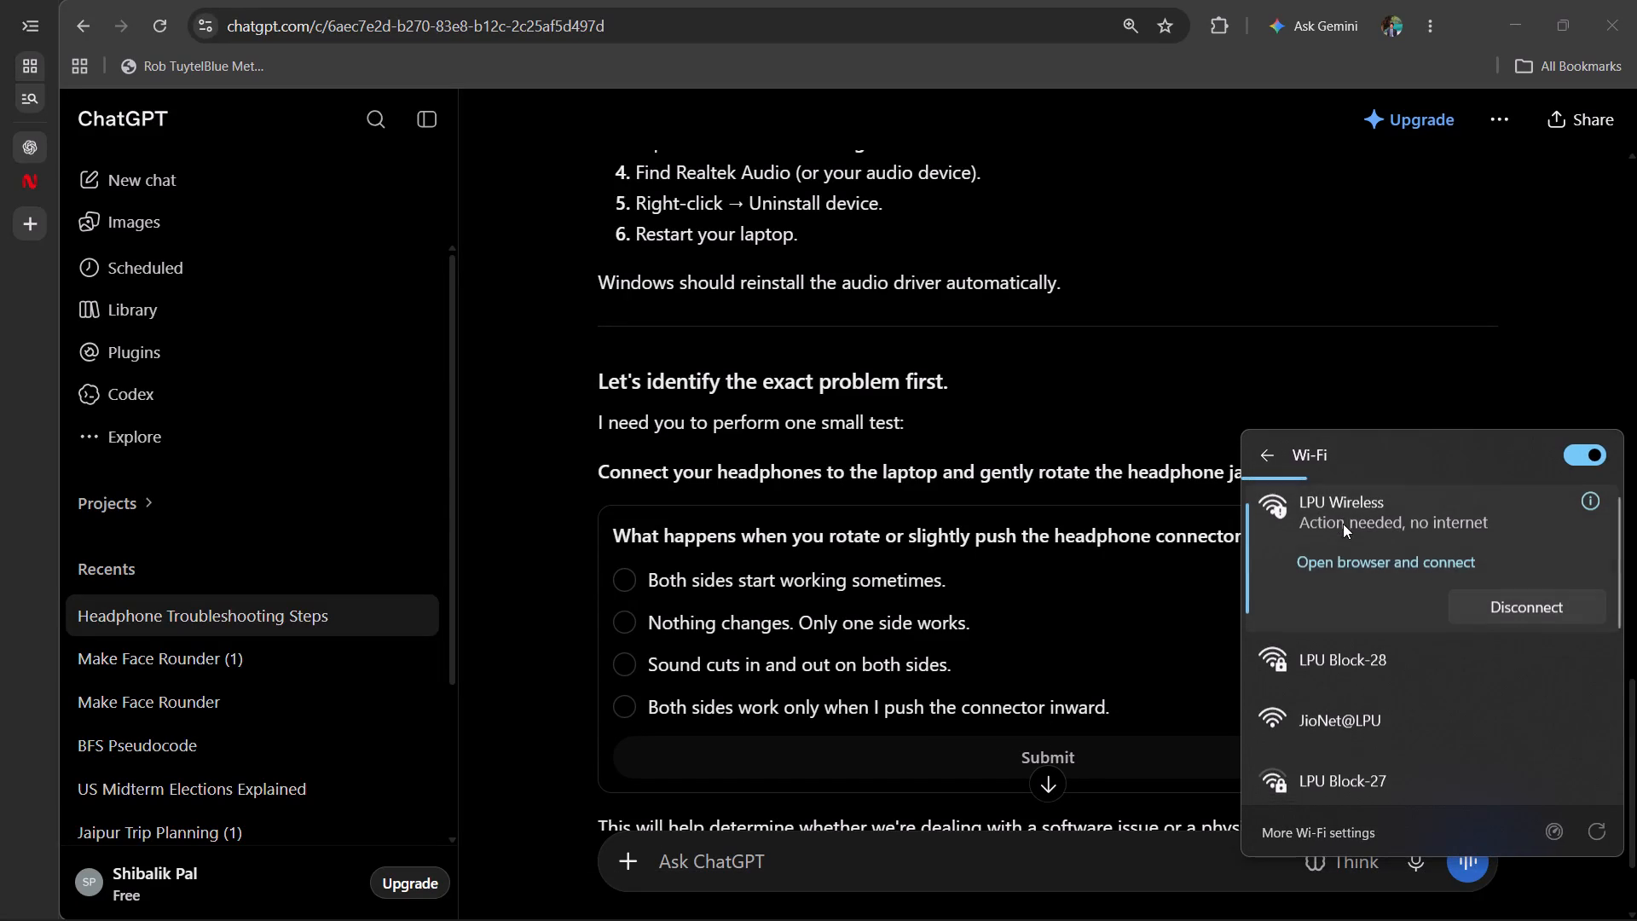
left_click(1348, 551)
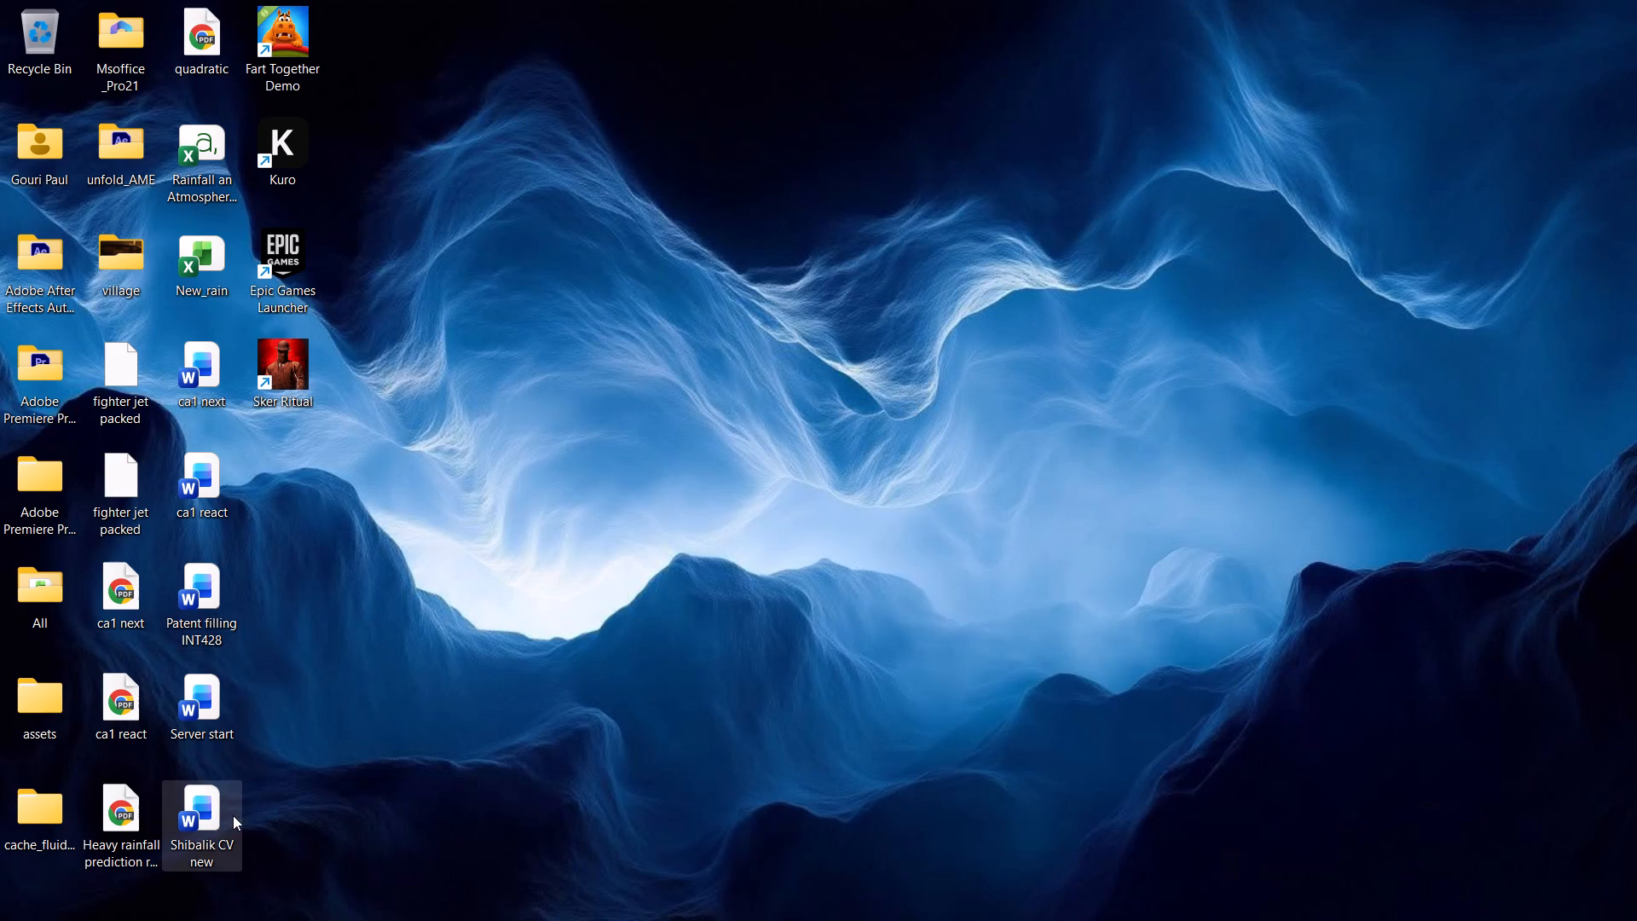
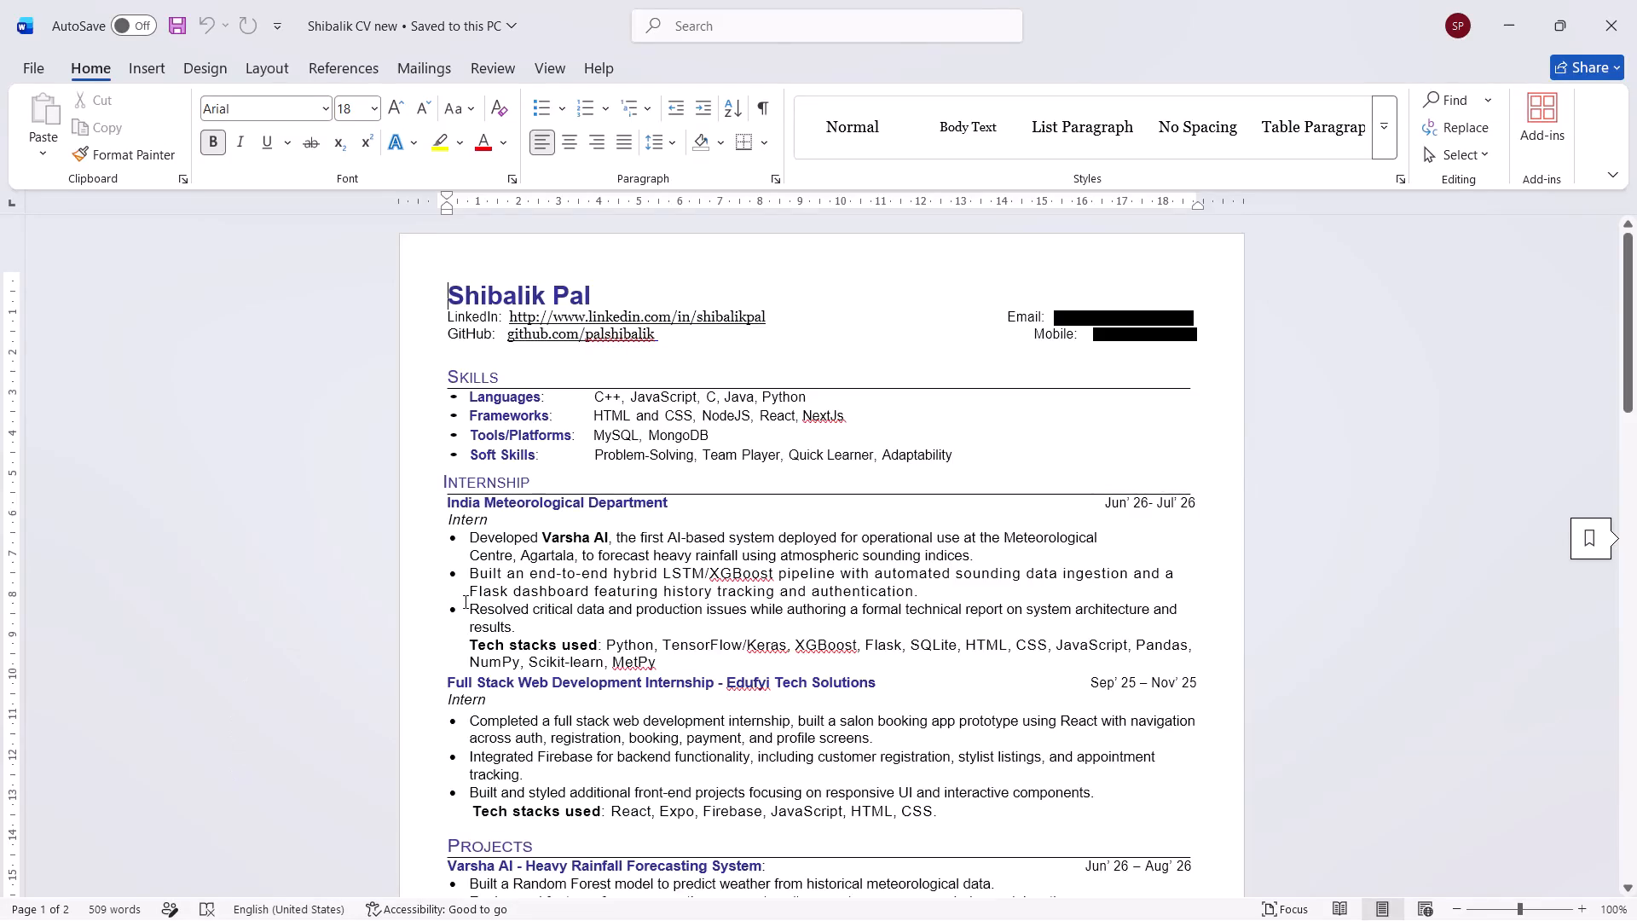
Read through the whole CV, from Skills and Internship down to Projects, Certificates, Achievements and Education.
scroll(471, 602, "down", 2)
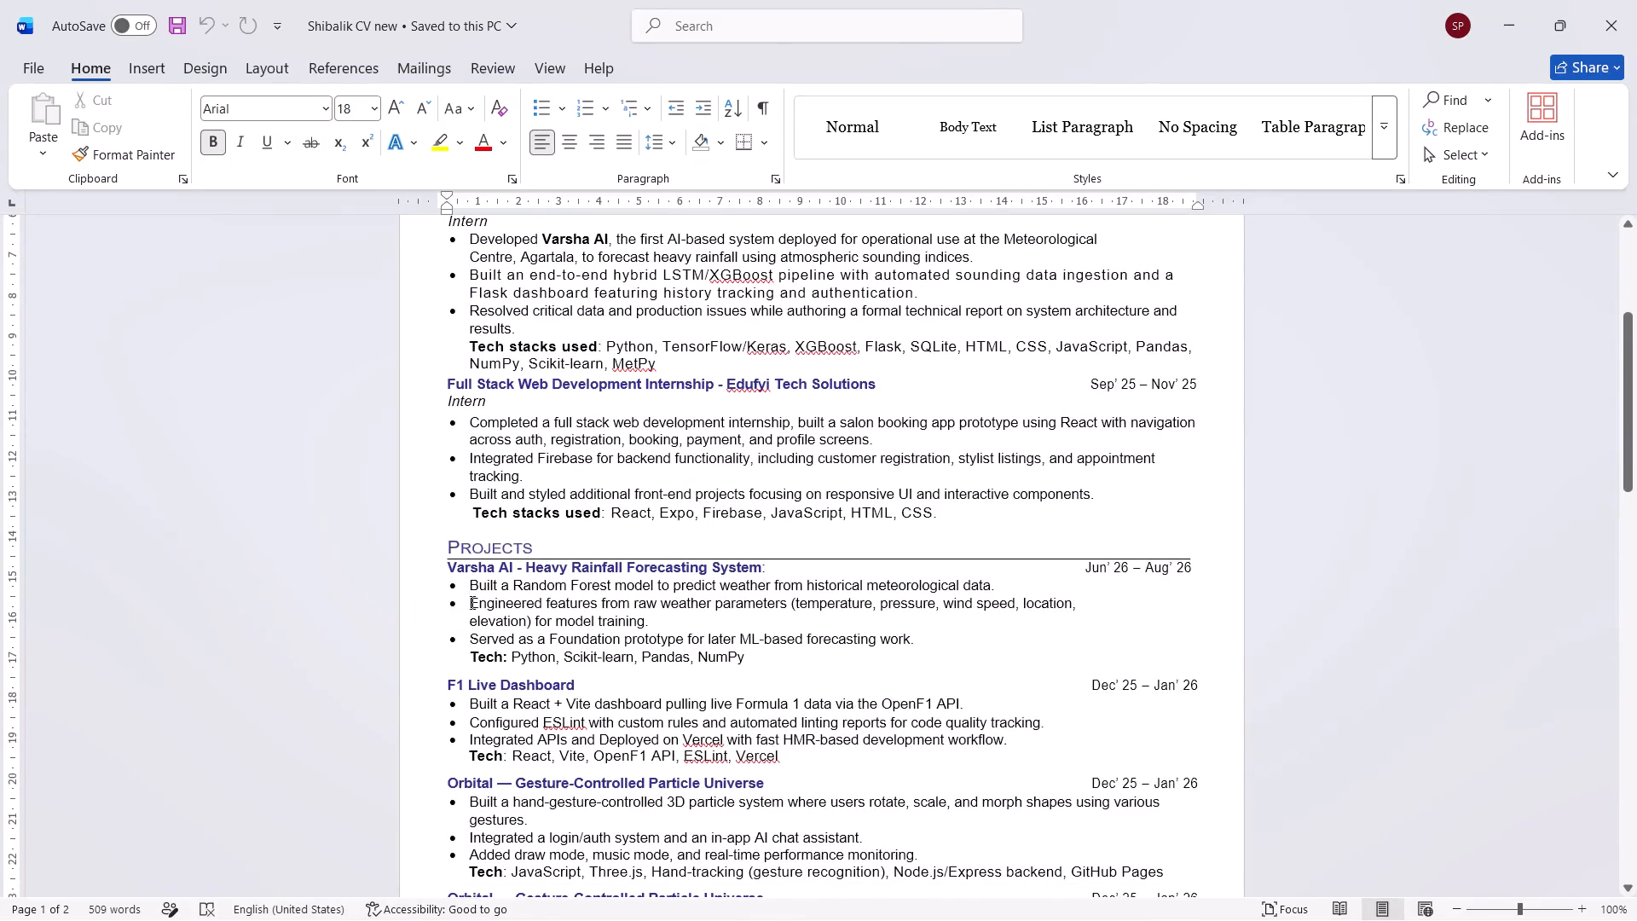
scroll(471, 602, "up", 2, "ctrl")
scroll(471, 602, "down", 1)
scroll(471, 602, "up", 1)
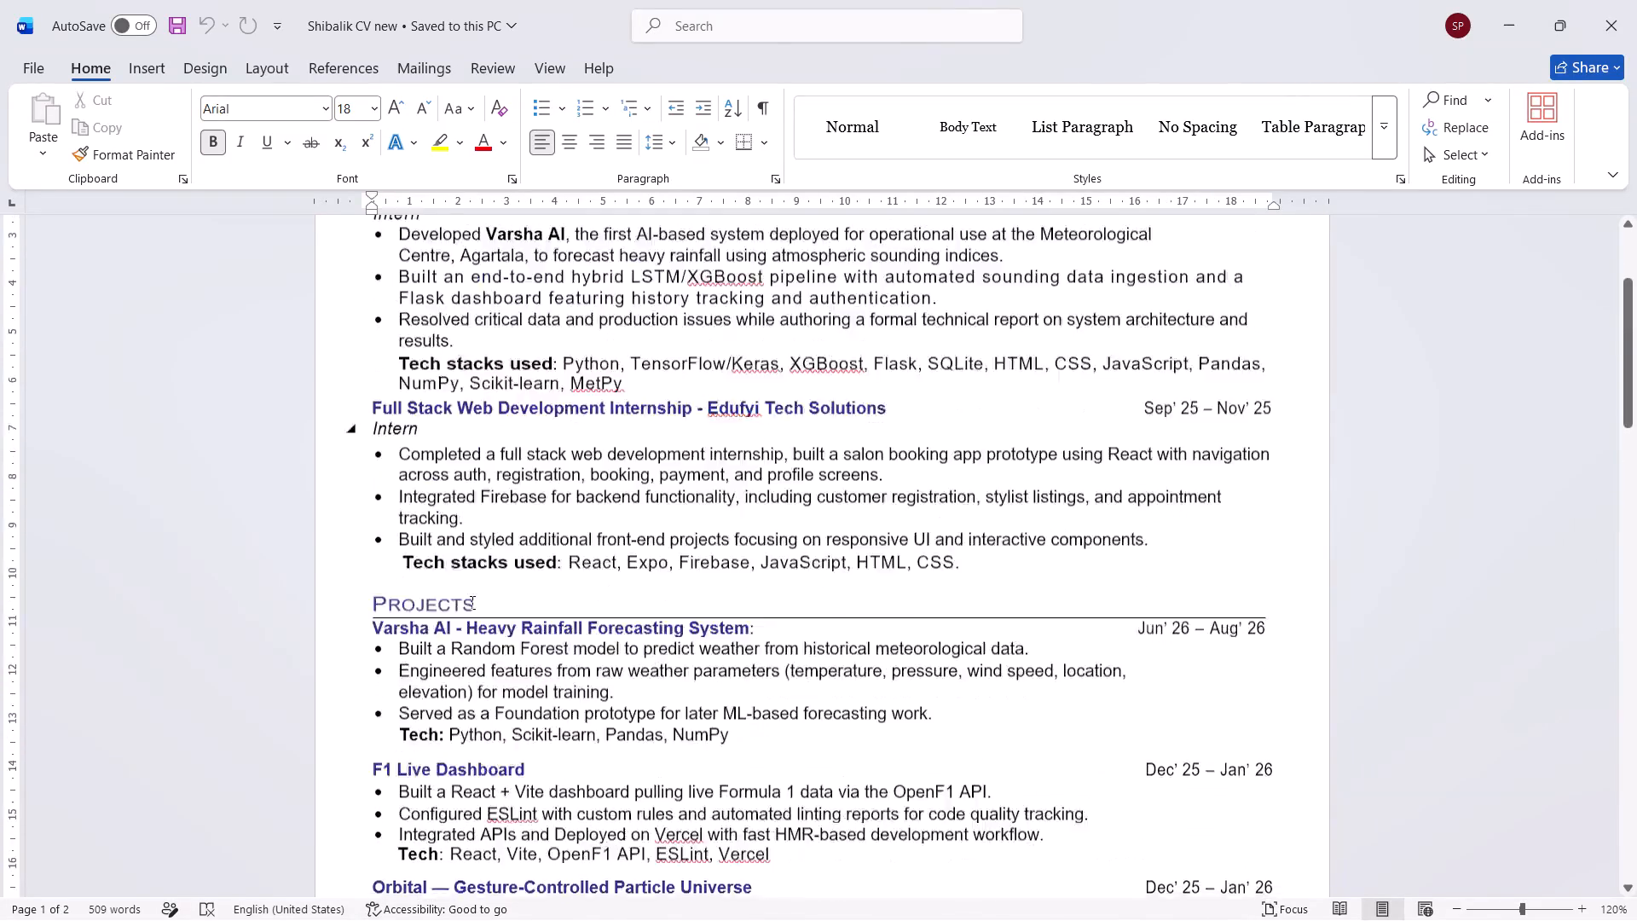
scroll(471, 602, "up", 2)
scroll(471, 602, "down", 1)
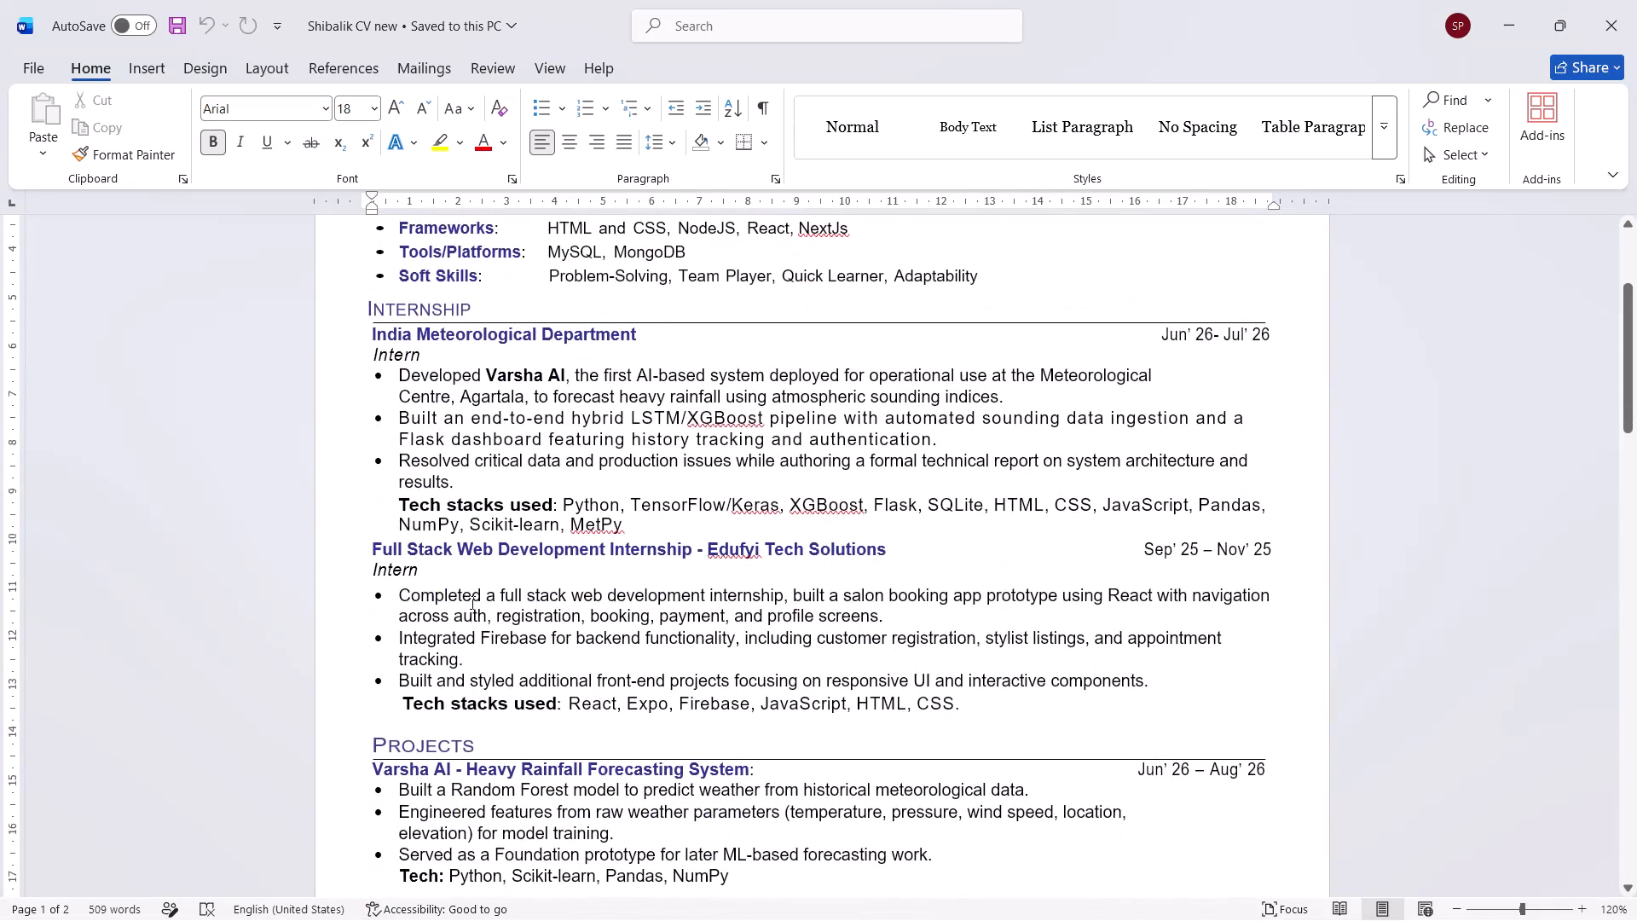
scroll(471, 602, "down", 2)
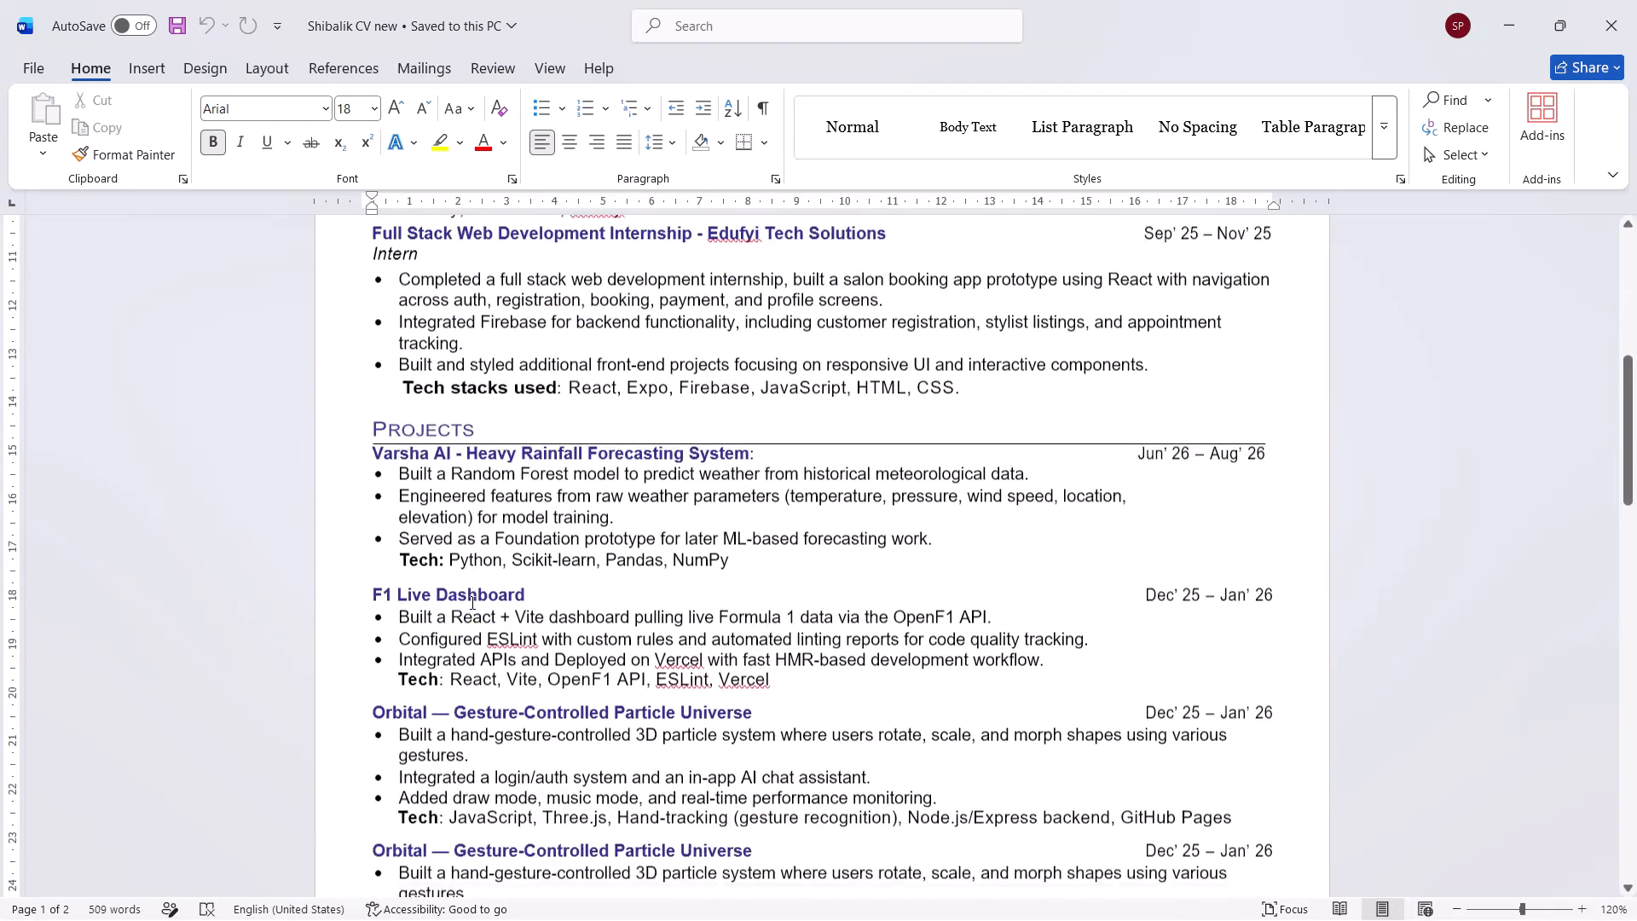
scroll(471, 602, "down", 1)
scroll(471, 602, "up", 1)
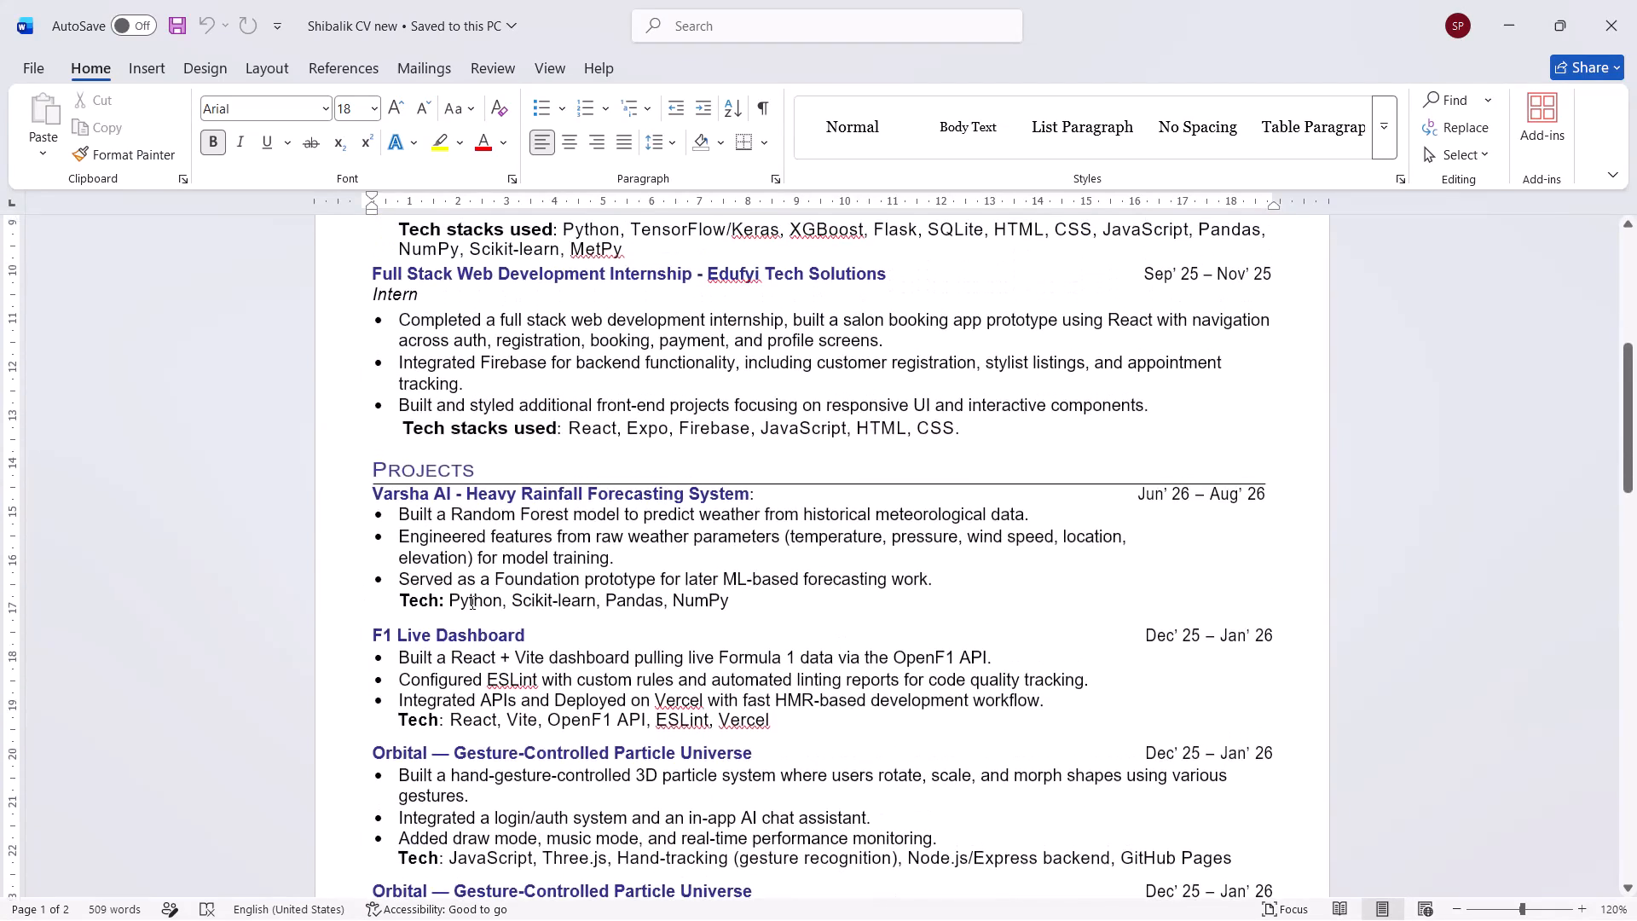
scroll(471, 602, "up", 1)
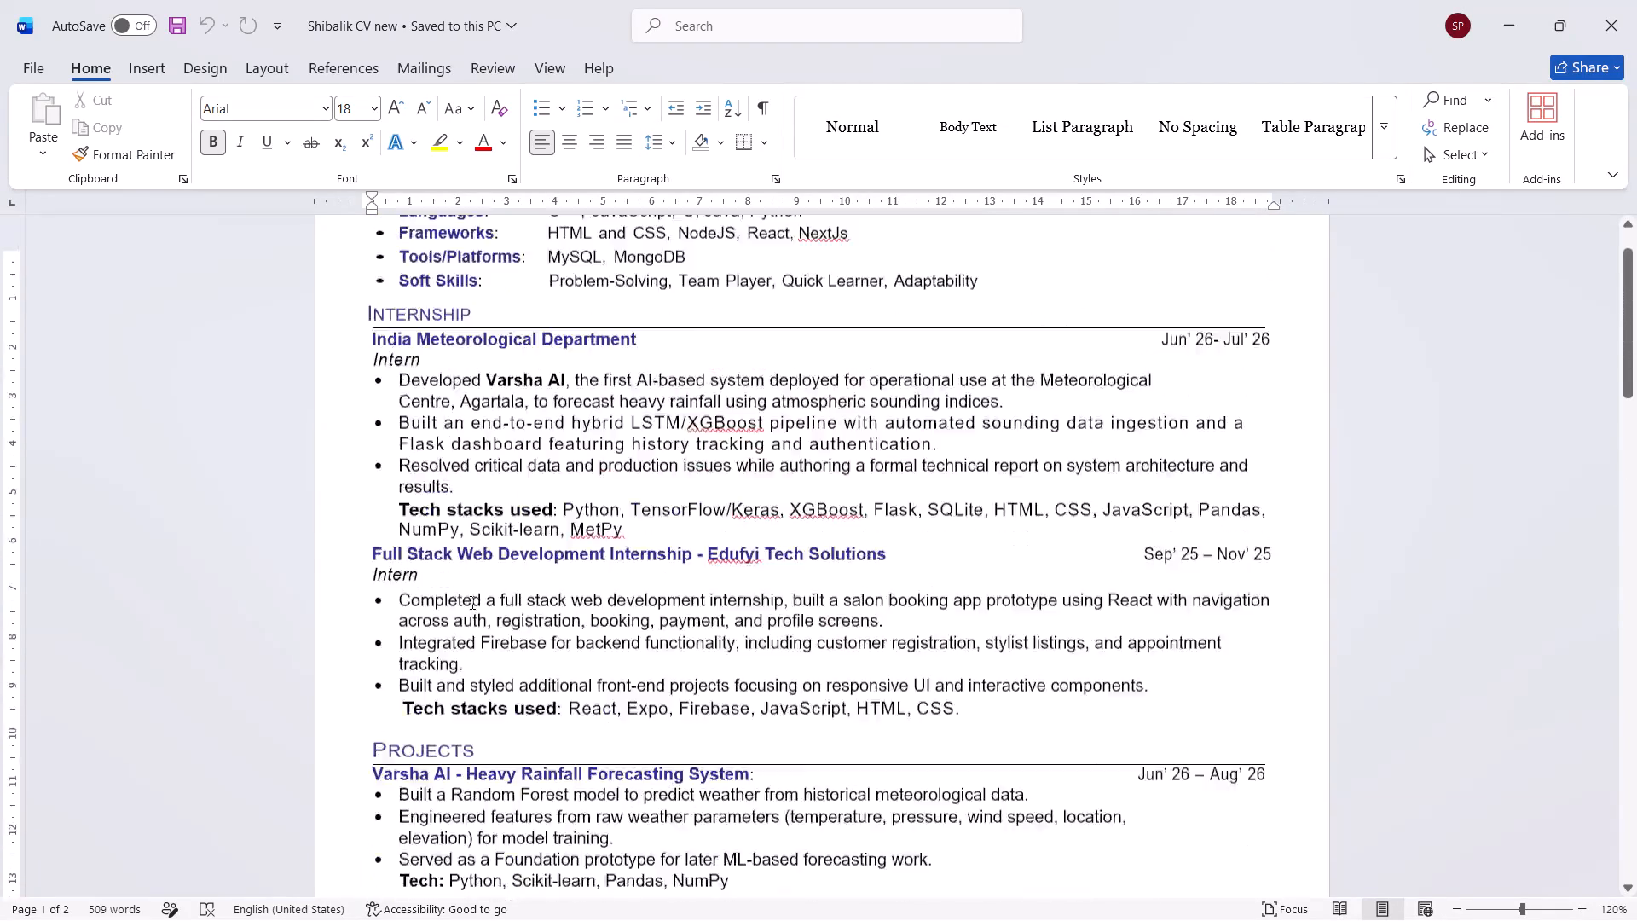
scroll(471, 602, "up", 1)
scroll(471, 602, "down", 2)
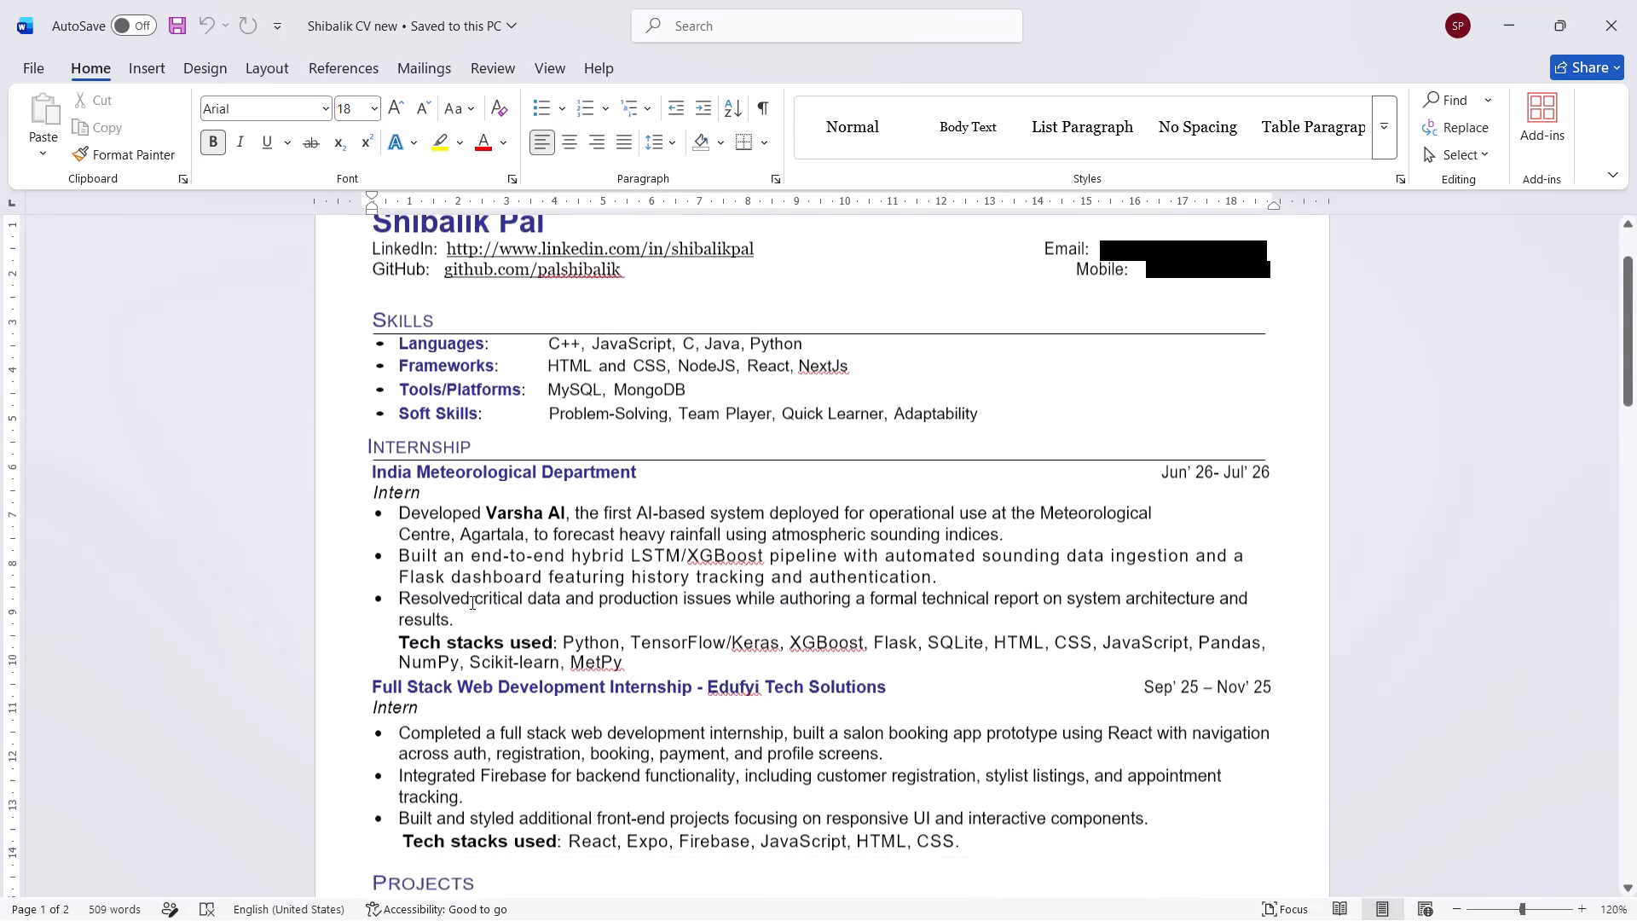
scroll(471, 602, "down", 2)
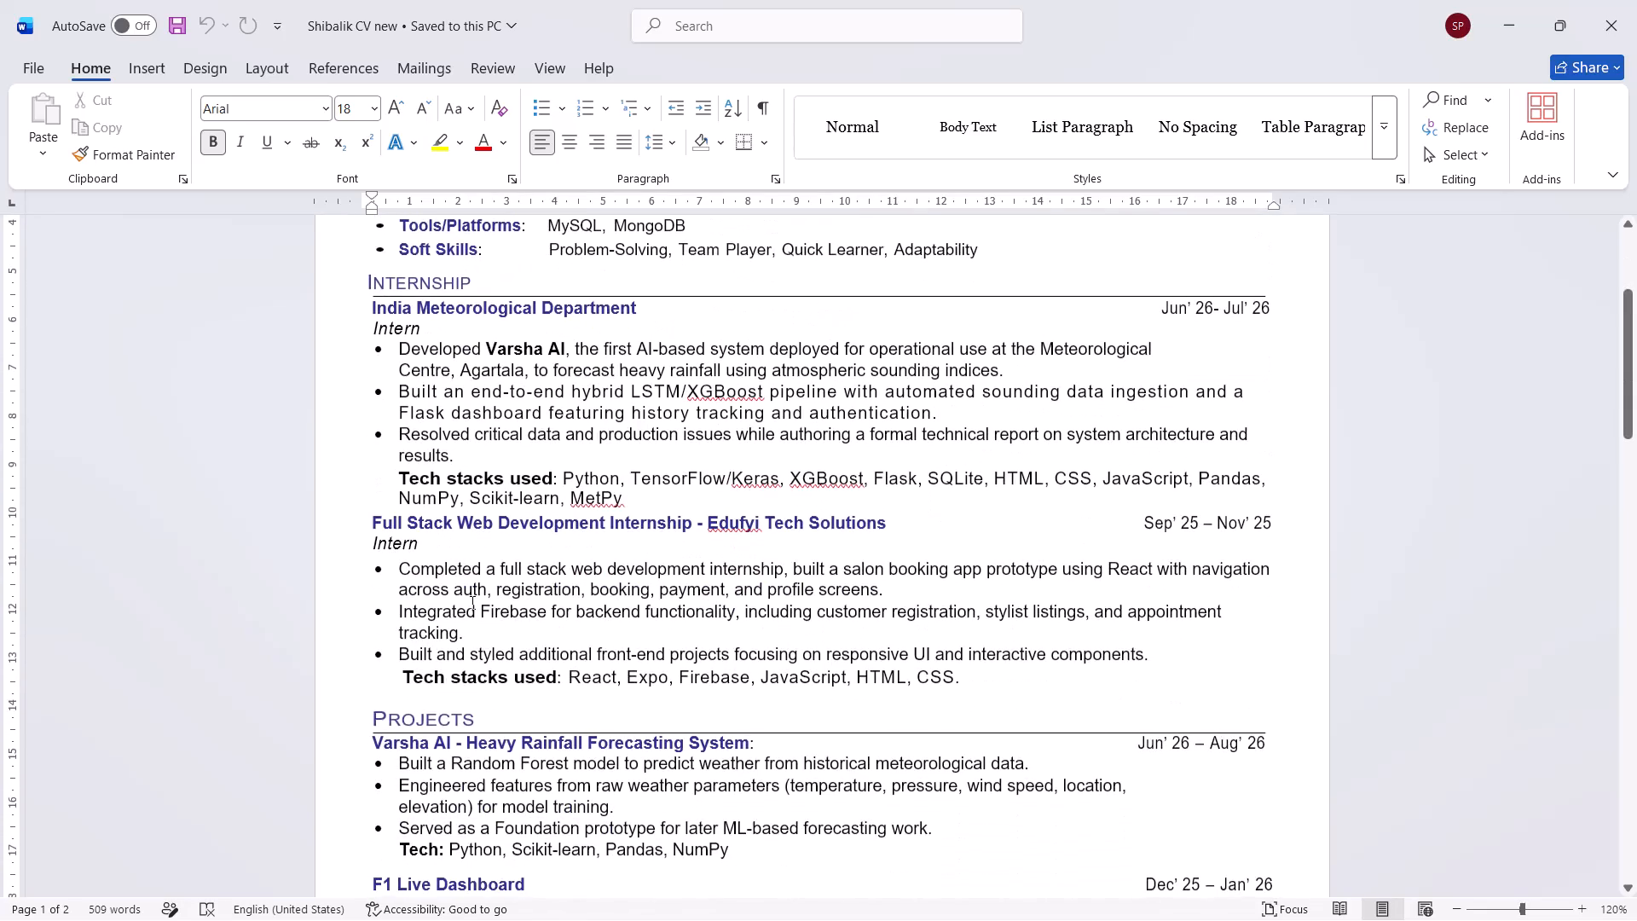
scroll(471, 602, "down", 2)
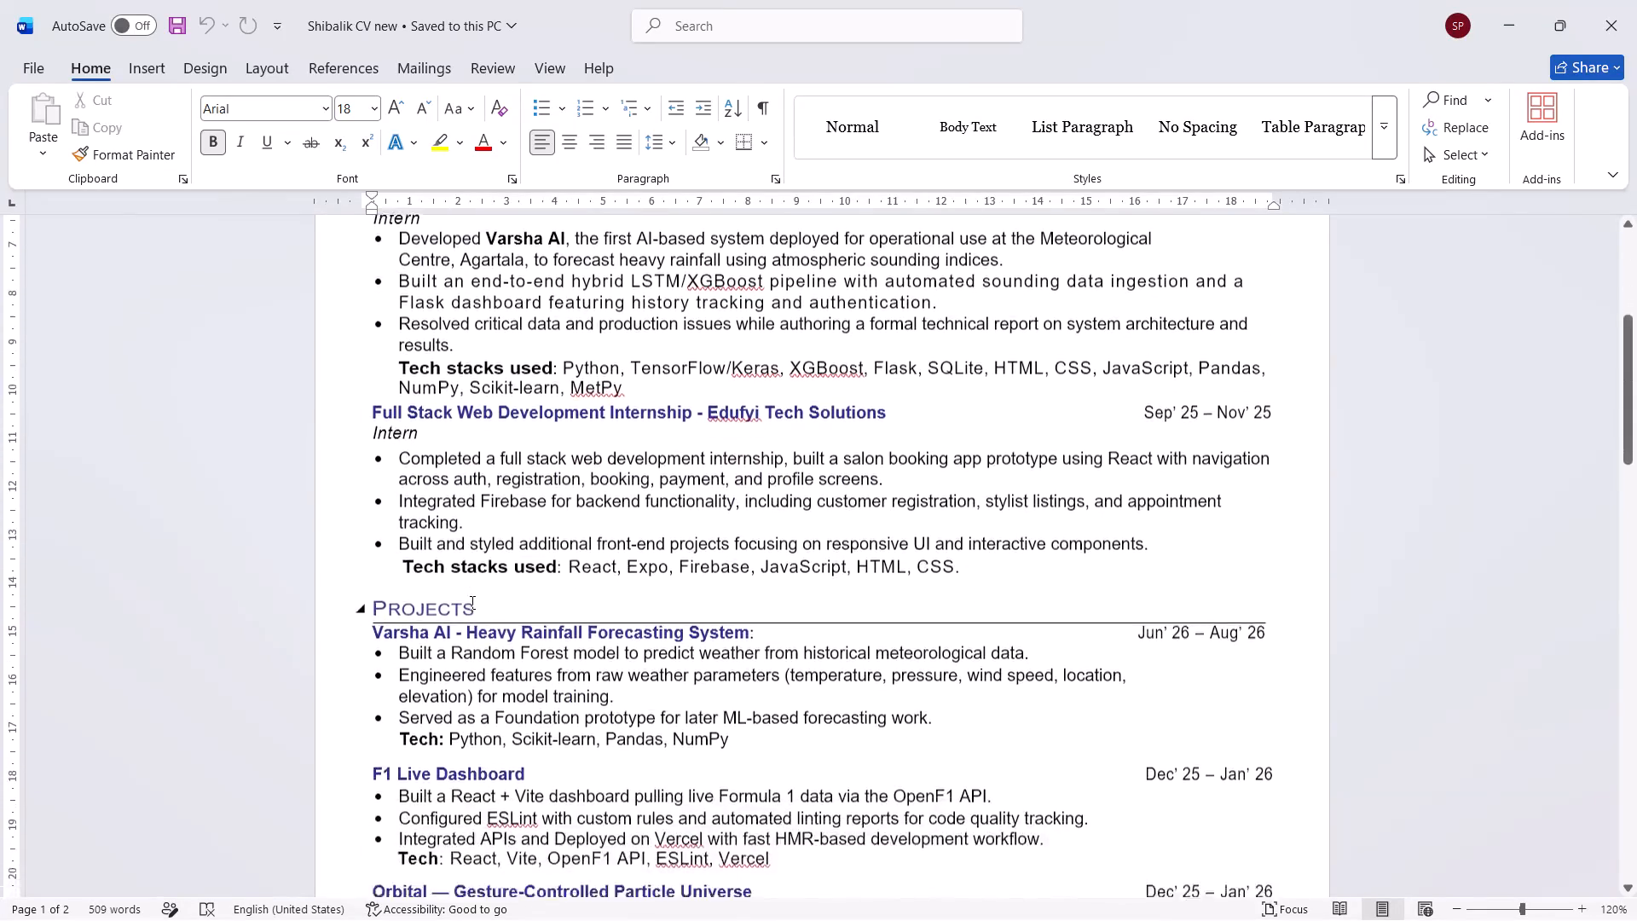
scroll(471, 602, "down", 4)
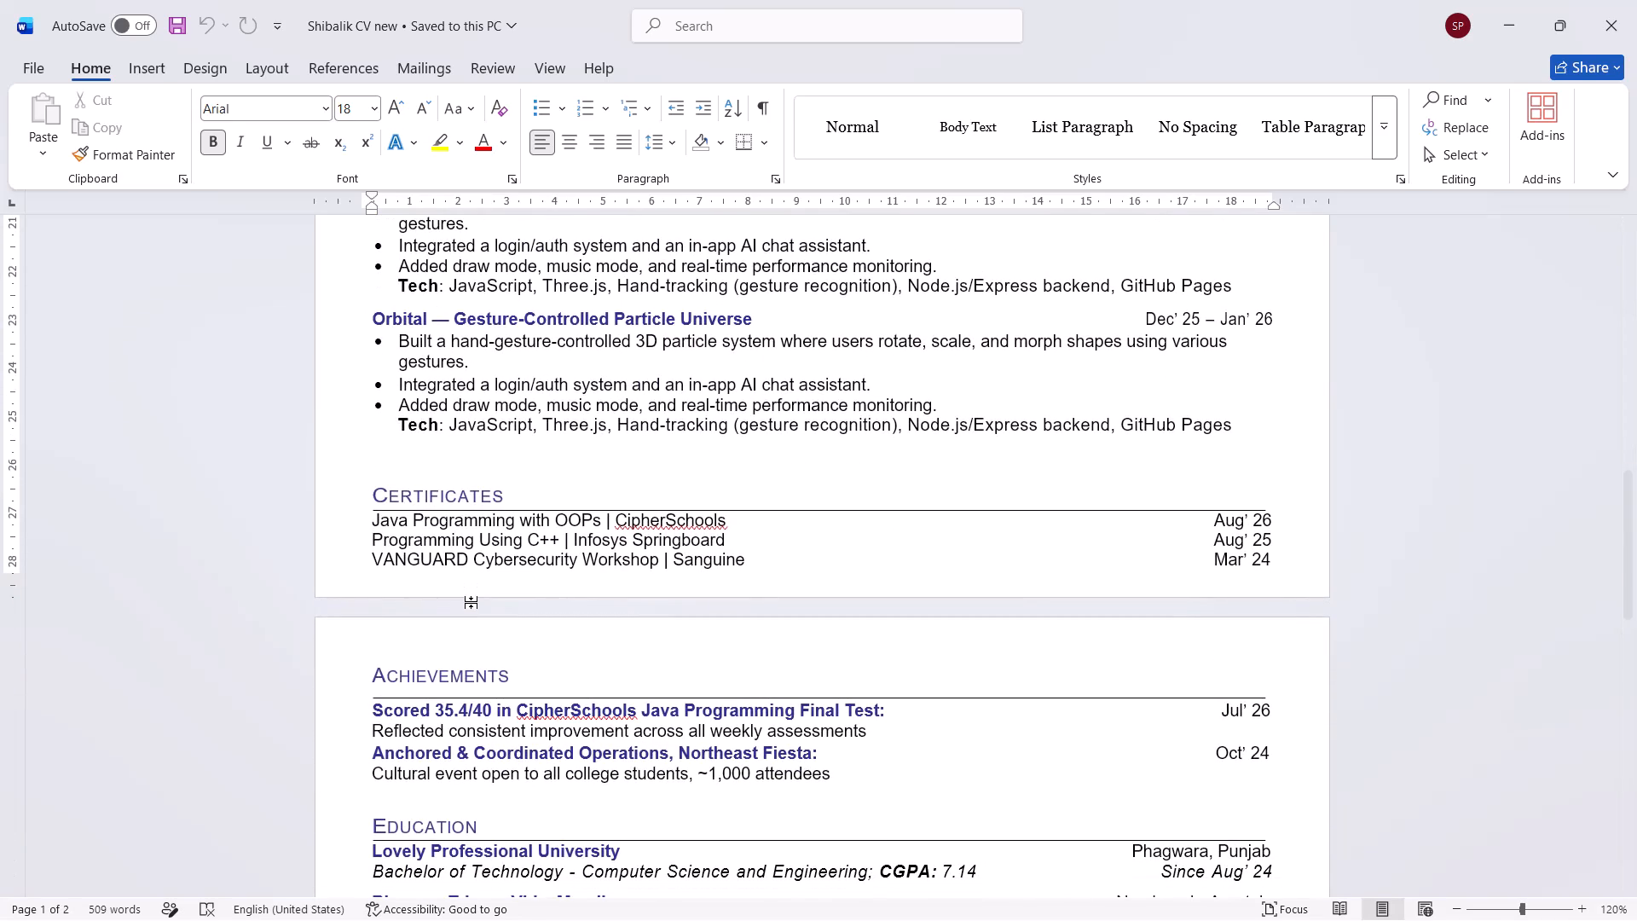
scroll(471, 602, "down", 3)
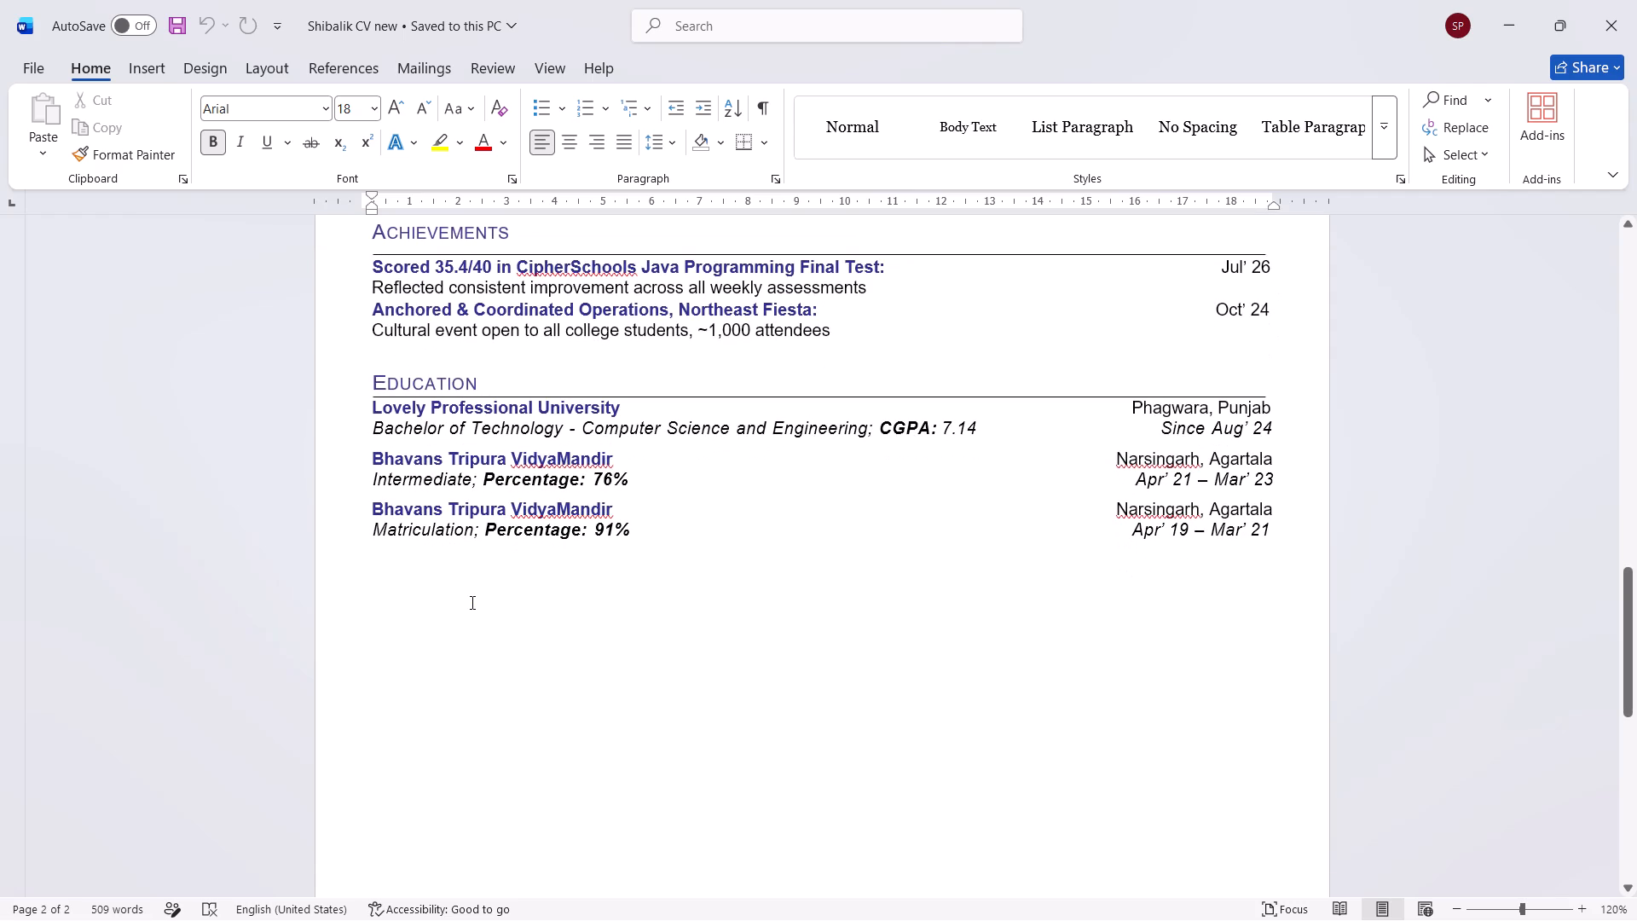
Delete the first of the two duplicate "Orbital — Gesture-Controlled Particle Universe" entries in the Projects section, including its date, bullets and Tech line.
scroll(471, 602, "up", 3)
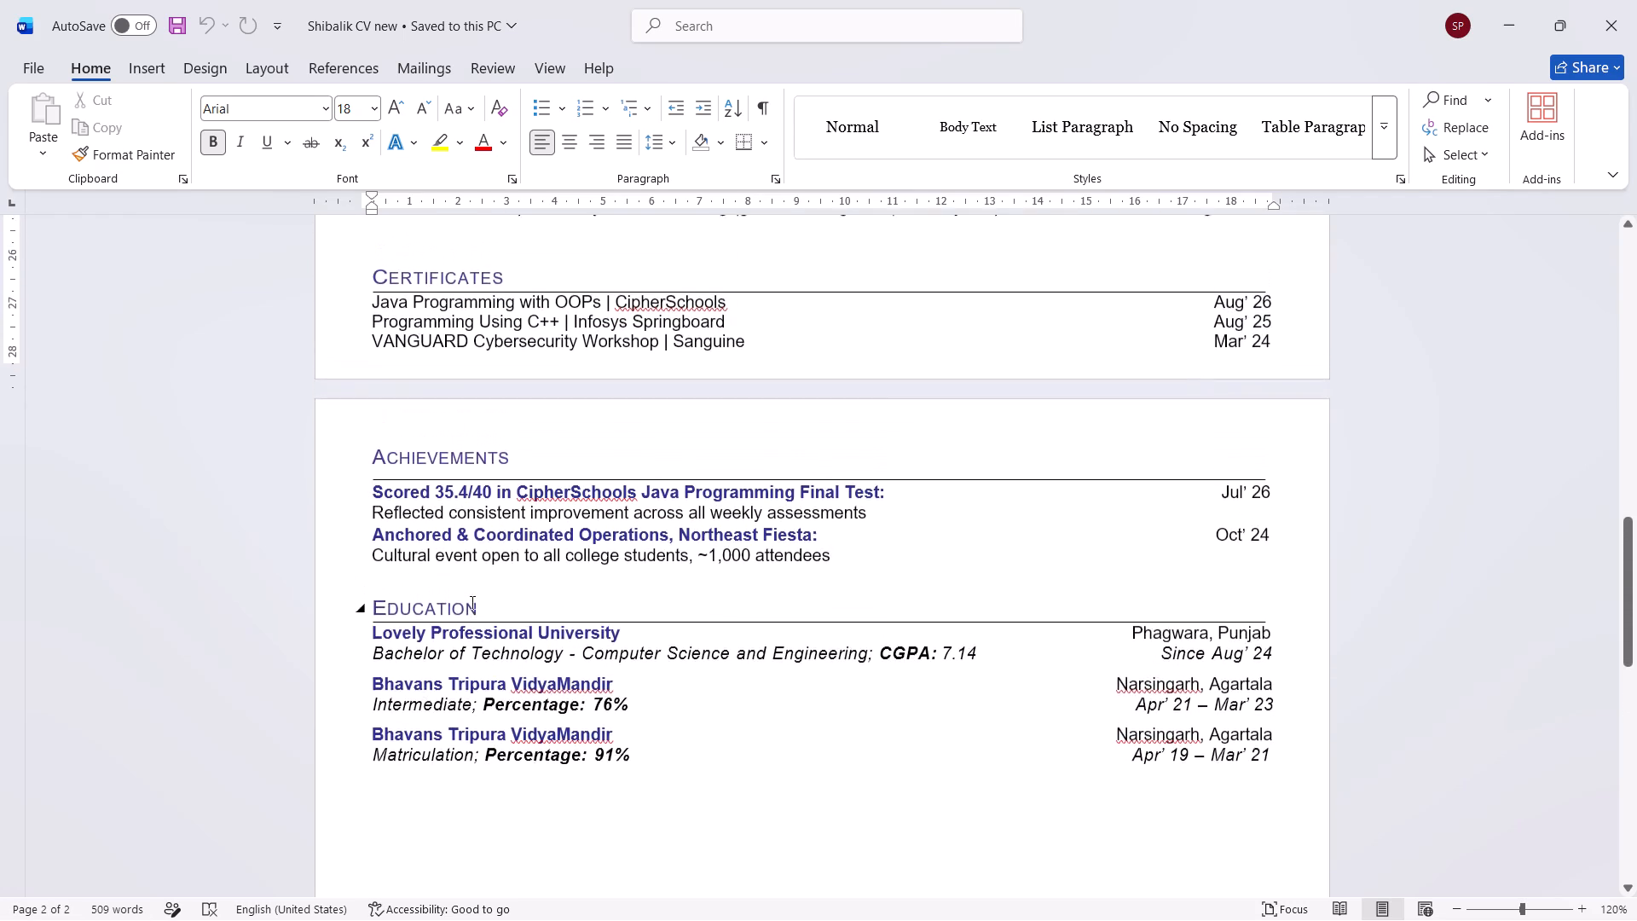
scroll(471, 602, "up", 2)
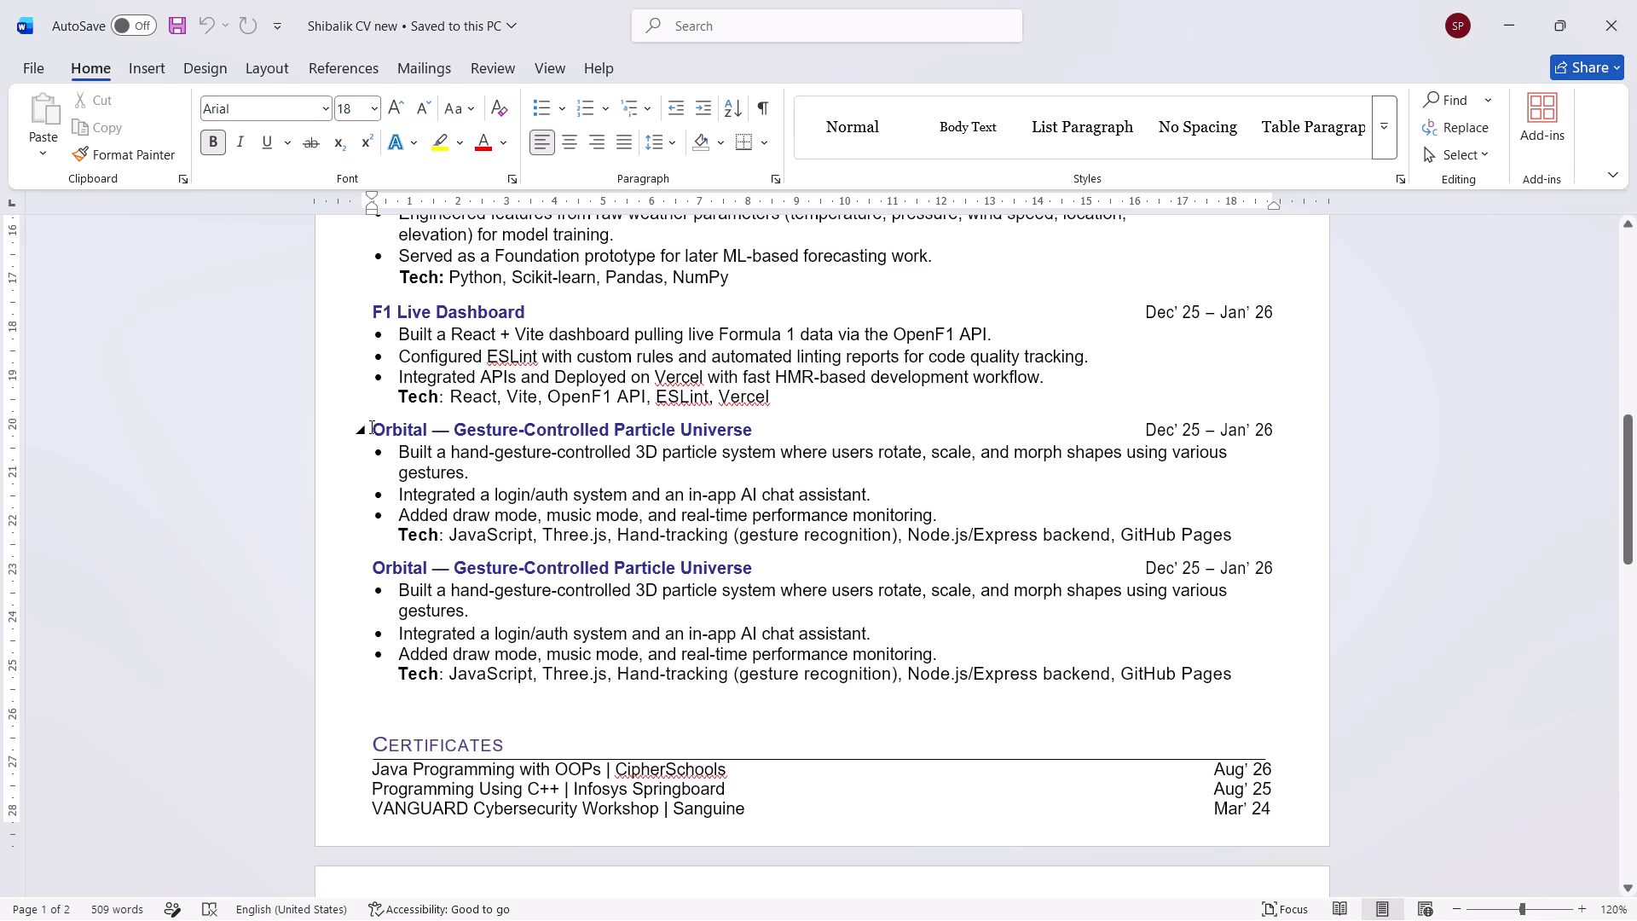
left_click_drag(372, 428, 1100, 513)
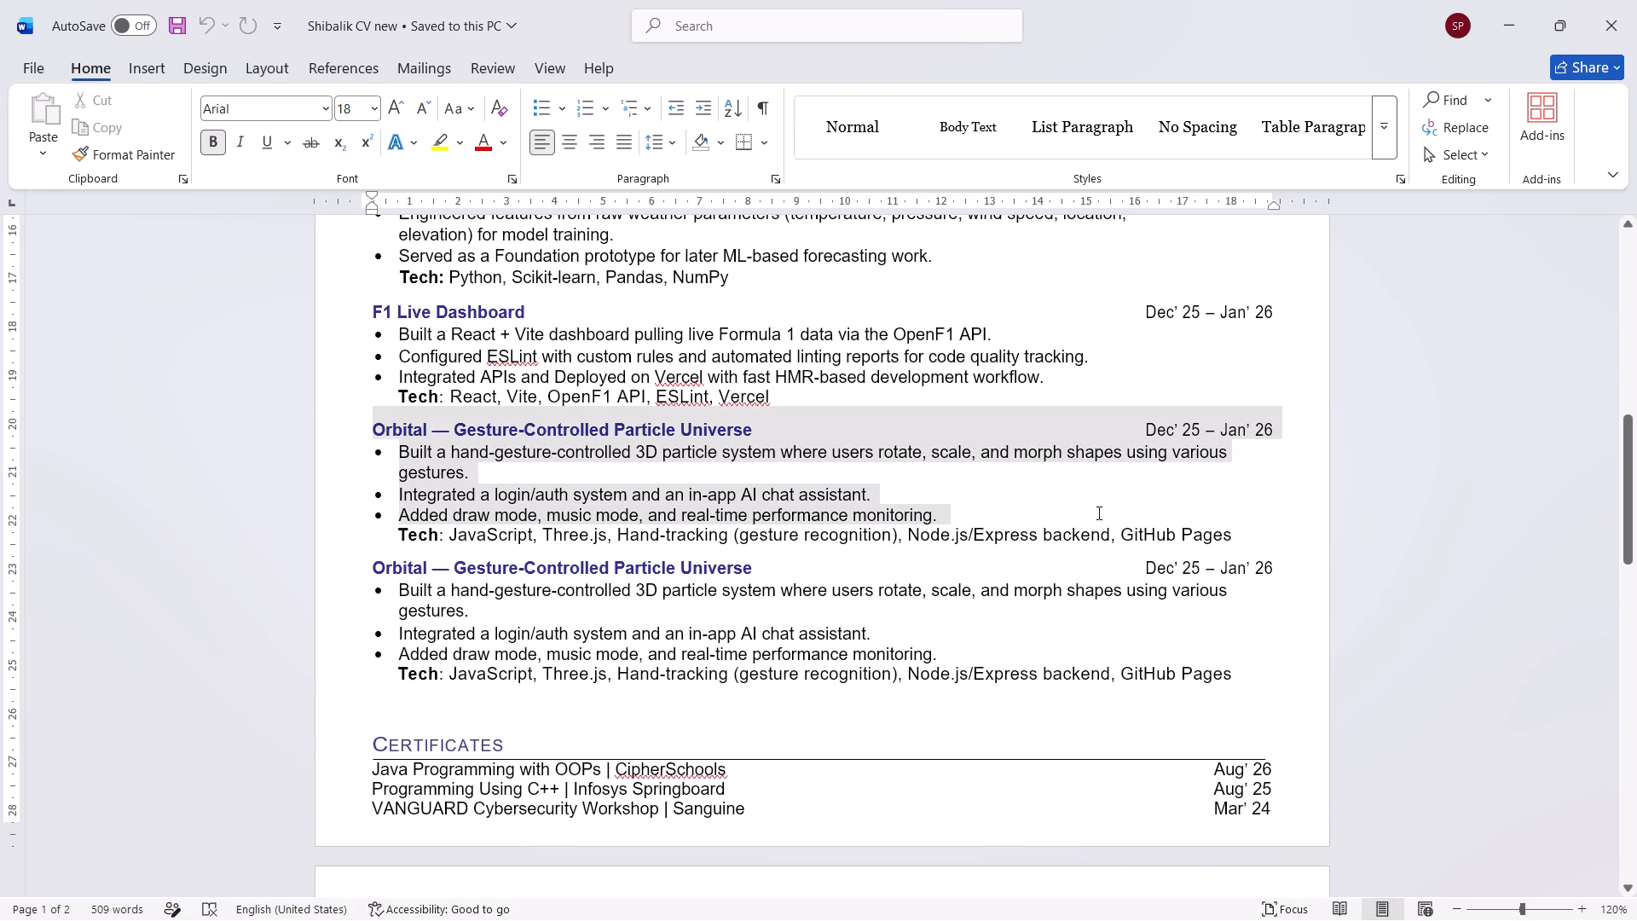
left_click_drag(1100, 513, 1218, 532)
key("Delete")
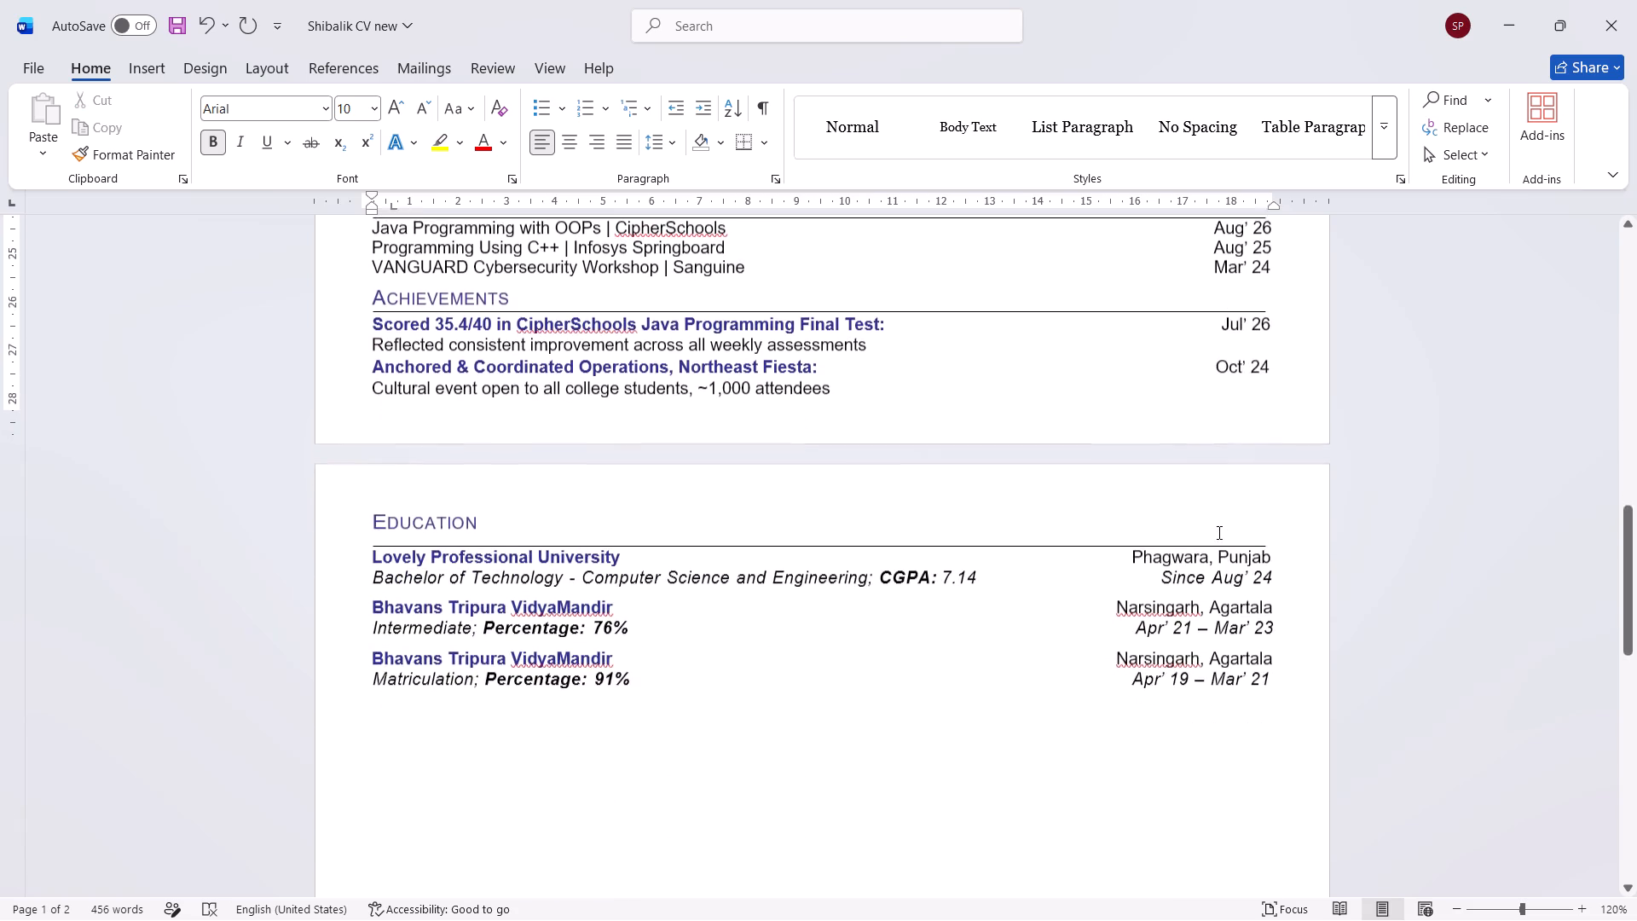
Check the internship and project entries and how the Certificates, Achievements and Education sections fall across the pages.
scroll(1218, 532, "up", 1)
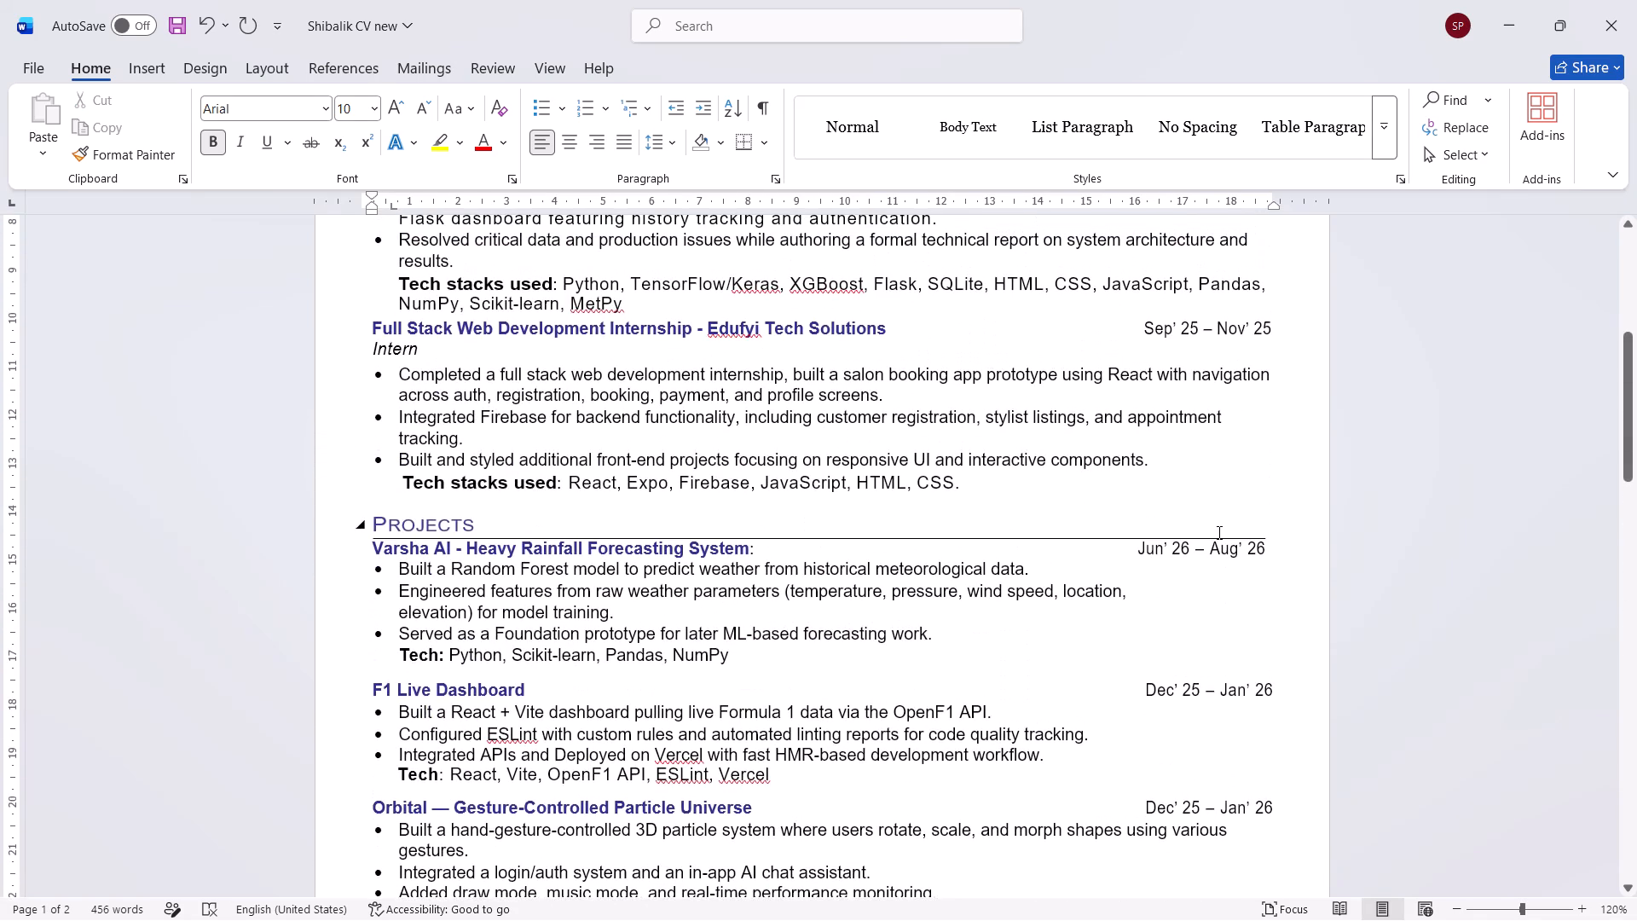
scroll(1218, 532, "up", 1)
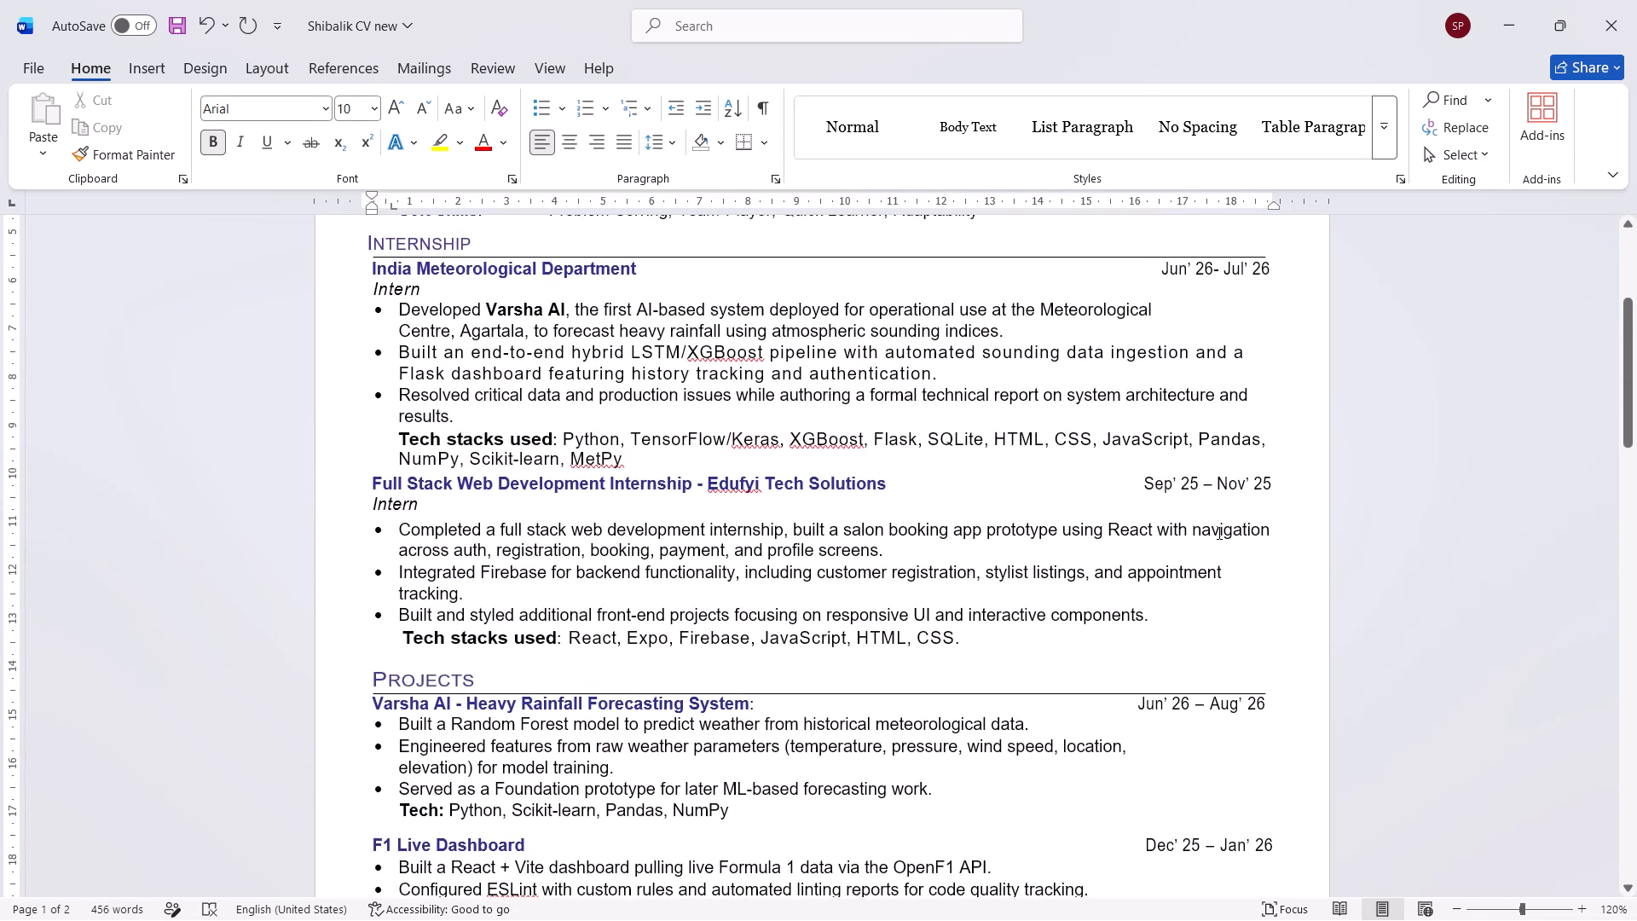
scroll(1218, 532, "down", 1)
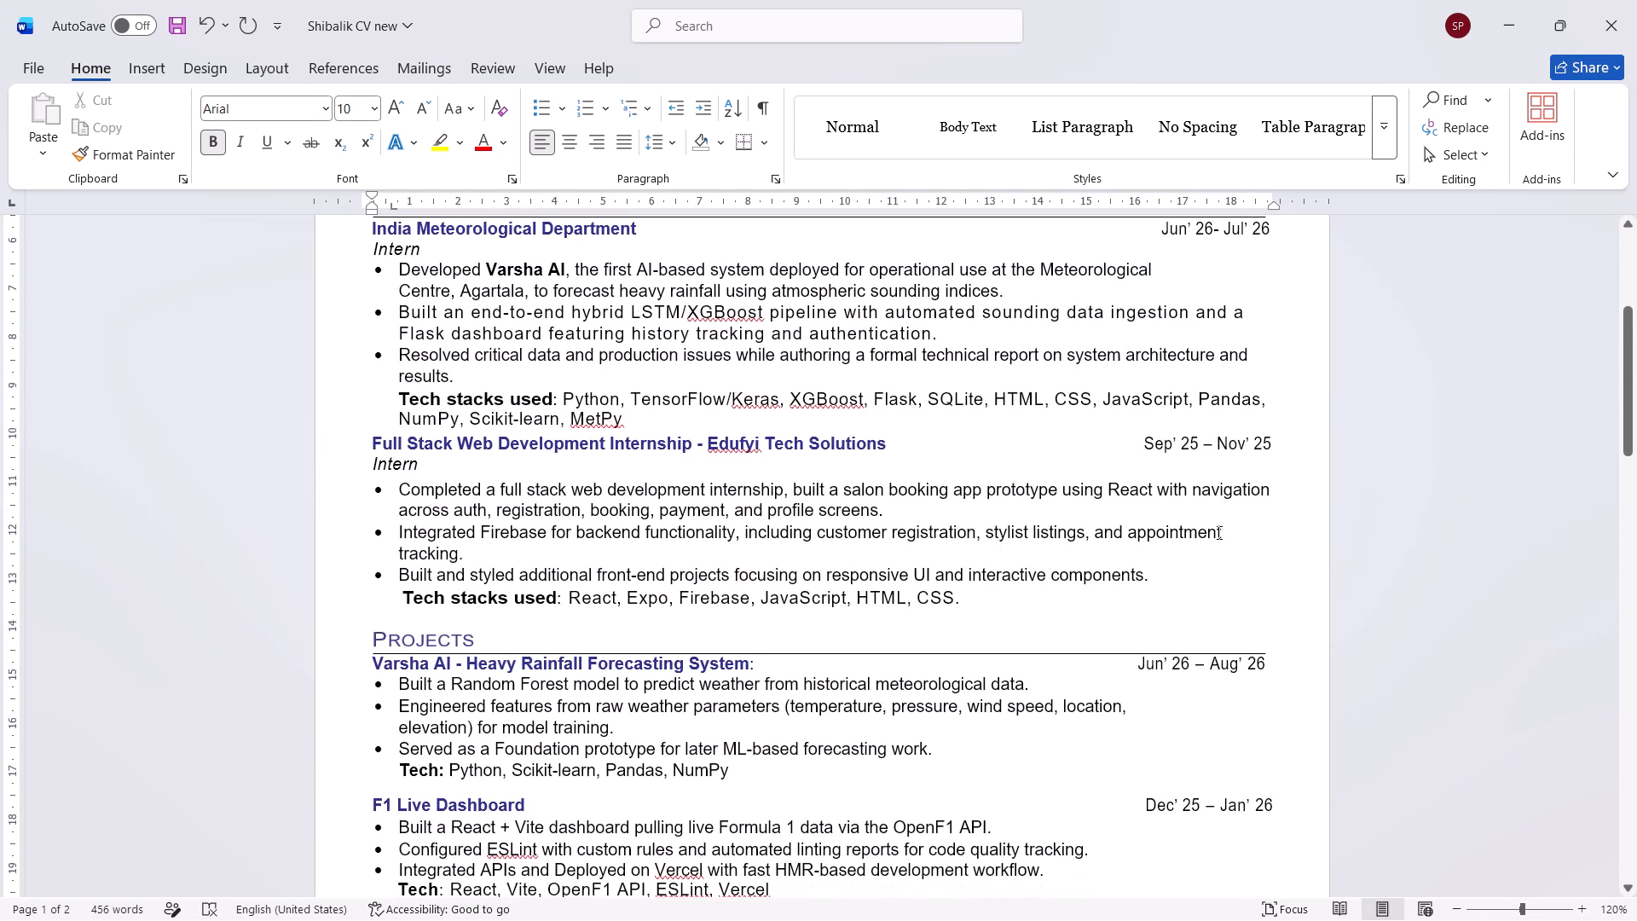
scroll(1218, 532, "up", 1)
scroll(1218, 532, "down", 1)
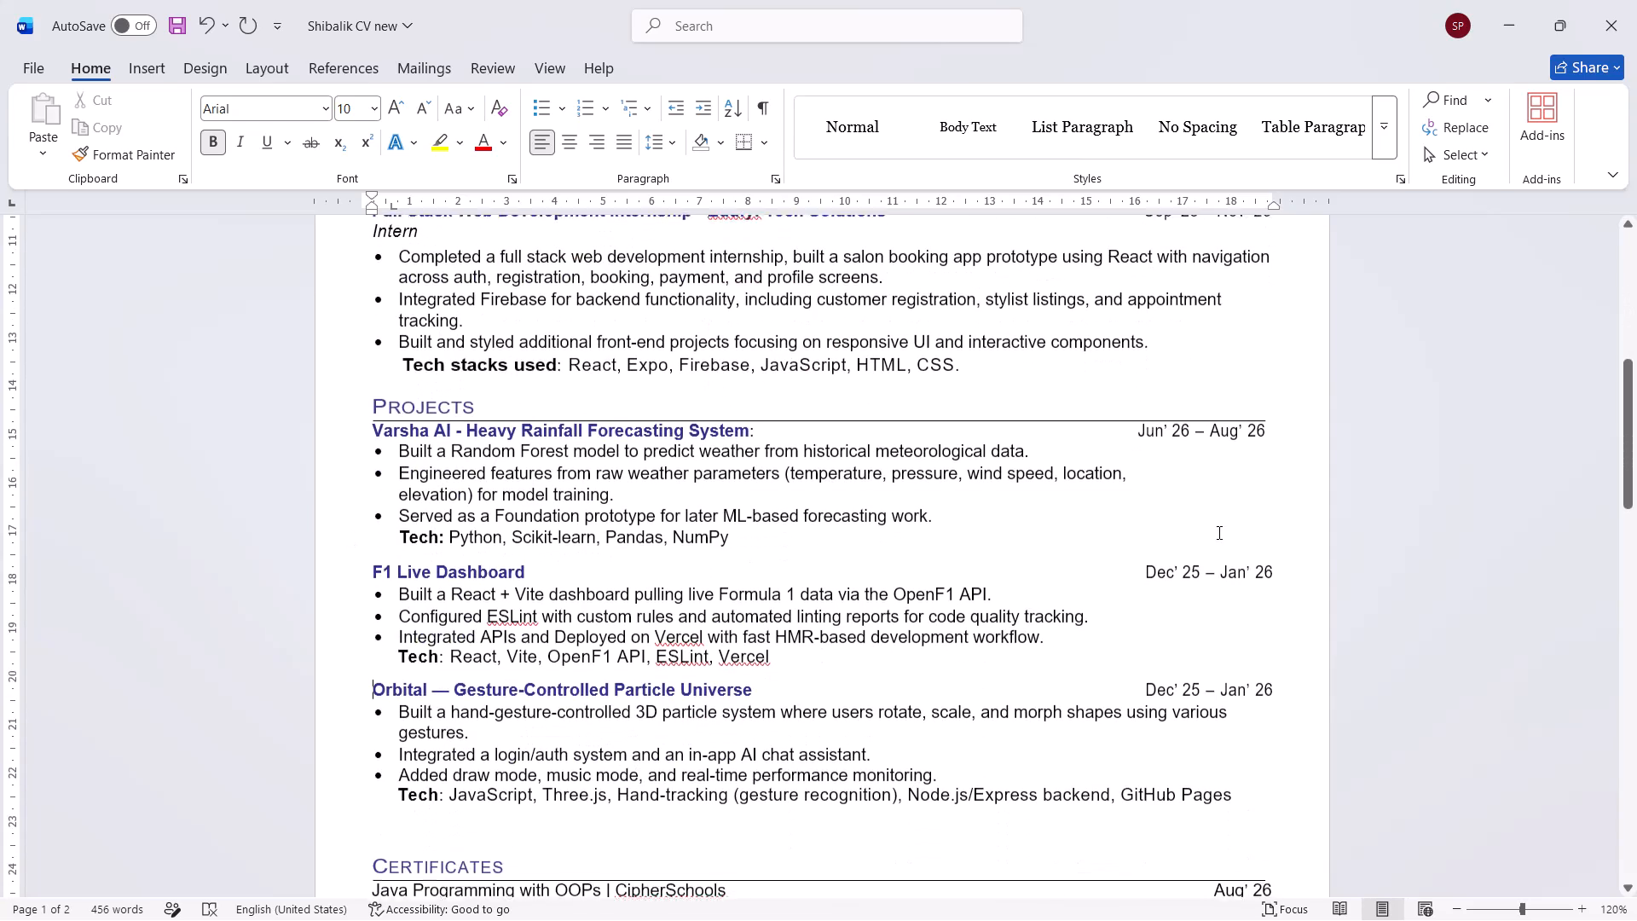
scroll(1218, 532, "down", 1)
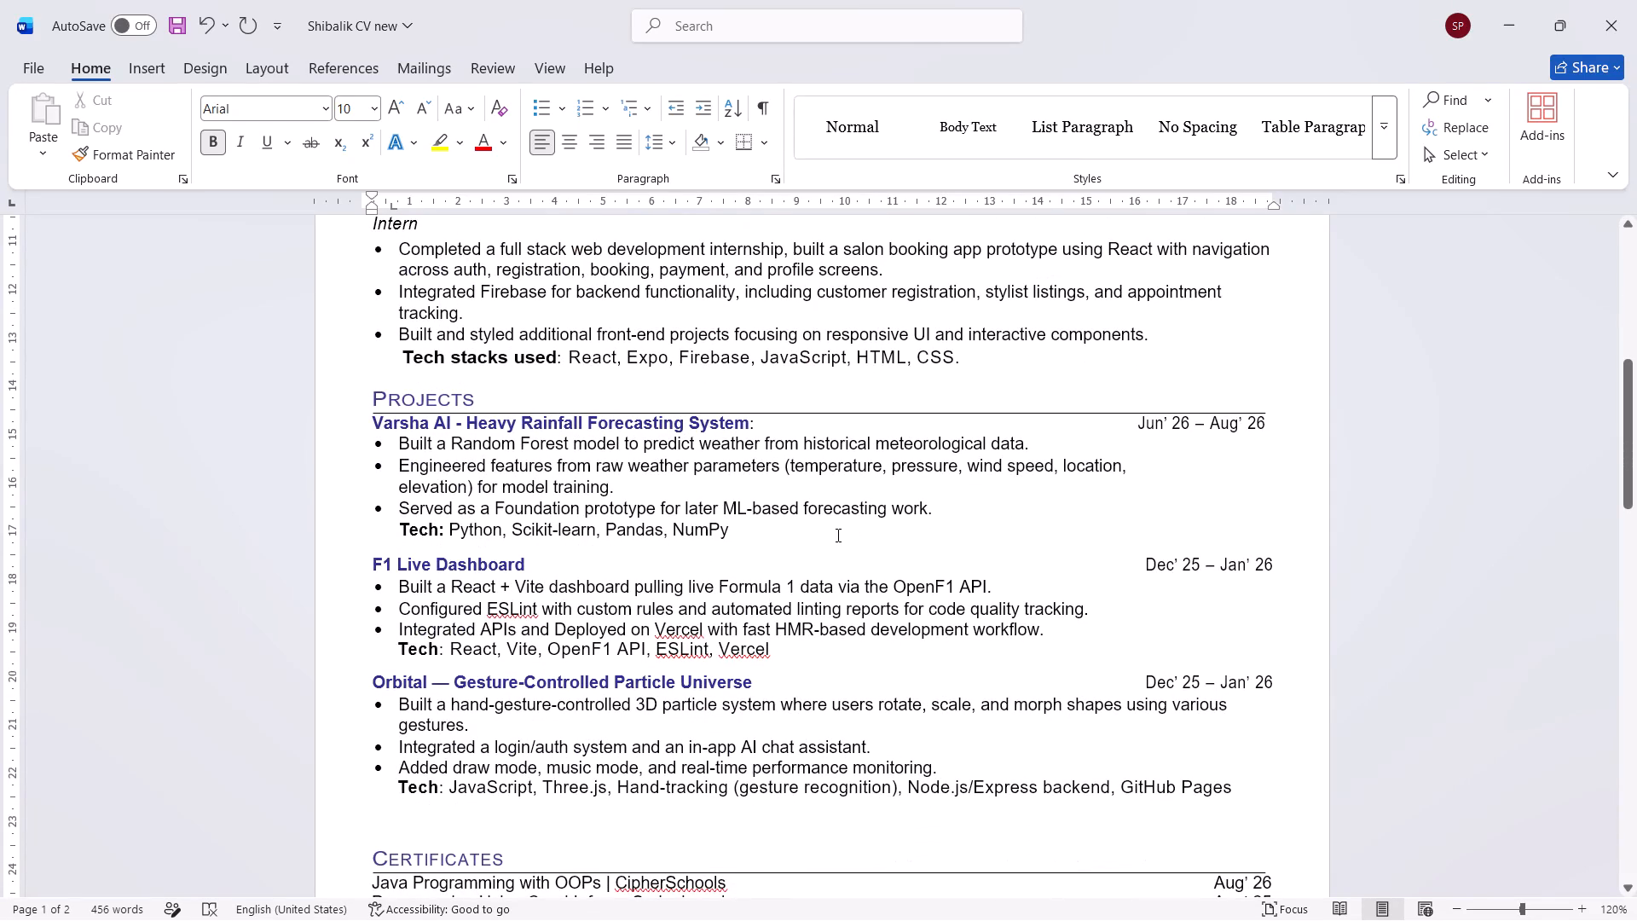
scroll(836, 453, "down", 4)
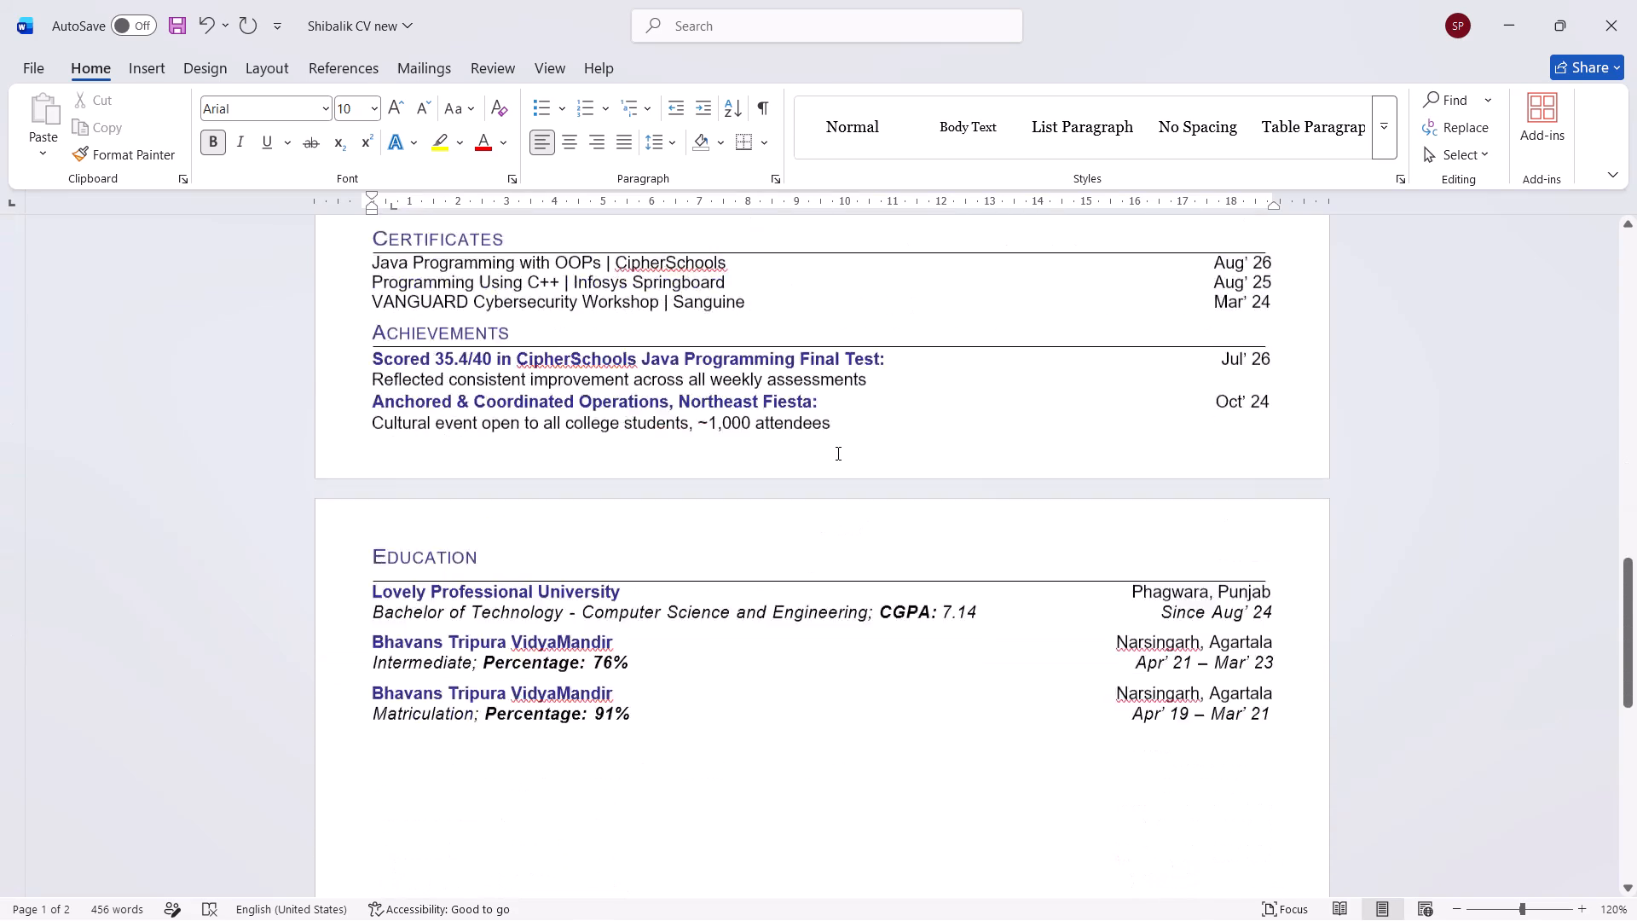
scroll(836, 453, "up", 4)
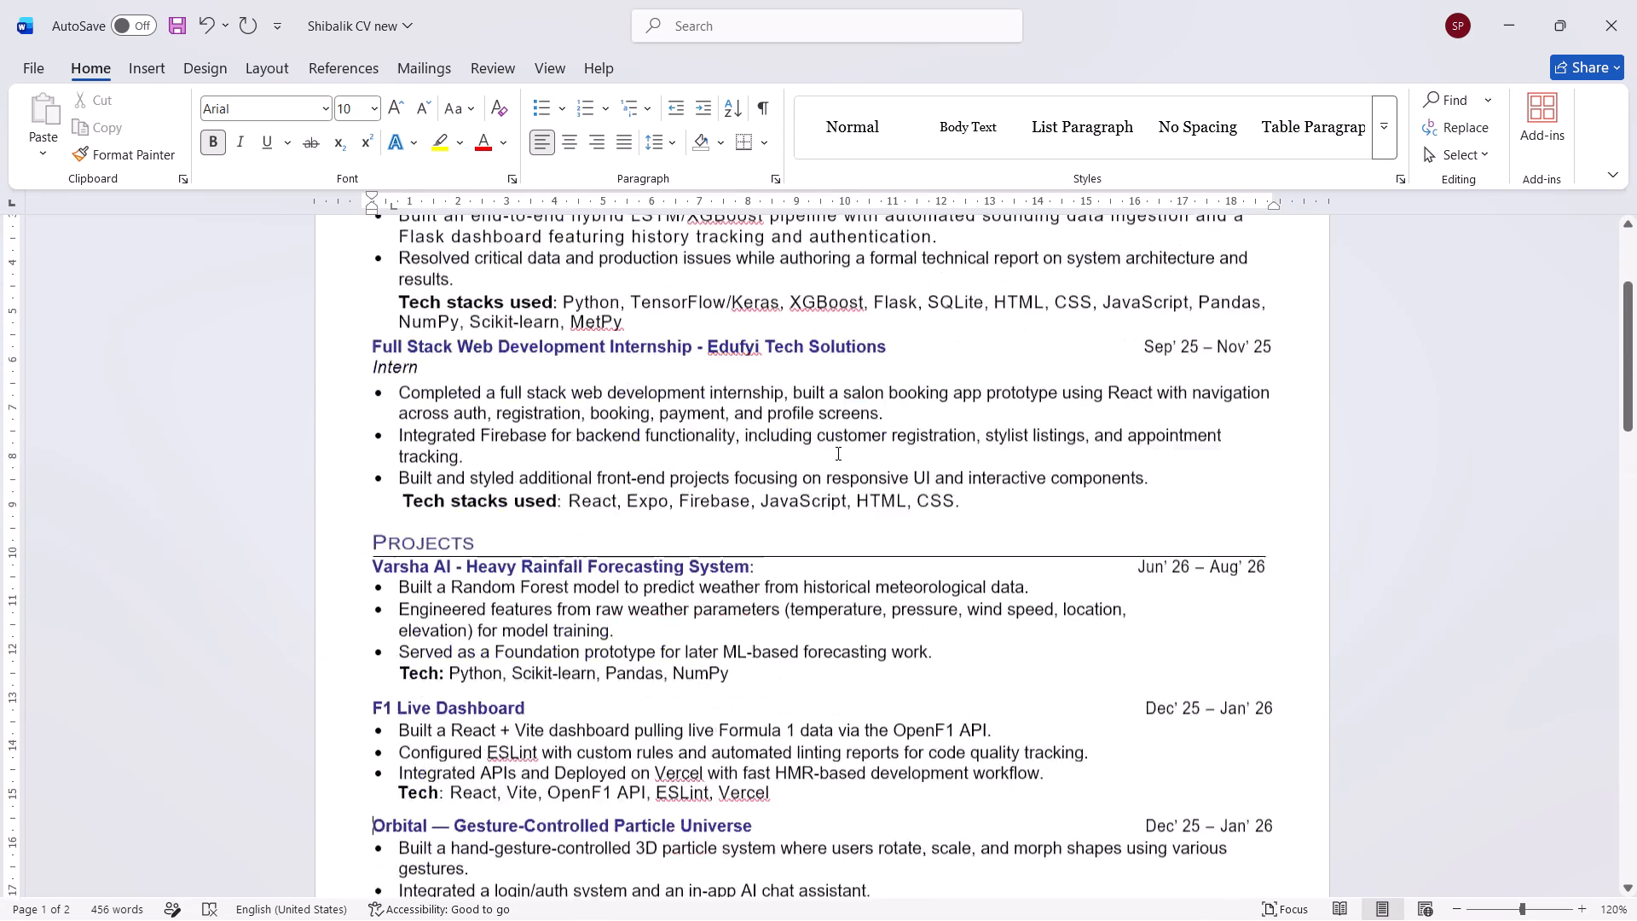
scroll(836, 453, "up", 1)
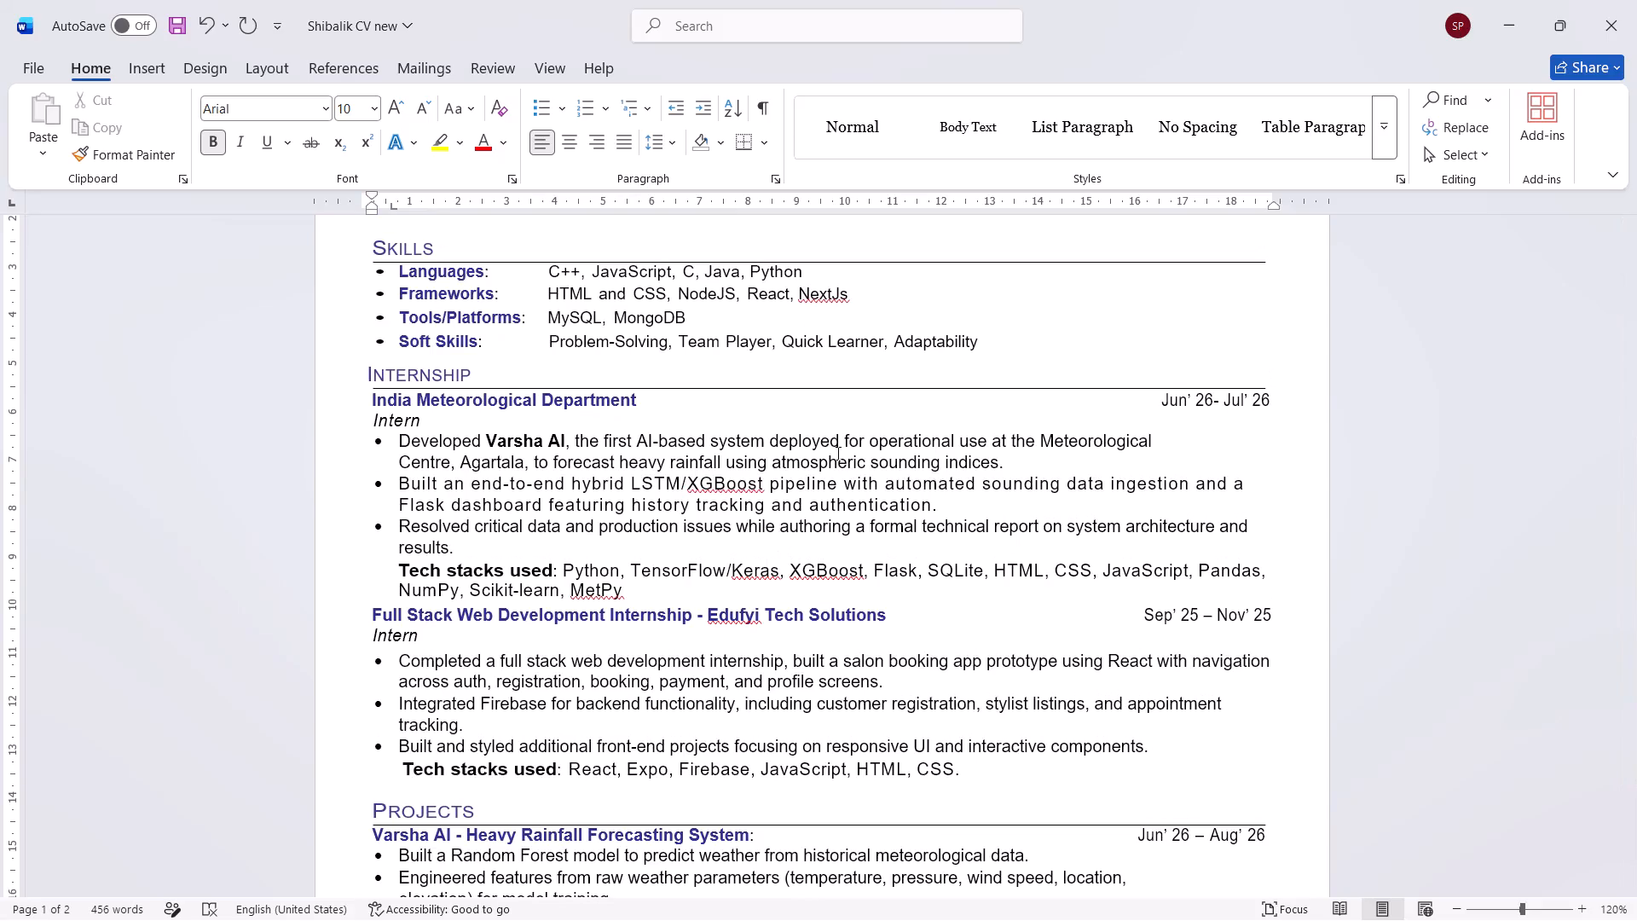
scroll(836, 453, "up", 1)
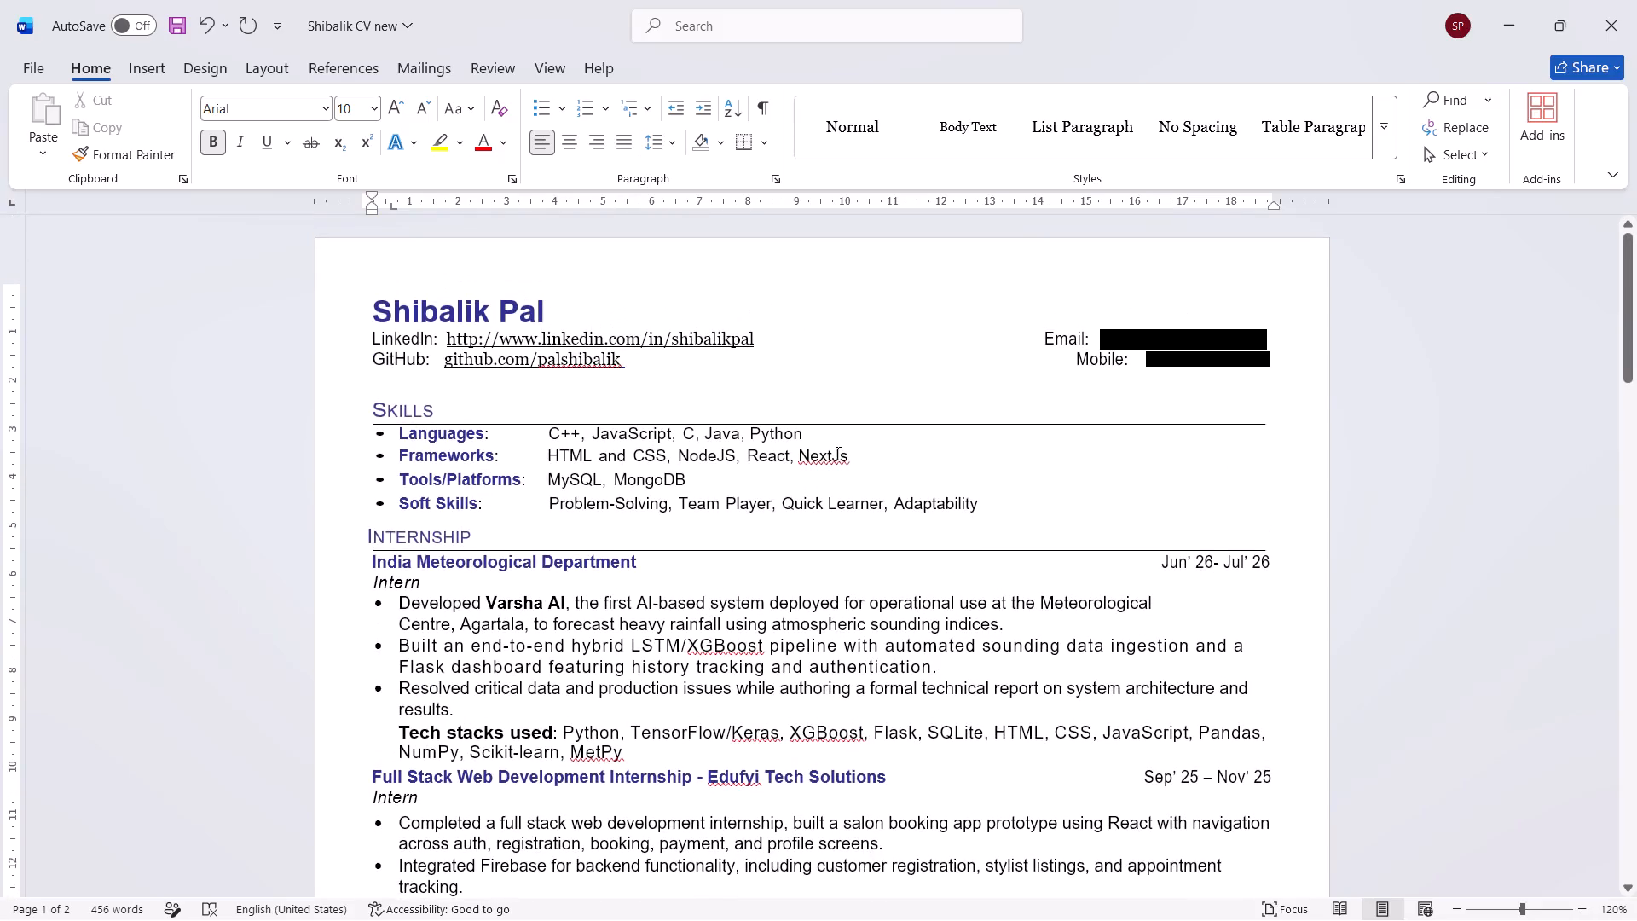
Examine the CV from Skills through Internship and Projects, including the "Engineered features" bullet under Varsha AI - Heavy Rainfall Forecasting System.
scroll(836, 453, "down", 1)
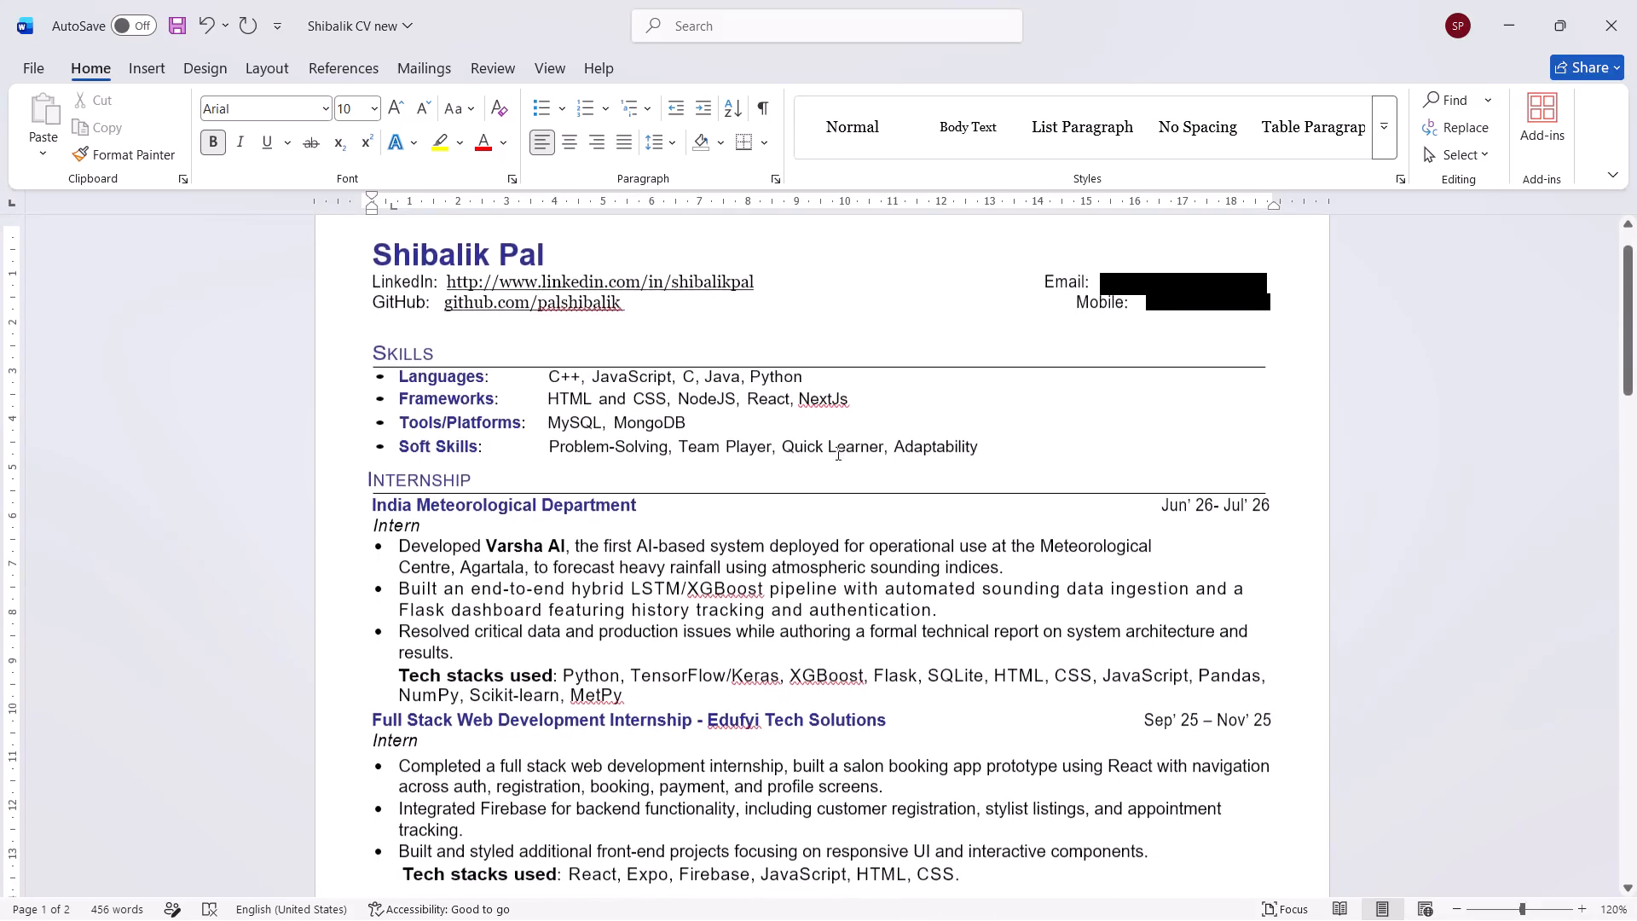
scroll(836, 453, "down", 1)
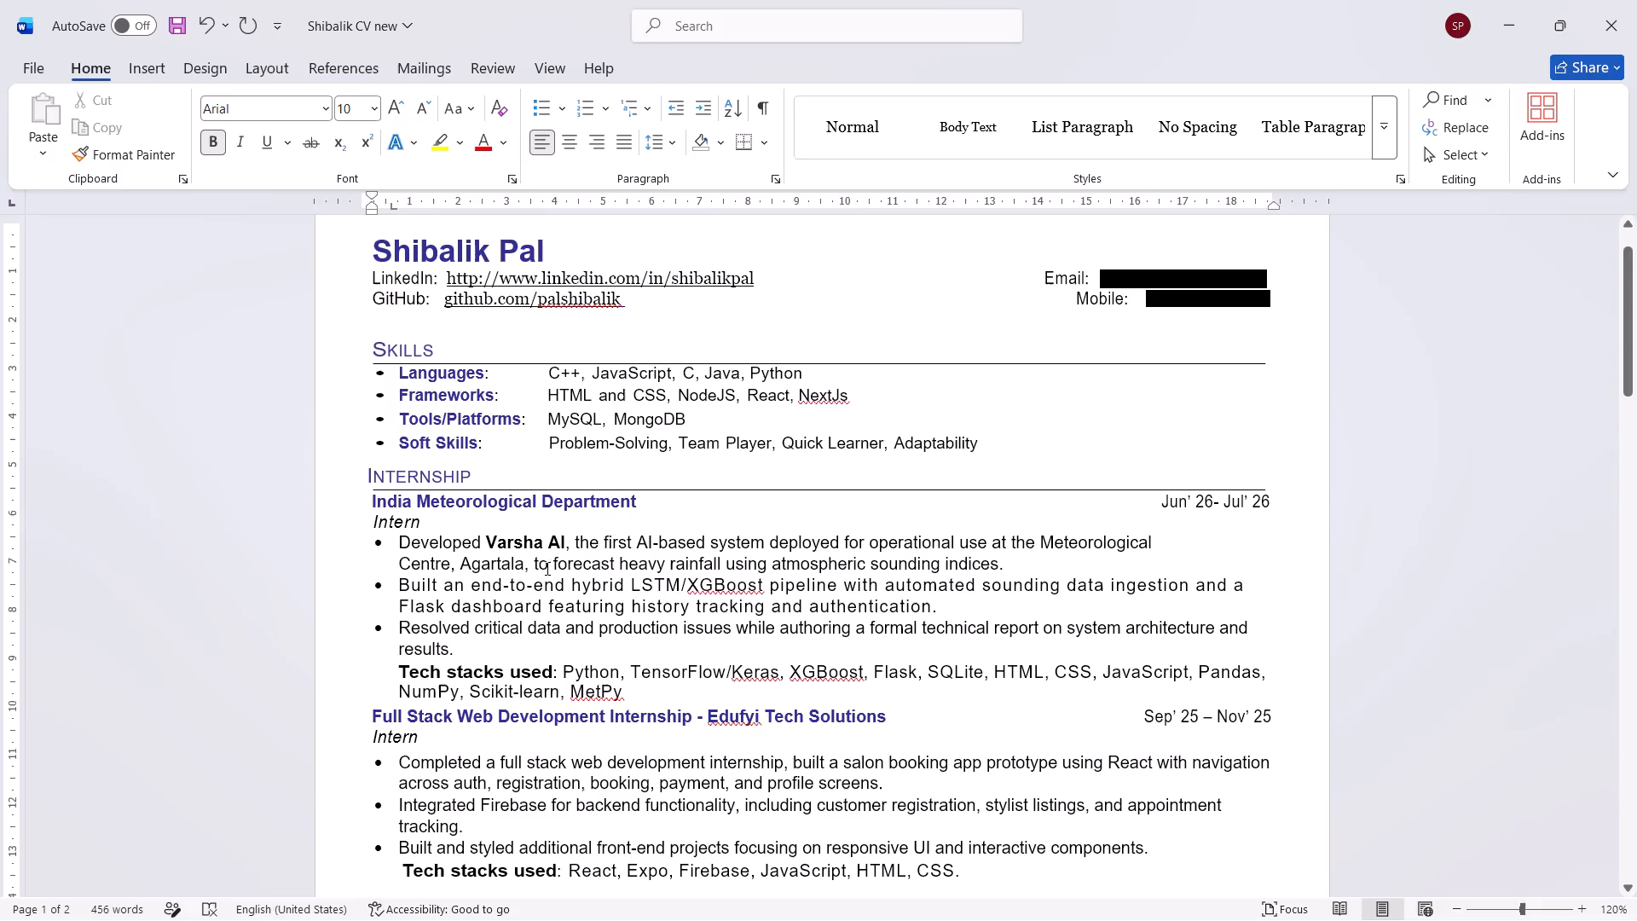
scroll(545, 568, "down", 1)
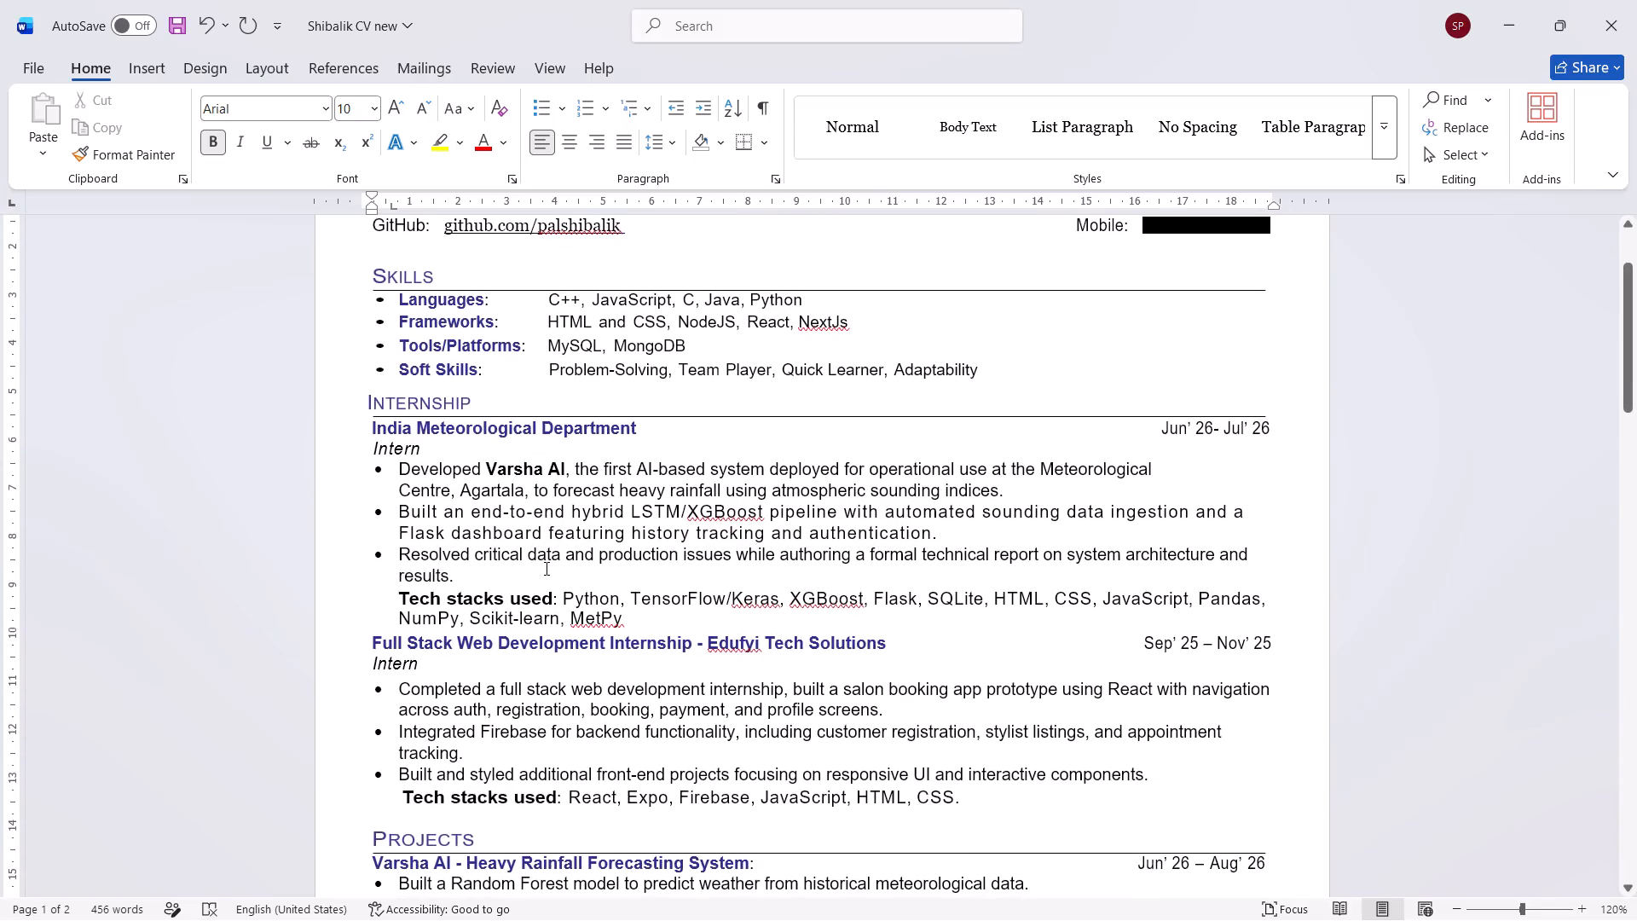
scroll(545, 568, "down", 1)
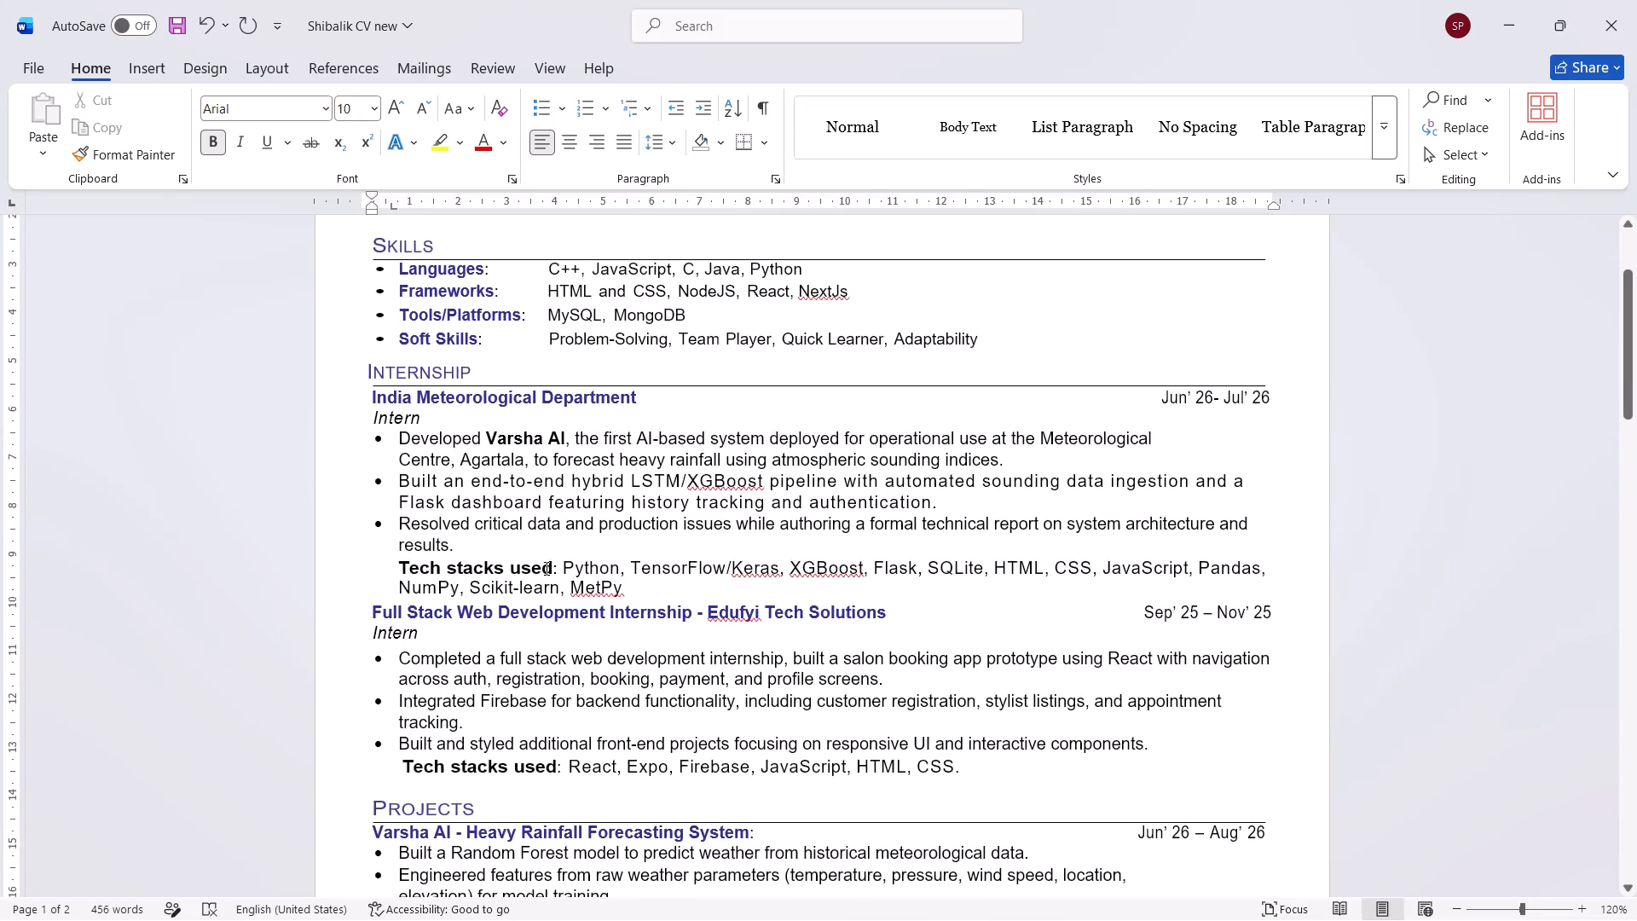
scroll(545, 568, "down", 2)
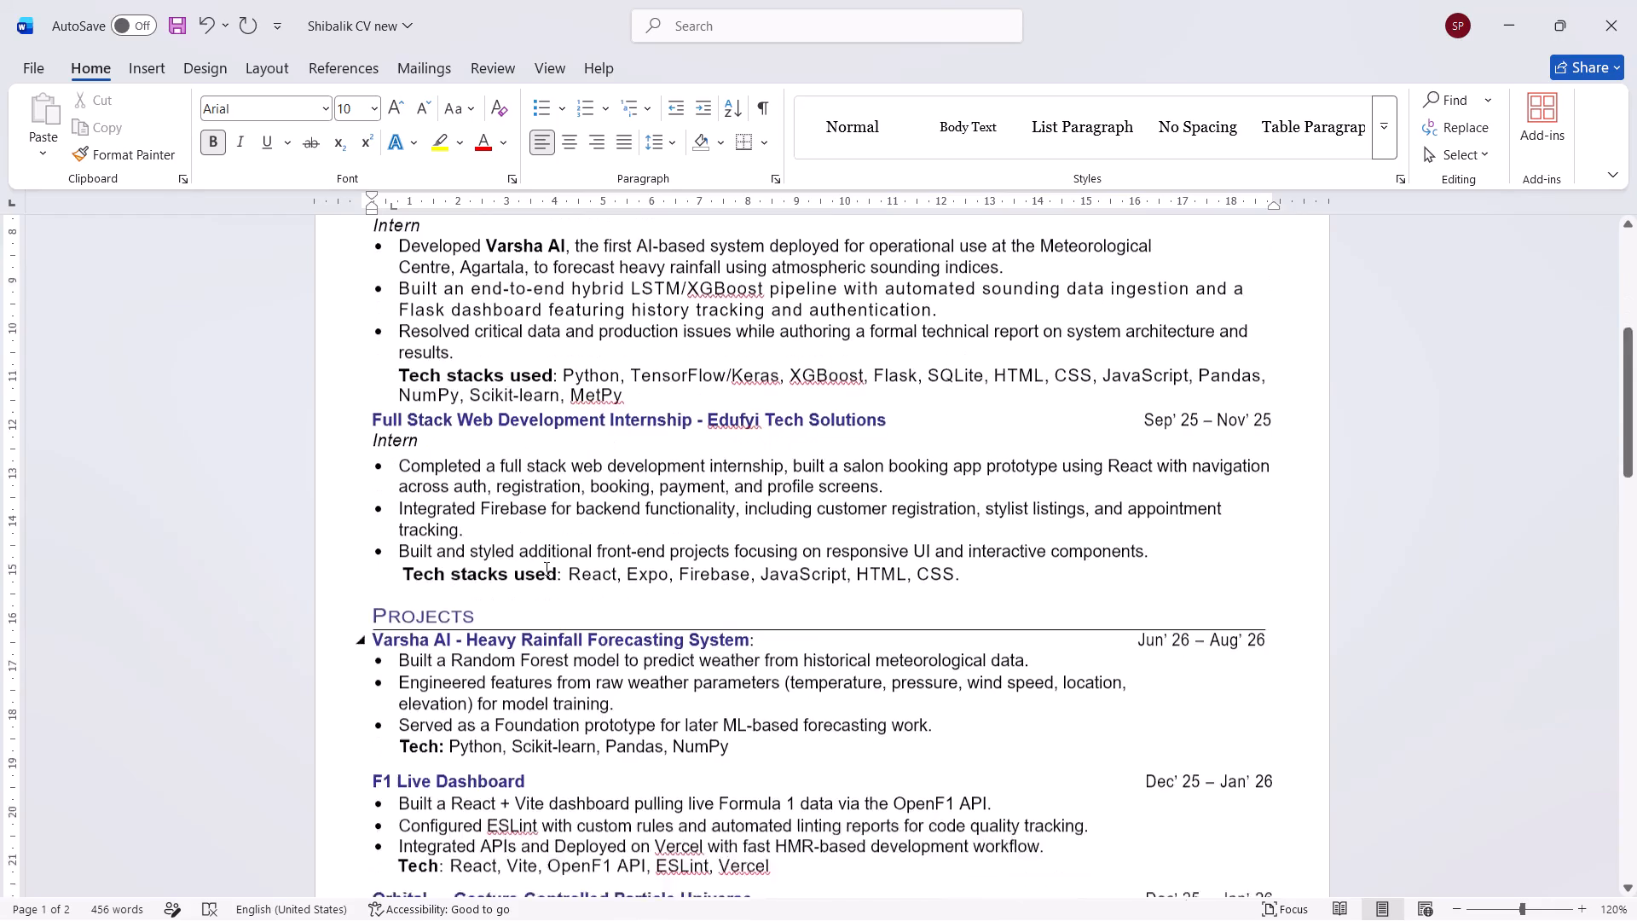
scroll(545, 568, "down", 1)
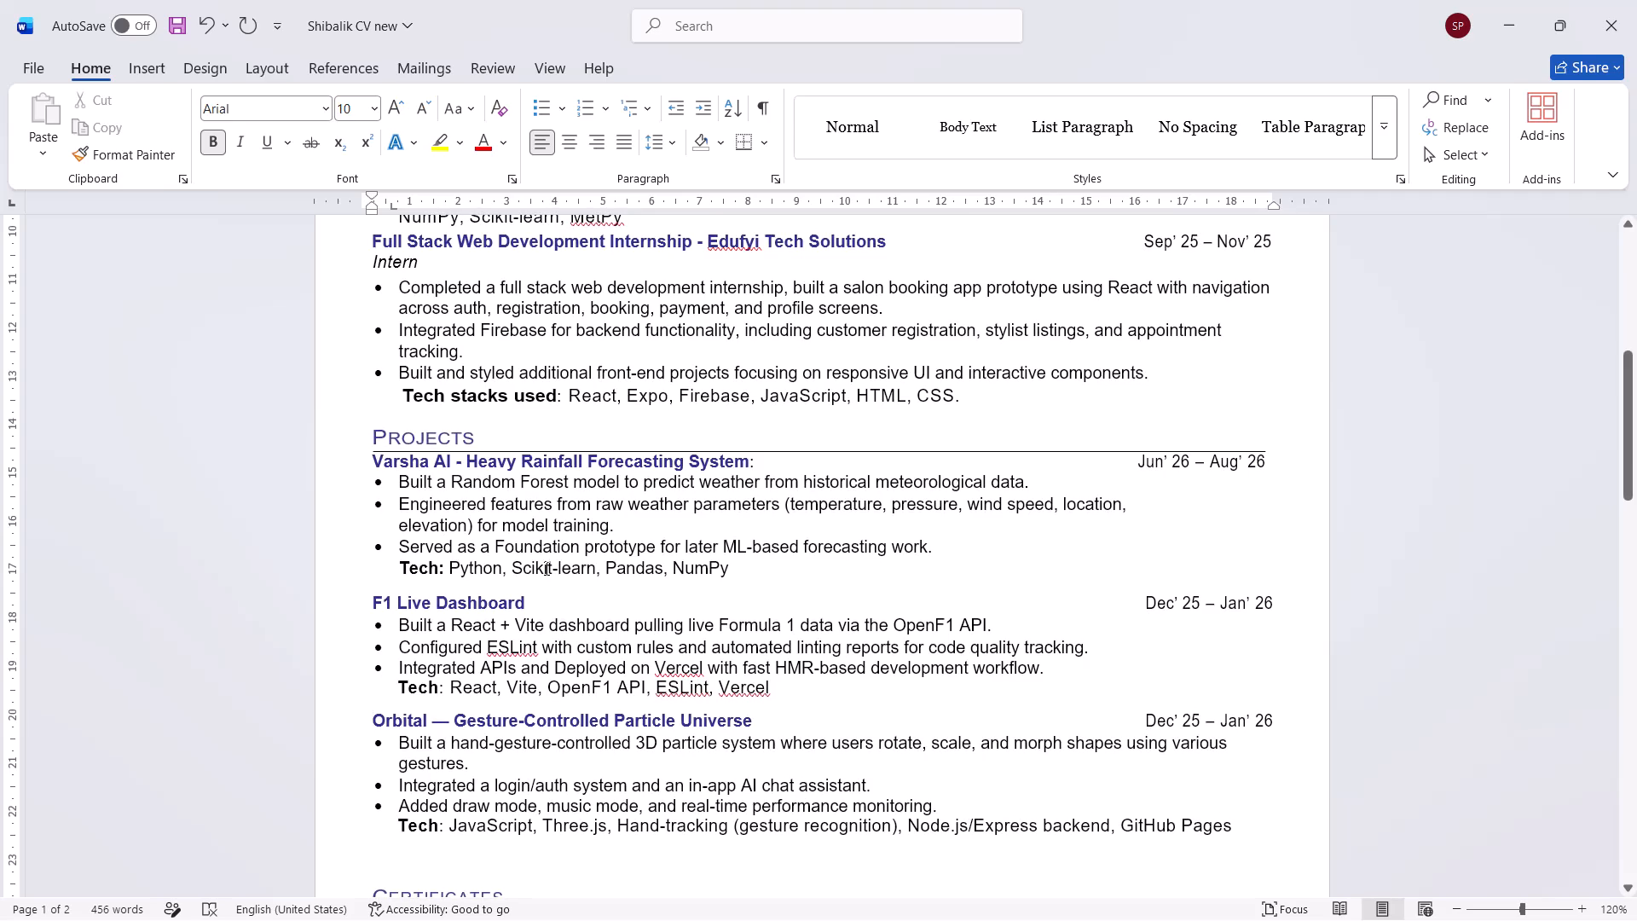
scroll(545, 568, "down", 1)
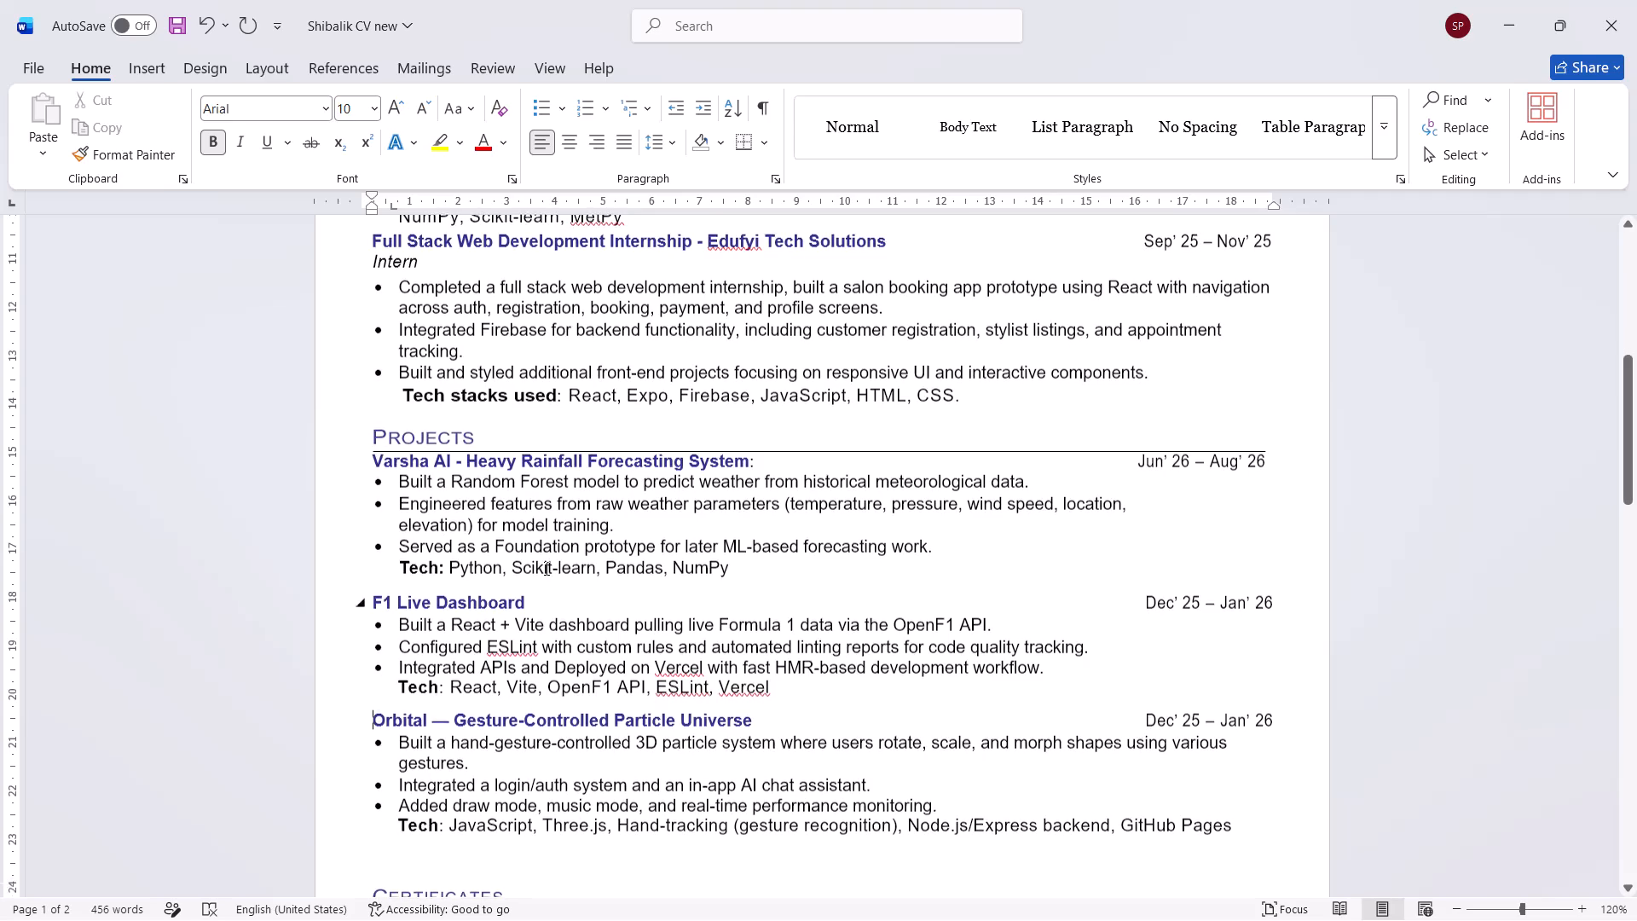
scroll(545, 568, "down", 1)
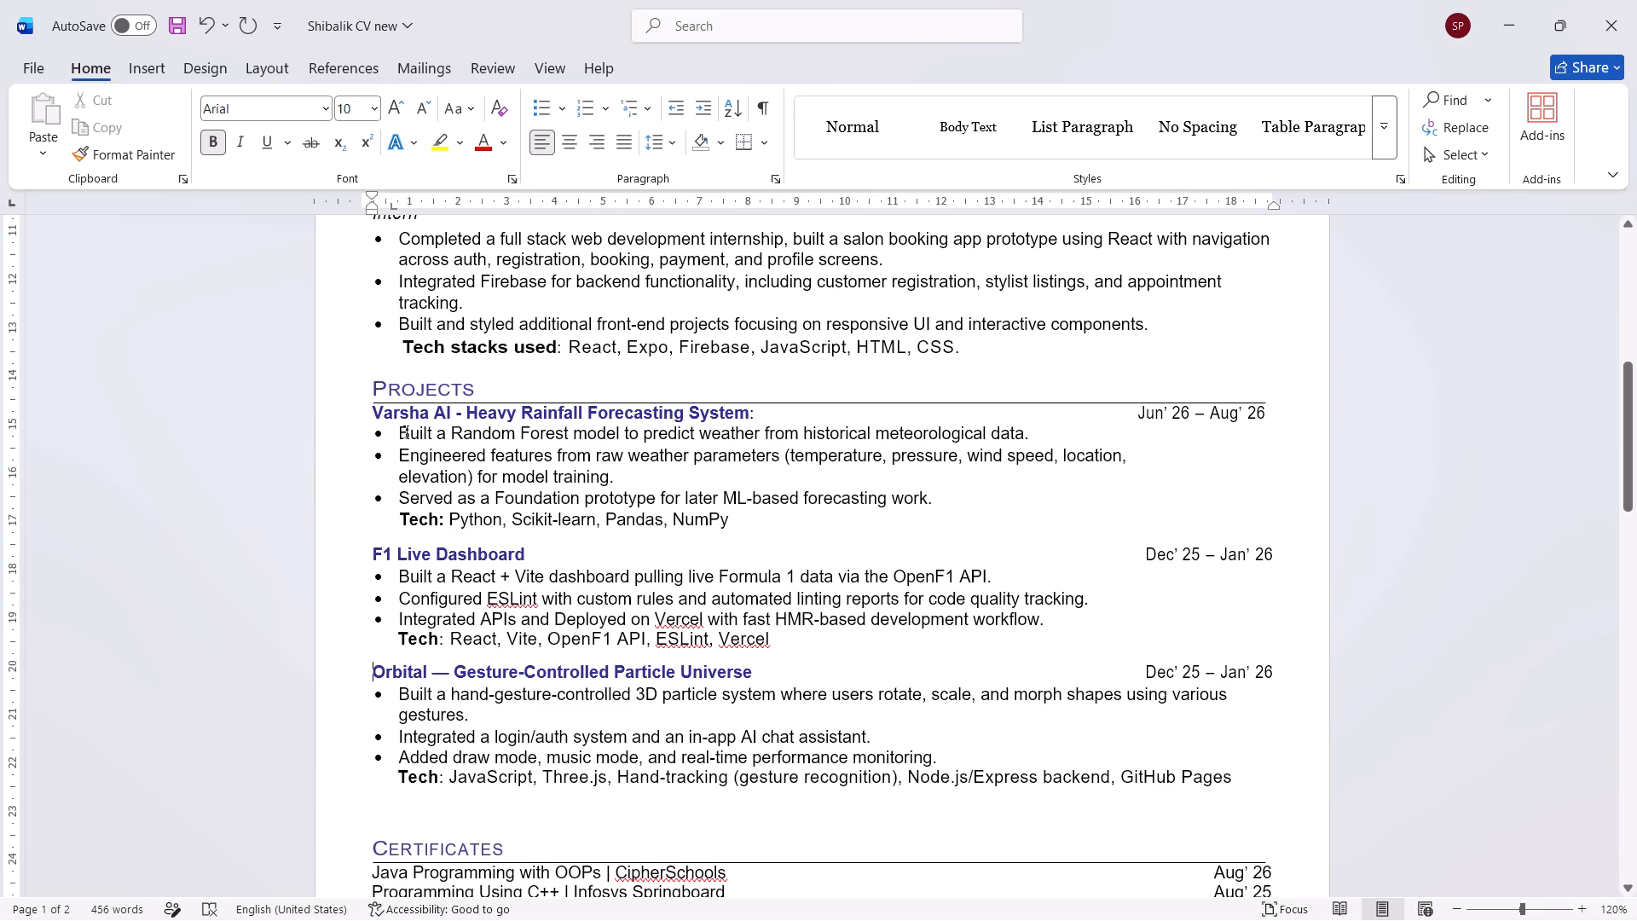
left_click(389, 478)
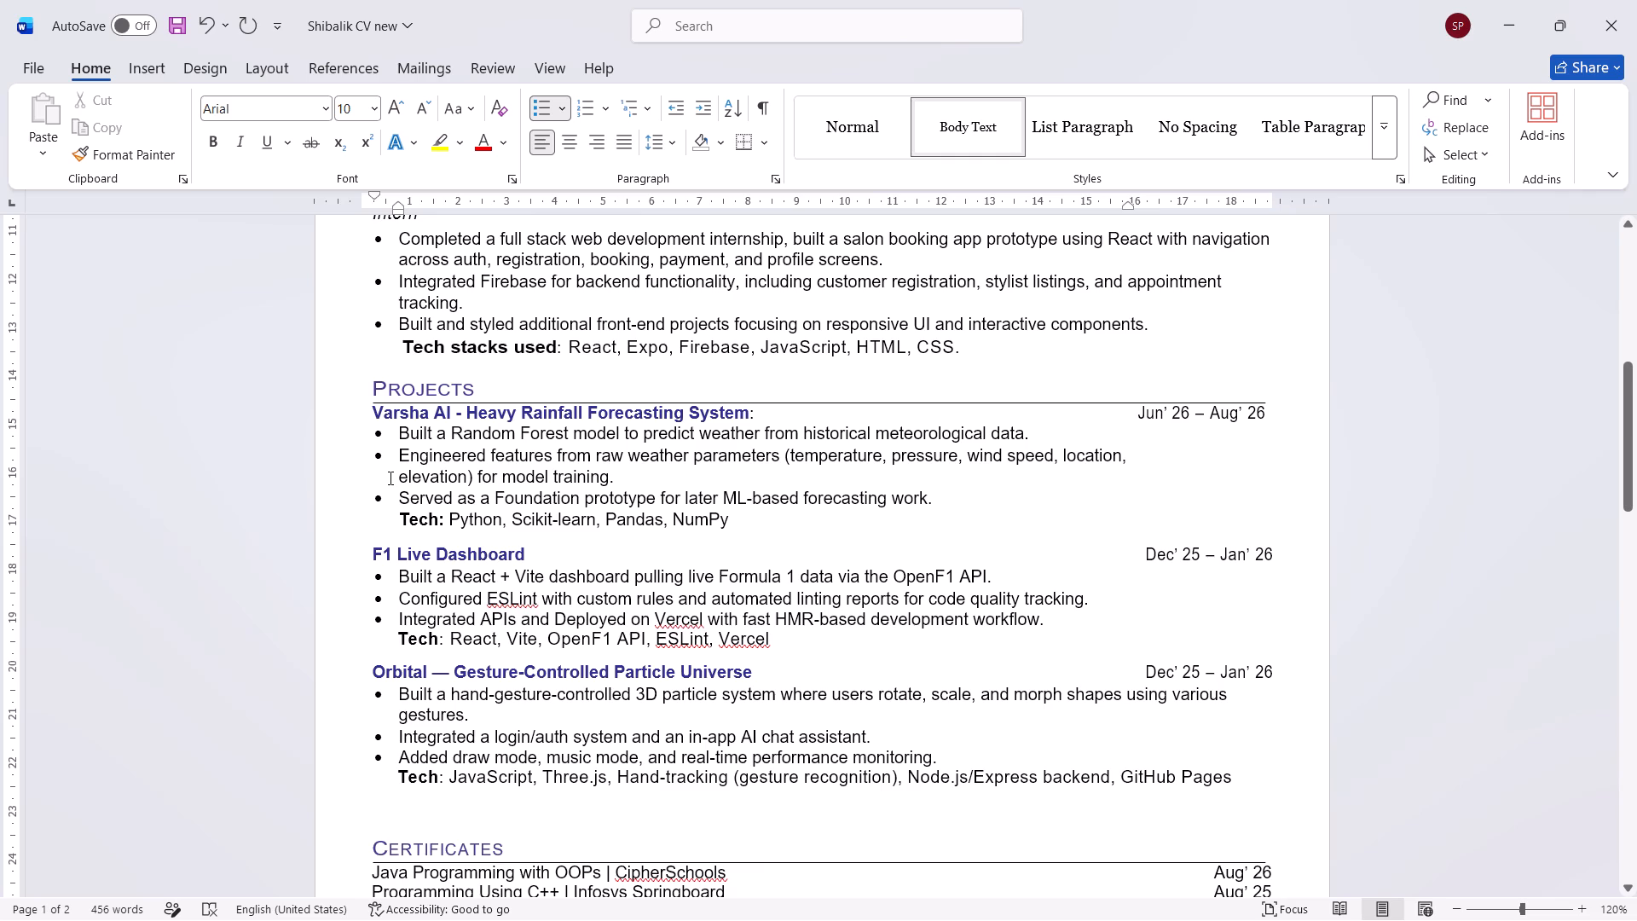
left_click(396, 460)
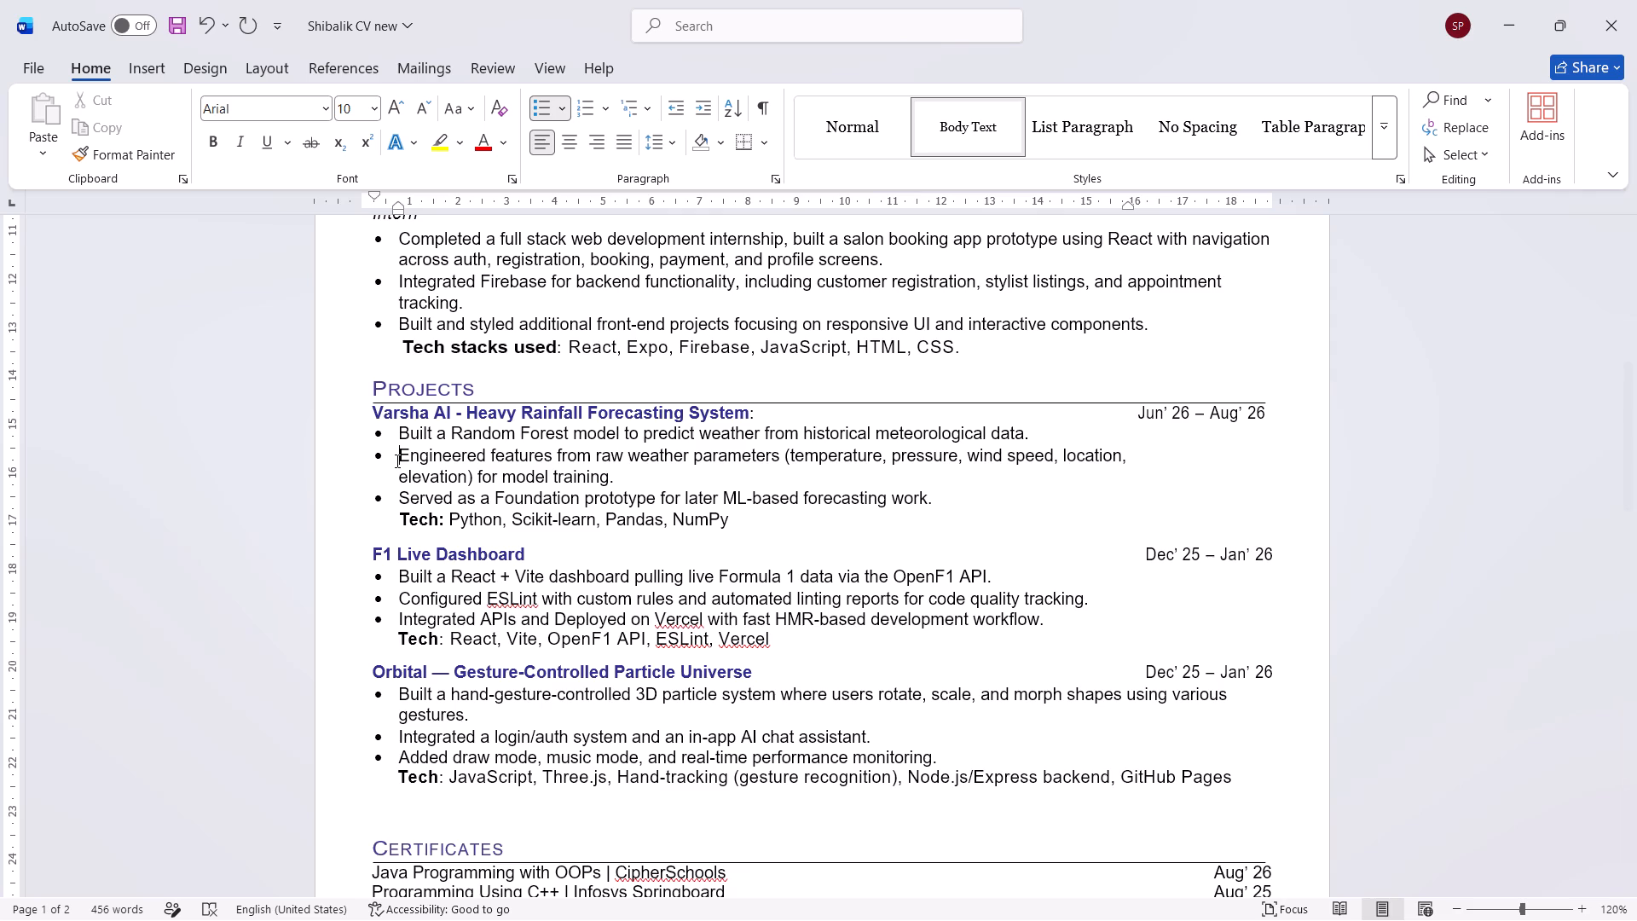
scroll(396, 460, "down", 1)
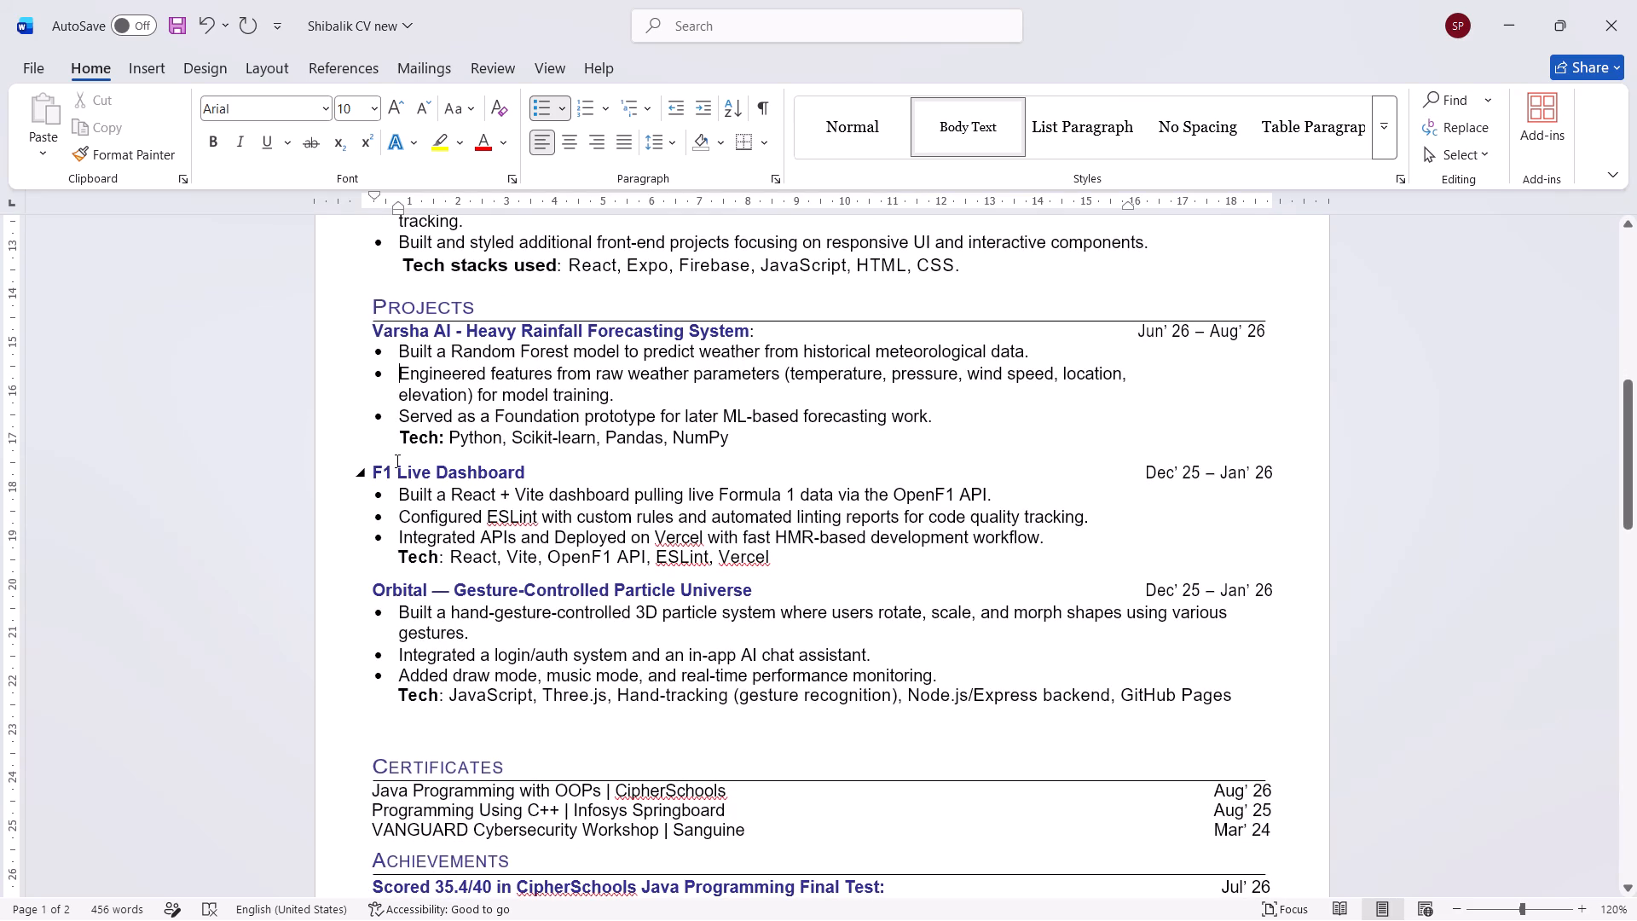
scroll(396, 460, "up", 1)
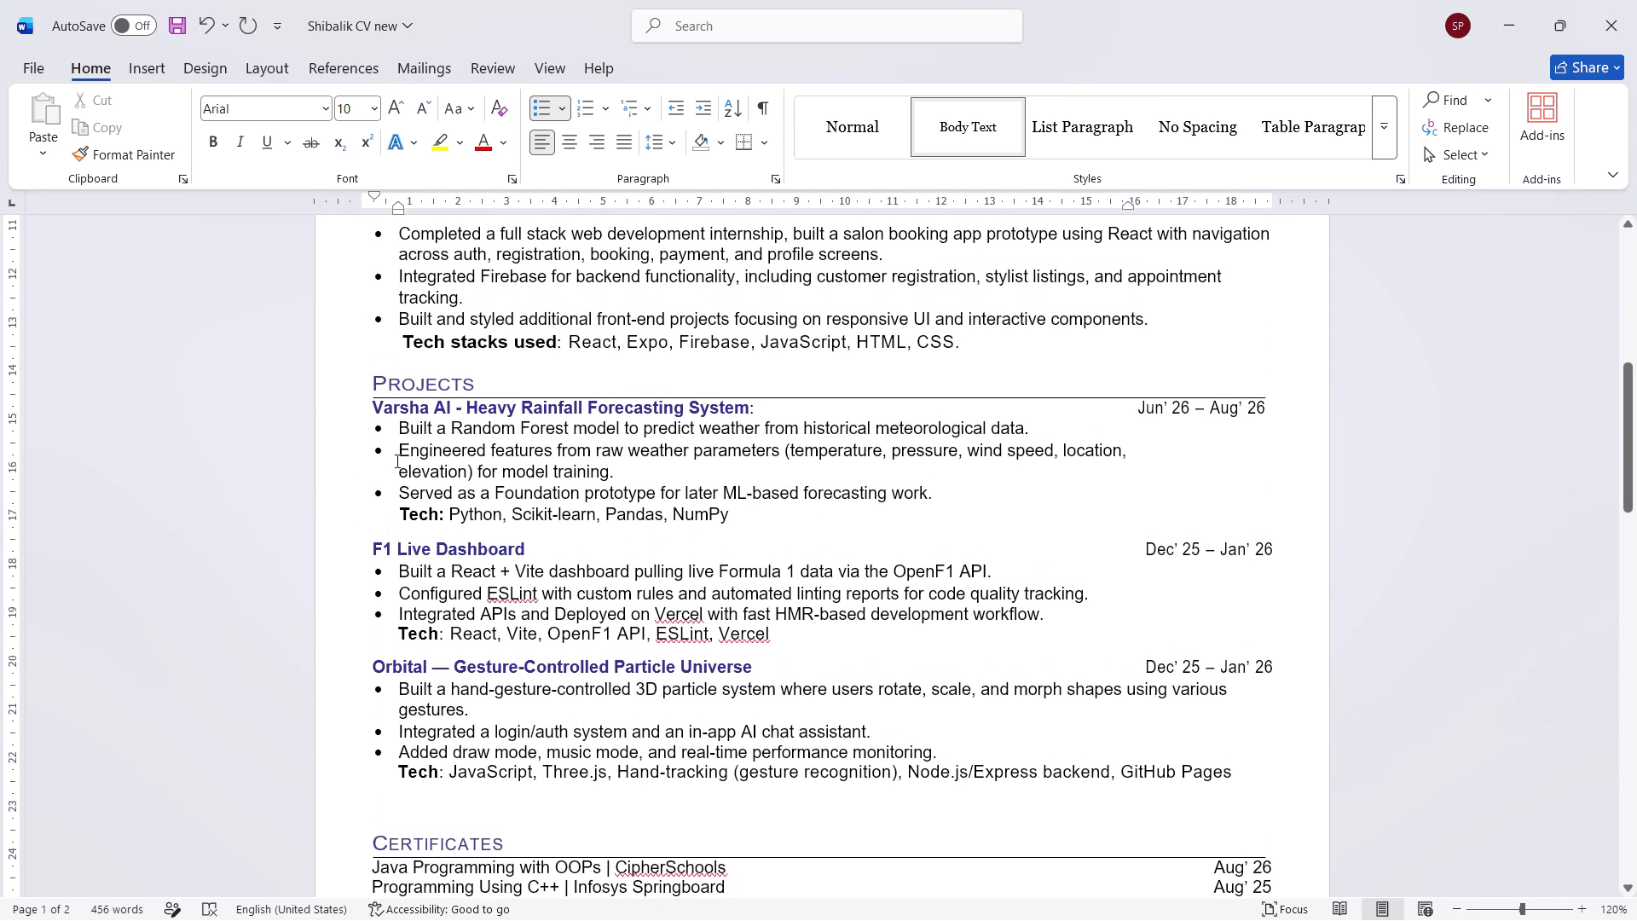
scroll(396, 460, "up", 2)
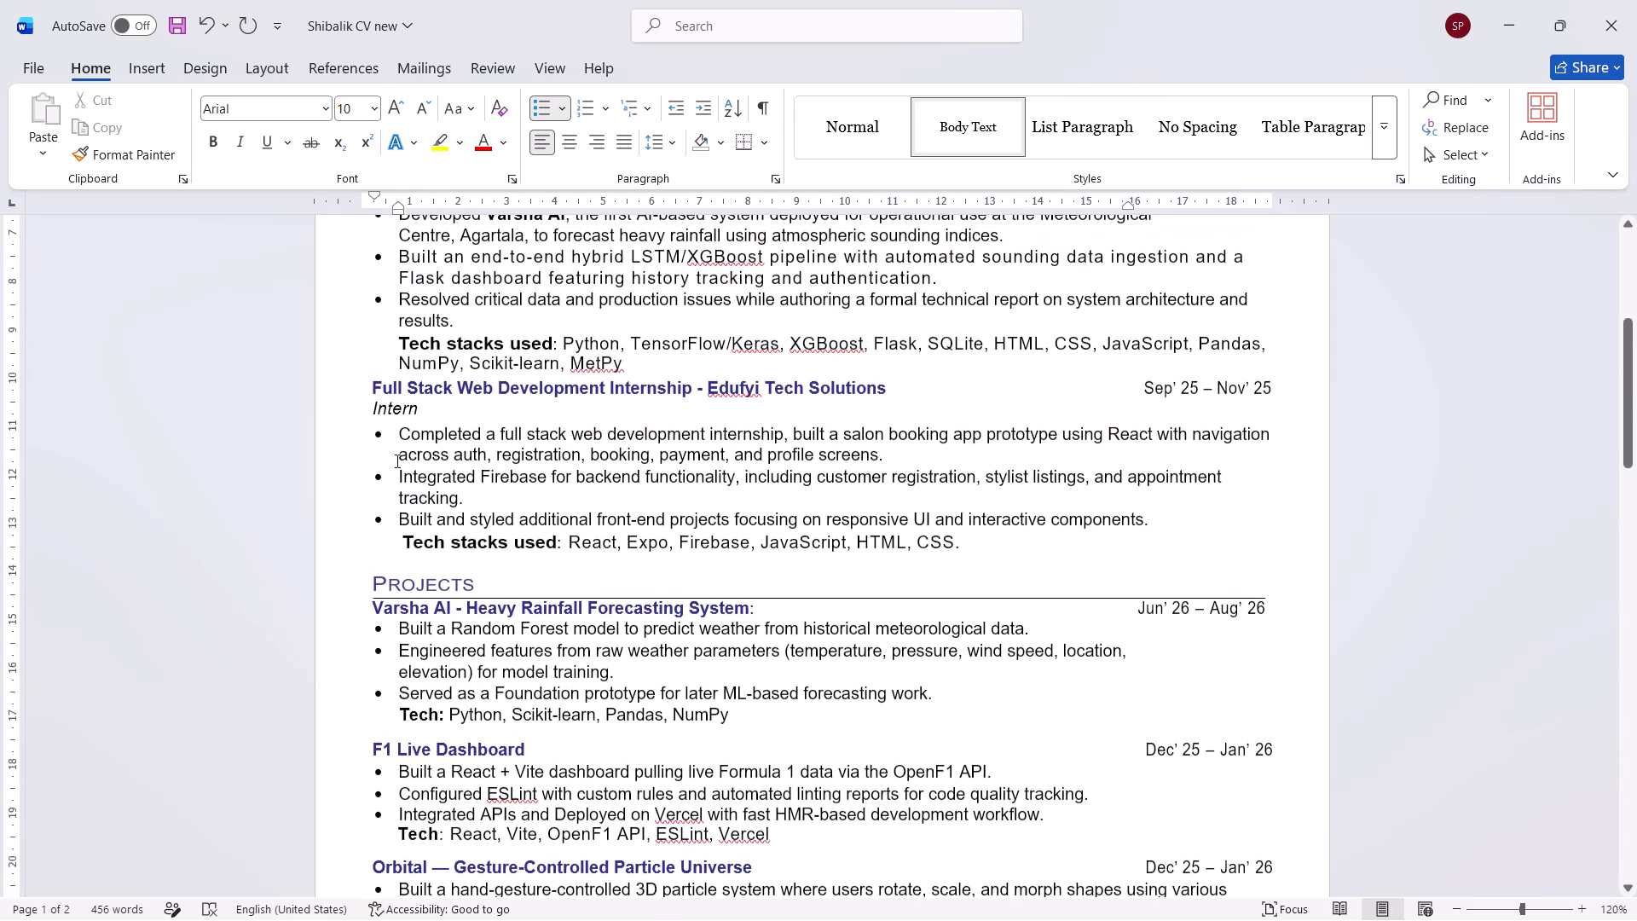
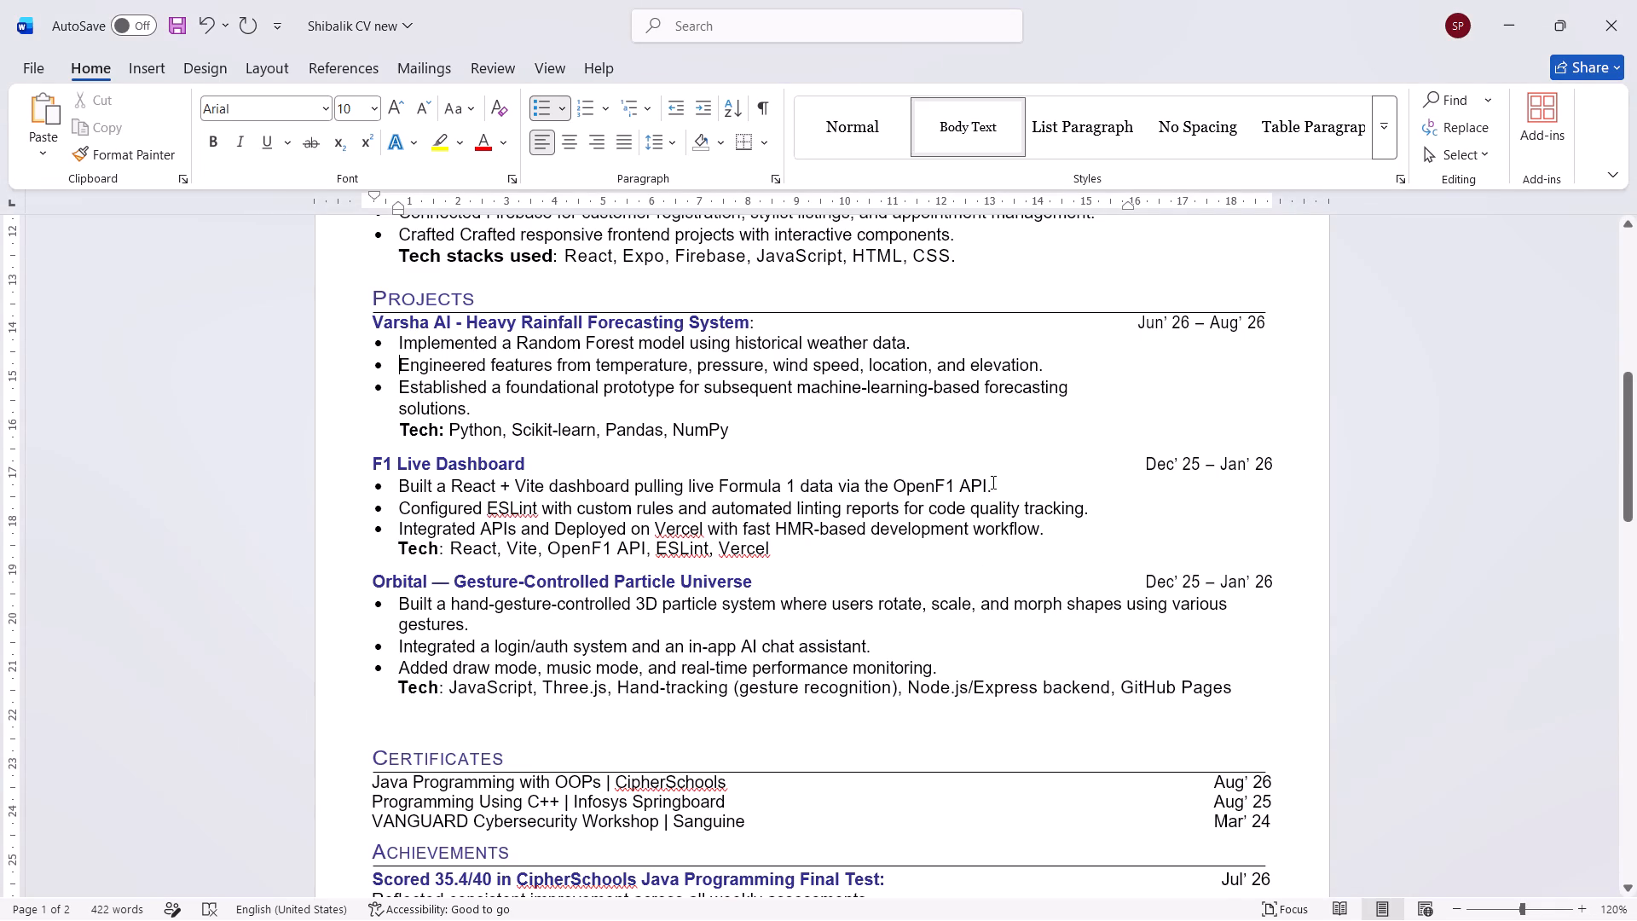
In Word, replace the first F1 Live Dashboard bullet with the copied "Created a real-time" sentence, removing the empty bullet and leftover "Built".
left_click_drag(992, 482, 437, 481)
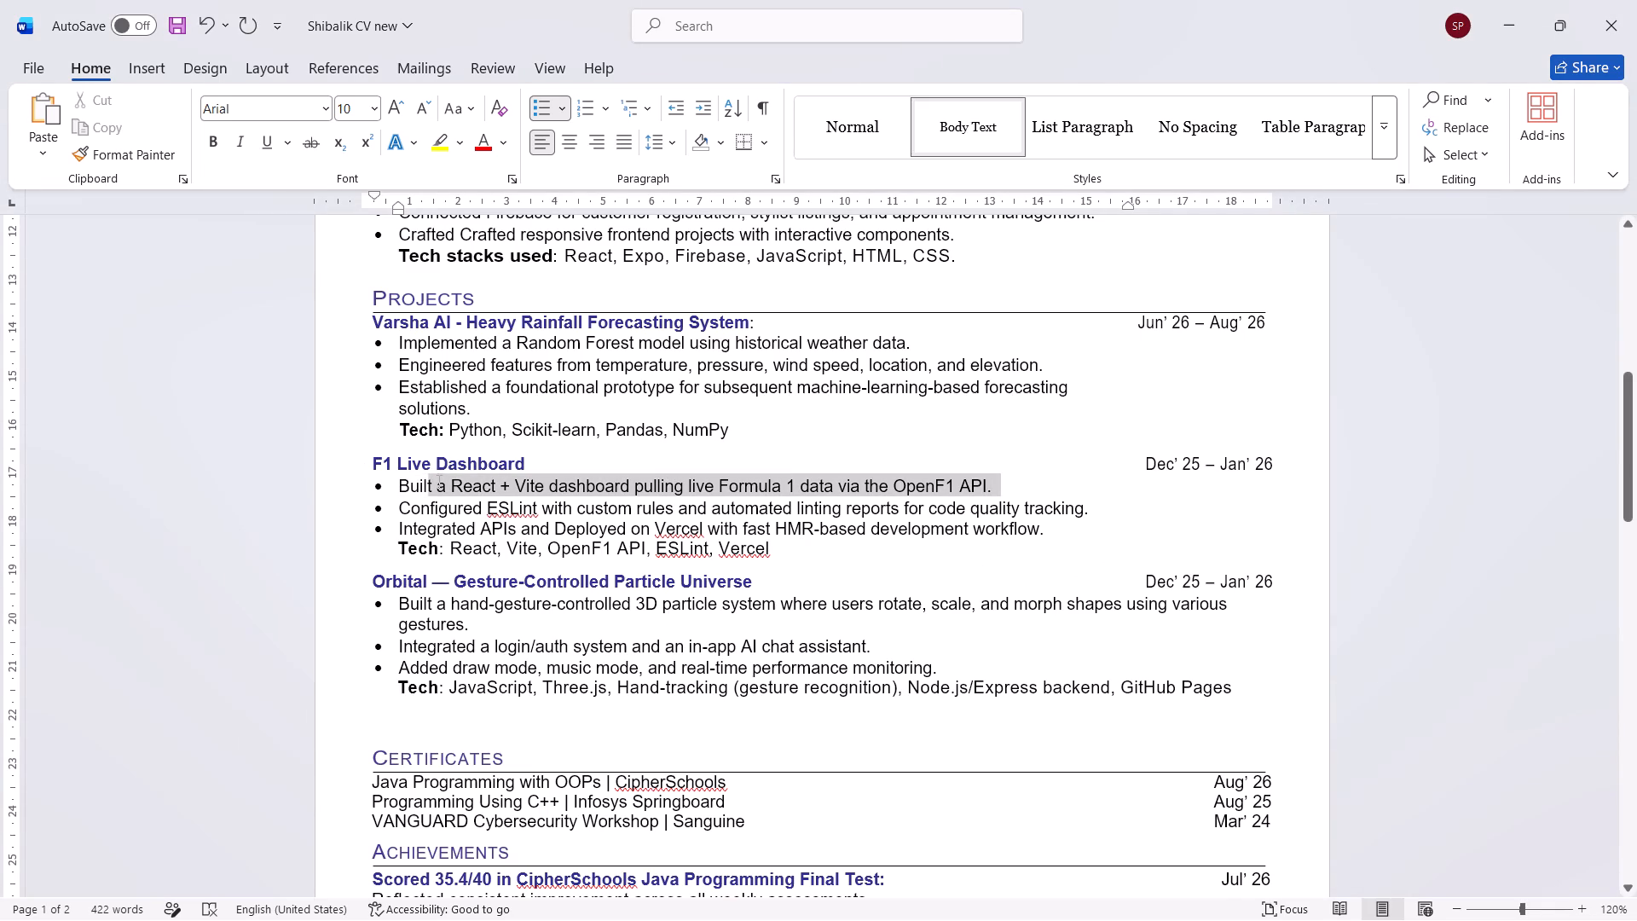
left_click_drag(437, 481, 440, 484)
key("BackSpace")
key("ctrl+v")
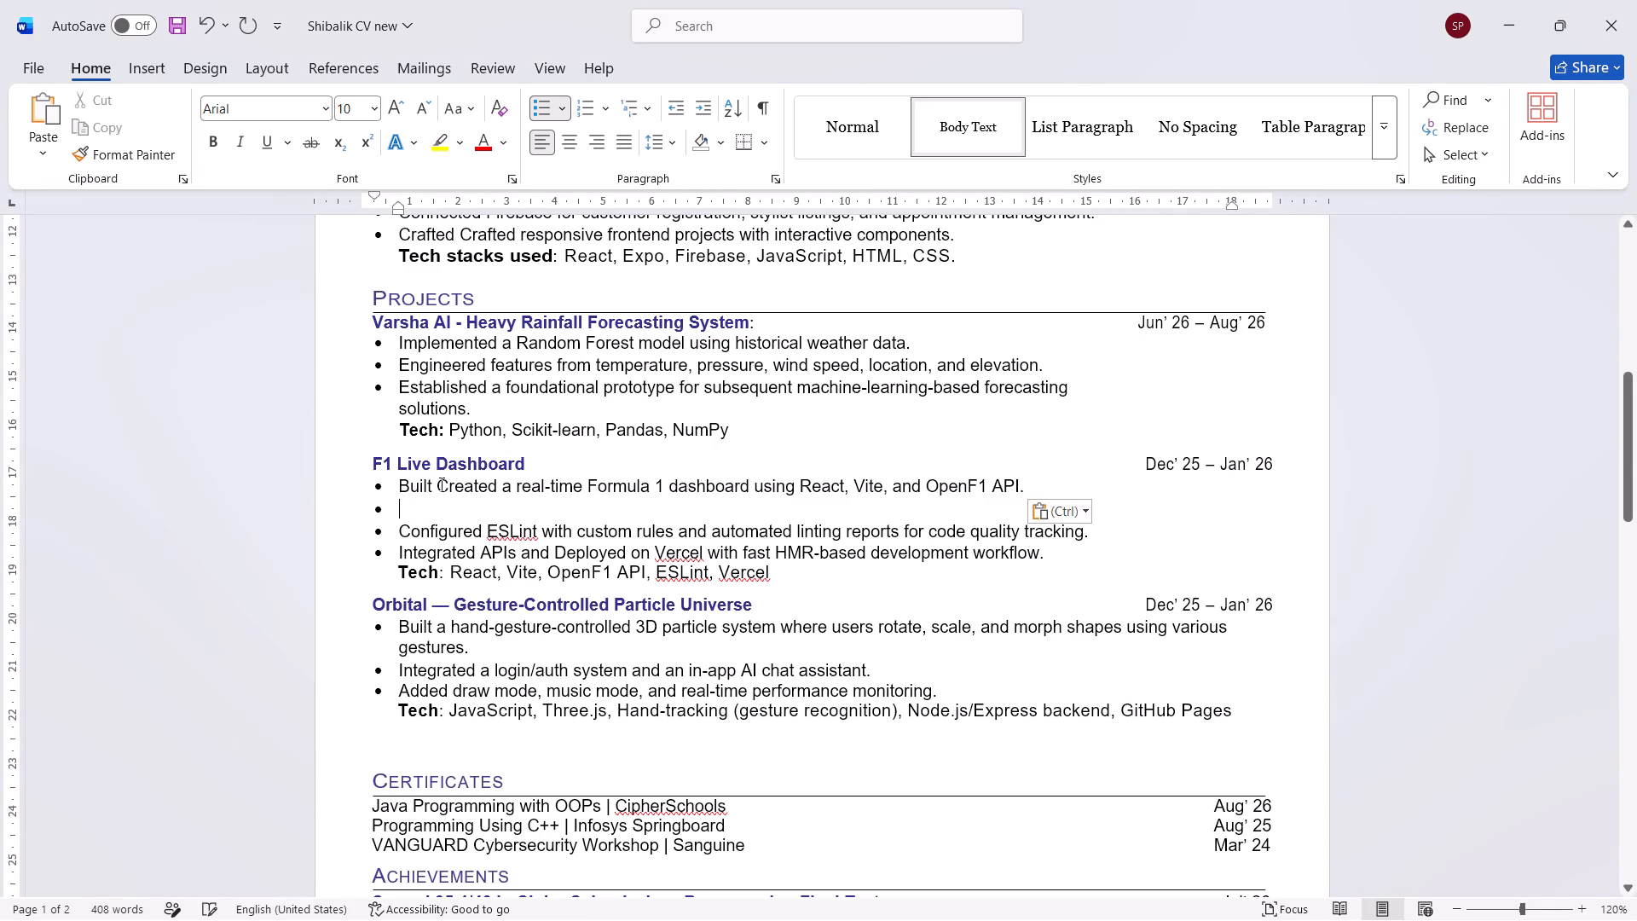
key("BackSpace")
key("BackSpace")
key("BackSpace")
key("BackSpace")
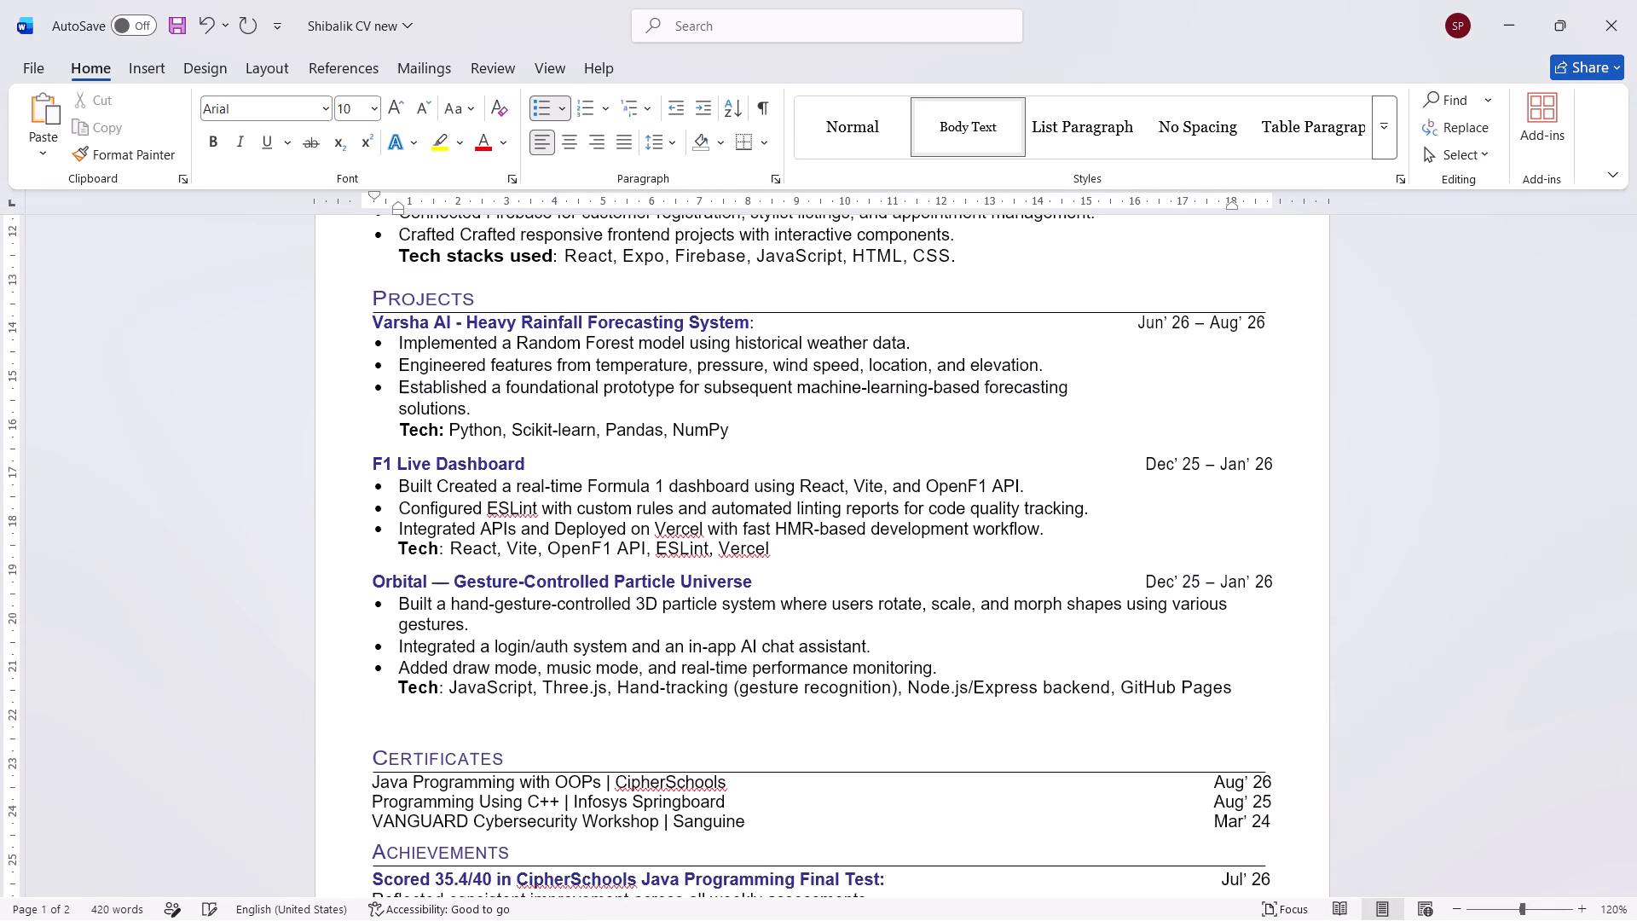
left_click(436, 489)
key("ctrl+BackSpace")
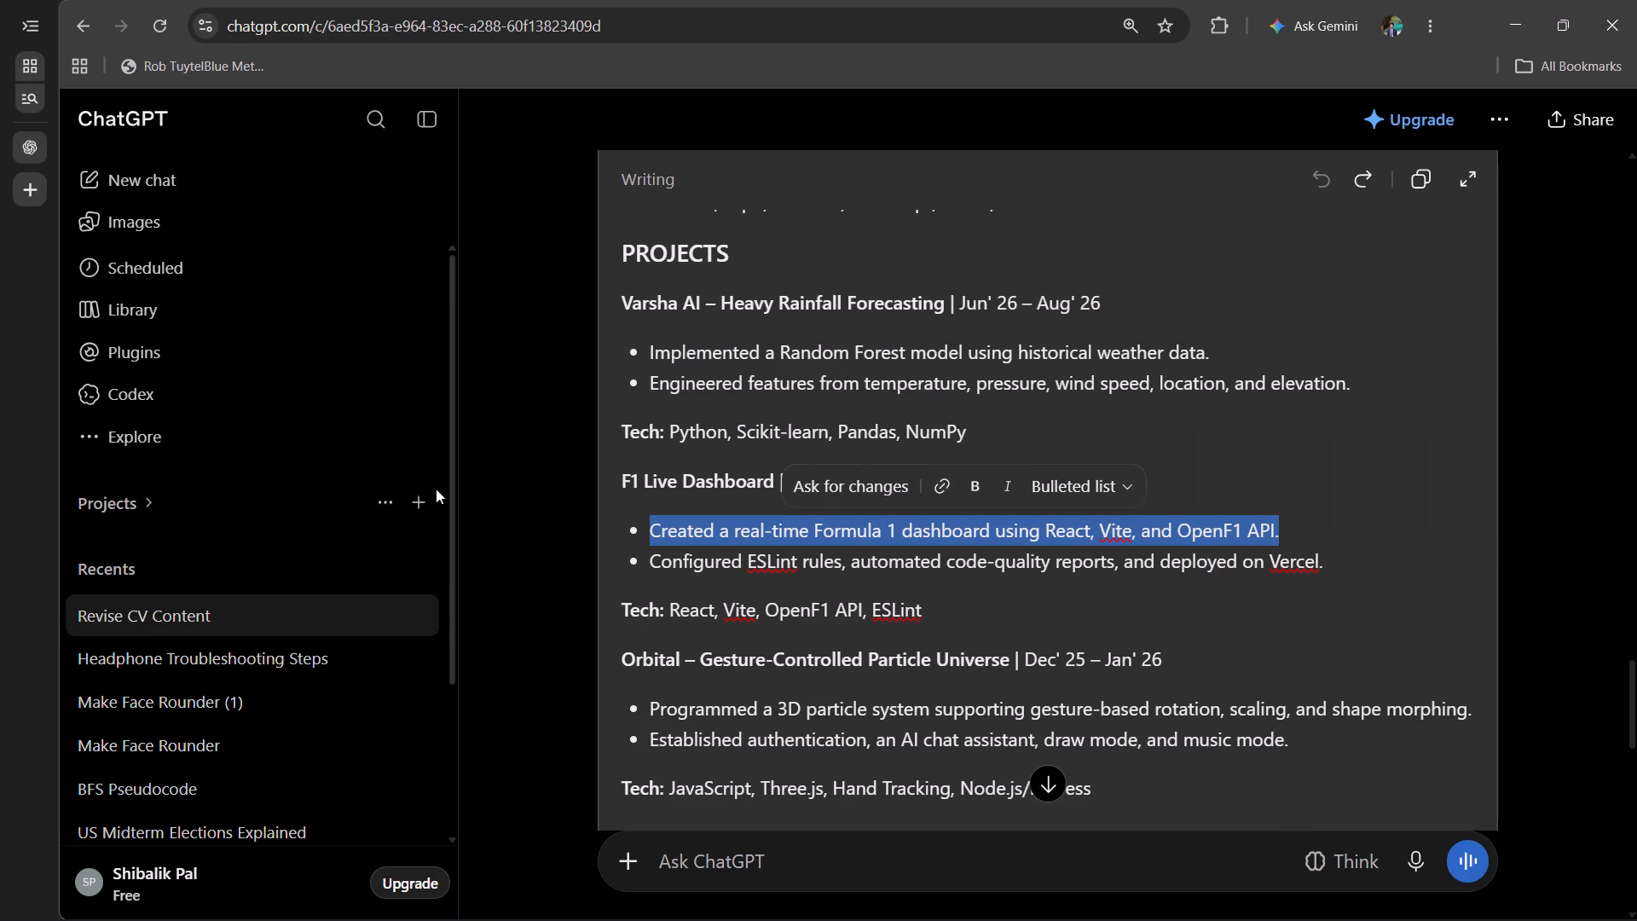
Switch to ChatGPT and copy the "Configured ESLint rules, automated code-quality reports, and deployed on Vercel." bullet from F1 Live Dashboard.
left_click_drag(648, 563, 757, 564)
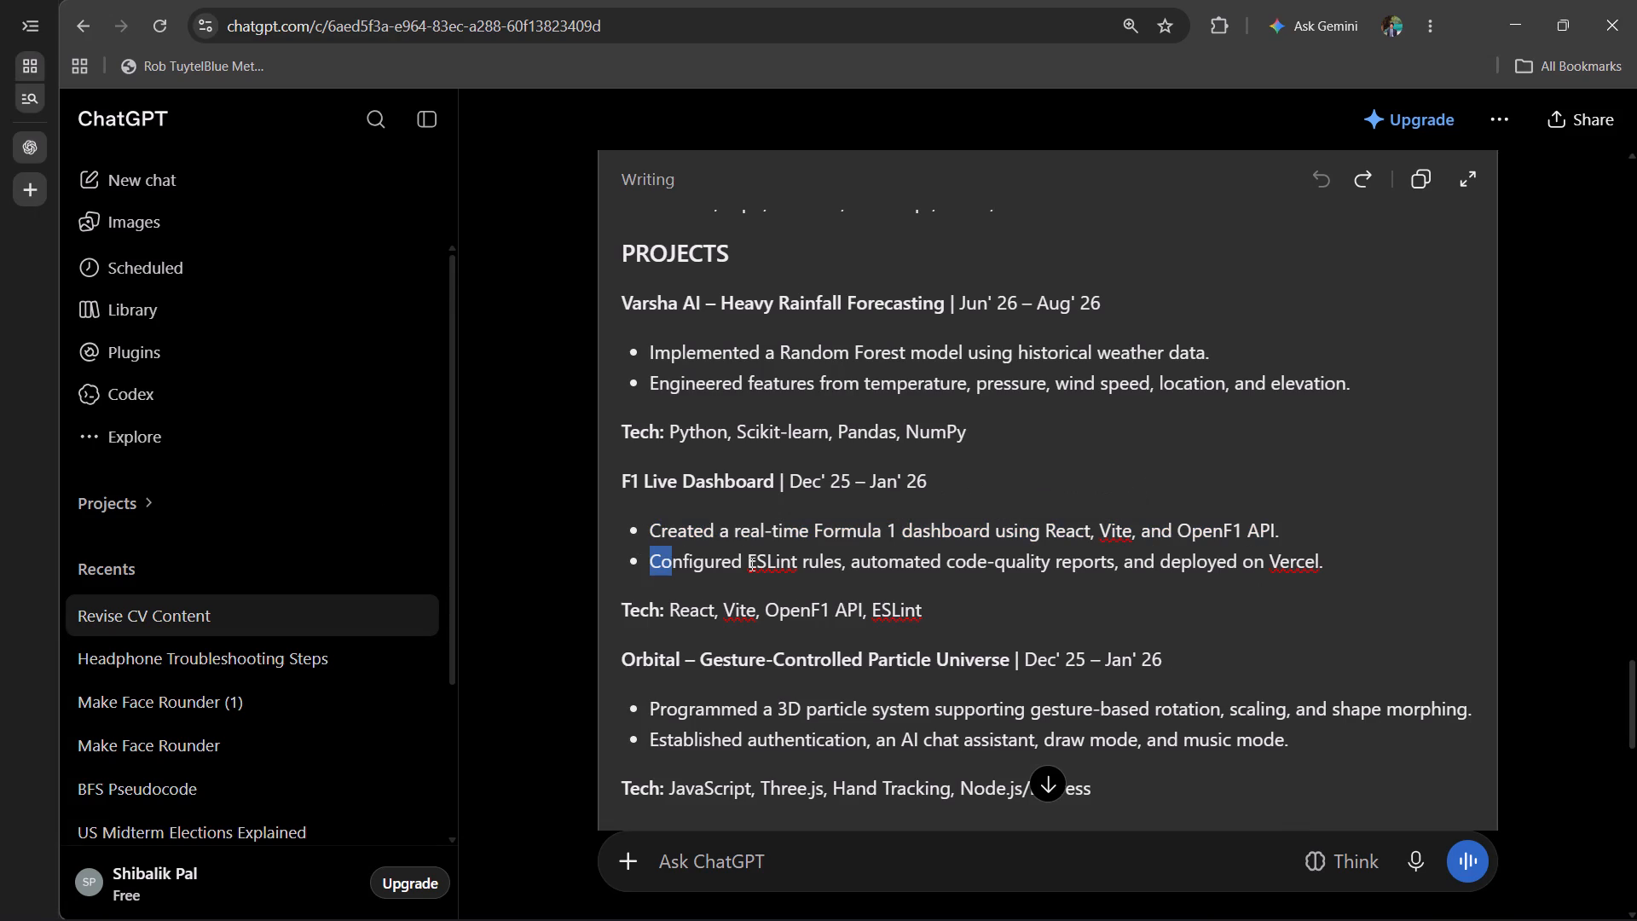
left_click_drag(757, 564, 1335, 559)
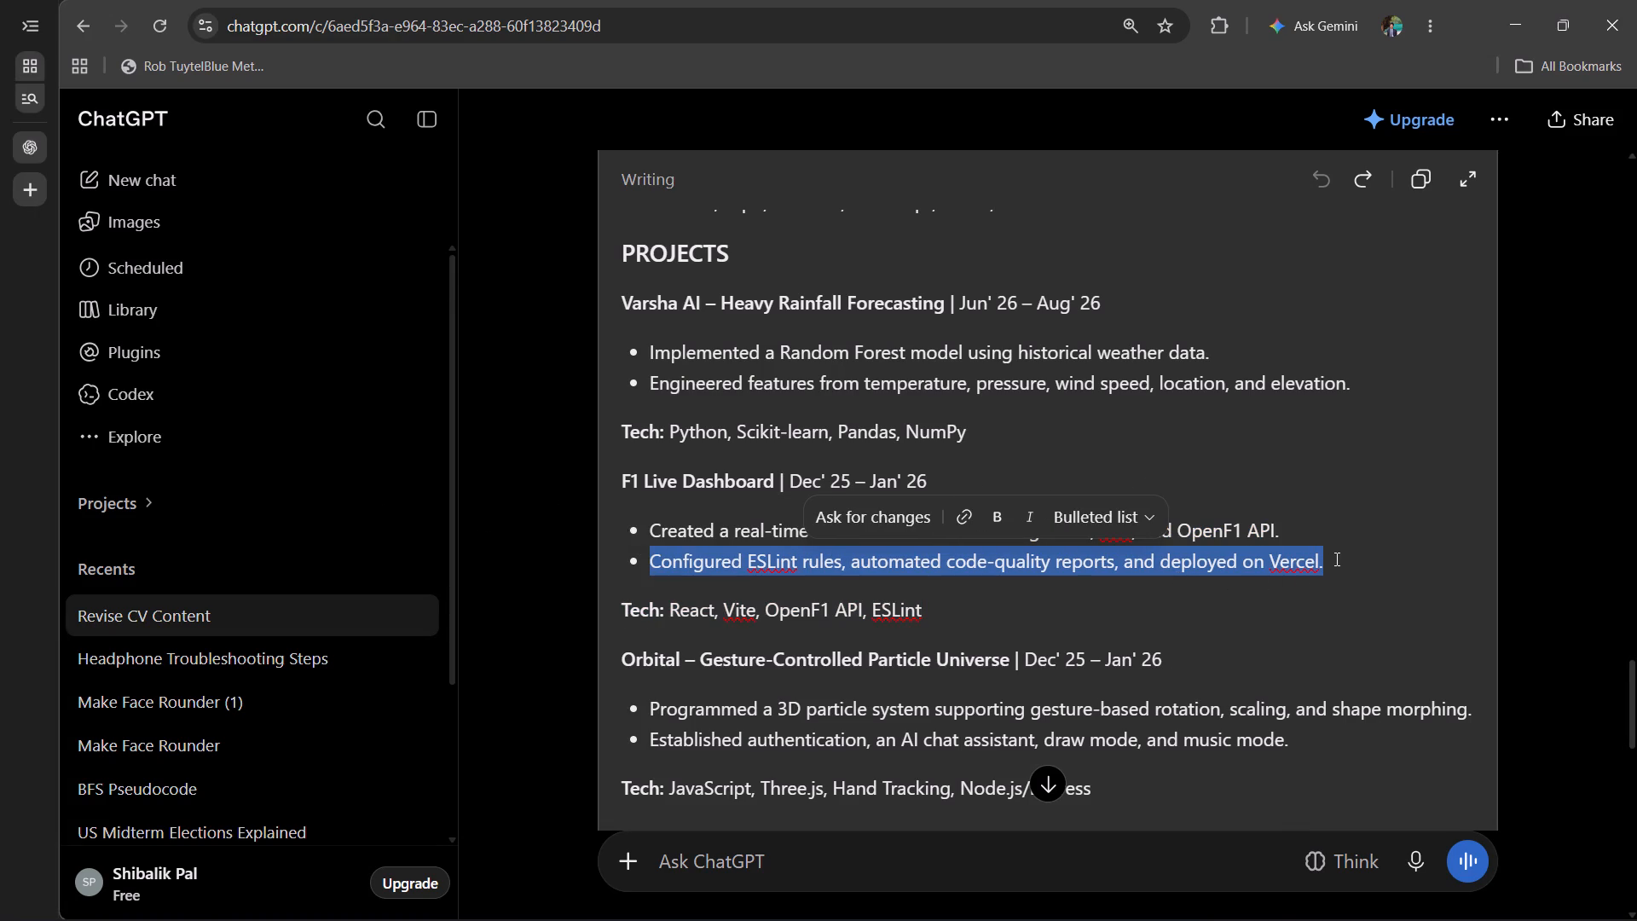
key("ctrl+c")
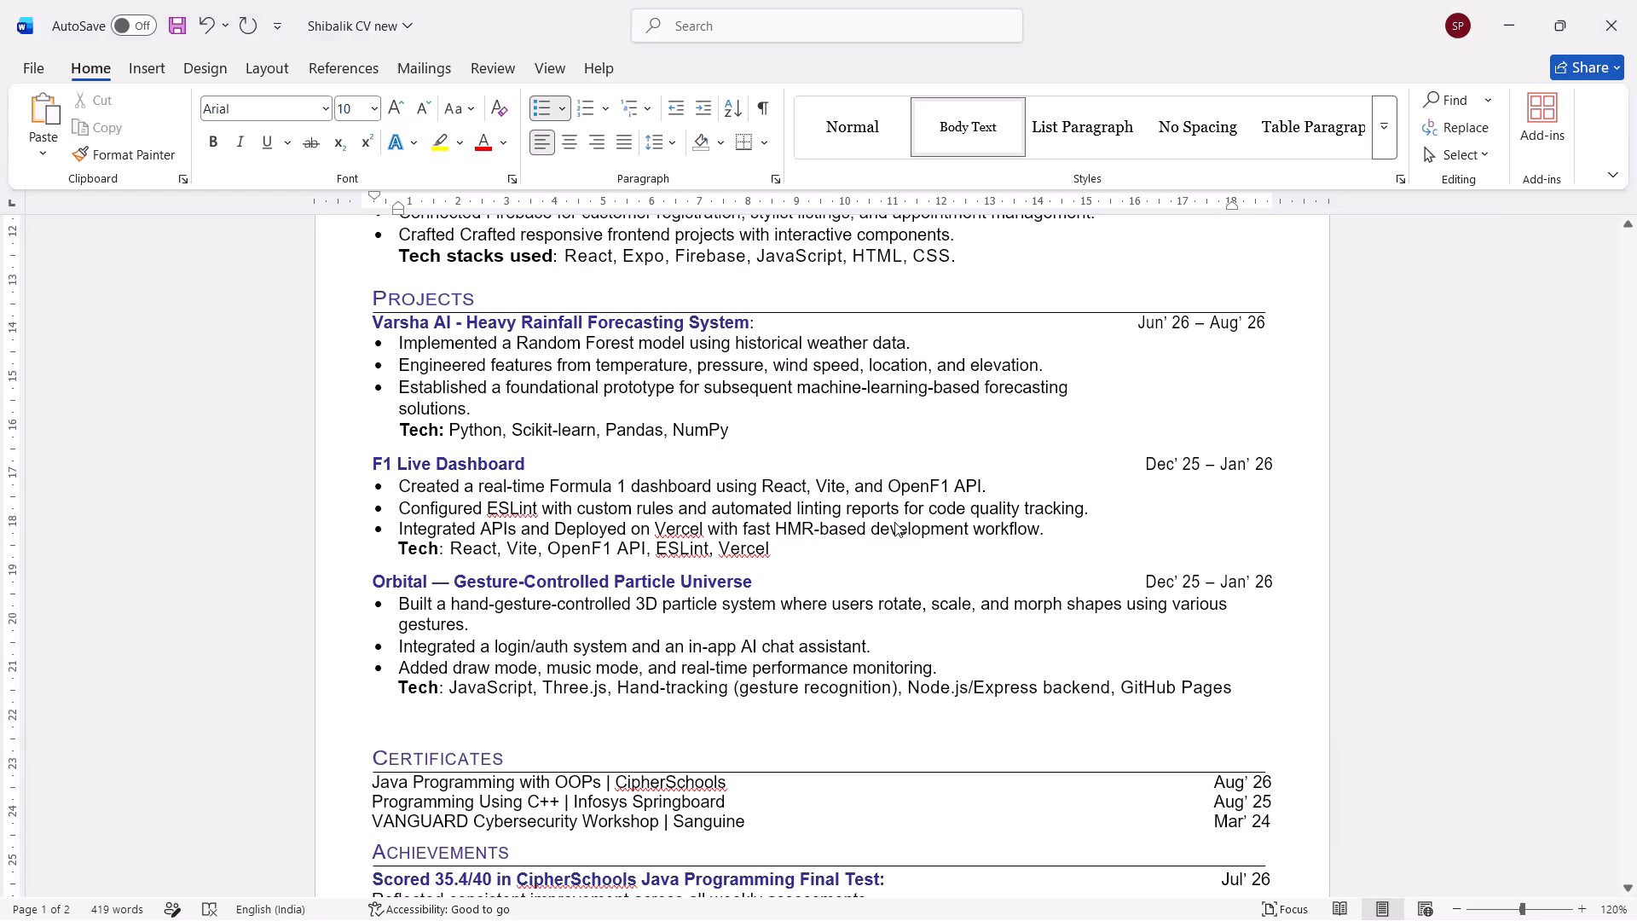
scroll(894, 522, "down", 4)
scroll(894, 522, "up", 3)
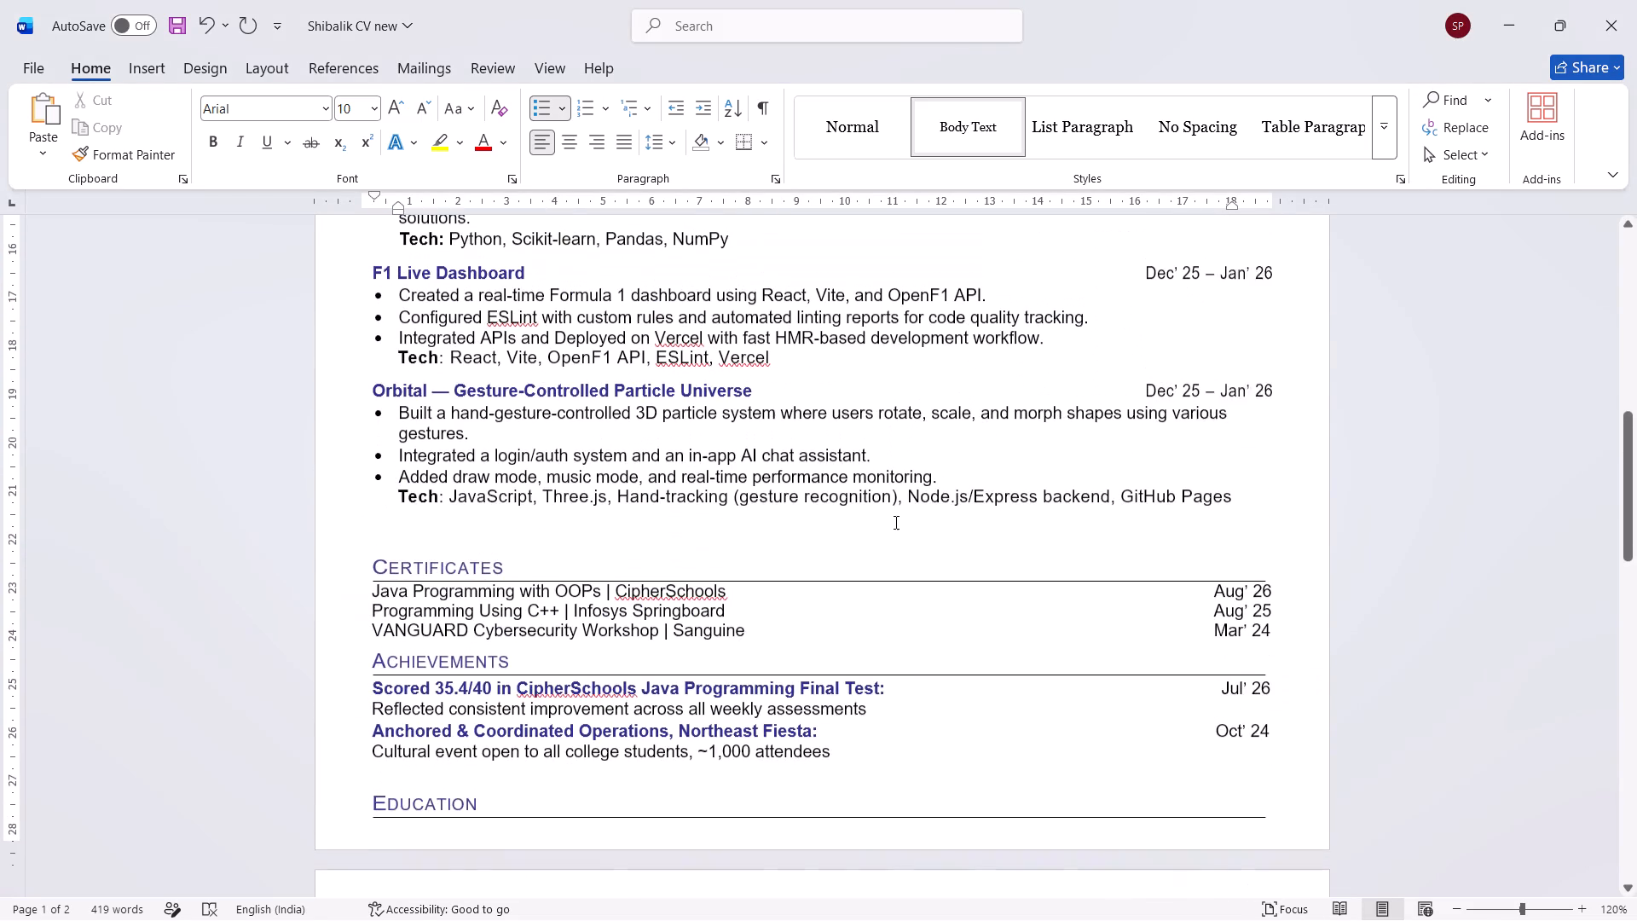
Apply font size 10 to the India Meteorological Department internship's bullets and tech stacks line.
scroll(894, 522, "up", 4)
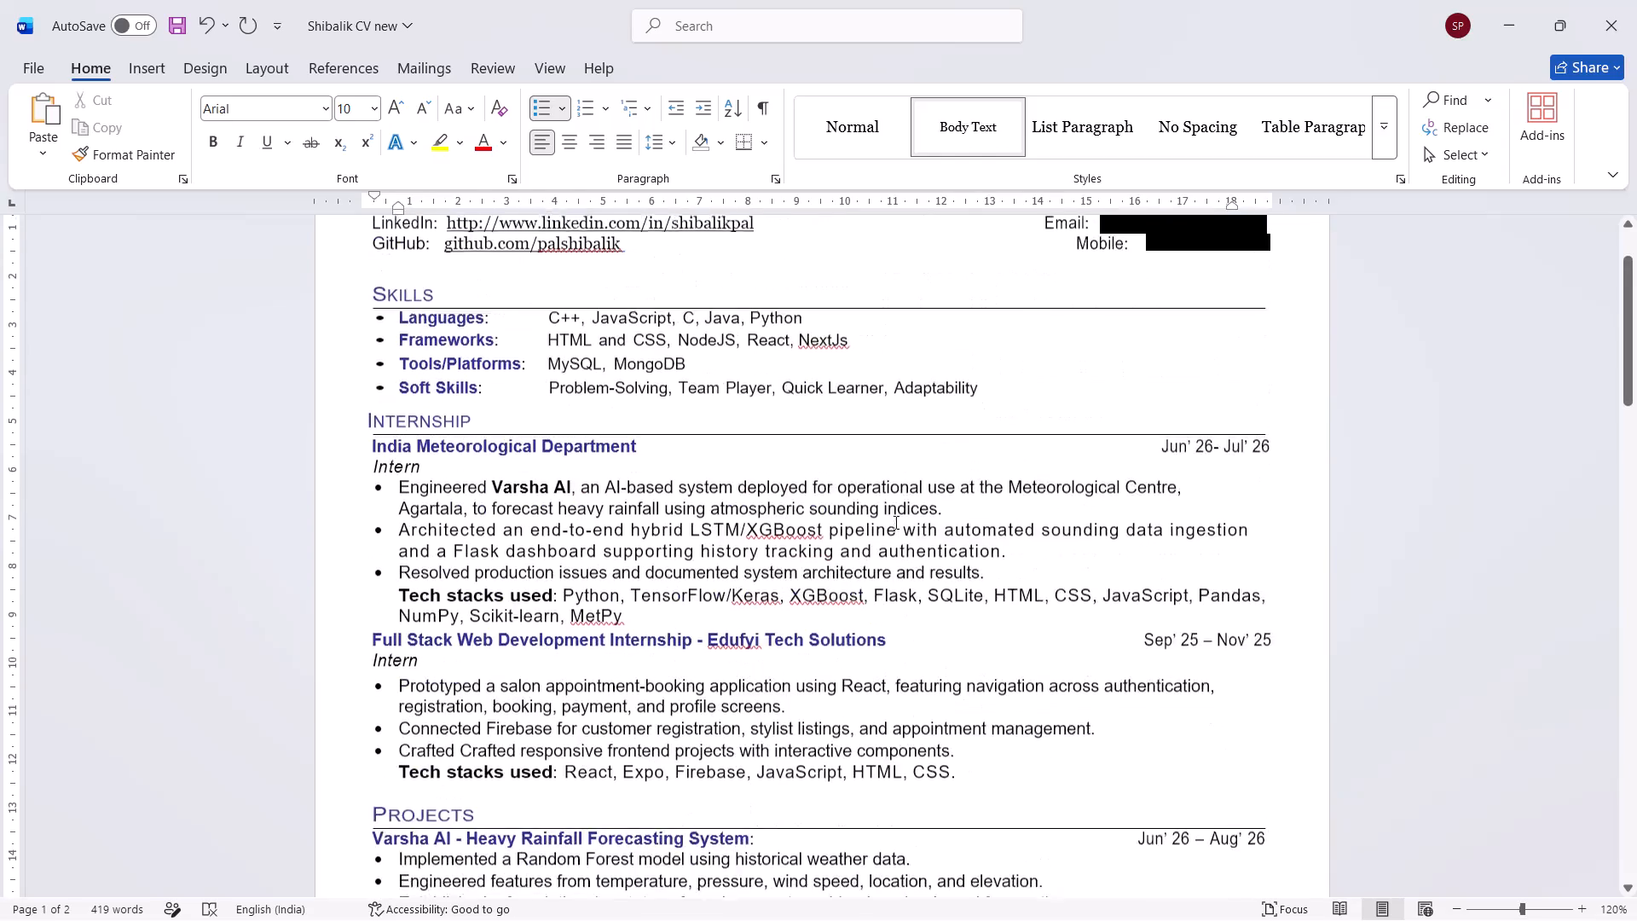
scroll(894, 522, "down", 2, "ctrl")
scroll(894, 522, "down", 1)
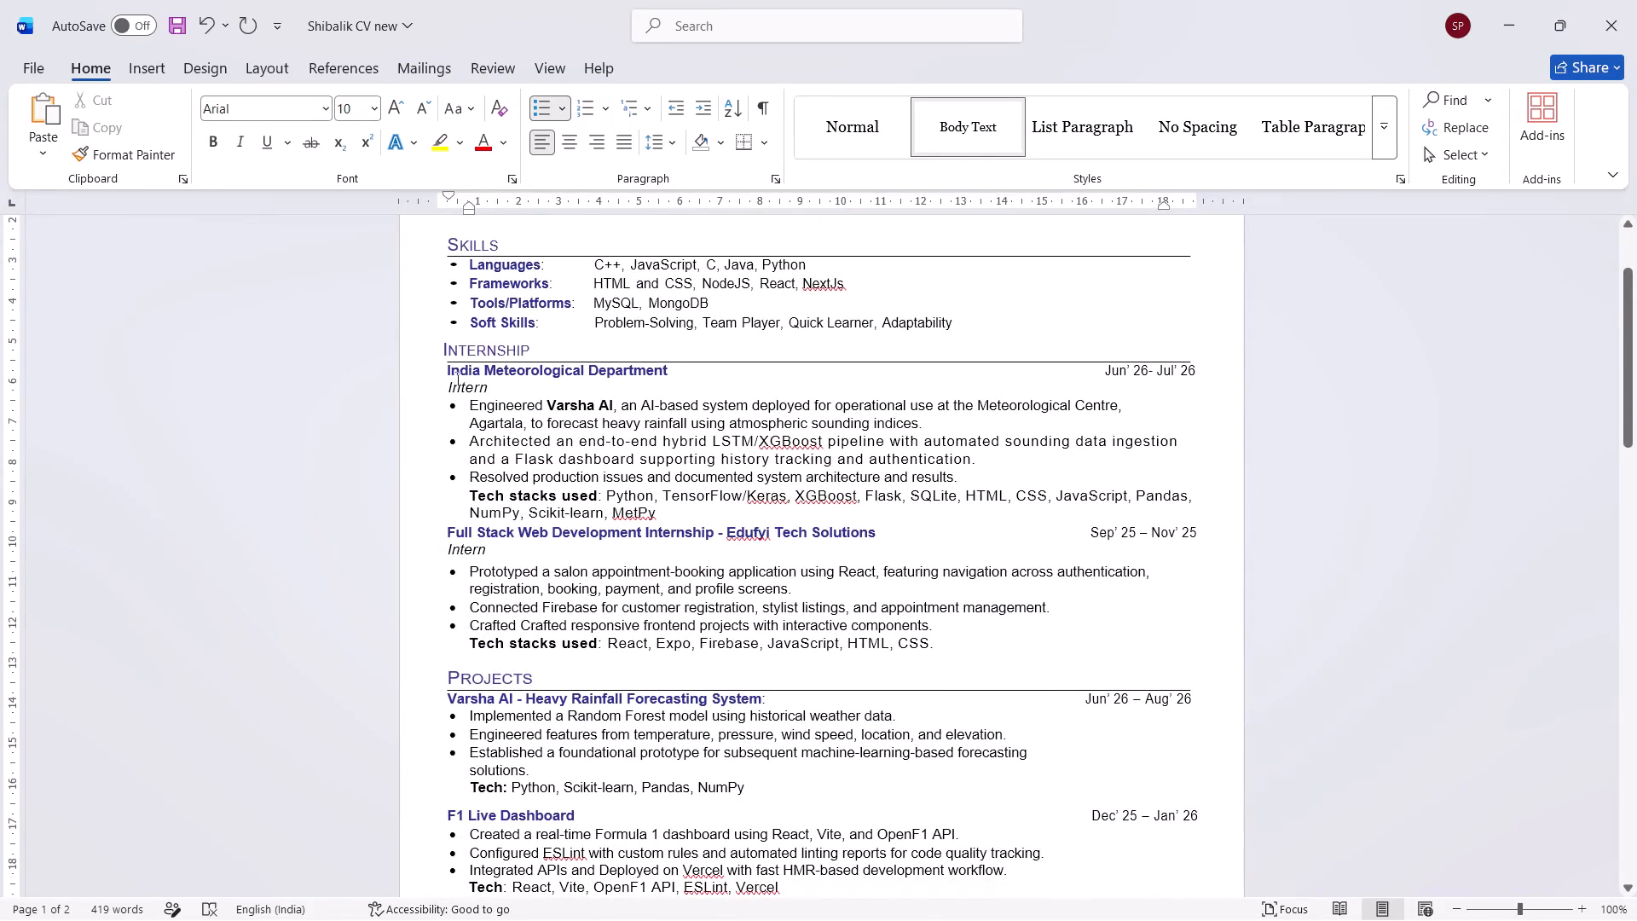
left_click_drag(466, 407, 665, 516)
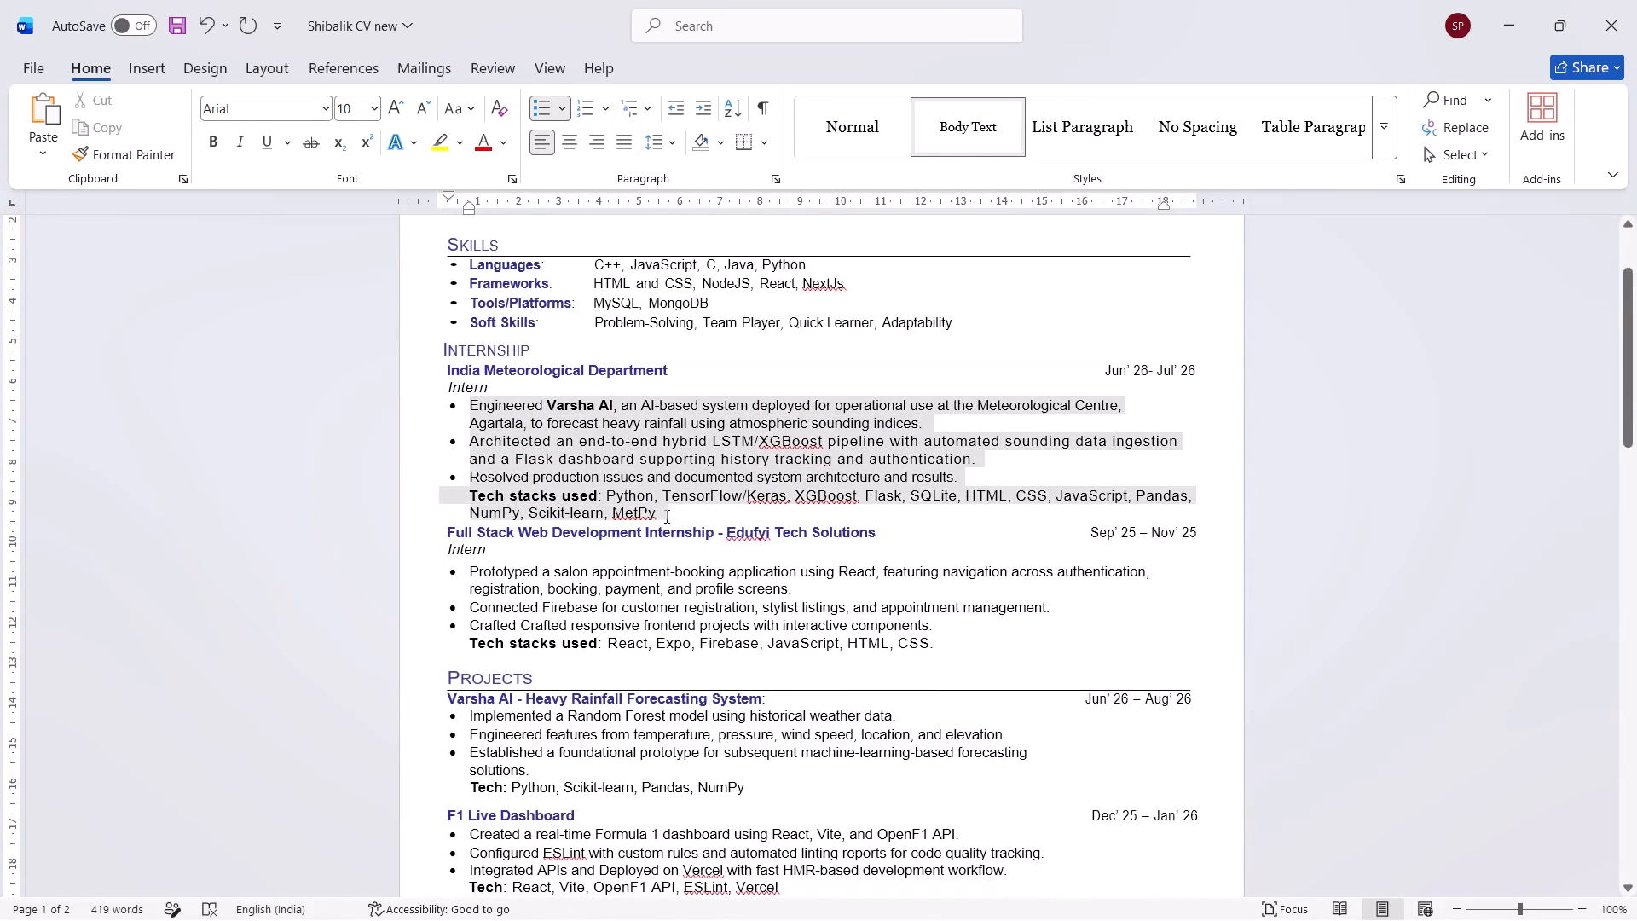
left_click_drag(665, 516, 666, 516)
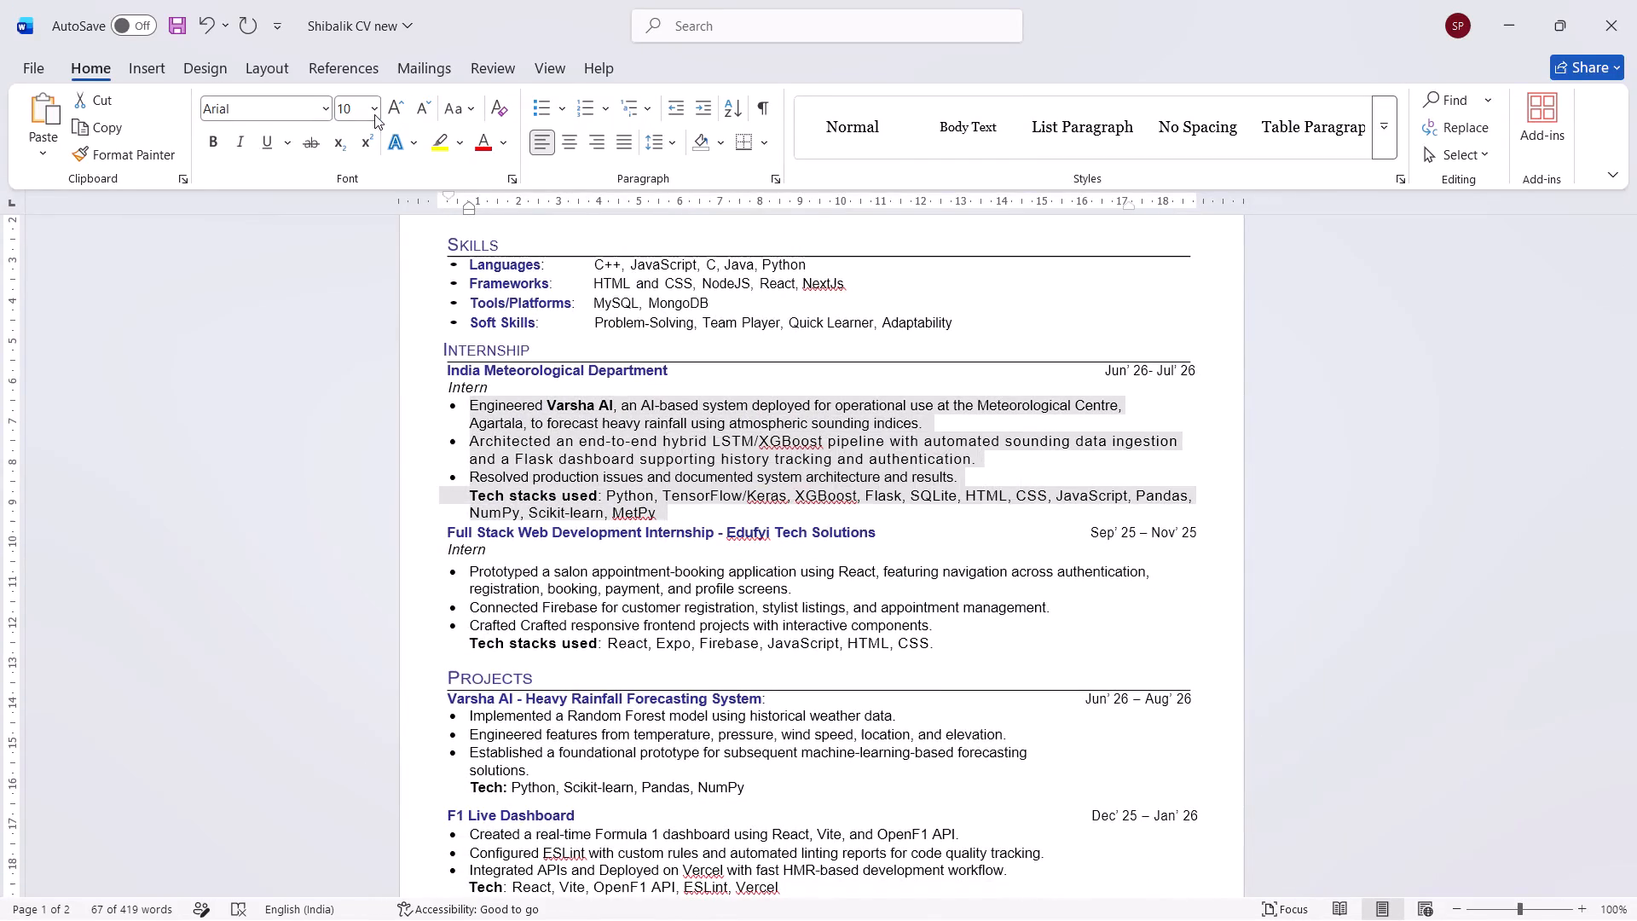
left_click(374, 114)
left_click(349, 185)
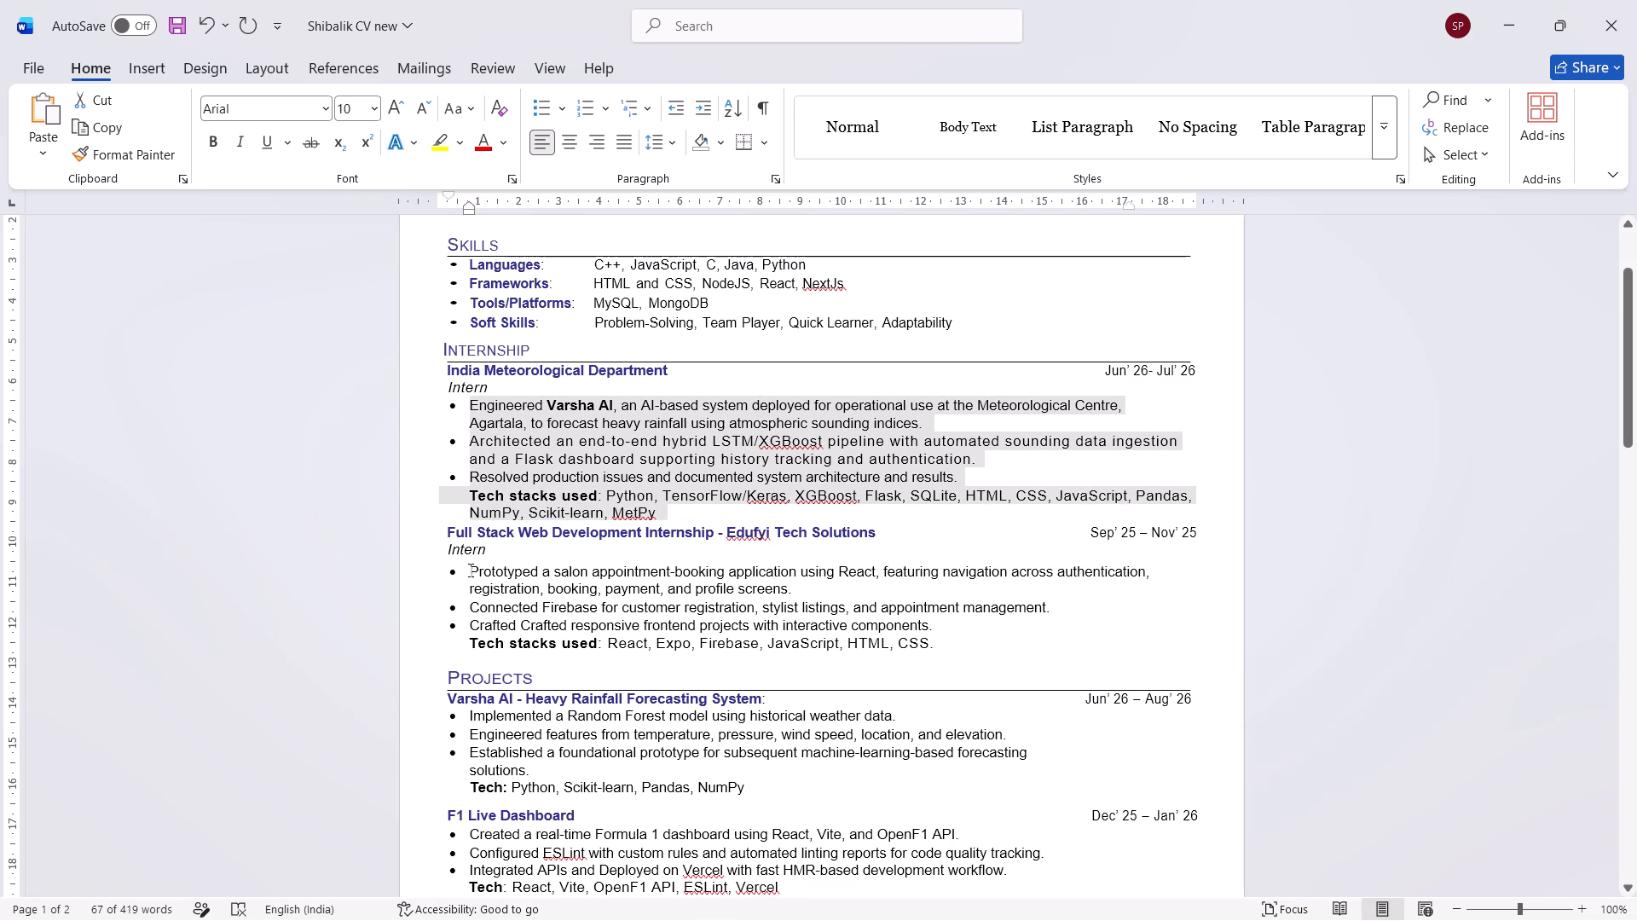
Apply font size 10 to the Edufyi Tech Solutions internship's bullets and tech stacks line.
left_click_drag(468, 569, 966, 644)
left_click(966, 644)
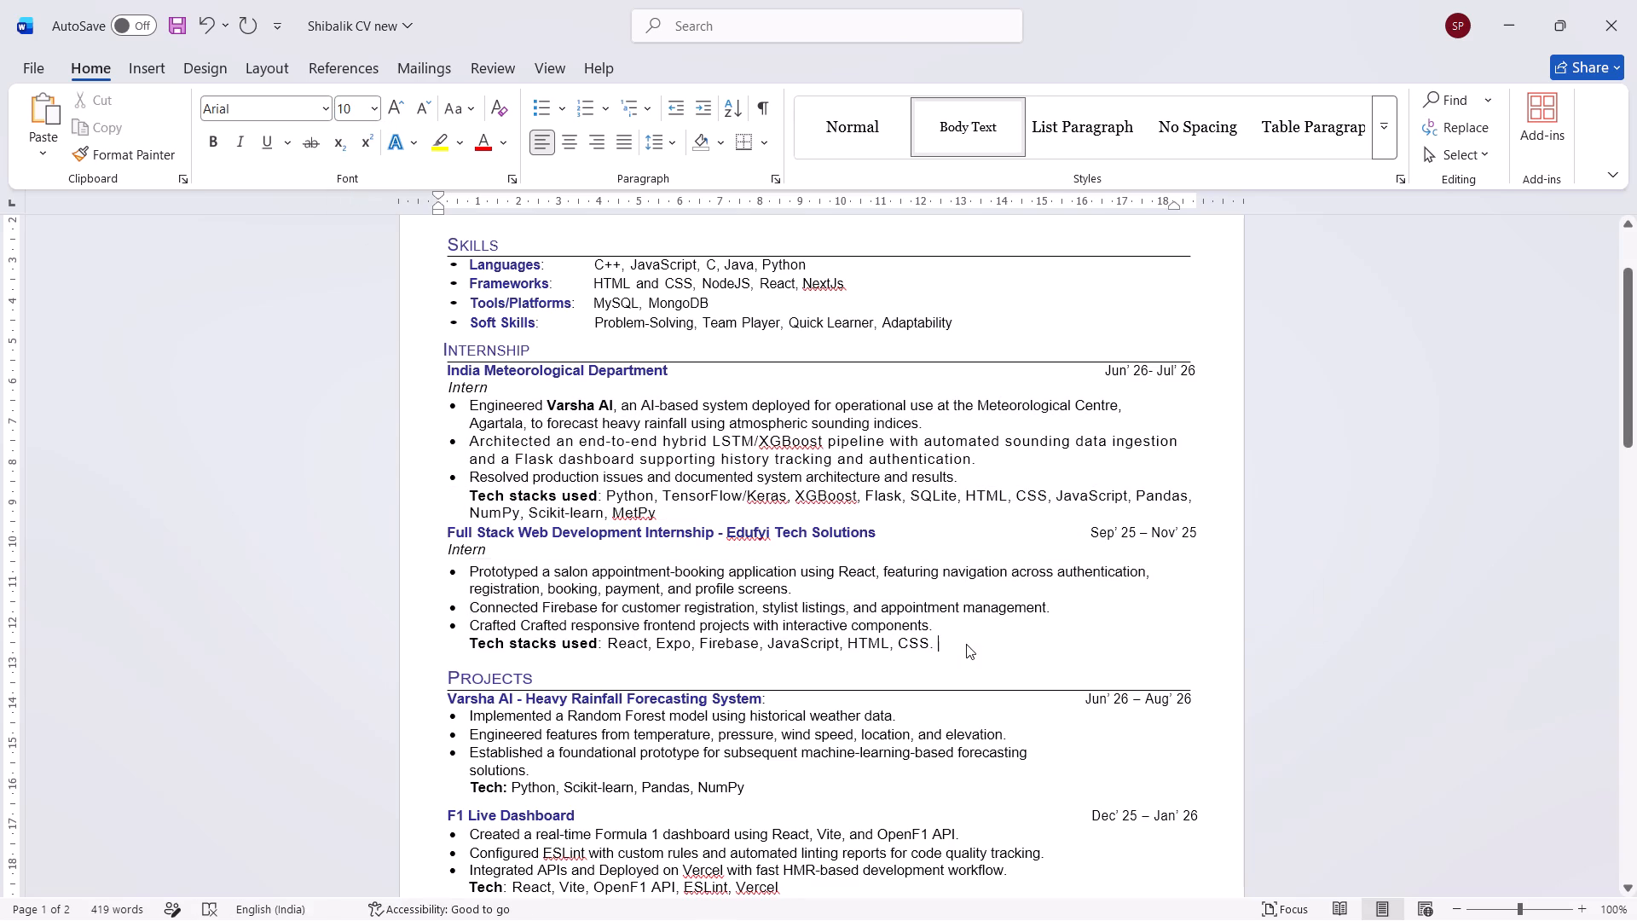
left_click_drag(948, 640, 508, 571)
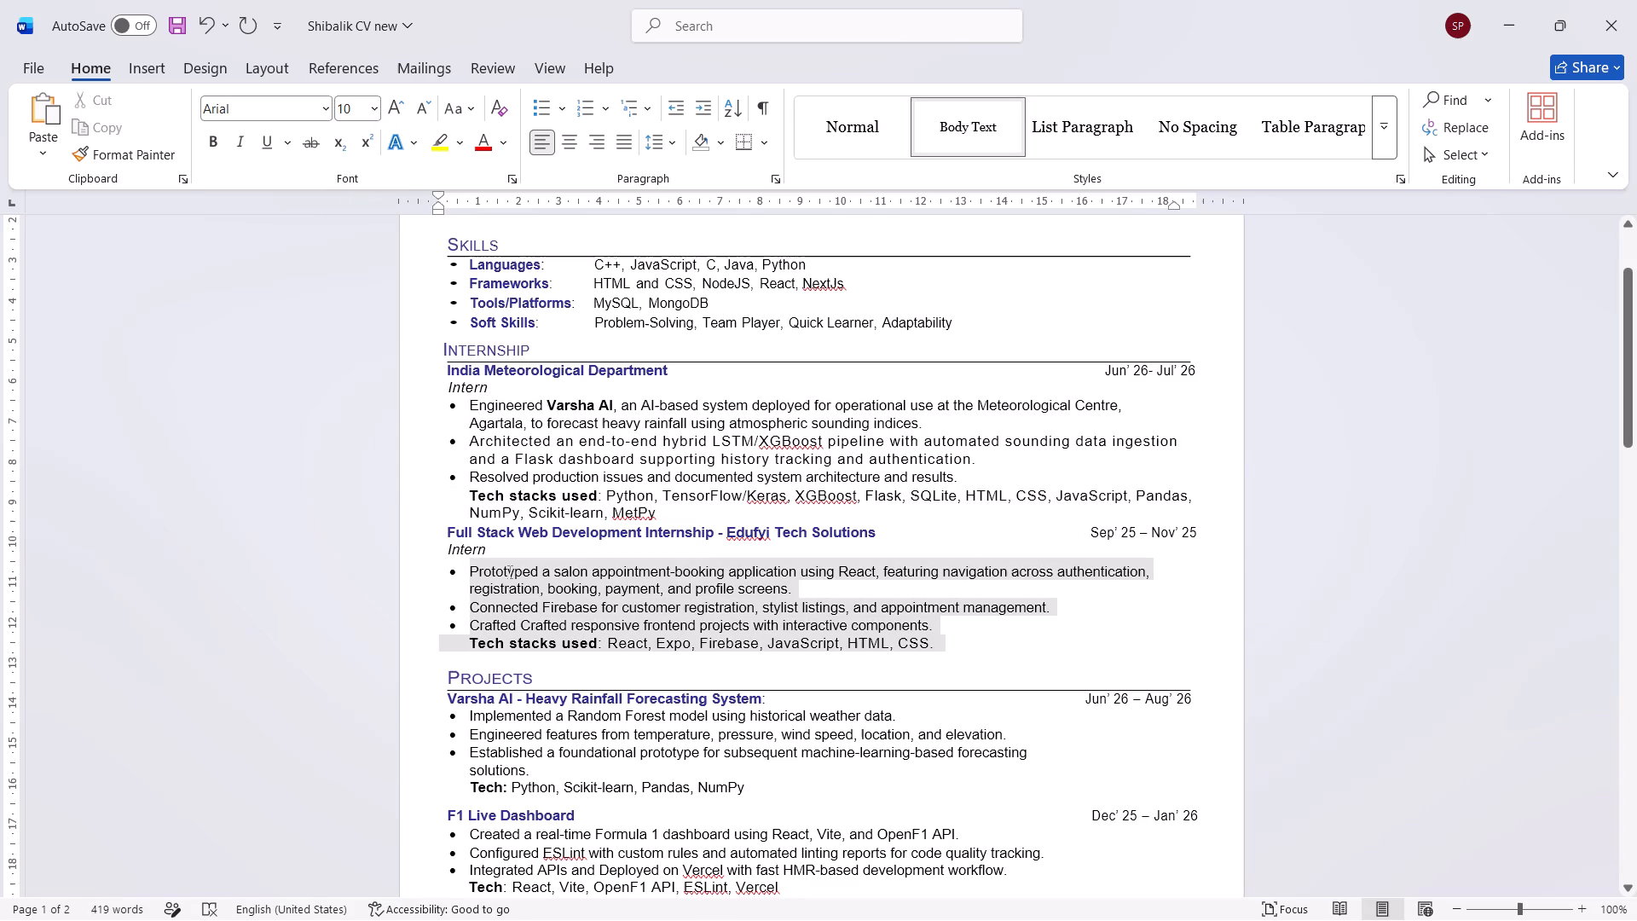
left_click_drag(508, 571, 473, 570)
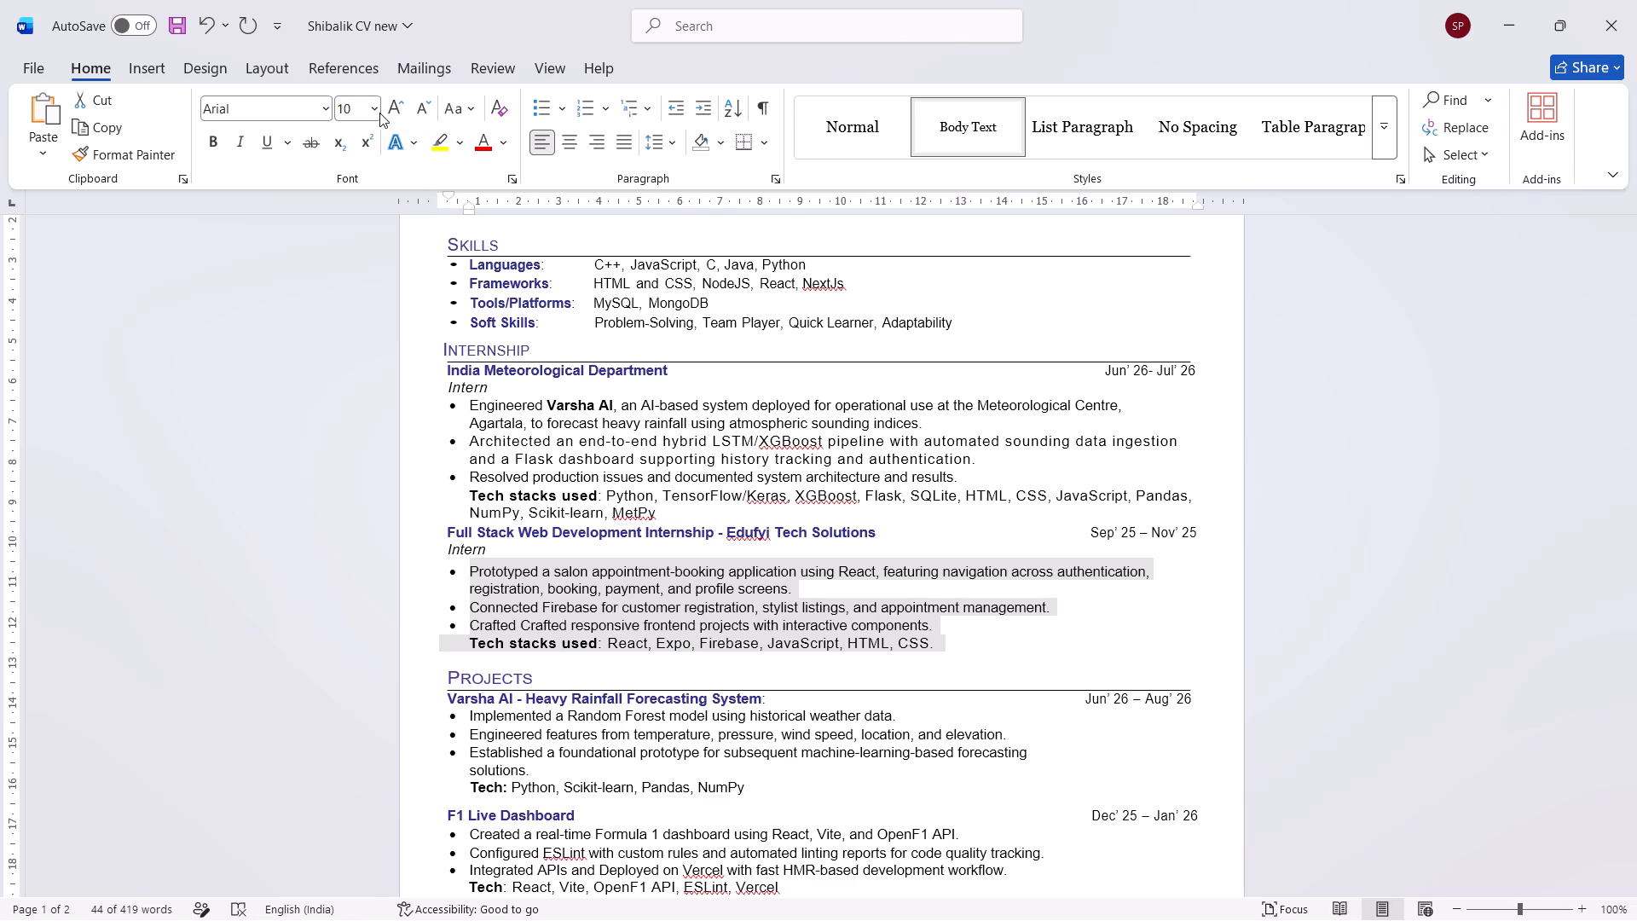
left_click(379, 113)
left_click(357, 180)
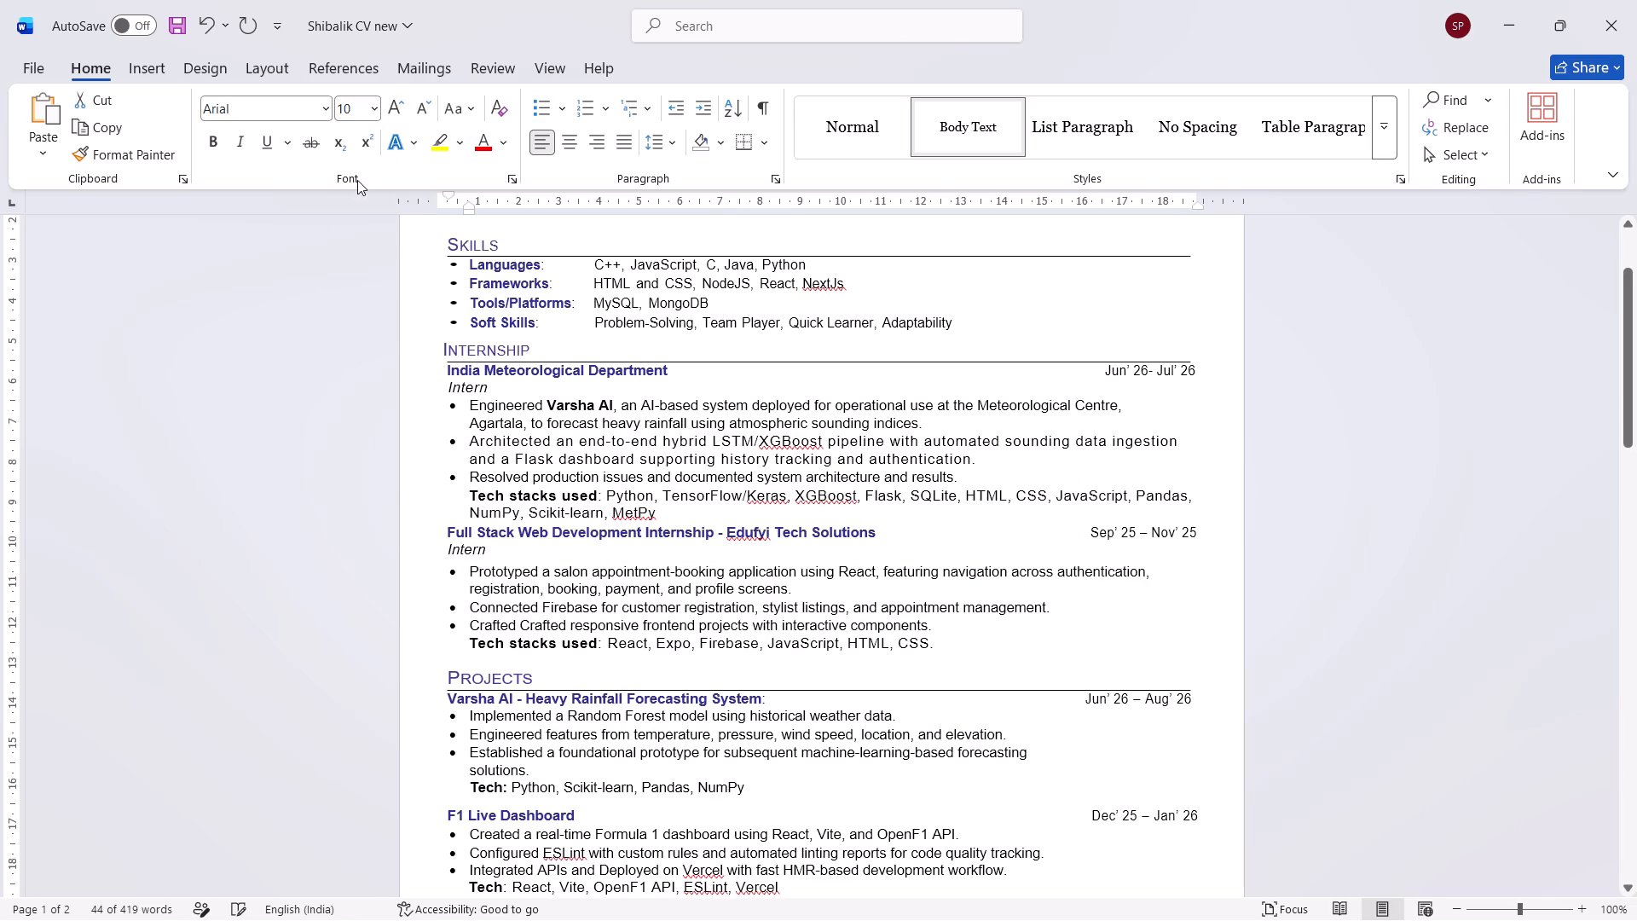
Apply font size 10 to the Varsha AI project's bullets and Tech line.
scroll(472, 564, "down", 1)
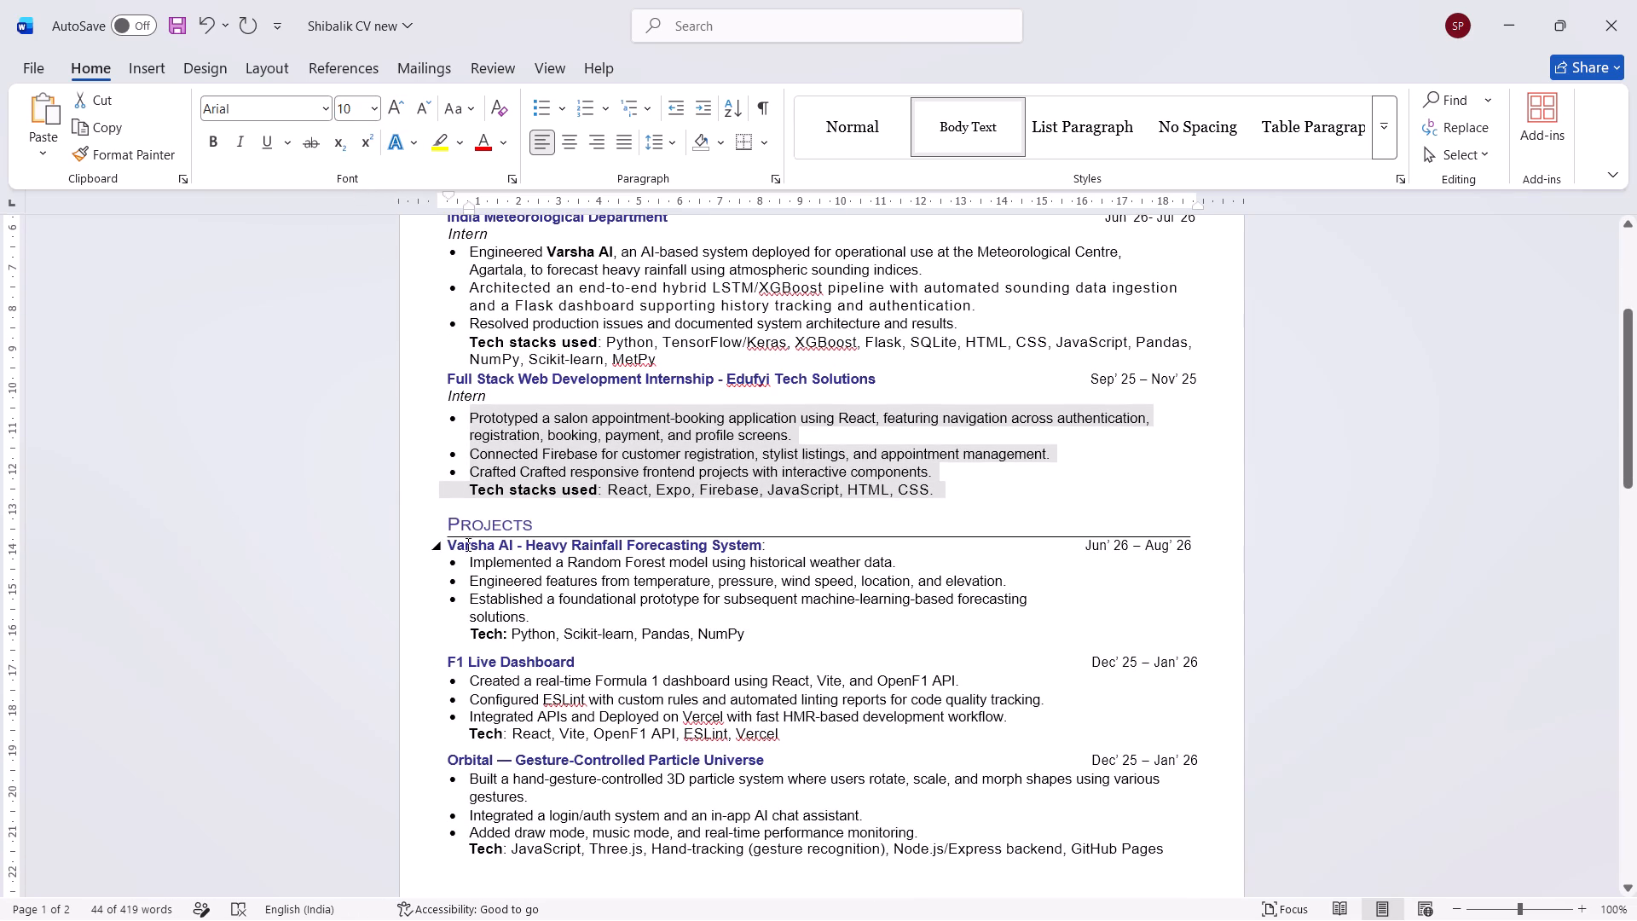
left_click_drag(466, 561, 730, 646)
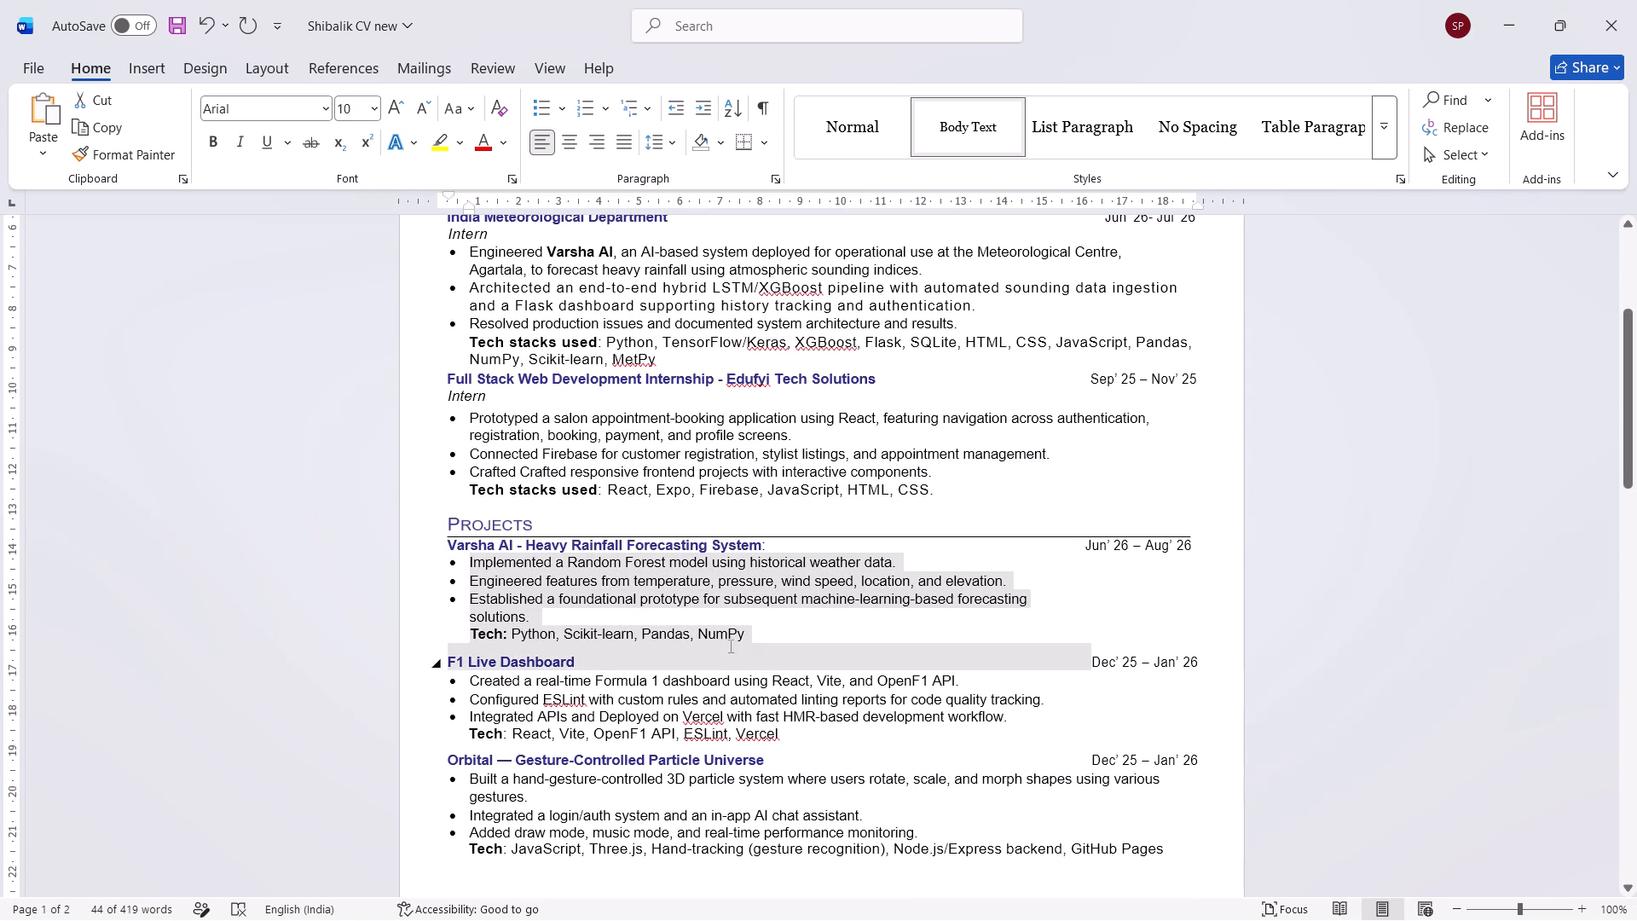
left_click_drag(730, 646, 755, 634)
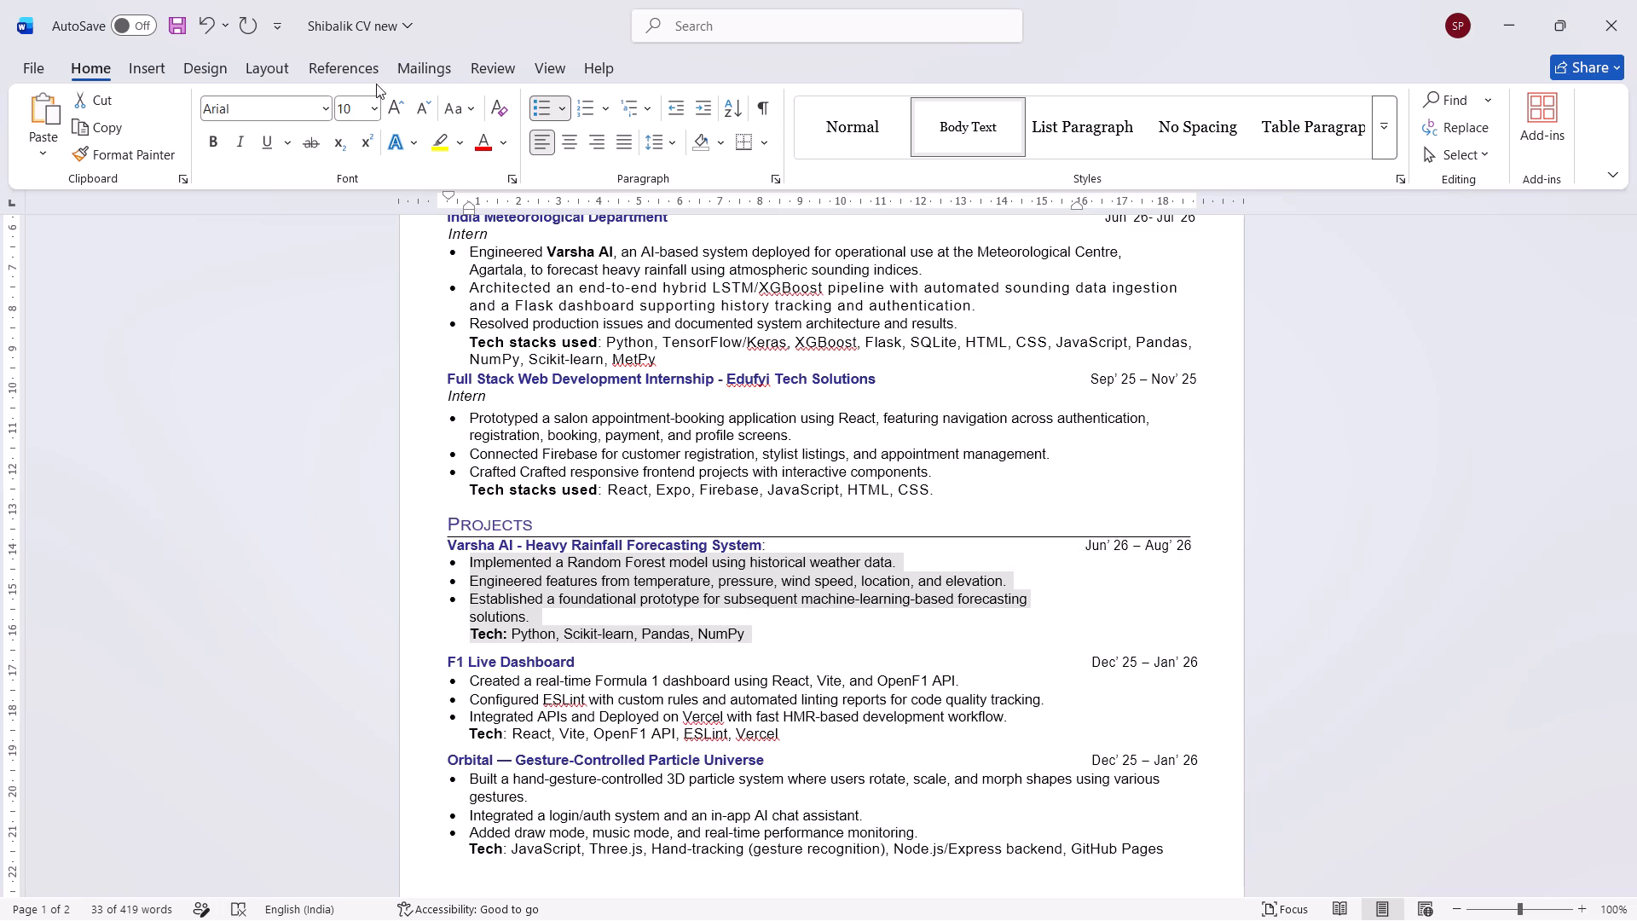
left_click(370, 107)
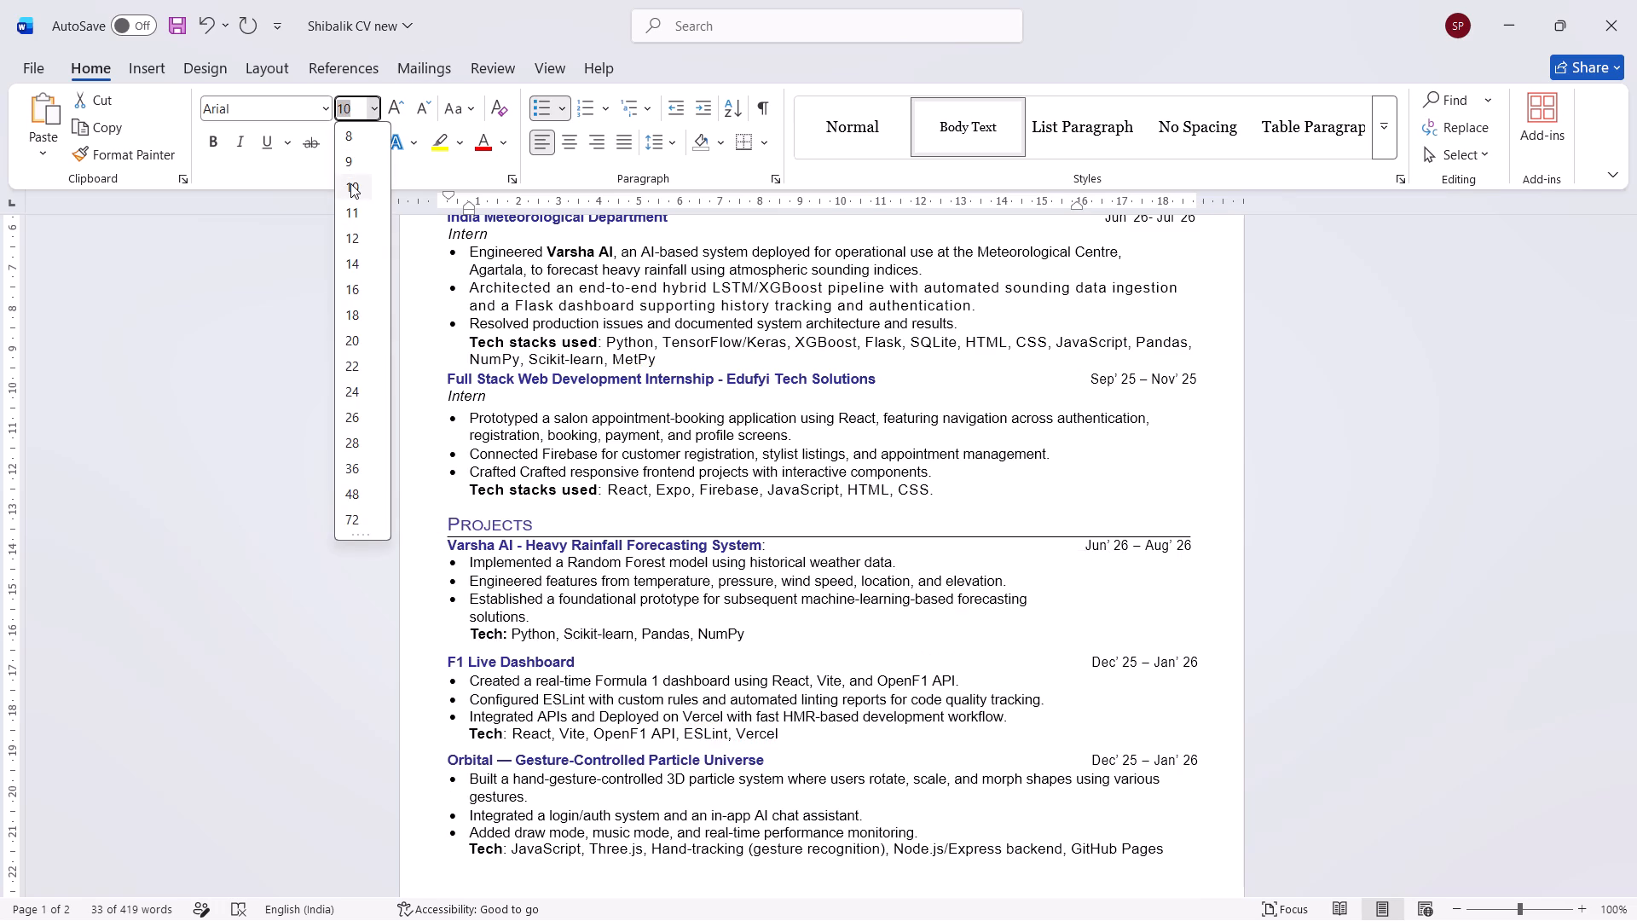
left_click(350, 183)
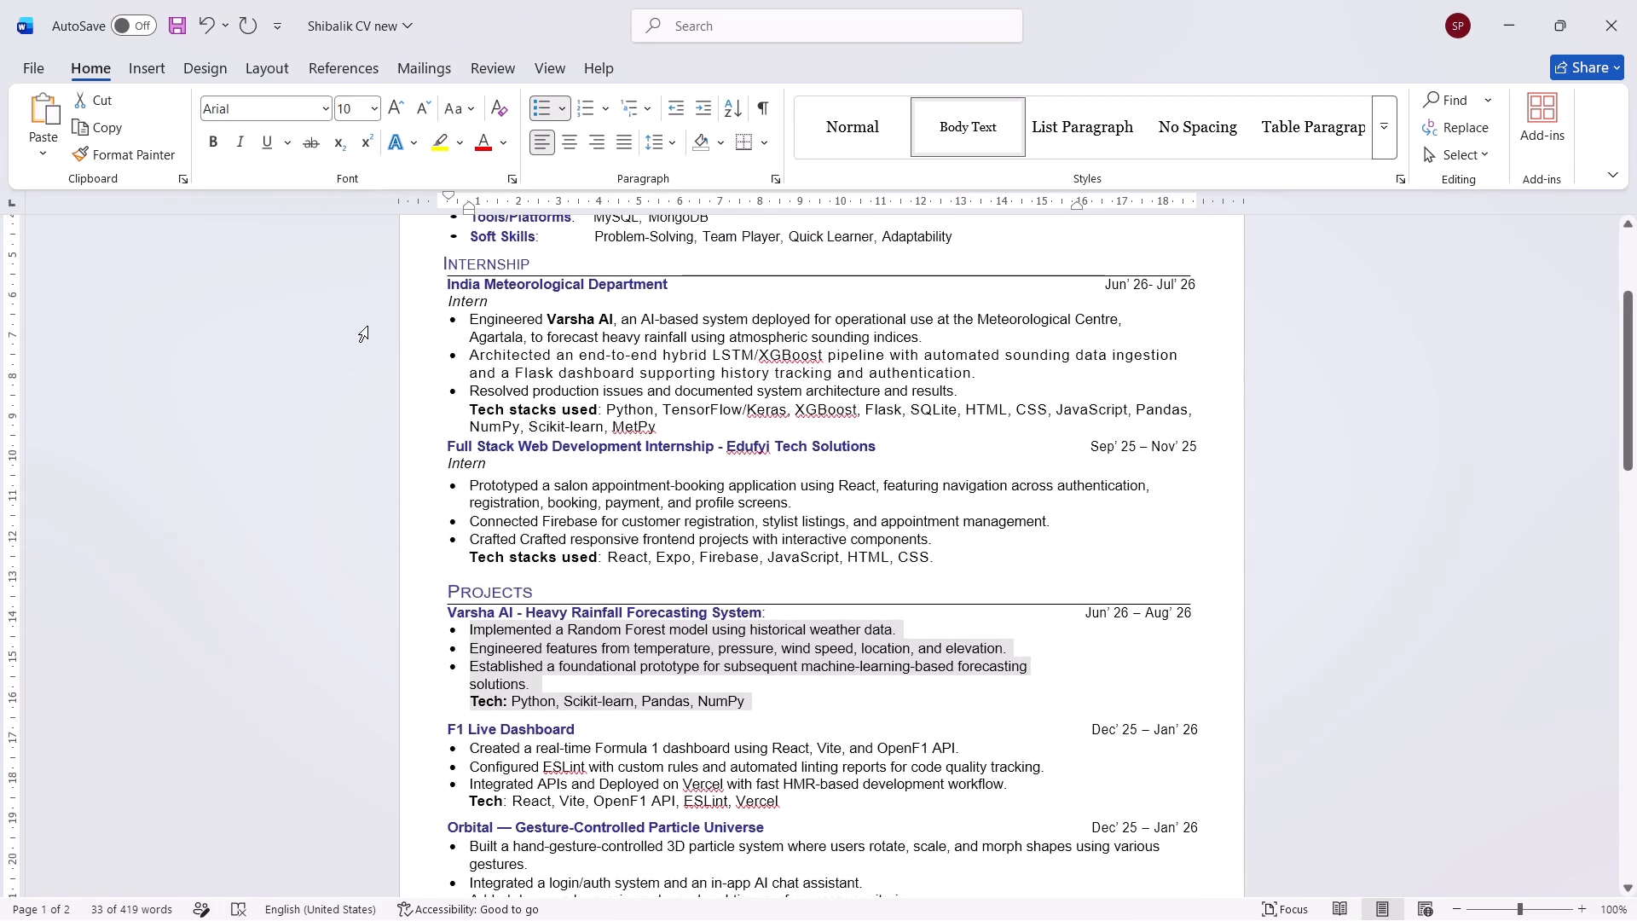
Apply the Arial font to the technology list in the Edufyi internship's tech stacks line.
scroll(367, 326, "down", 1)
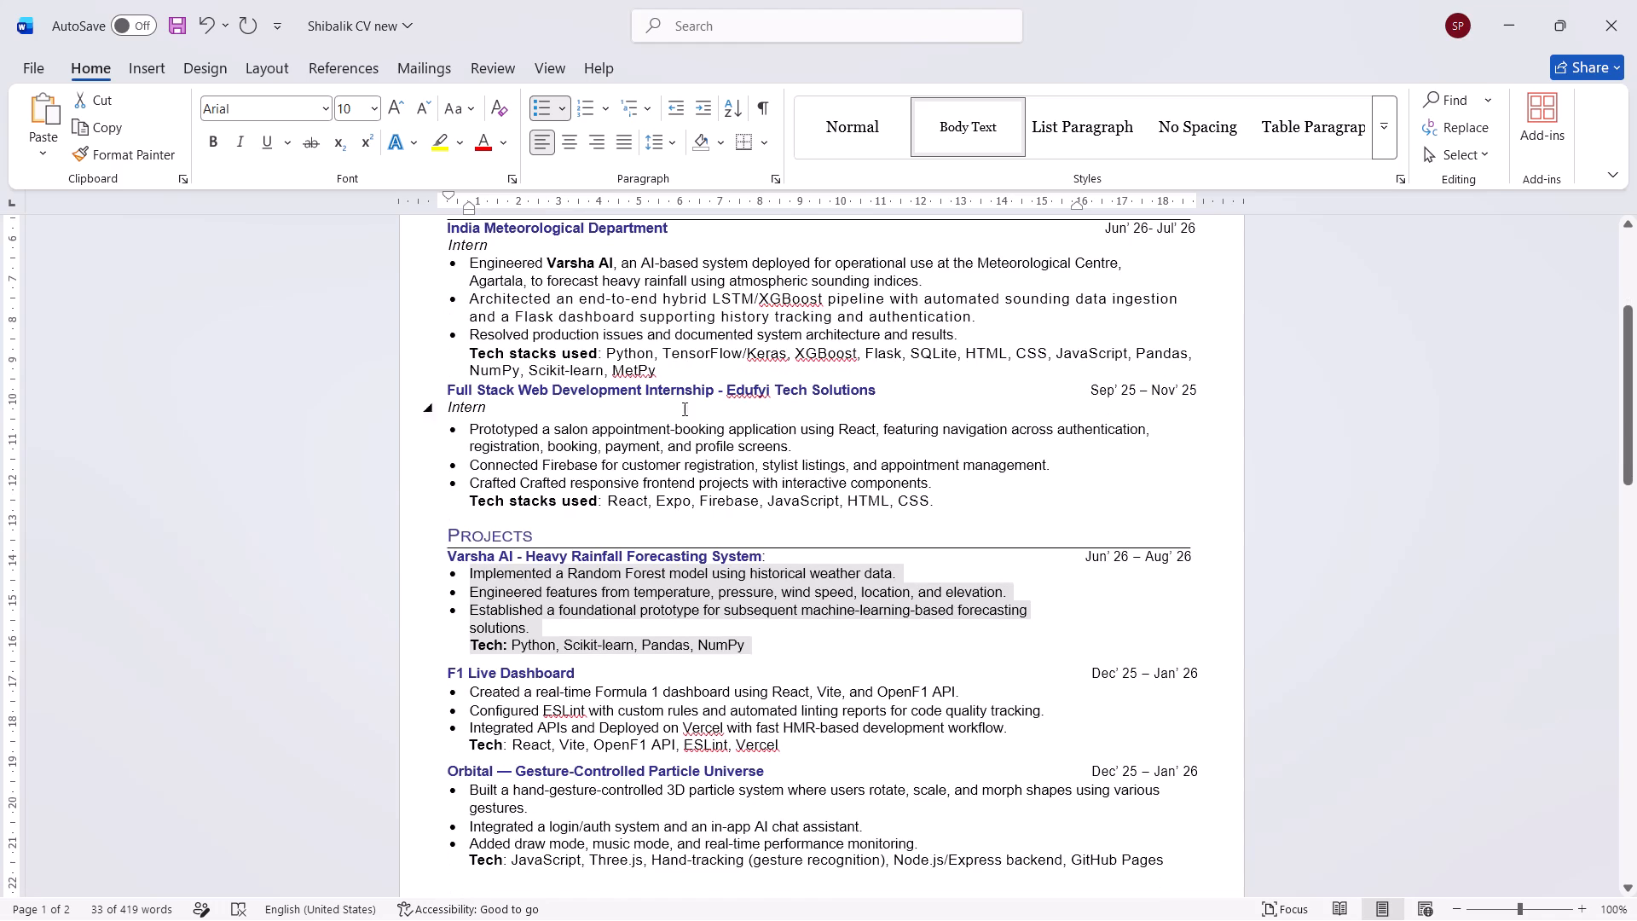
left_click(941, 466)
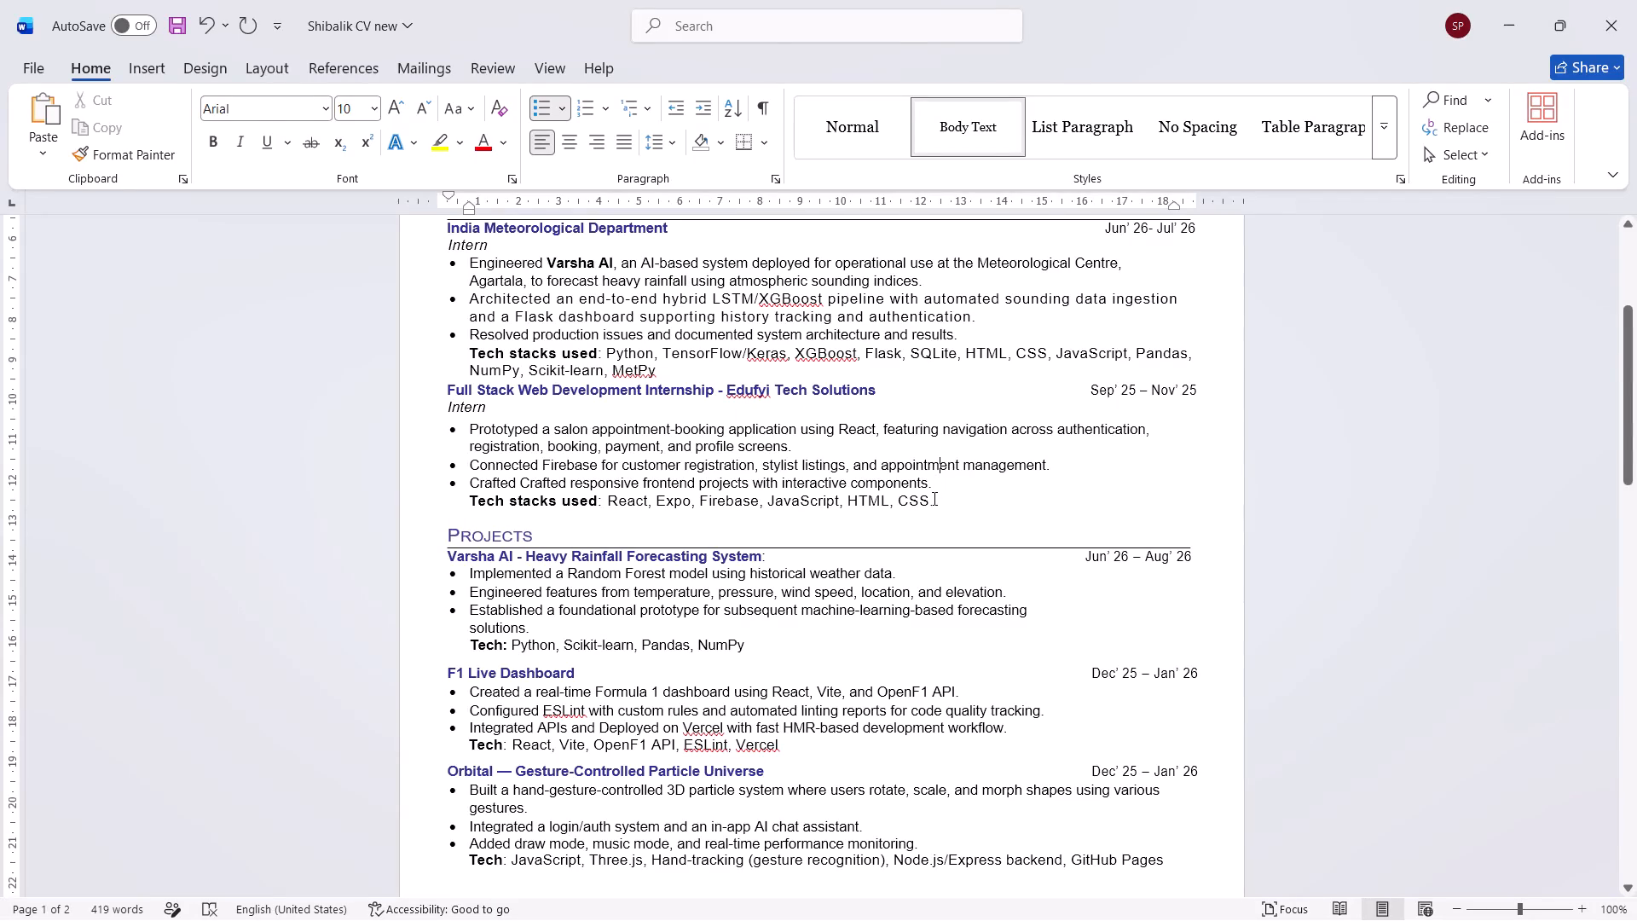
left_click_drag(934, 501, 653, 491)
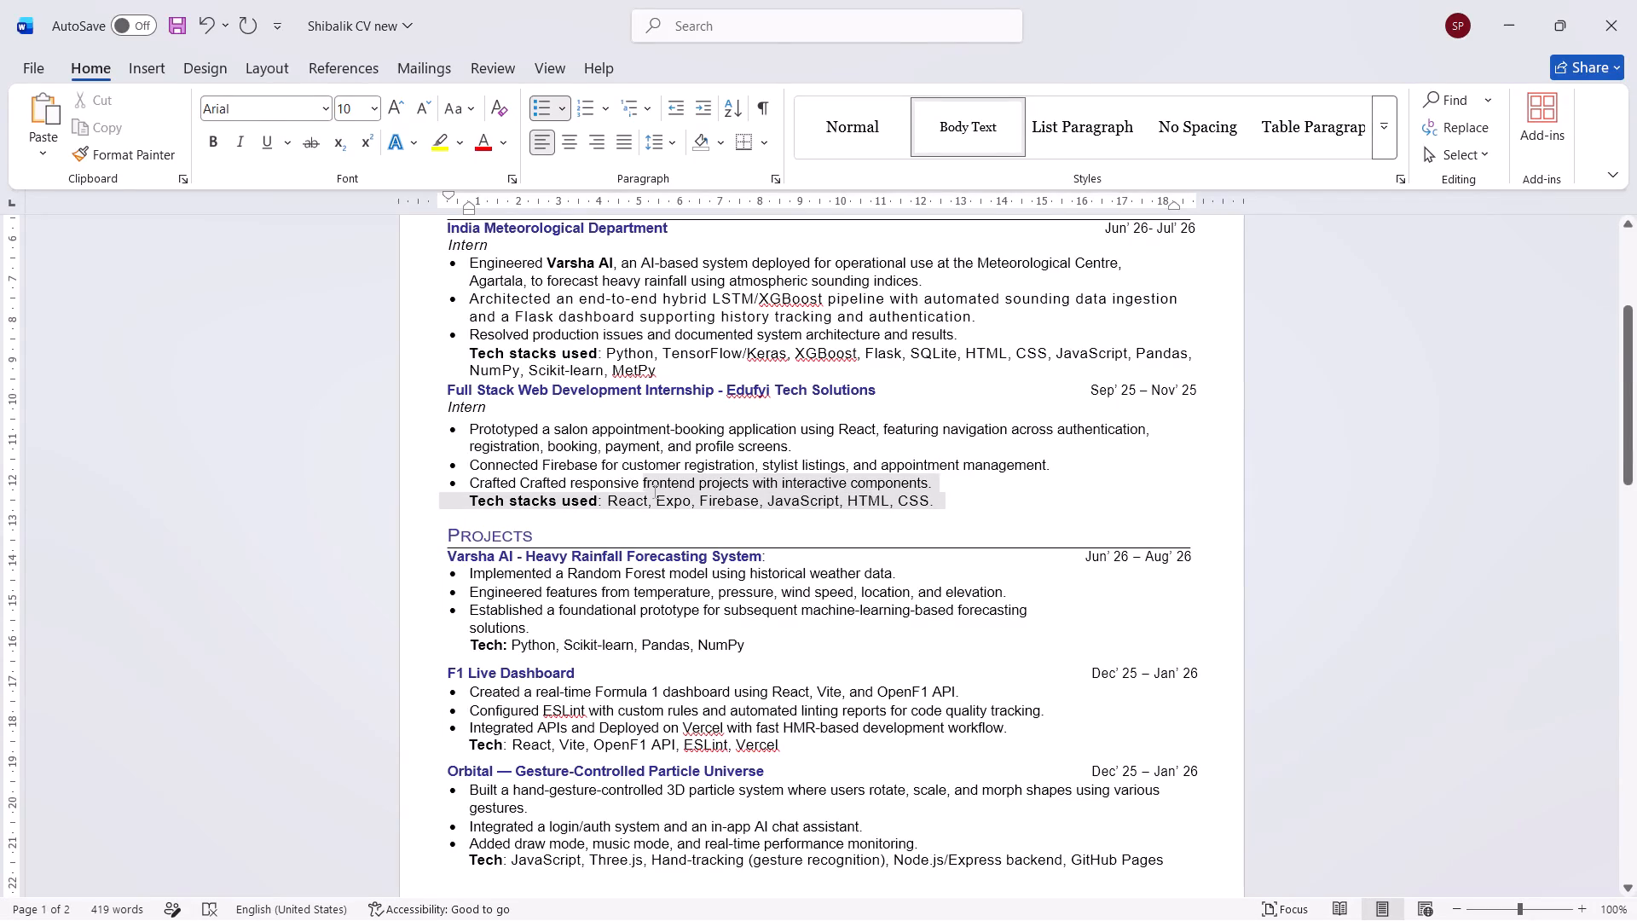
left_click_drag(653, 491, 616, 502)
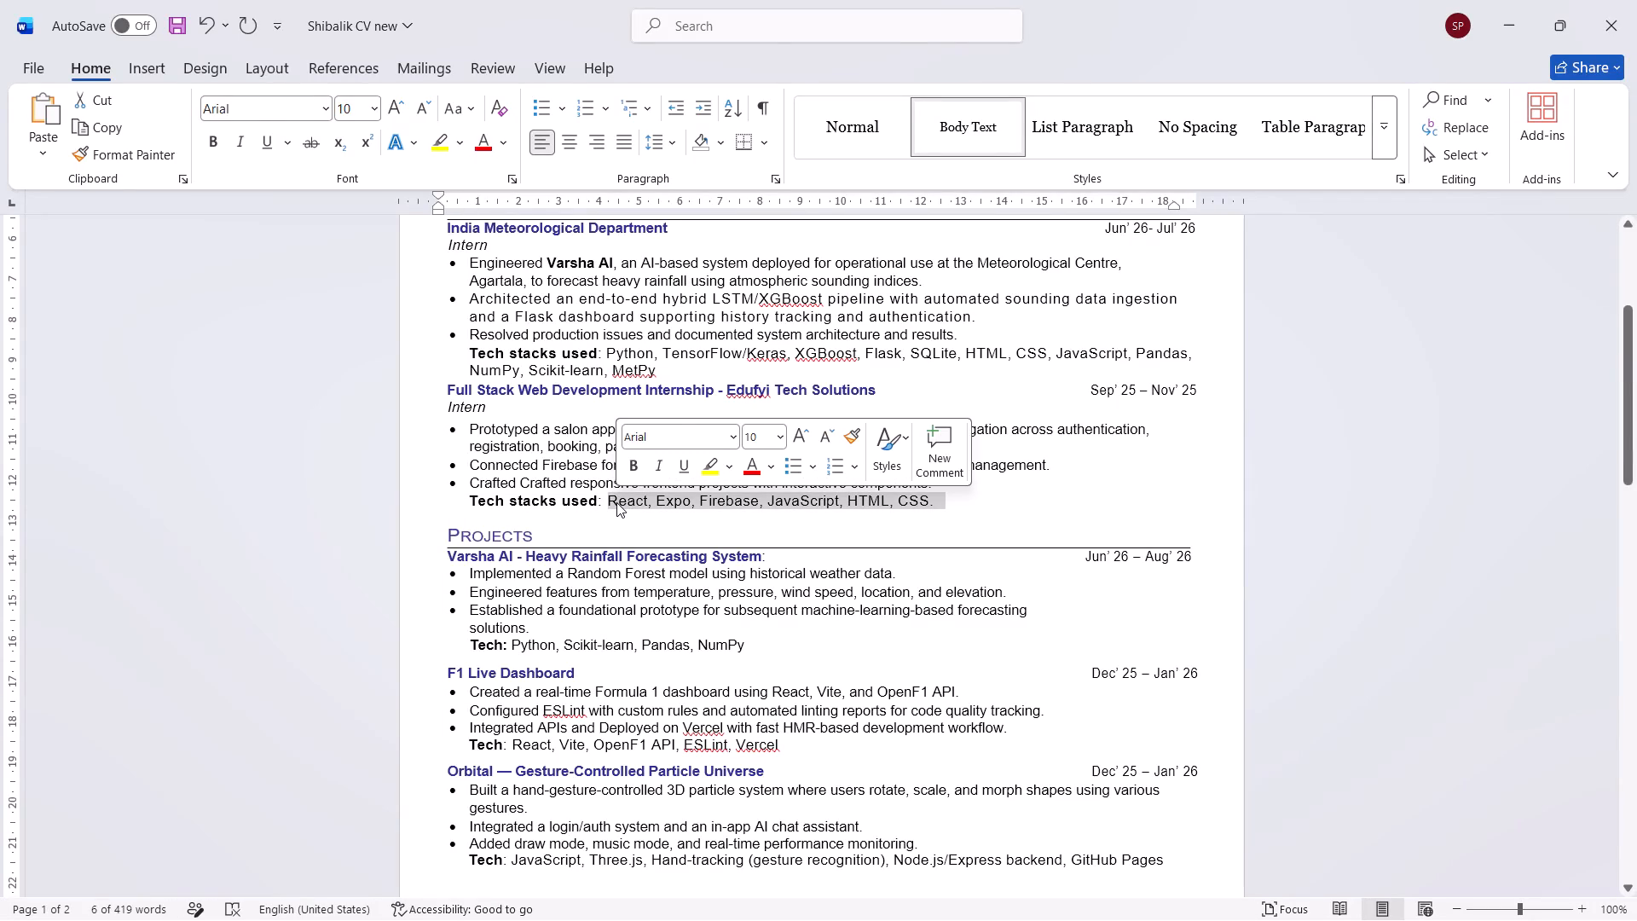
left_click(323, 111)
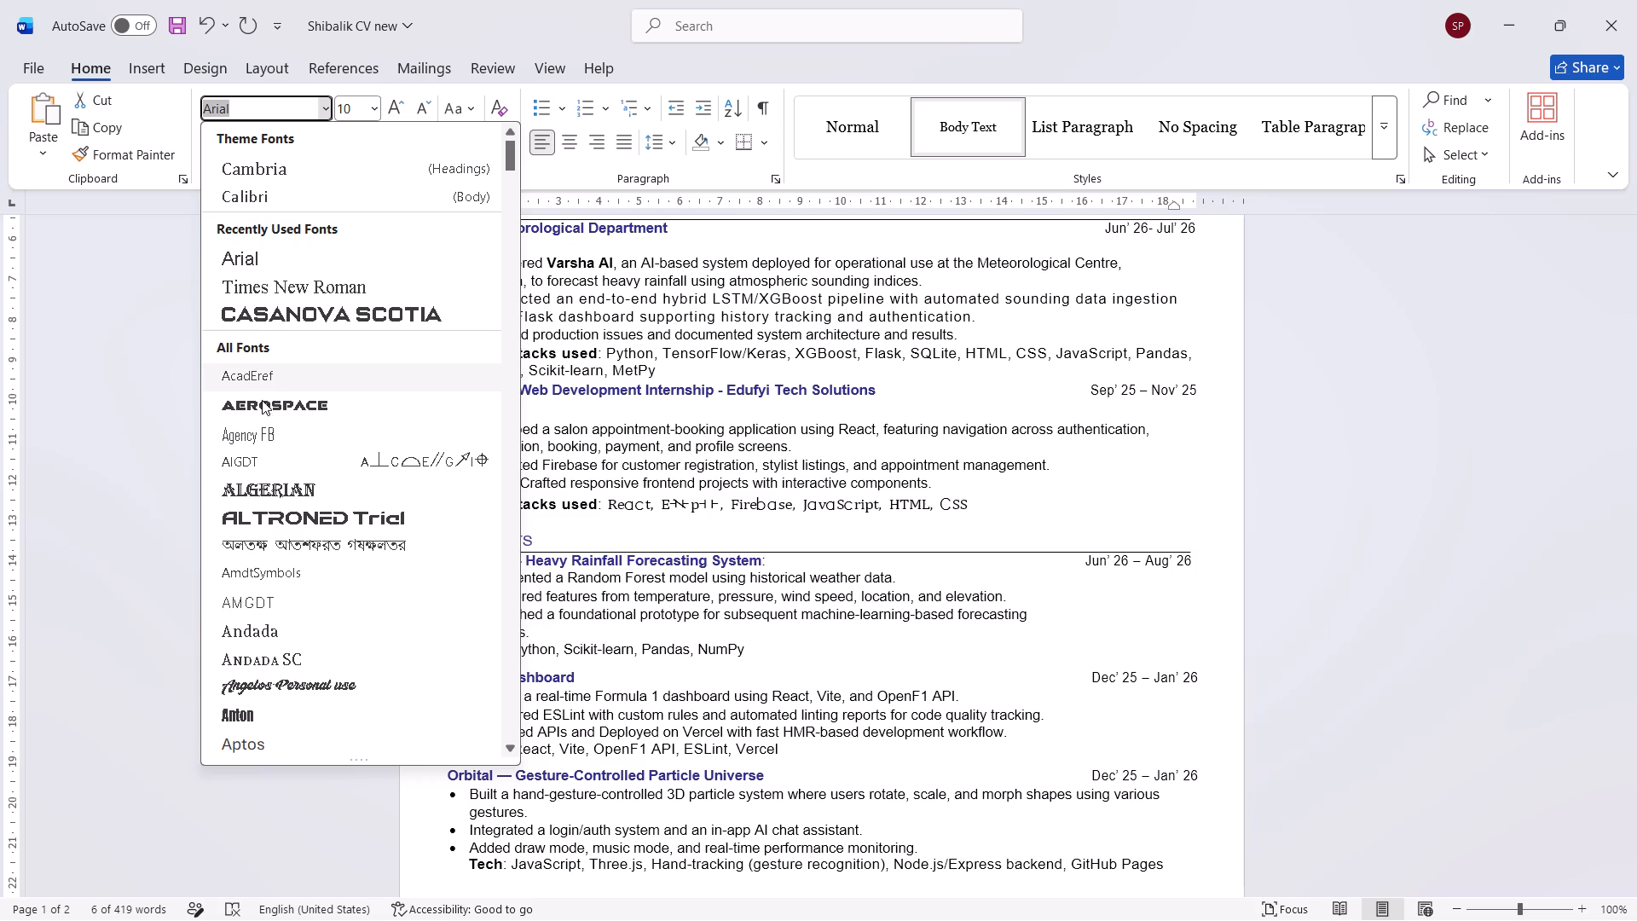
scroll(327, 136, "up", 4)
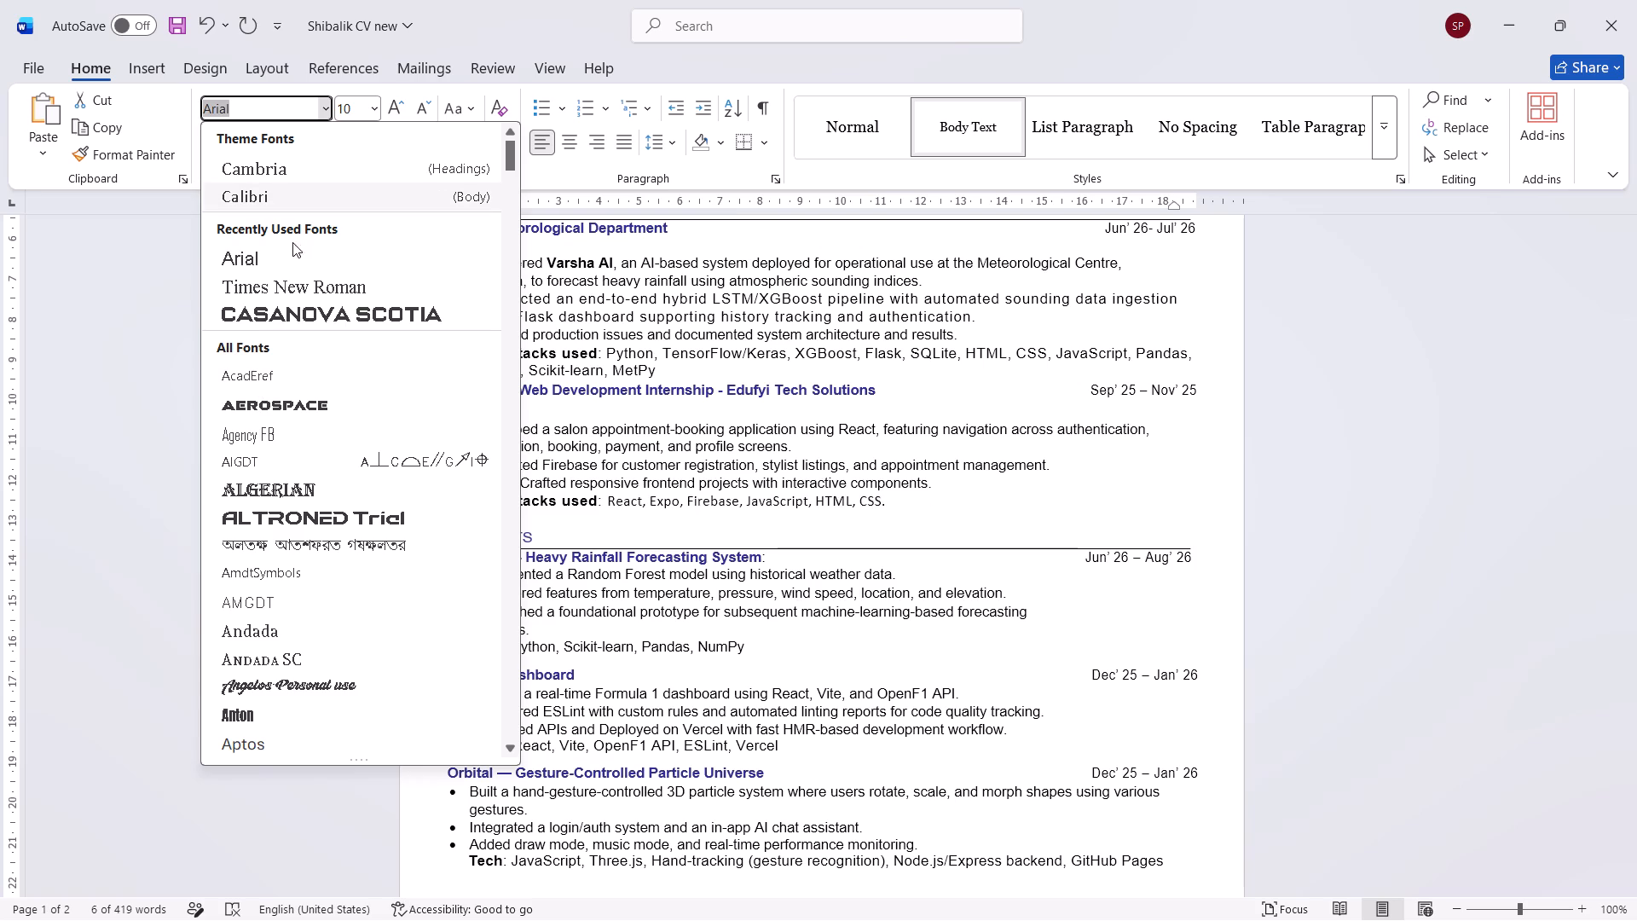
left_click(287, 254)
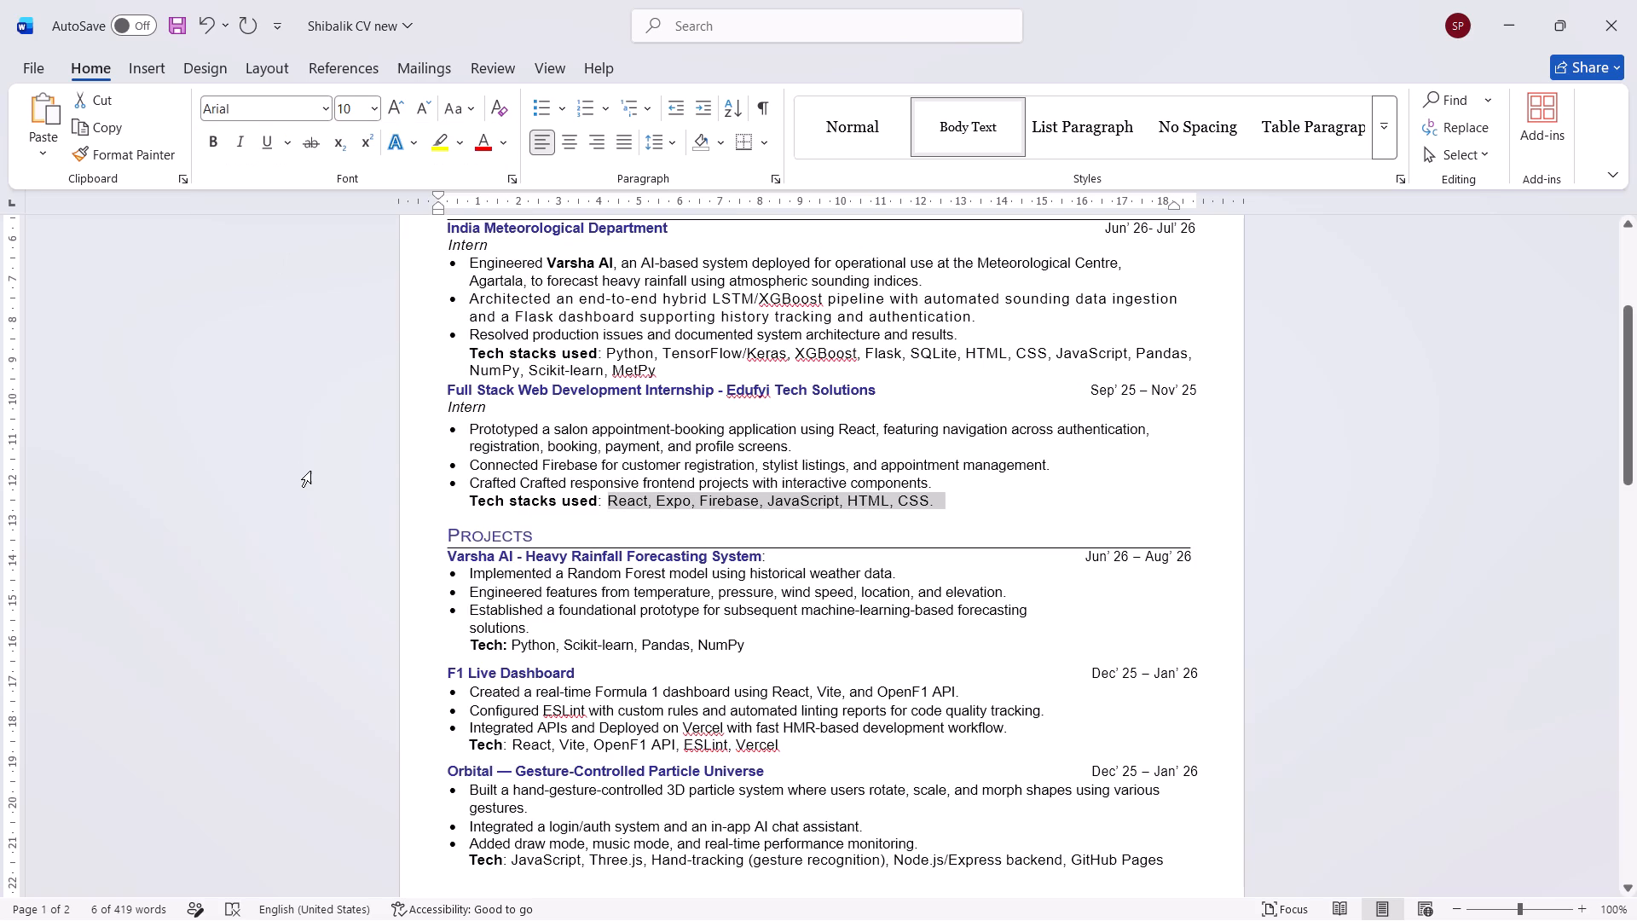
left_click(310, 472)
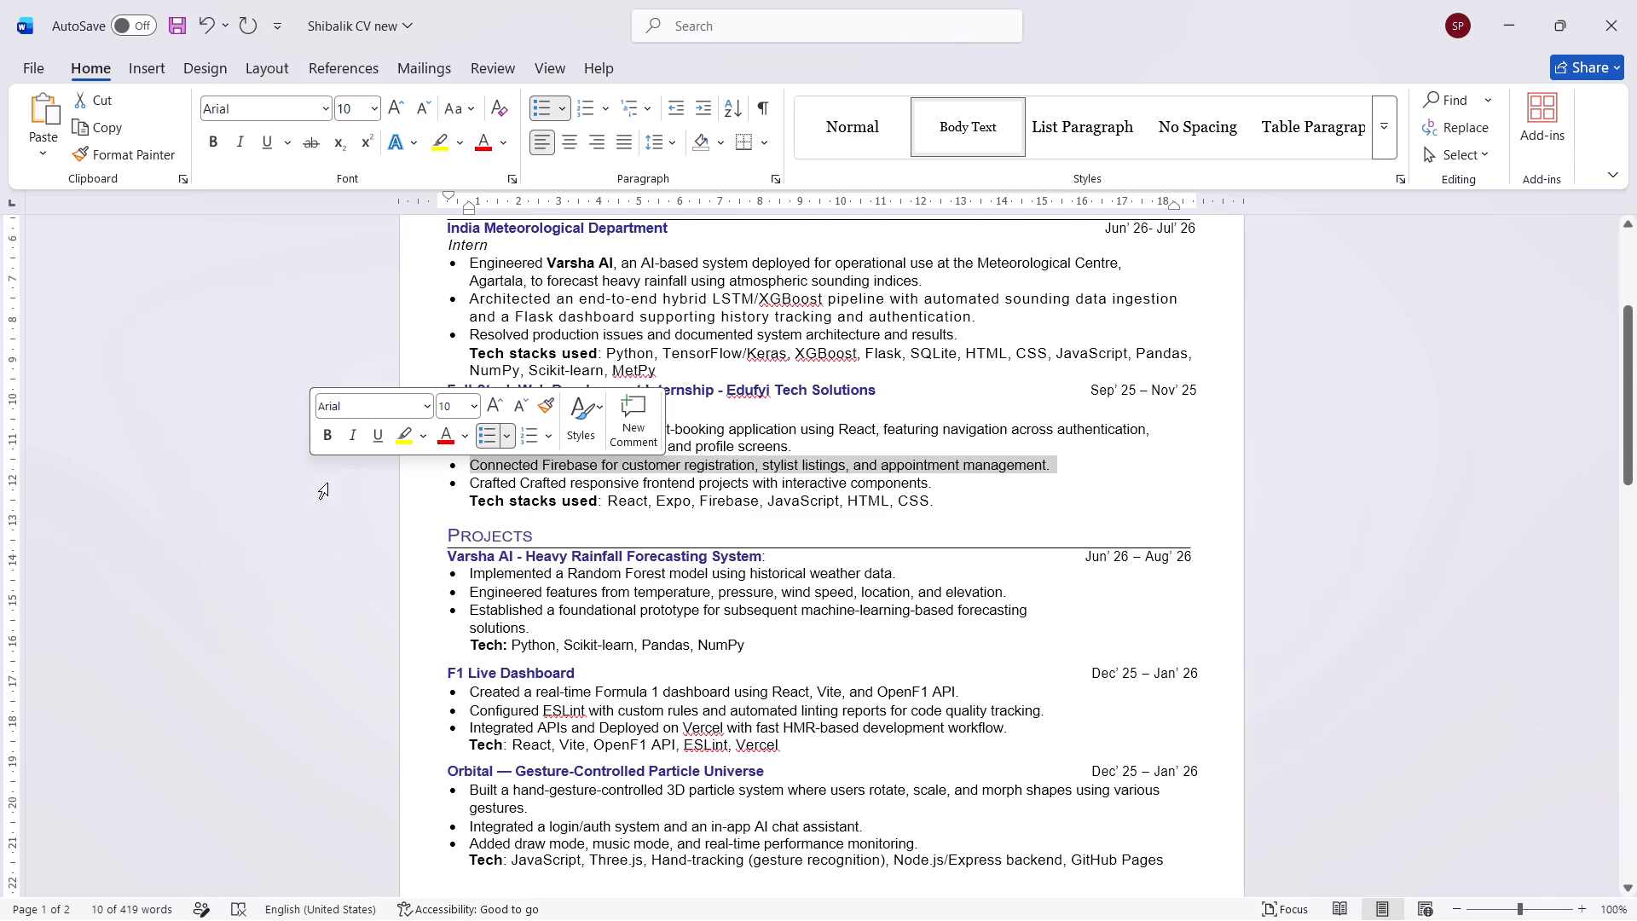
Look through the CV from the internships down to Education and back up to the header to check its layout and page overflow.
scroll(500, 652, "down", 2)
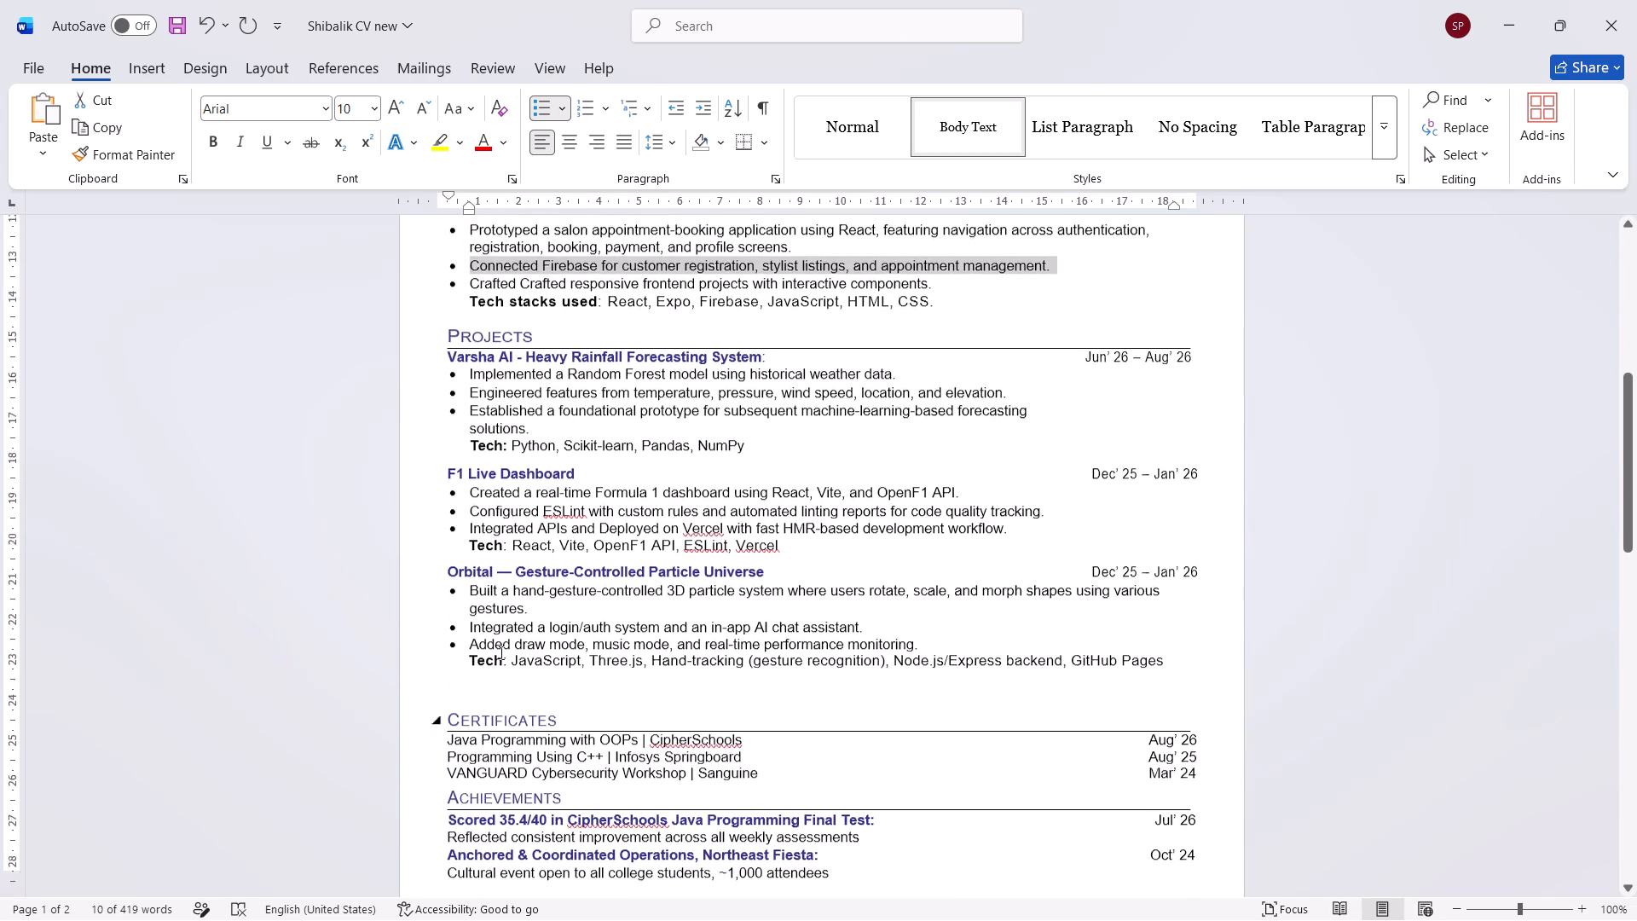
scroll(500, 652, "down", 2)
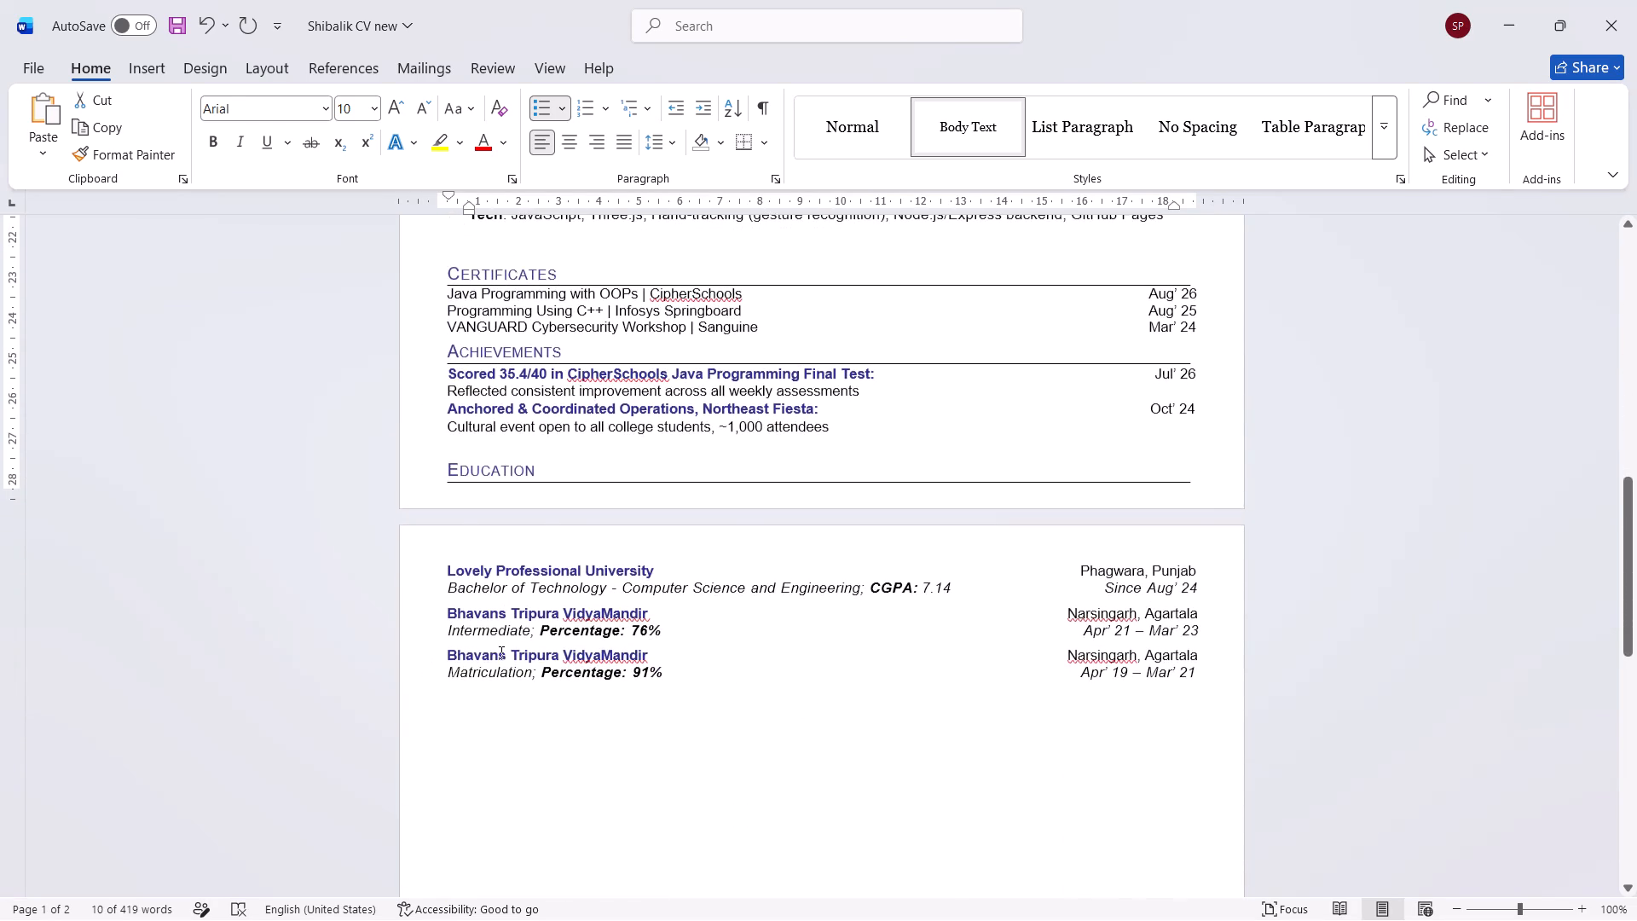
scroll(500, 652, "up", 3)
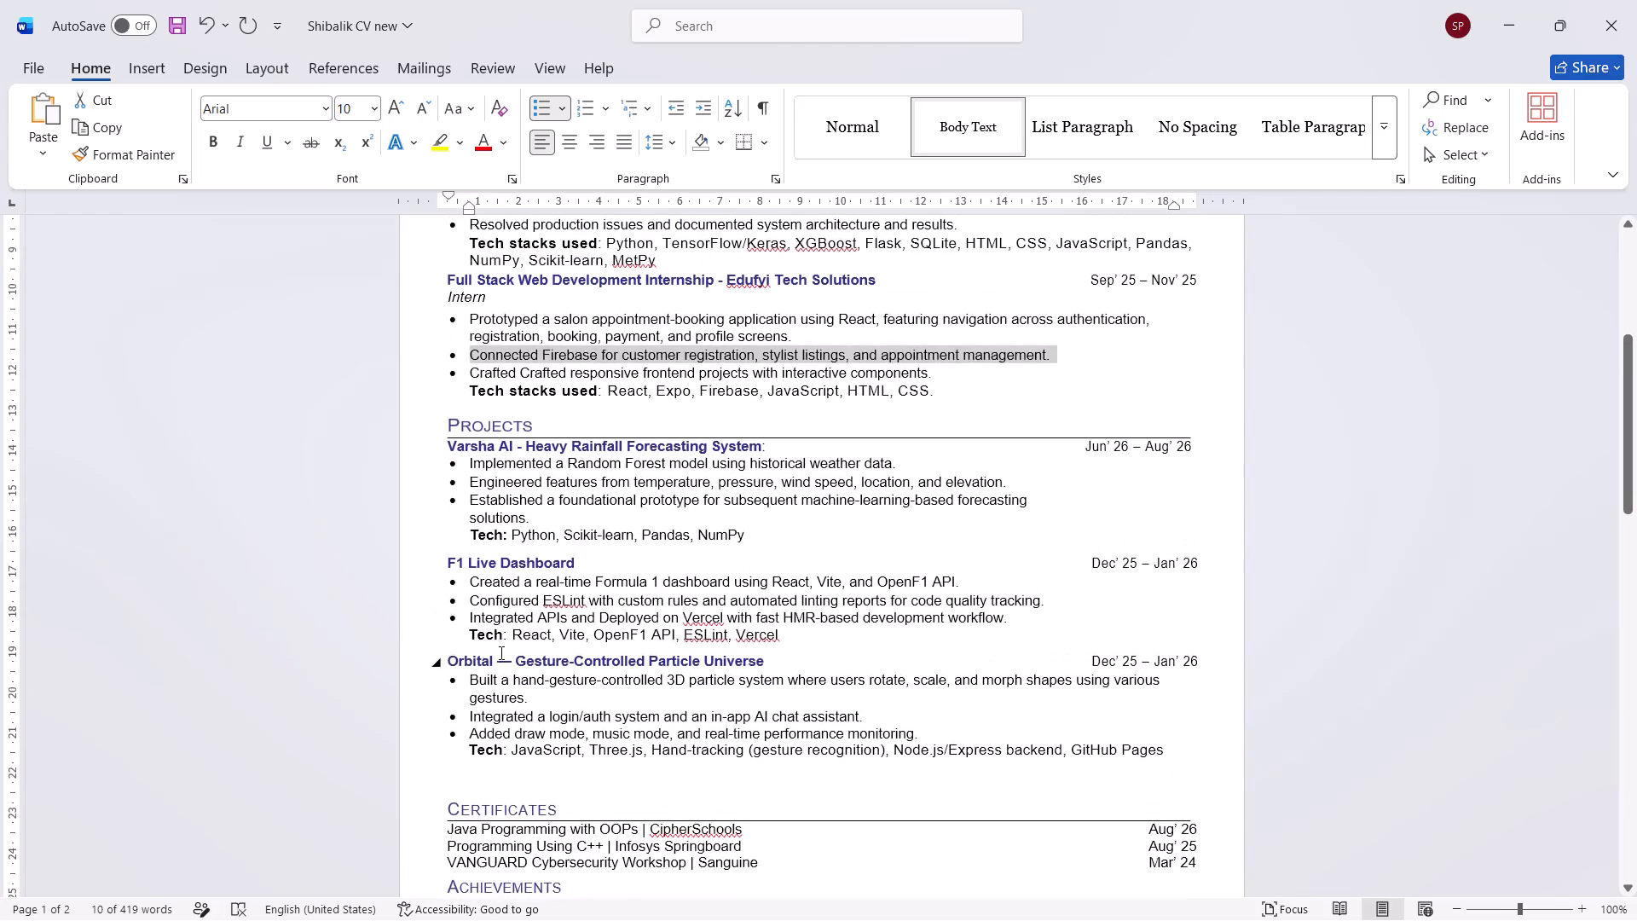
scroll(500, 652, "up", 1, "ctrl")
scroll(500, 652, "up", 2)
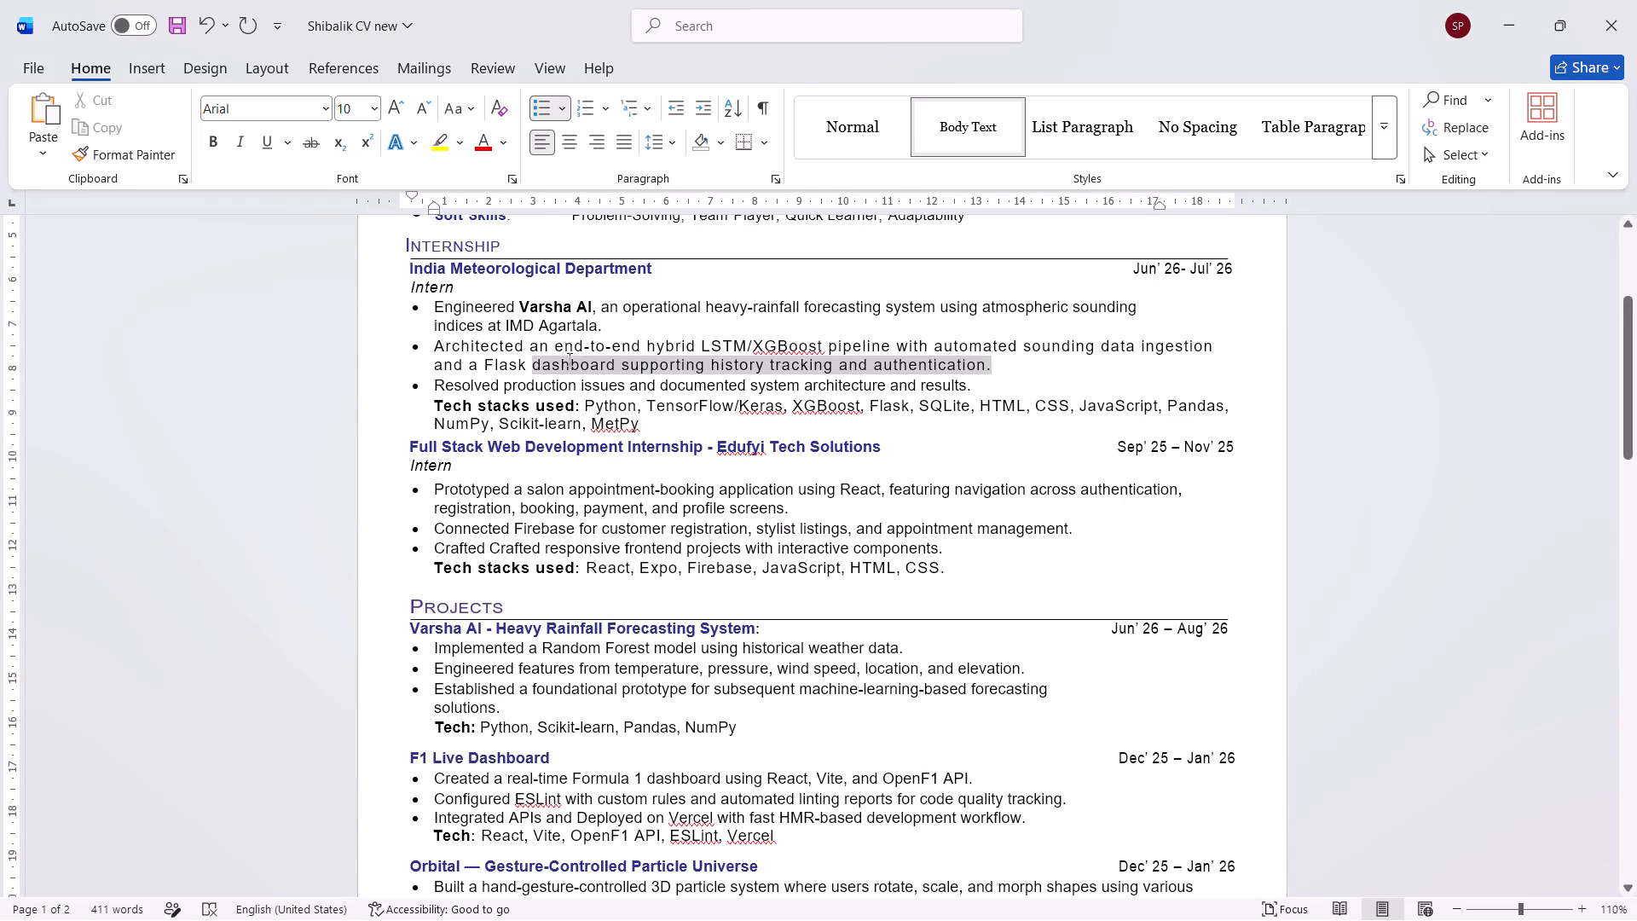
left_click_drag(567, 359, 544, 349)
key("BackSpace")
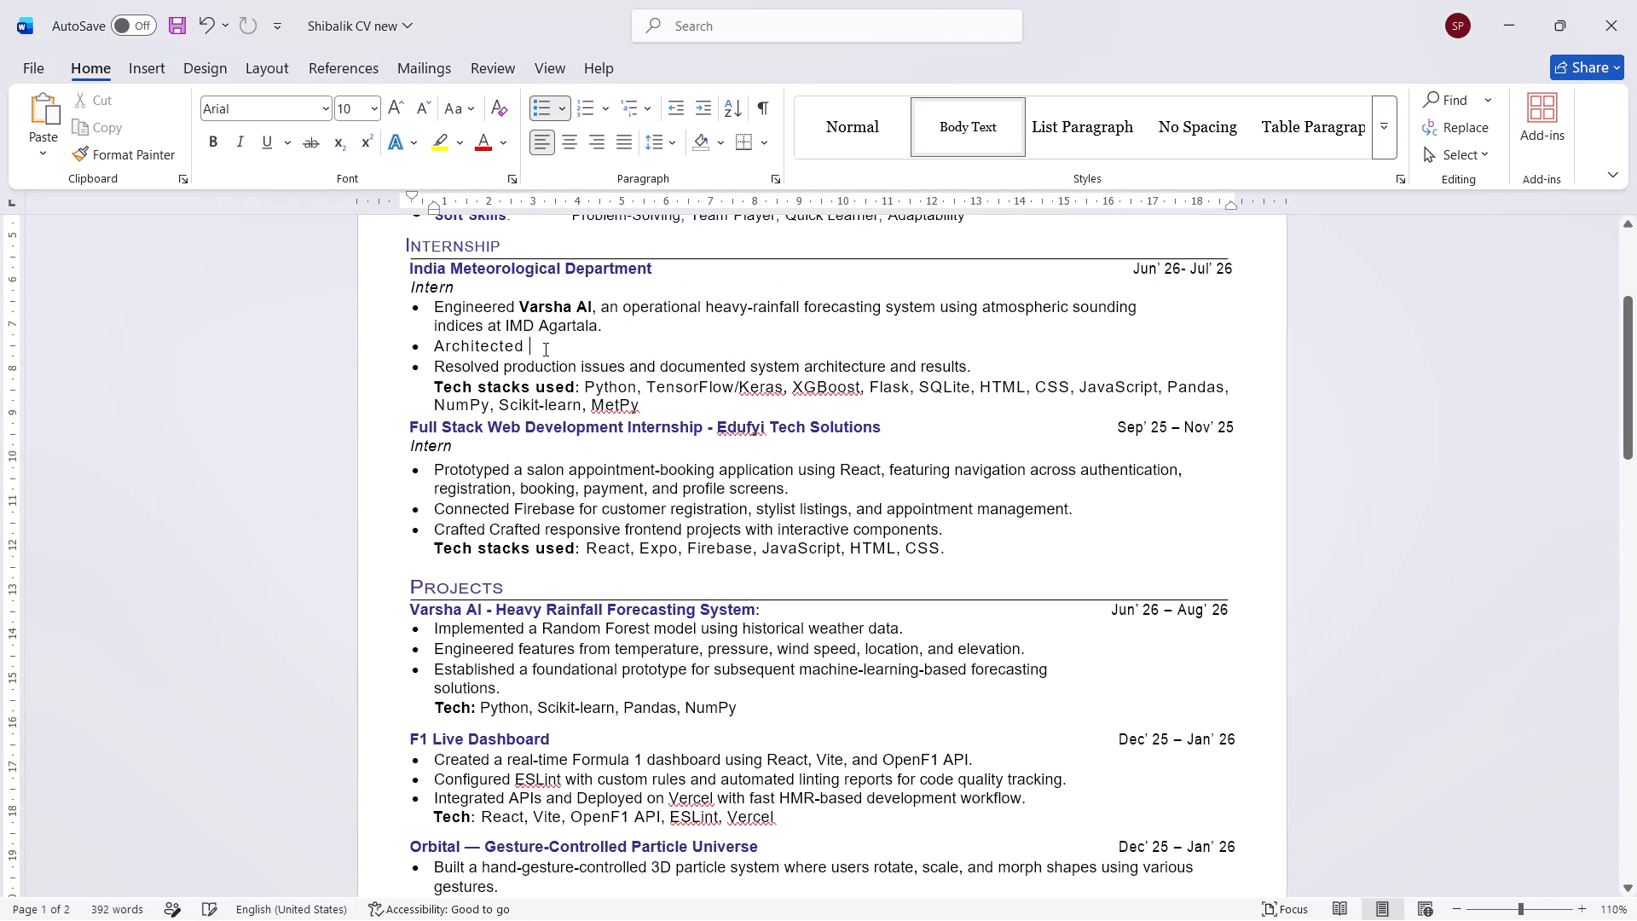
key("ctrl+v")
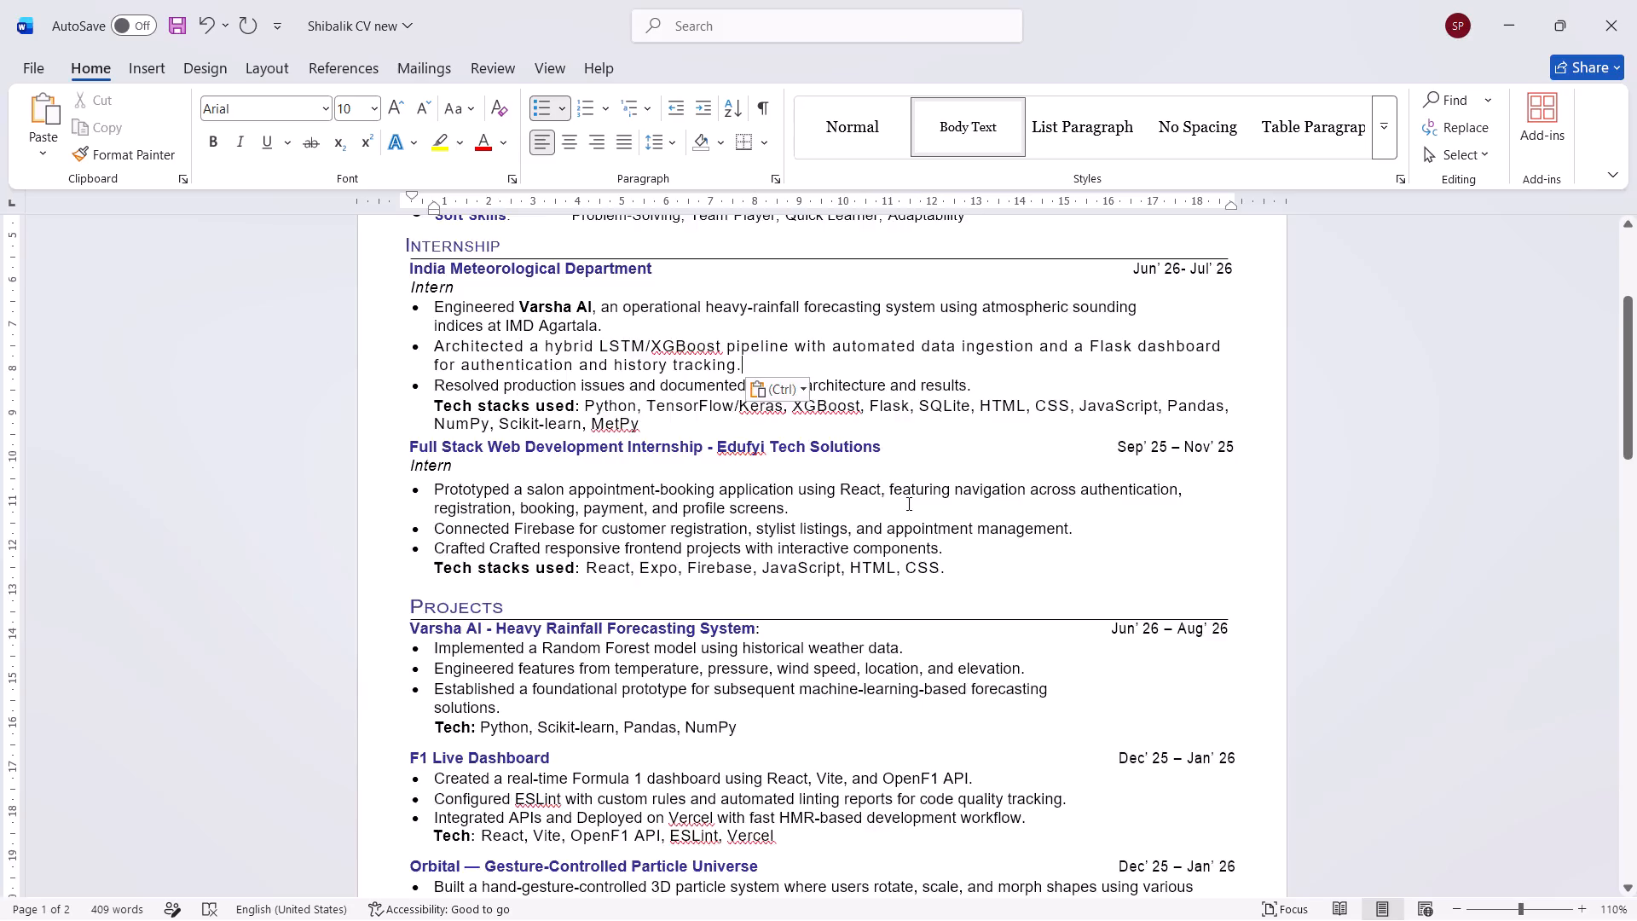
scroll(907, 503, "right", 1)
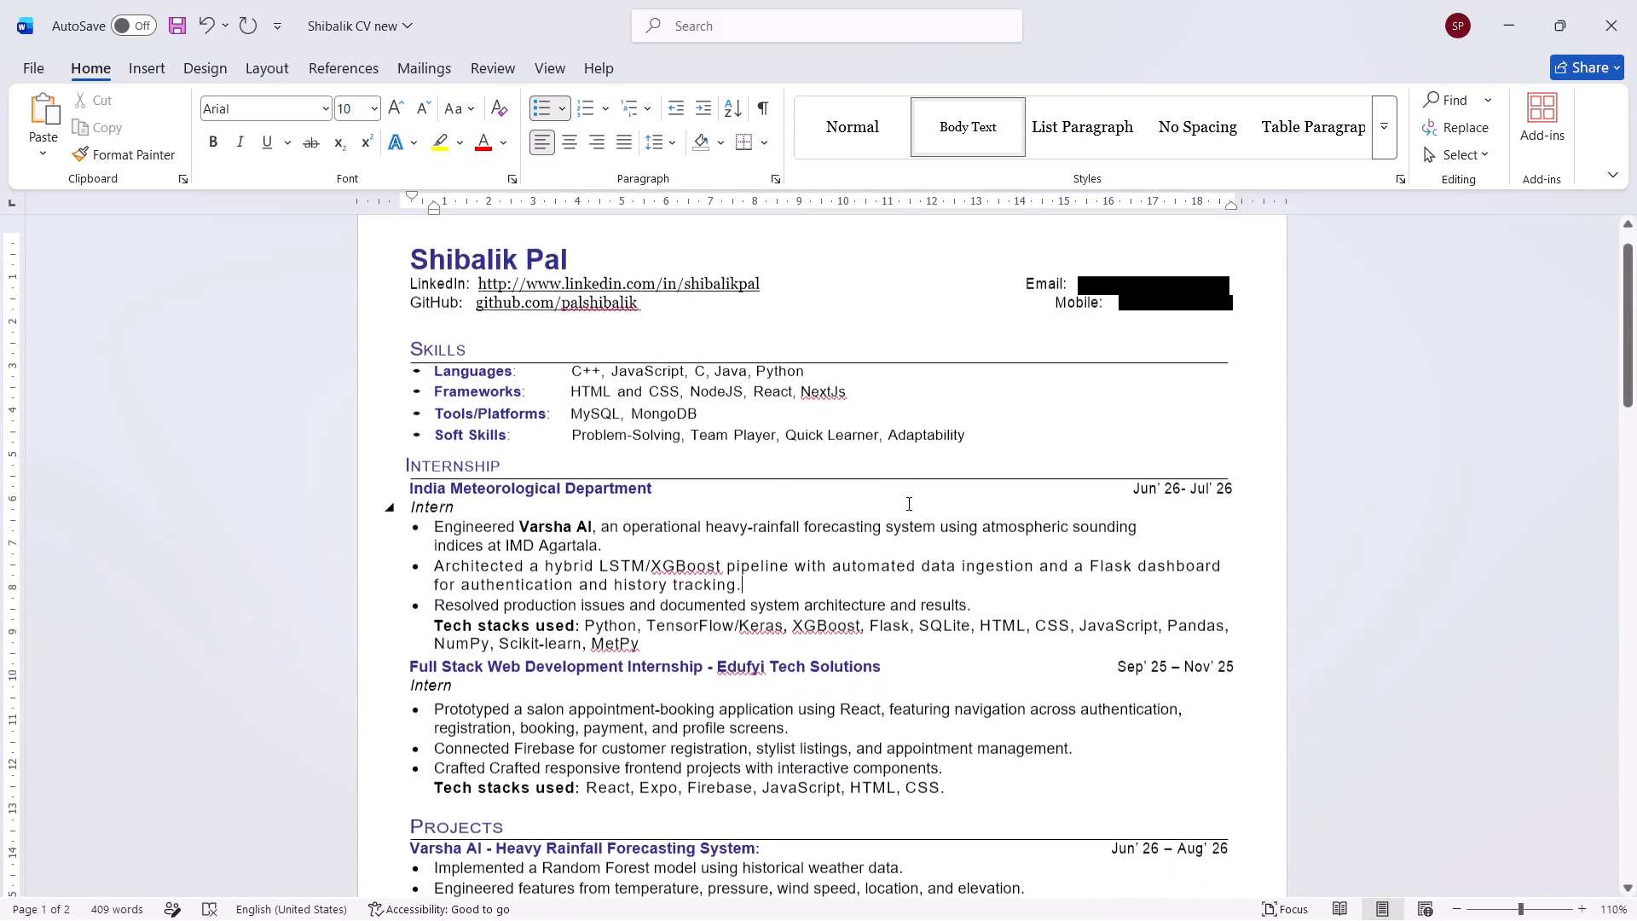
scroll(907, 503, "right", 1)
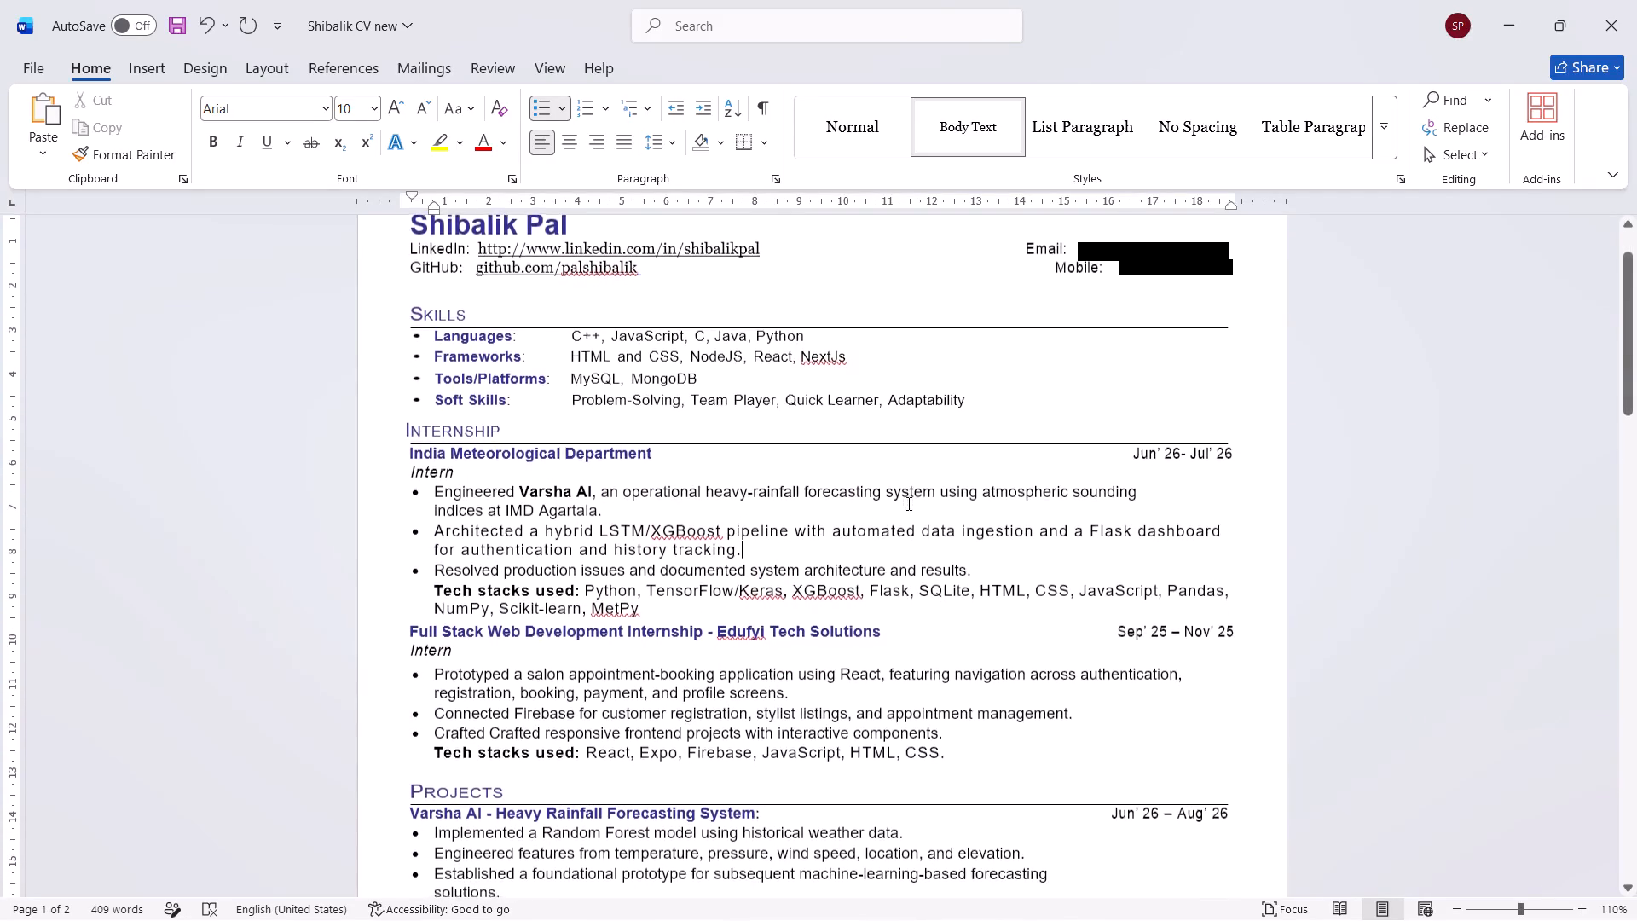
Review the whole CV from Internship to Education, checking how far the content spills past the first page.
scroll(907, 503, "right", 1)
scroll(907, 503, "up", 3)
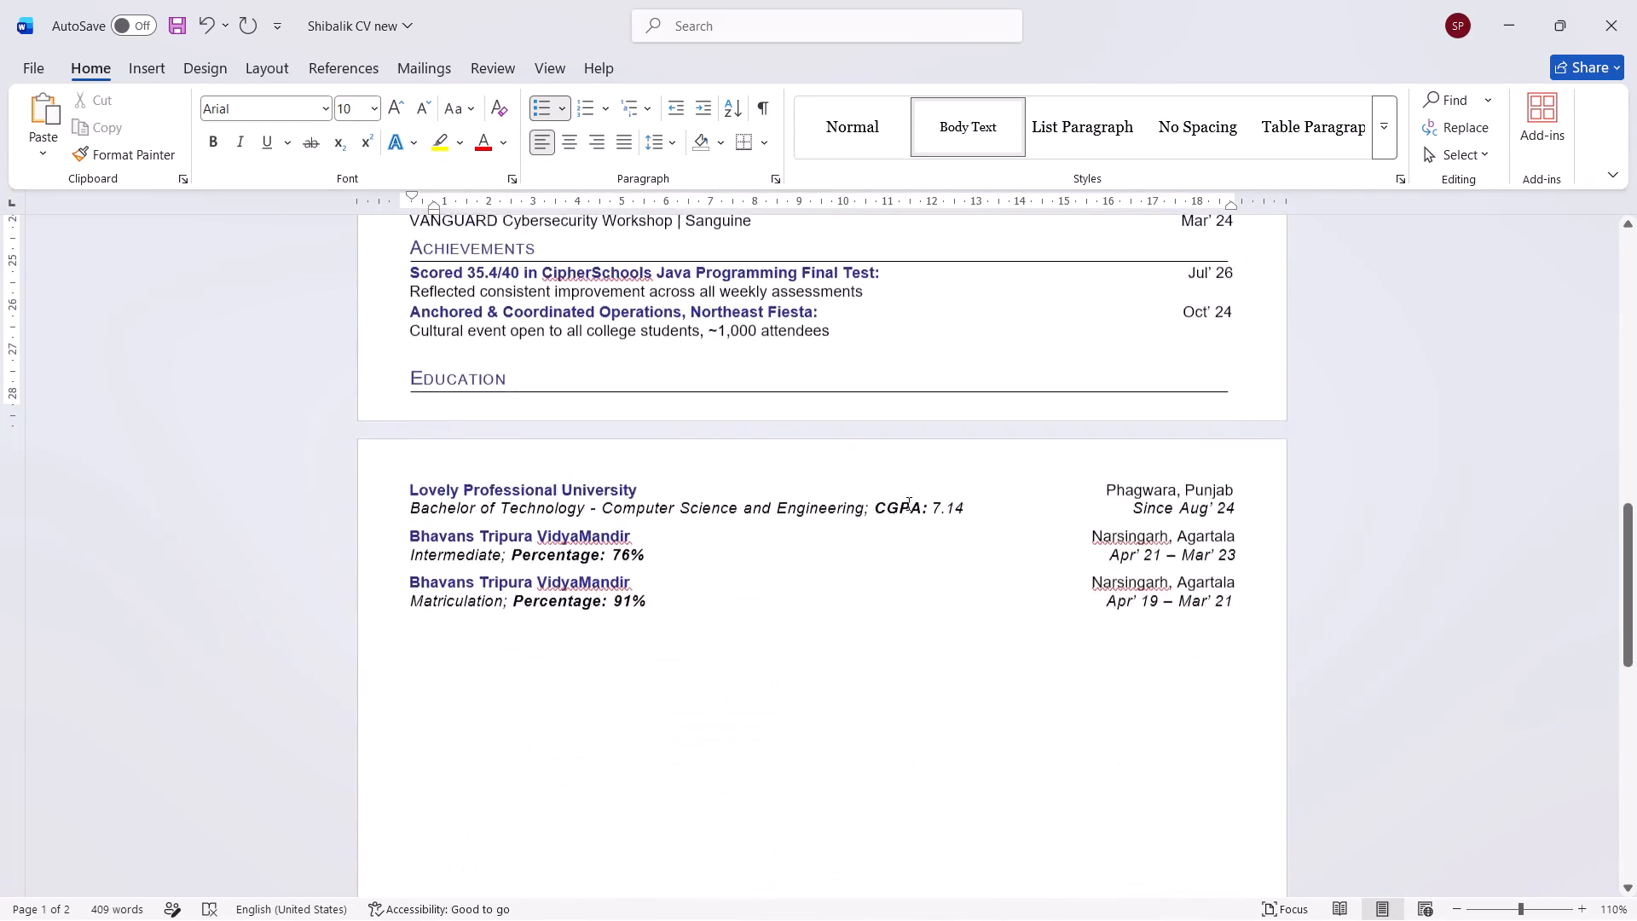
scroll(907, 503, "up", 3)
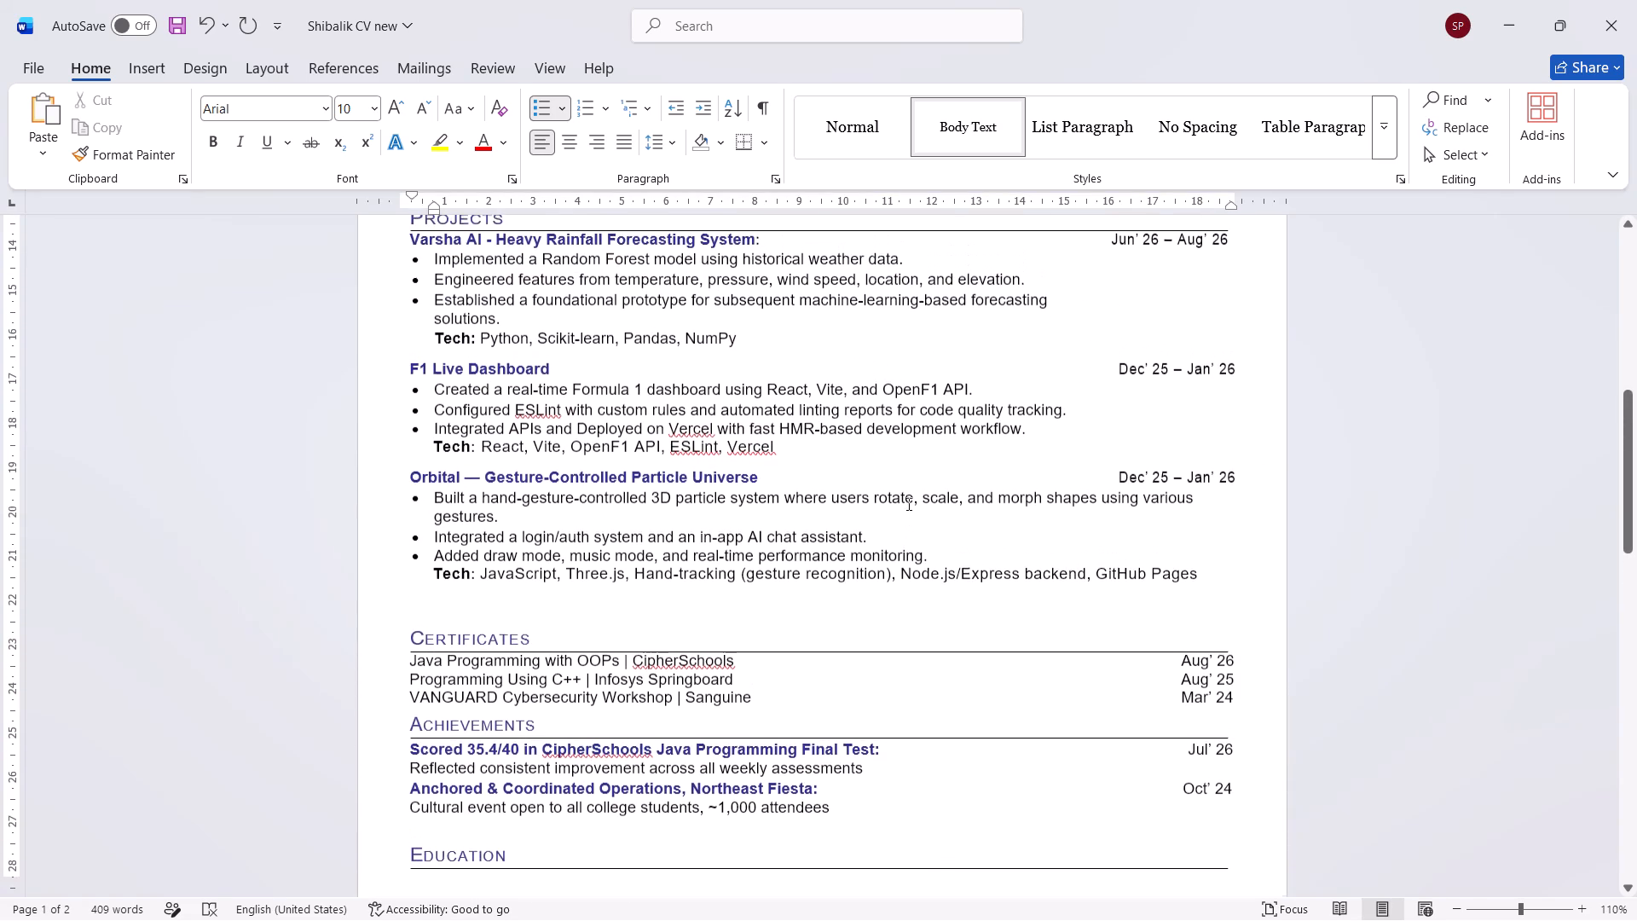
scroll(907, 503, "up", 1)
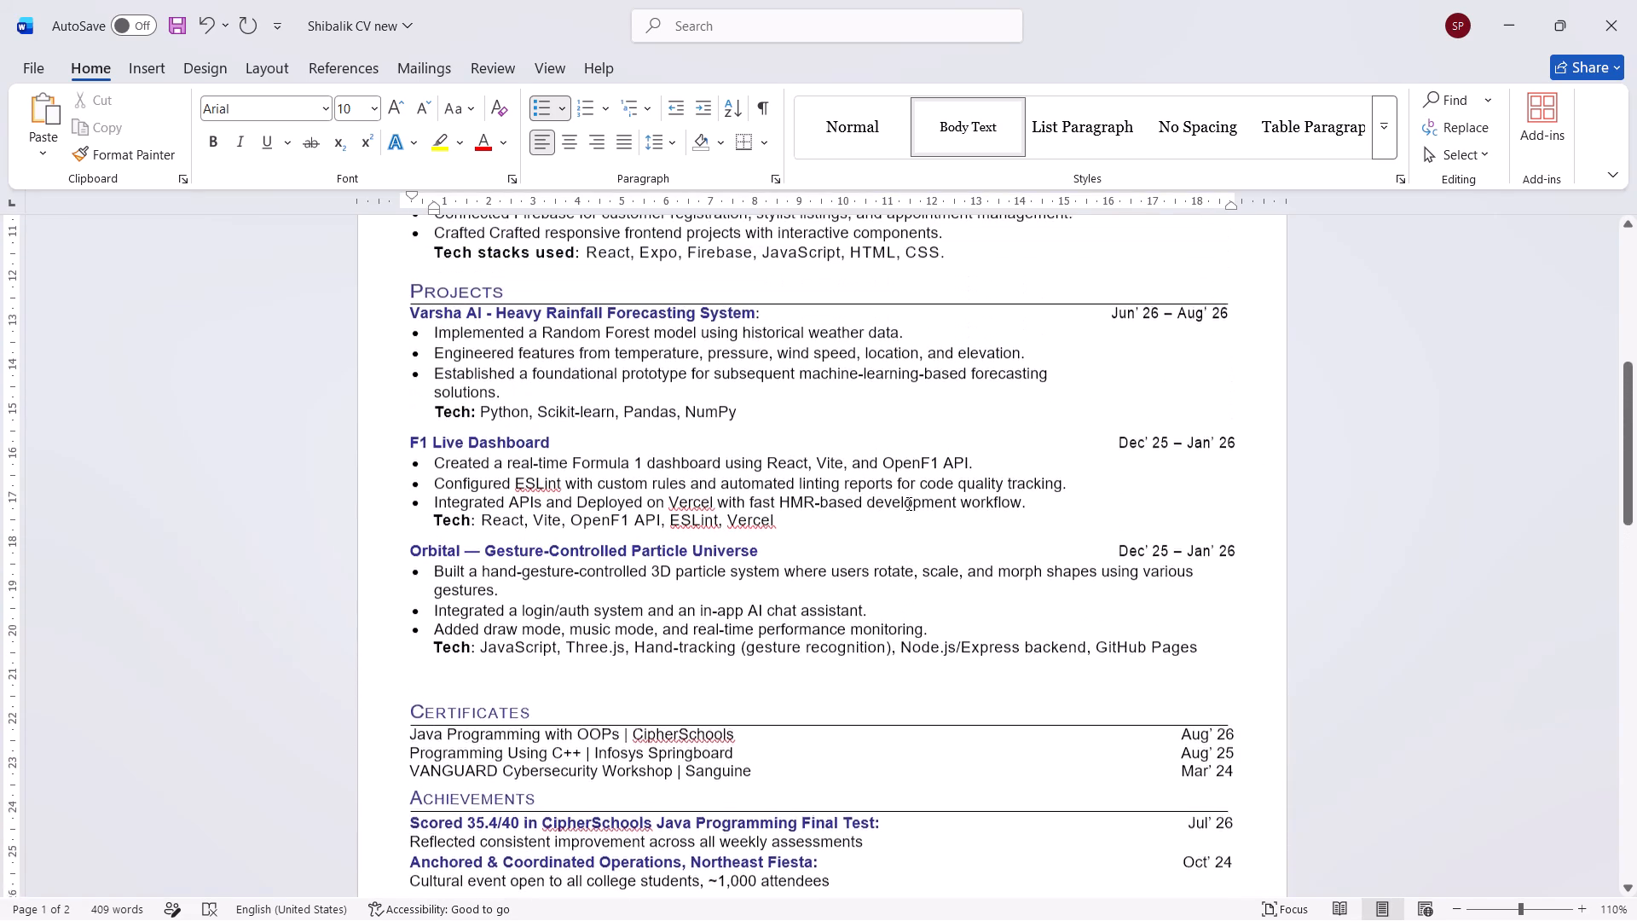
scroll(907, 503, "up", 3)
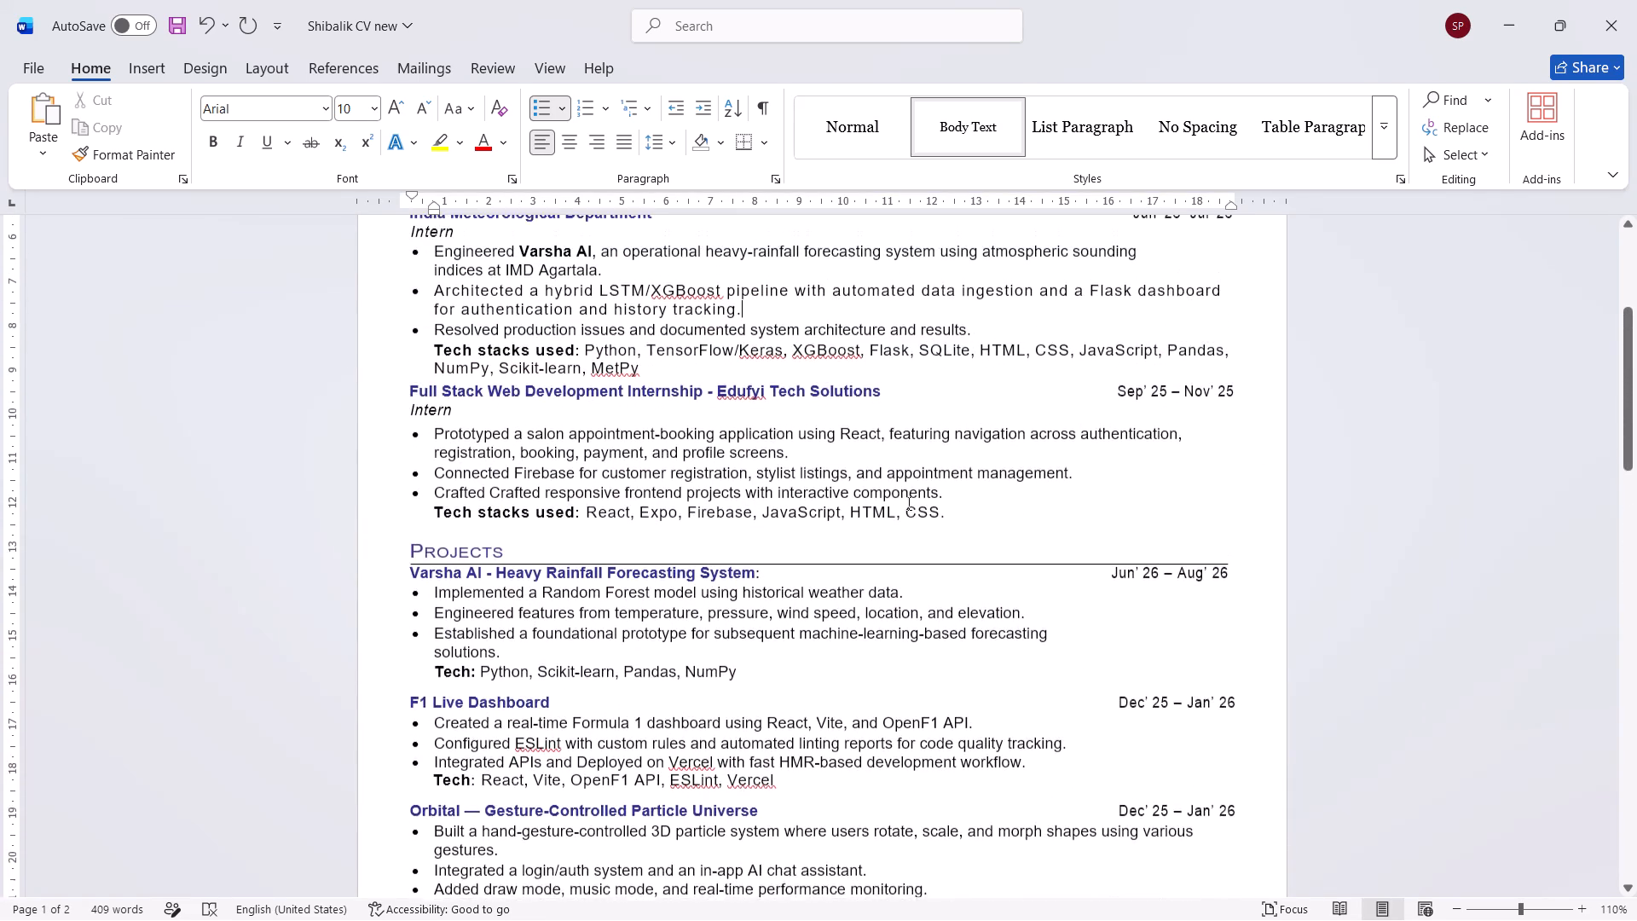
scroll(907, 503, "up", 1)
scroll(907, 503, "down", 1)
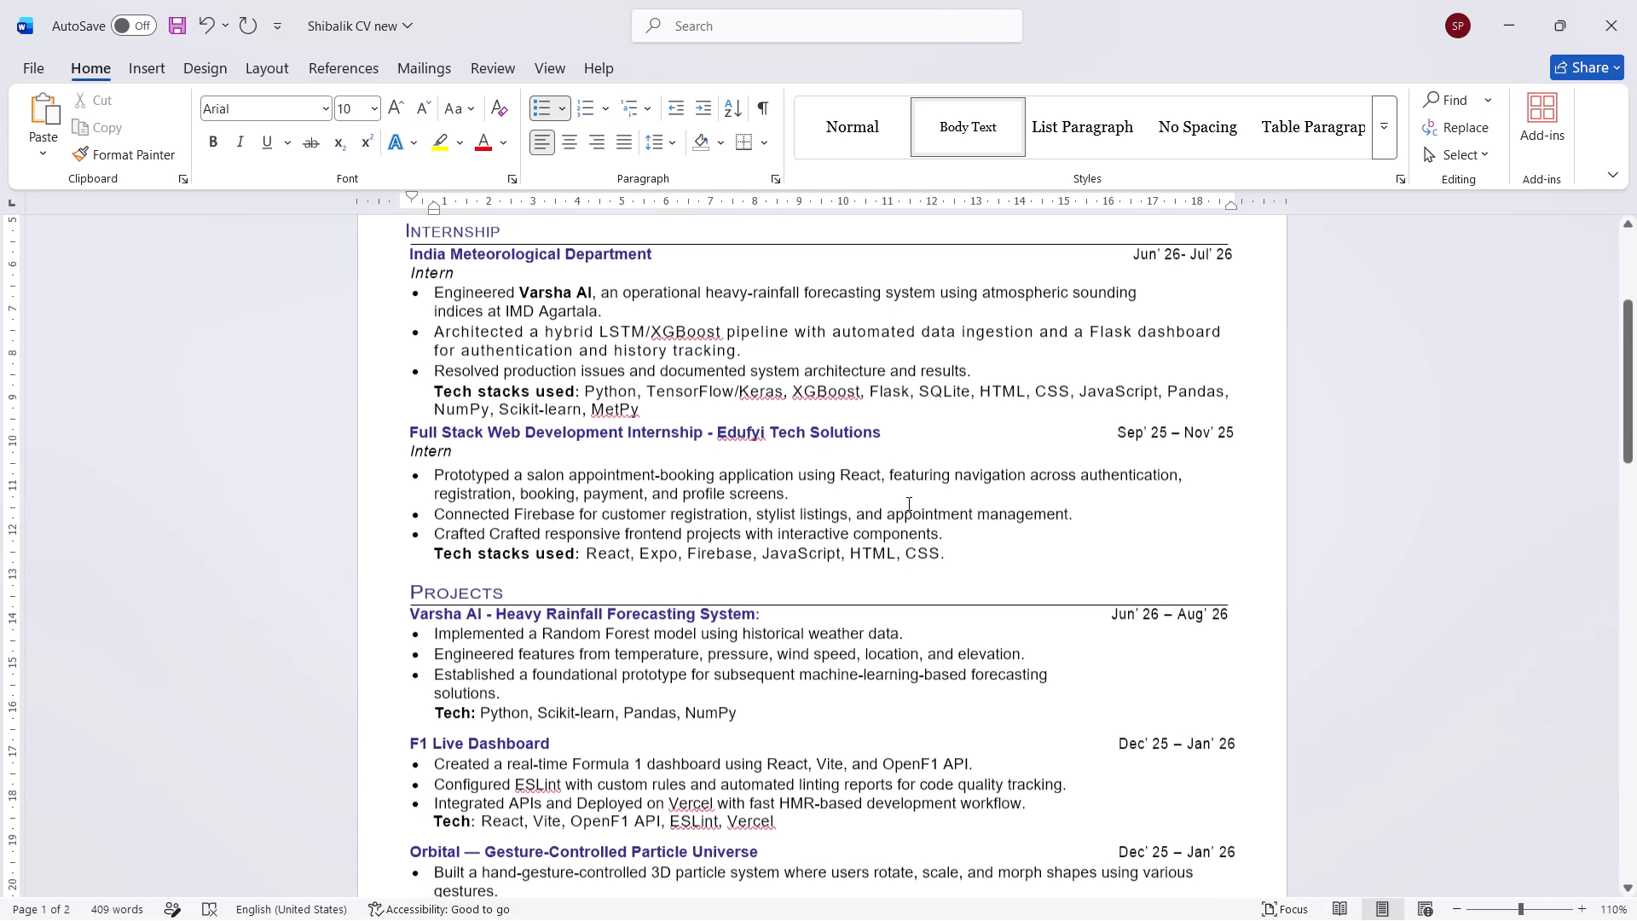
scroll(907, 503, "down", 1)
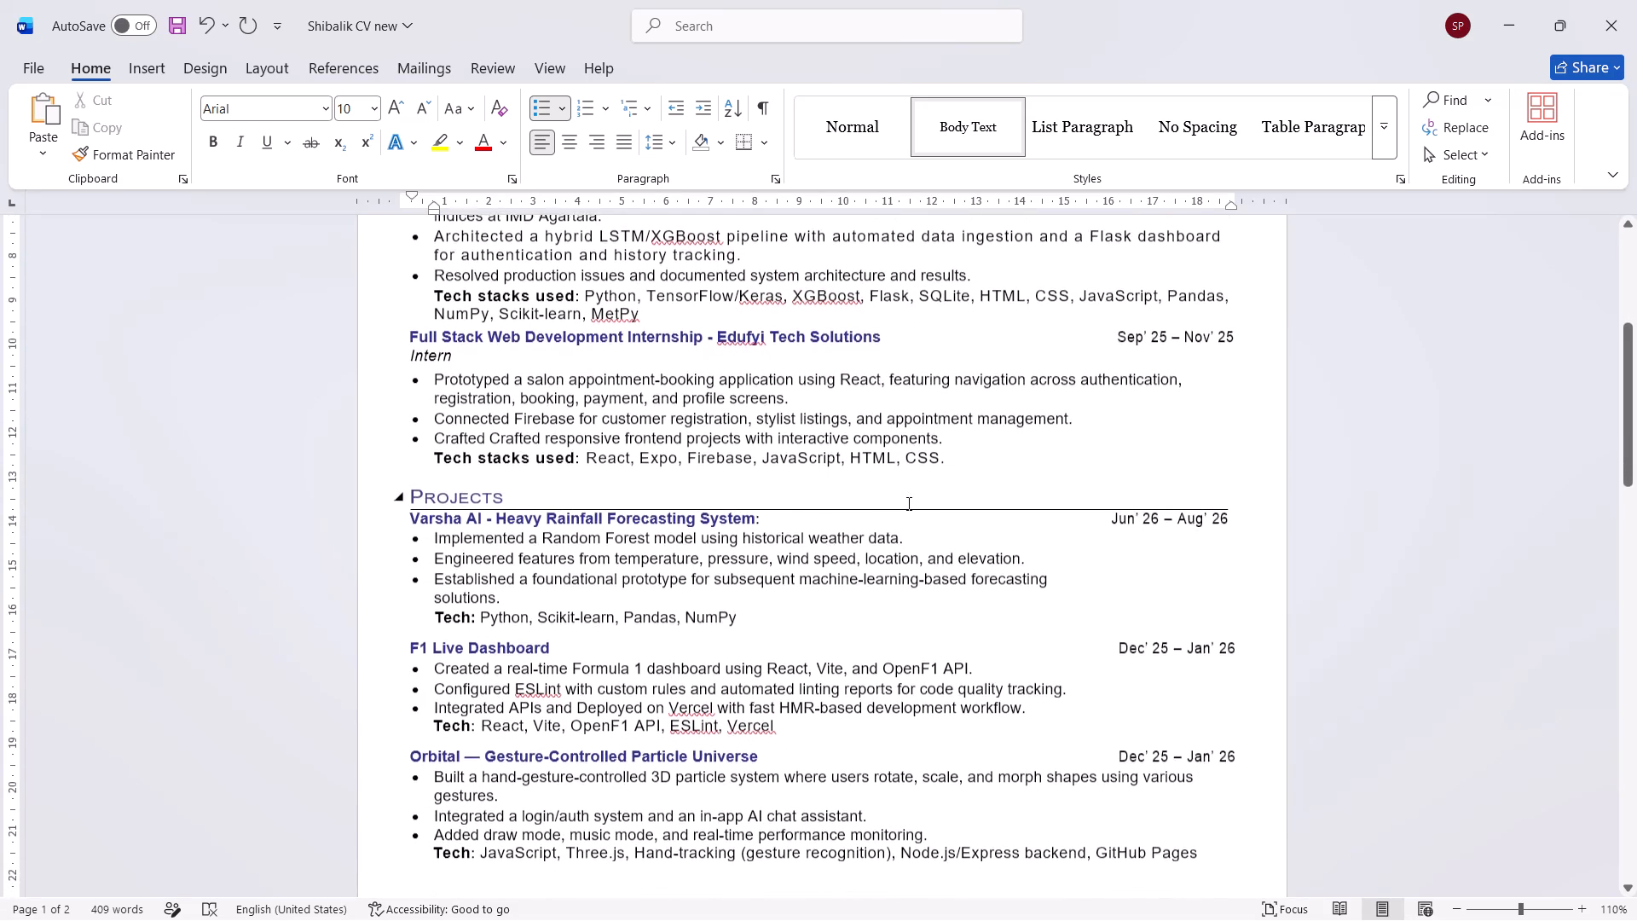
scroll(907, 503, "down", 2)
scroll(907, 503, "up", 2)
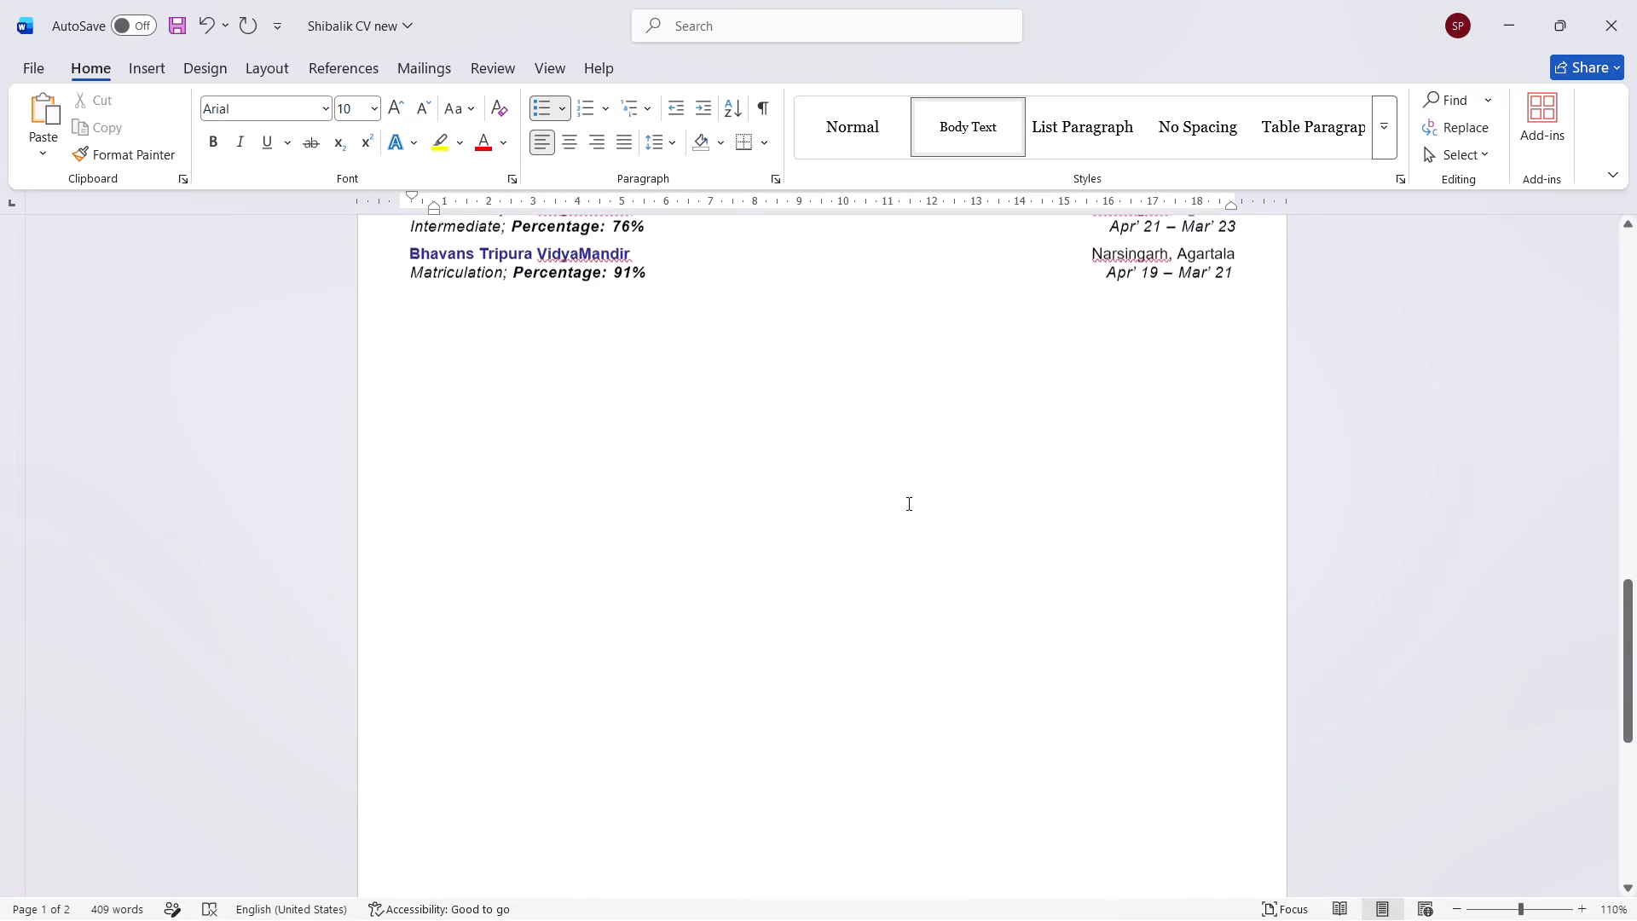
scroll(907, 503, "up", 2)
scroll(907, 503, "down", 1)
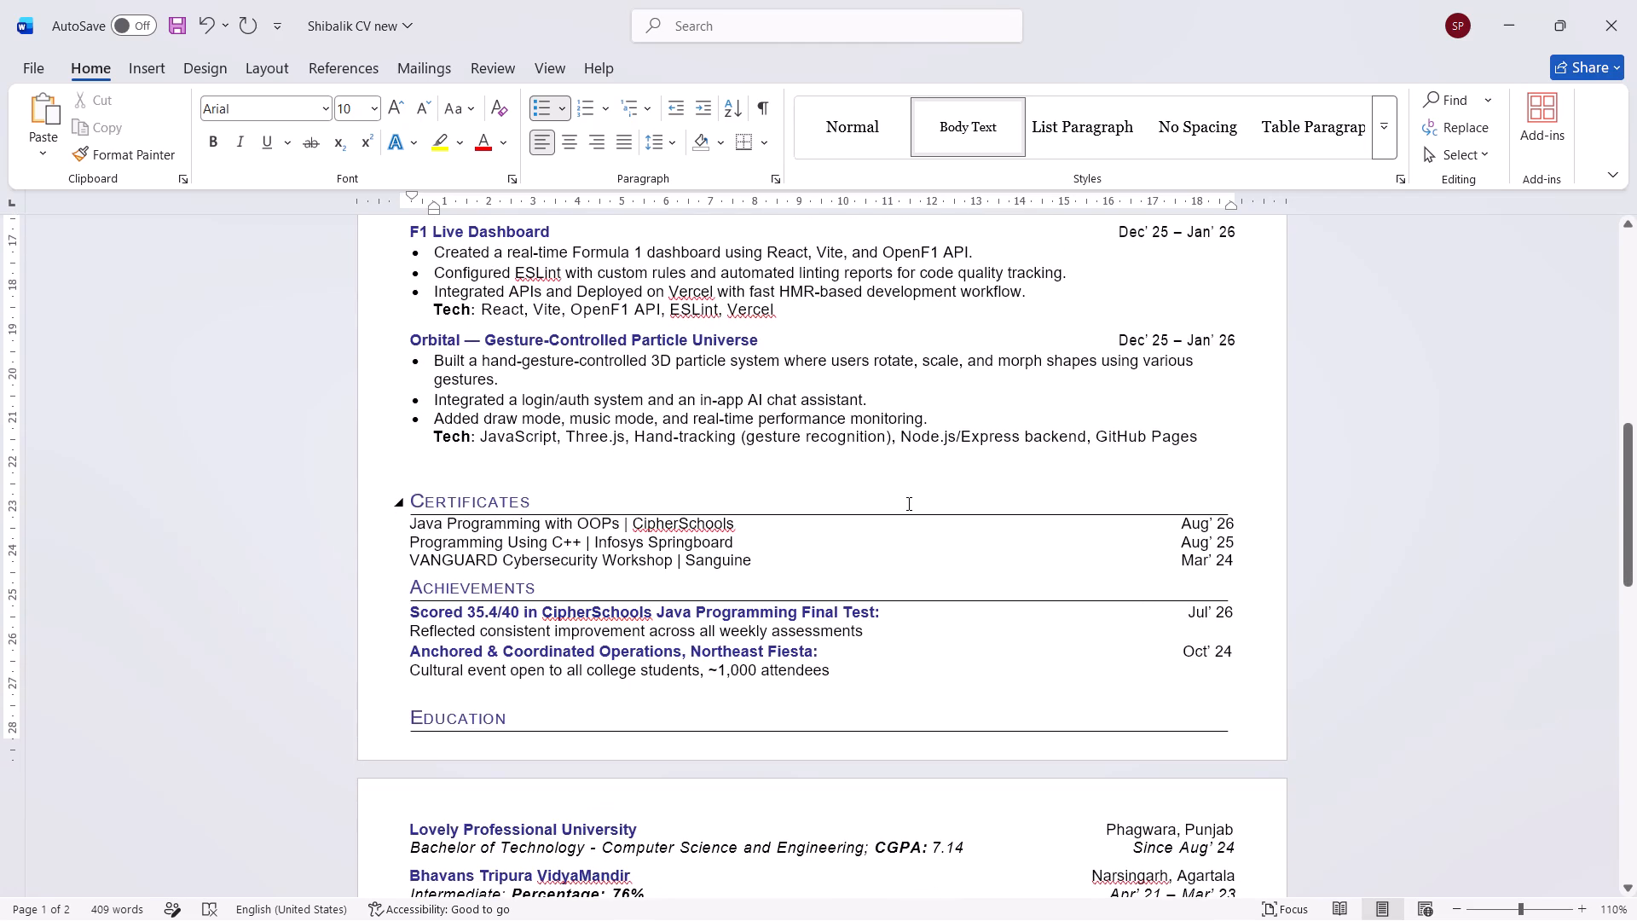
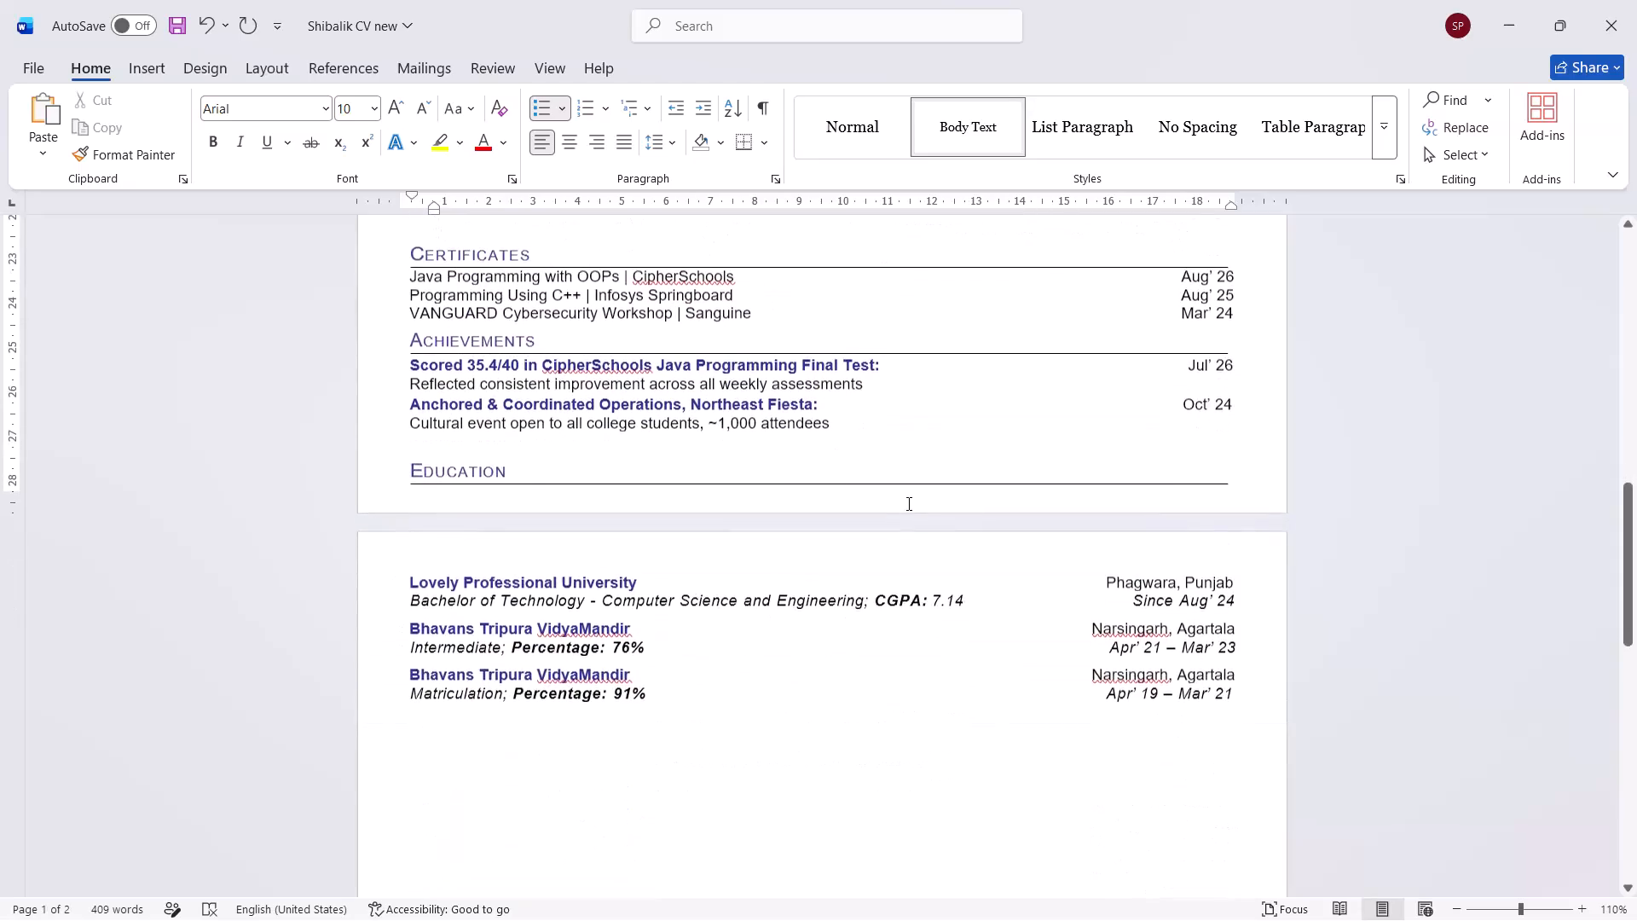
Set the India Meteorological Department bullets and tech stack lines to font size 10.
scroll(907, 503, "up", 1)
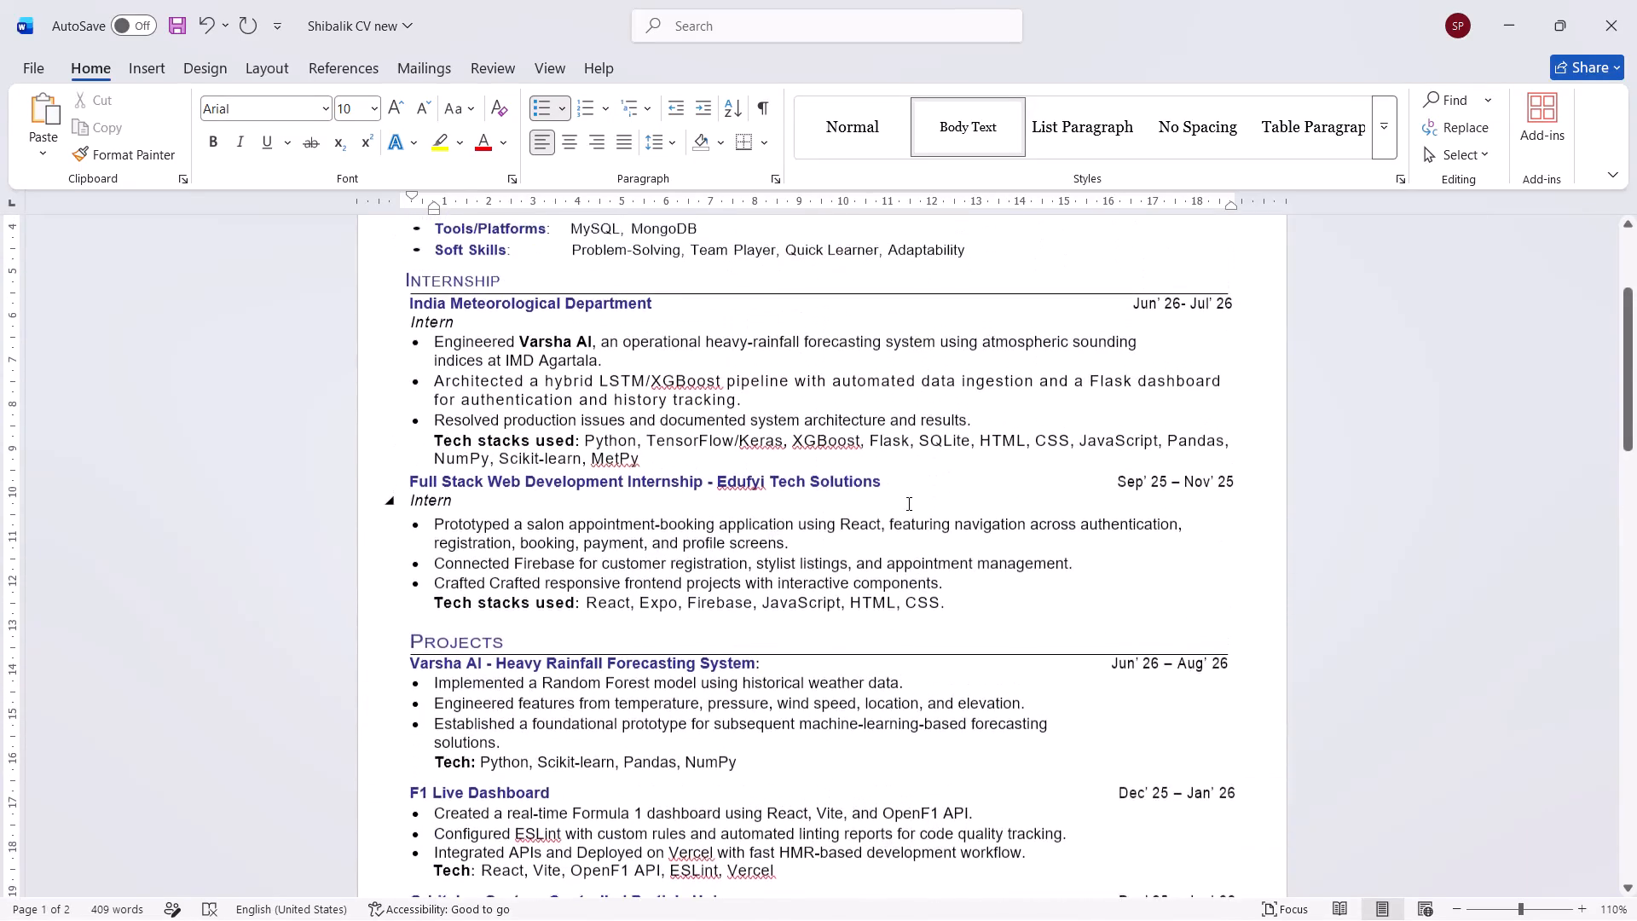
scroll(907, 503, "up", 1)
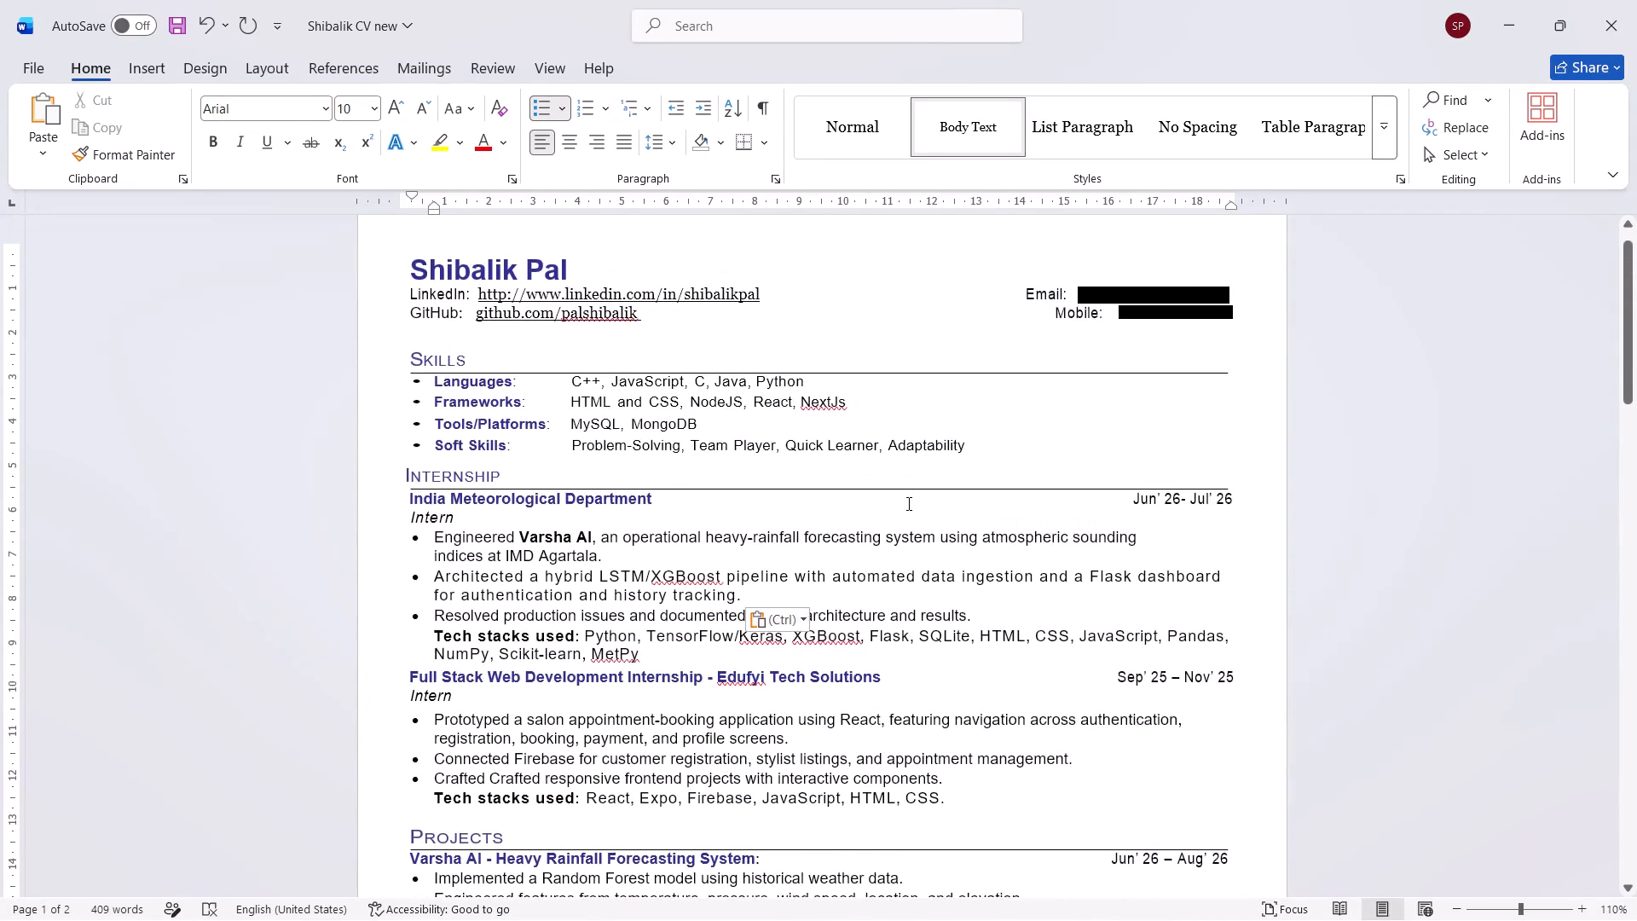
scroll(907, 503, "down", 1)
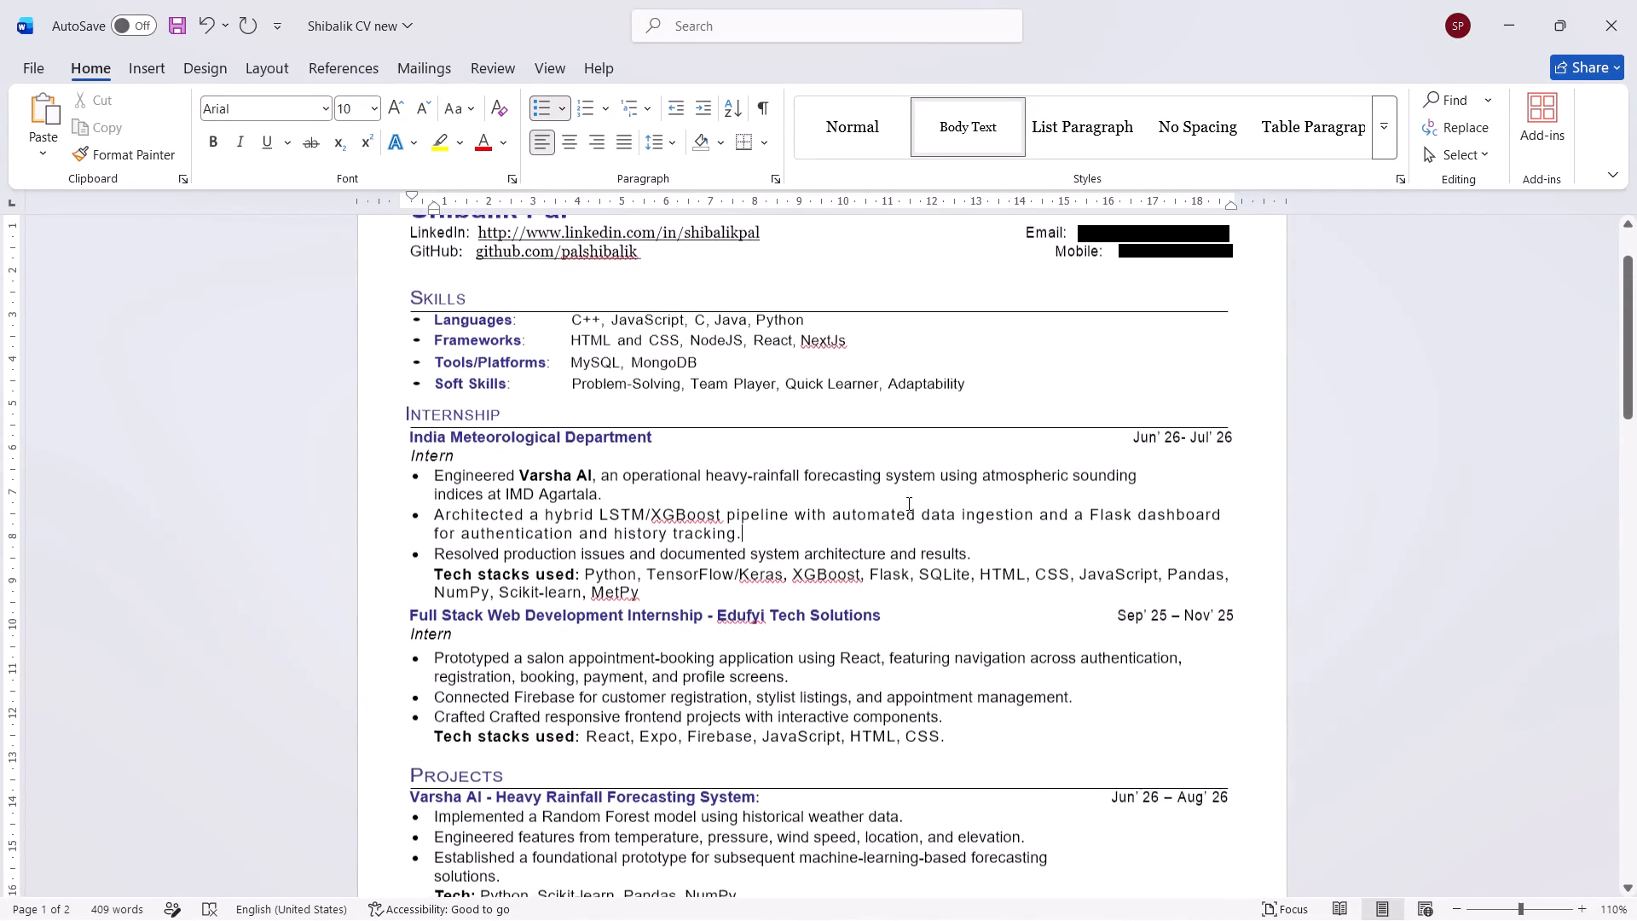
scroll(907, 503, "down", 1)
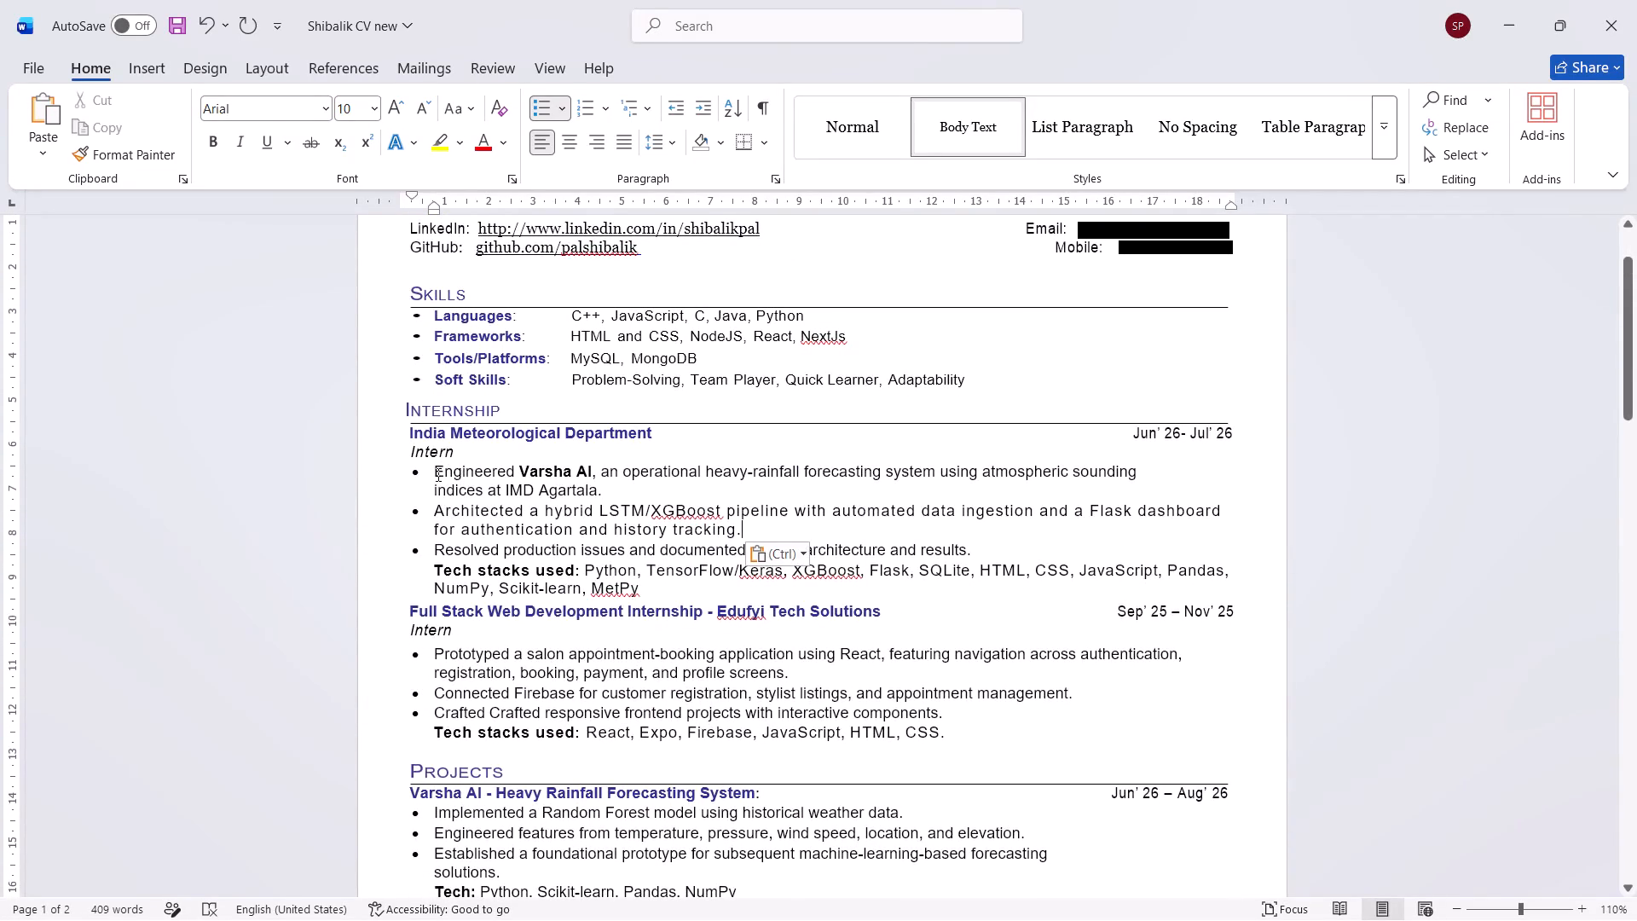
left_click_drag(437, 472, 660, 585)
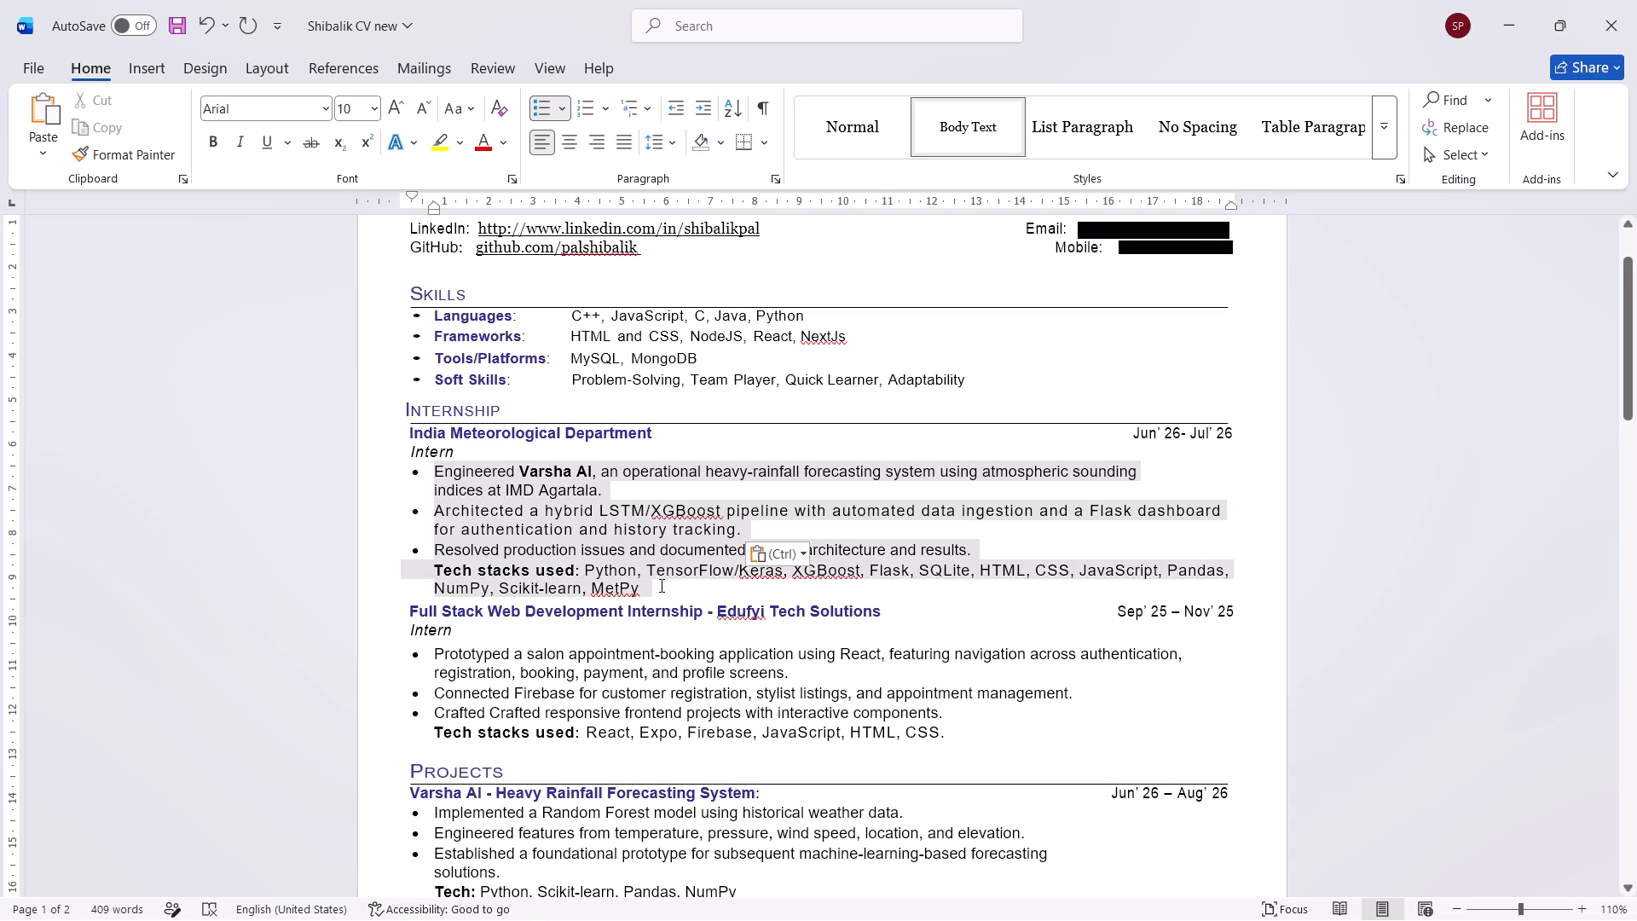
left_click_drag(660, 585, 660, 586)
left_click(374, 109)
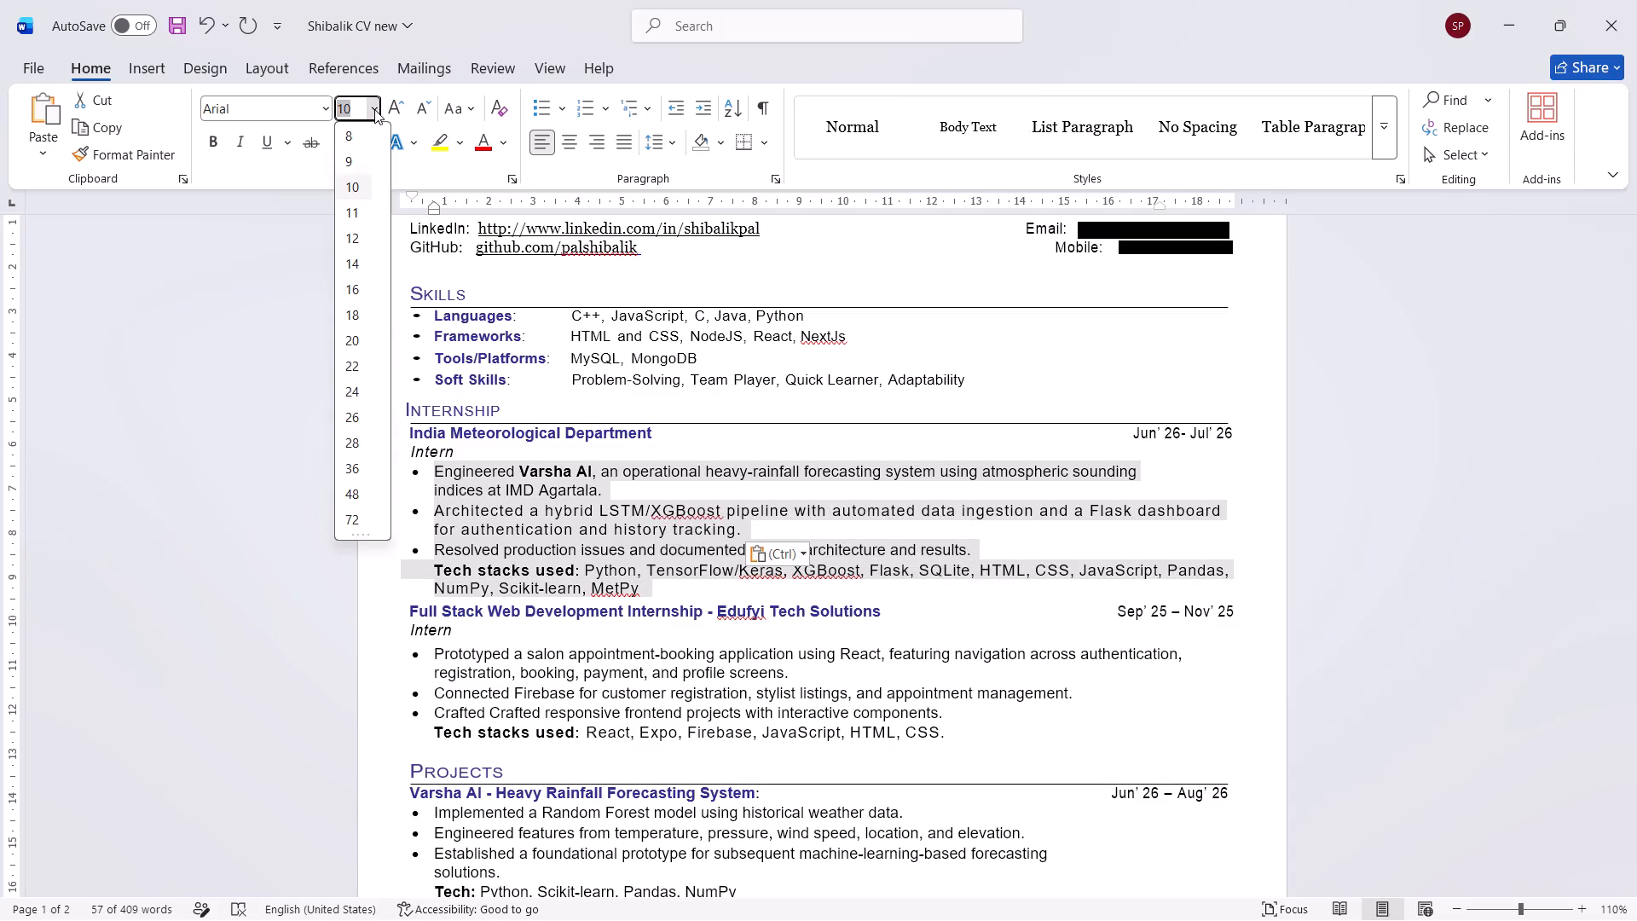
left_click(351, 188)
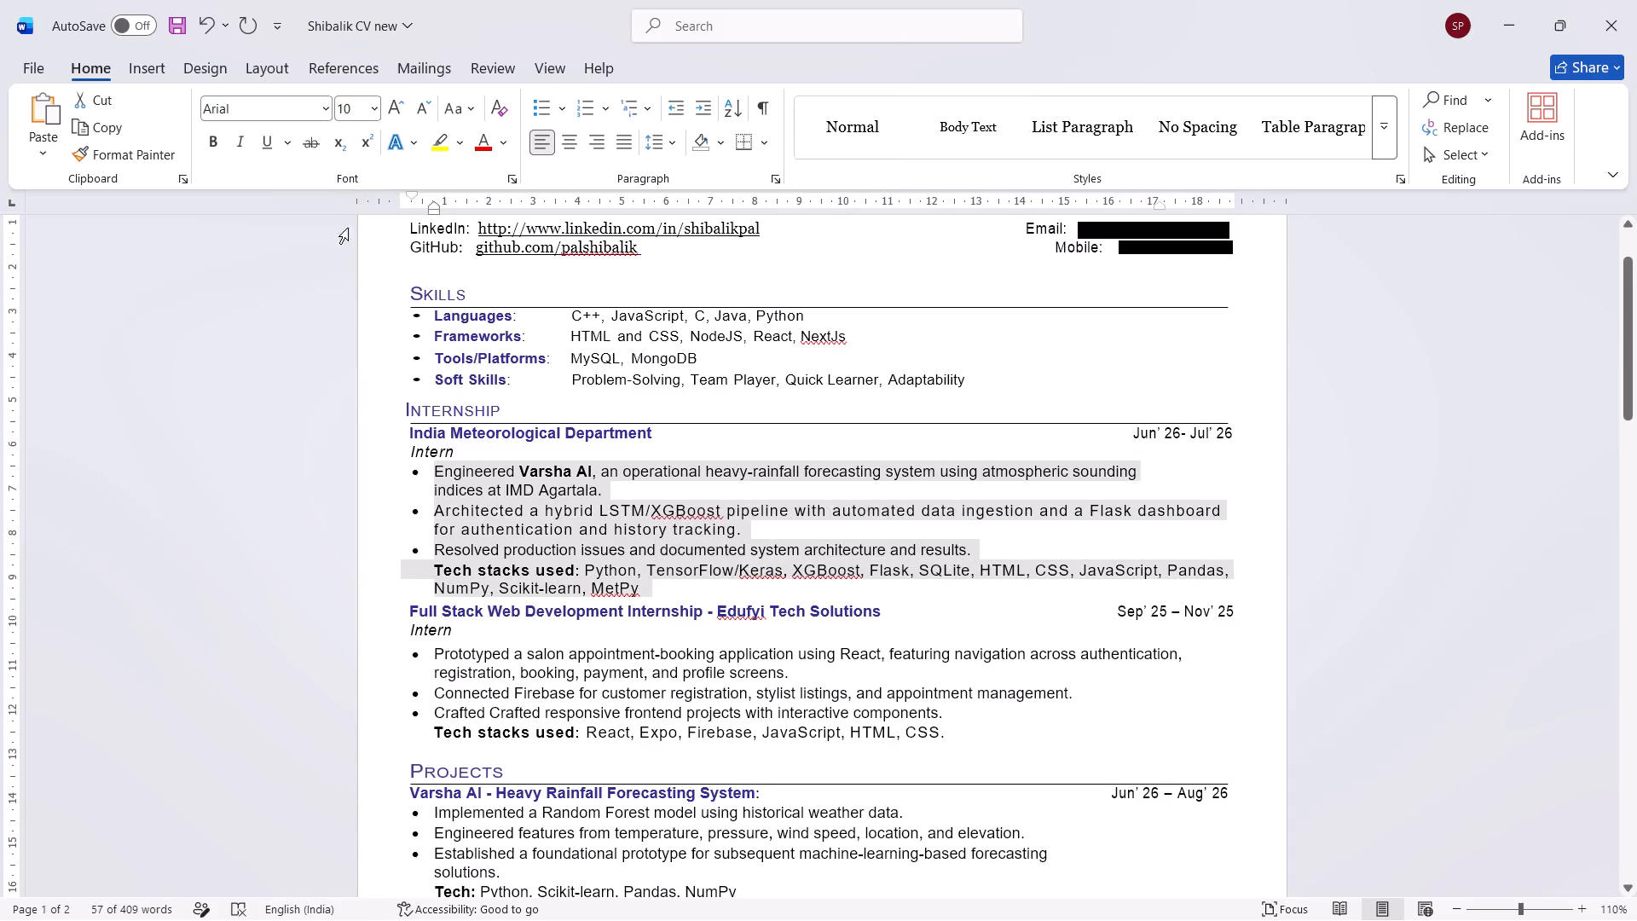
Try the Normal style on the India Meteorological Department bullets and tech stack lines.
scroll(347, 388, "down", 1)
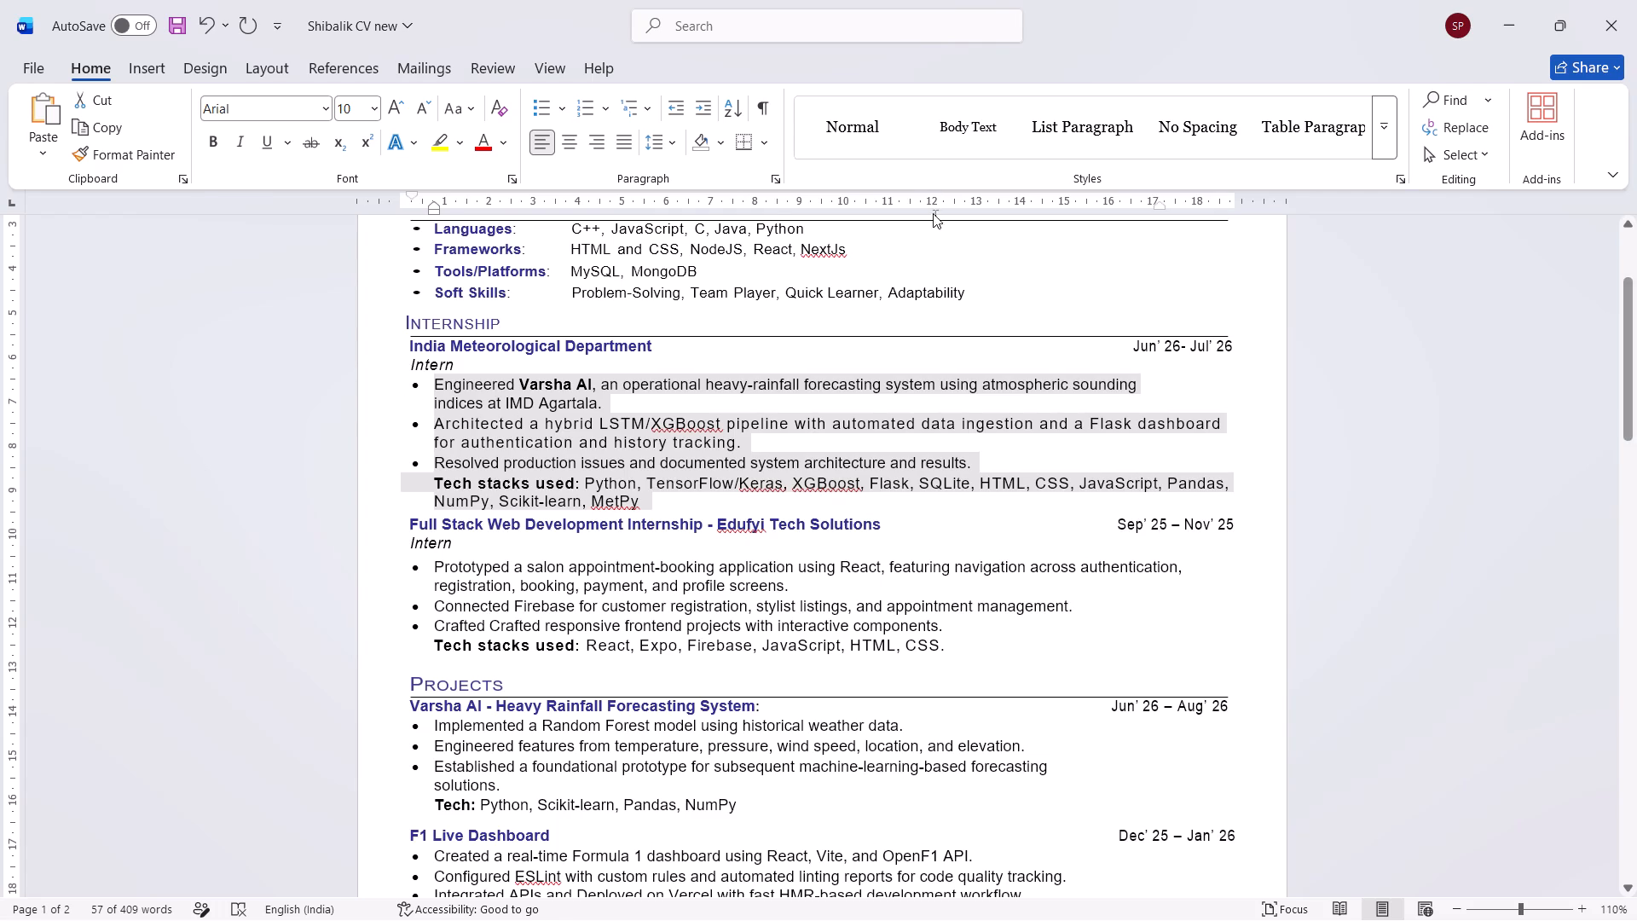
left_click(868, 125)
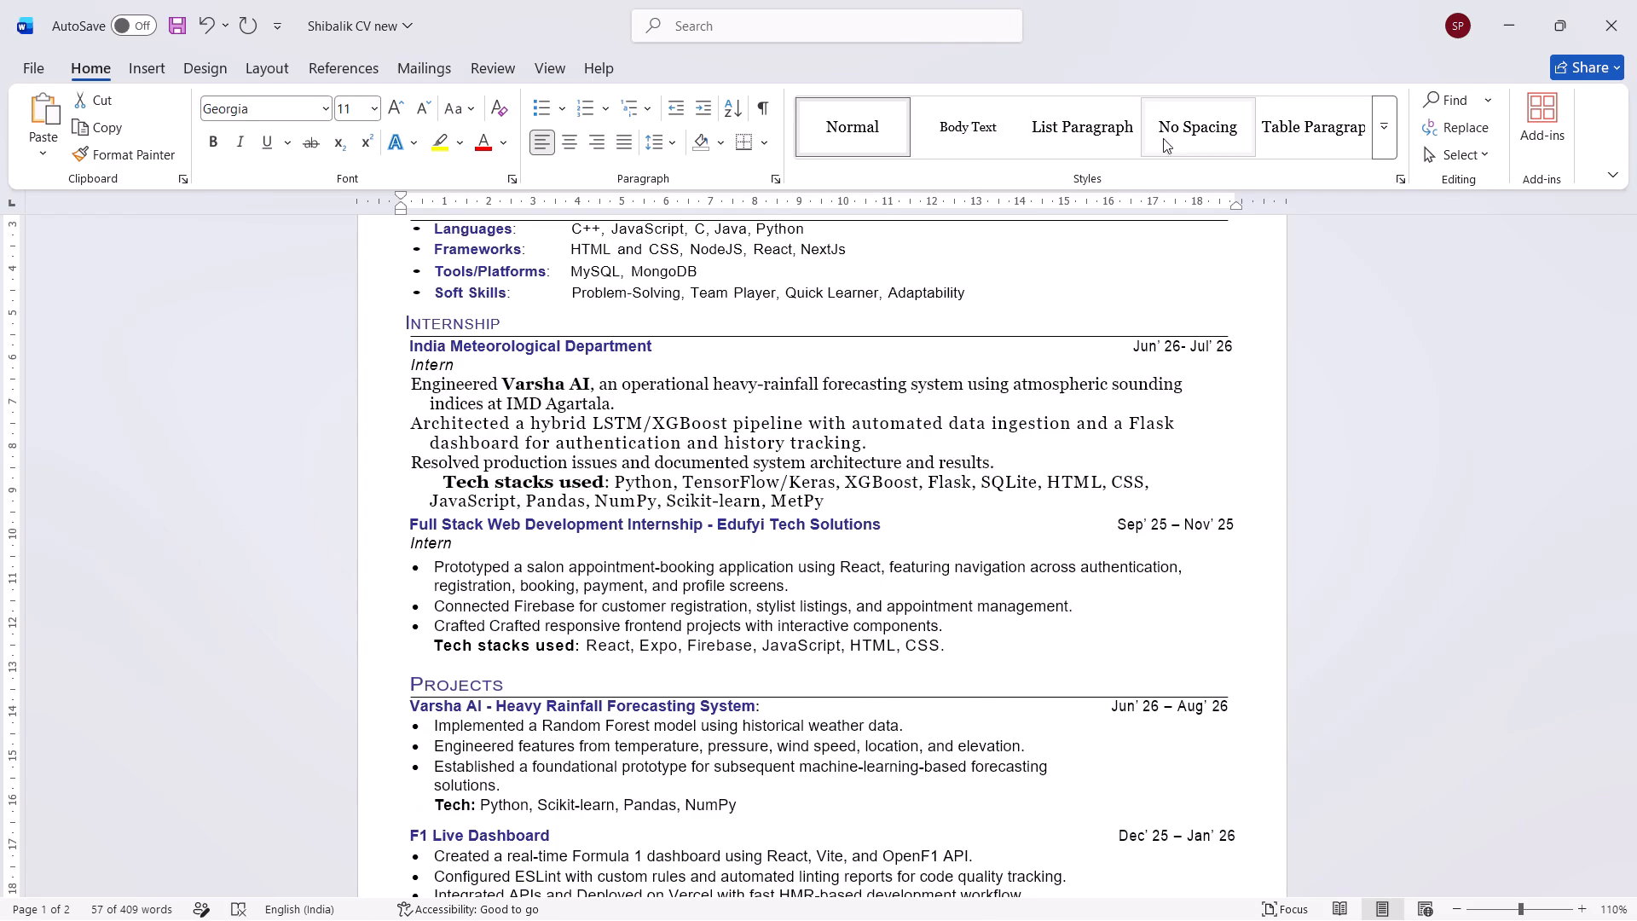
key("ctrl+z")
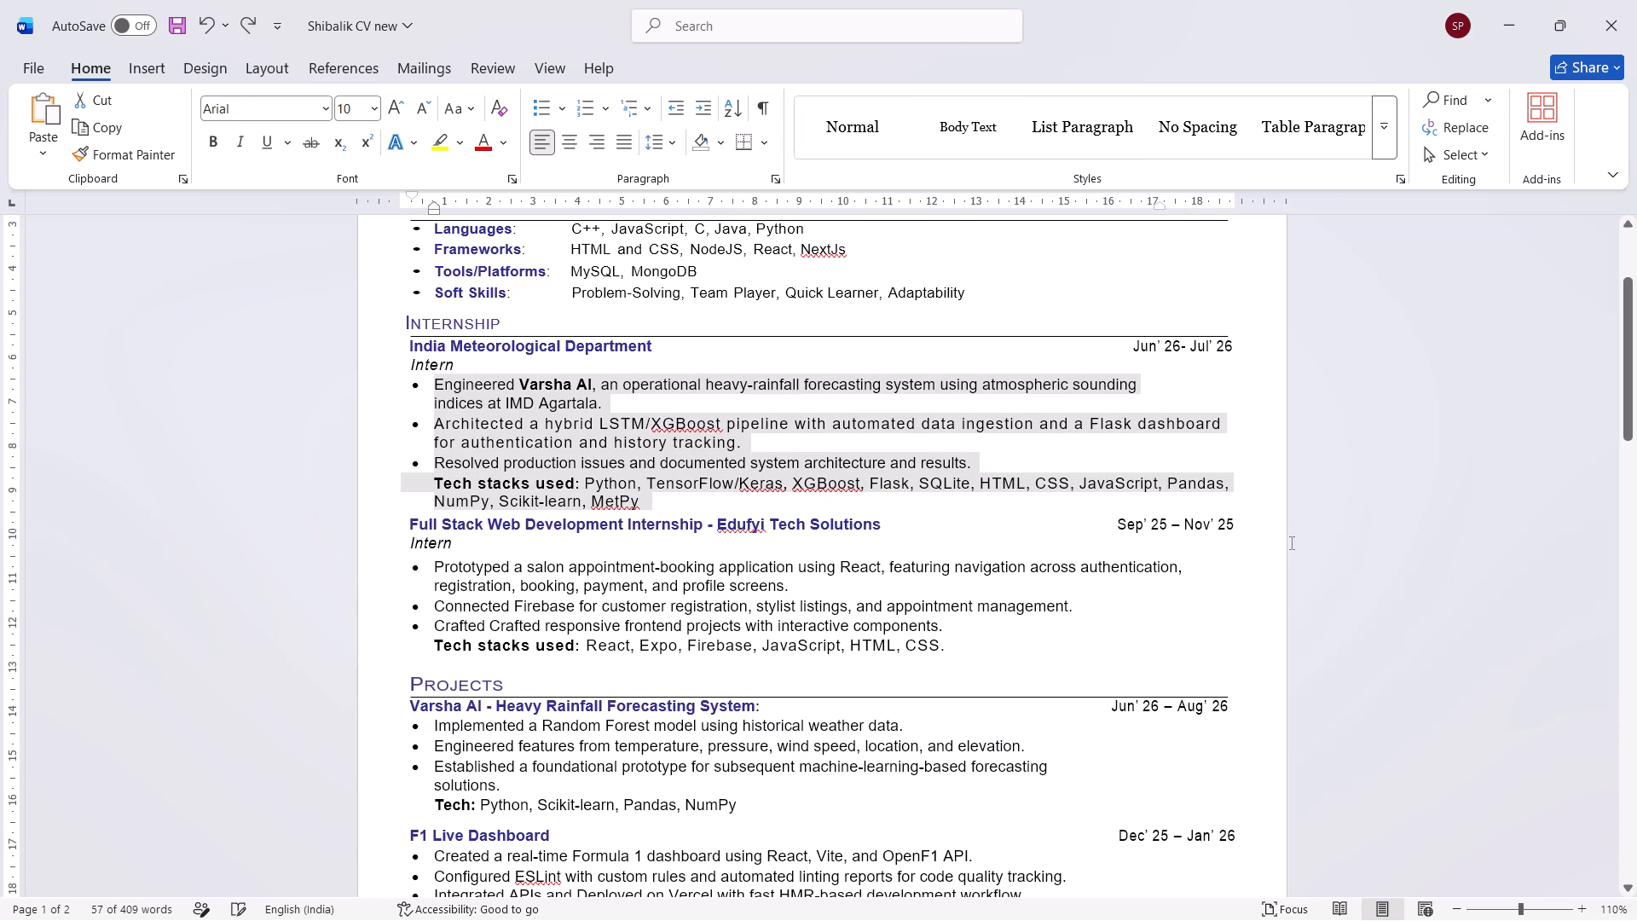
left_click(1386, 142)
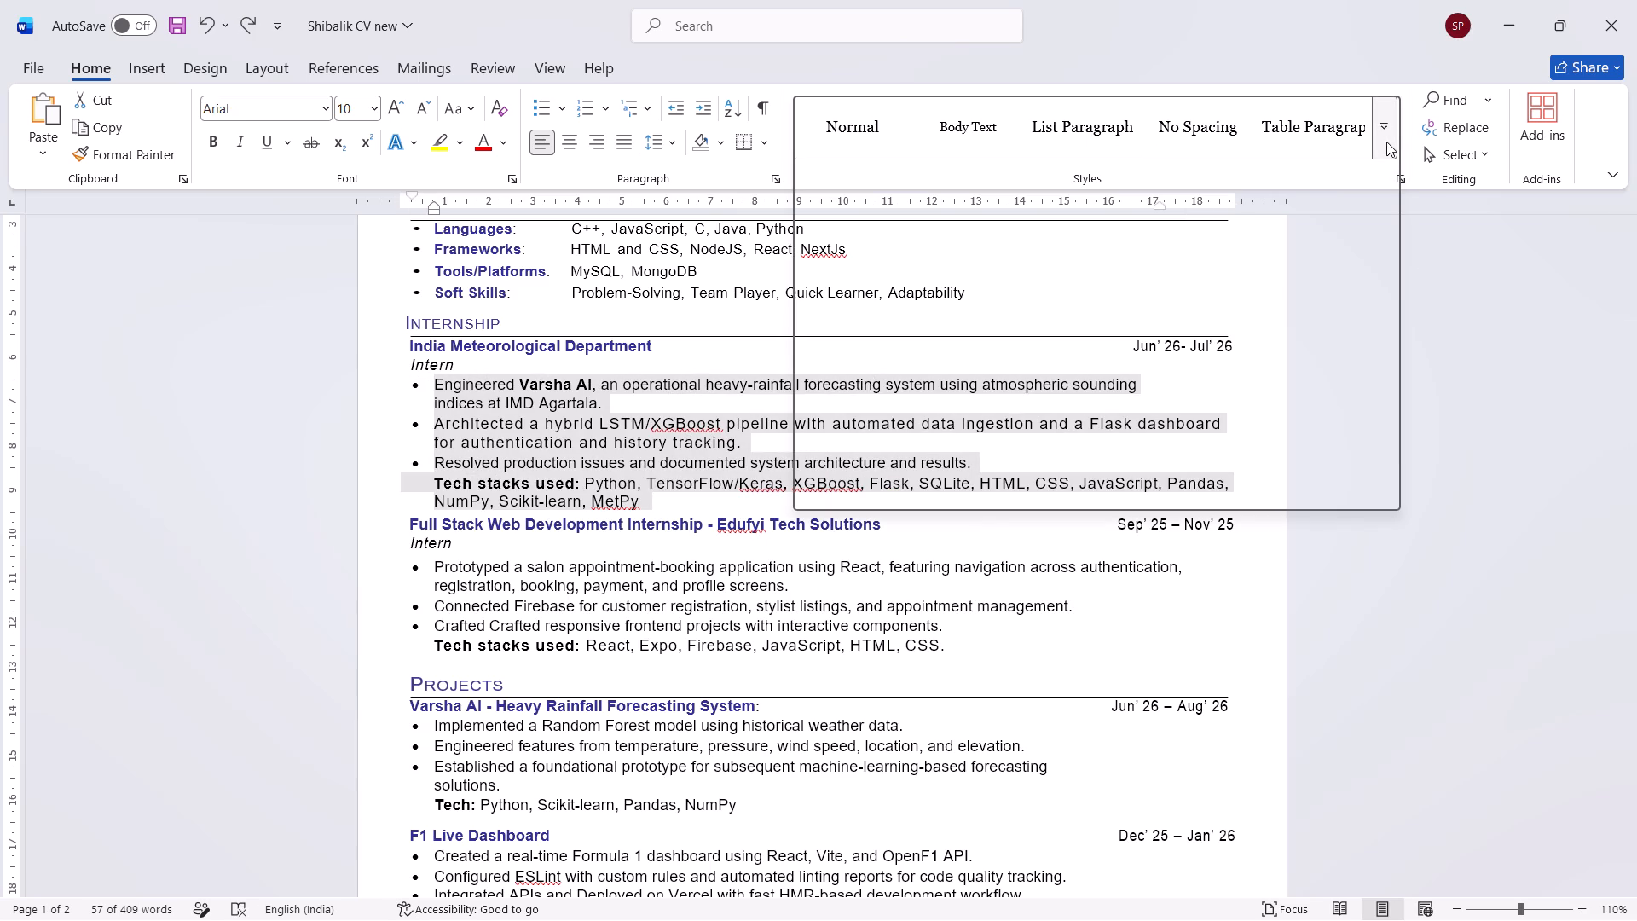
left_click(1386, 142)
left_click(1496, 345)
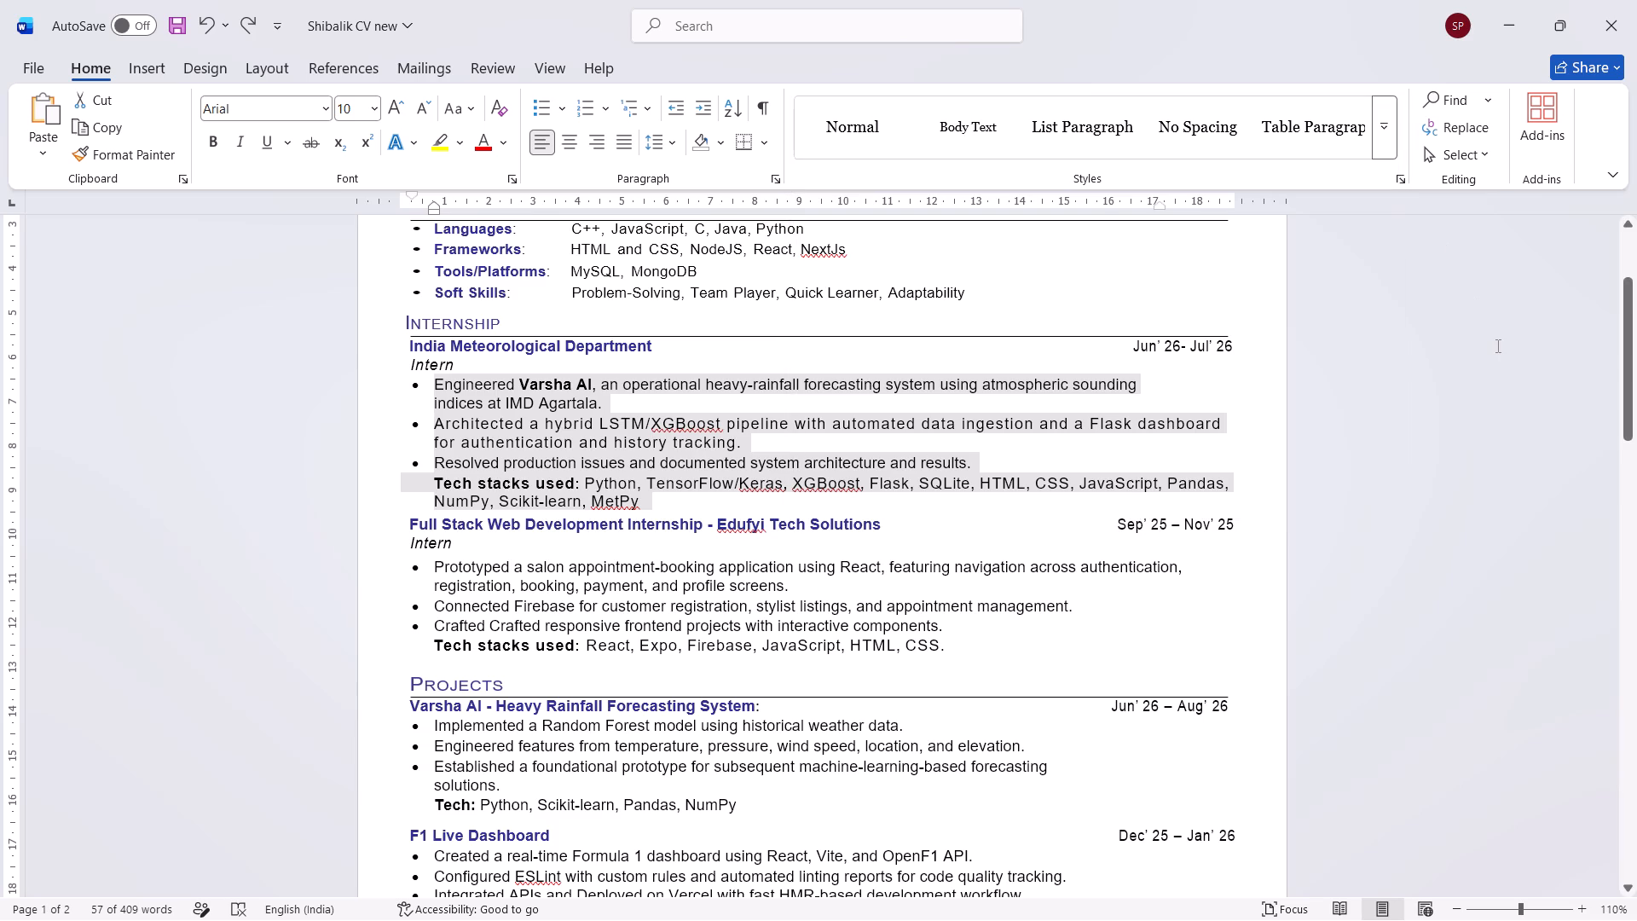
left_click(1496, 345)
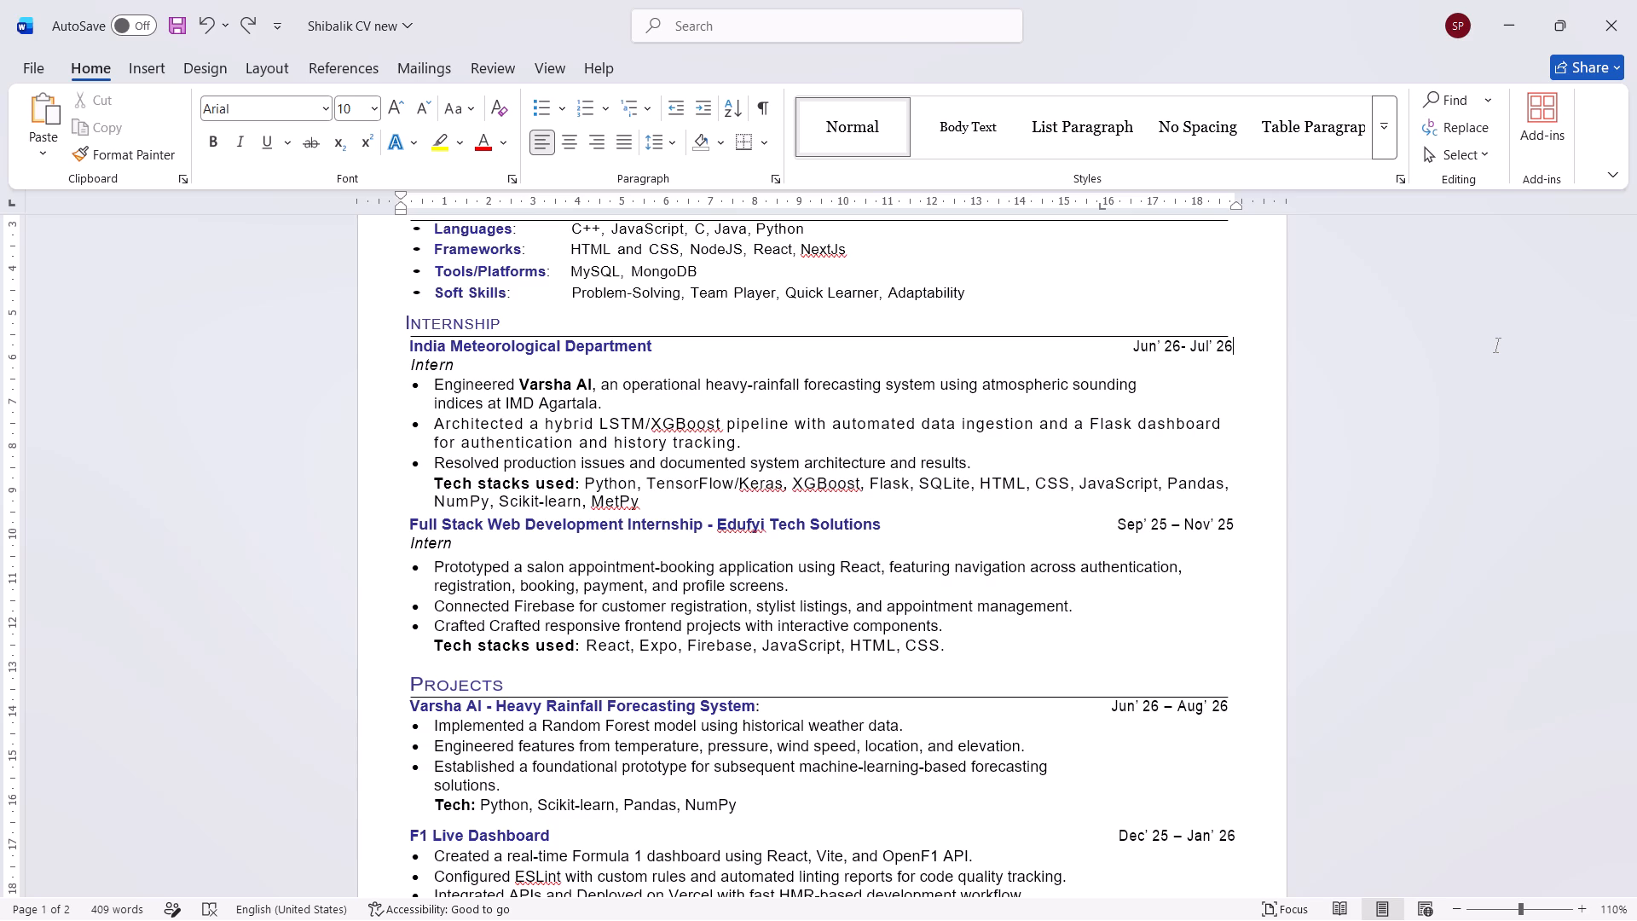
Save the CV document.
key("ctrl+s")
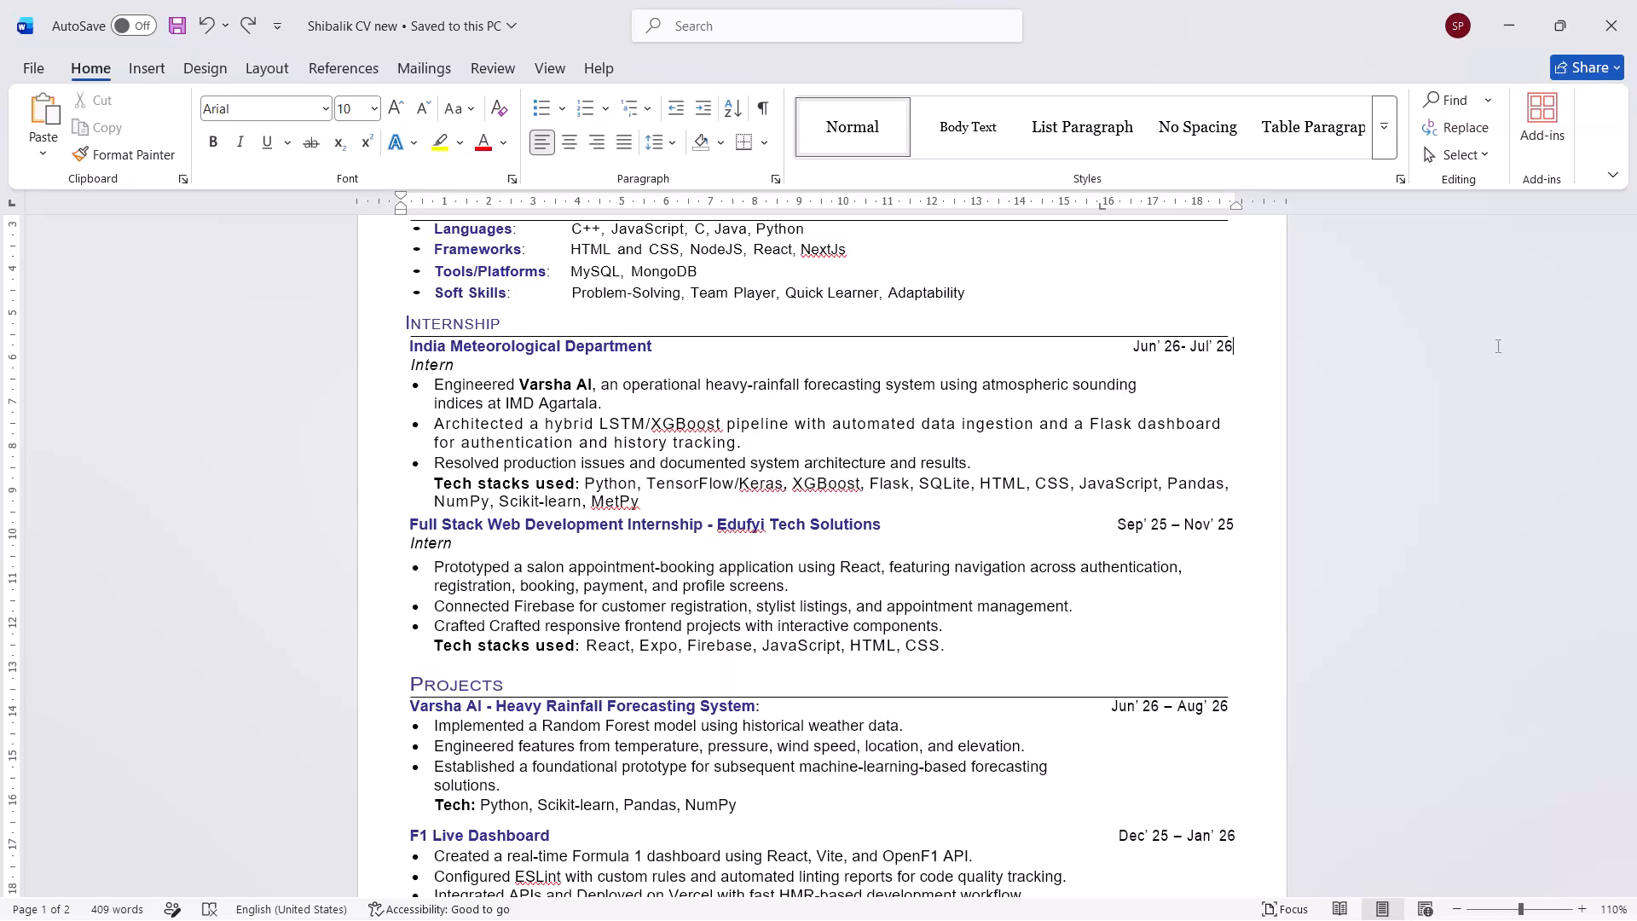
key("ctrl+s")
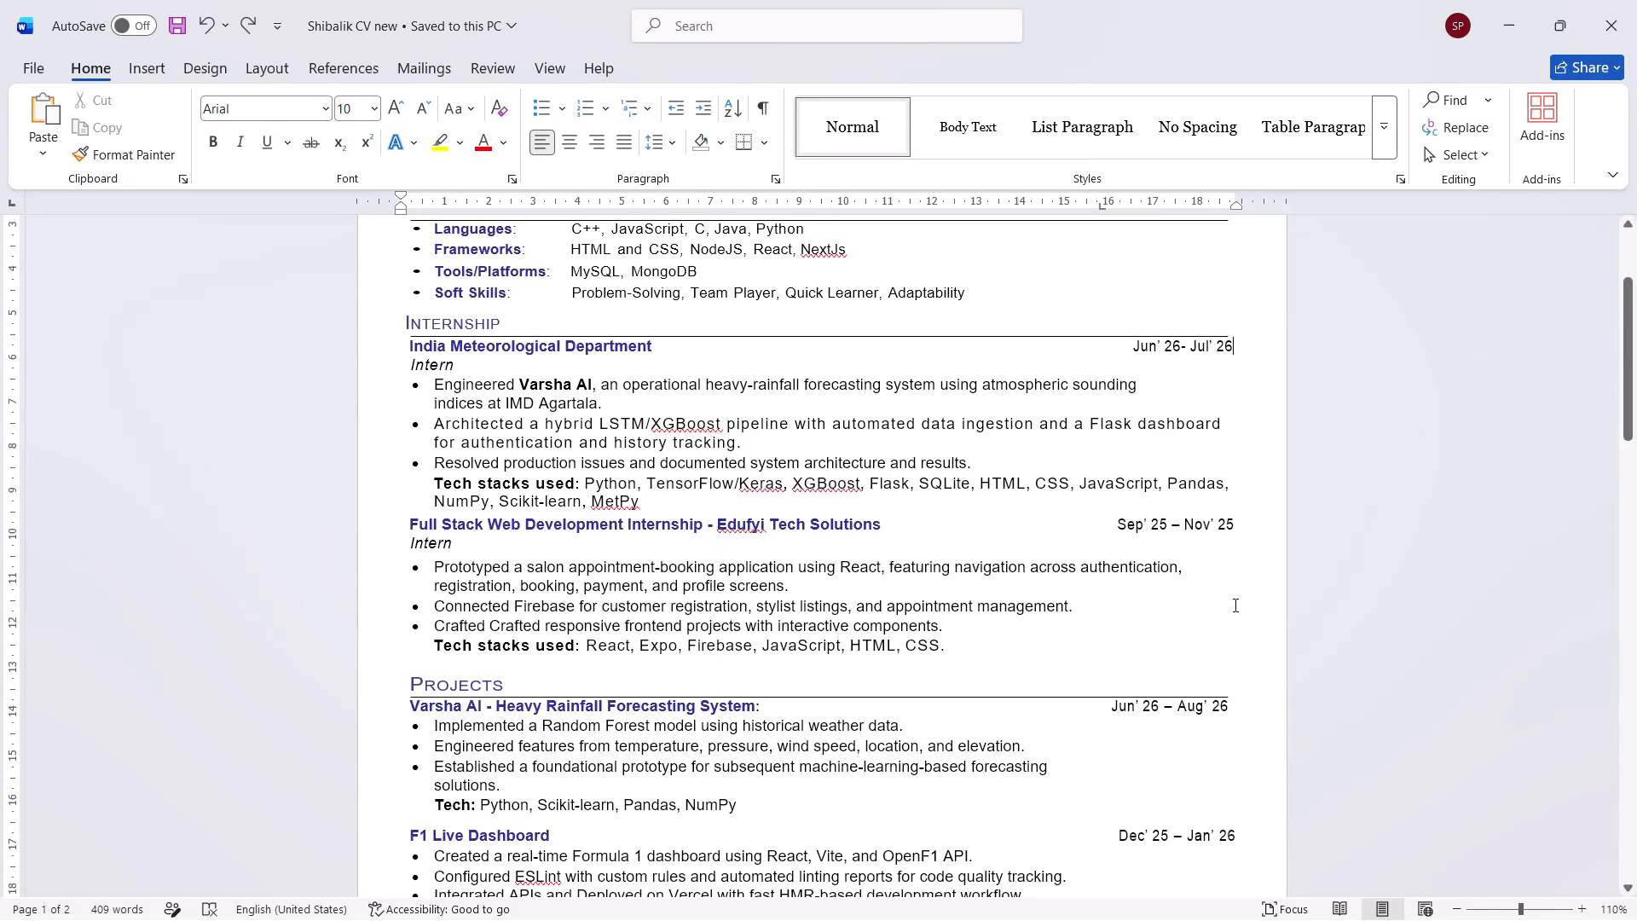
key("ctrl+s")
key("ctrl+s")
Change the date of the Varsha AI - Heavy Rainfall Forecasting System project to "Since Jun' 26".
scroll(1239, 588, "down", 1)
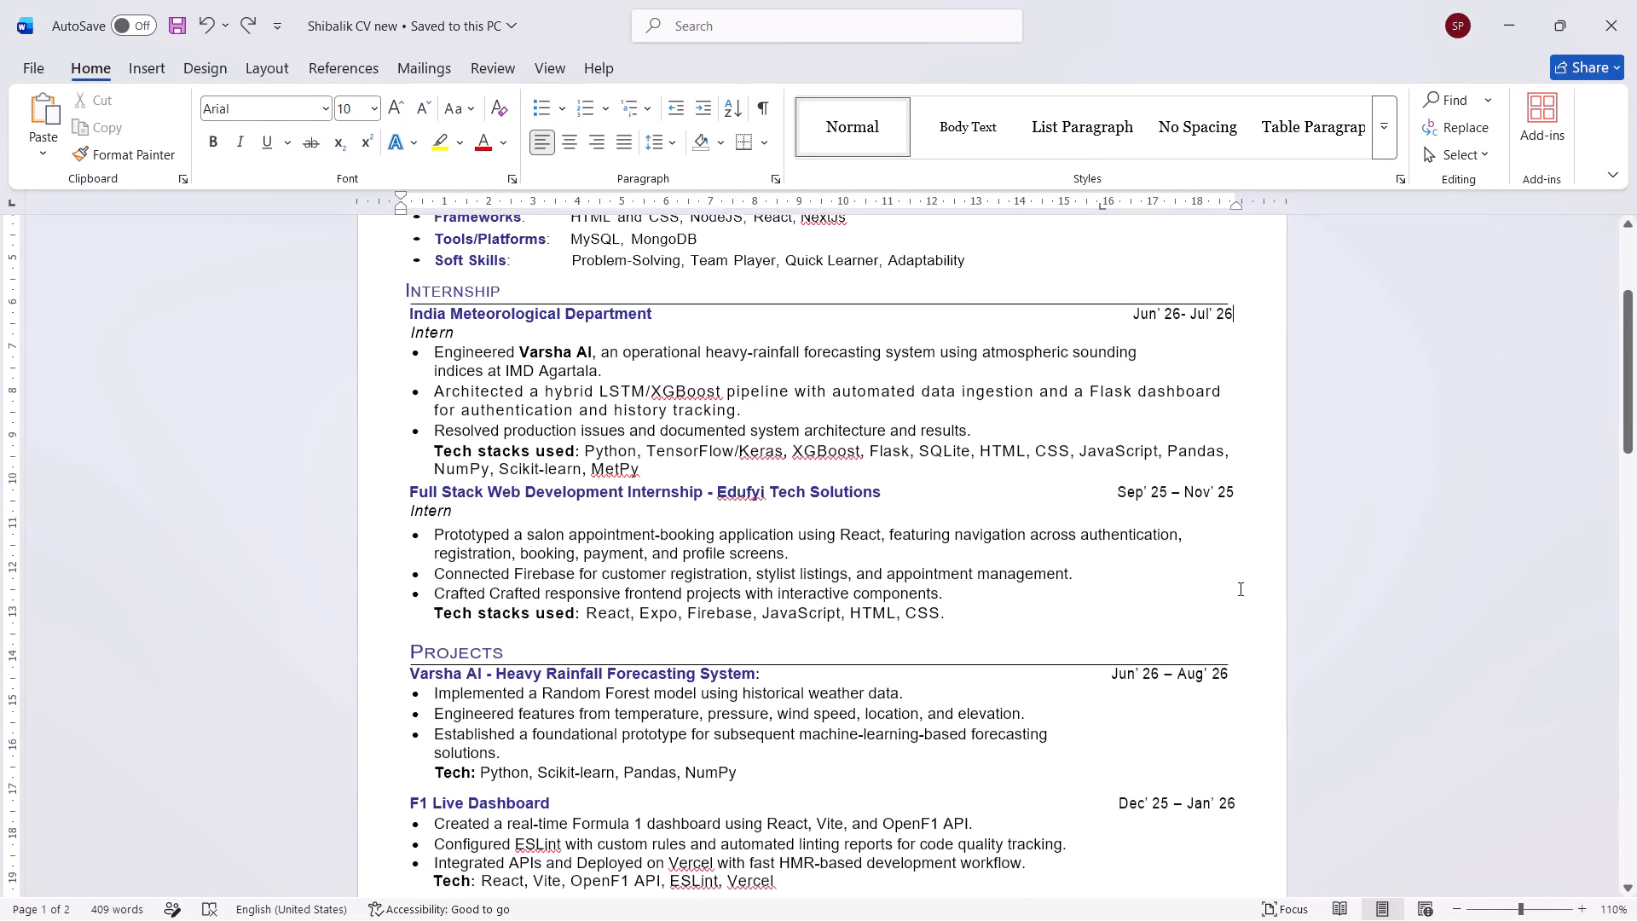
scroll(1239, 588, "down", 1)
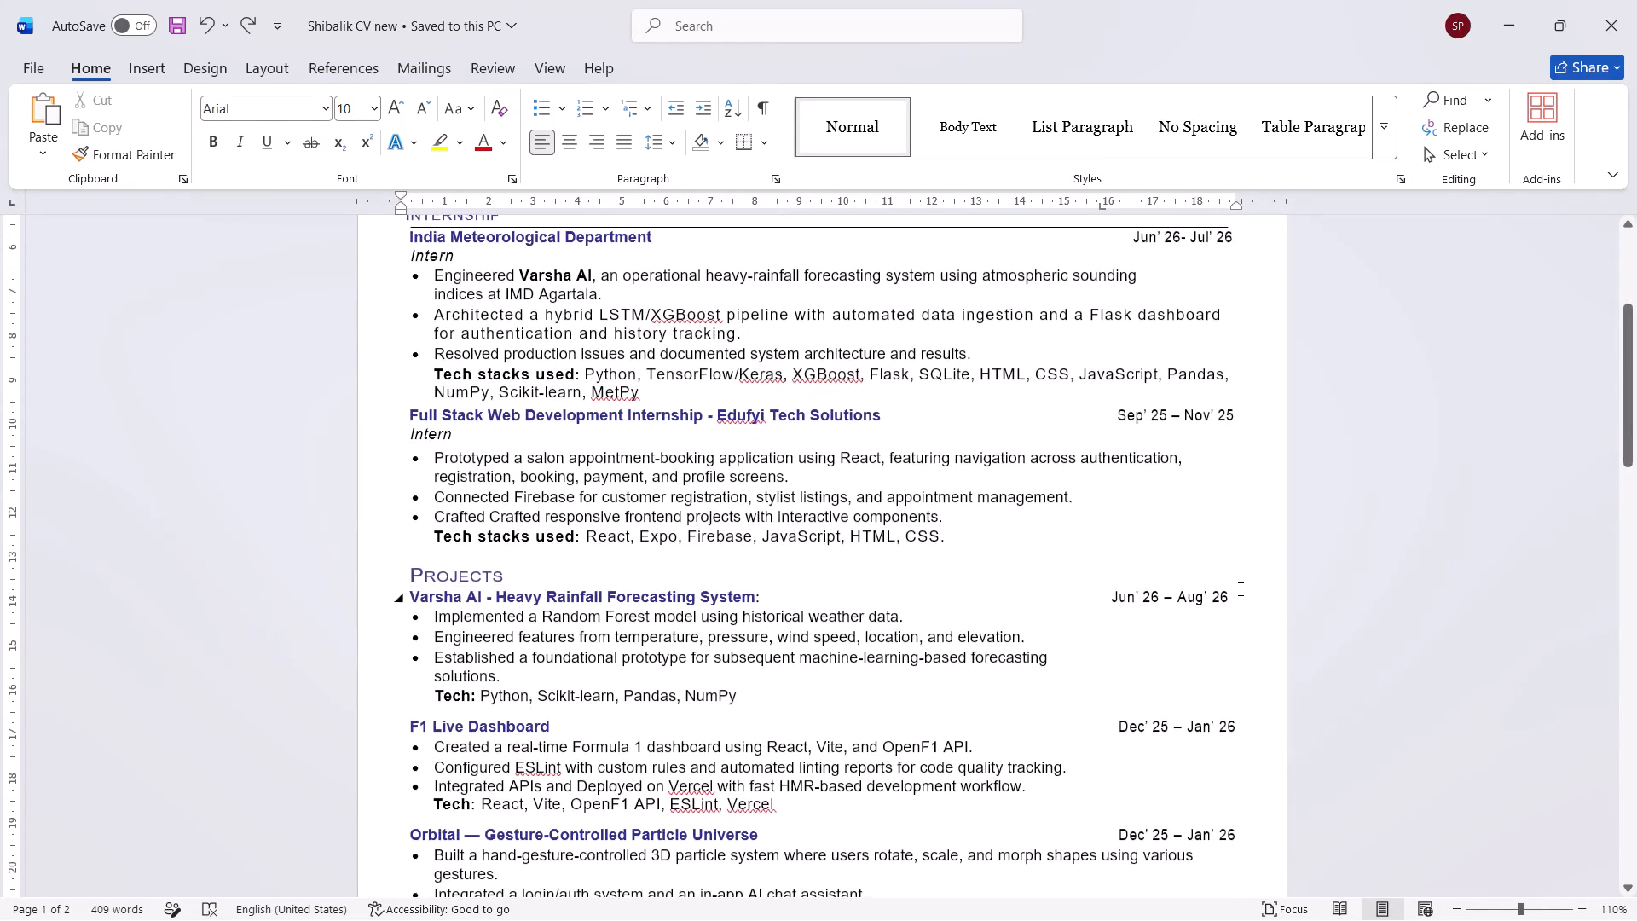
scroll(1239, 588, "down", 1)
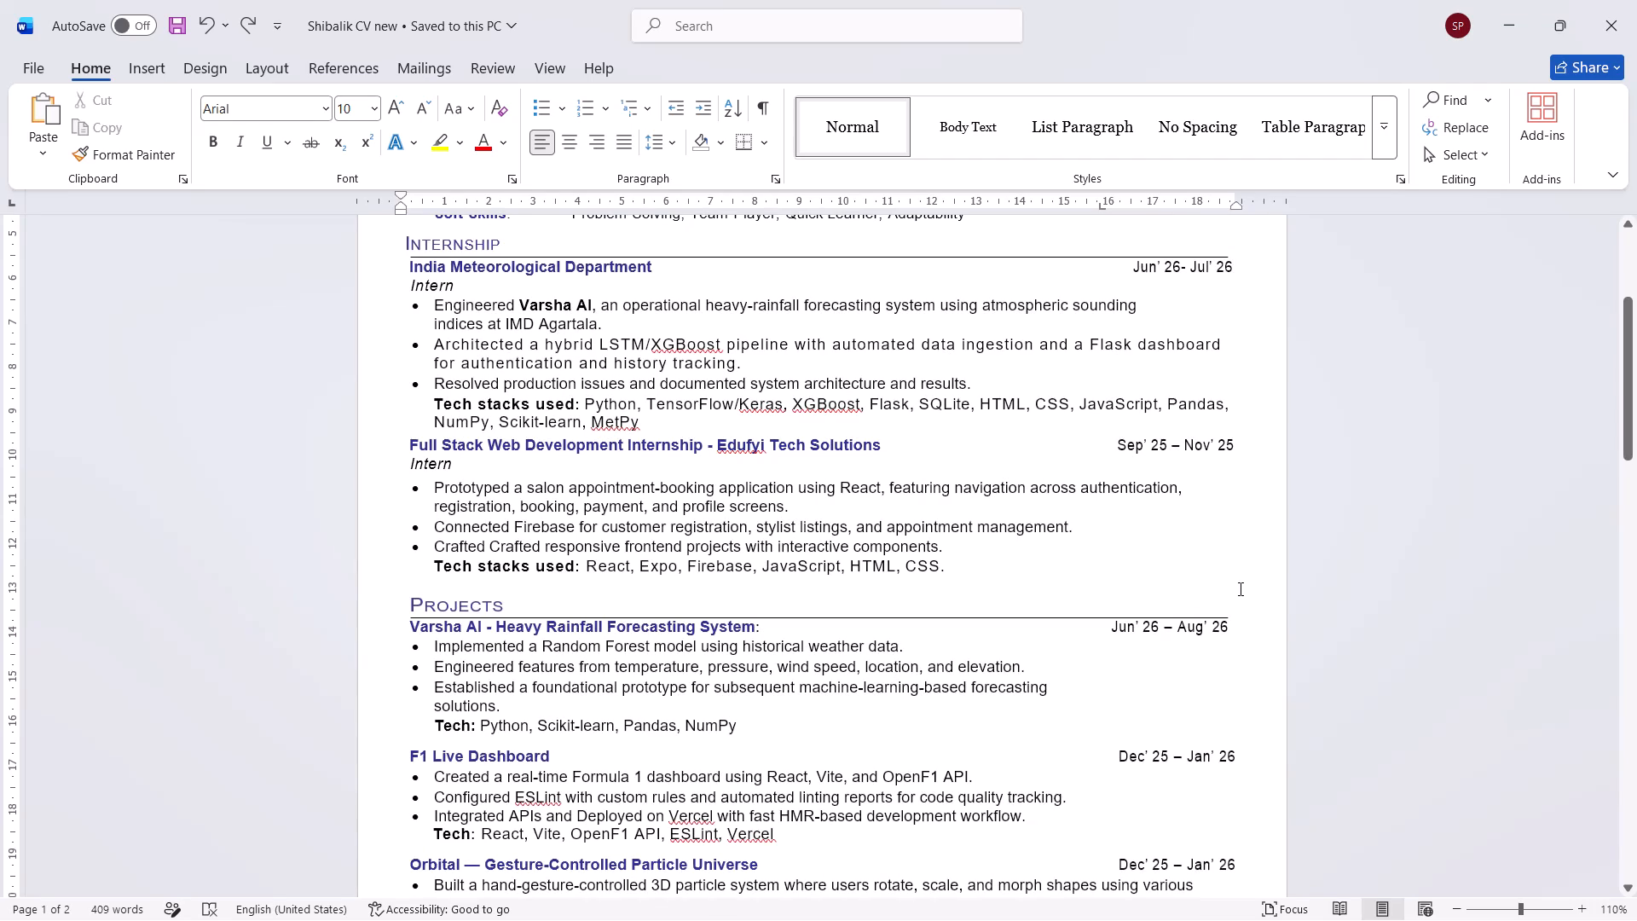
scroll(1239, 588, "down", 2)
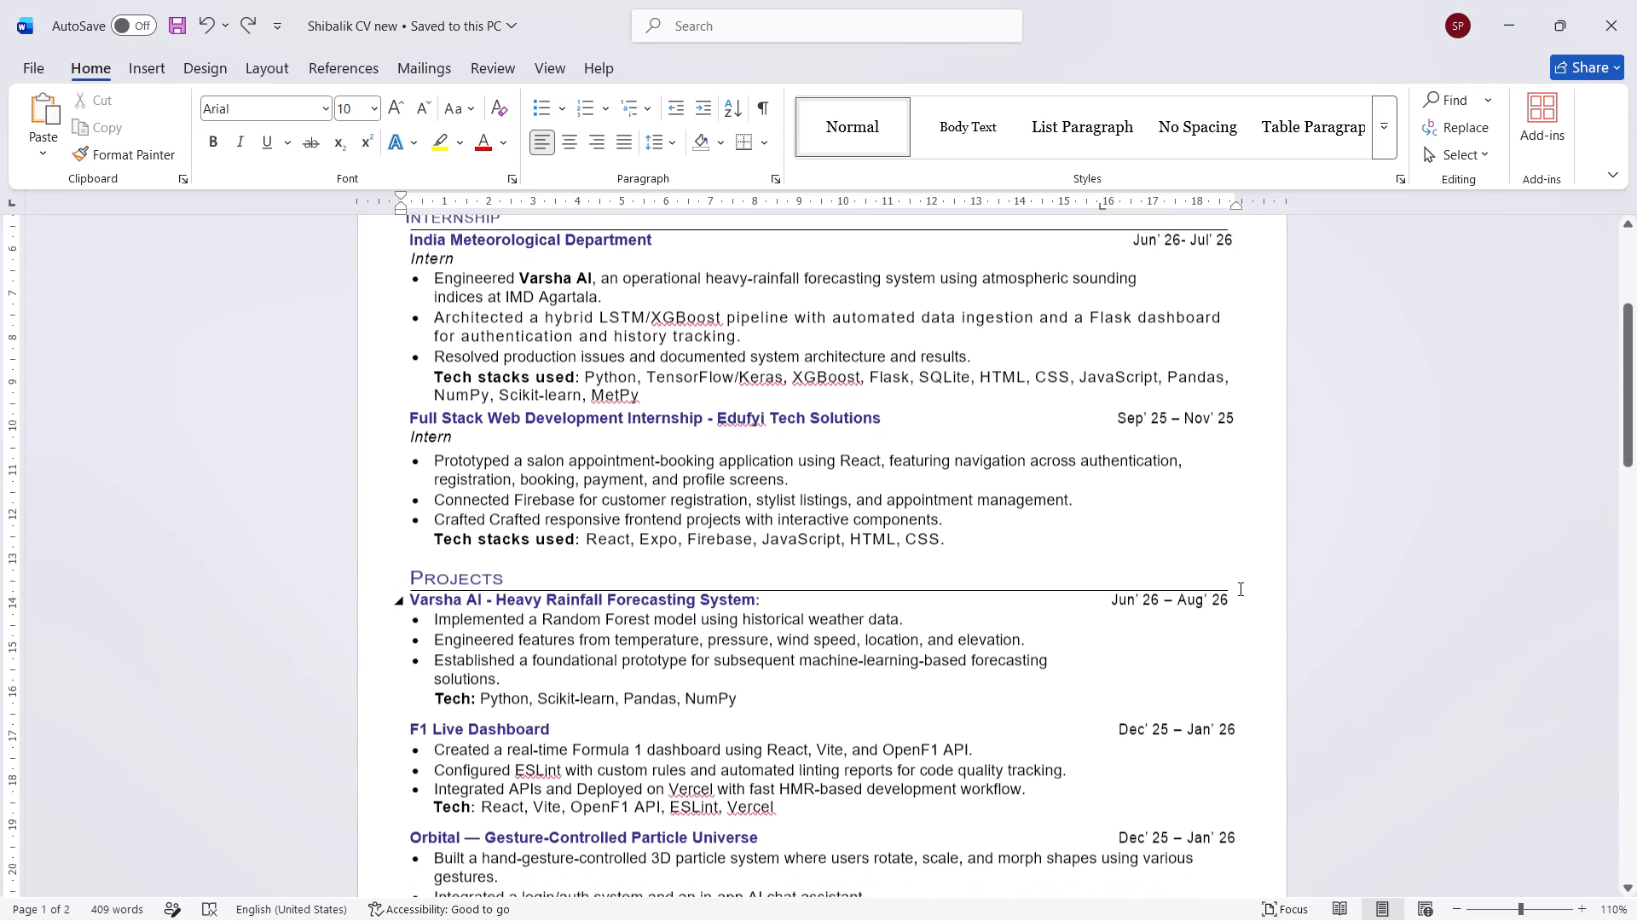
scroll(1239, 588, "down", 1)
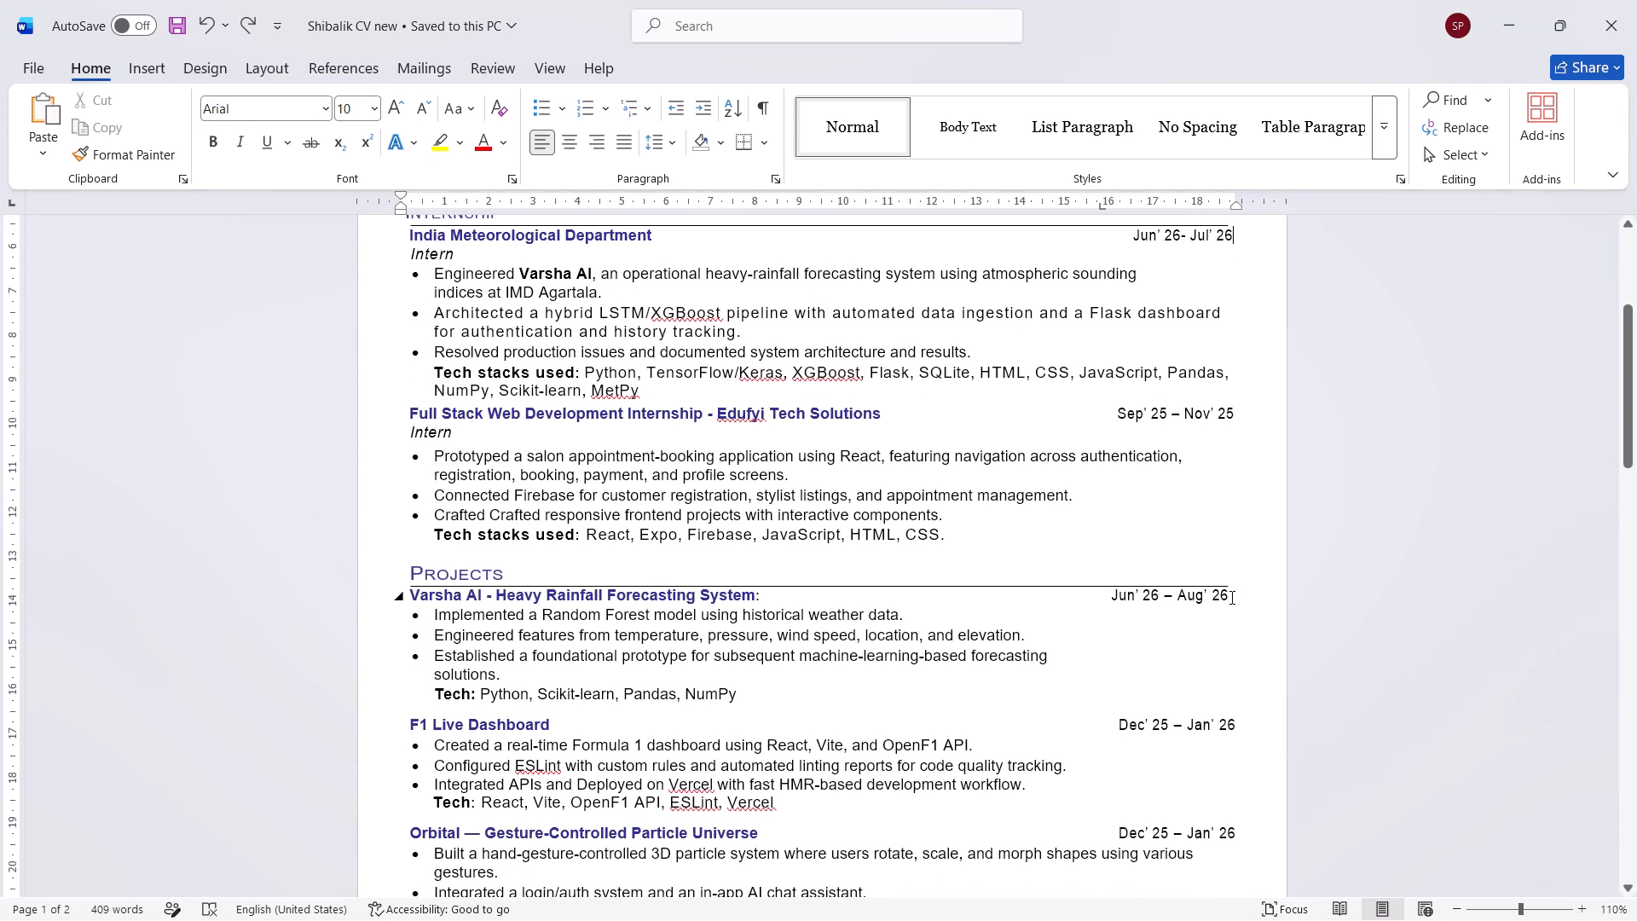
left_click(1232, 595)
key("ctrl+BackSpace")
key("ctrl+BackSpace")
key("ctrl+BackSpace")
key("BackSpace")
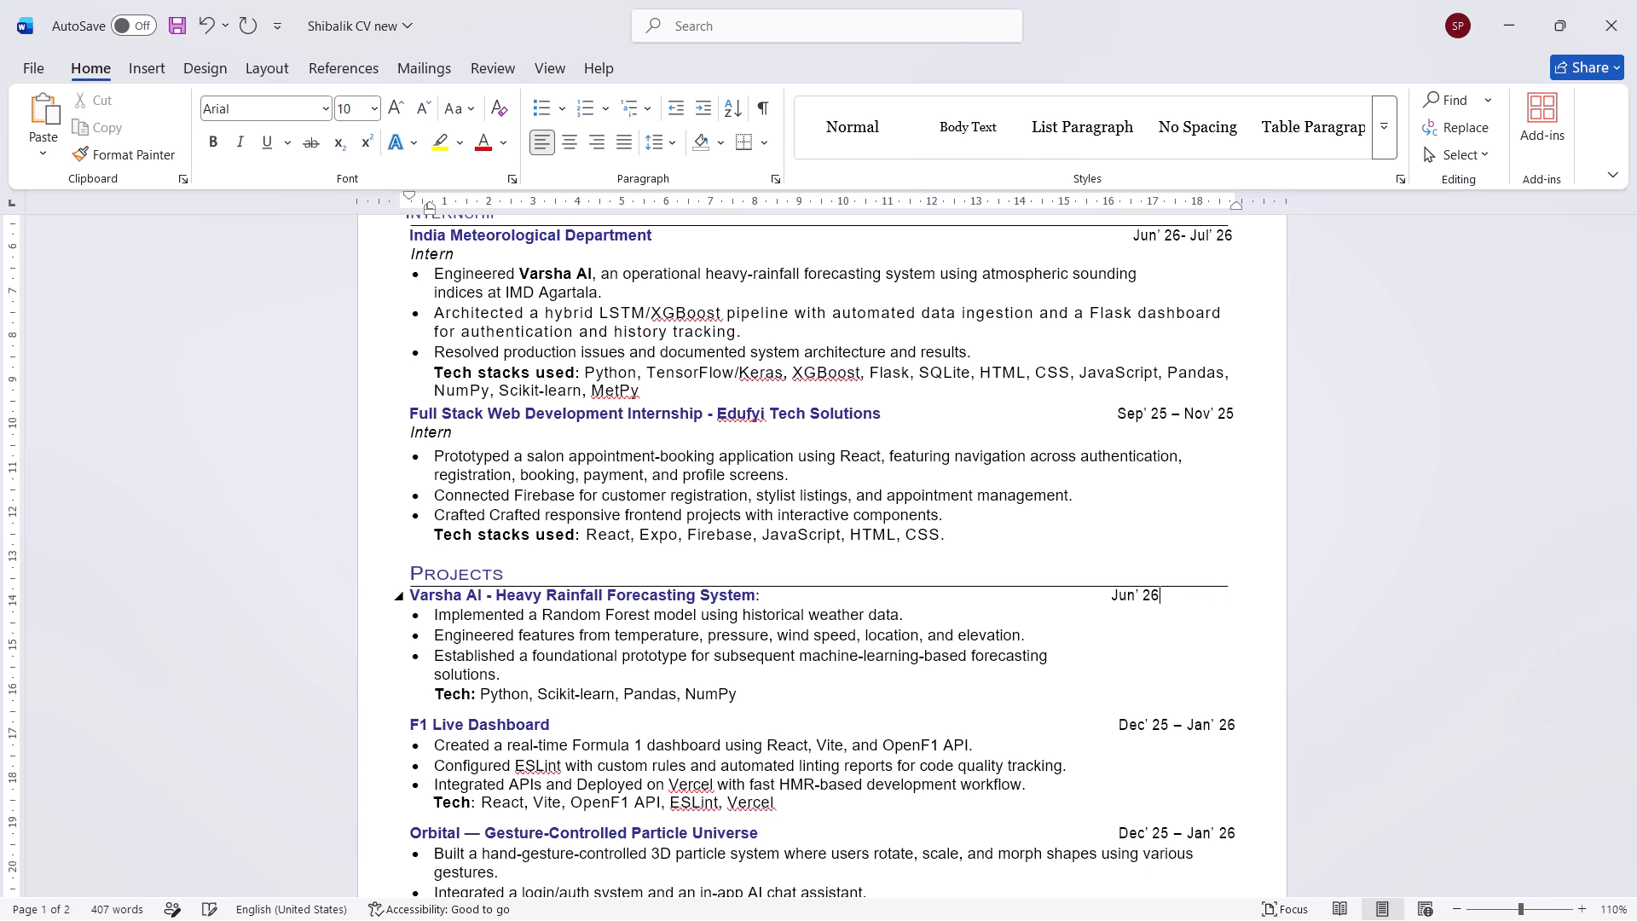
key("Down")
key("Down")
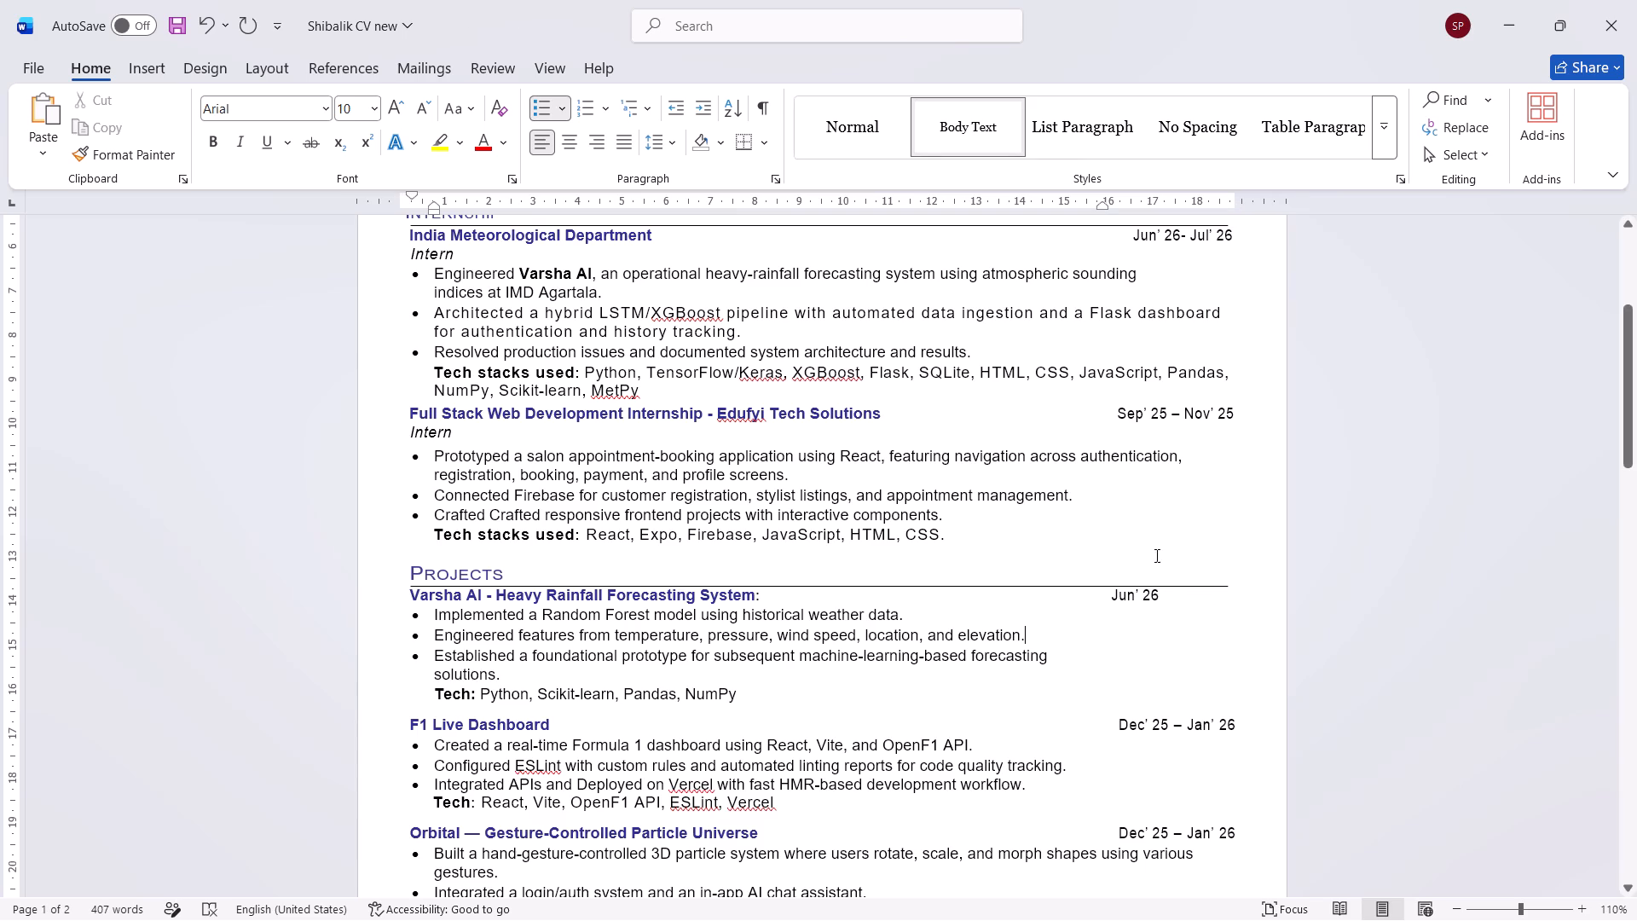
left_click(1112, 598)
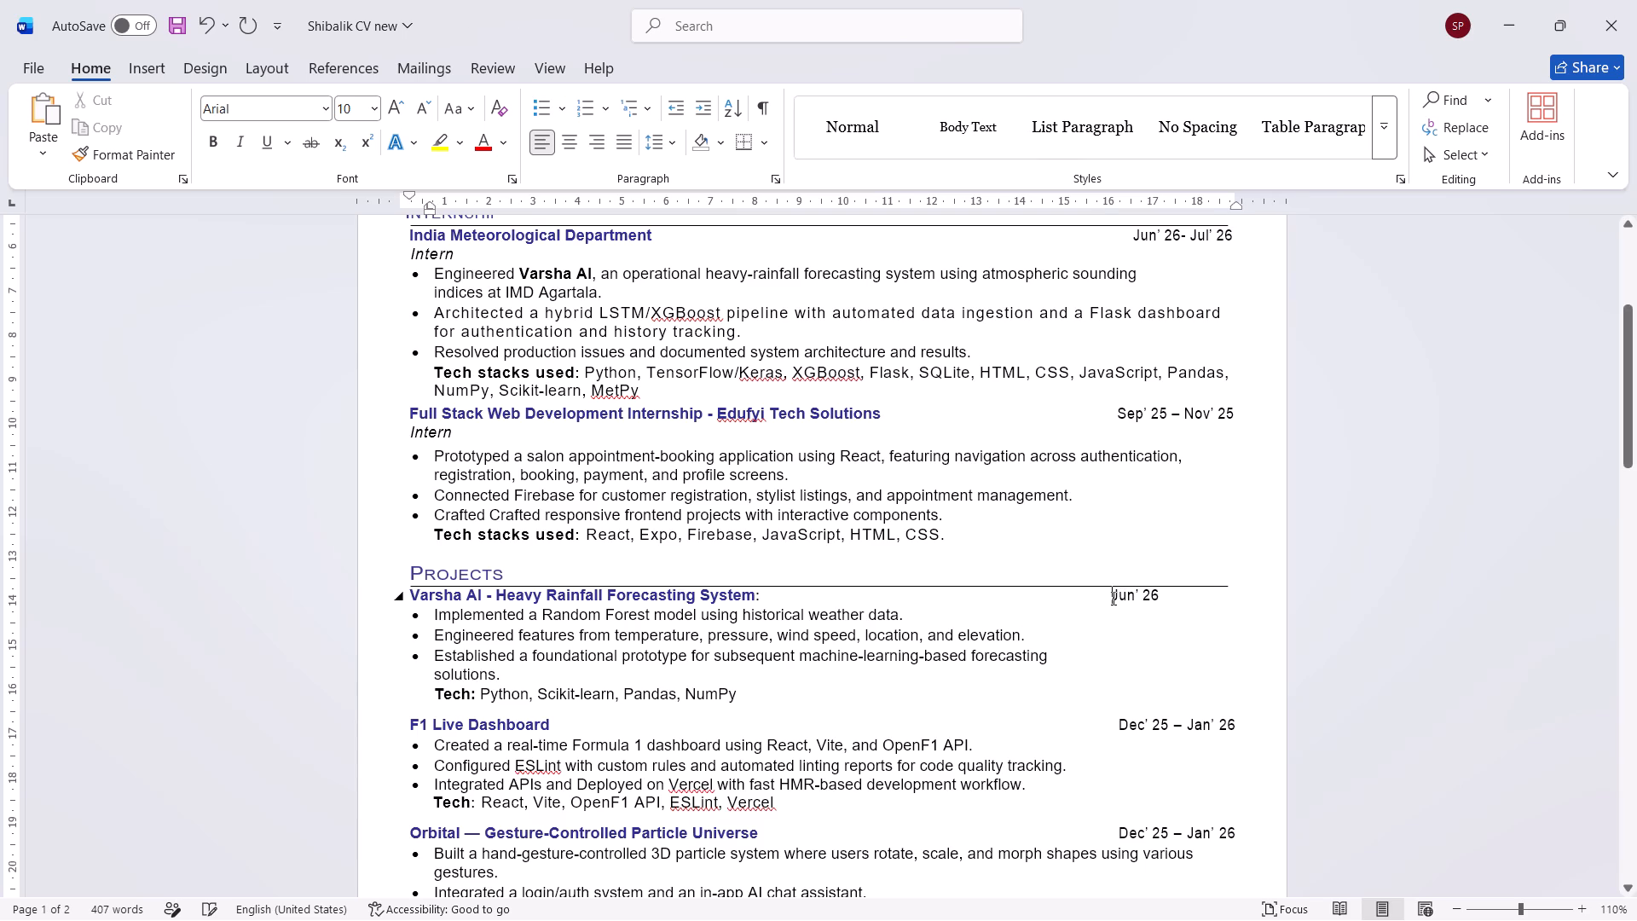
type("Since")
key("space")
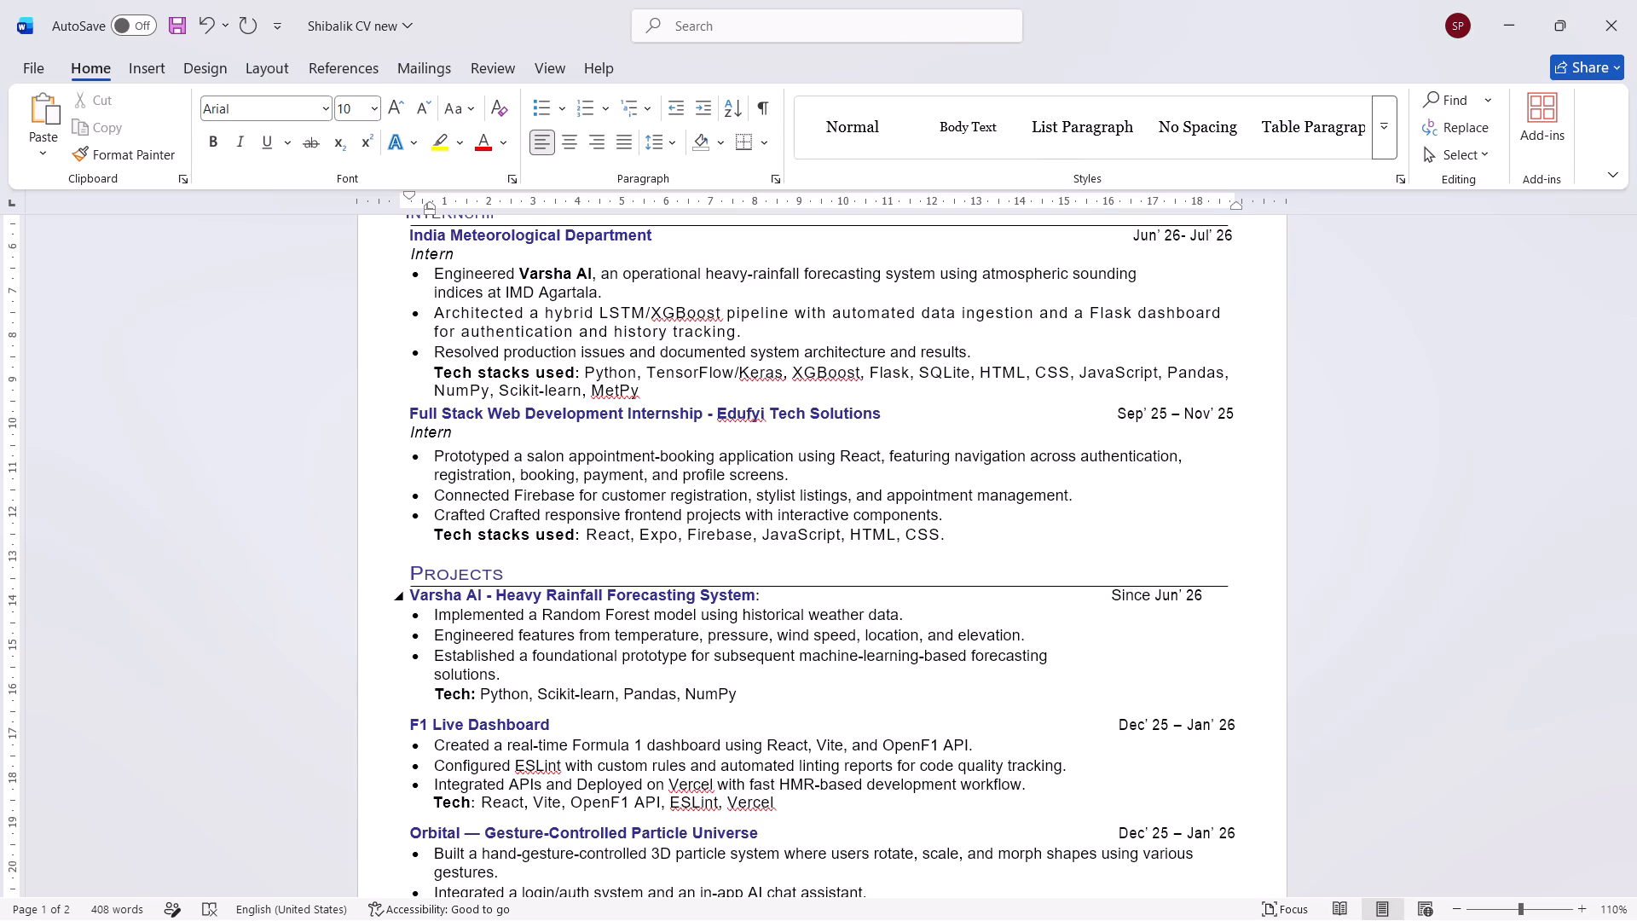
Shift the Varsha AI project date with leading spaces to align with the right end of the Projects heading line, and save the CV.
key("Left")
key("Left")
key("Left")
key("Left")
key("Left")
key("Left")
key("space")
key("space")
key("space")
key("space")
key("space")
key("space")
key("space")
key("space")
key("BackSpace")
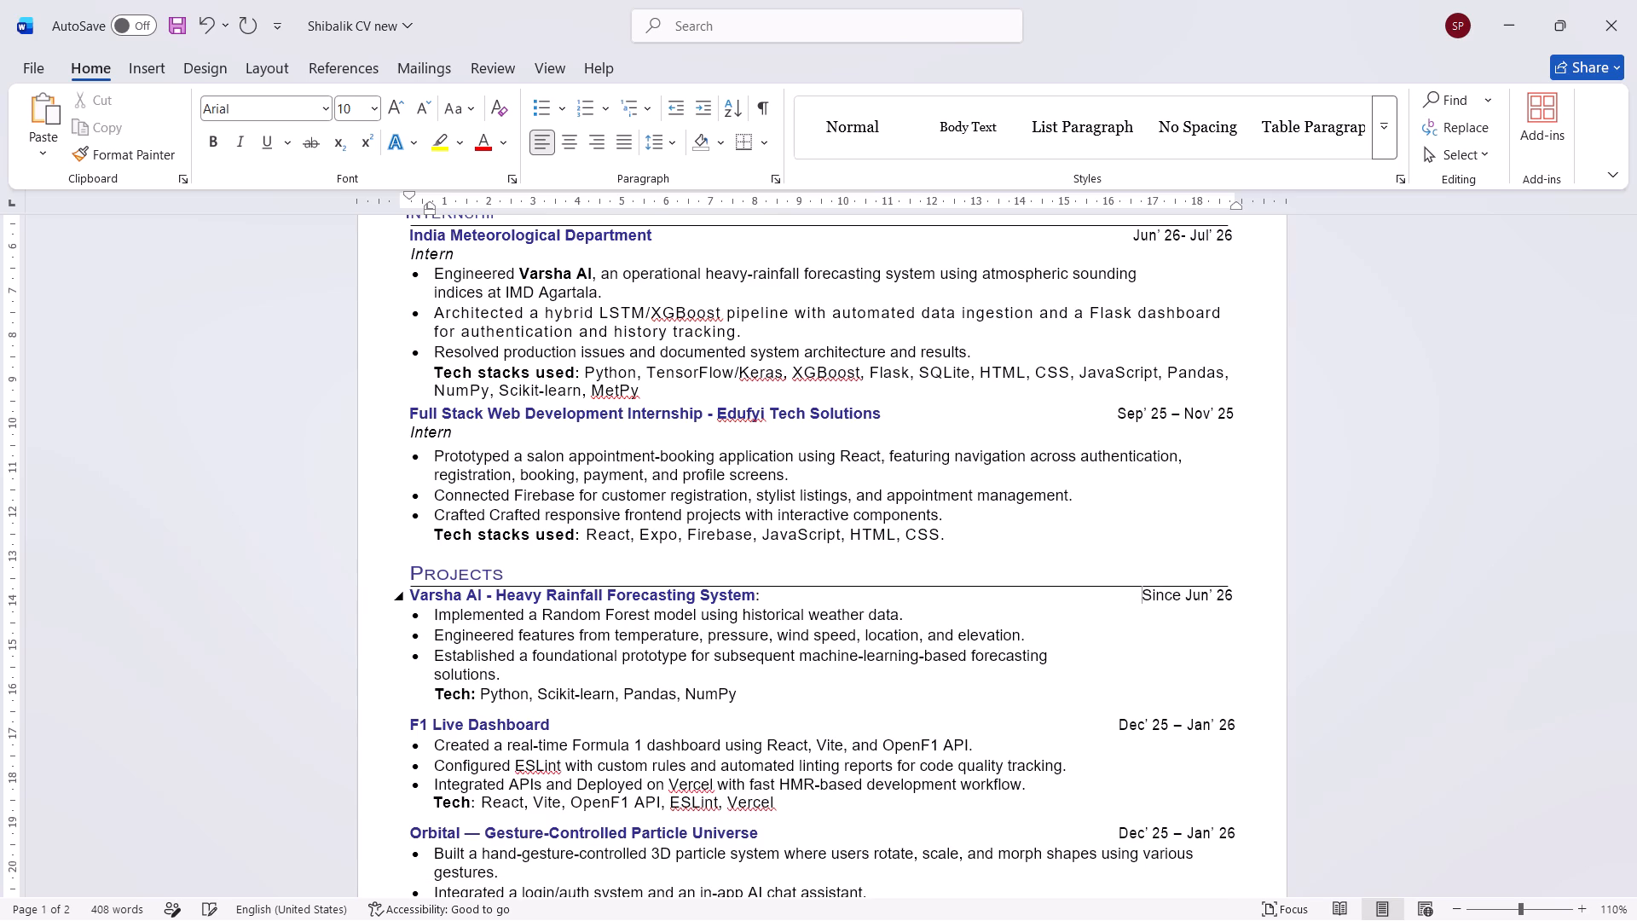
key("BackSpace")
key("ctrl+s")
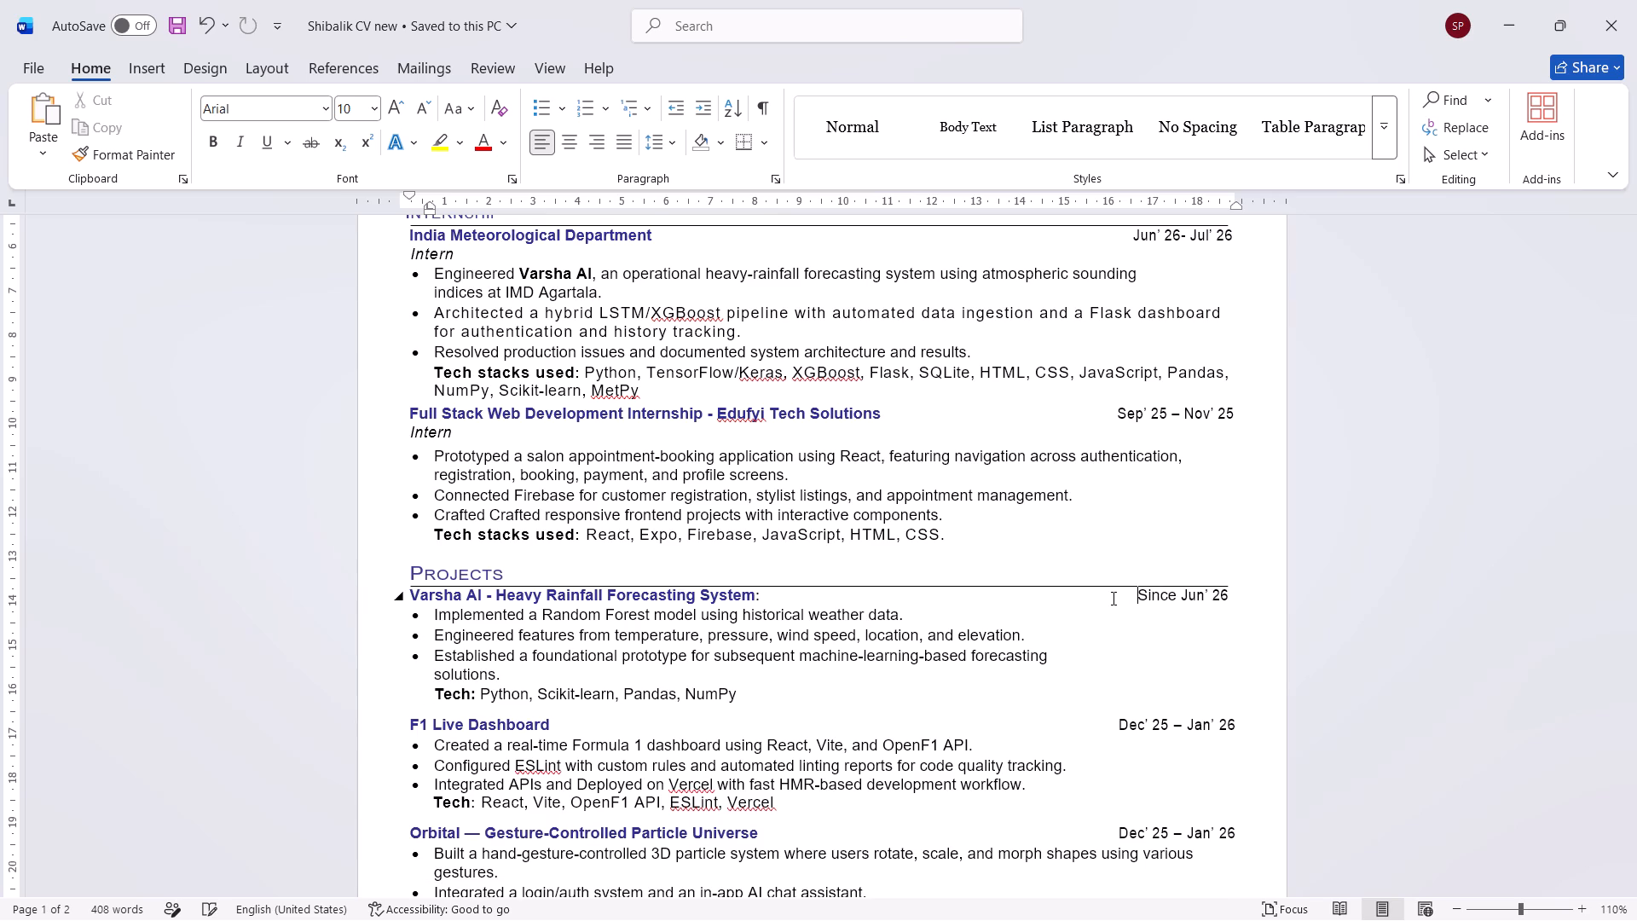
Place the cursor at the end of the Certificates heading.
scroll(1112, 598, "down", 3)
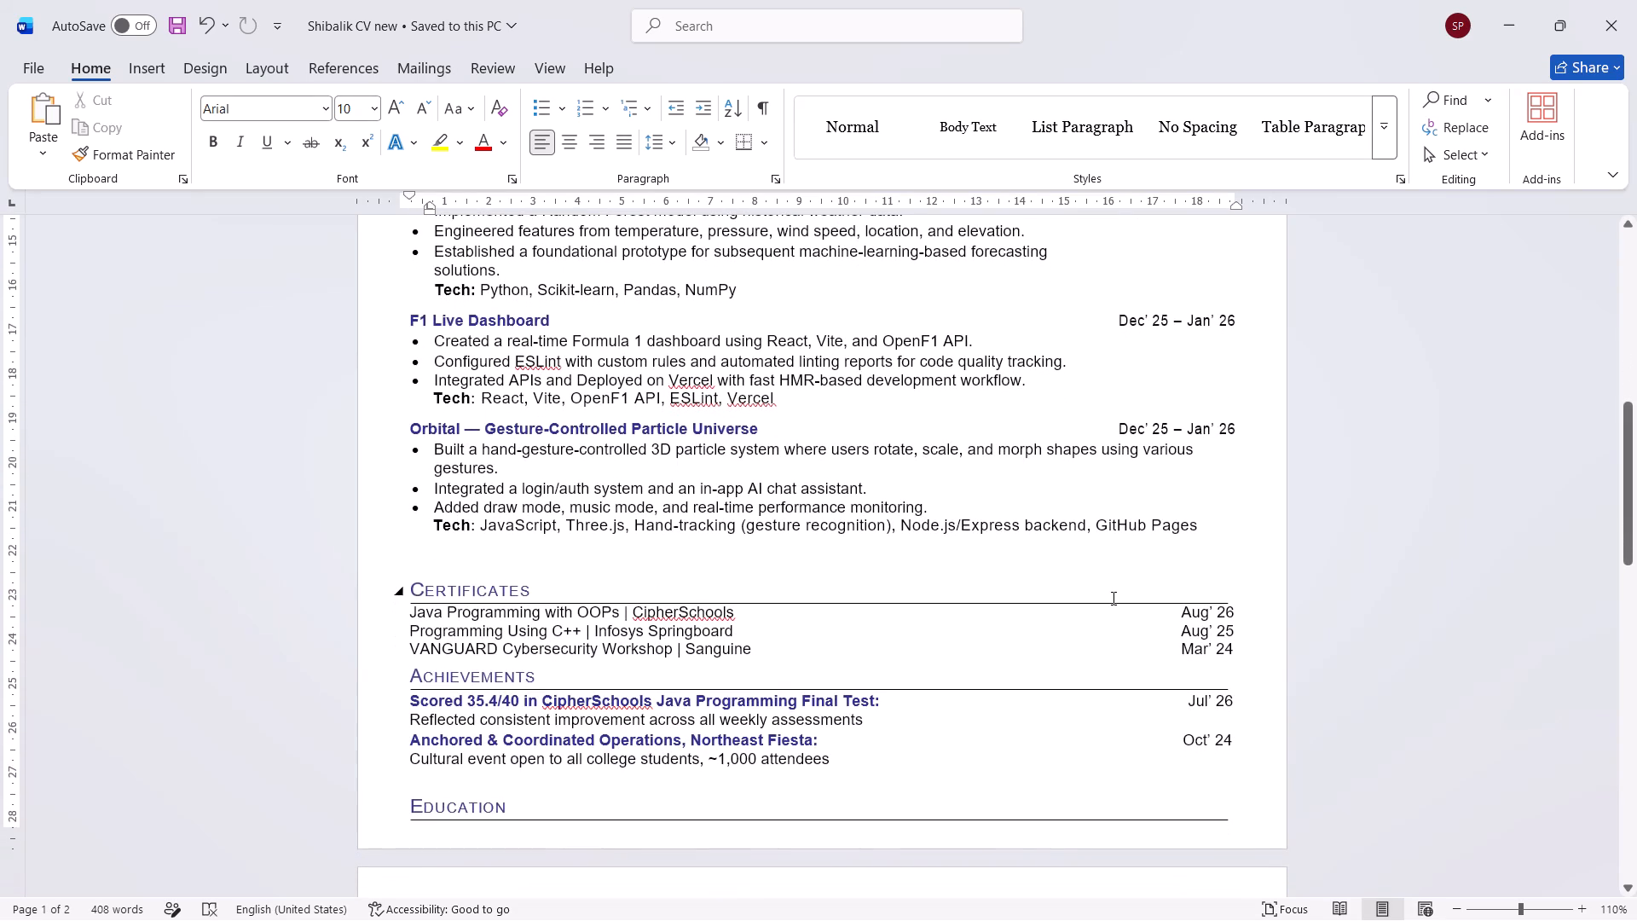
left_click(1112, 598)
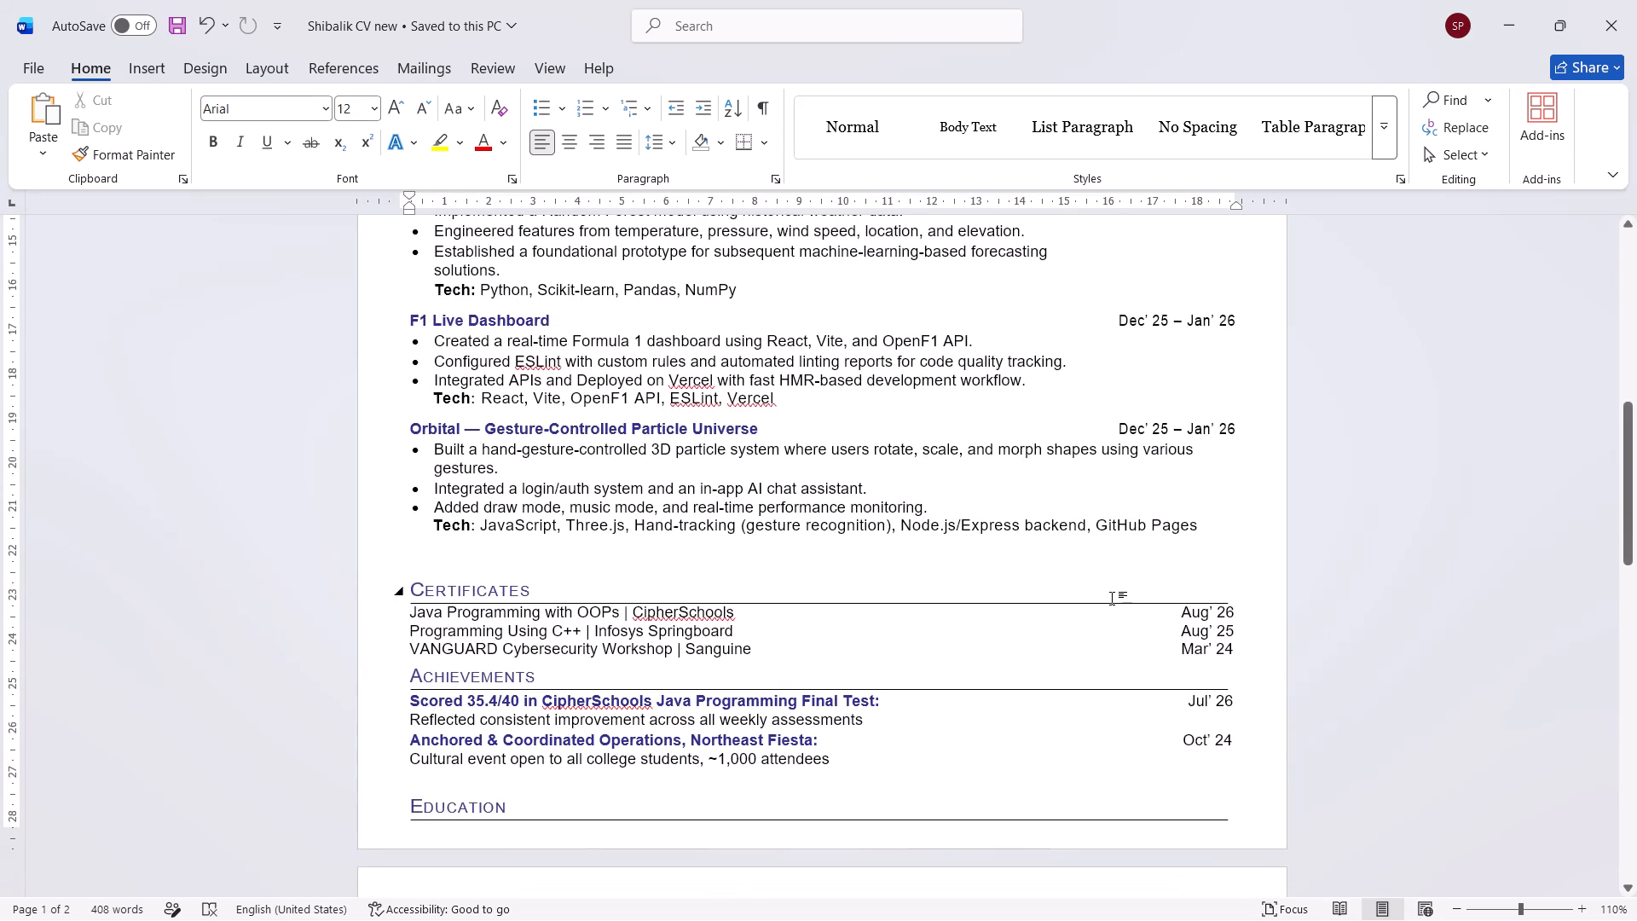
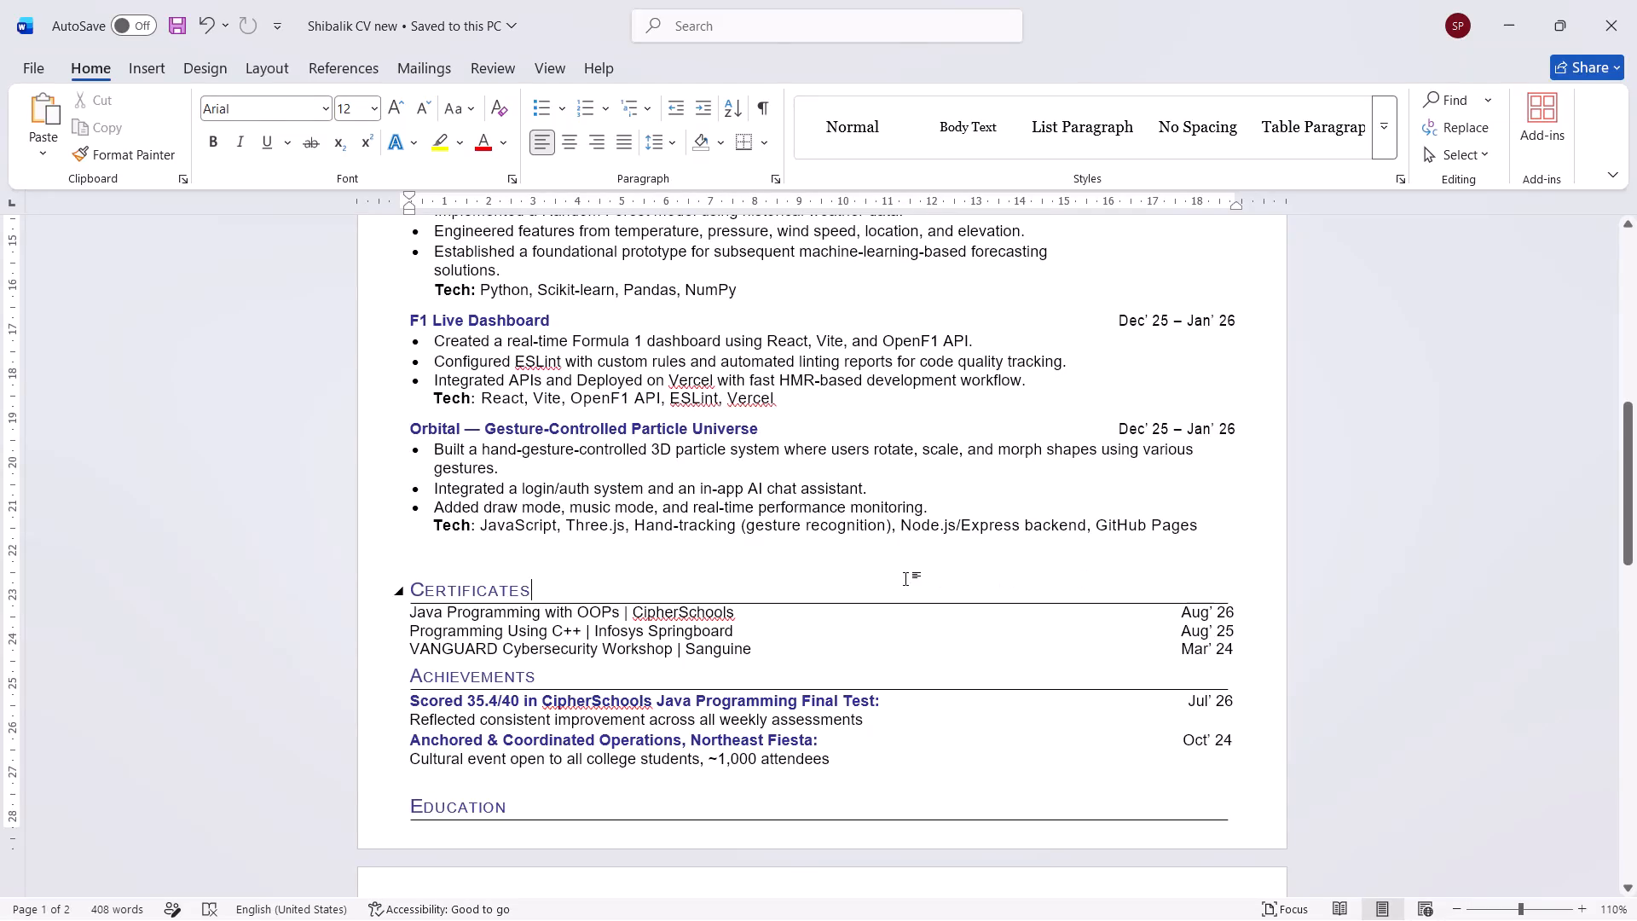
Delete the empty lines between the Orbital project's Tech line and the Certificates heading.
left_click(896, 559)
key("equal")
key("BackSpace")
key("BackSpace")
key("BackSpace")
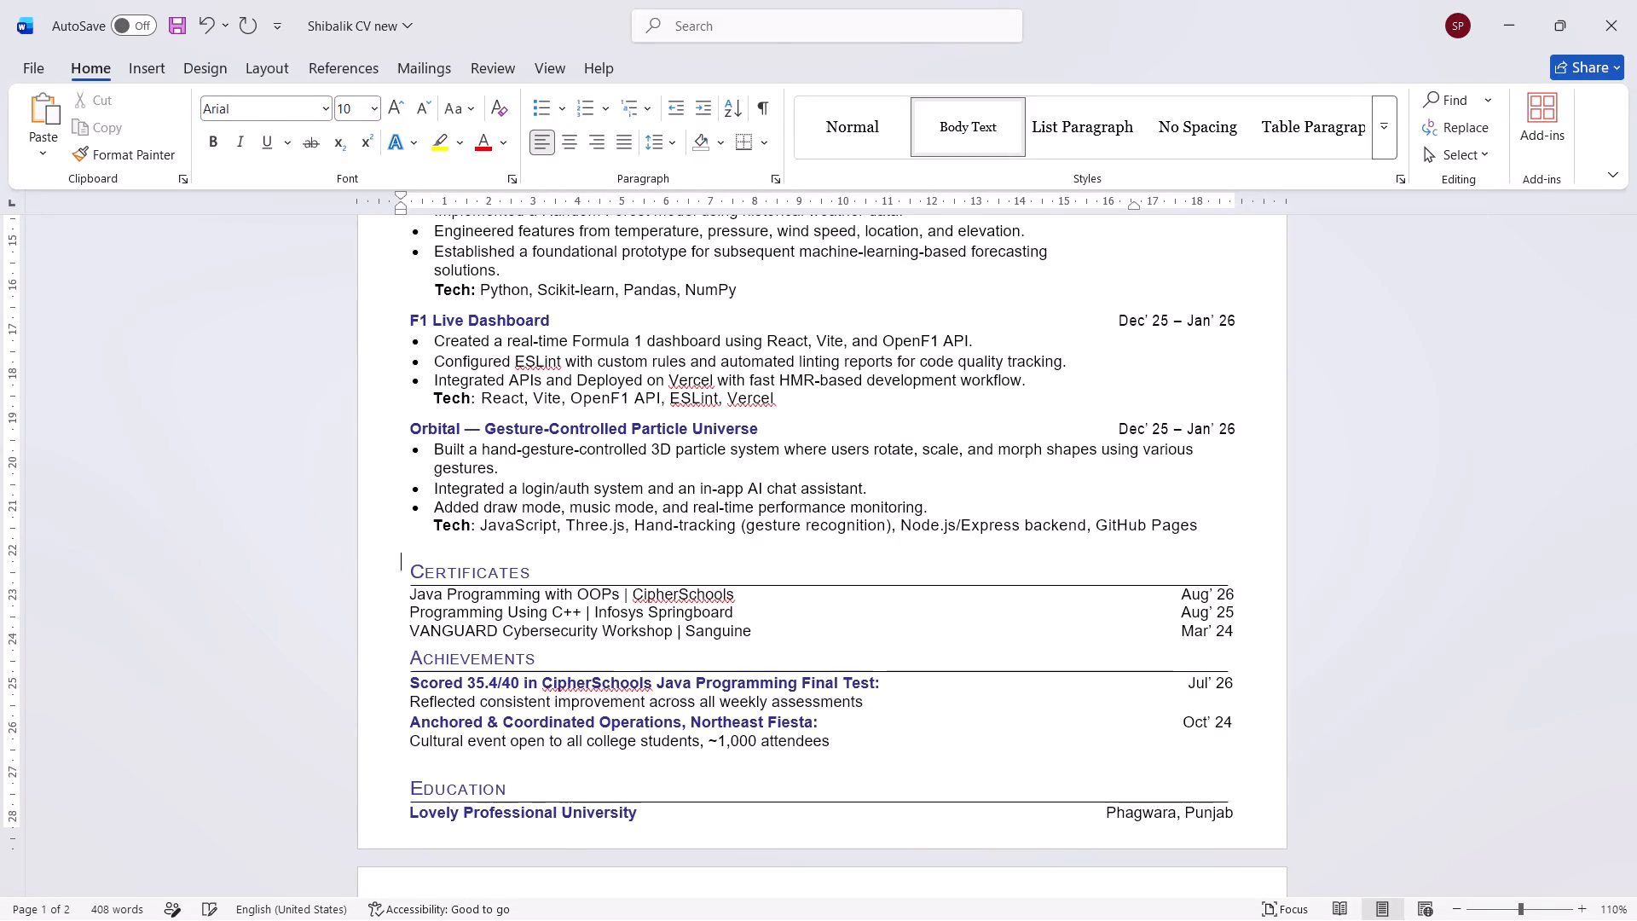
key("BackSpace")
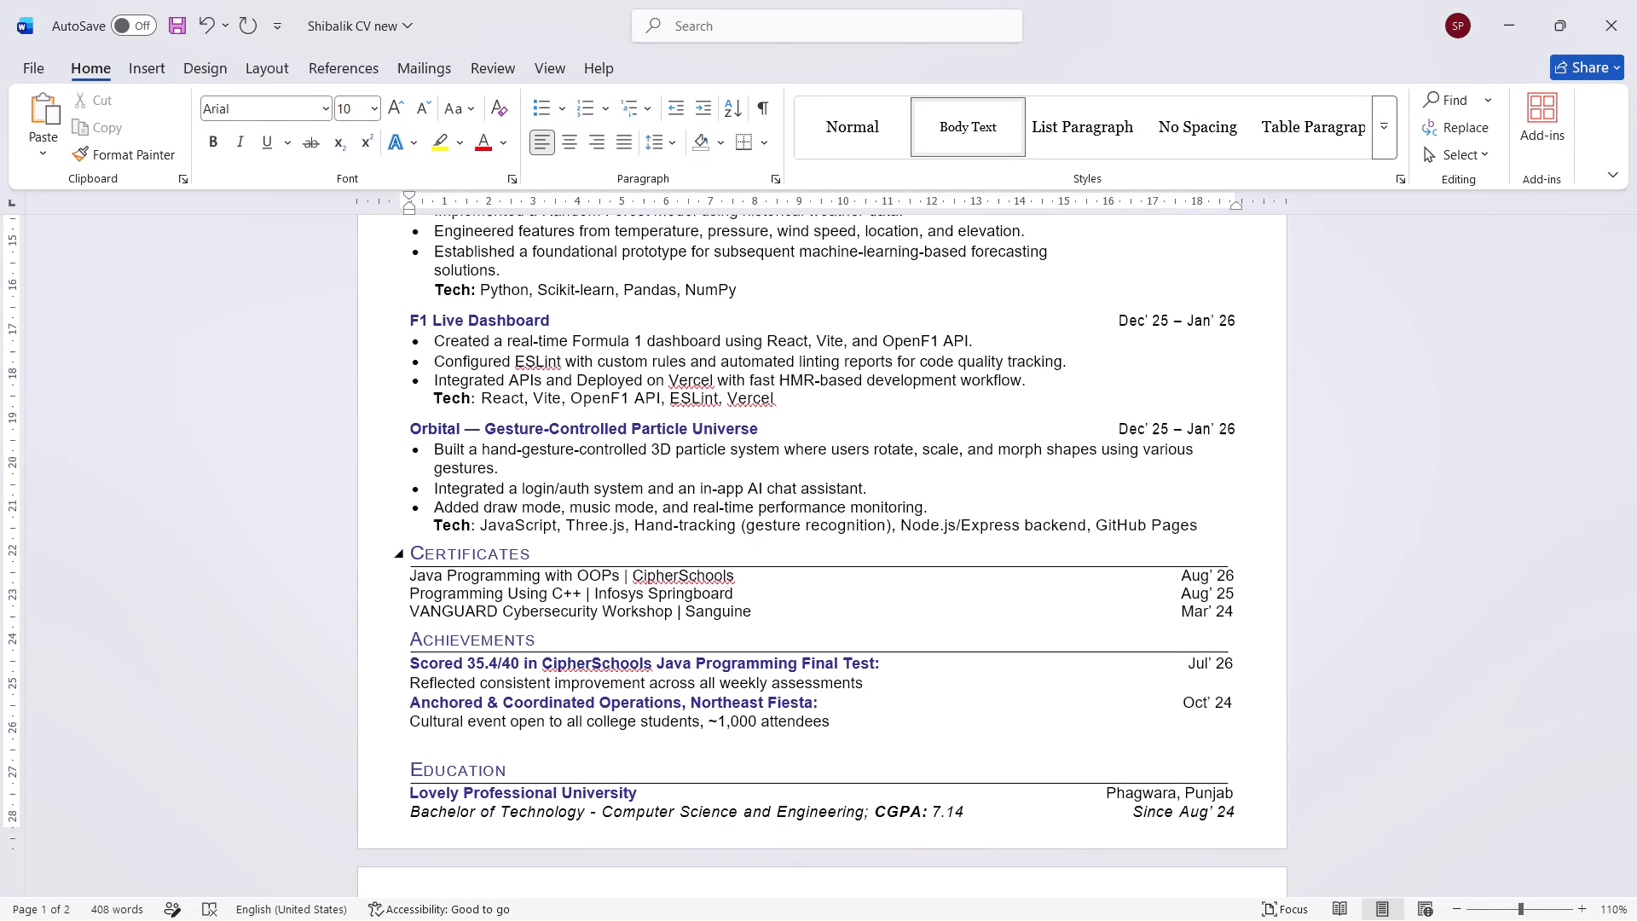
Compare the spacing between the CV sections and insert one blank line after the Orbital project's Tech line, above Certificates.
scroll(896, 559, "up", 4)
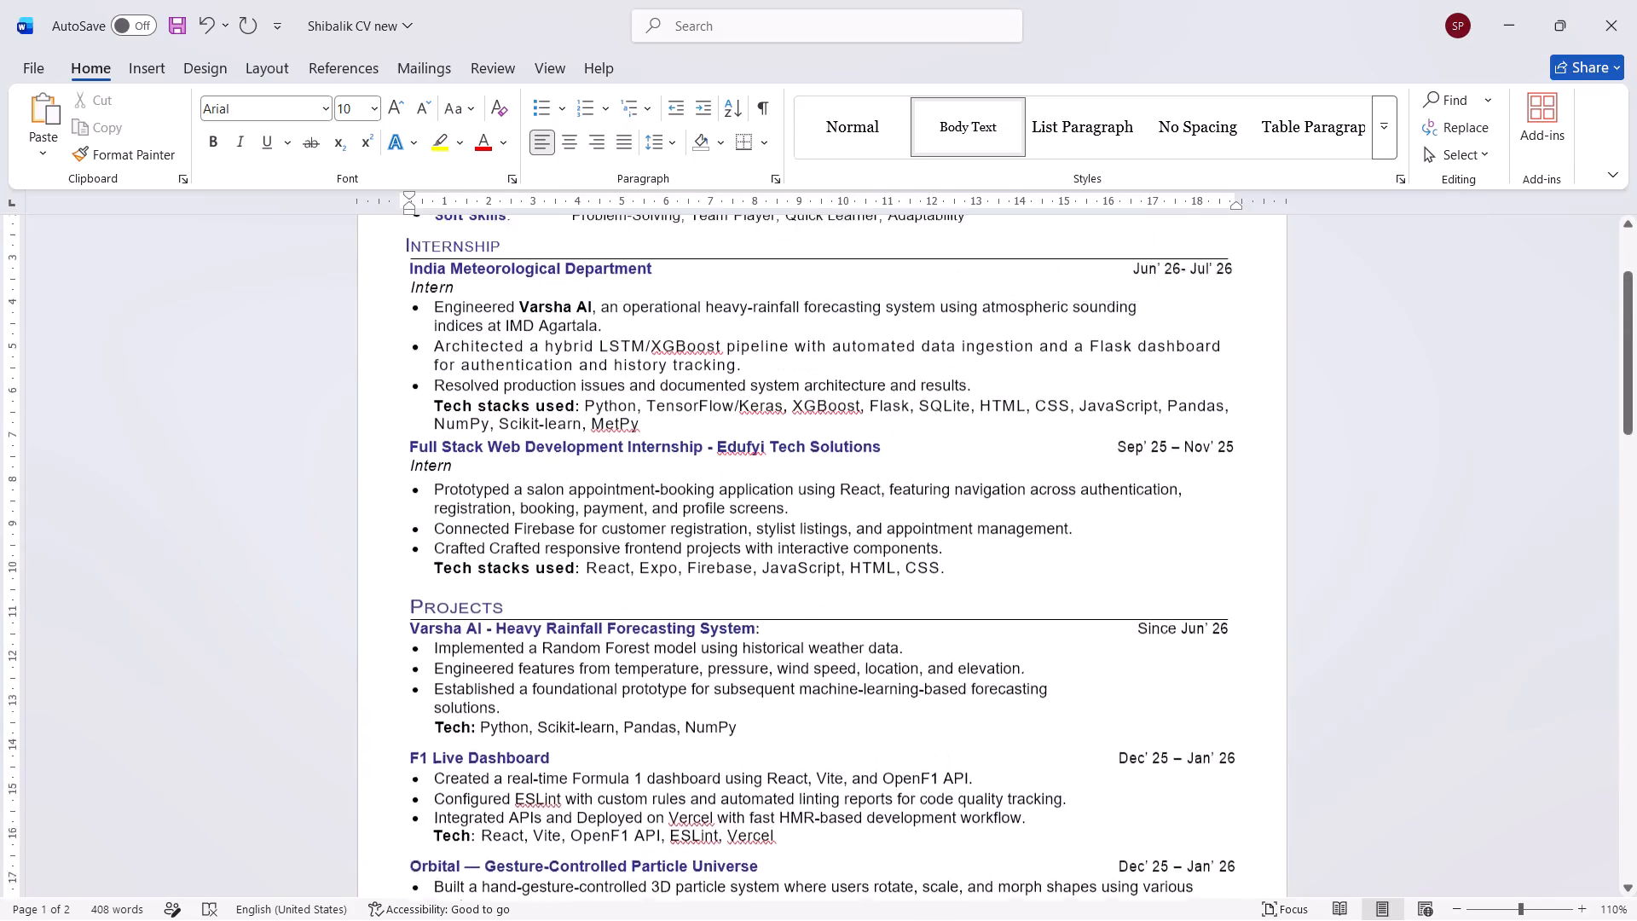
scroll(896, 559, "up", 2)
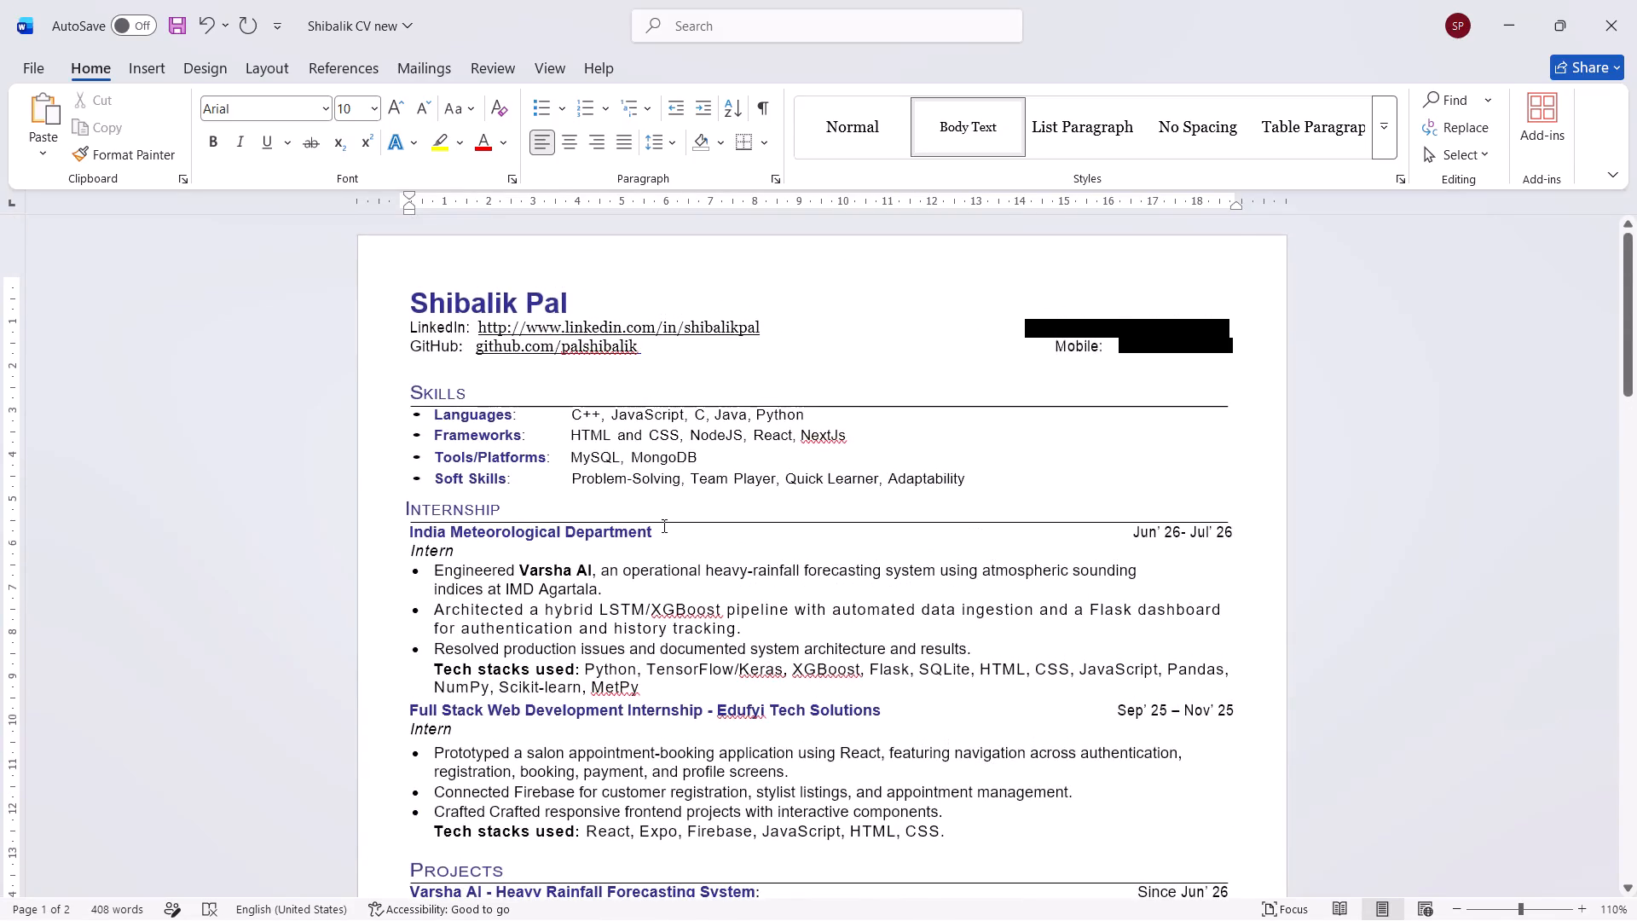
scroll(662, 526, "down", 3)
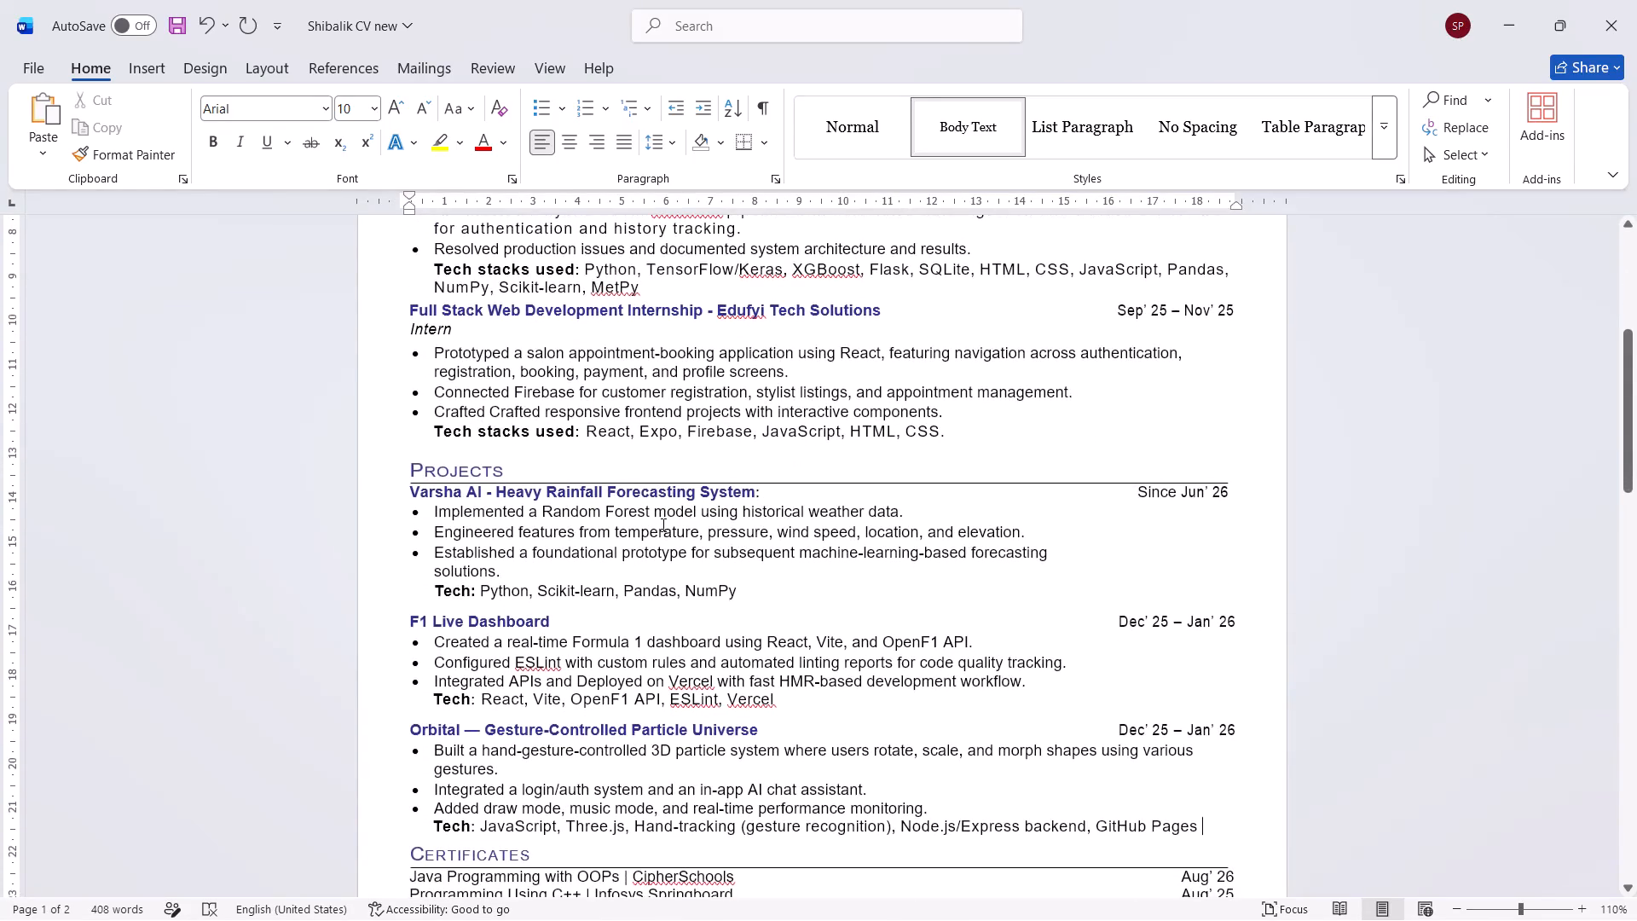
left_click(609, 457)
scroll(609, 457, "down", 1)
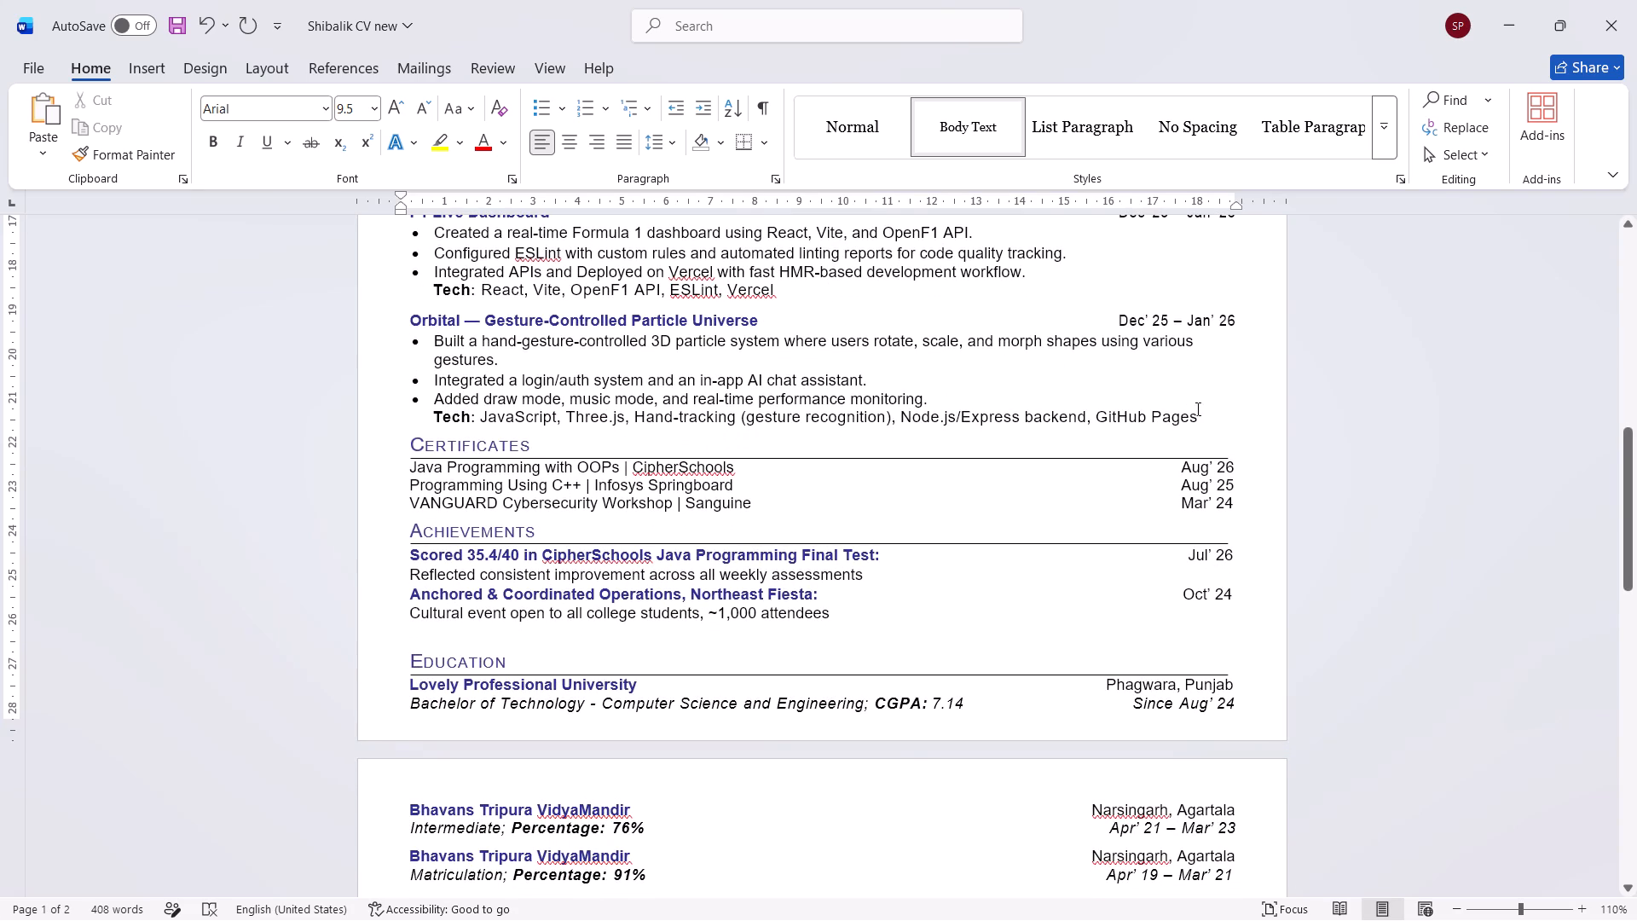
left_click(1203, 421)
key("Return")
Replace the long dash after "Orbital" in the Gesture-Controlled Particle Universe project title with a hyphen.
scroll(1203, 421, "down", 1)
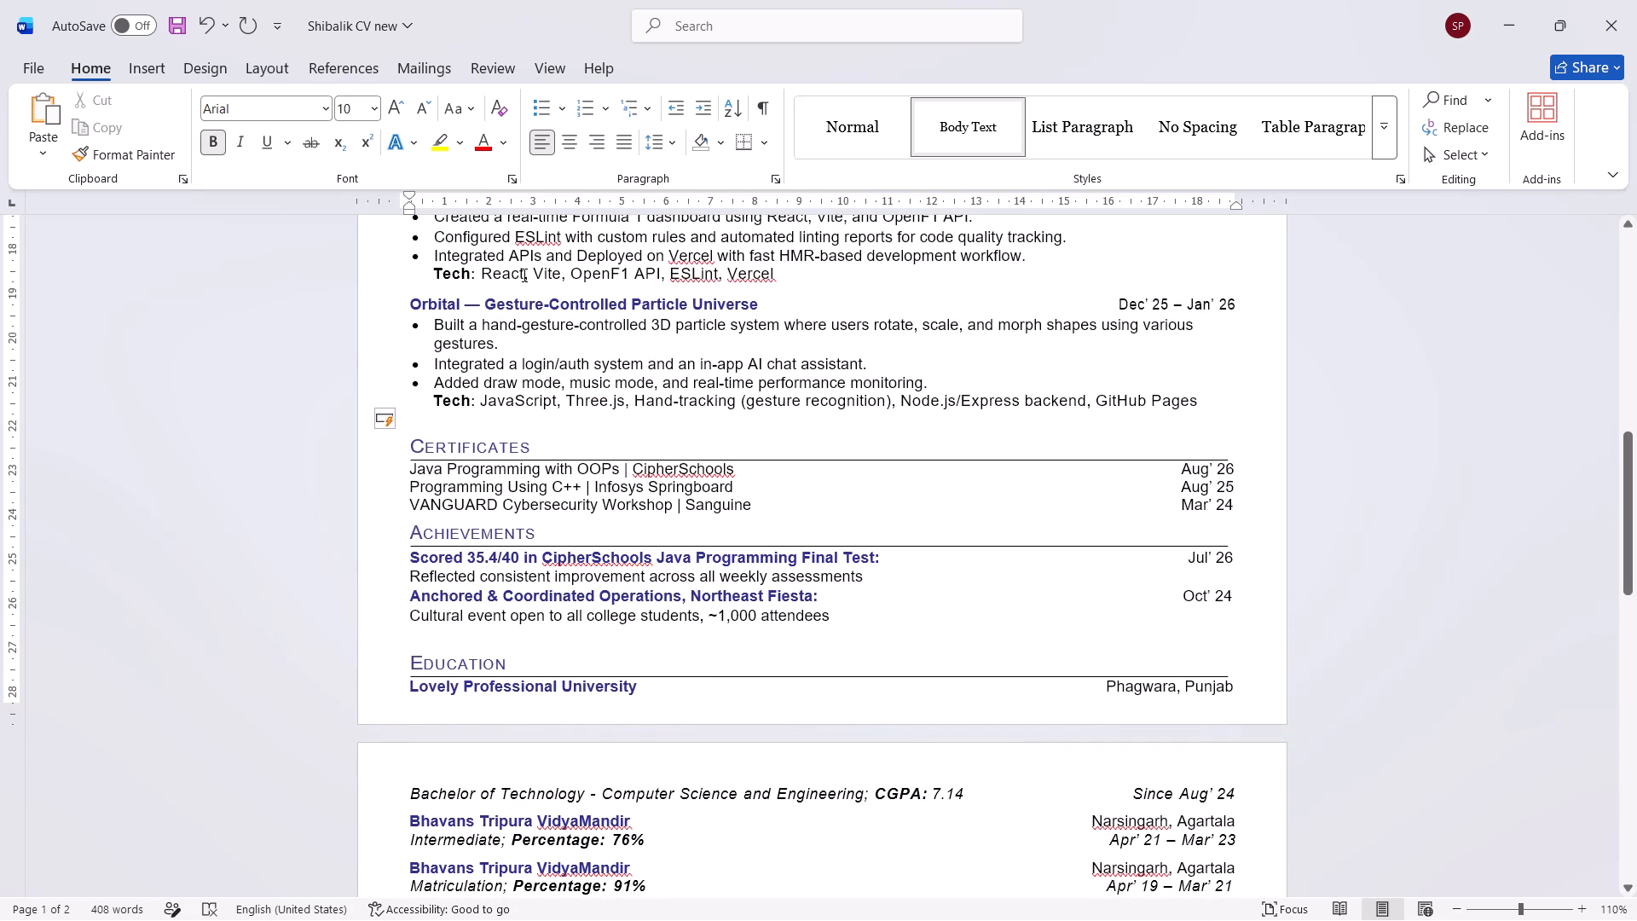
left_click(477, 304)
key("BackSpace")
key("BackSpace")
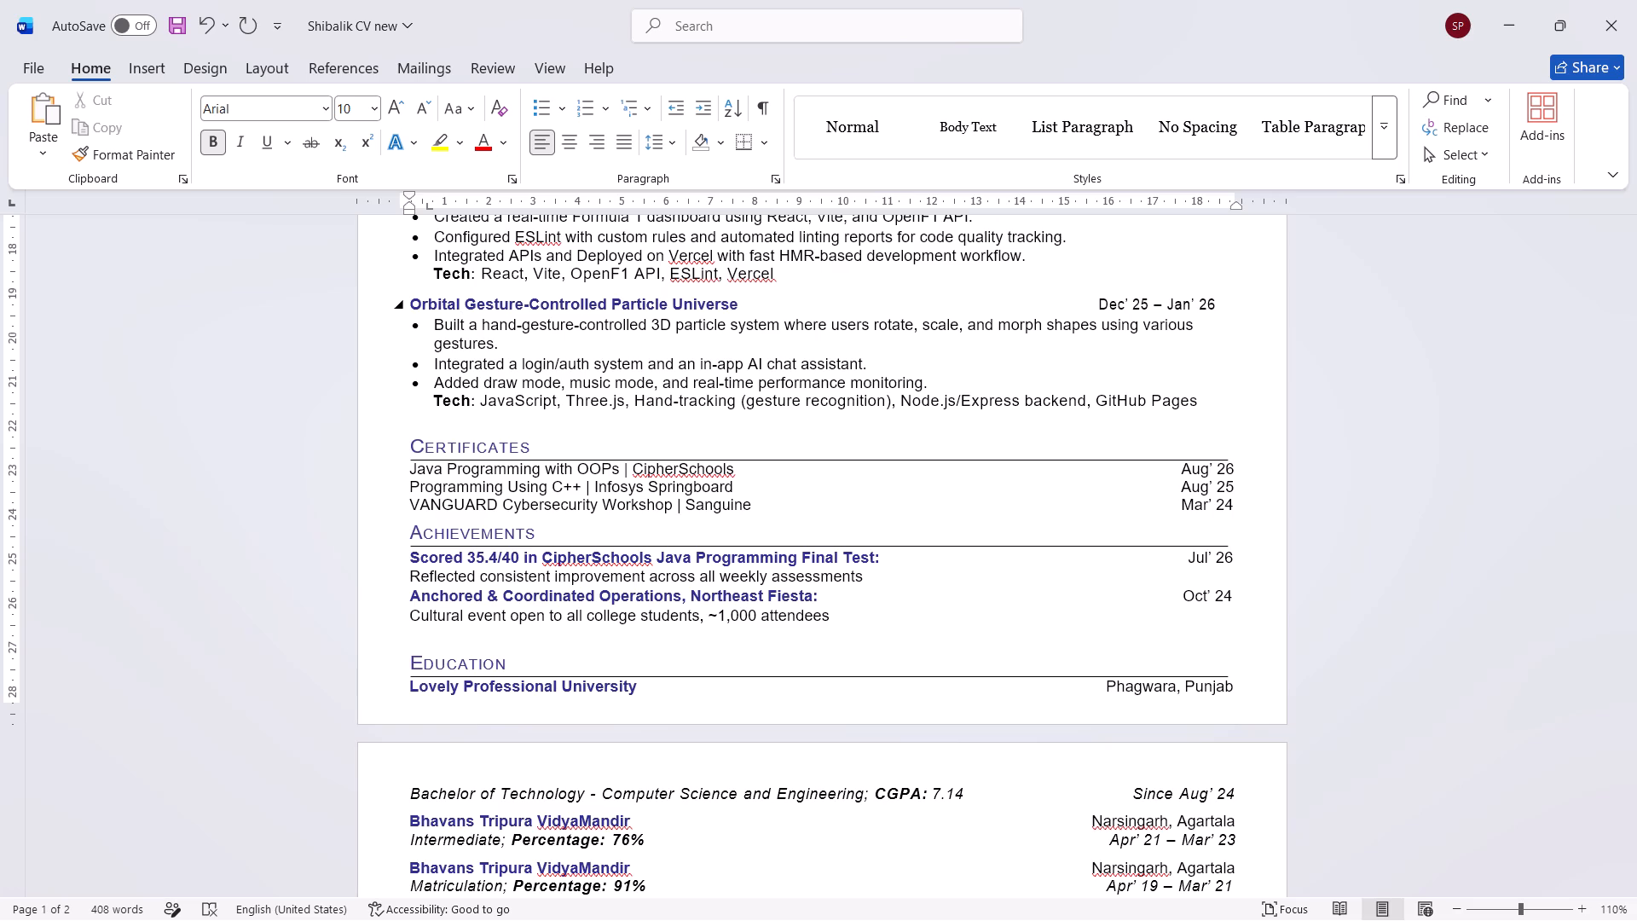
key("minus")
Review the whole CV across both pages, examining section spacing, date alignment and the content that runs onto page two.
scroll(477, 304, "up", 1)
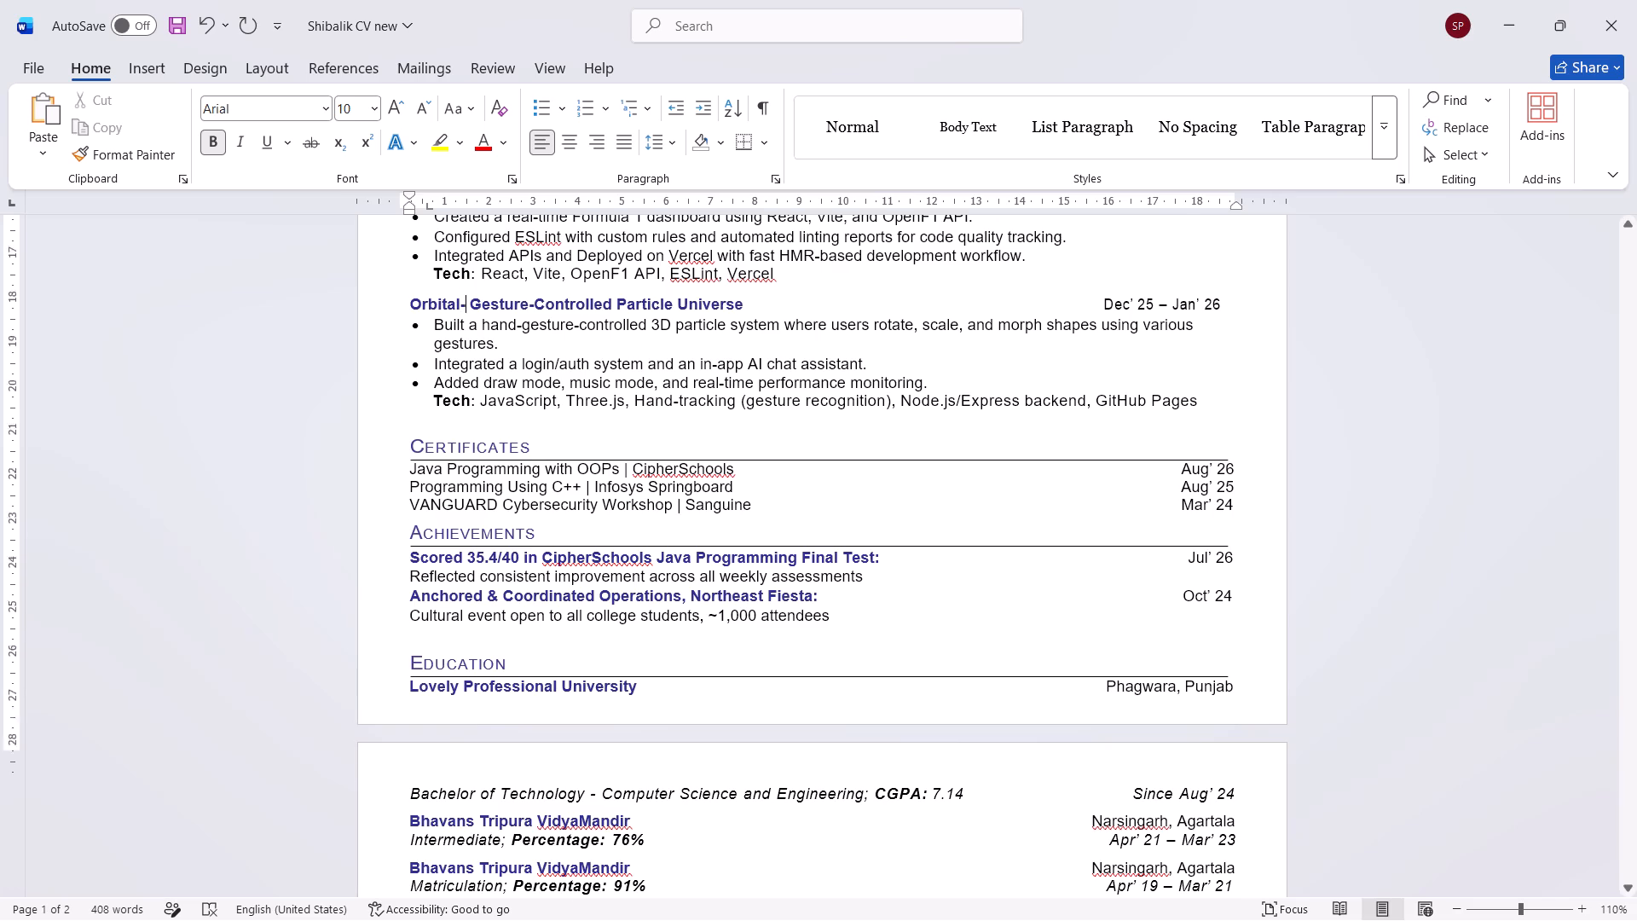
scroll(477, 304, "up", 1)
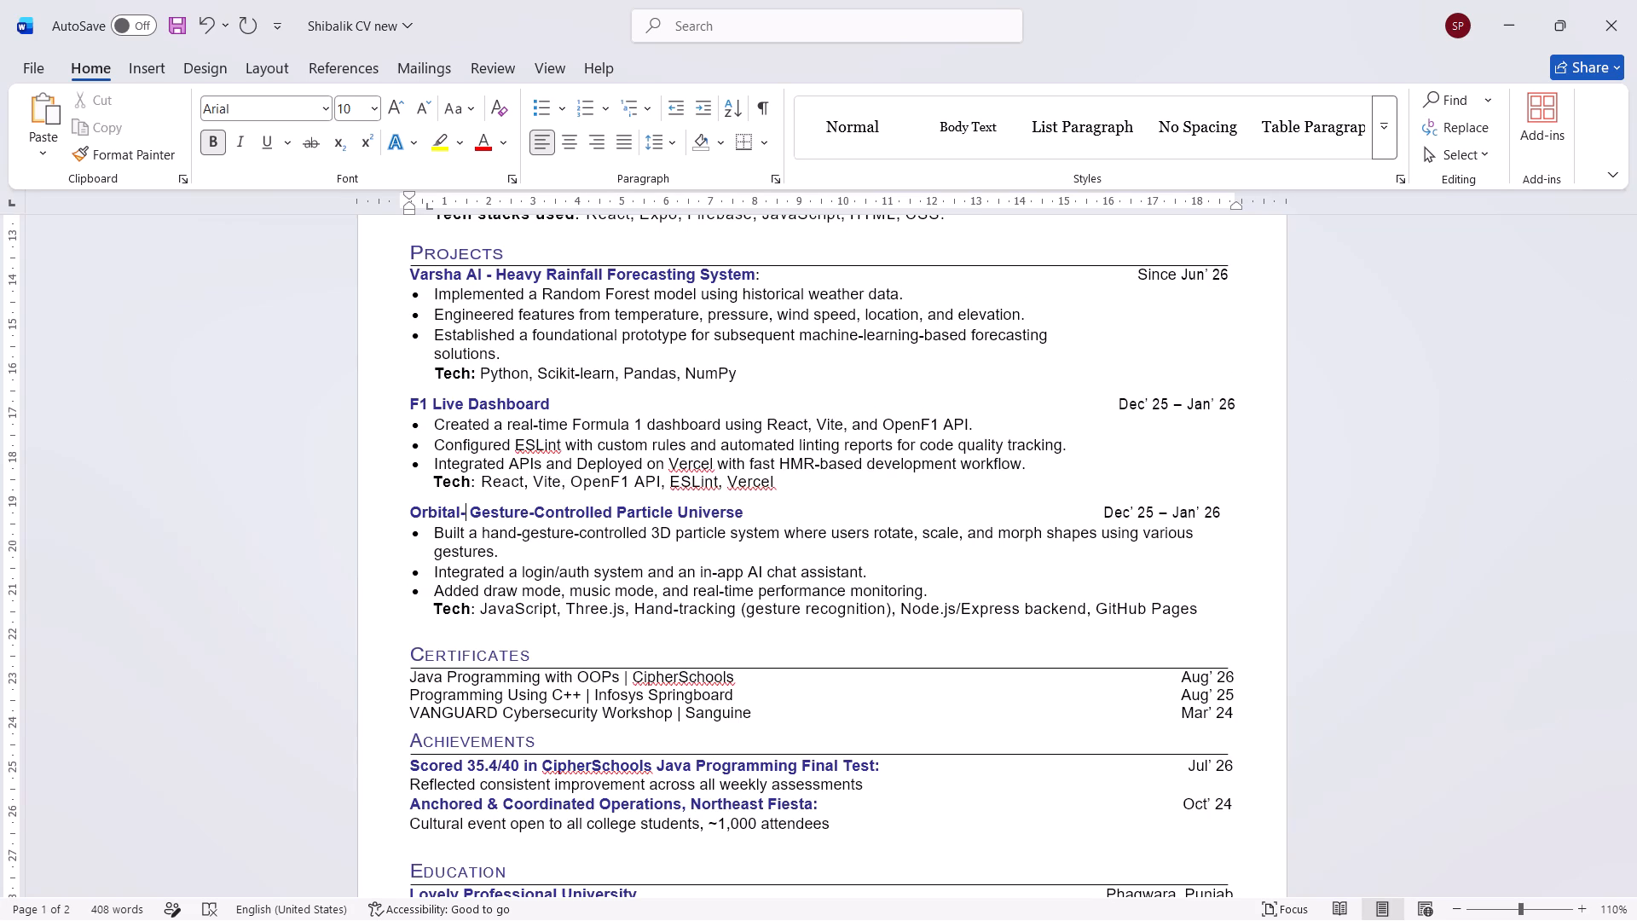
scroll(477, 304, "down", 2)
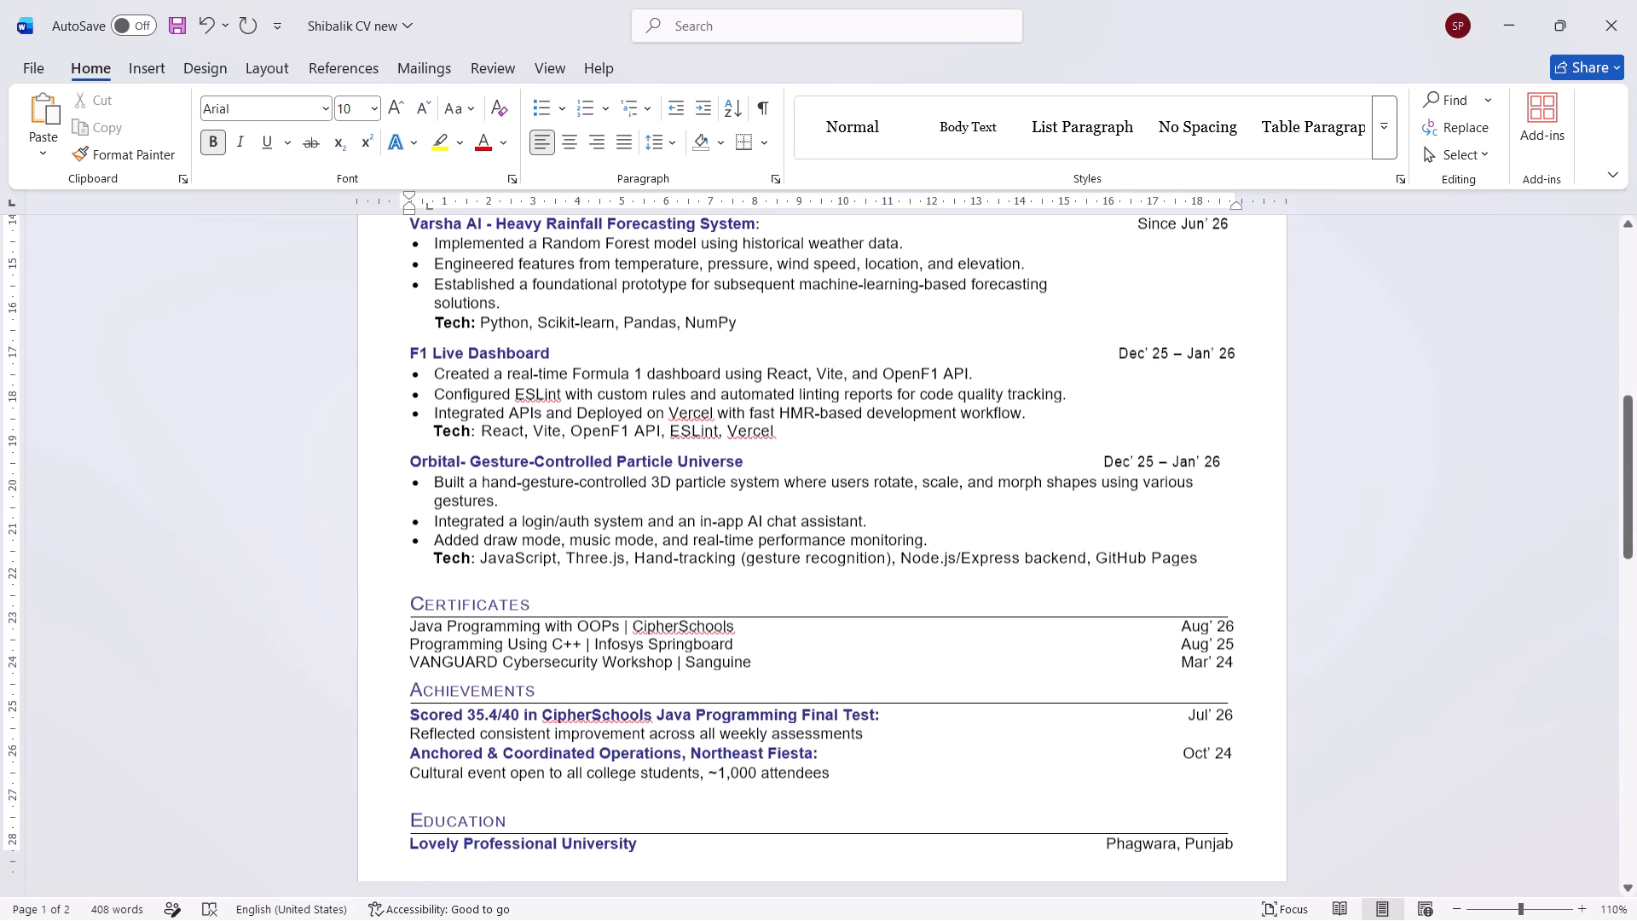
scroll(477, 304, "down", 2)
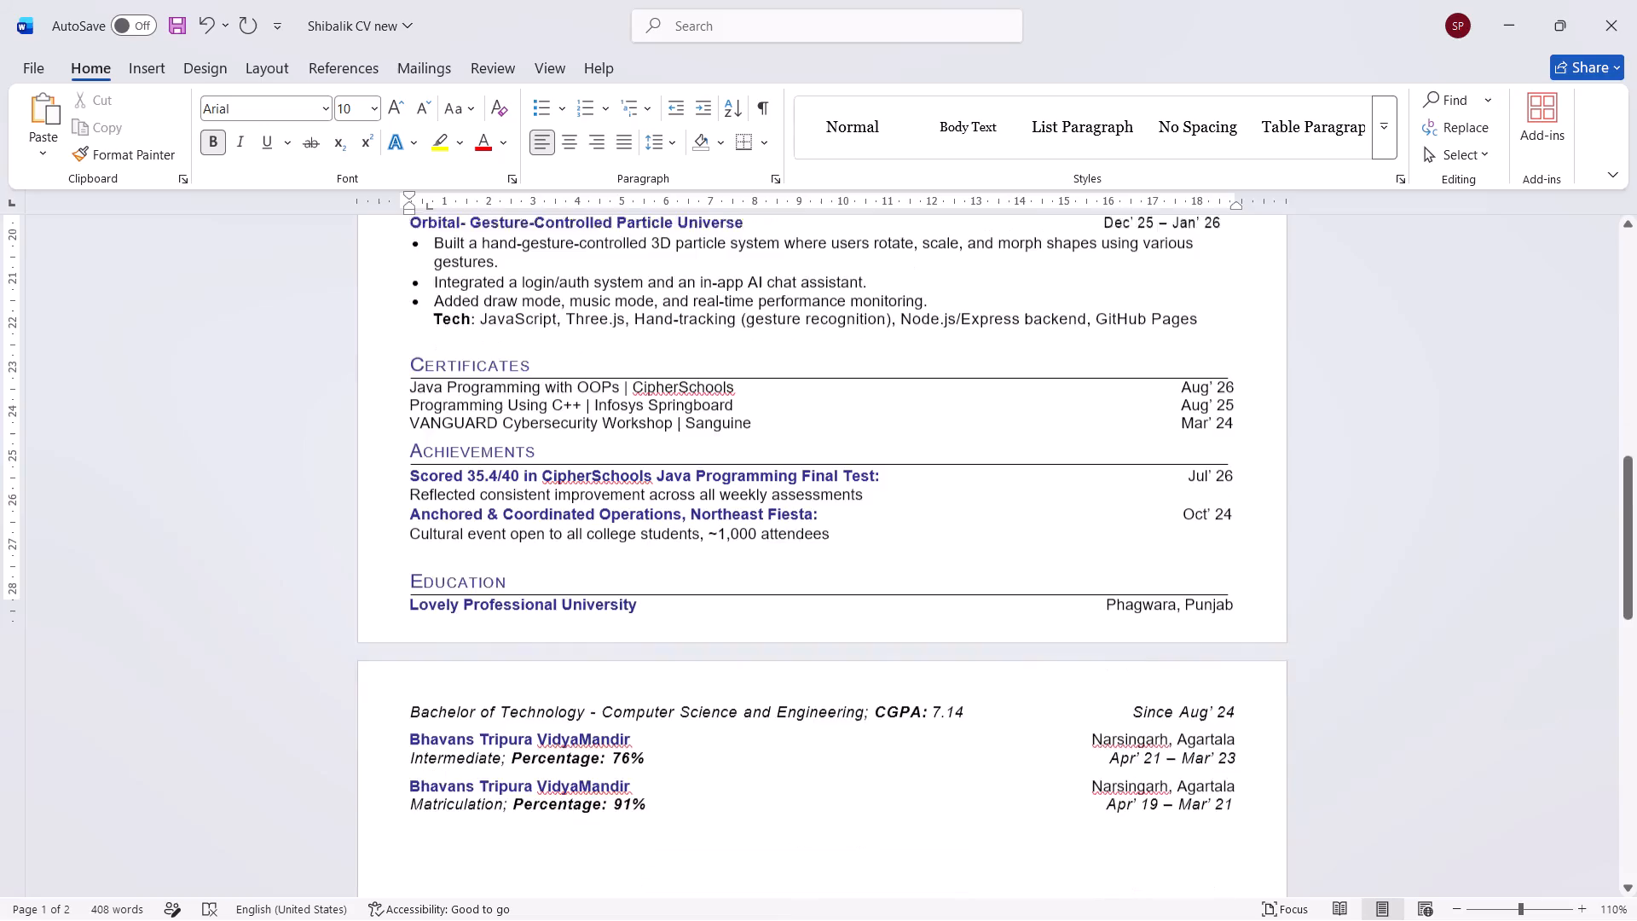
scroll(477, 304, "down", 1)
scroll(477, 304, "up", 4)
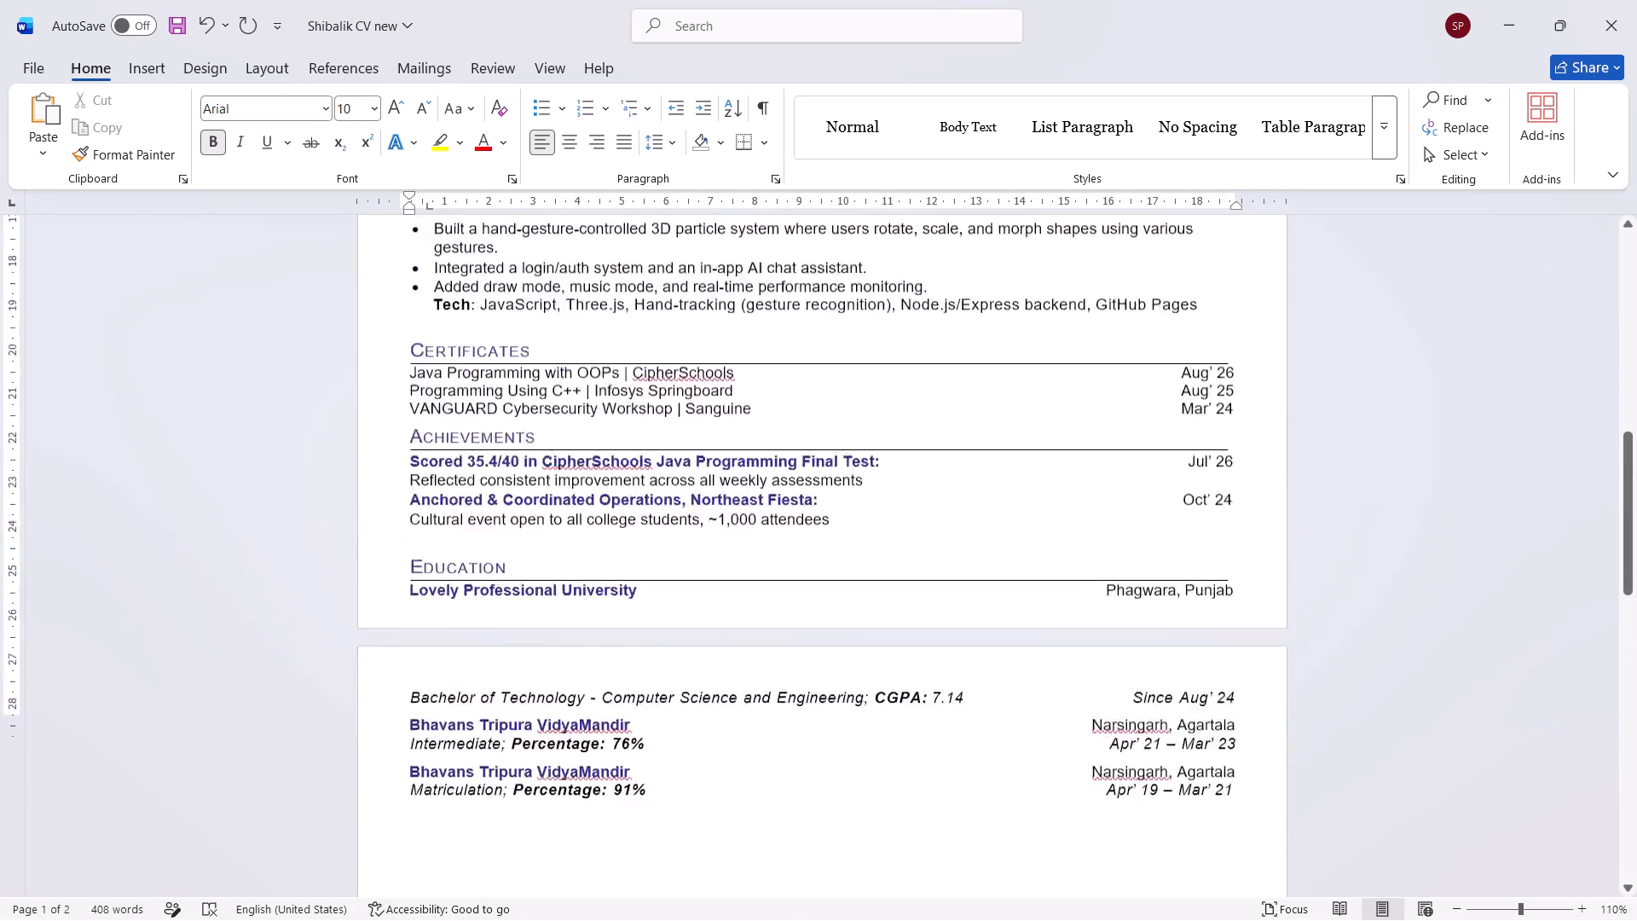
scroll(477, 304, "up", 4)
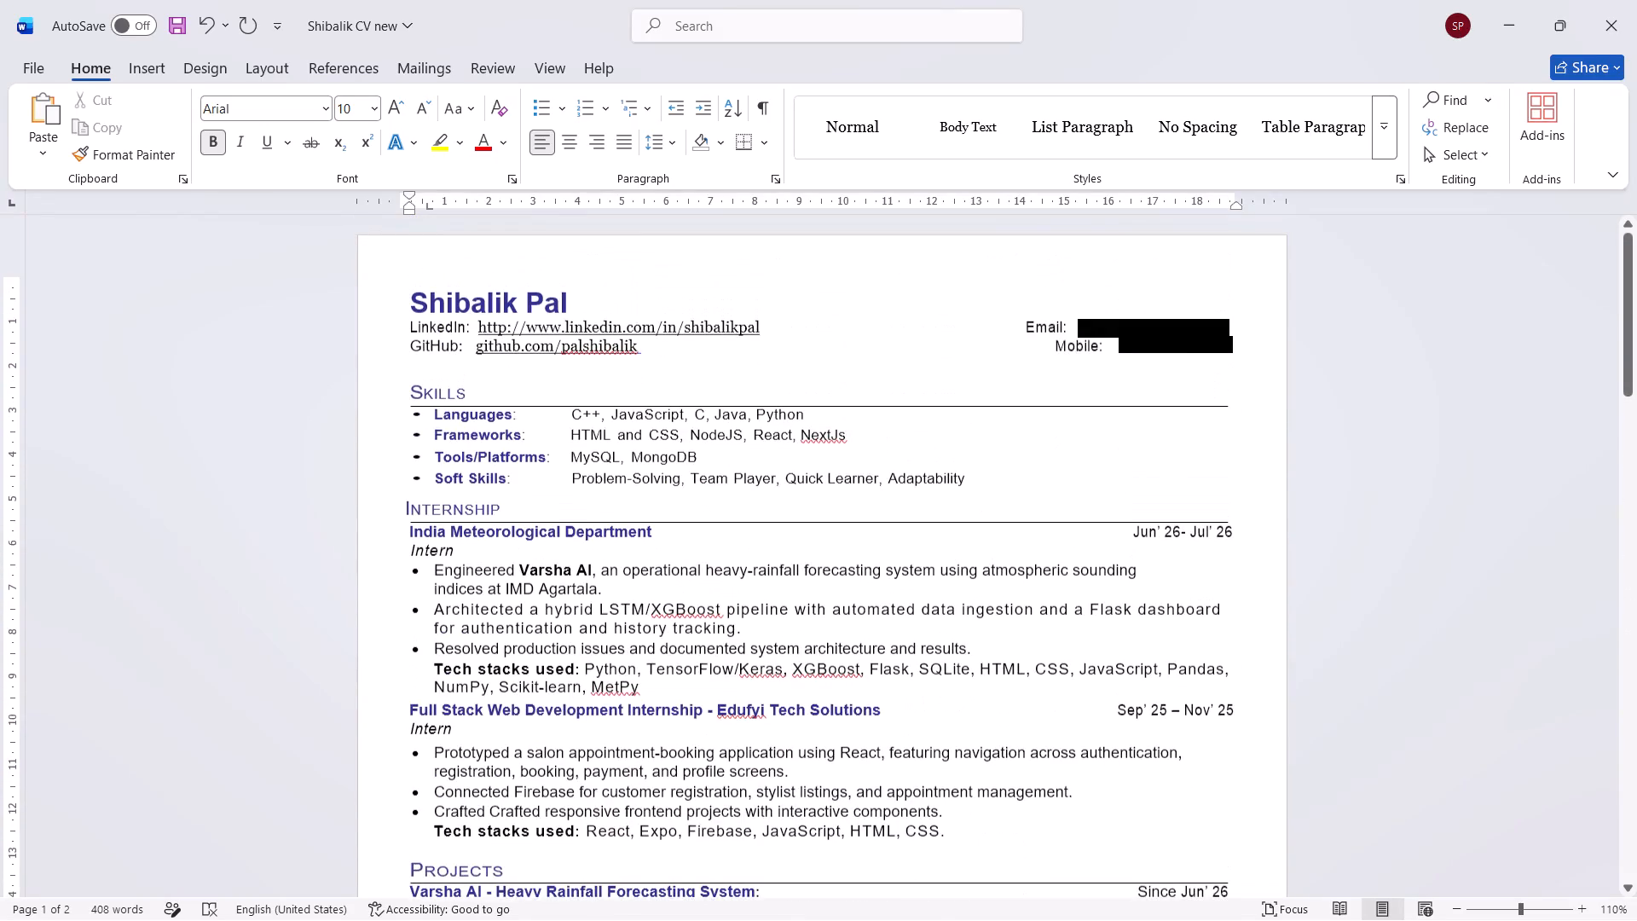
scroll(477, 304, "down", 1)
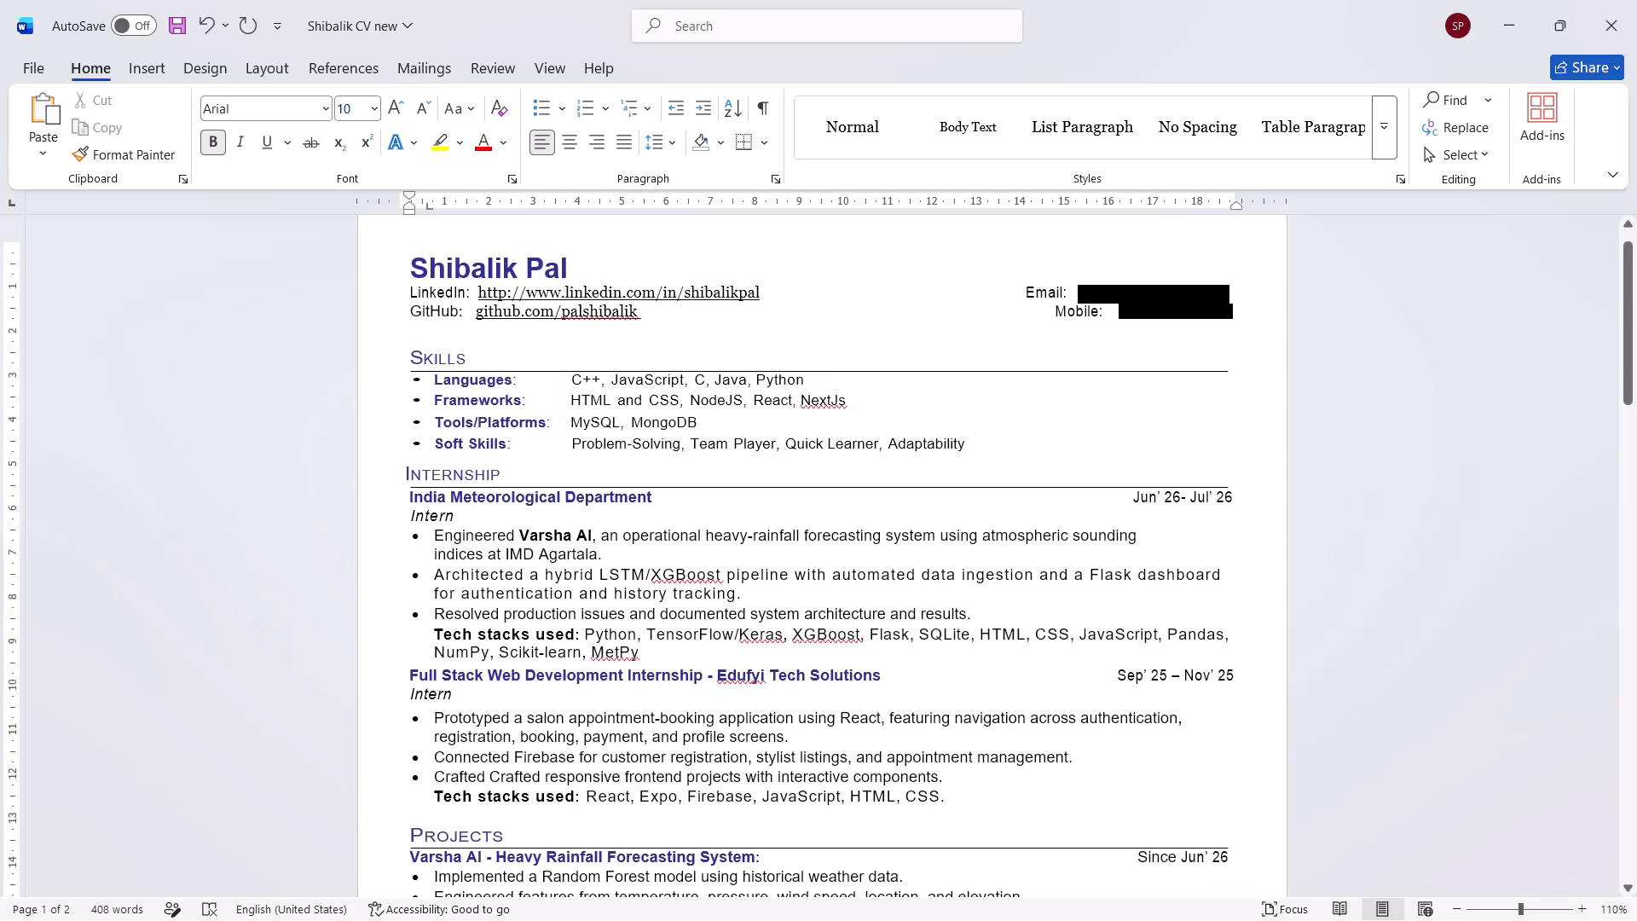
scroll(477, 304, "down", 1)
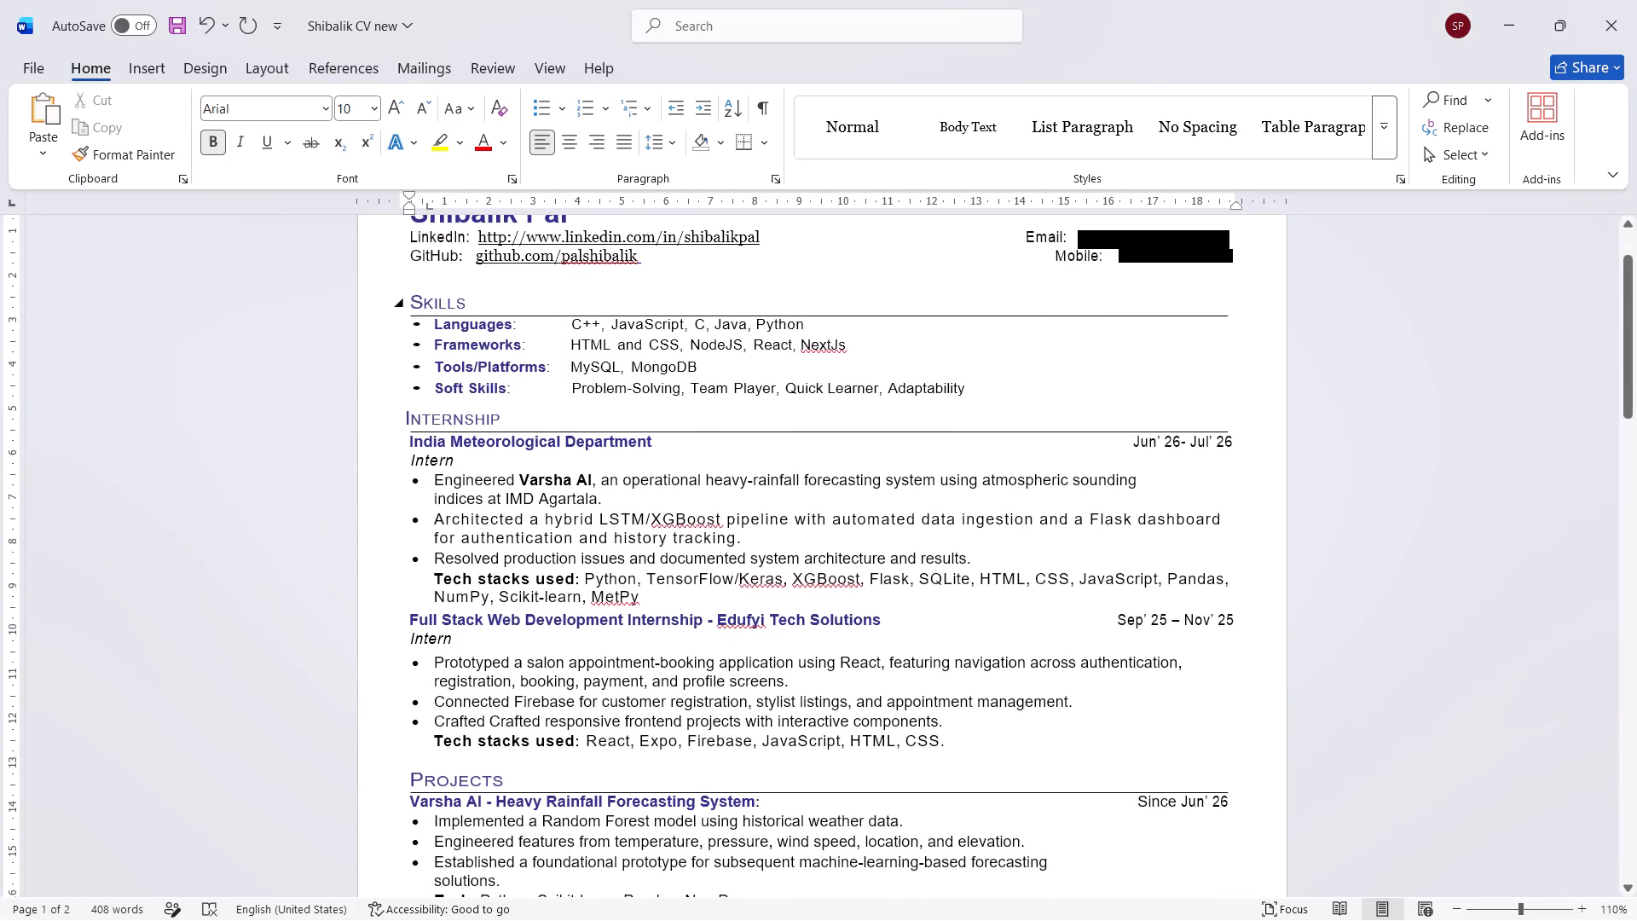
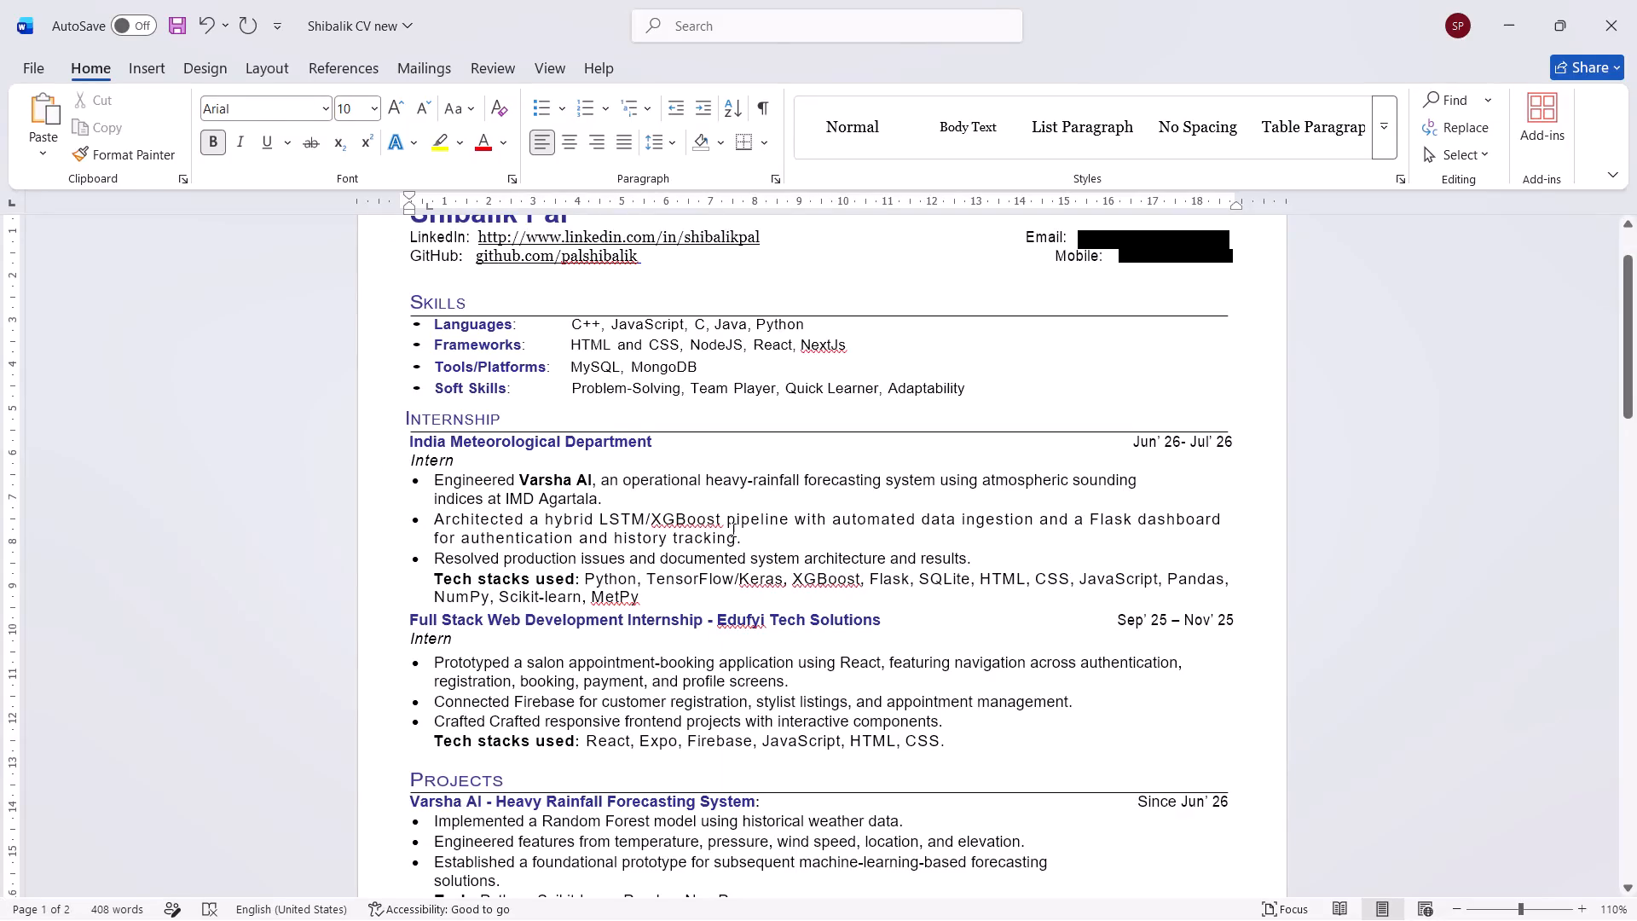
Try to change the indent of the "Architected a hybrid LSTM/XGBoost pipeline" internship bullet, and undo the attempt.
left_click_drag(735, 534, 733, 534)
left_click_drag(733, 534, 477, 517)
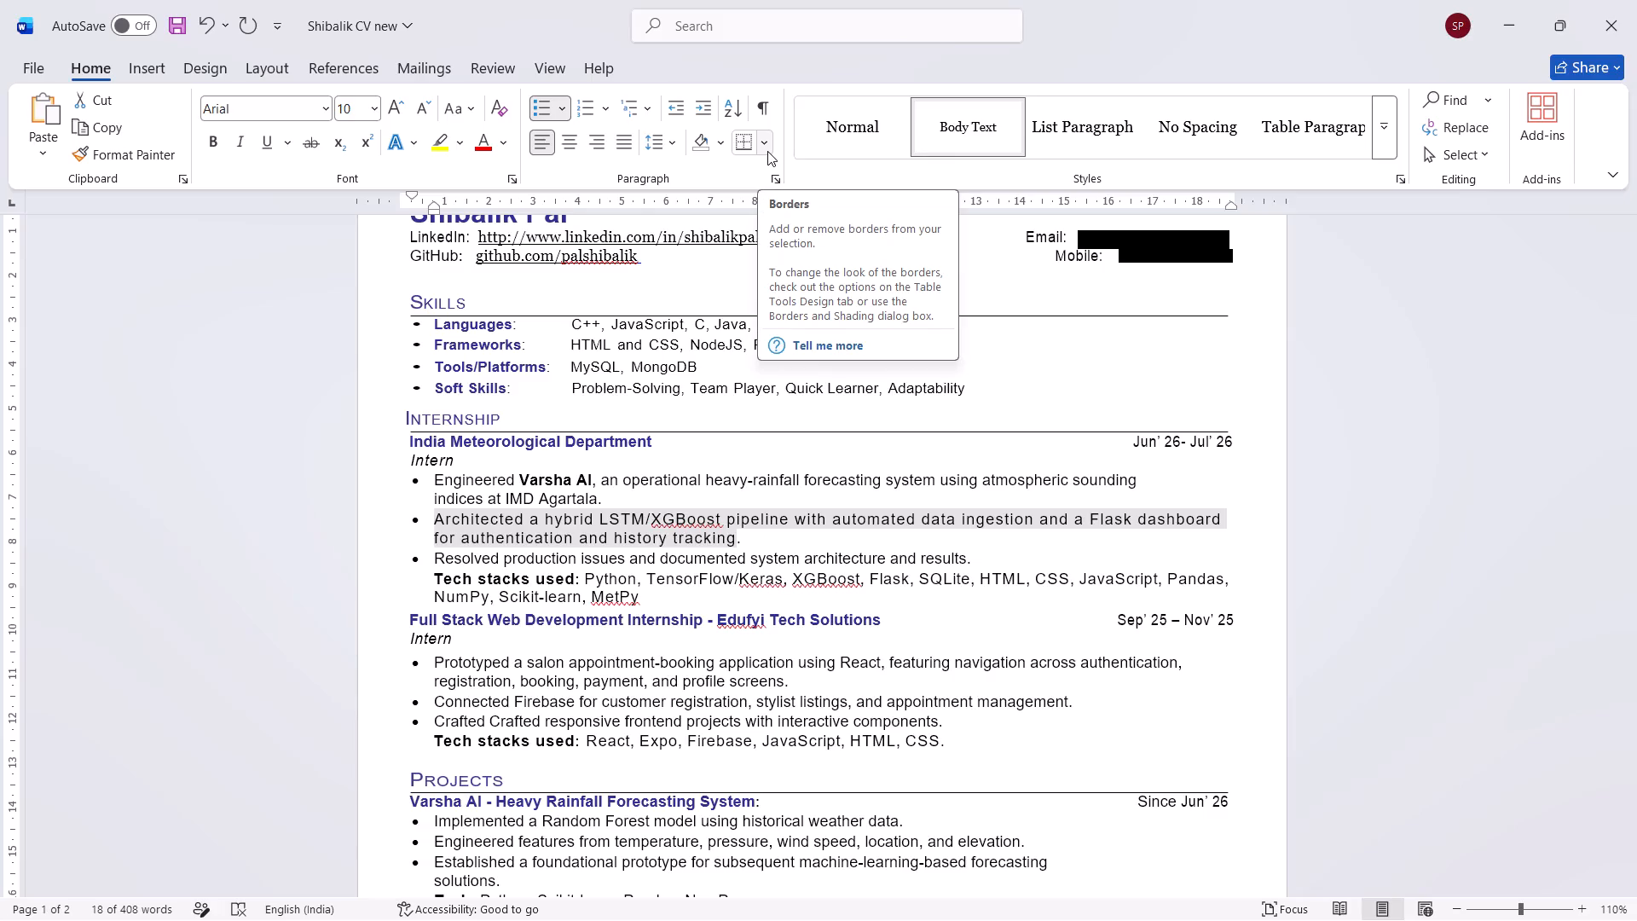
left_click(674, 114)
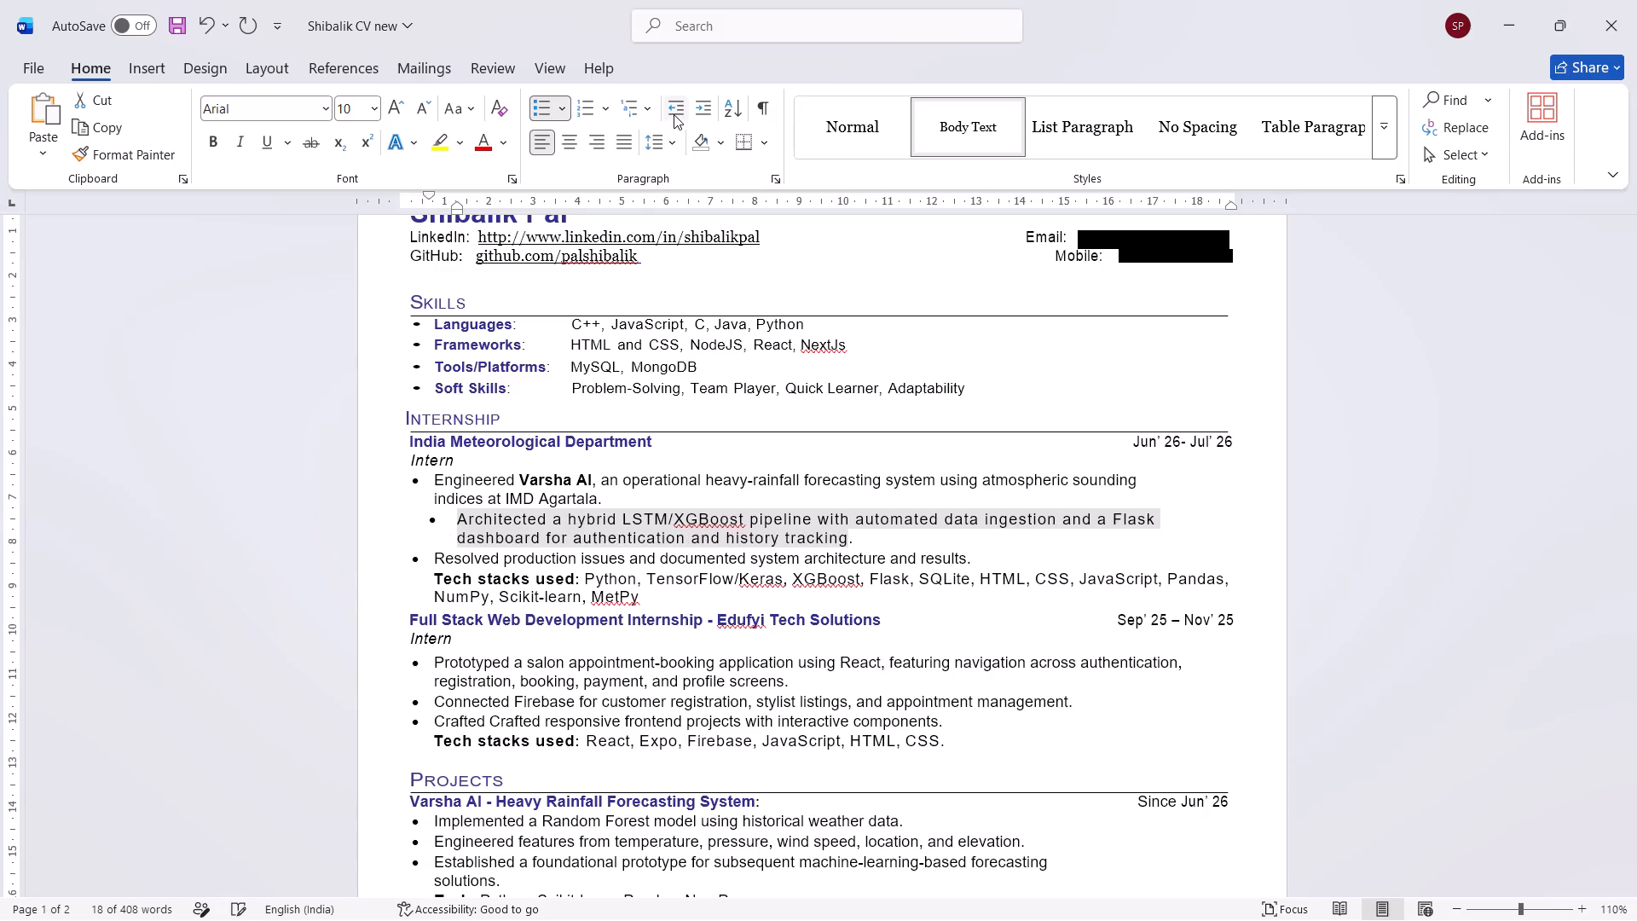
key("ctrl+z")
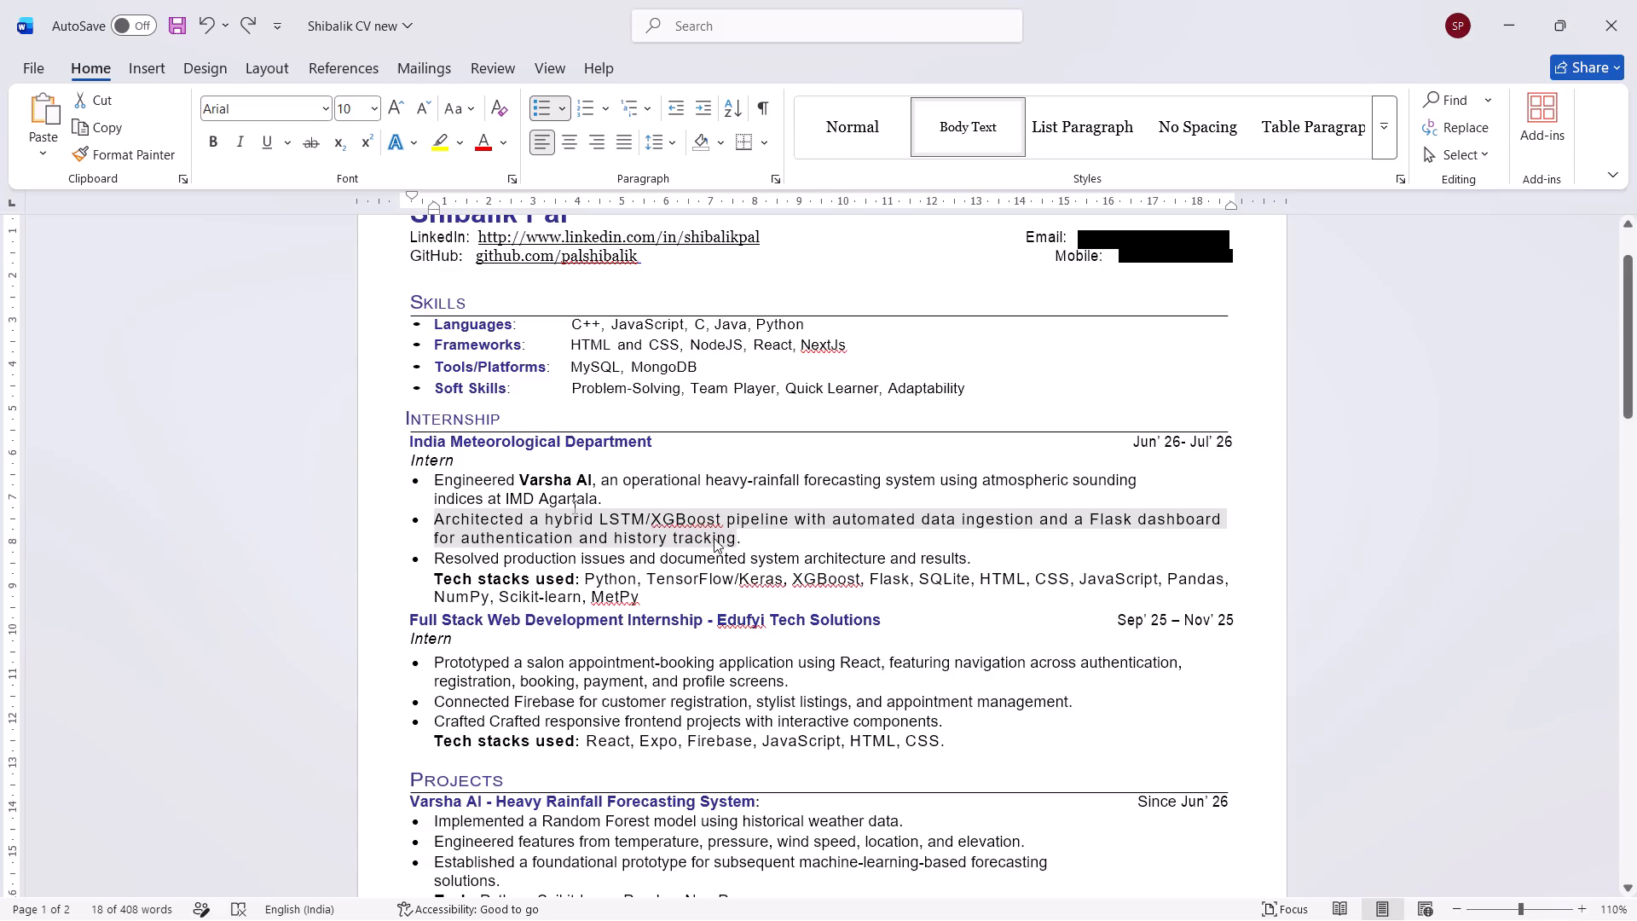
Apply the Body Text style at font size 10 to the "Architected a hybrid LSTM/XGBoost pipeline" bullet.
scroll(736, 542, "down", 1)
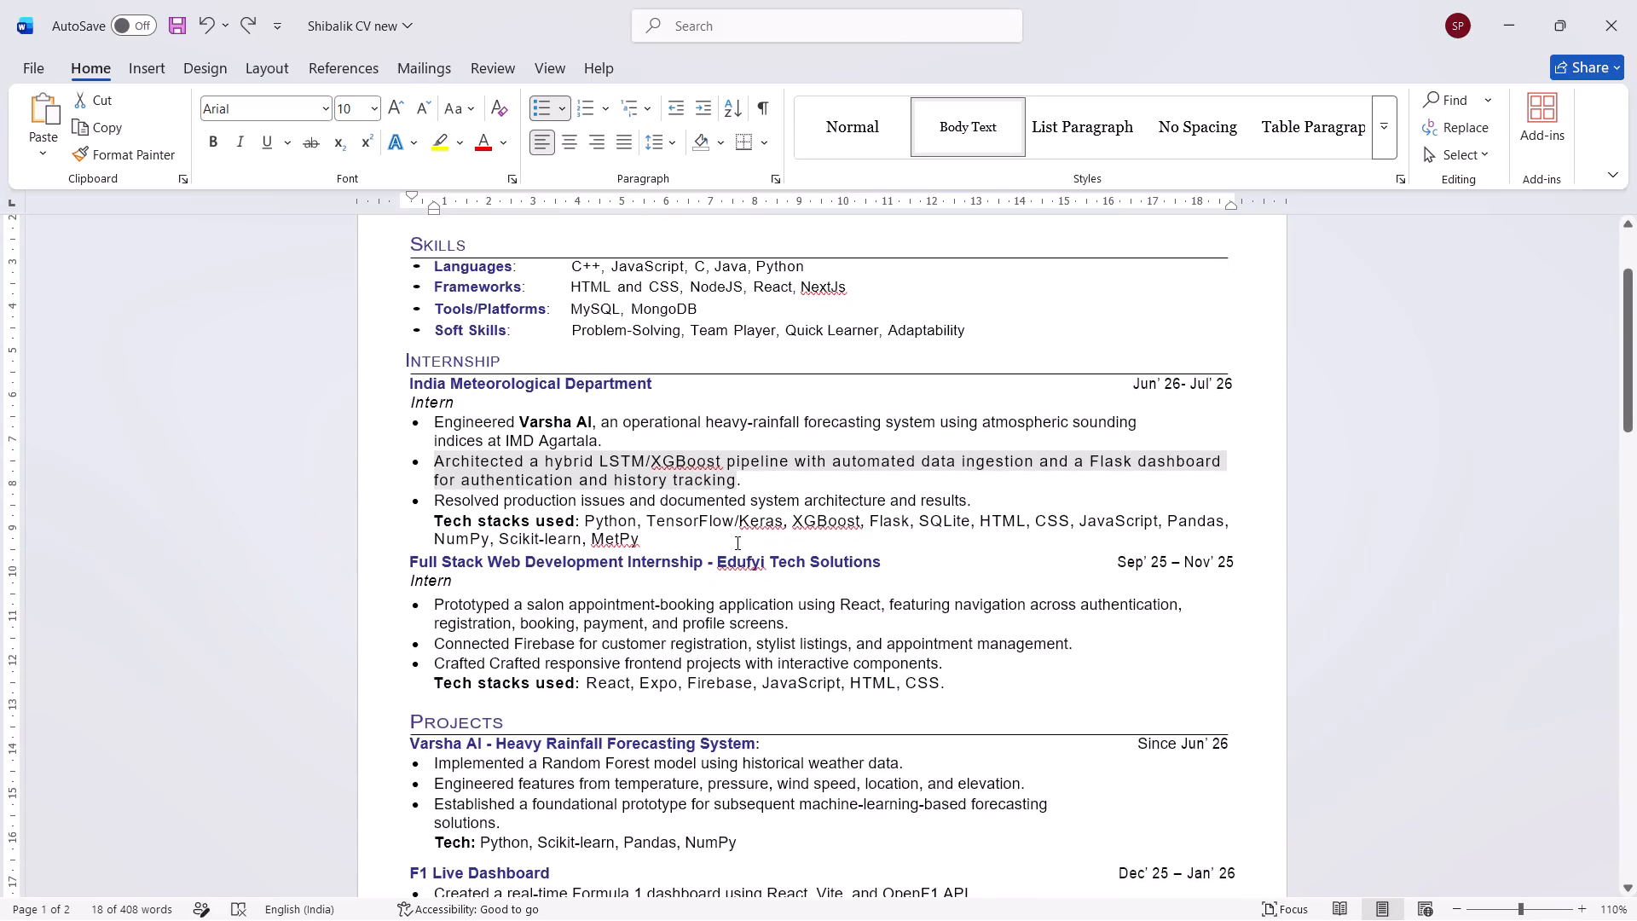
left_click(369, 103)
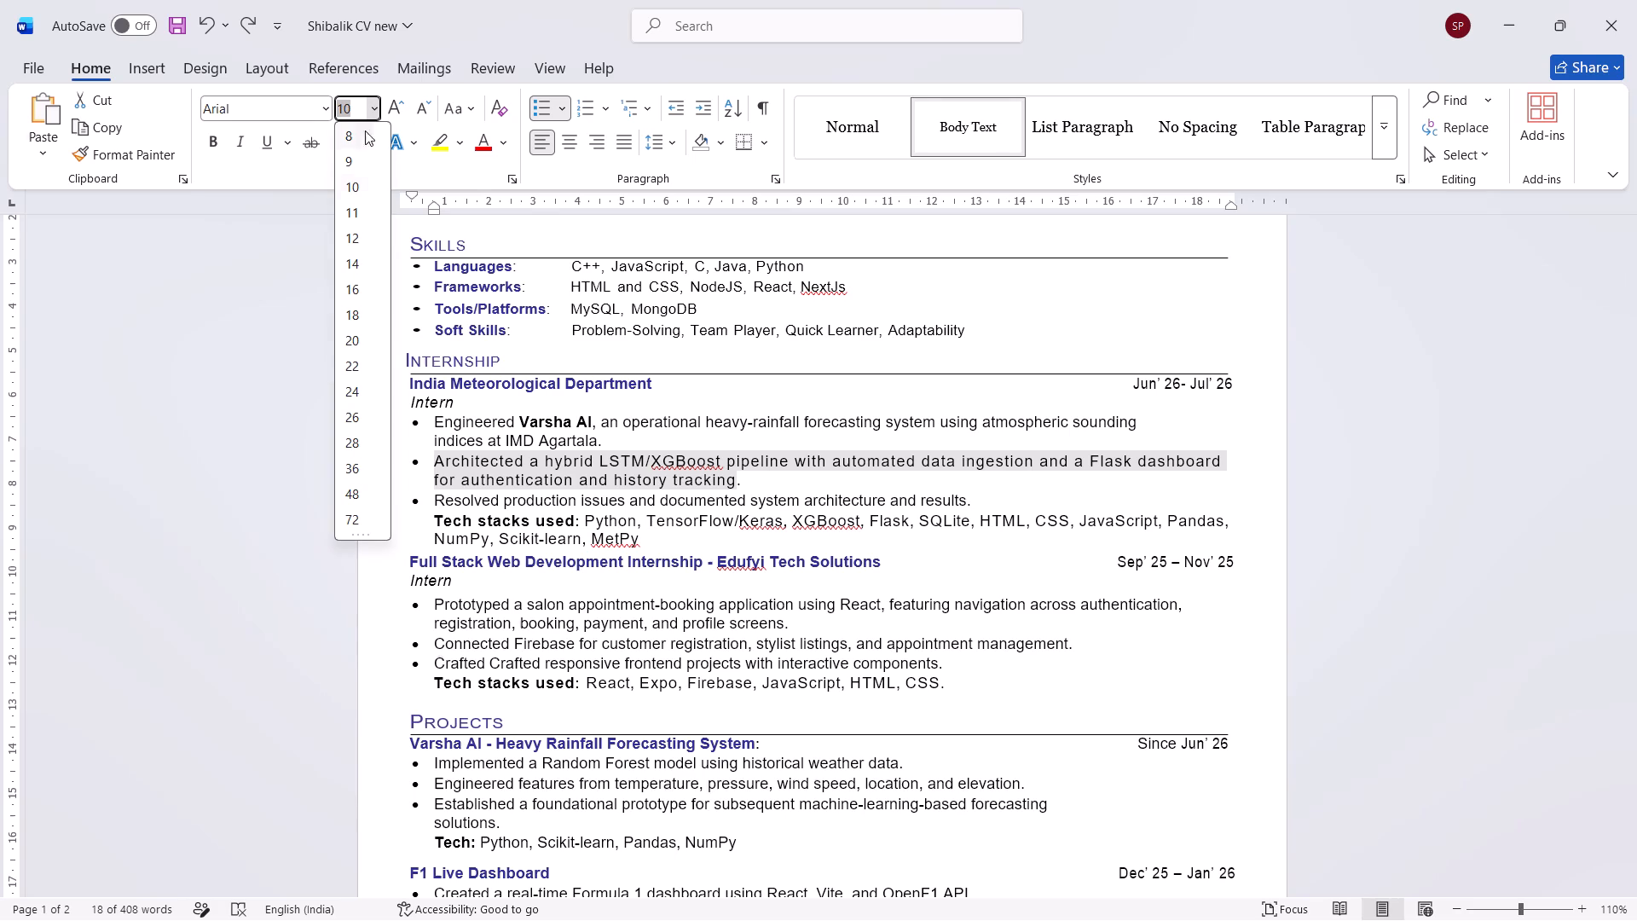
left_click(346, 188)
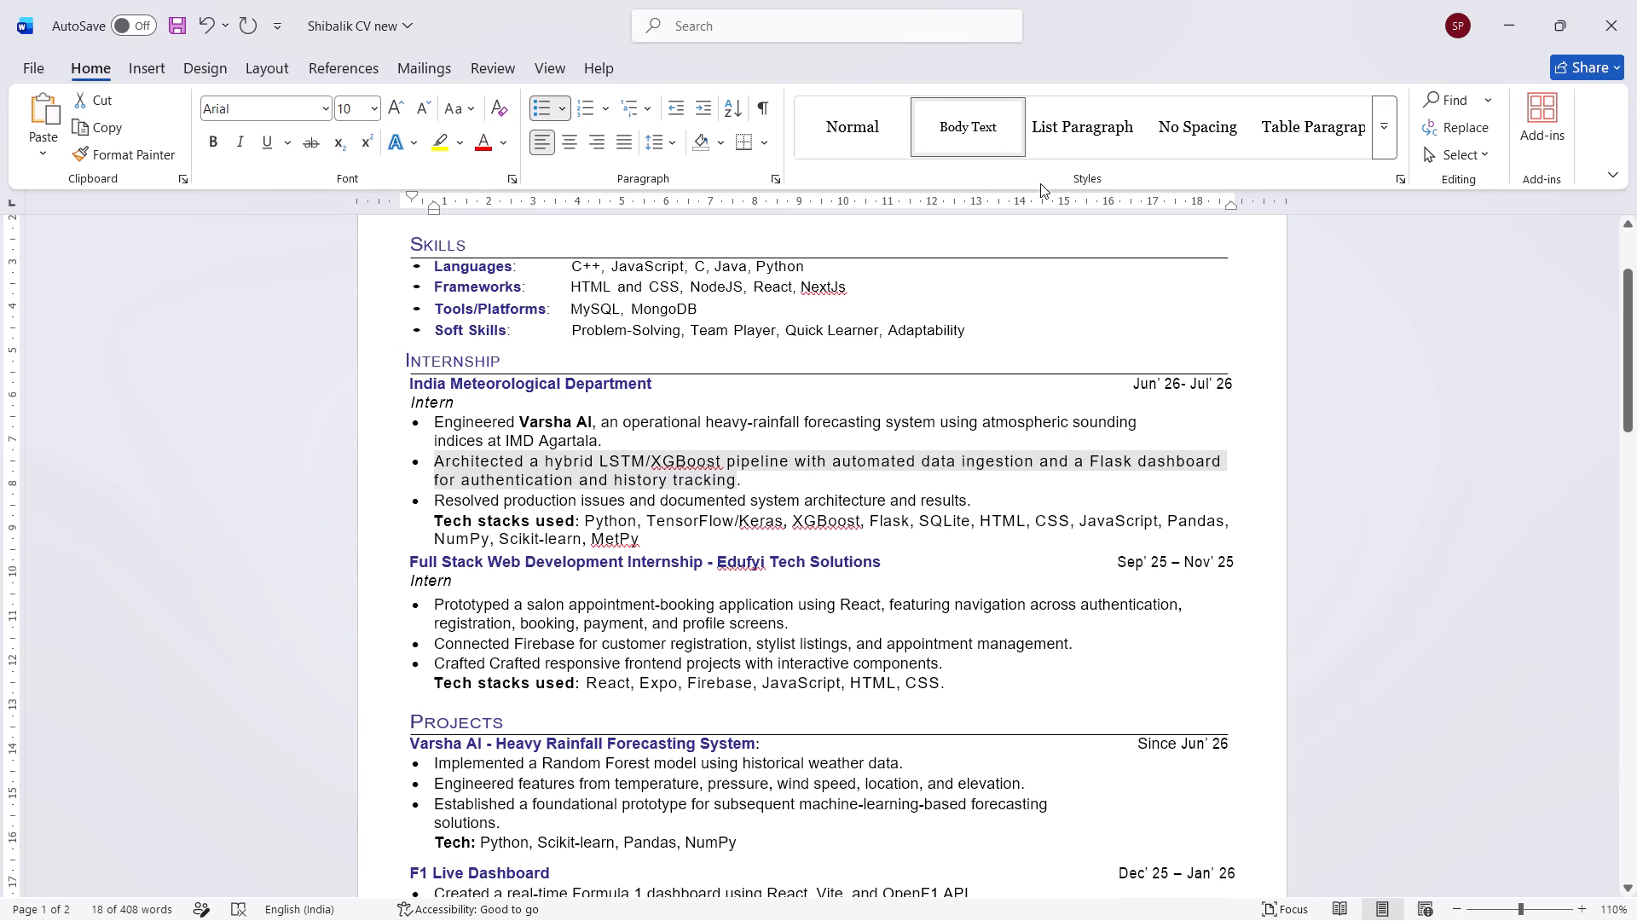
left_click(996, 137)
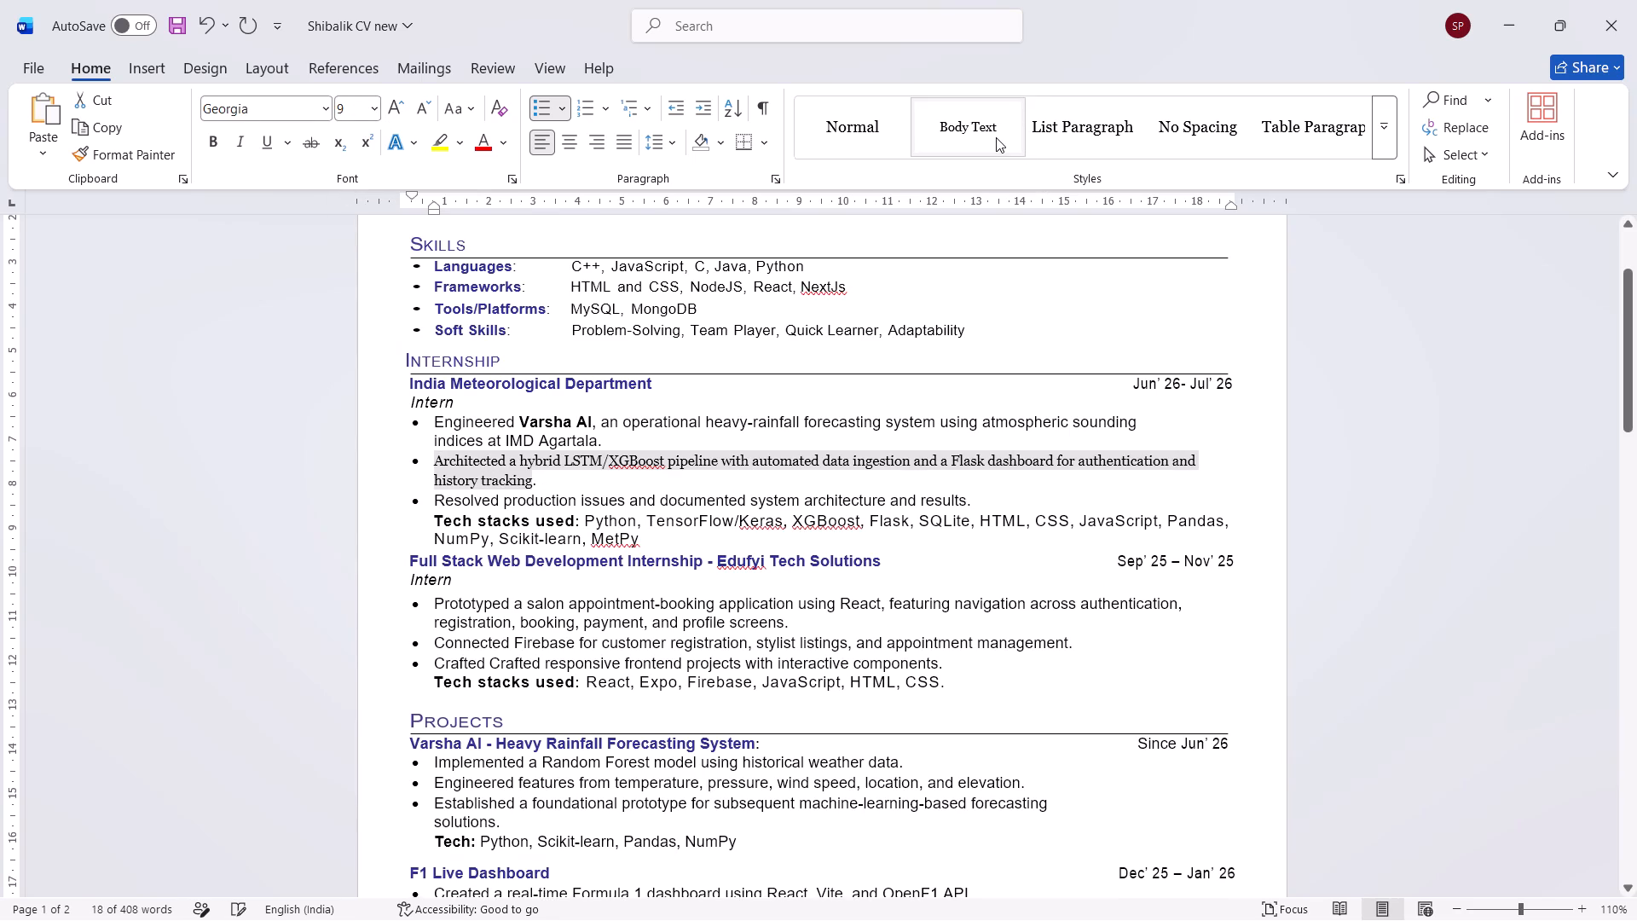
left_click(378, 101)
left_click(352, 190)
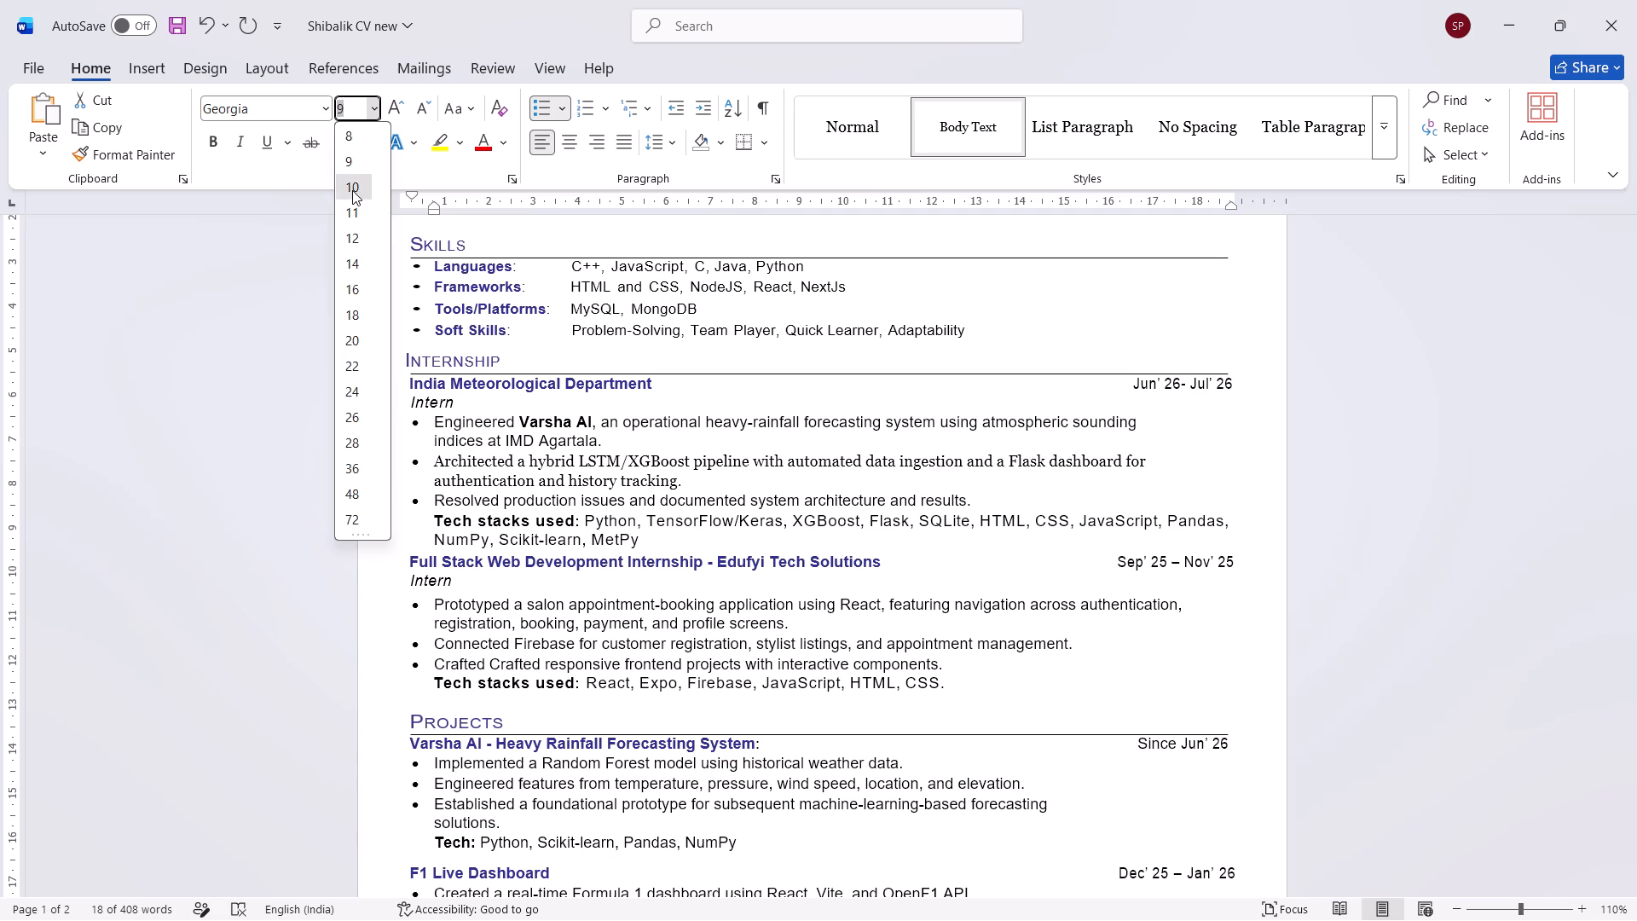
left_click(368, 307)
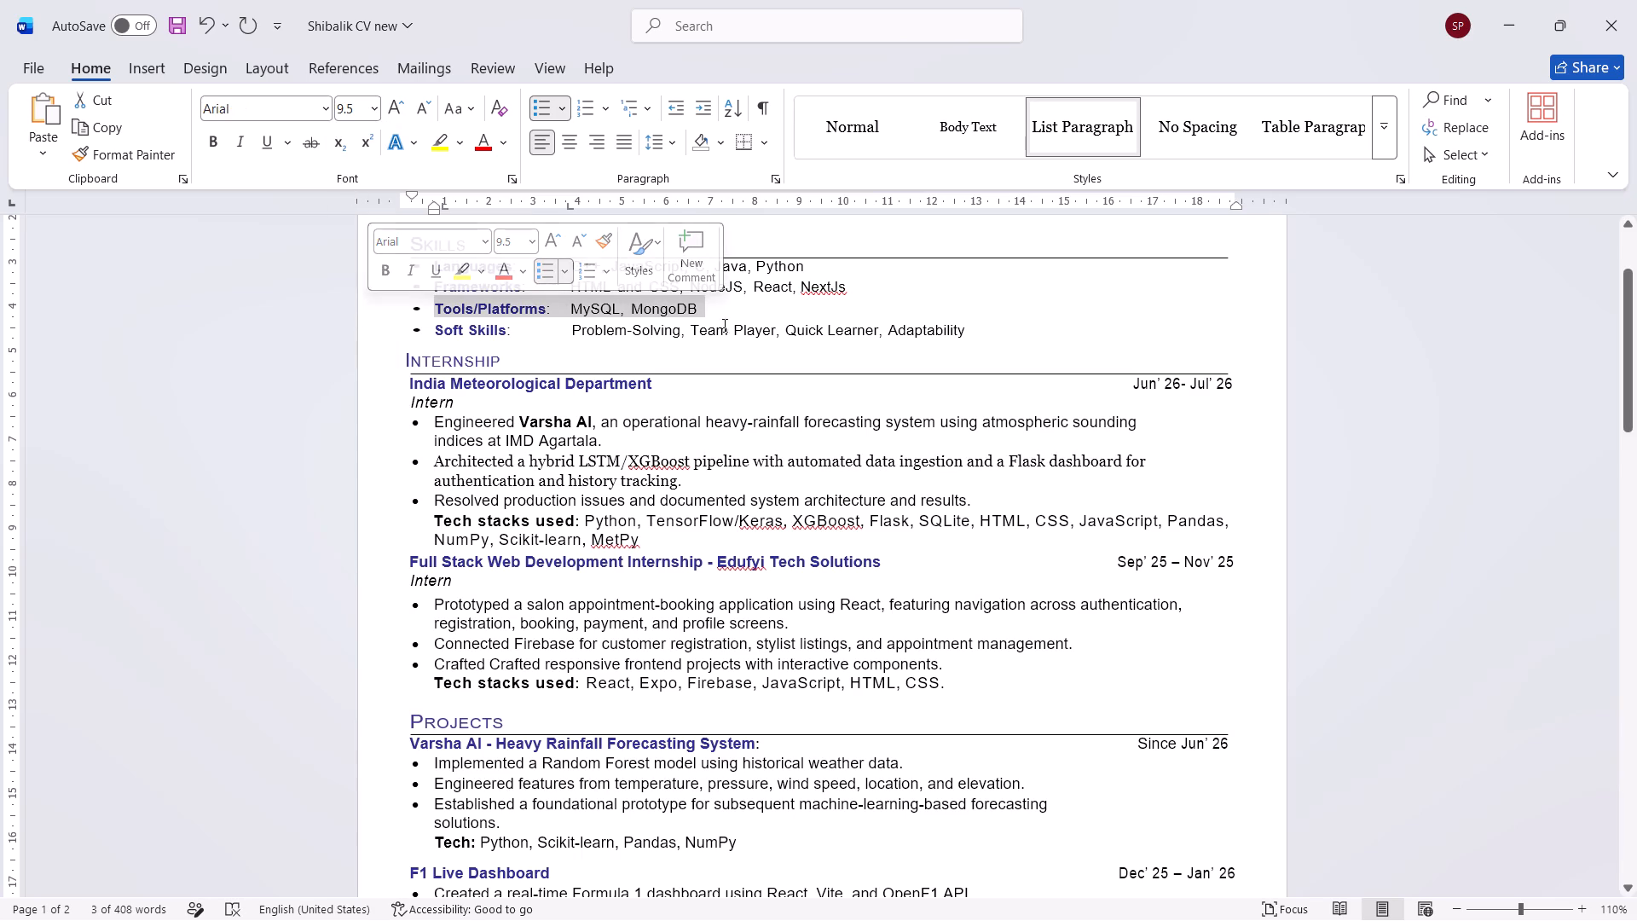
left_click(552, 441)
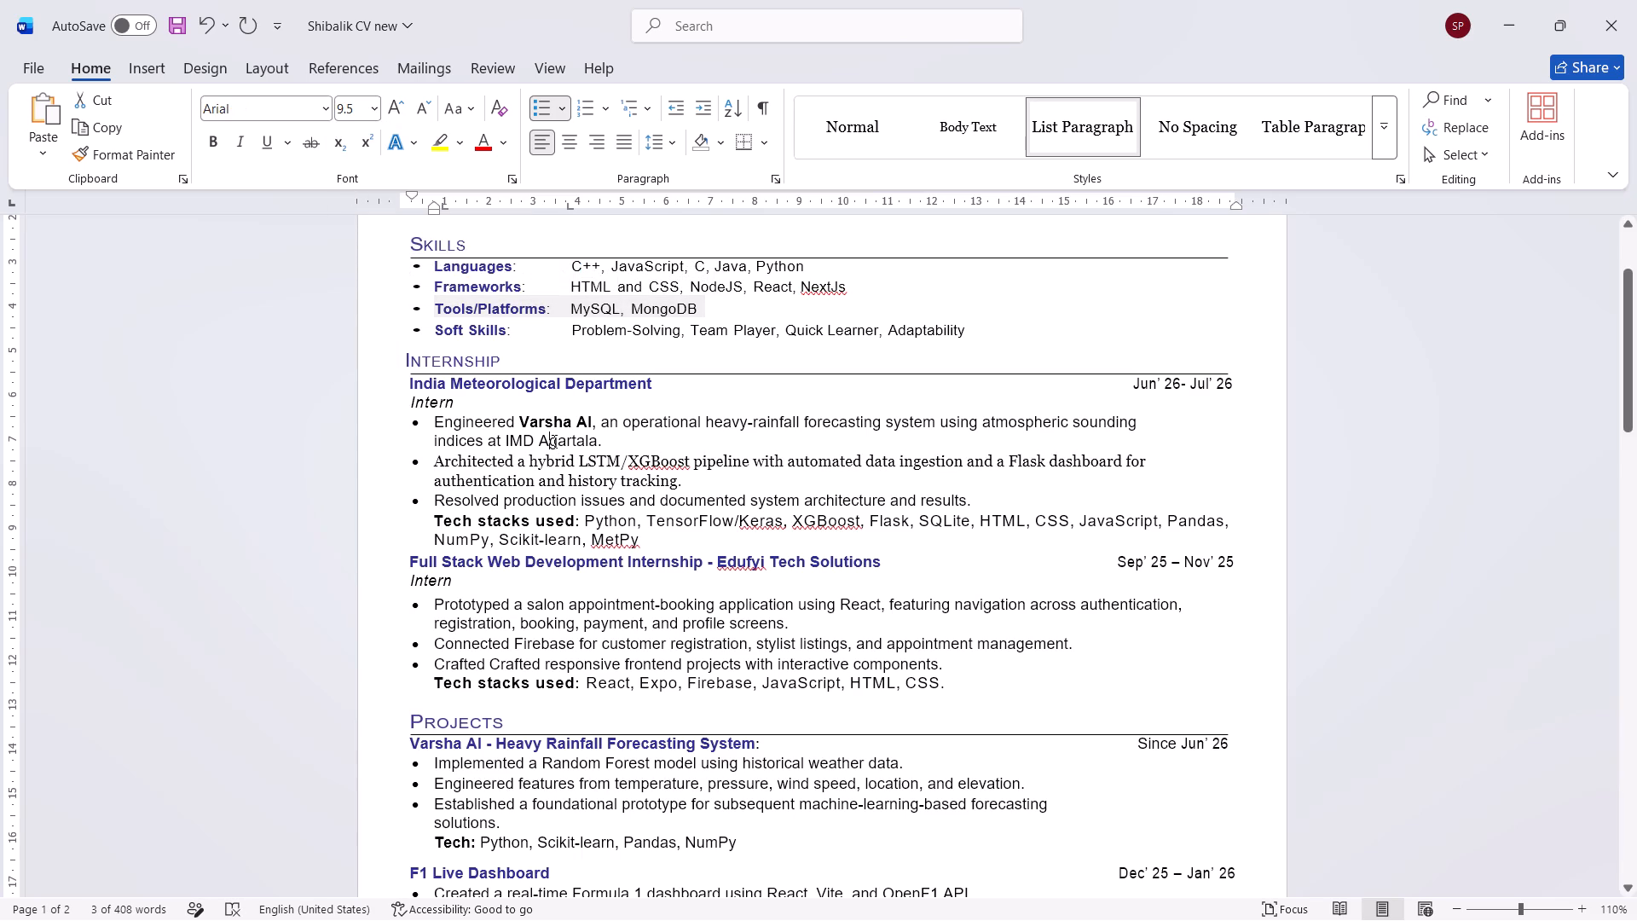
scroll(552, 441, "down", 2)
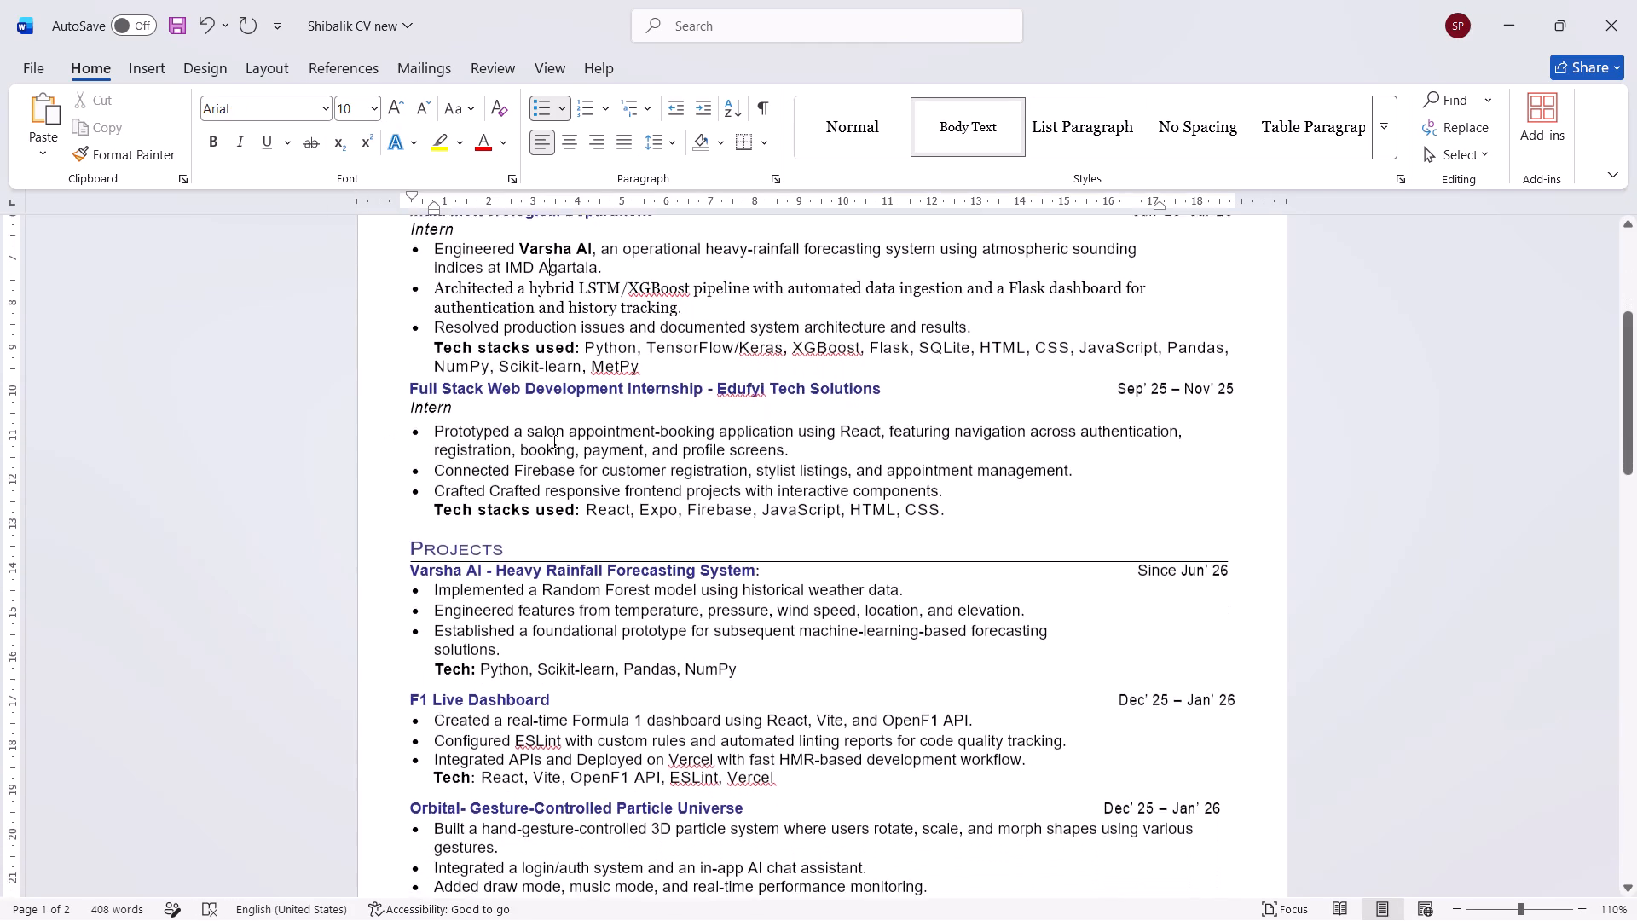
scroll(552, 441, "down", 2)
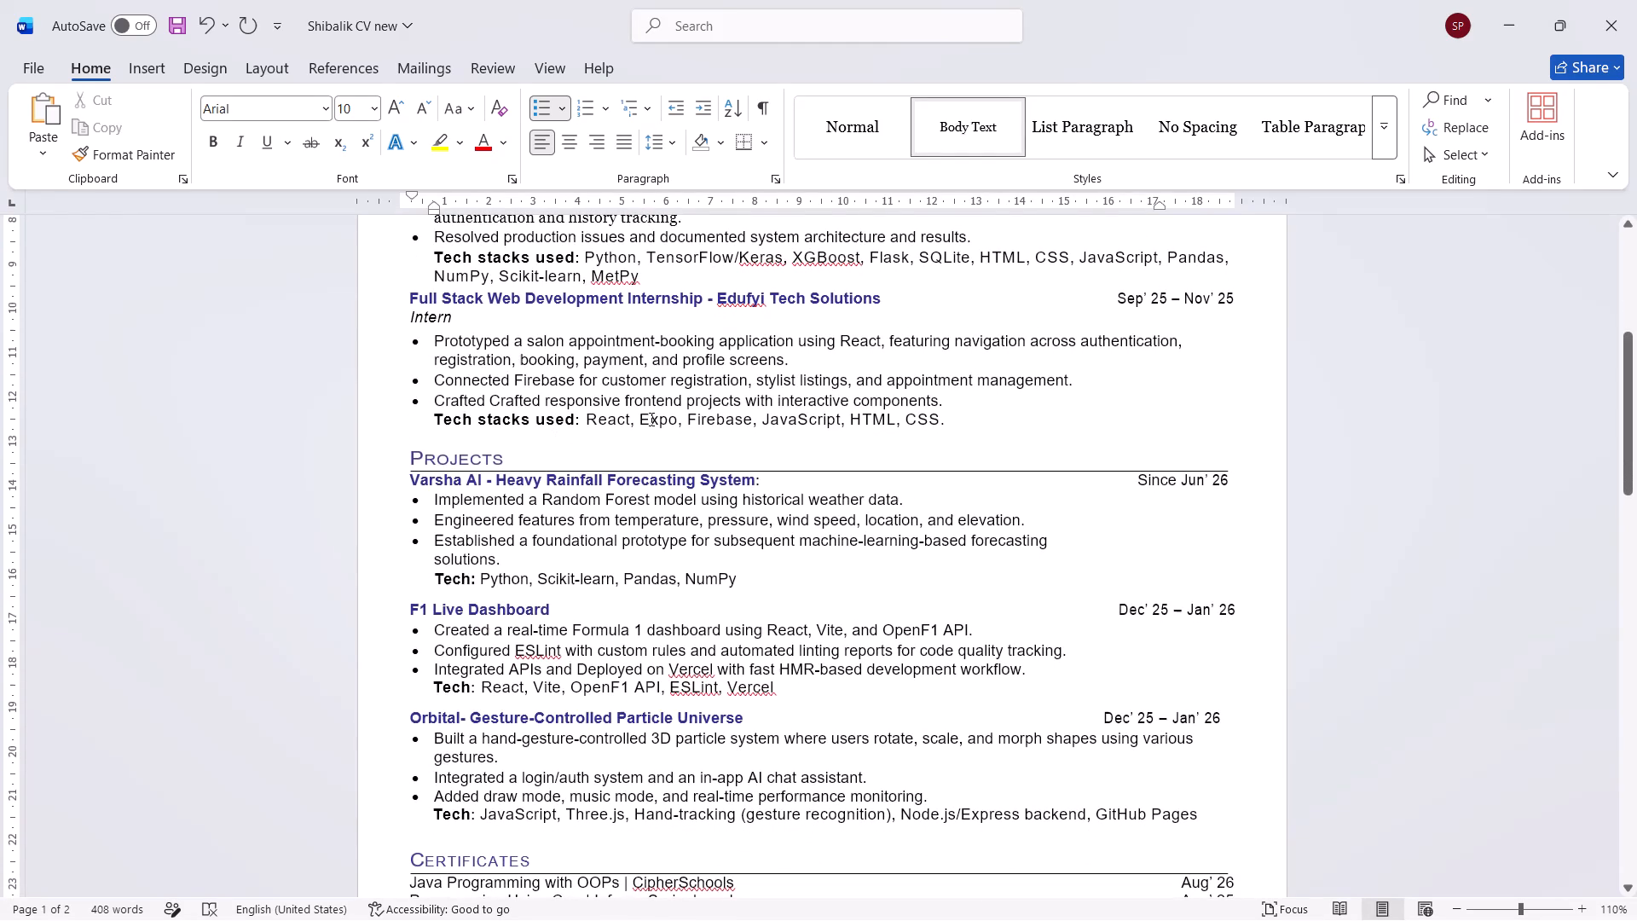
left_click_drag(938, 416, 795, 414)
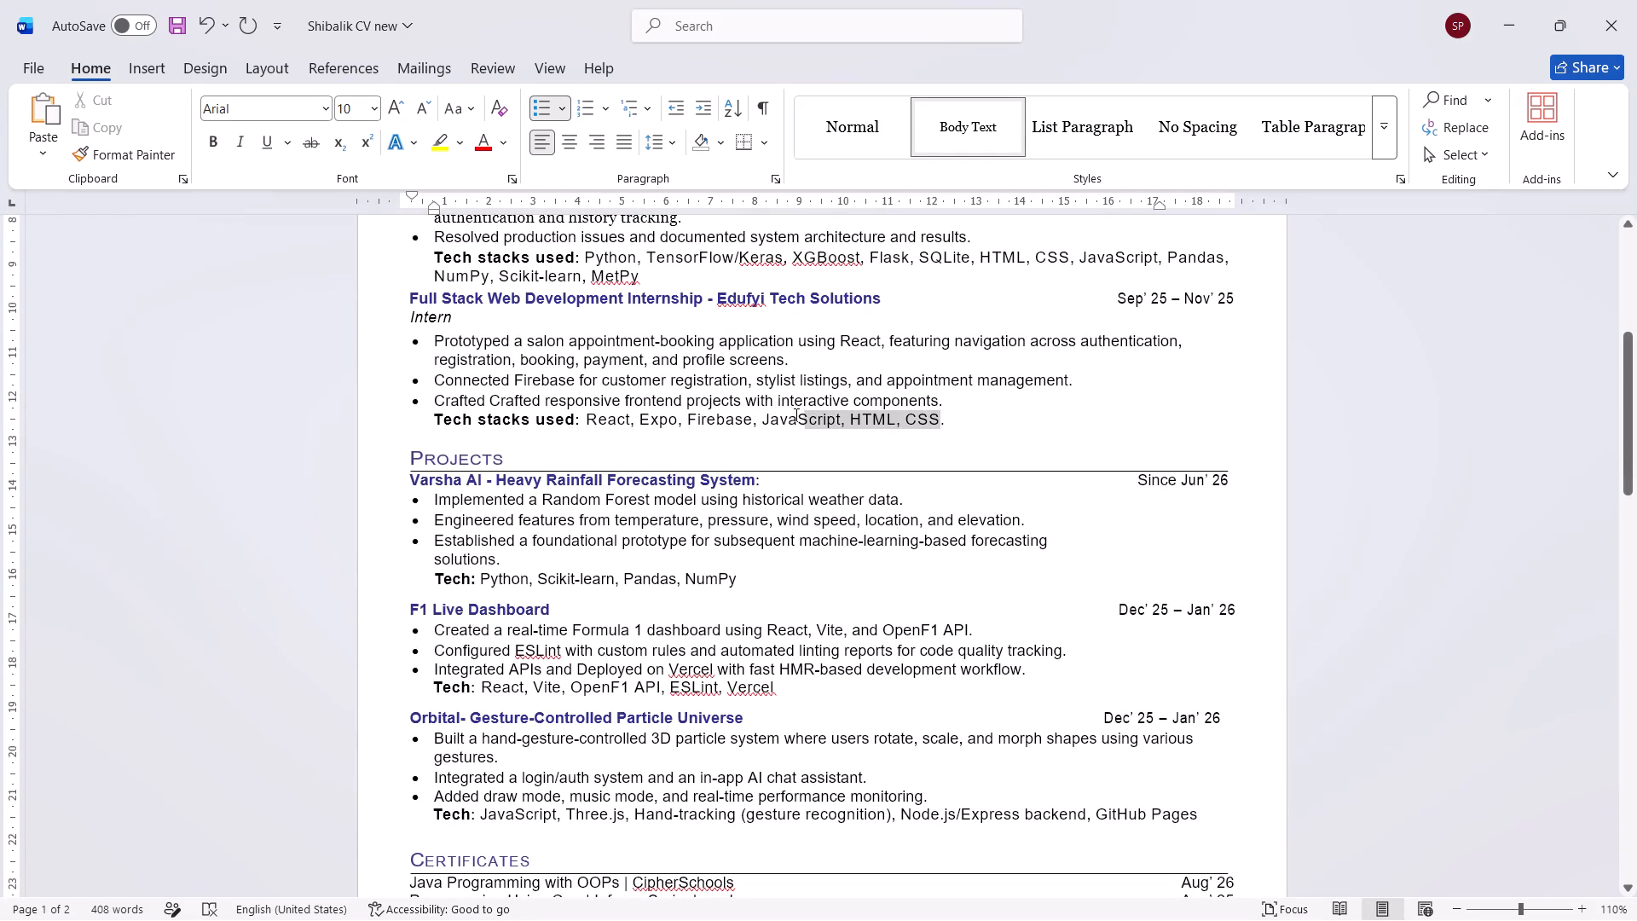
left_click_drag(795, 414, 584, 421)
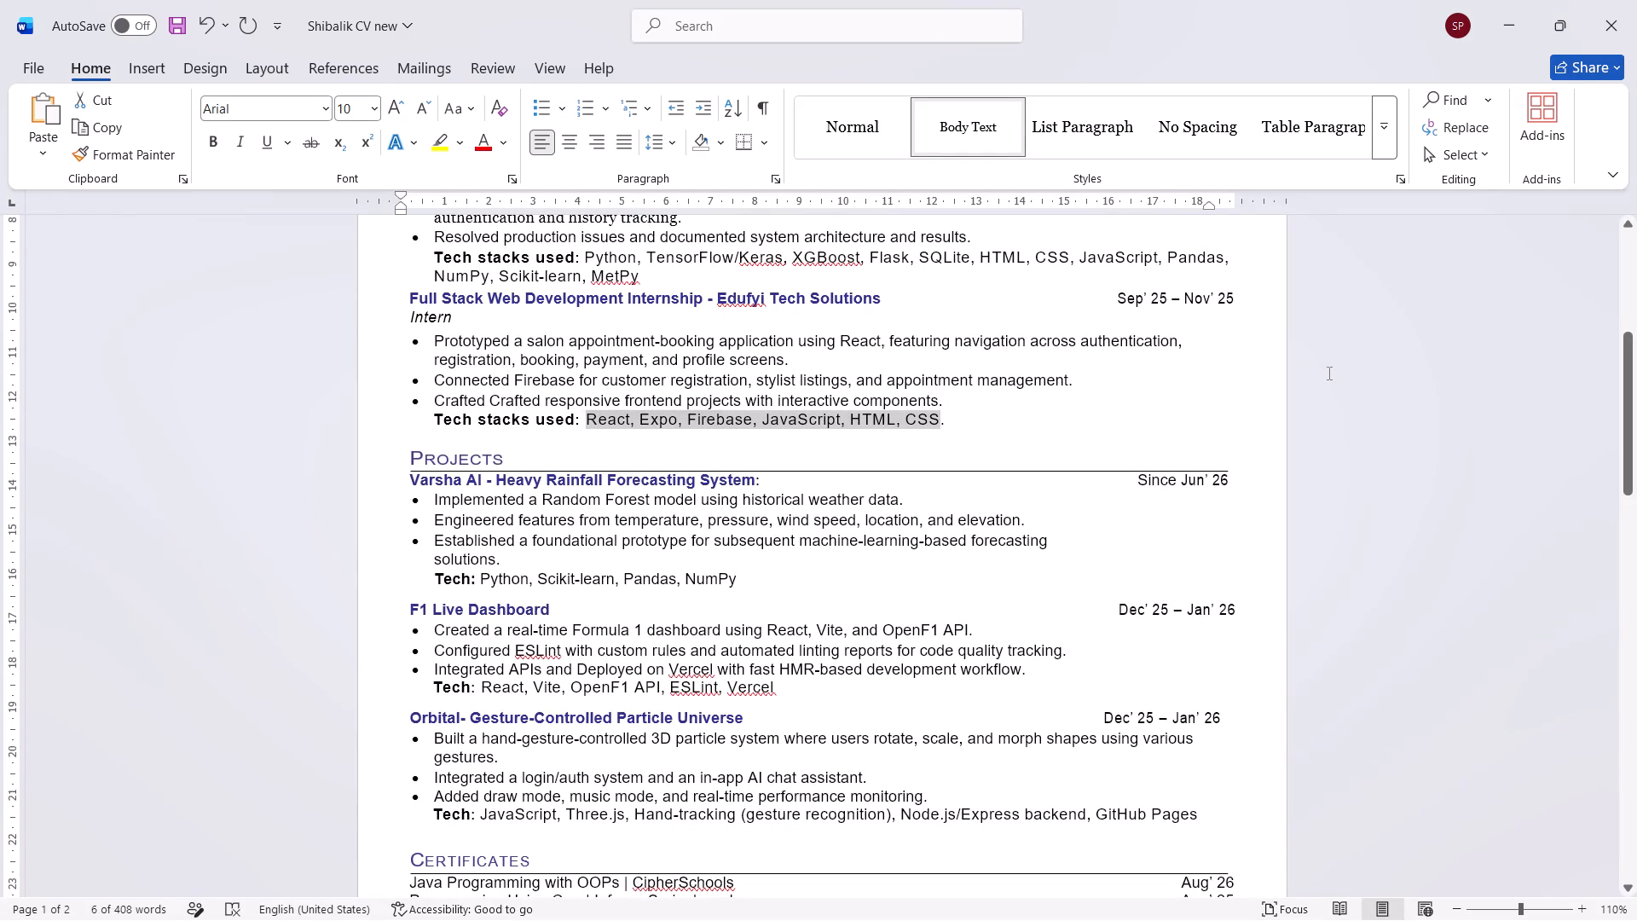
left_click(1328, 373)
Reduce the line width of the Orbital project's first bullet by bringing its right indent in to about 16 cm.
scroll(1328, 373, "down", 2)
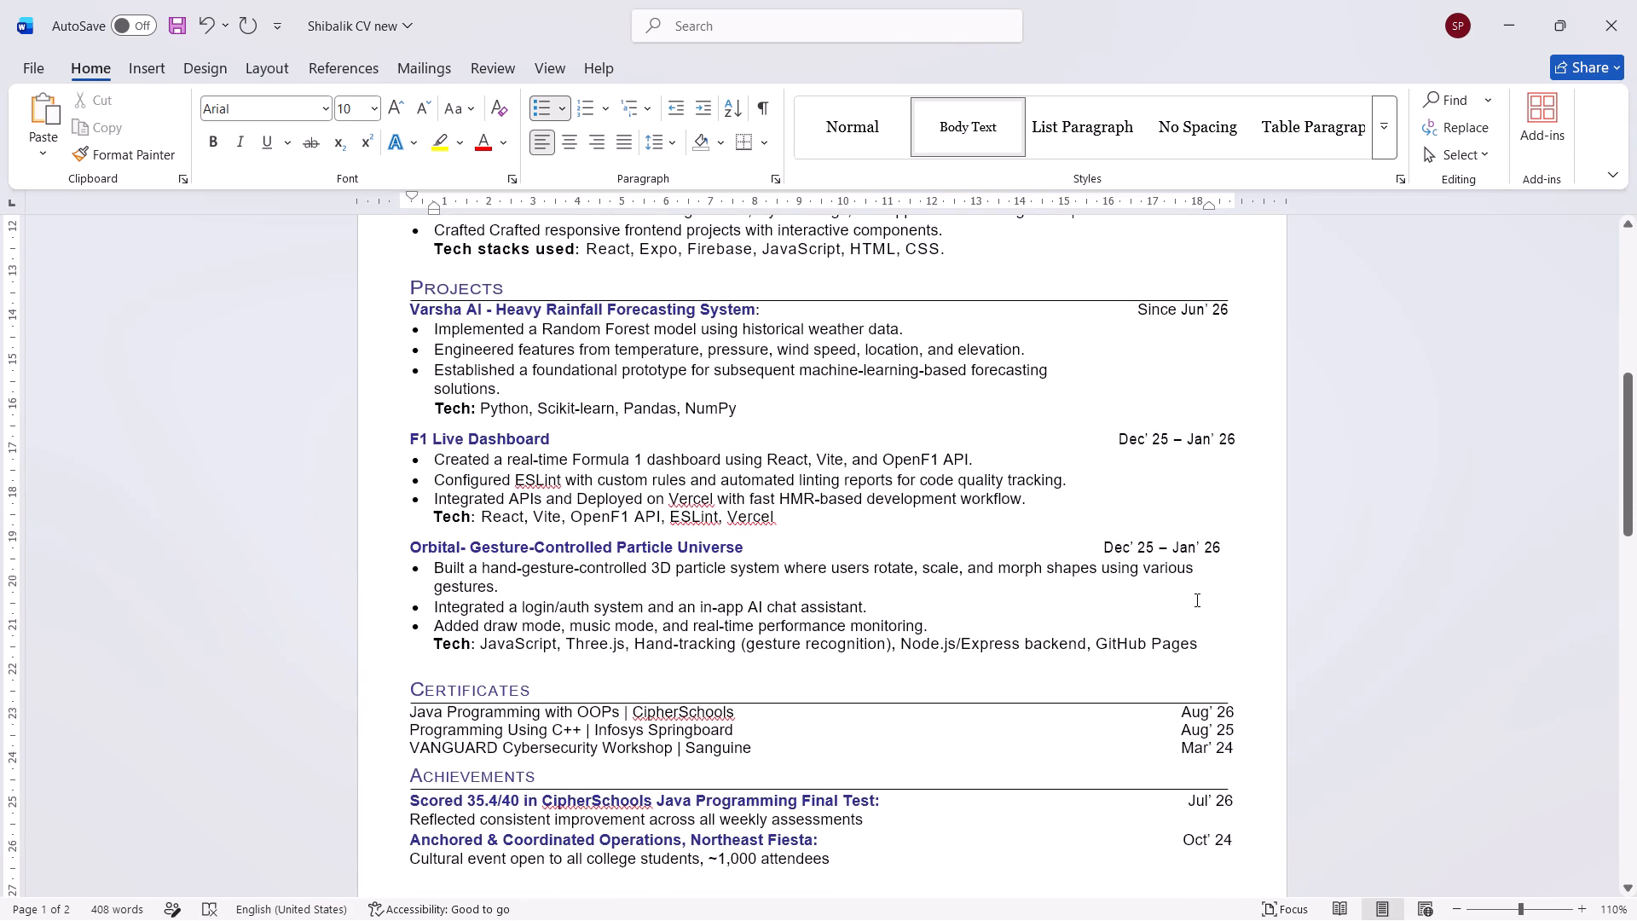
left_click(1193, 577)
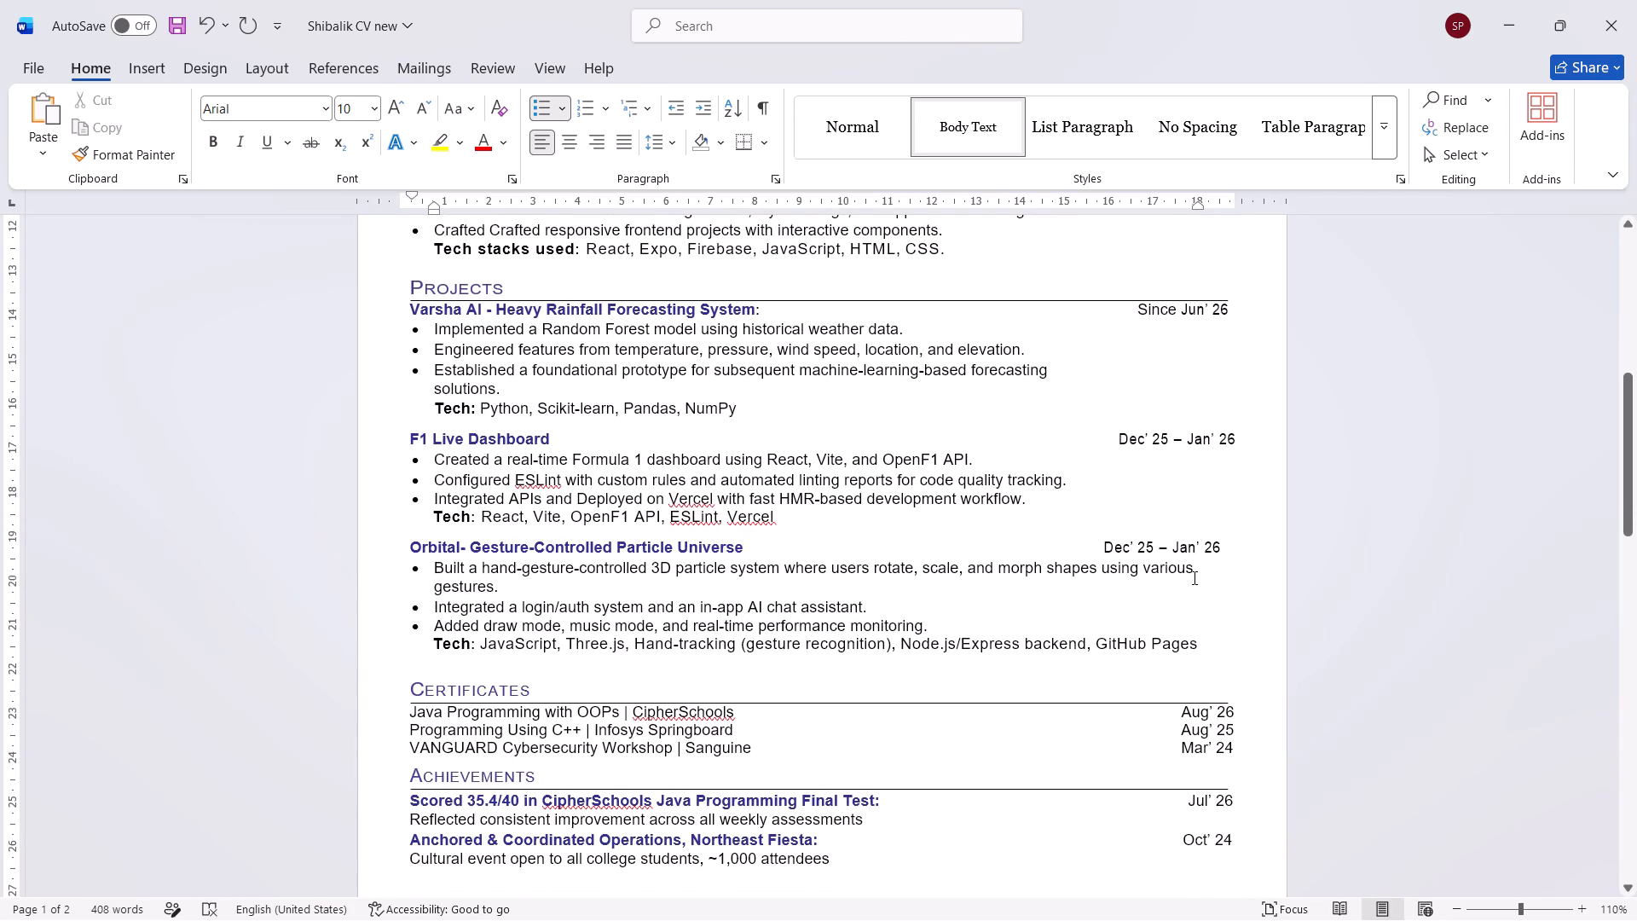
left_click(1193, 570)
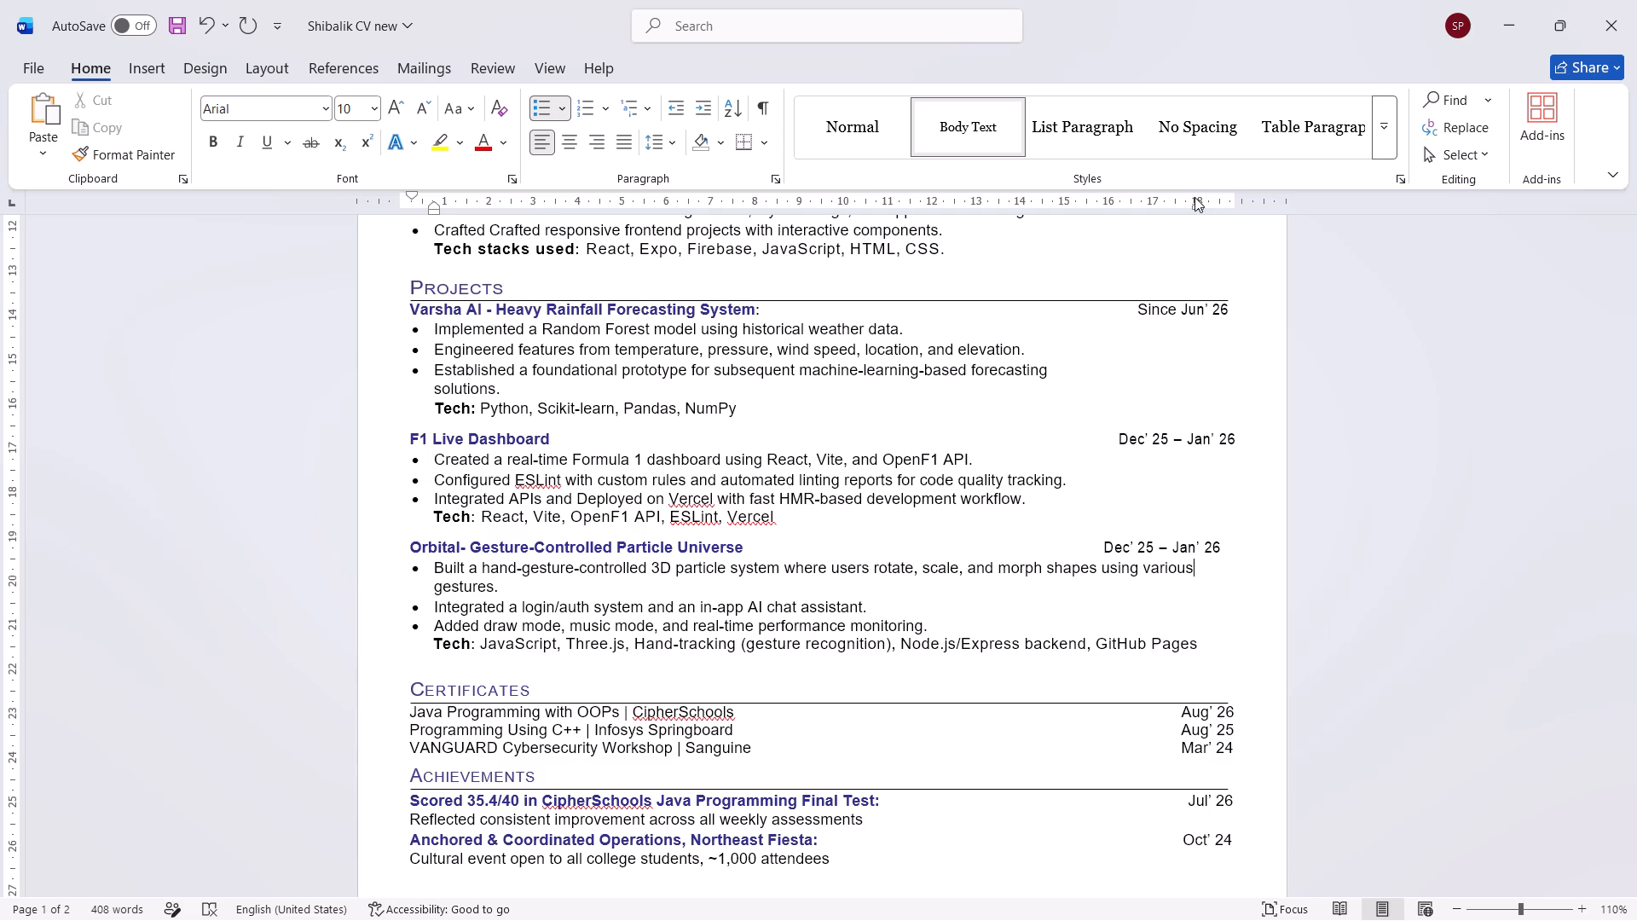
left_click_drag(1199, 201, 1131, 200)
left_click_drag(1131, 200, 1099, 202)
left_click_drag(1199, 206, 1110, 205)
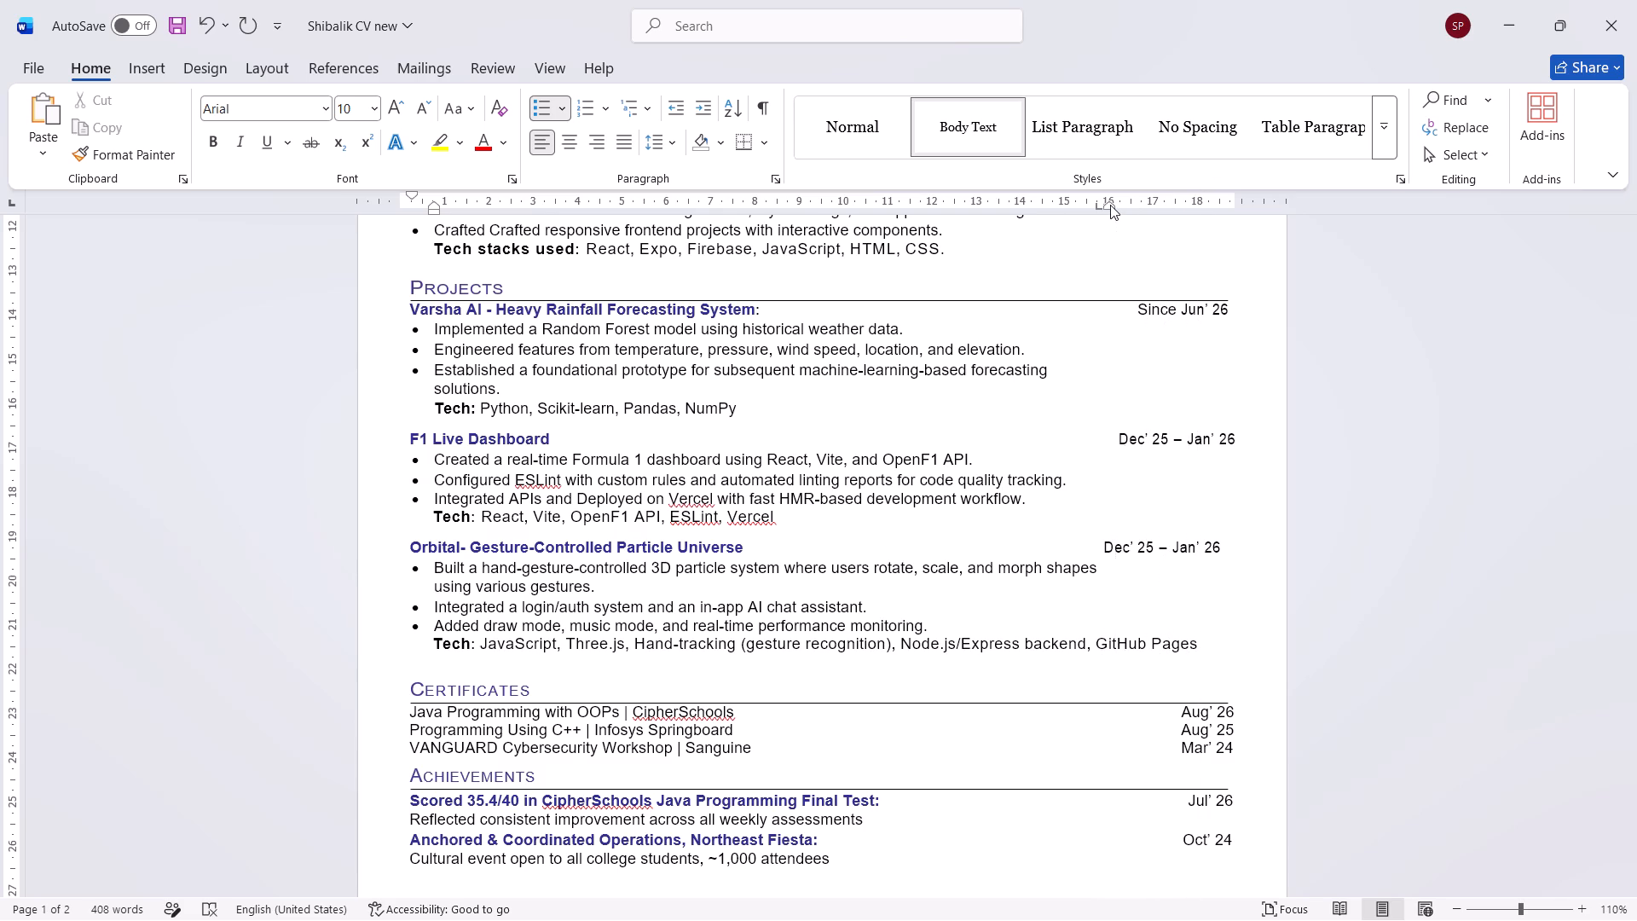
Bring the right indent of the Orbital project's Tech line in to about 16 cm.
left_click(1218, 641)
left_click_drag(1235, 206, 1134, 226)
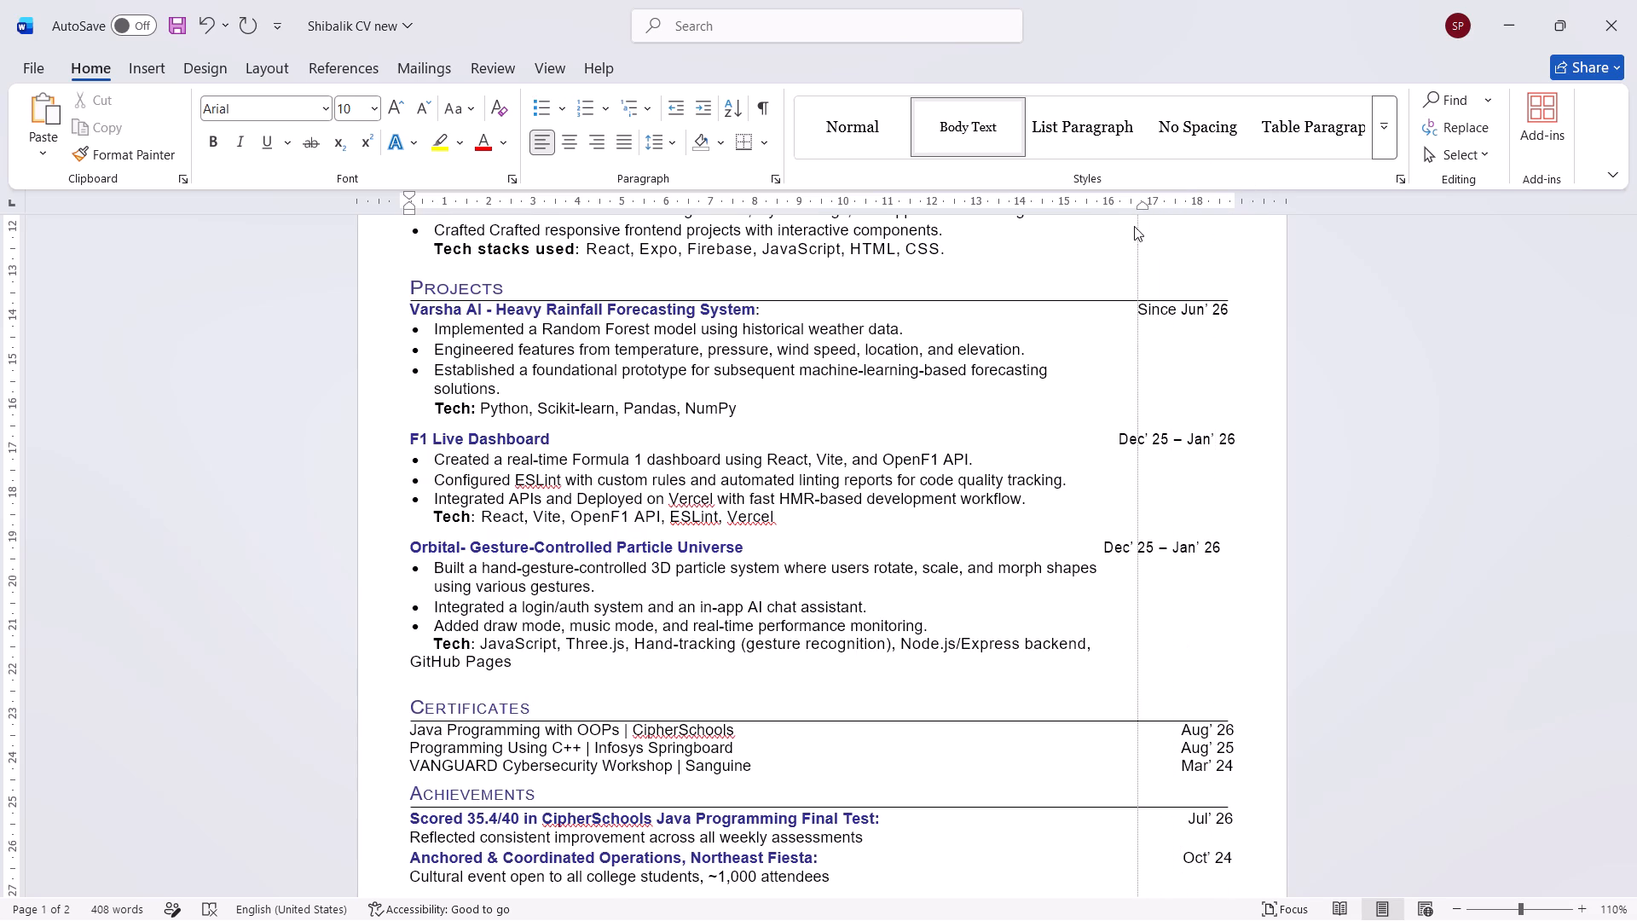
left_click_drag(1134, 226, 1114, 229)
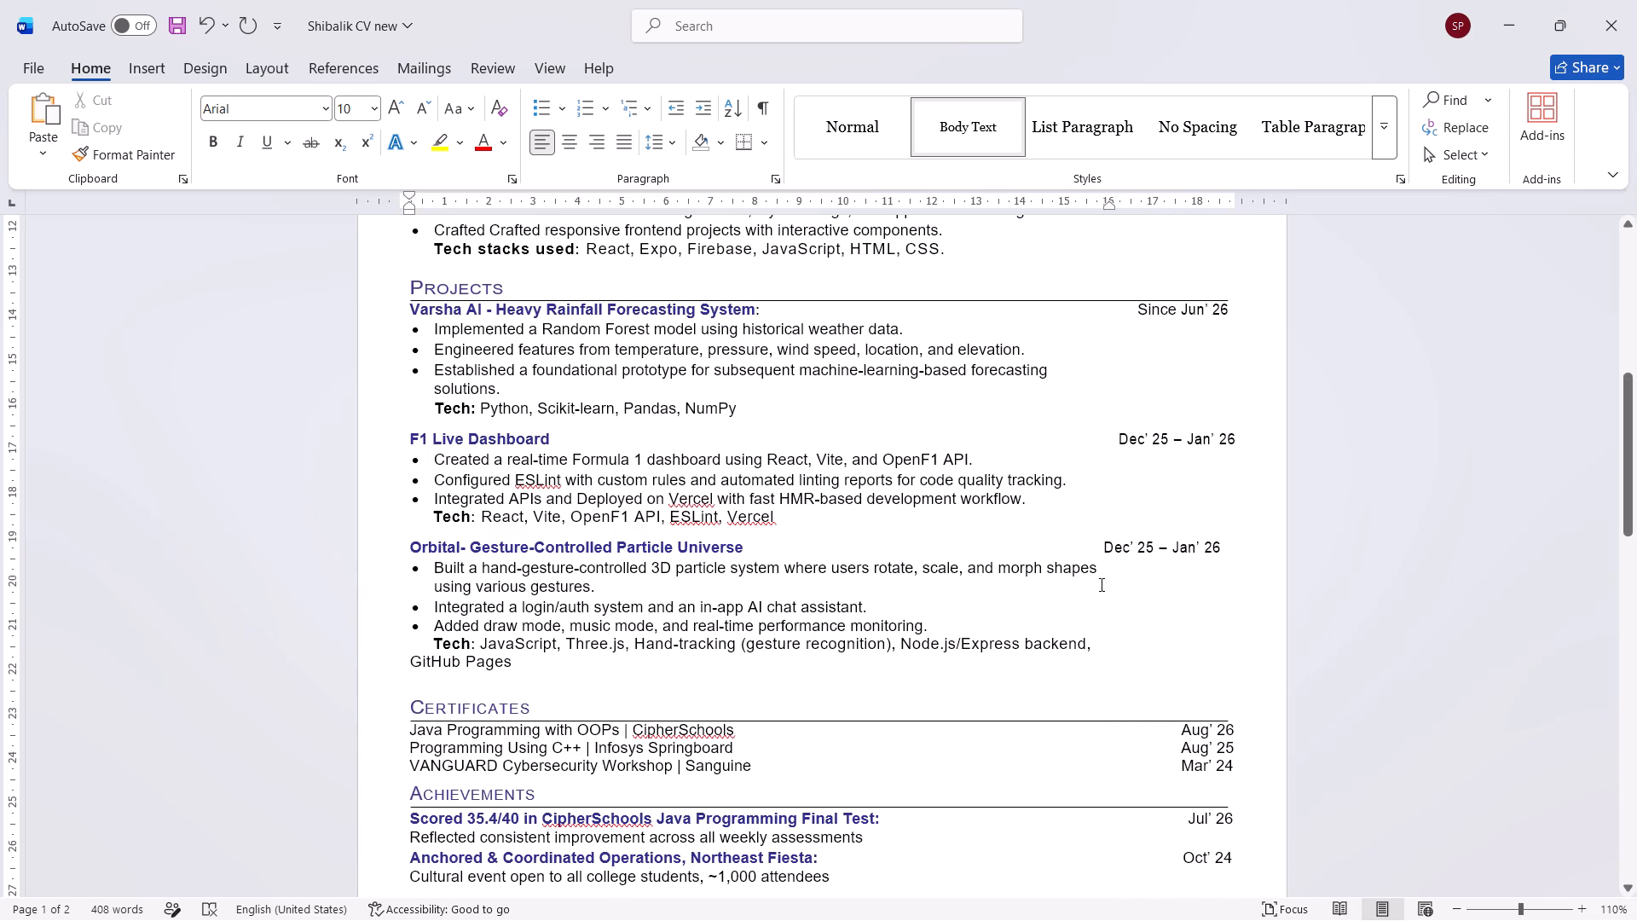
Insert three spaces before the Orbital project's date to line it up with the F1 Live Dashboard date.
left_click(1102, 543)
key("space")
key("space")
key("space")
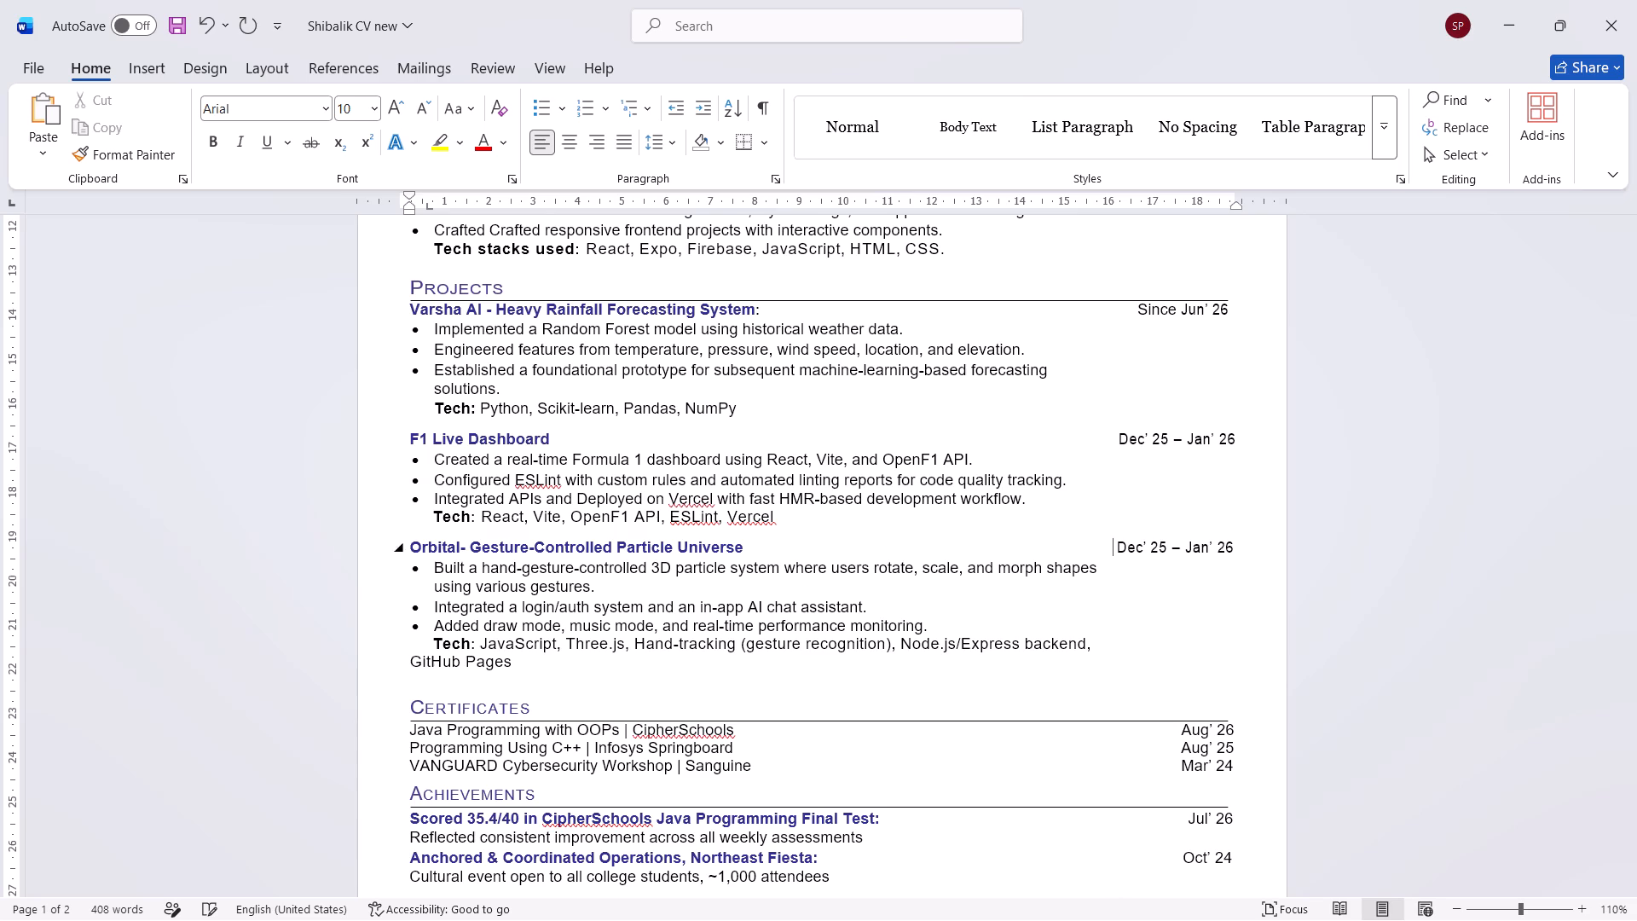
key("space")
key("BackSpace")
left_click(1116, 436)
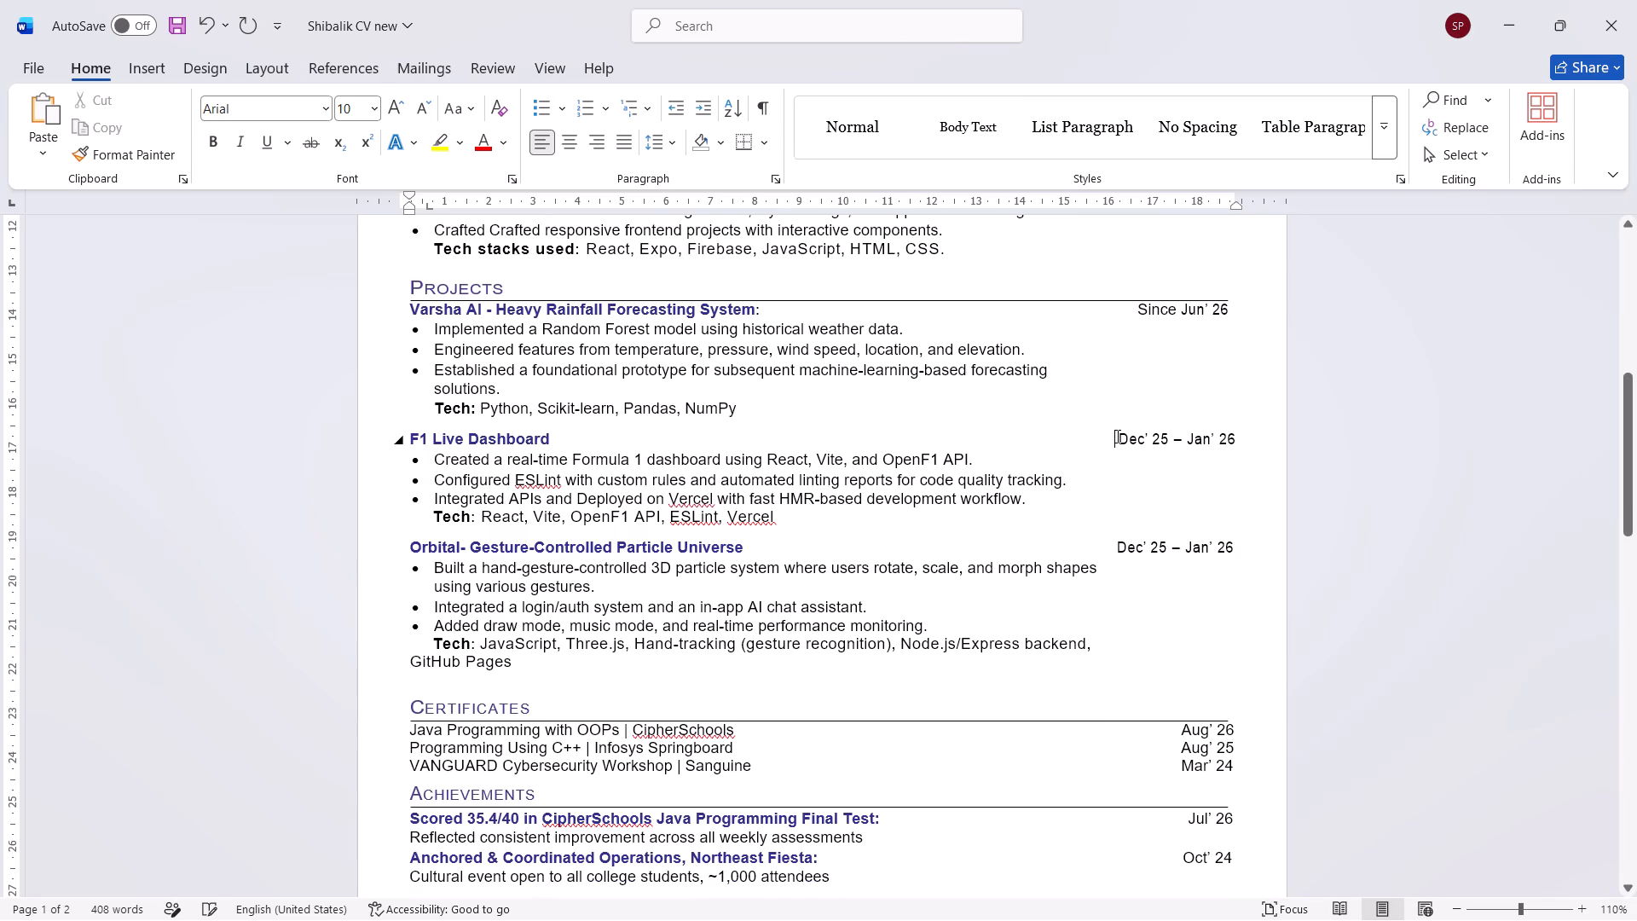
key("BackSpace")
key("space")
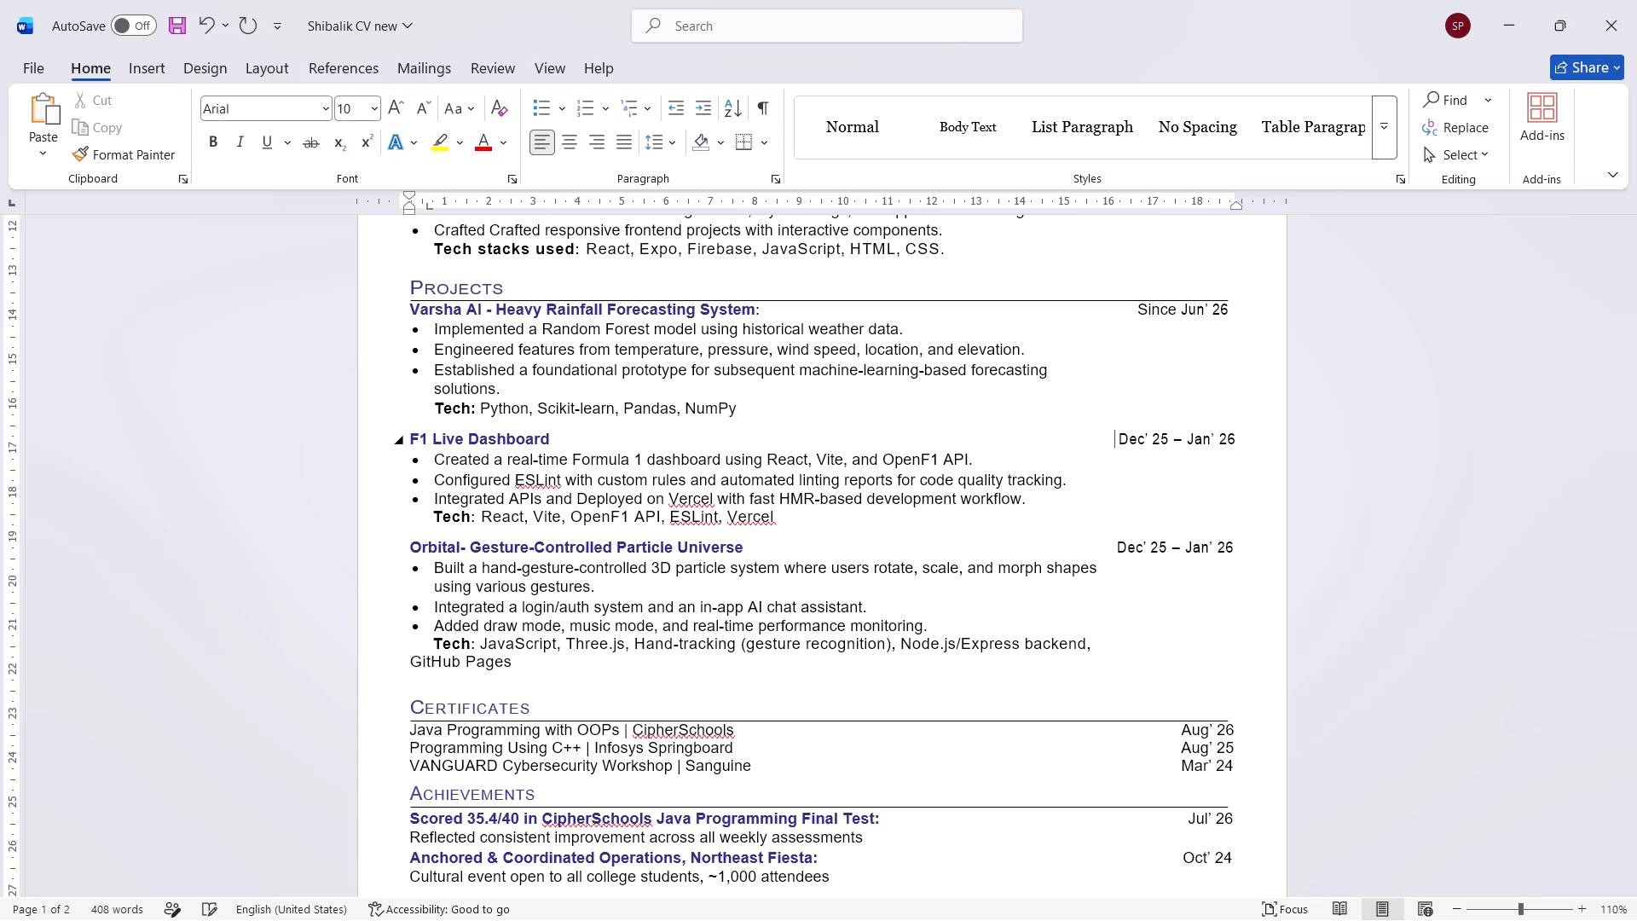
Review the CV from the projects to Education on page two and back to Internship, examining date alignment, wrapping and bullet formatting.
scroll(1116, 436, "down", 1)
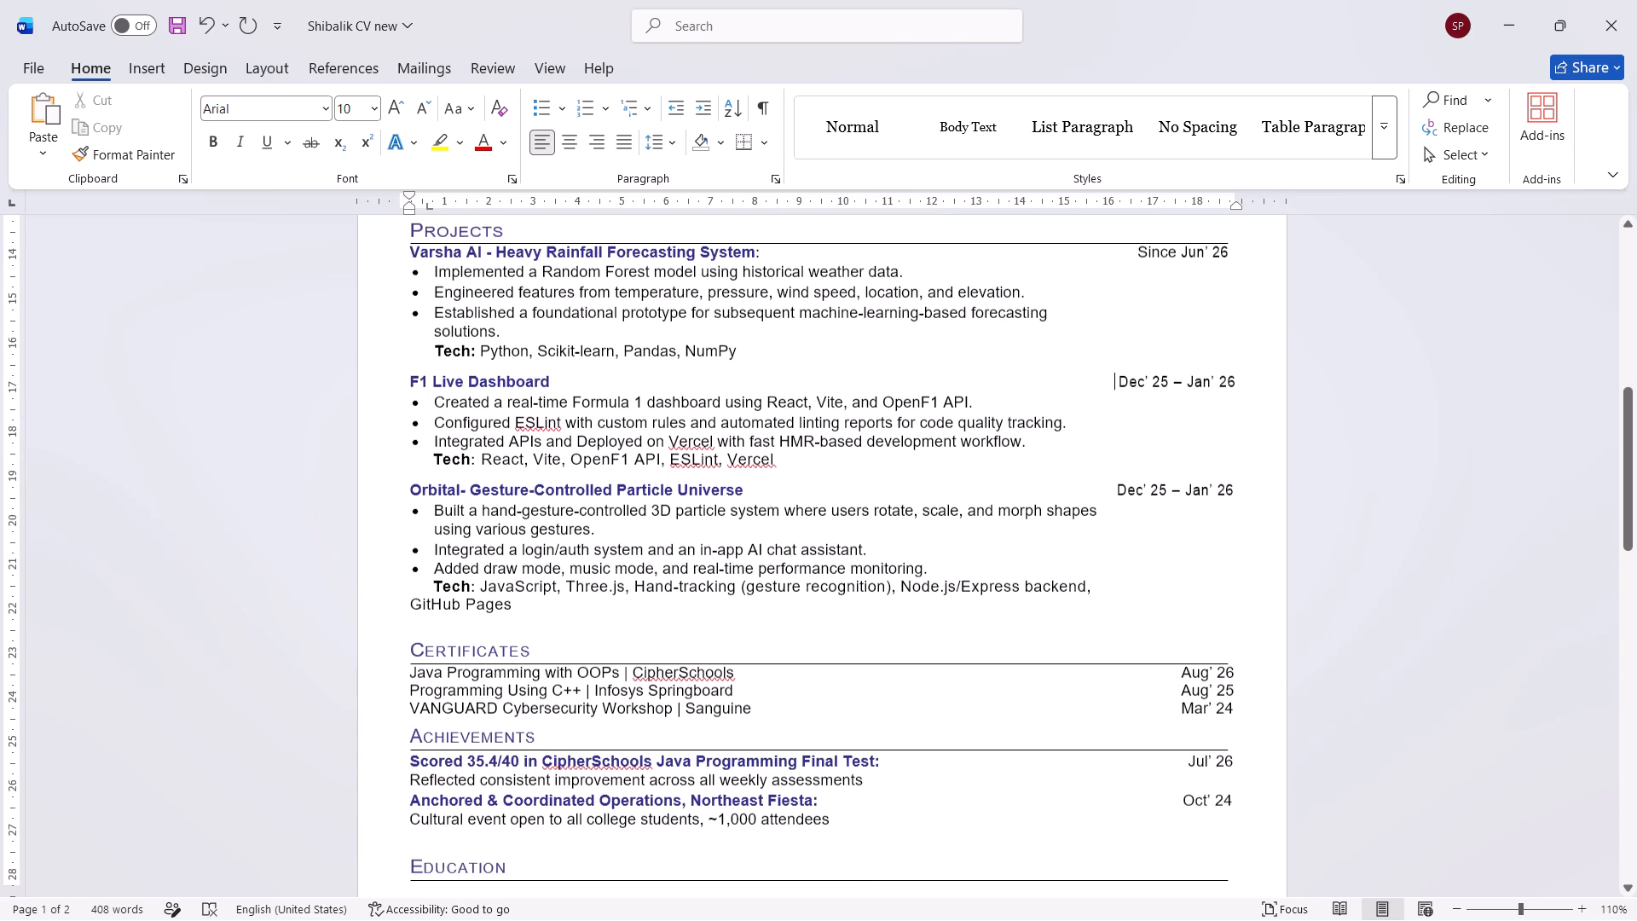
scroll(1116, 436, "down", 2)
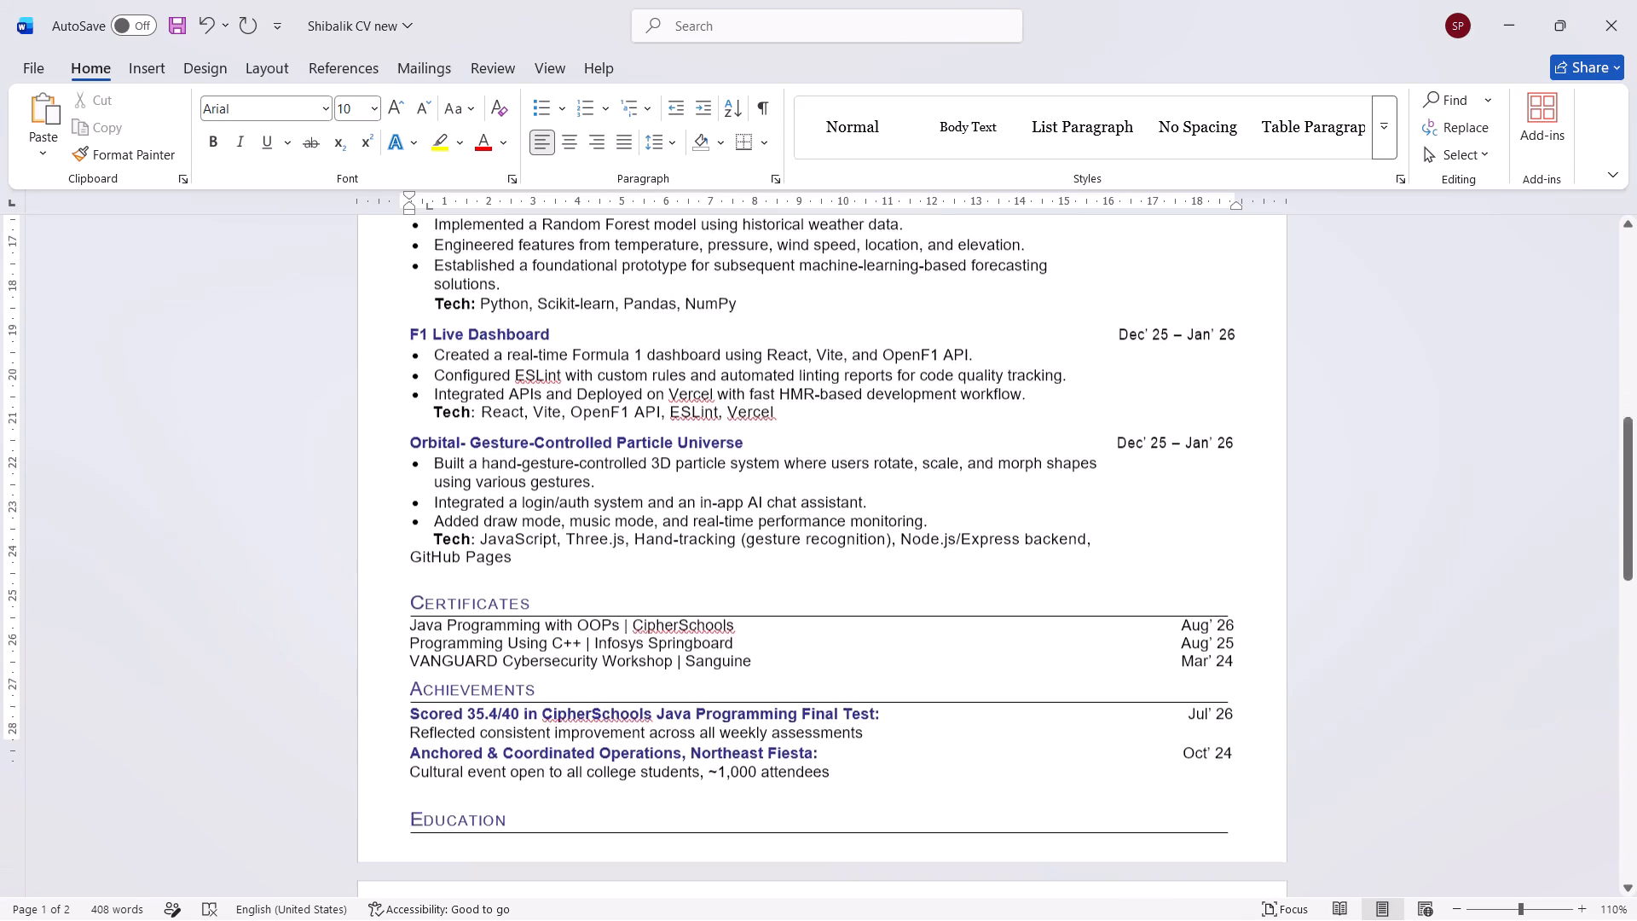
scroll(1116, 436, "down", 1)
scroll(1116, 436, "up", 1)
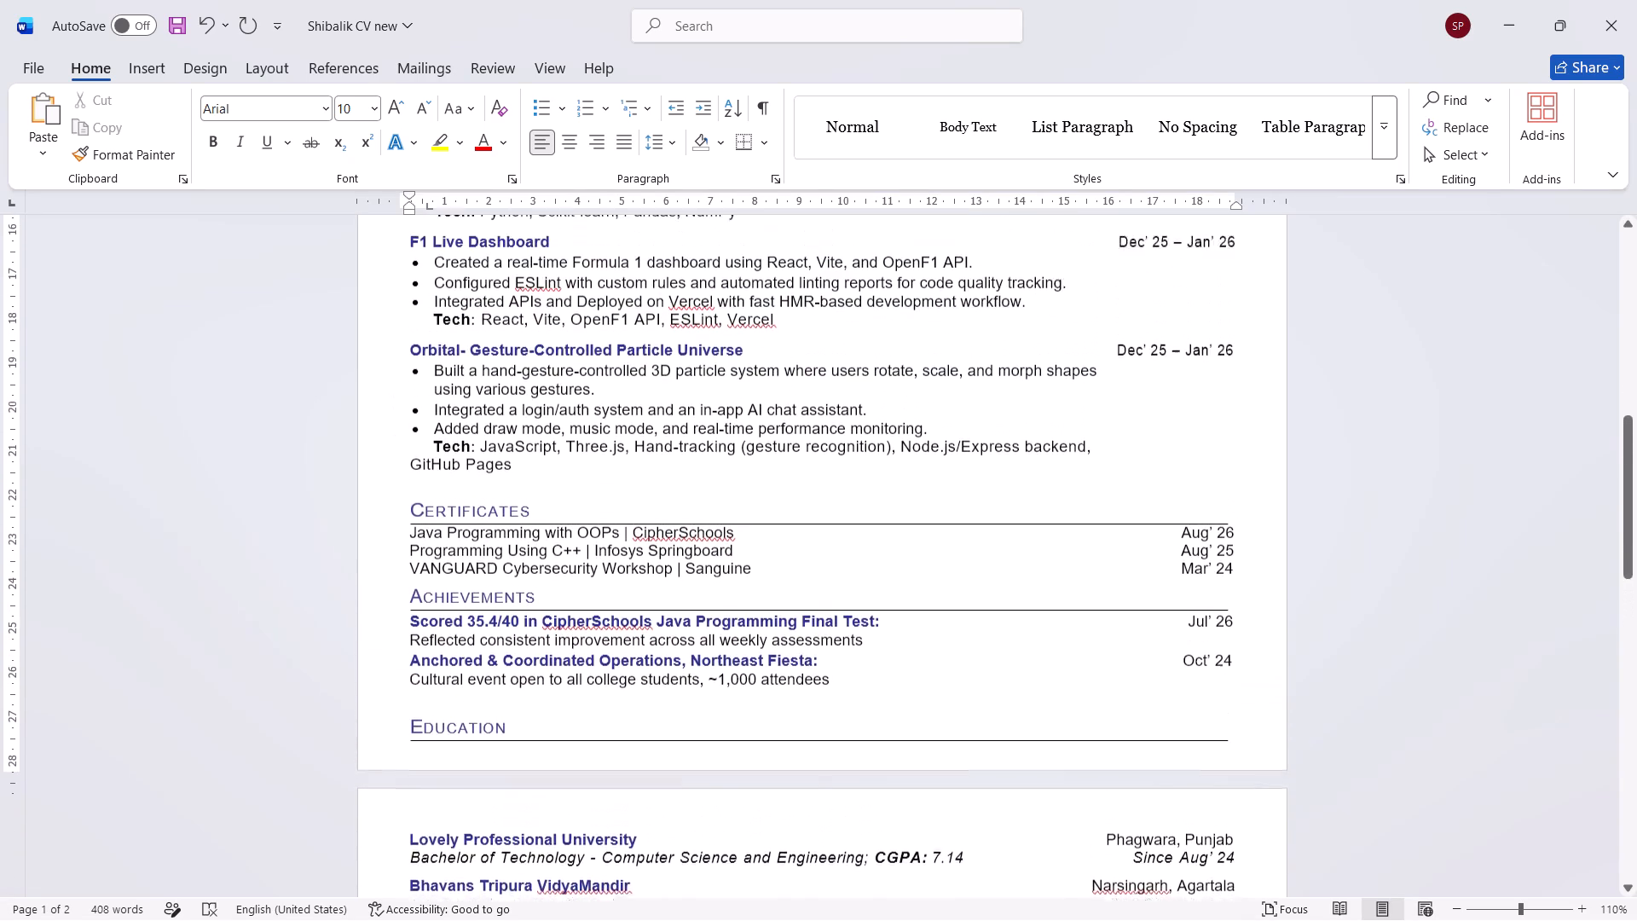
scroll(1116, 436, "up", 3)
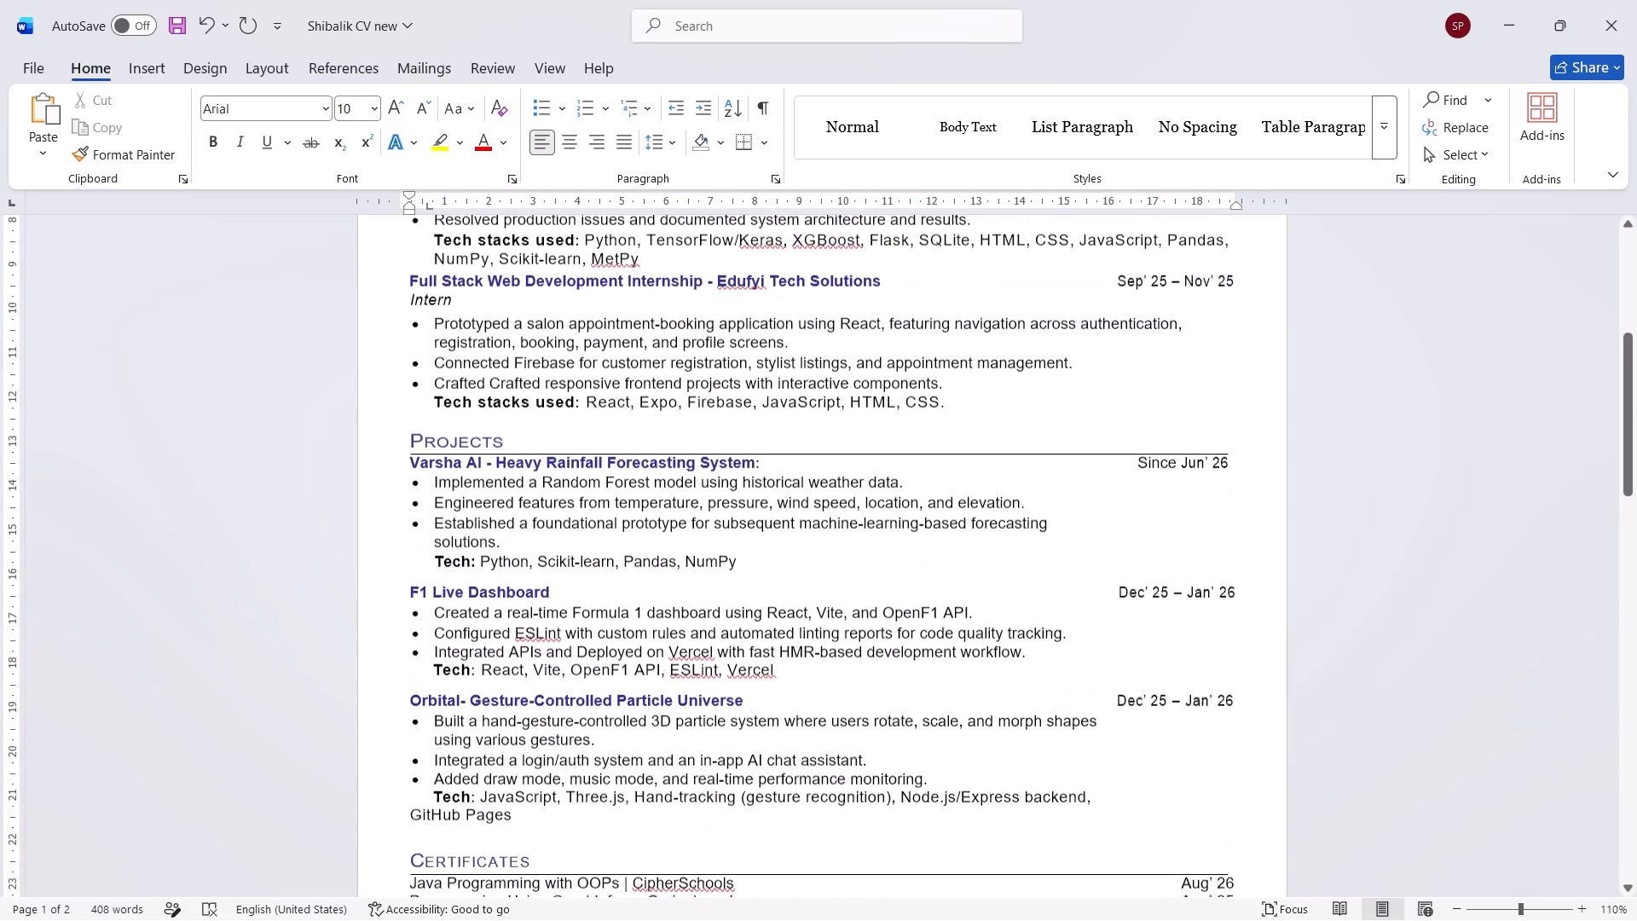
scroll(1116, 436, "up", 2)
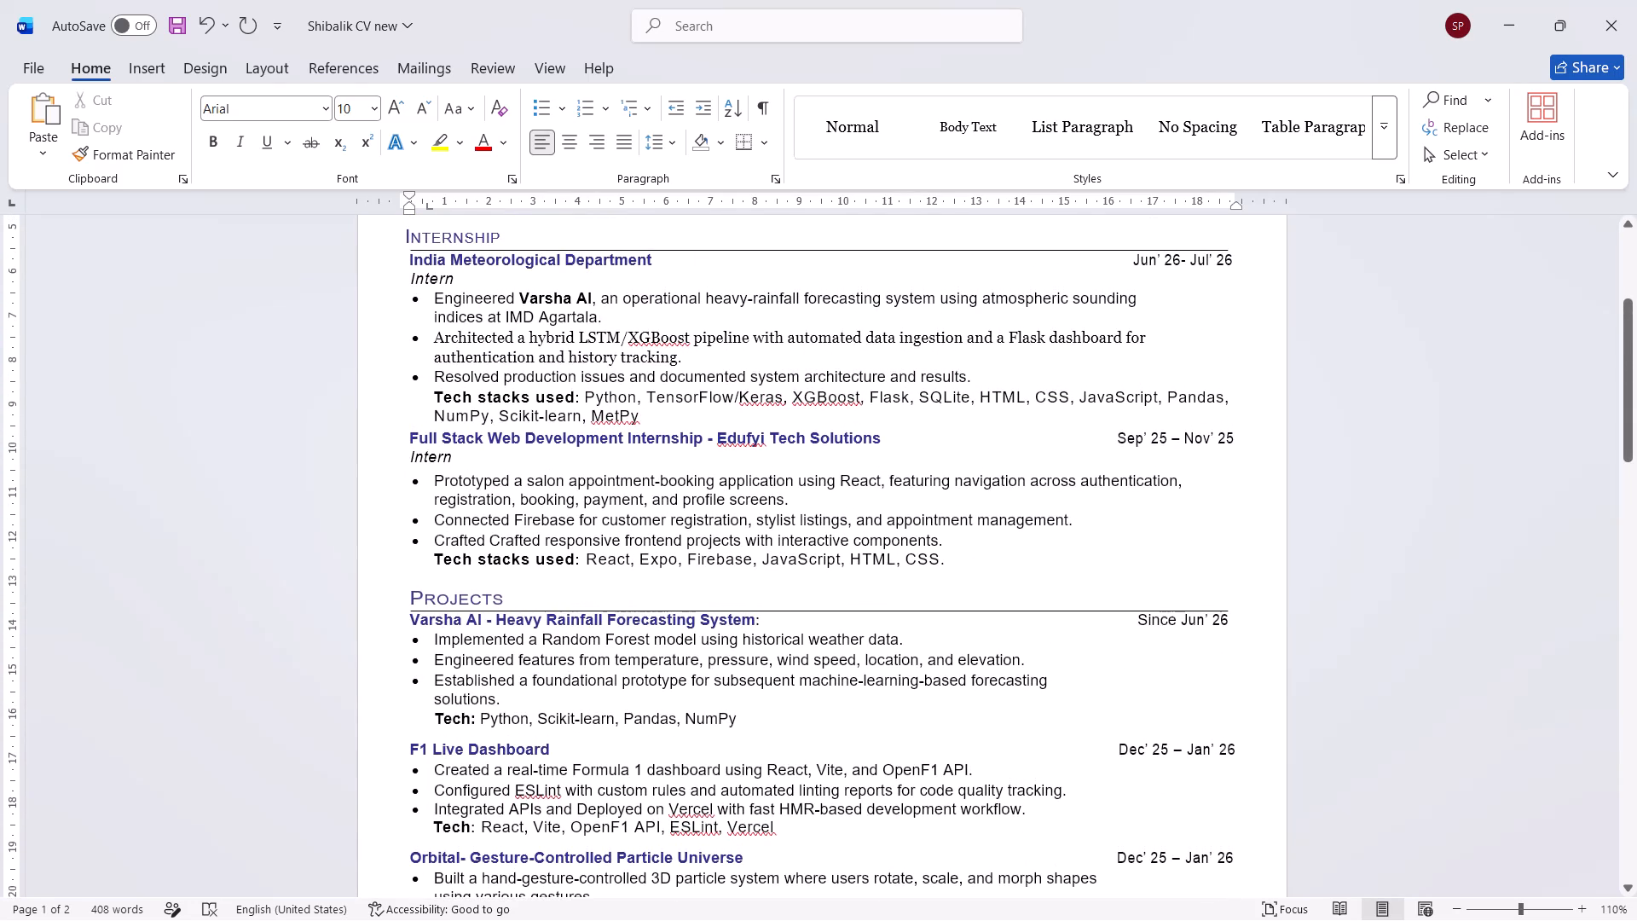
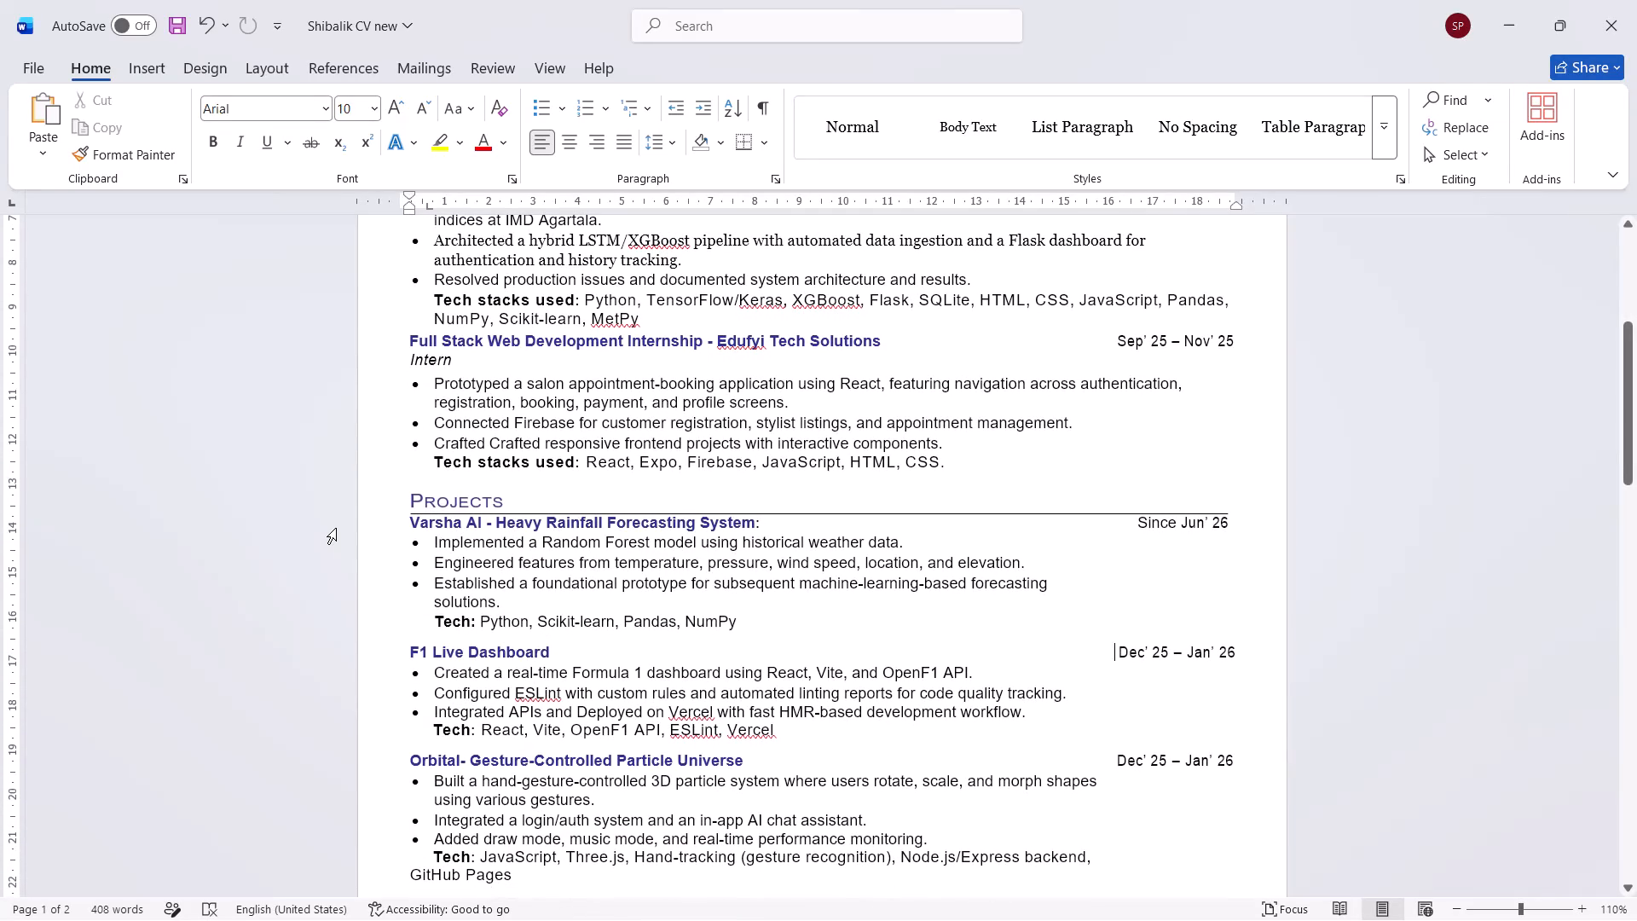
Shorten JavaScript to JS in the India Meteorological Department internship's tech stacks line.
scroll(336, 528, "up", 1)
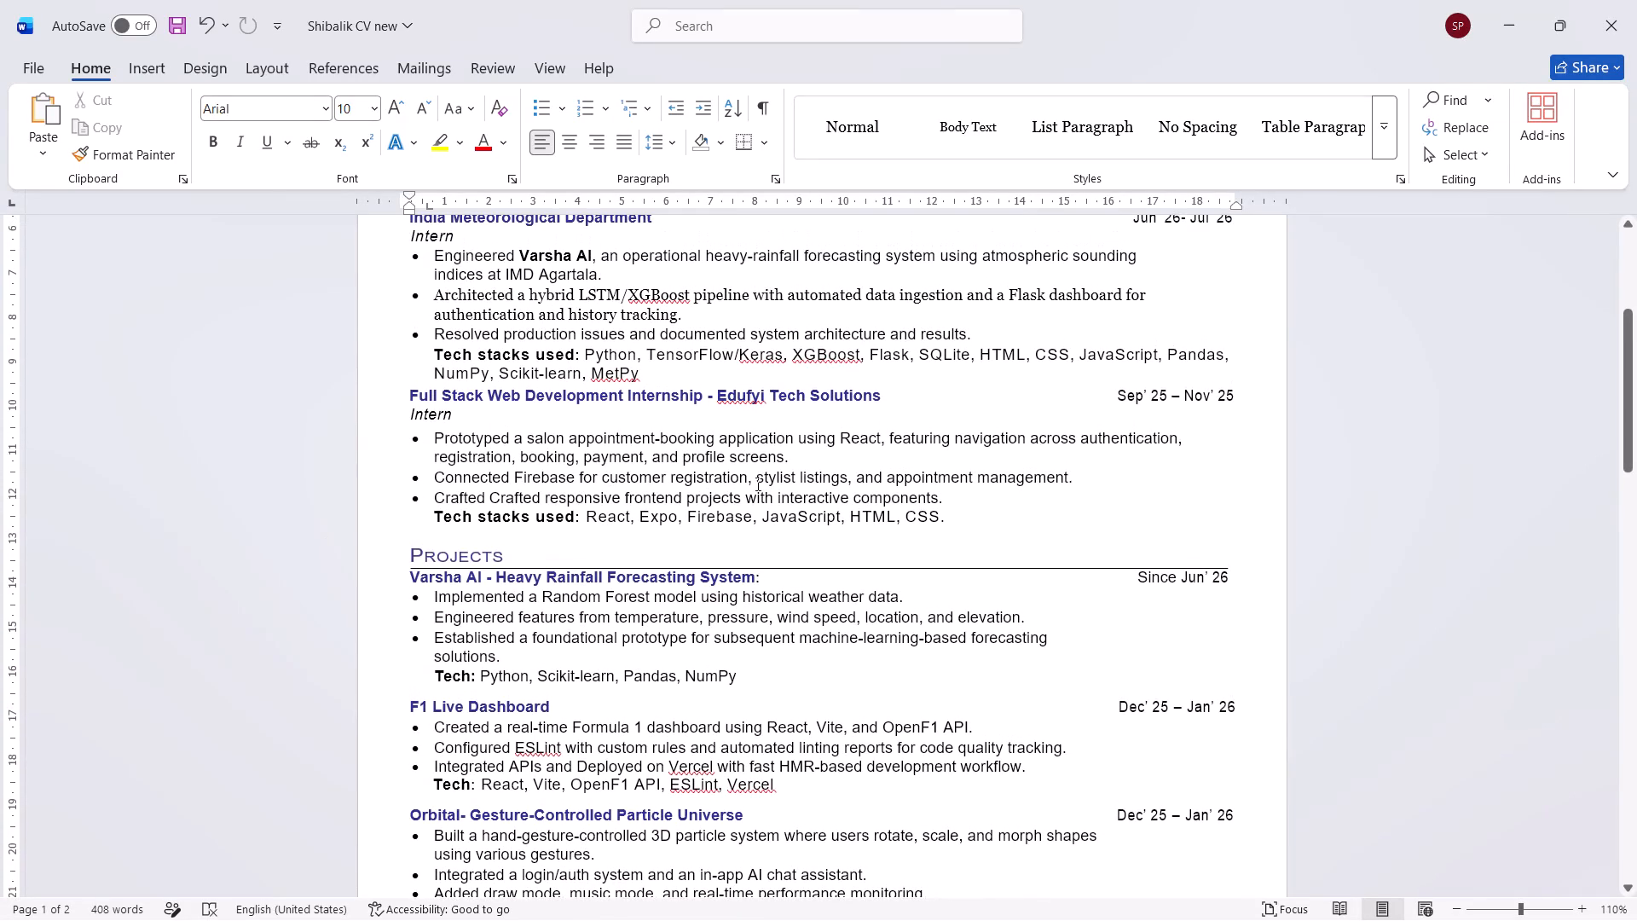
scroll(840, 437, "up", 1)
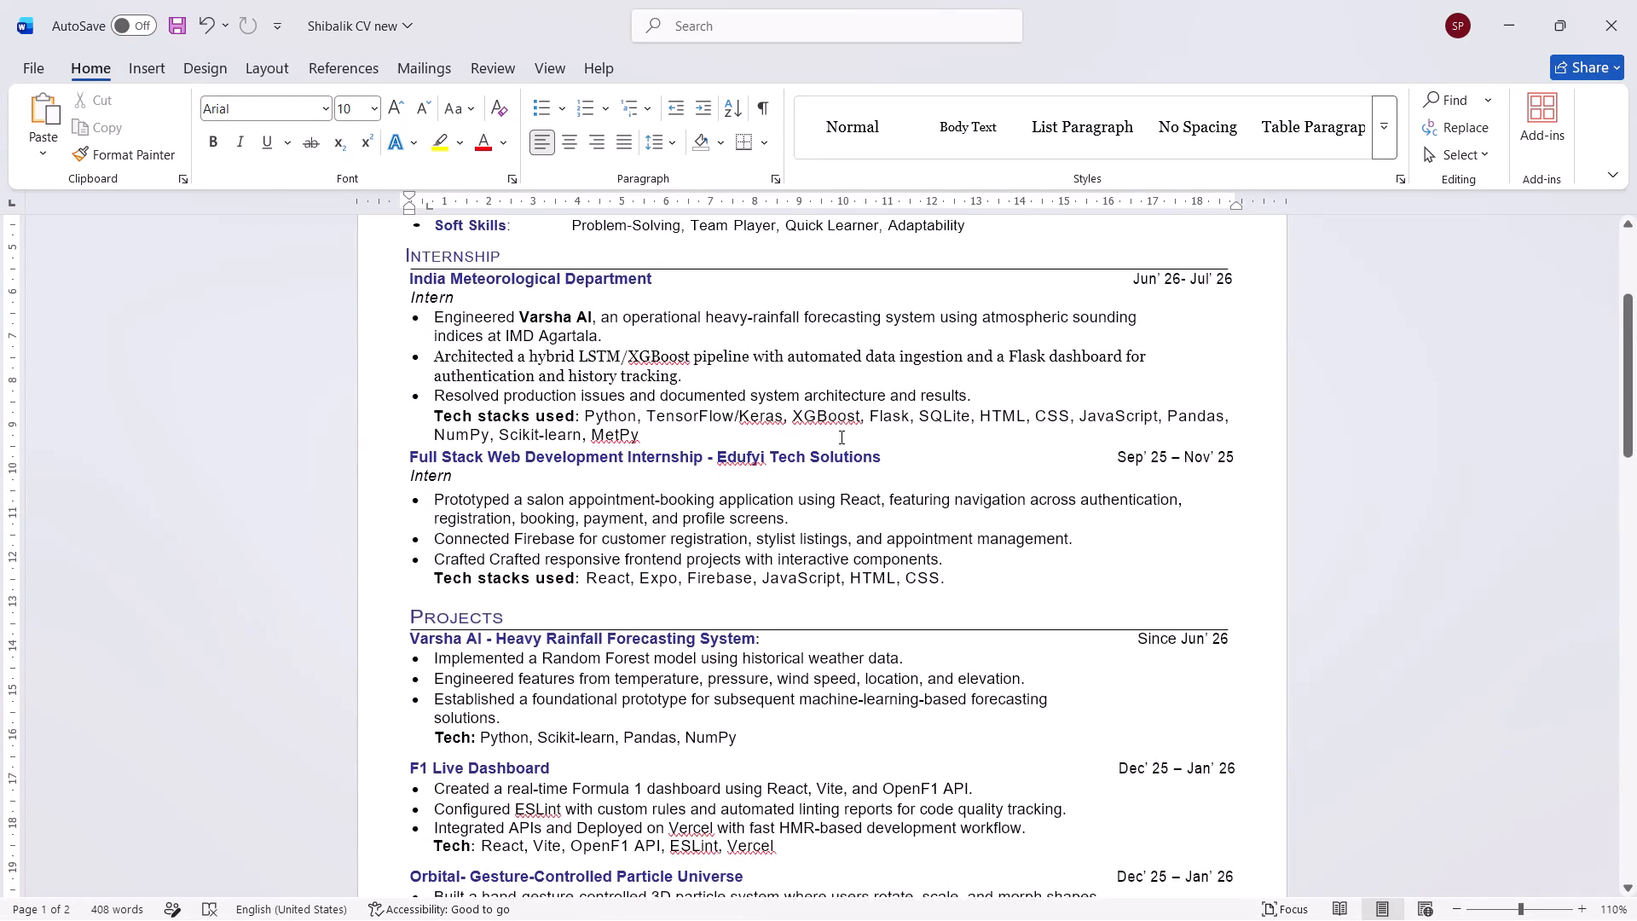
scroll(840, 437, "up", 1)
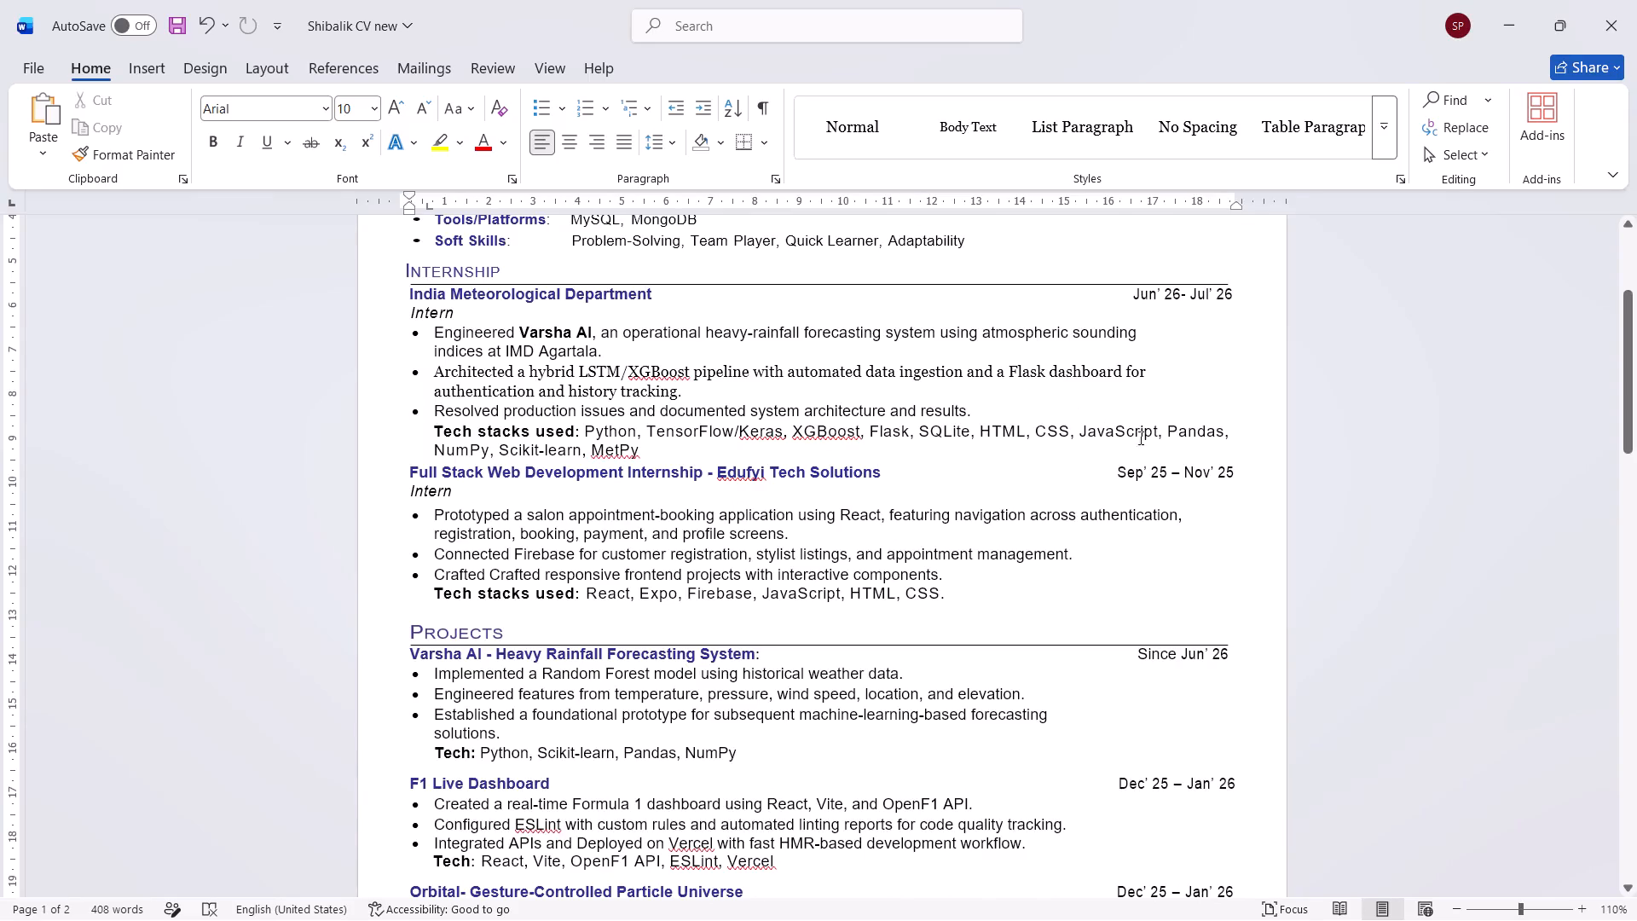
scroll(1148, 438, "up", 1)
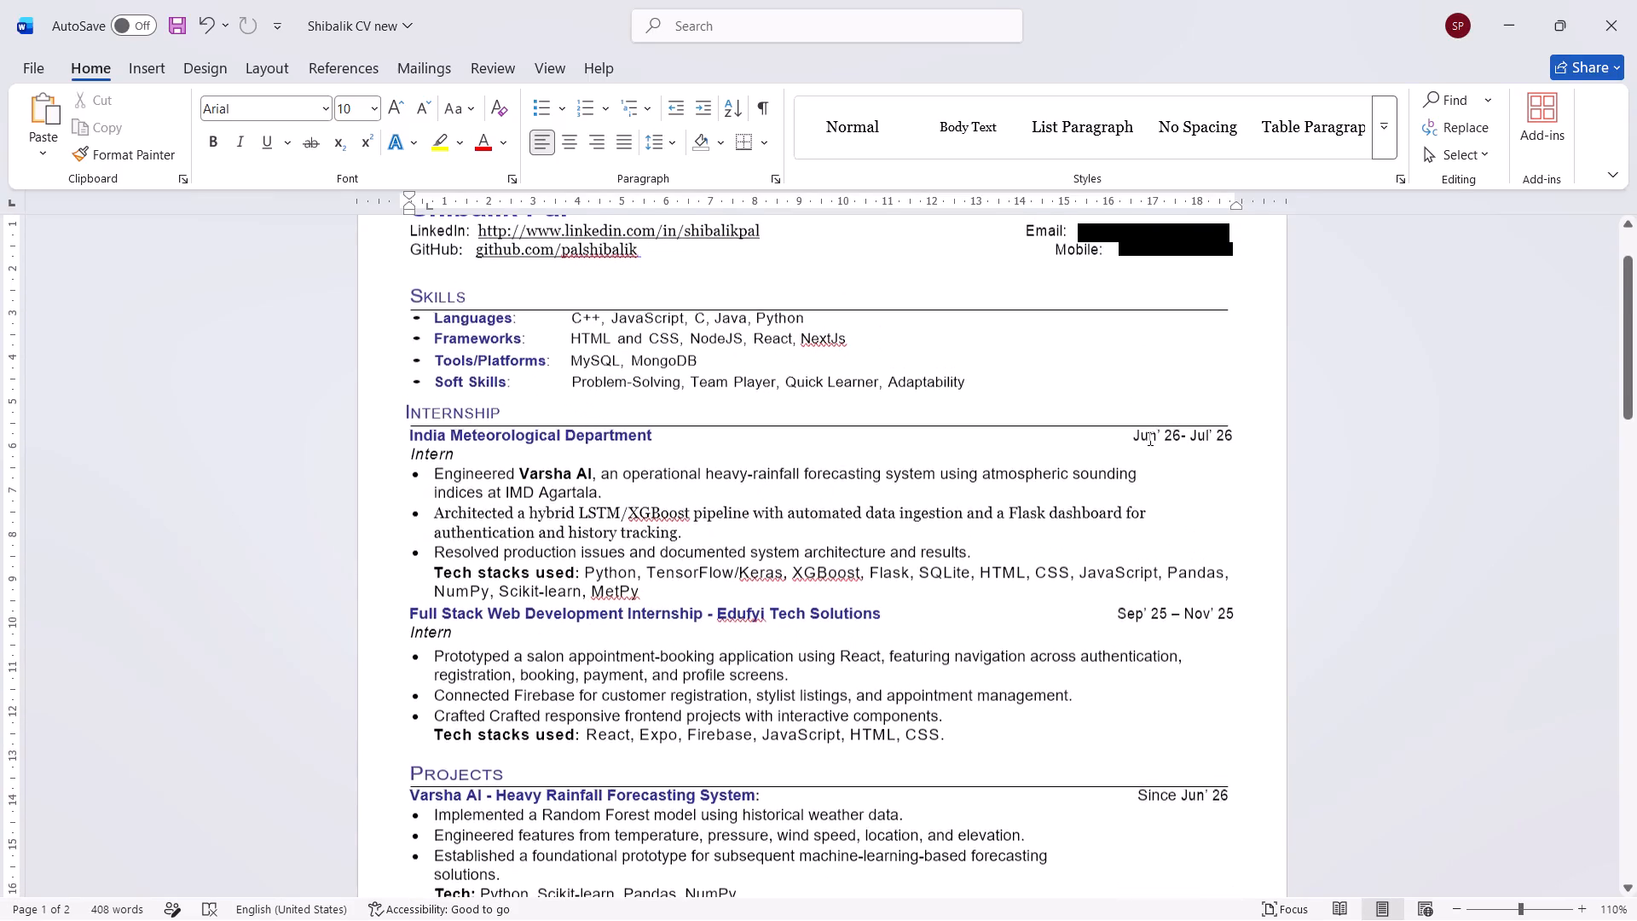
scroll(1148, 438, "up", 1)
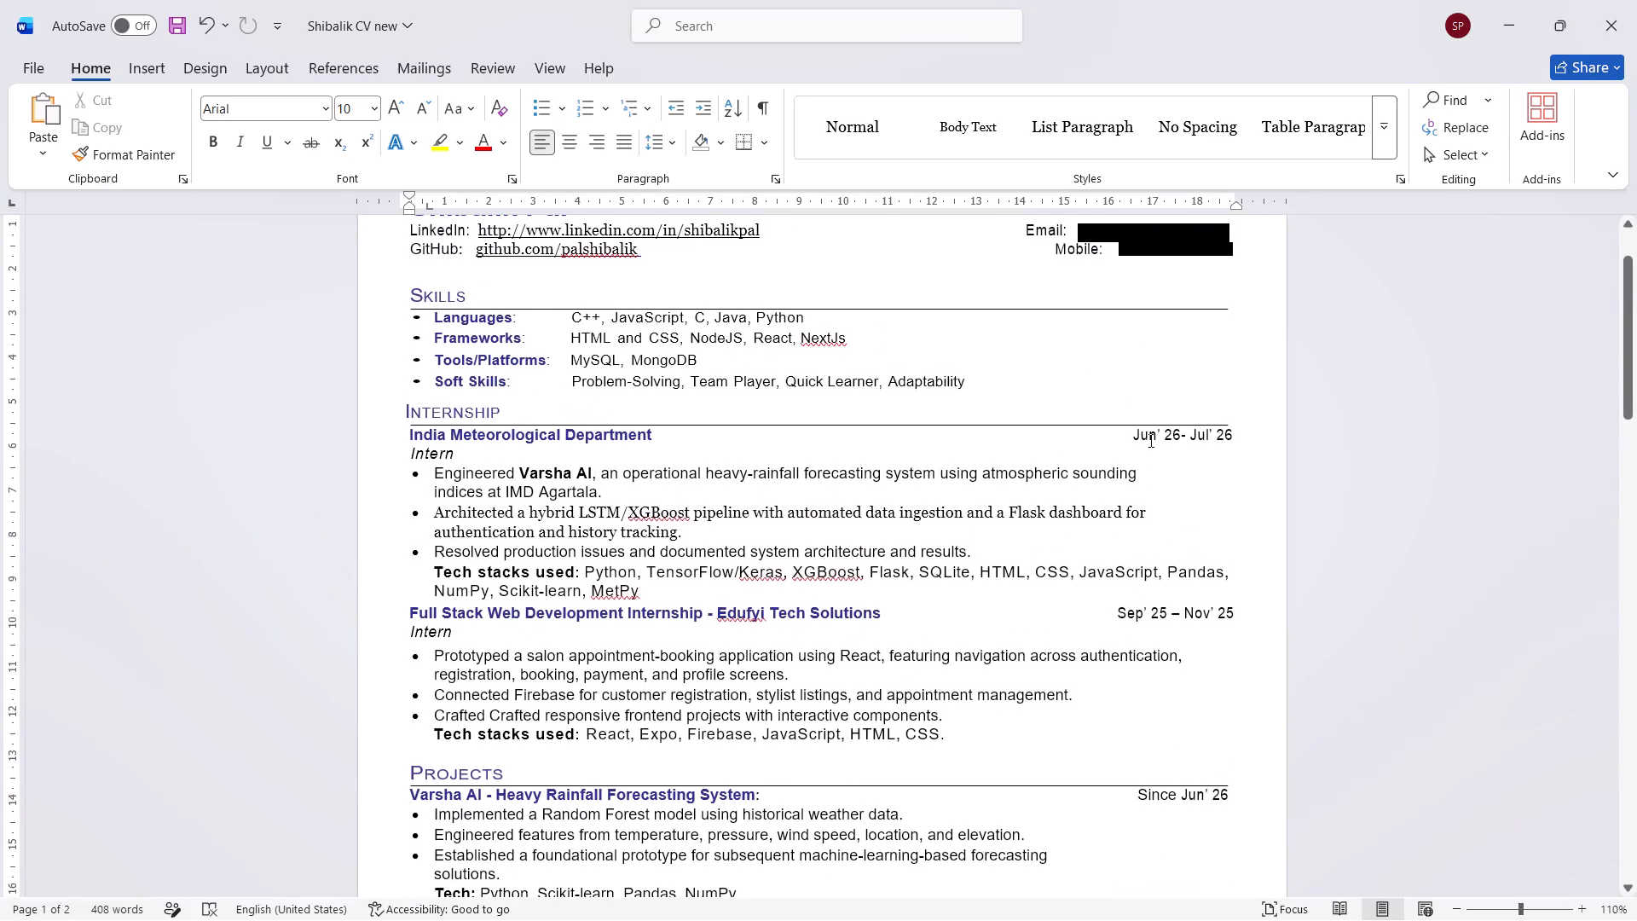
left_click(1158, 571)
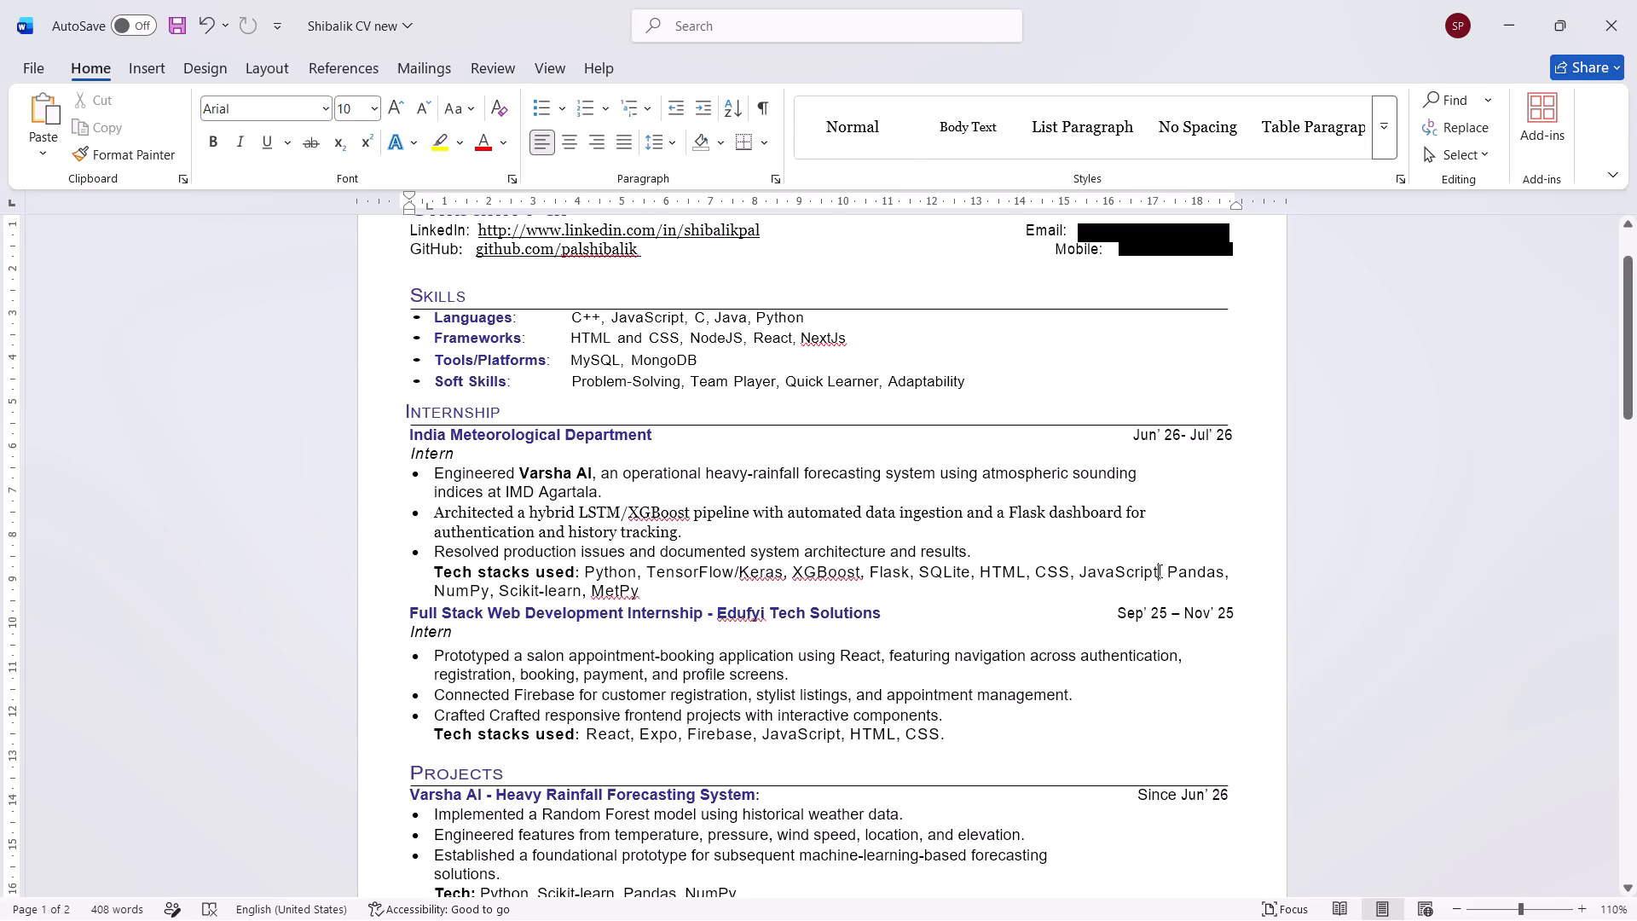
key("BackSpace")
key("BackSpace")
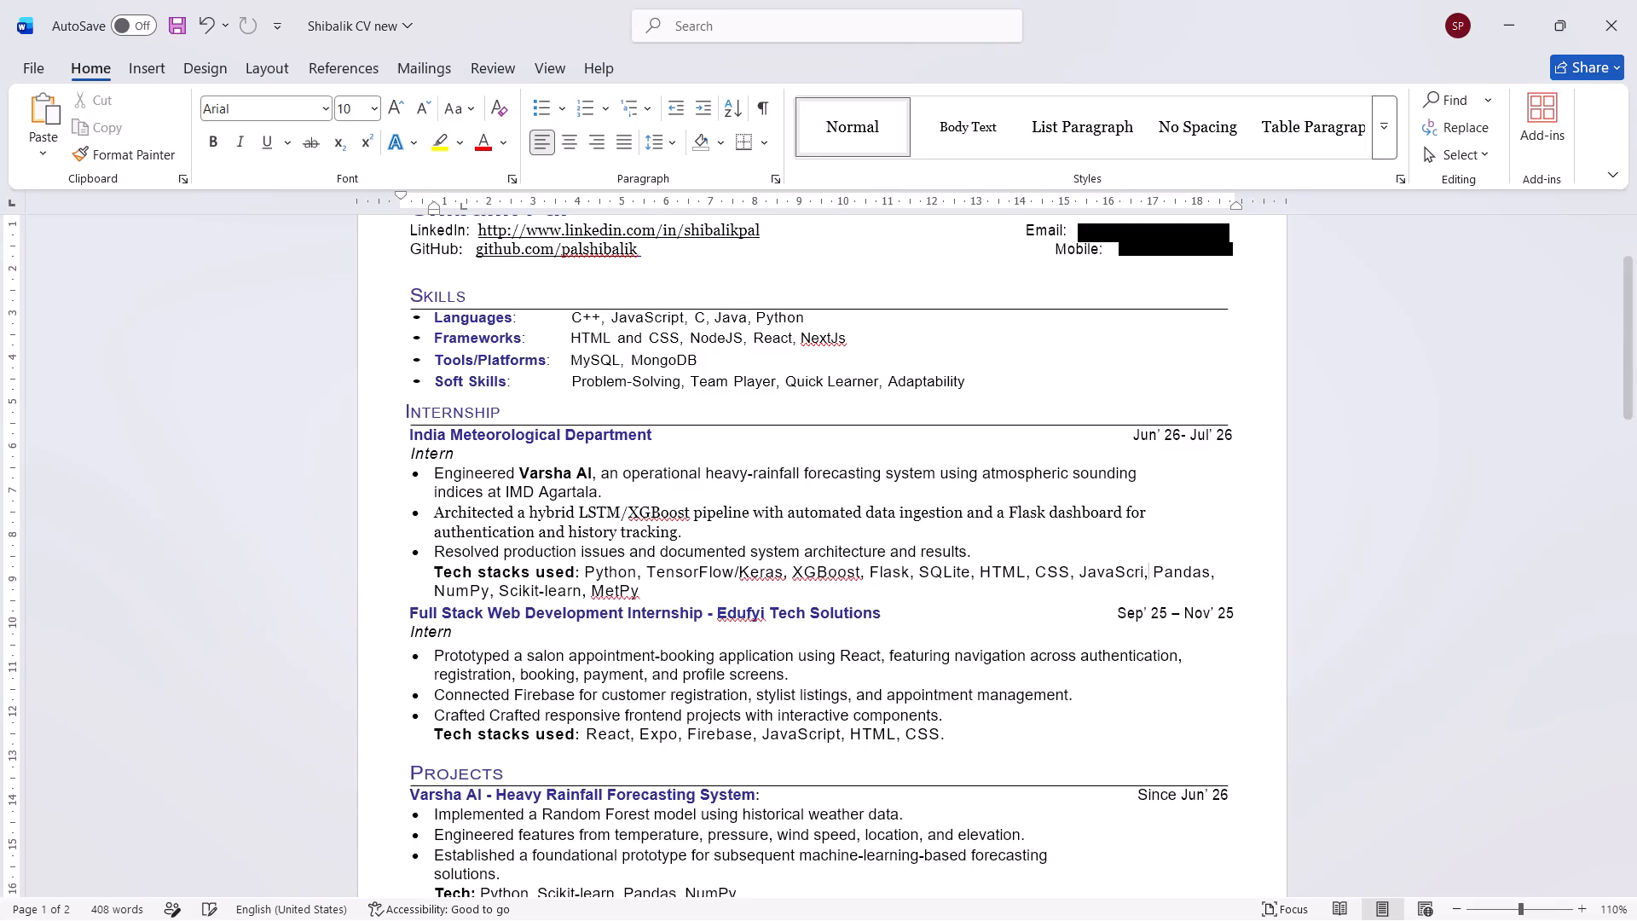
key("BackSpace")
key("BackSpace")
key("BackSpace")
key("Left")
key("Left")
key("Right")
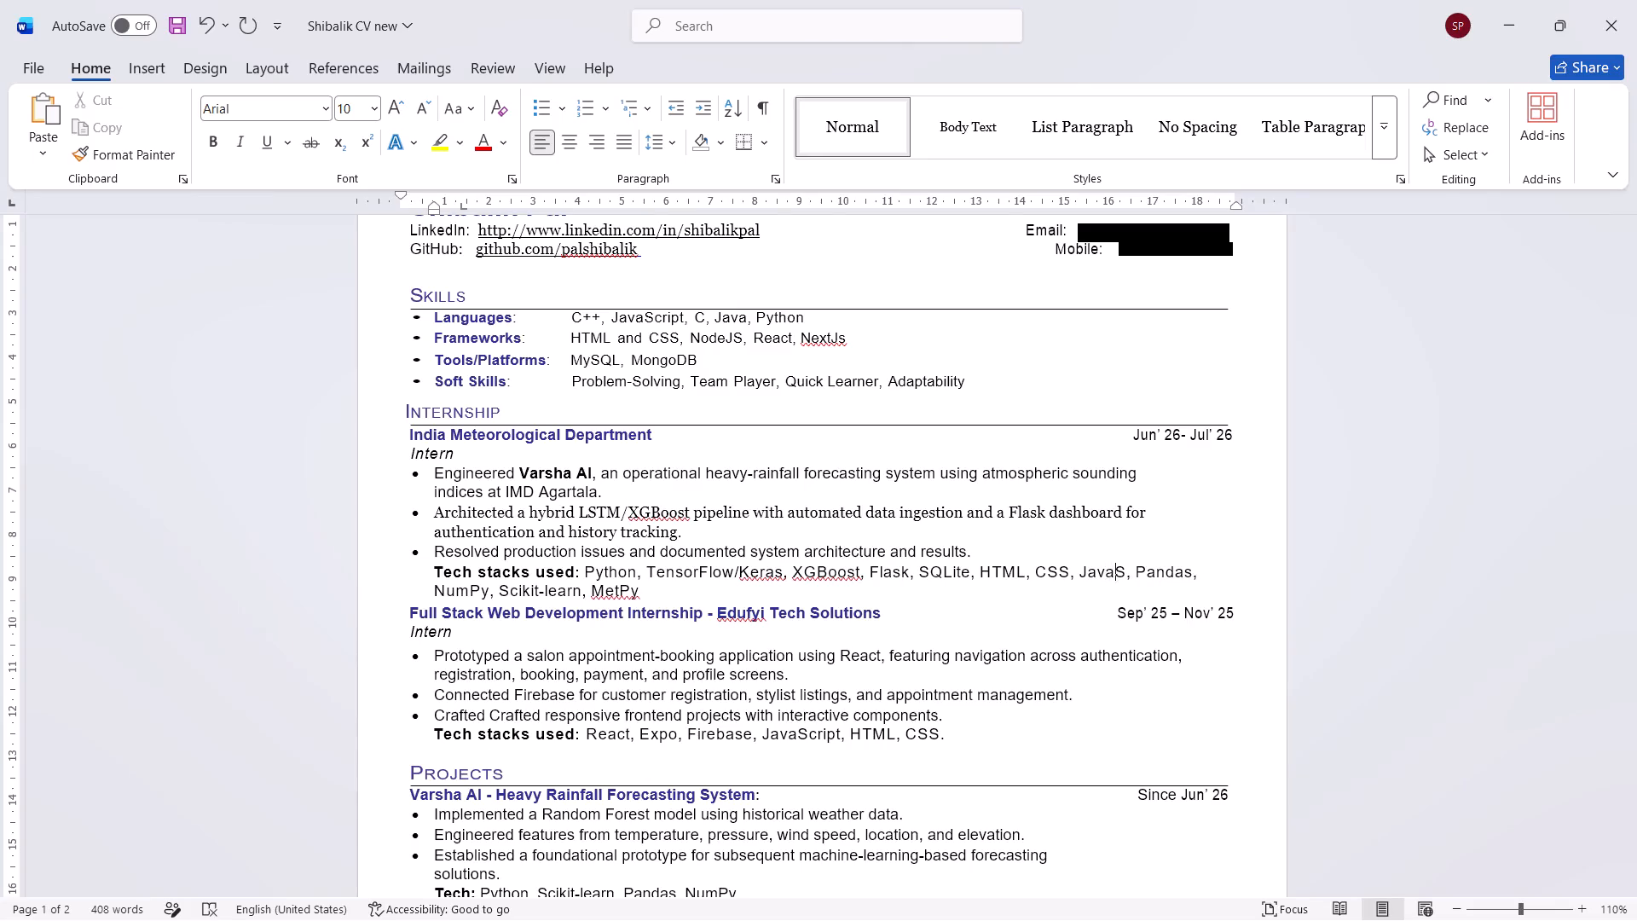
key("BackSpace")
key("BackSpace")
key("BackSpace")
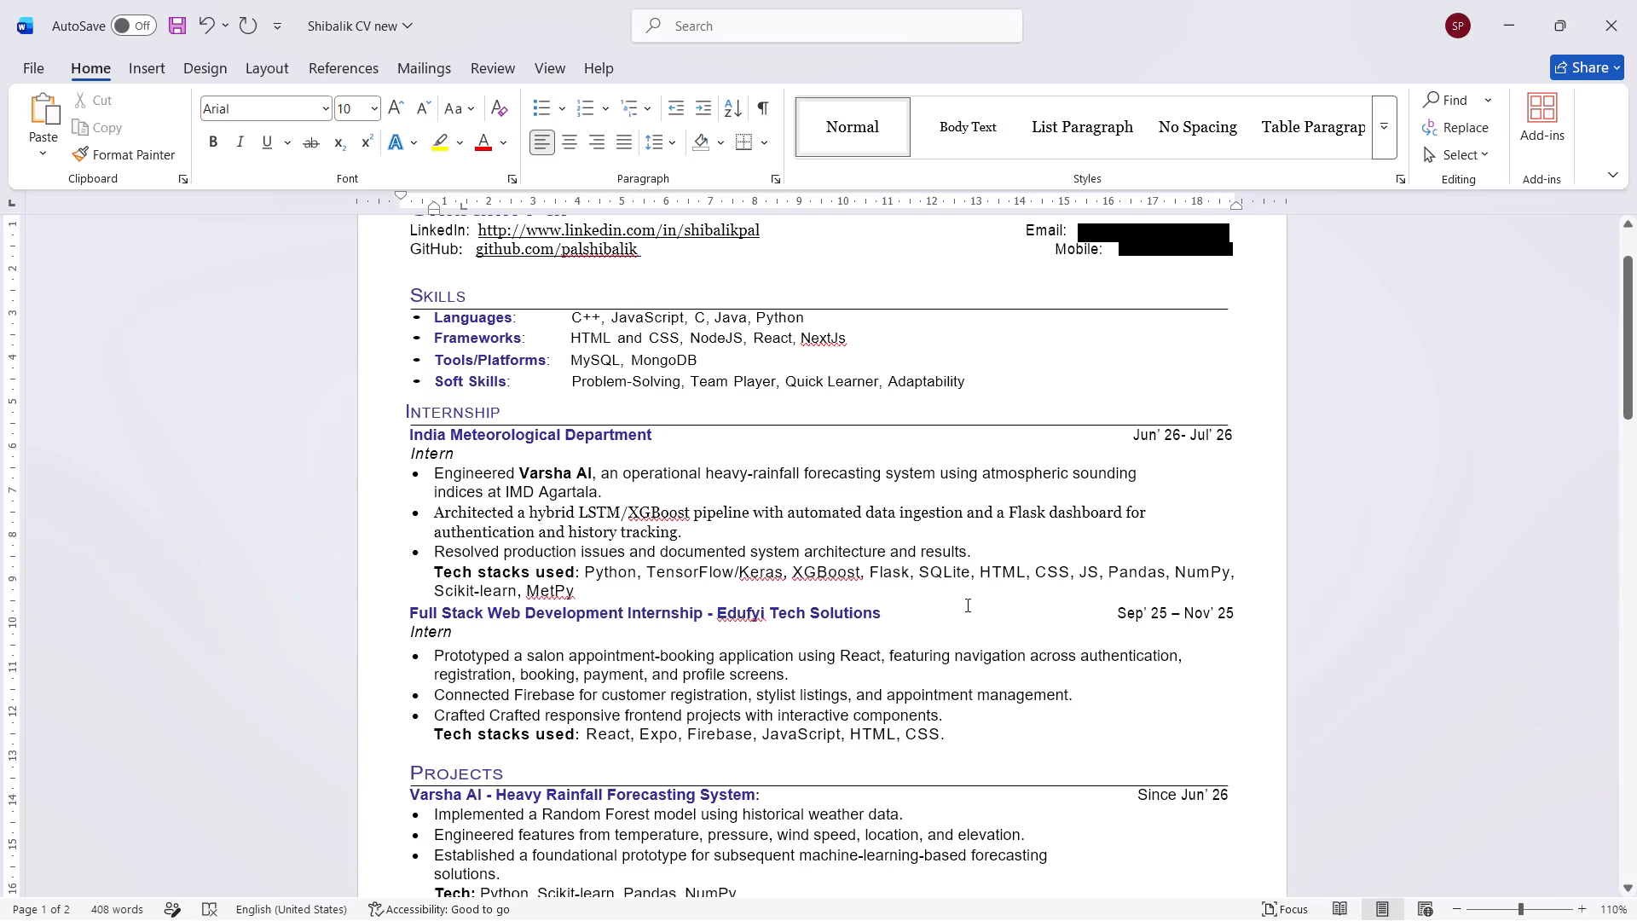
Remove "/Express backend" from the Orbital project's Tech line, leaving only Node.js before GitHub Pages.
scroll(1037, 601, "down", 1)
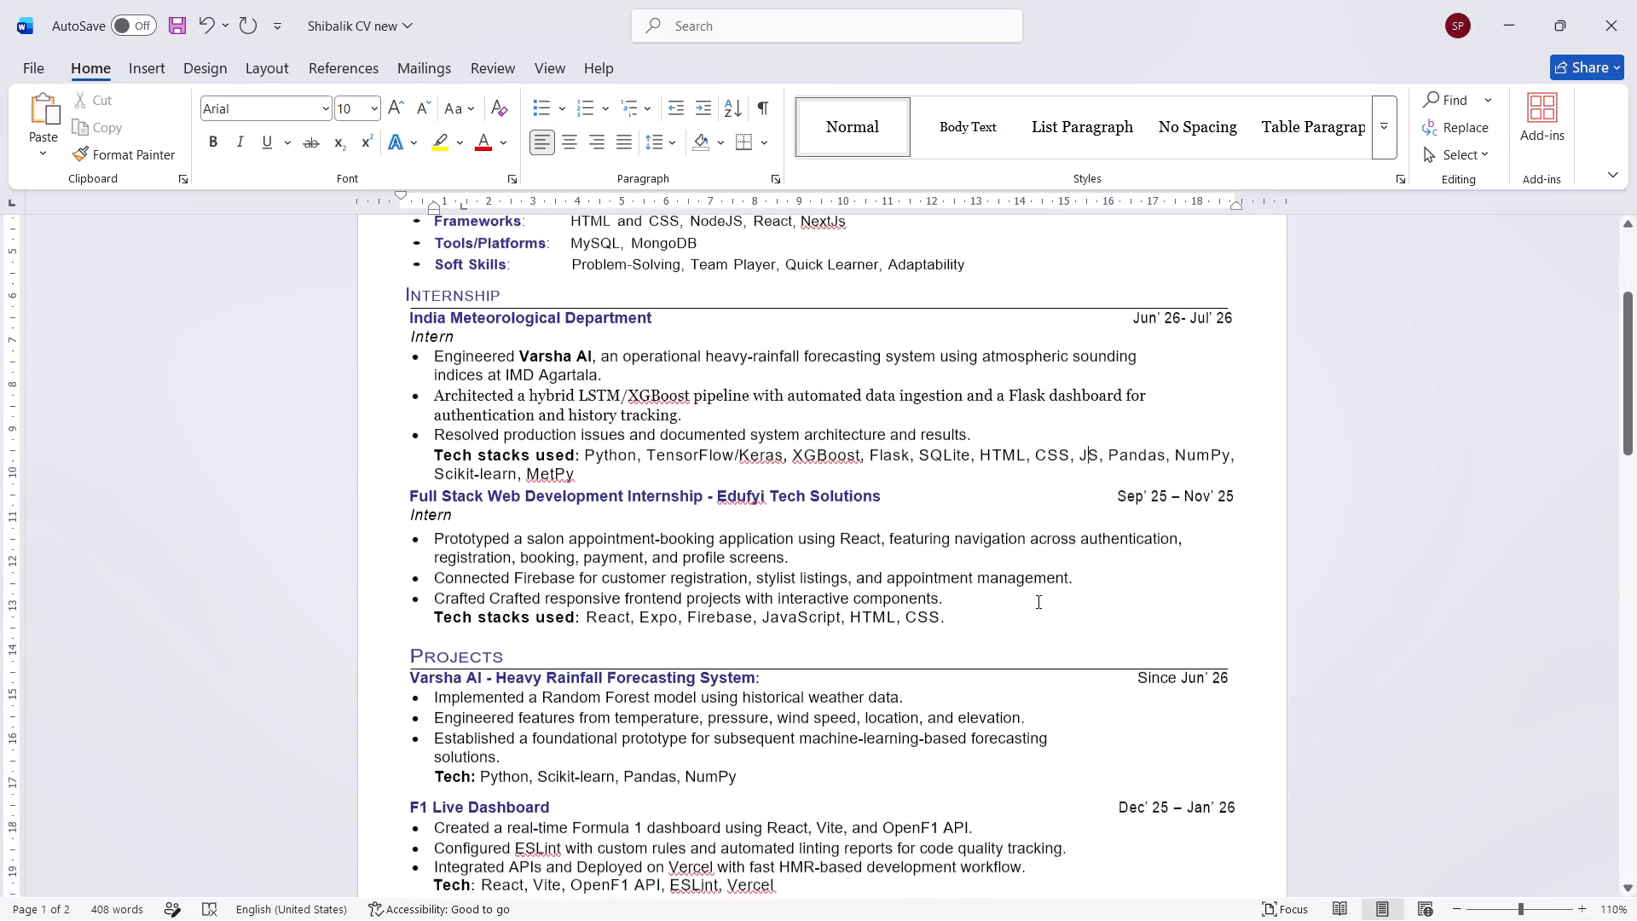
scroll(1037, 601, "down", 3)
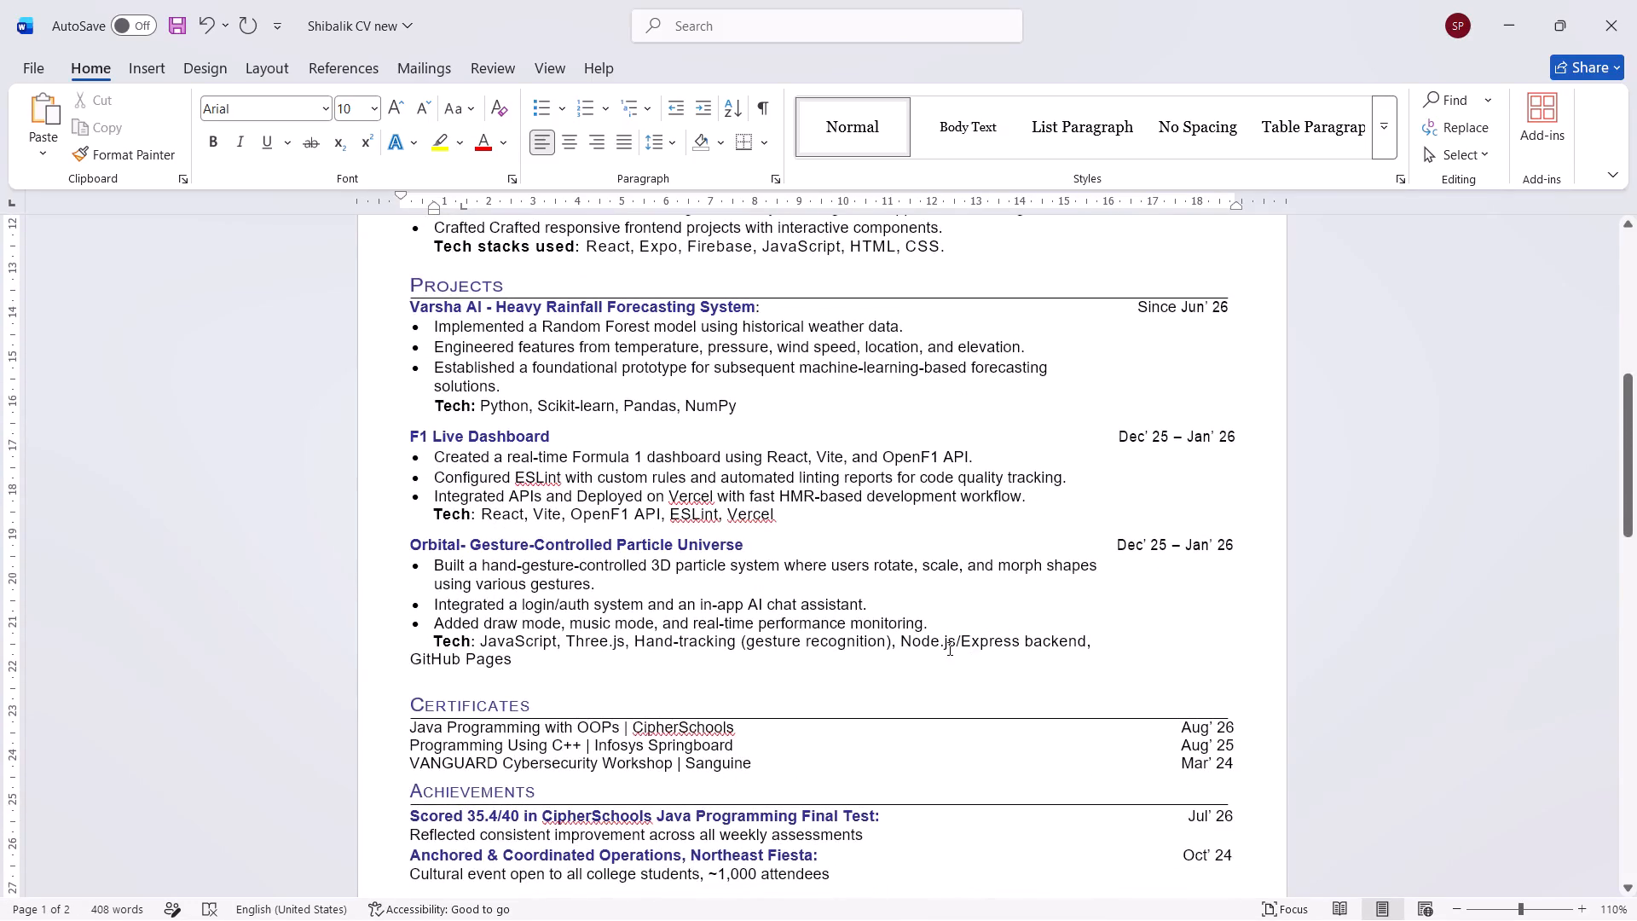
left_click(1083, 642)
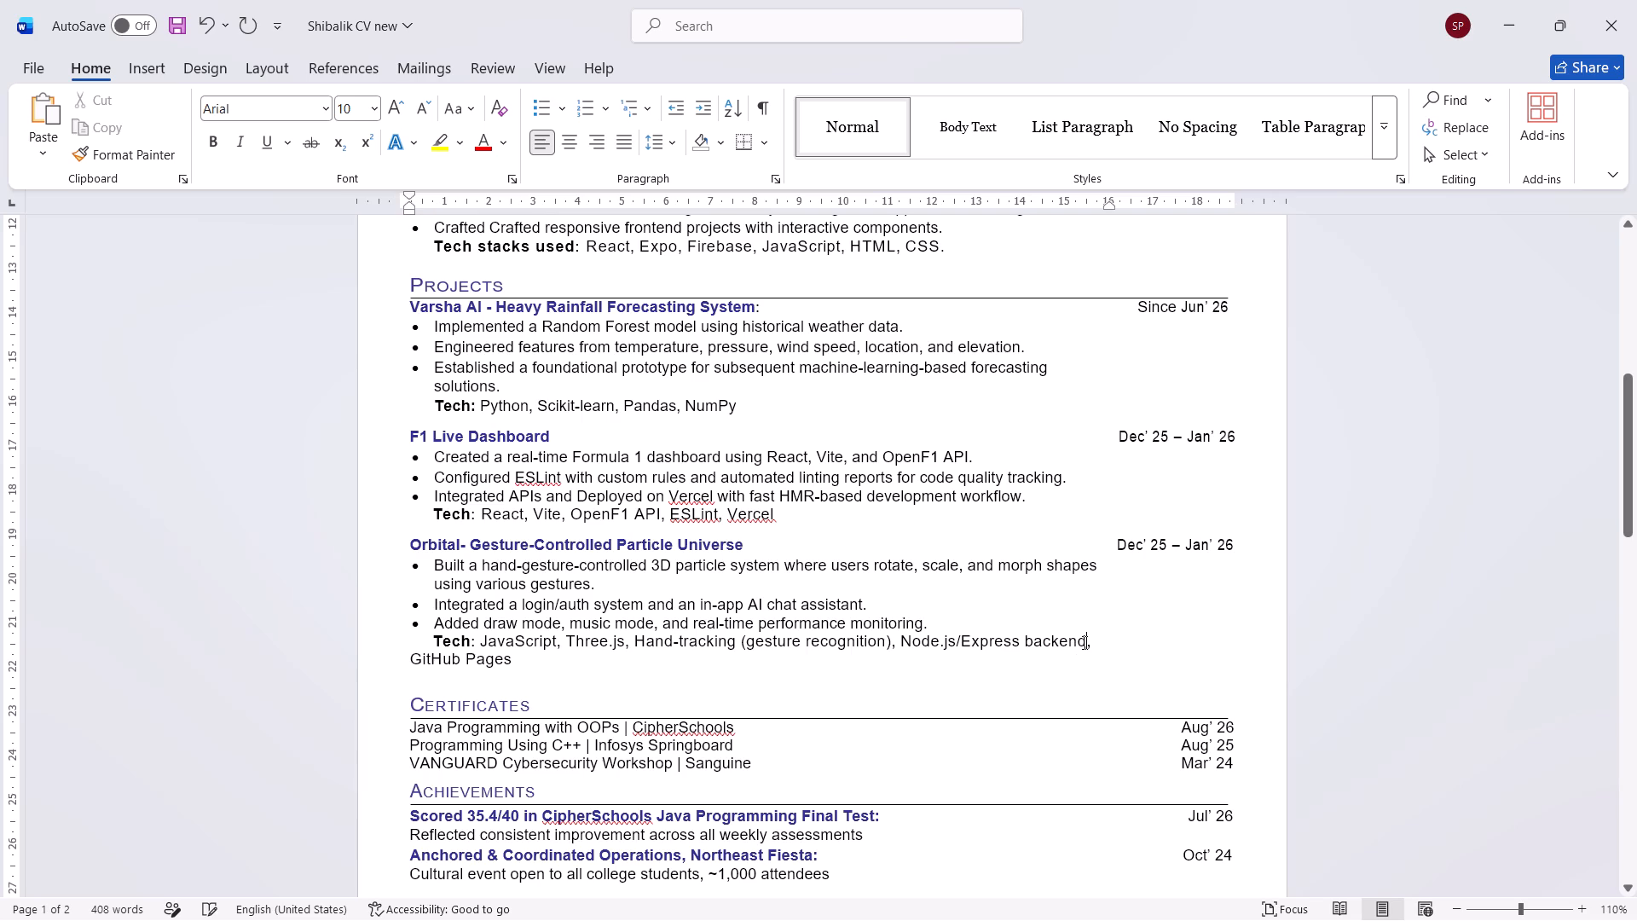
key("BackSpace")
key("BackSpace")
key("BackSpace")
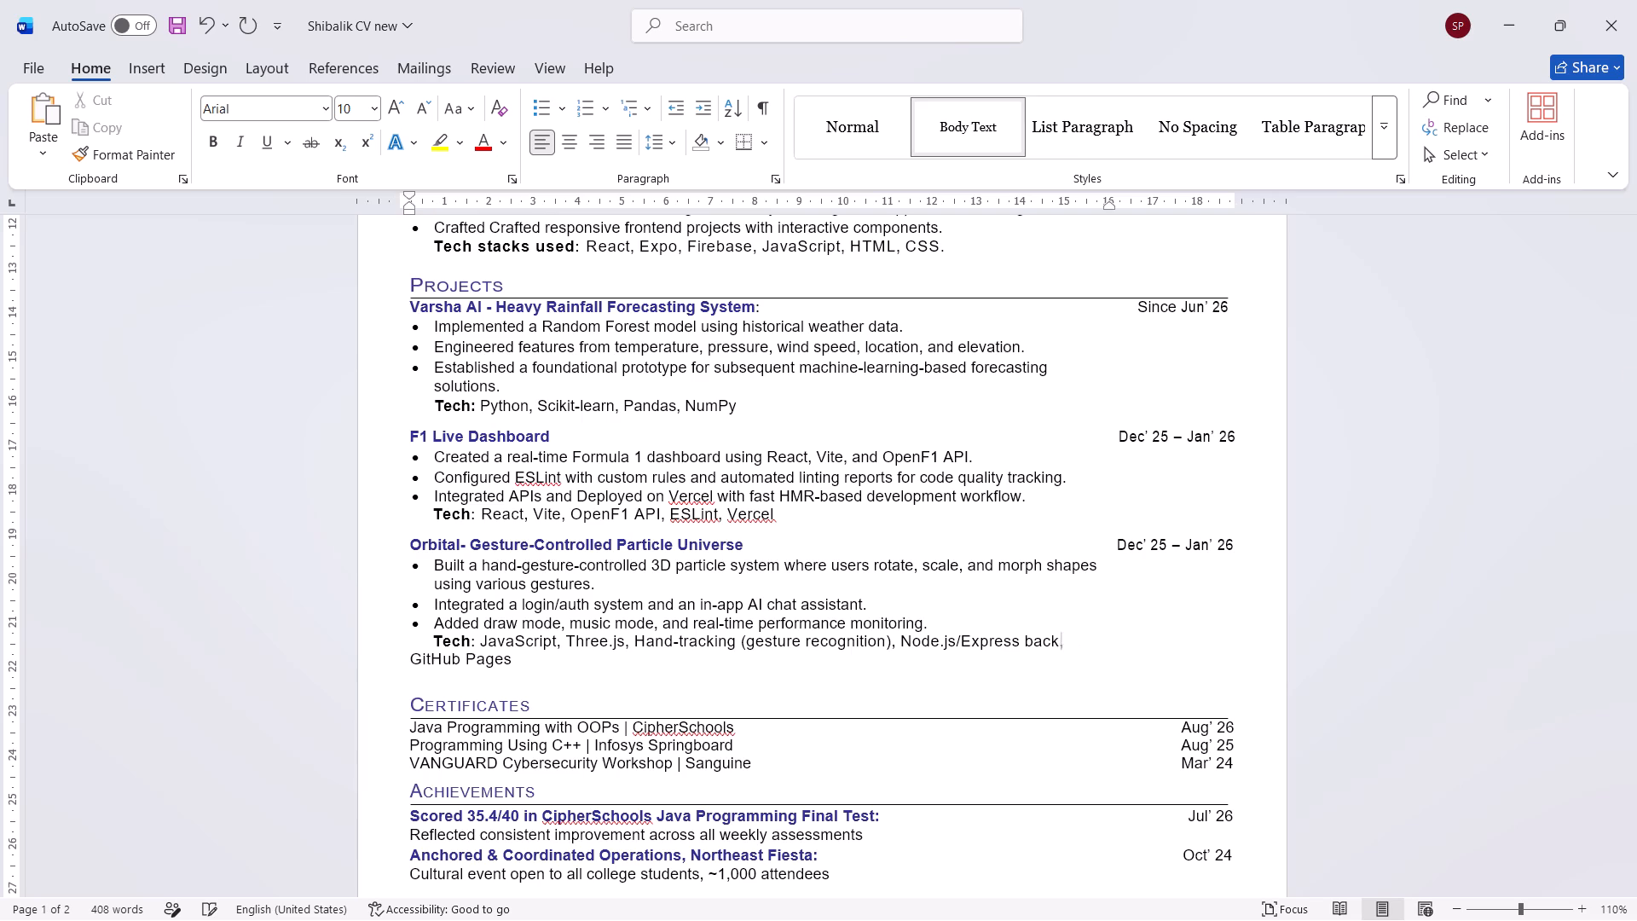
key("BackSpace")
key("BackSpace")
key("BackSpace")
key("BackSpace")
key("BackSpace")
key("BackSpace")
key("BackSpace")
key("BackSpace")
key("BackSpace")
key("BackSpace")
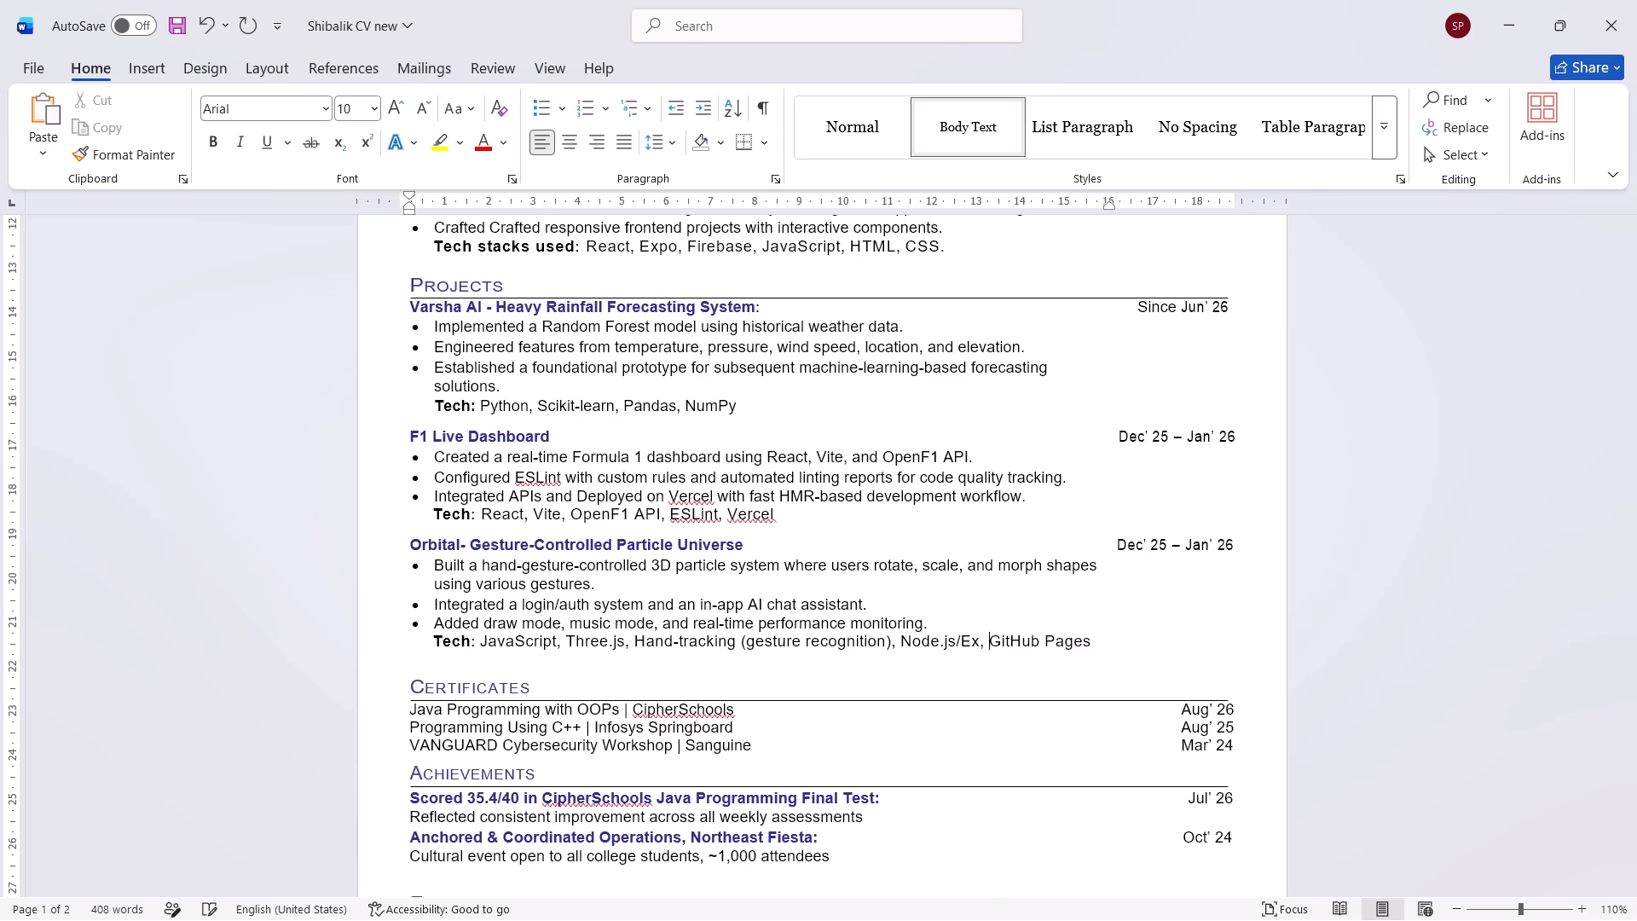
key("BackSpace")
key("BackSpace")
key("BackSpace")
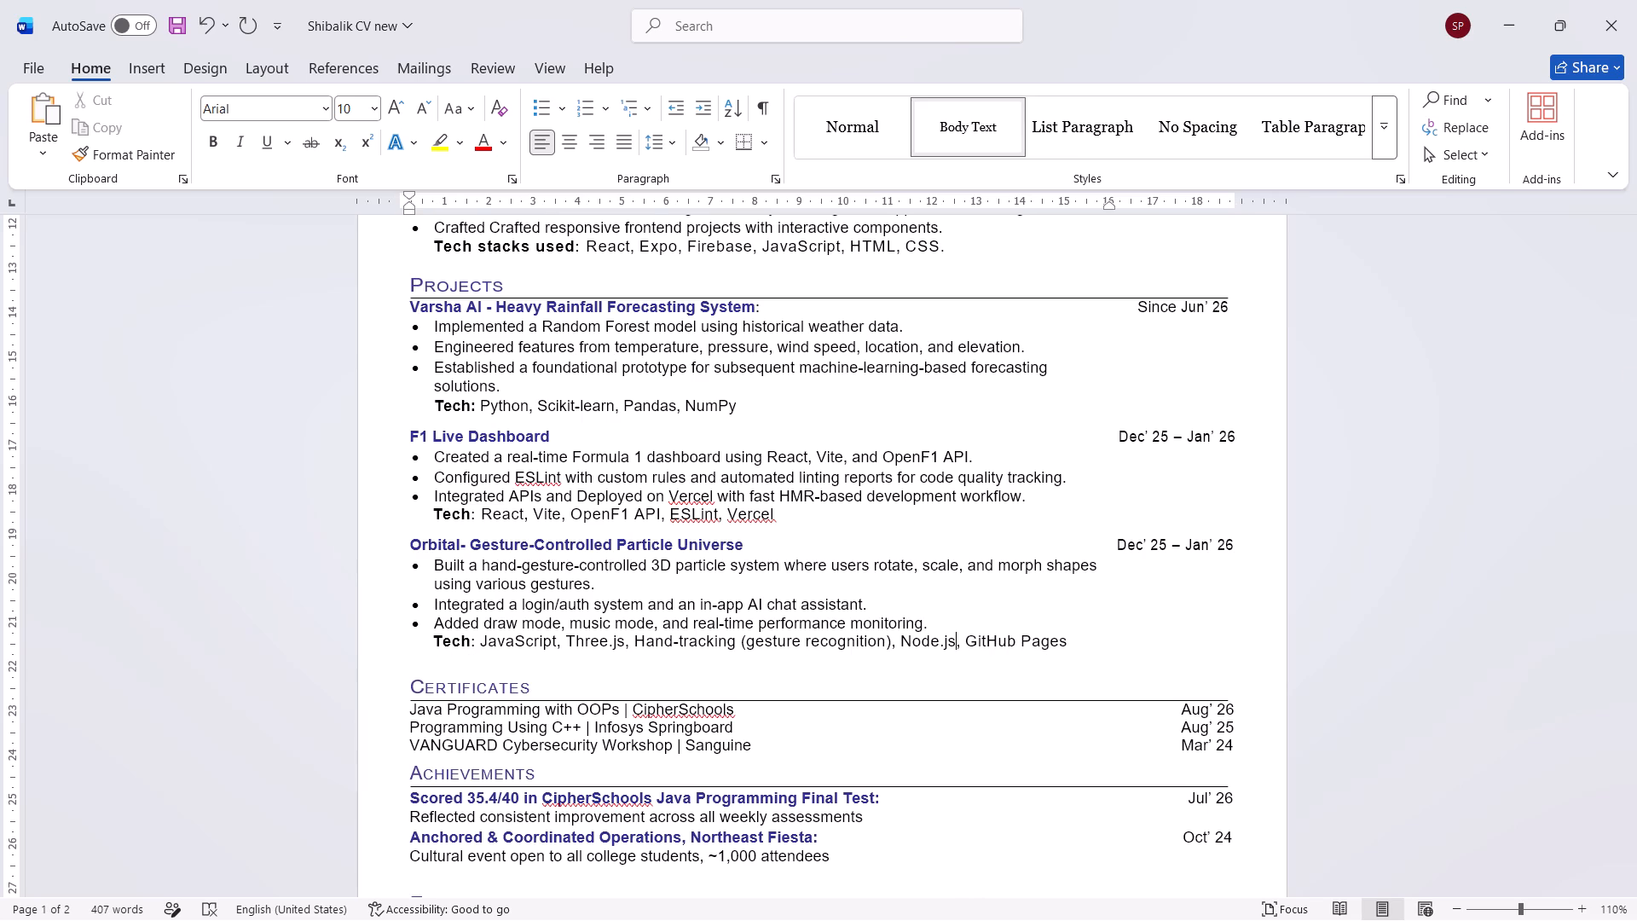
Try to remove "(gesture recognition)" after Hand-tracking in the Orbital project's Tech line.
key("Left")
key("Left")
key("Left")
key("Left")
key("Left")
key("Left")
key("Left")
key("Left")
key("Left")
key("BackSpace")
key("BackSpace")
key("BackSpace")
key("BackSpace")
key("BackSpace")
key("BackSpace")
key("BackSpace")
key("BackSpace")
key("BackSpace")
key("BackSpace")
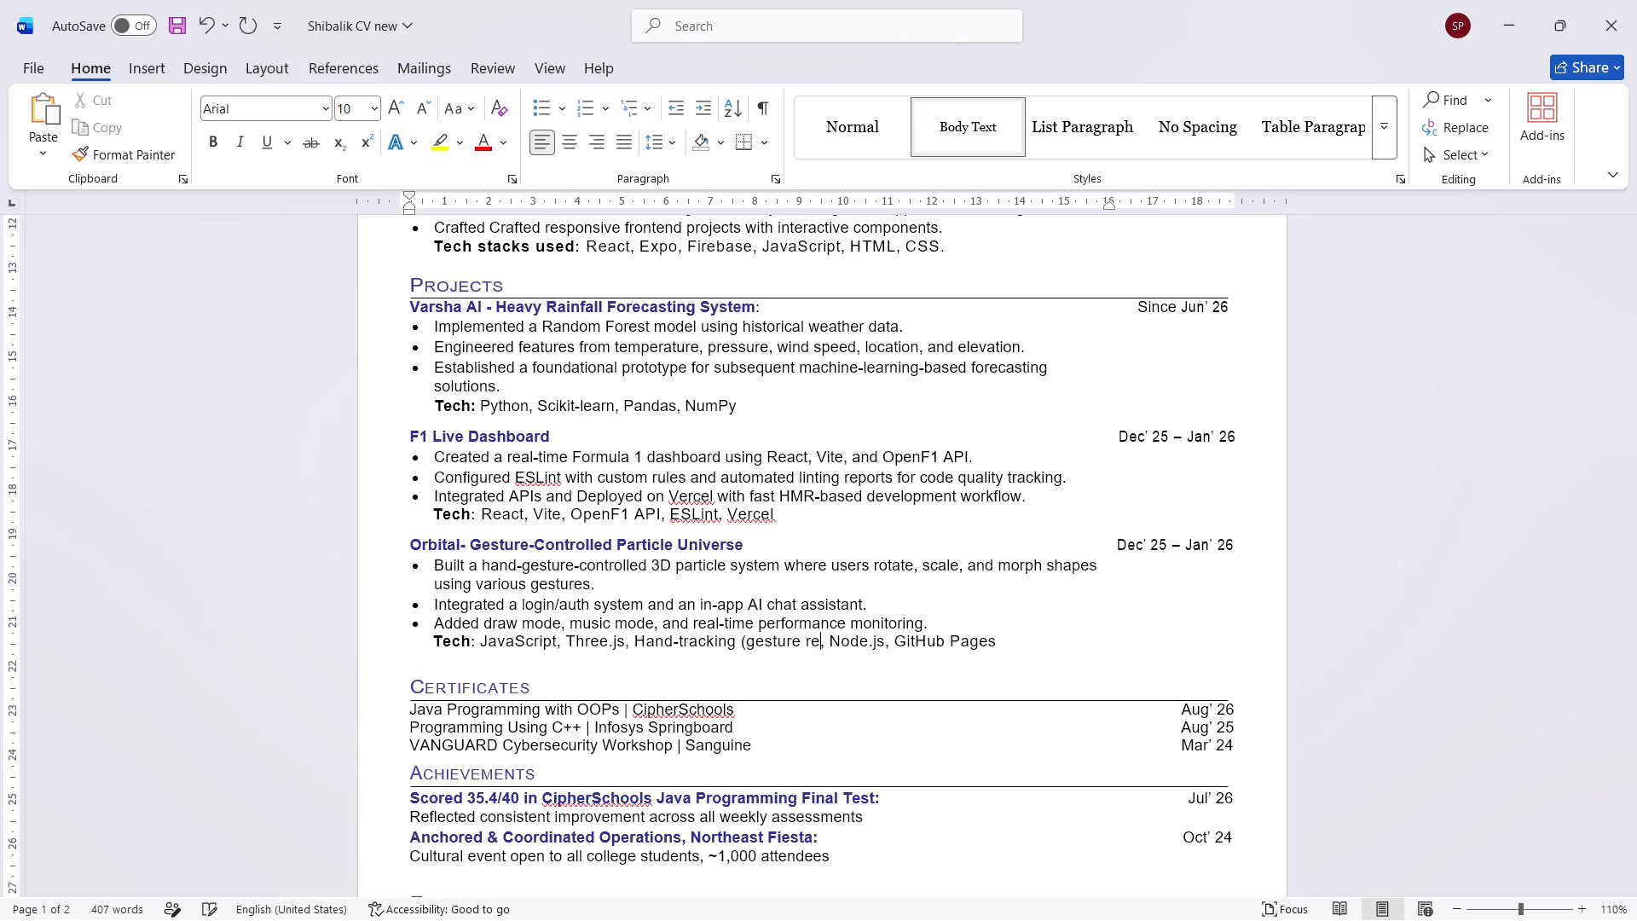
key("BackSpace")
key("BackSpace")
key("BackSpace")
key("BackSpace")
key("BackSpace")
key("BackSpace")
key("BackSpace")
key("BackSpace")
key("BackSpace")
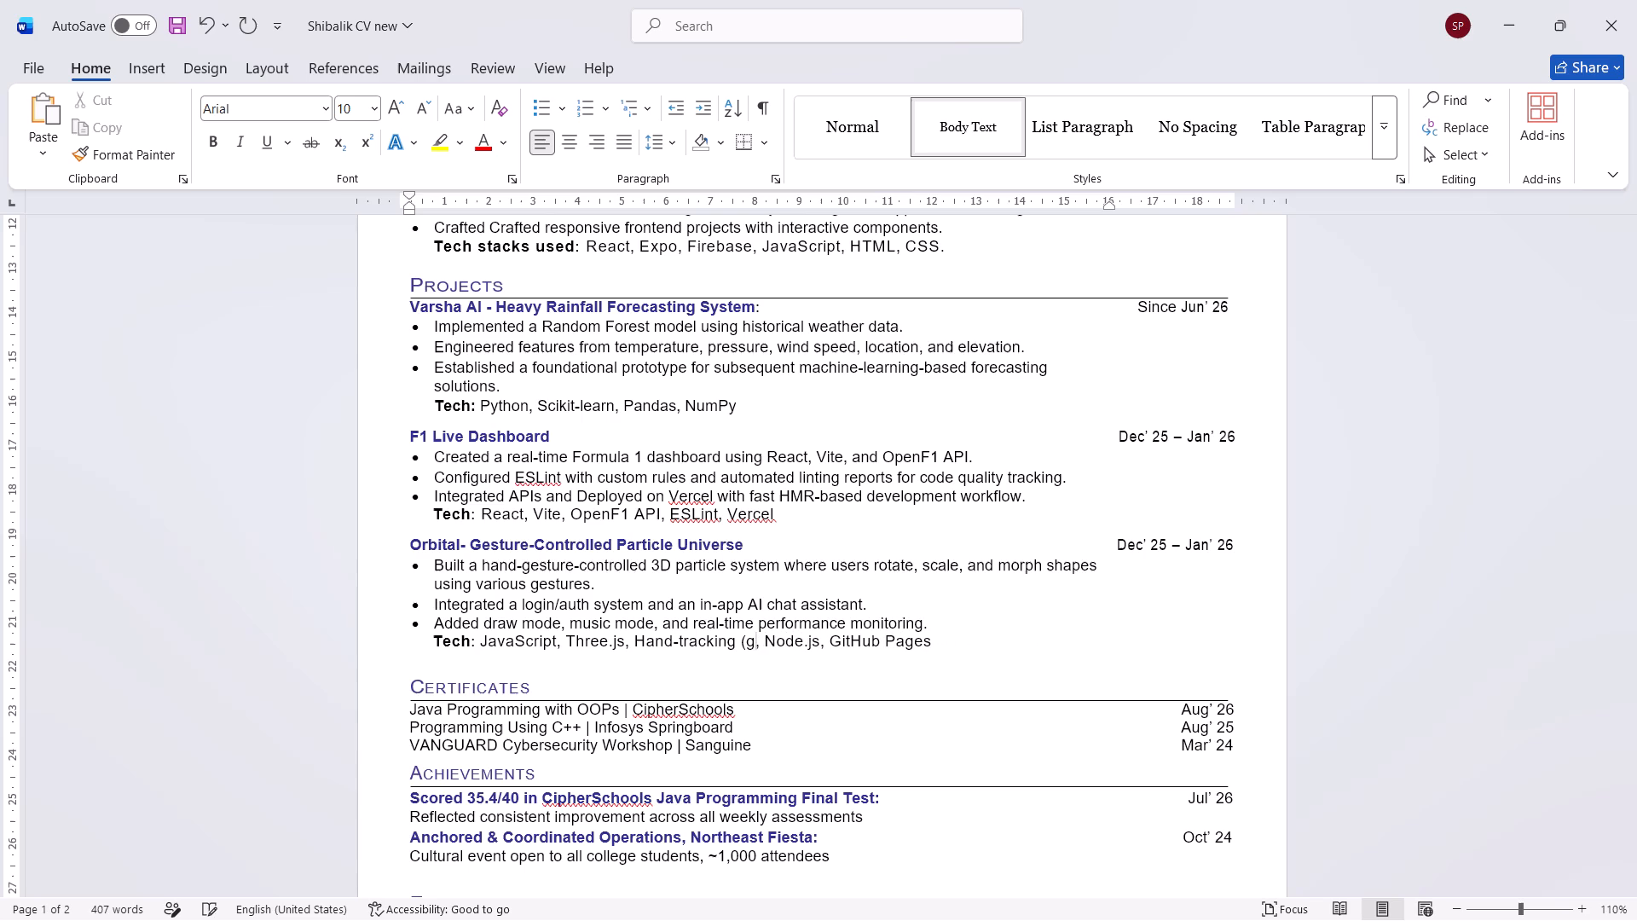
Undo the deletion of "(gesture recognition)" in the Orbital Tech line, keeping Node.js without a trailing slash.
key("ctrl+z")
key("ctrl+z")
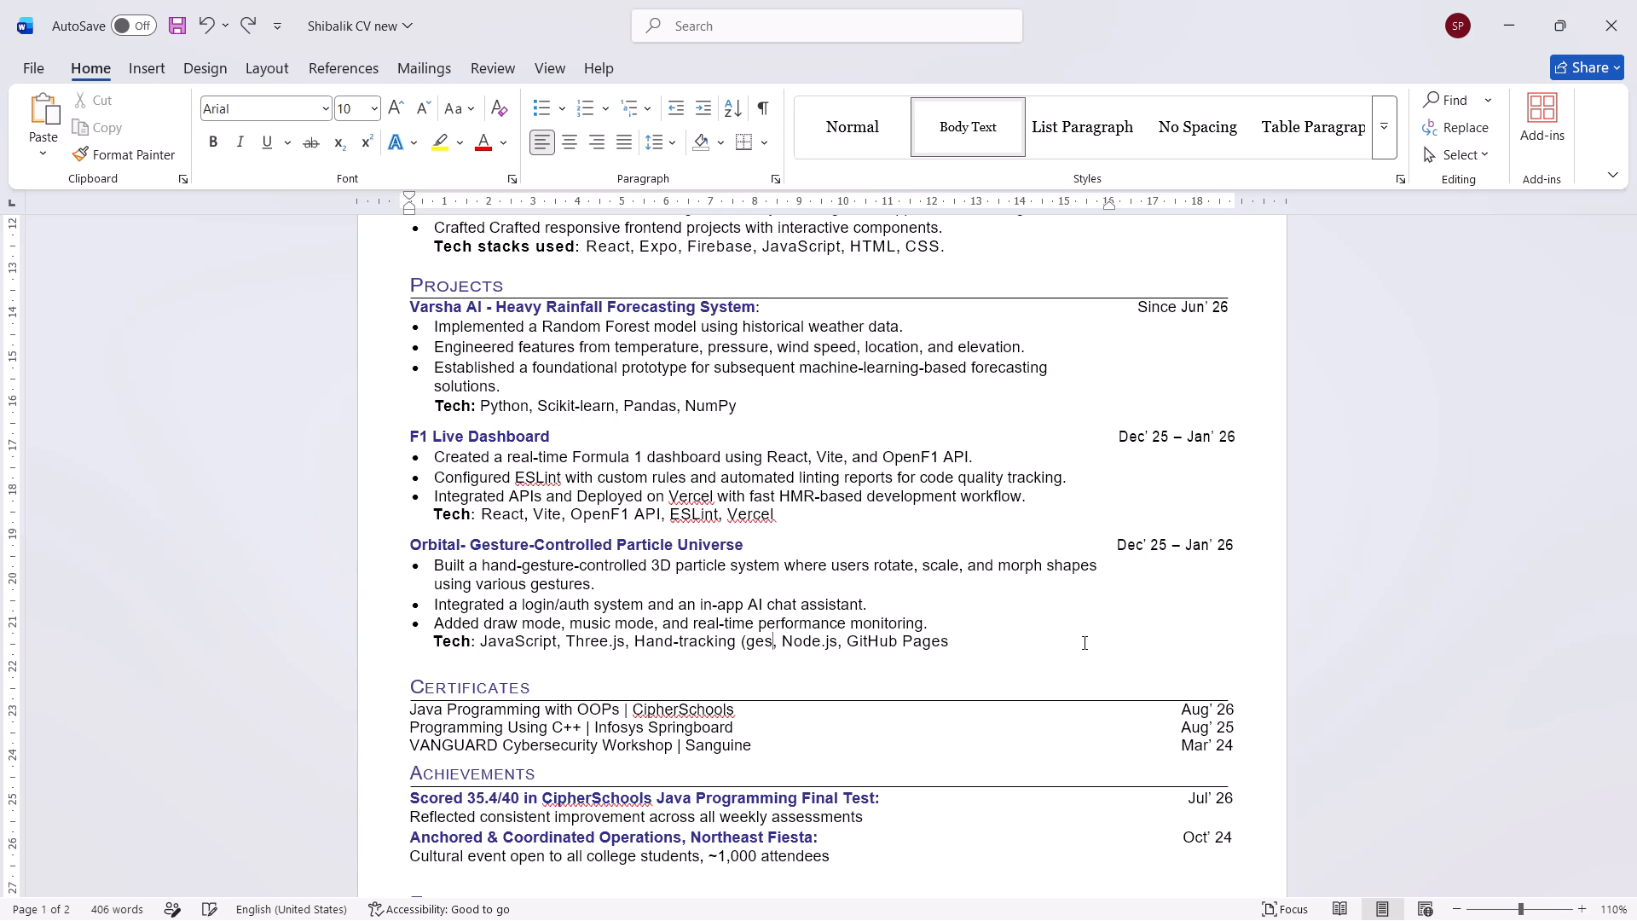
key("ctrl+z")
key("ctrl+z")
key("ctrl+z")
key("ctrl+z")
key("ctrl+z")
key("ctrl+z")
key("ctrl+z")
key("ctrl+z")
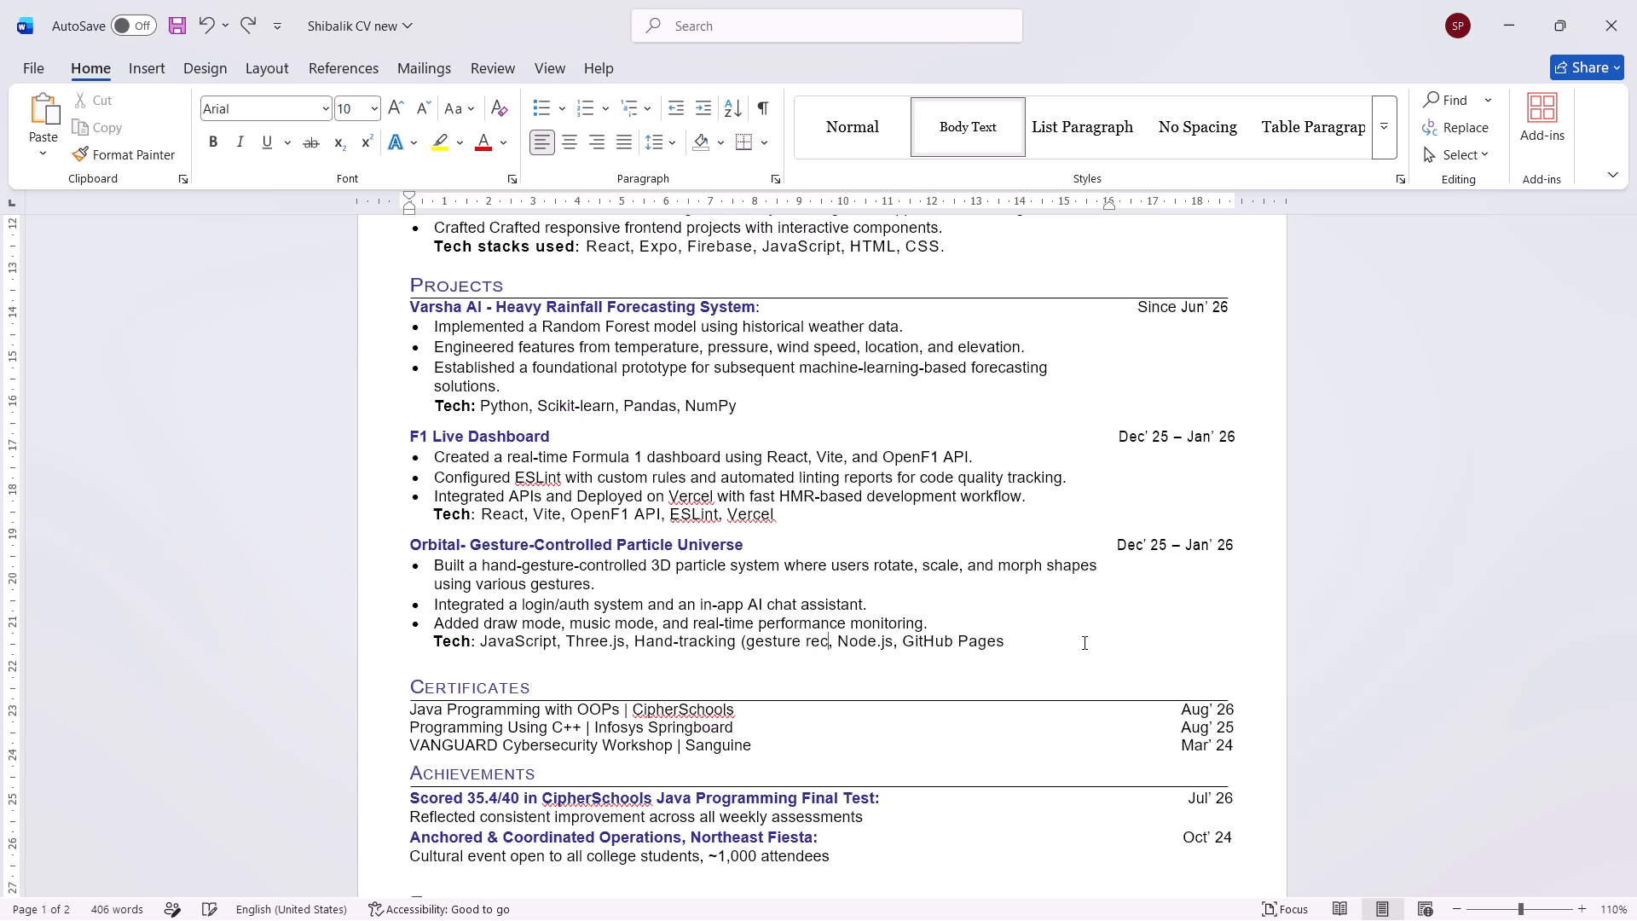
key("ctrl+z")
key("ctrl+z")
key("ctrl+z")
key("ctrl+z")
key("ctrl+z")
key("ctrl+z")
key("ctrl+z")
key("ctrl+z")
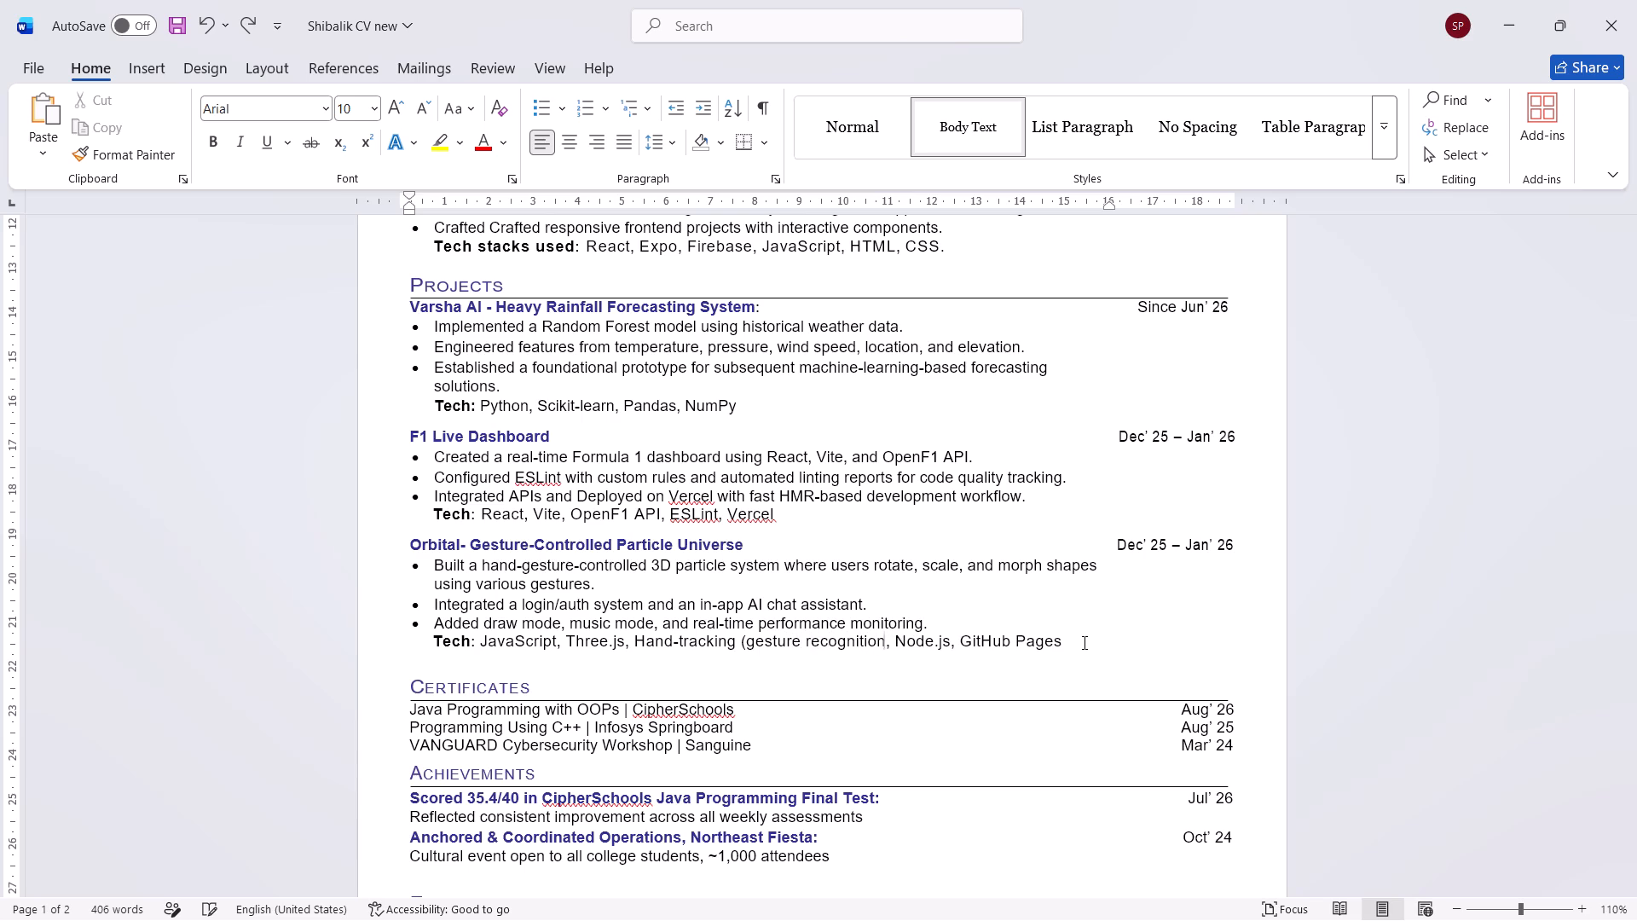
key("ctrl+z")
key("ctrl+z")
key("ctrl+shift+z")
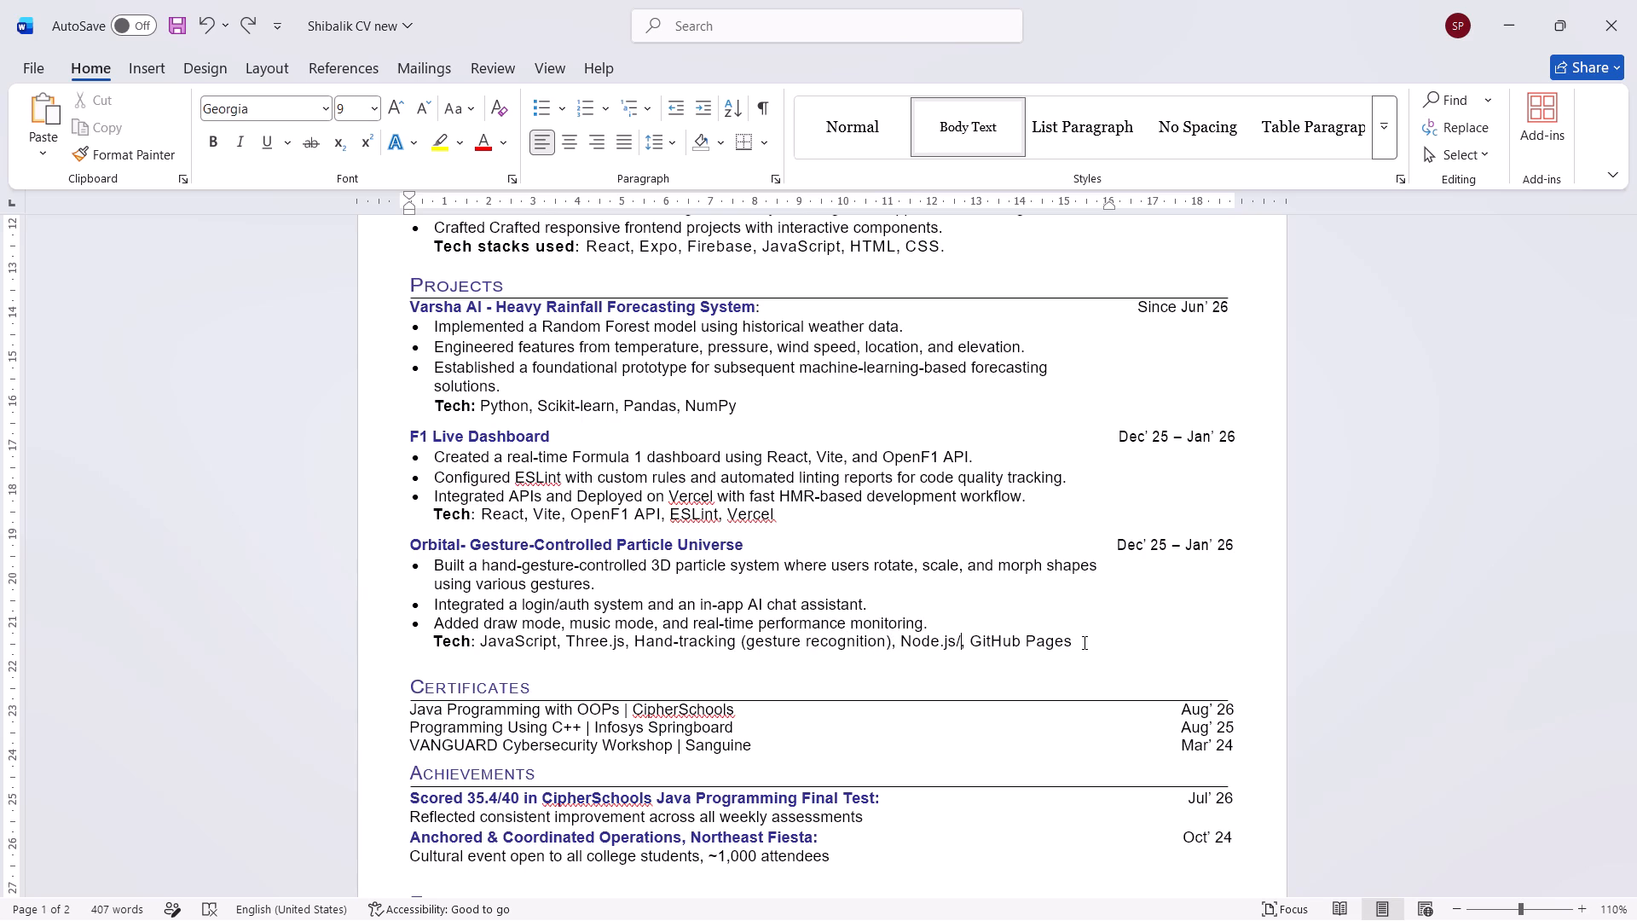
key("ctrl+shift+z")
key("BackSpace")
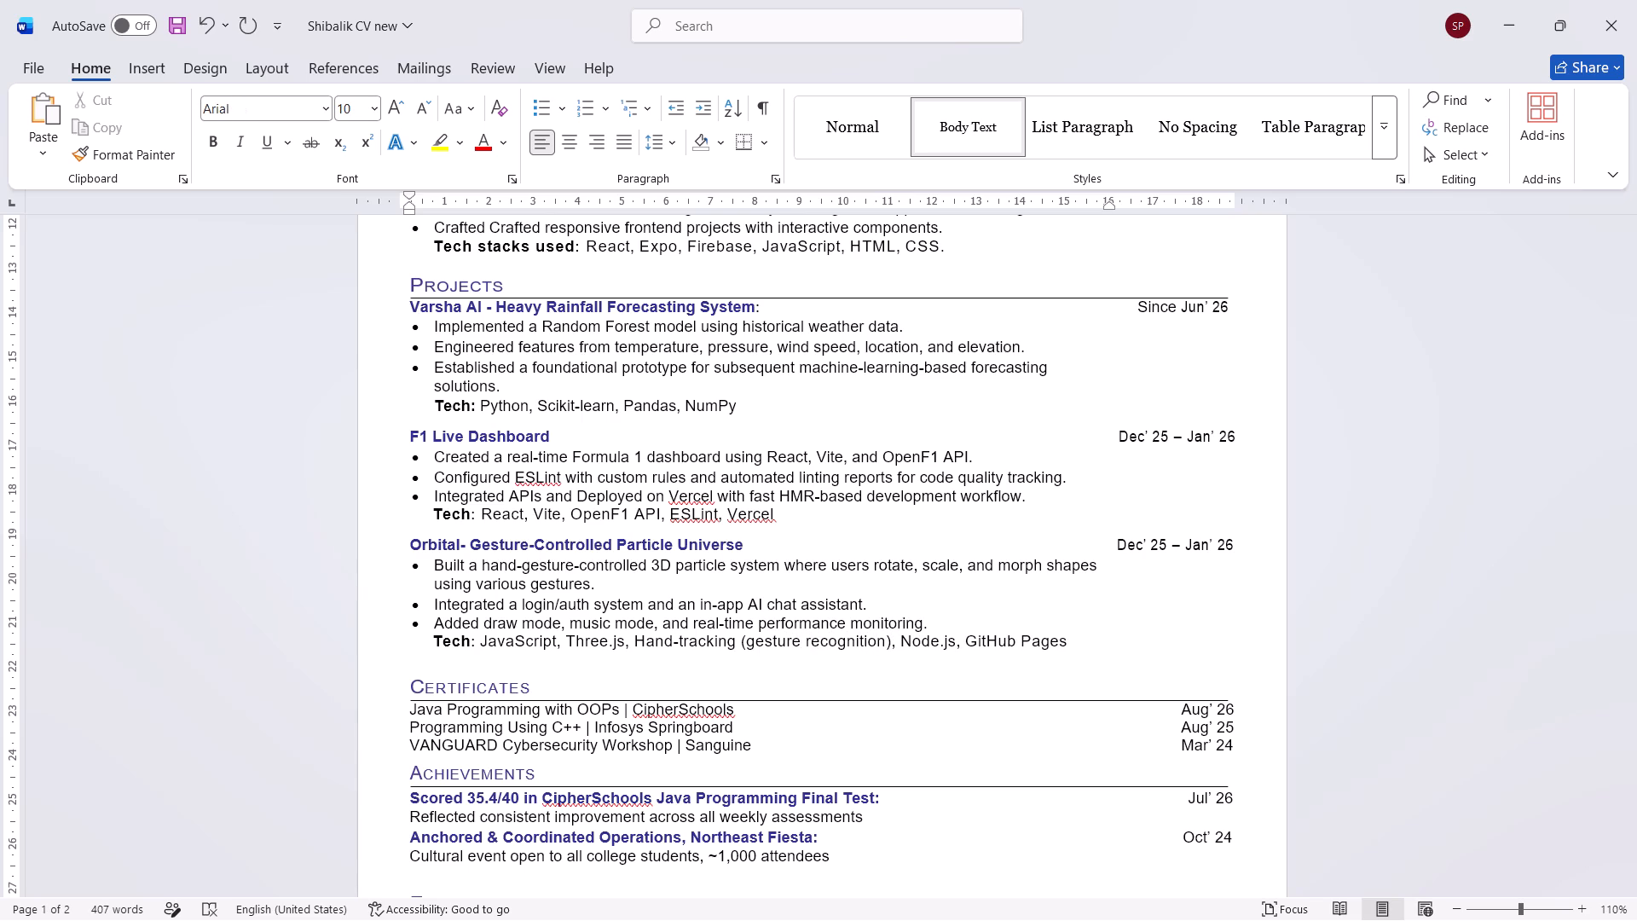
Save the CV.
scroll(949, 694, "down", 1)
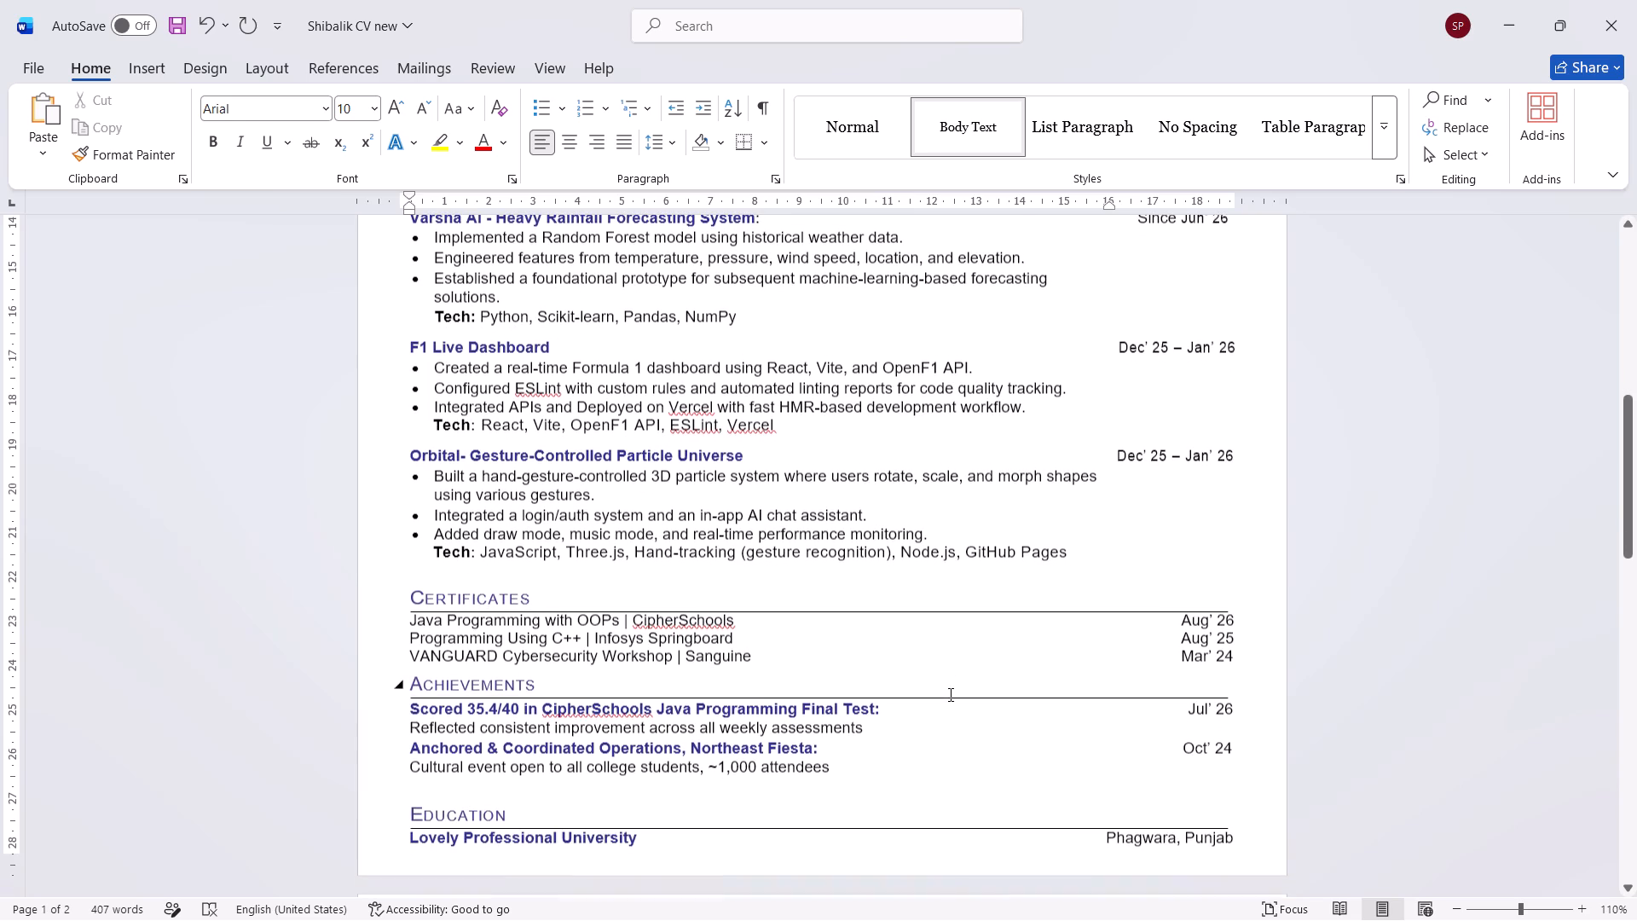
key("ctrl+s")
Review the CV from Education on page two back up to Skills, examining line wrapping and the page overflow.
scroll(949, 694, "down", 1)
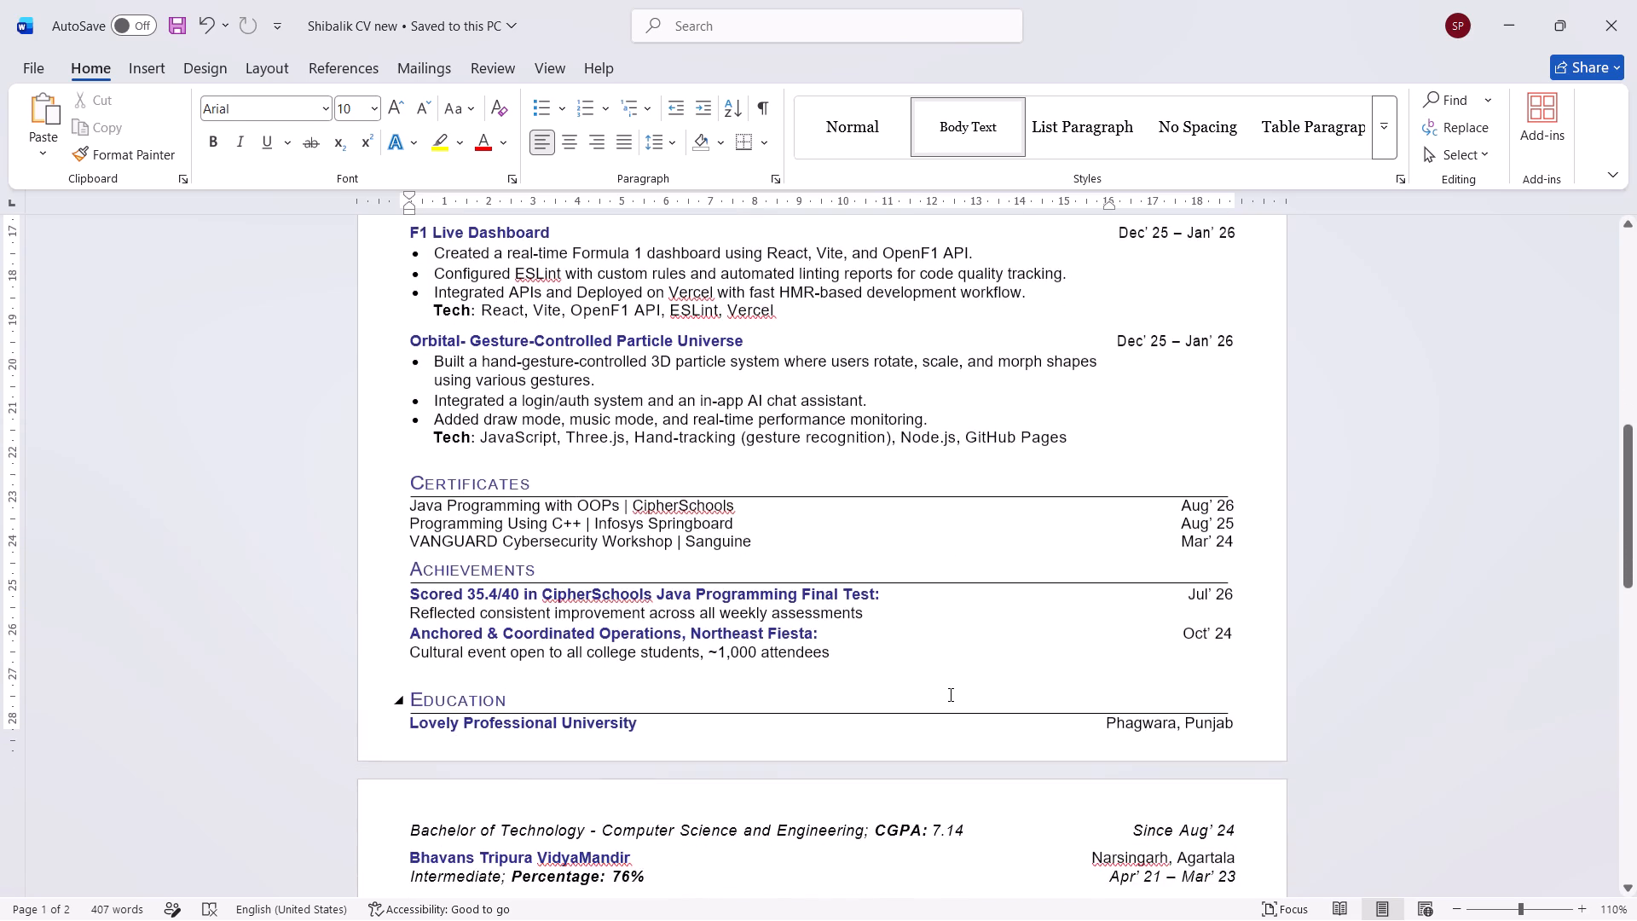
scroll(949, 694, "down", 1)
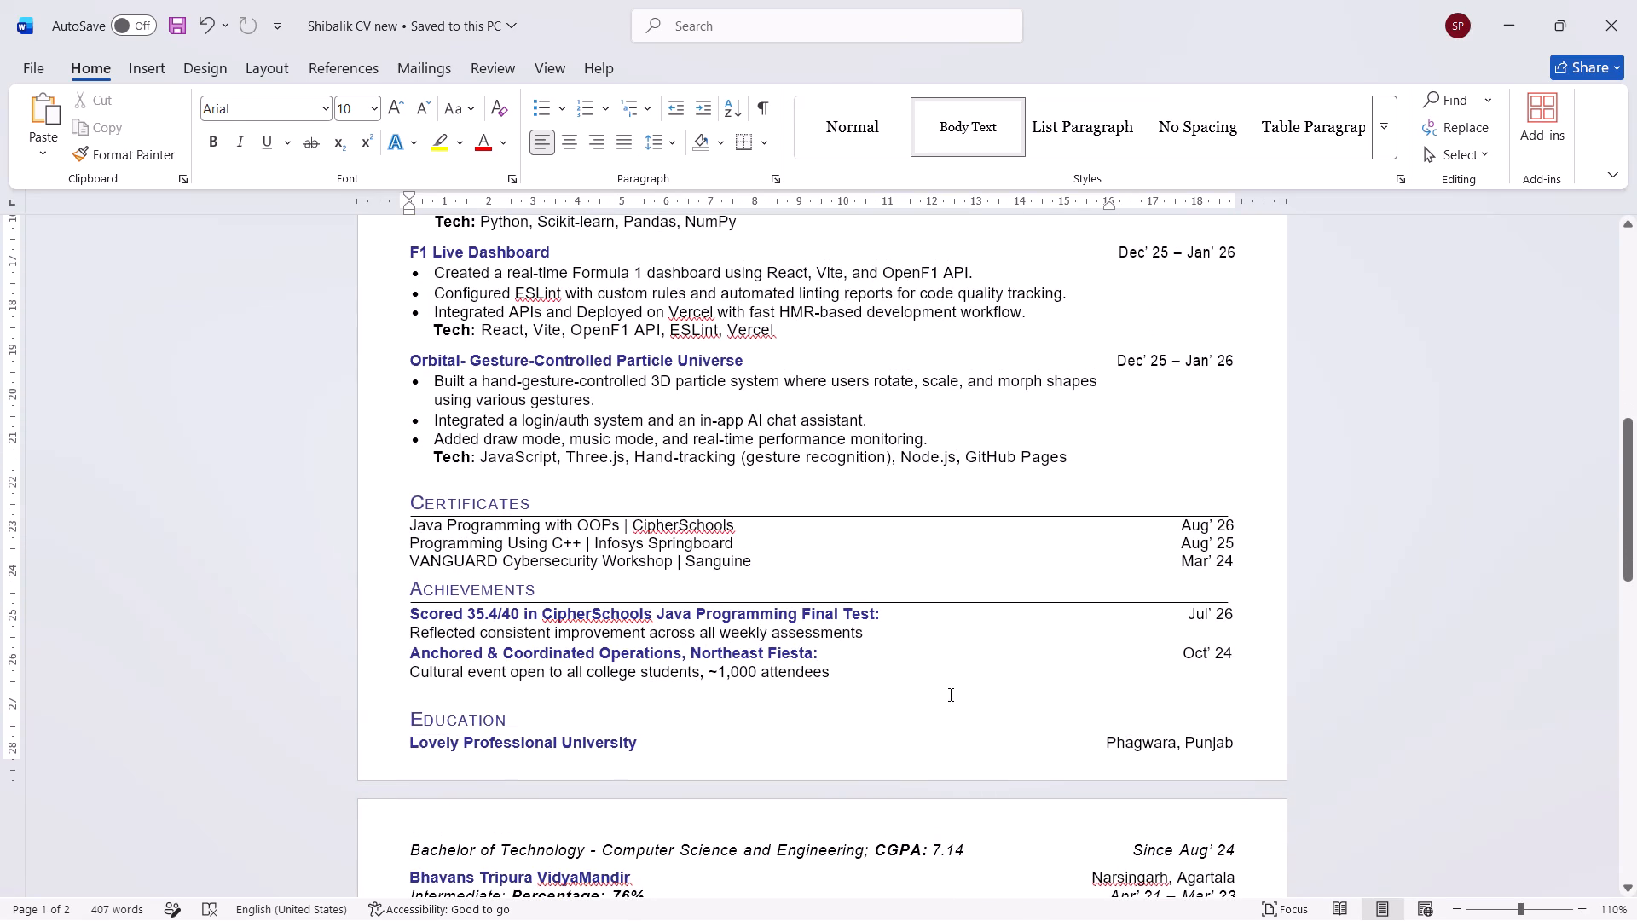
scroll(949, 694, "up", 1)
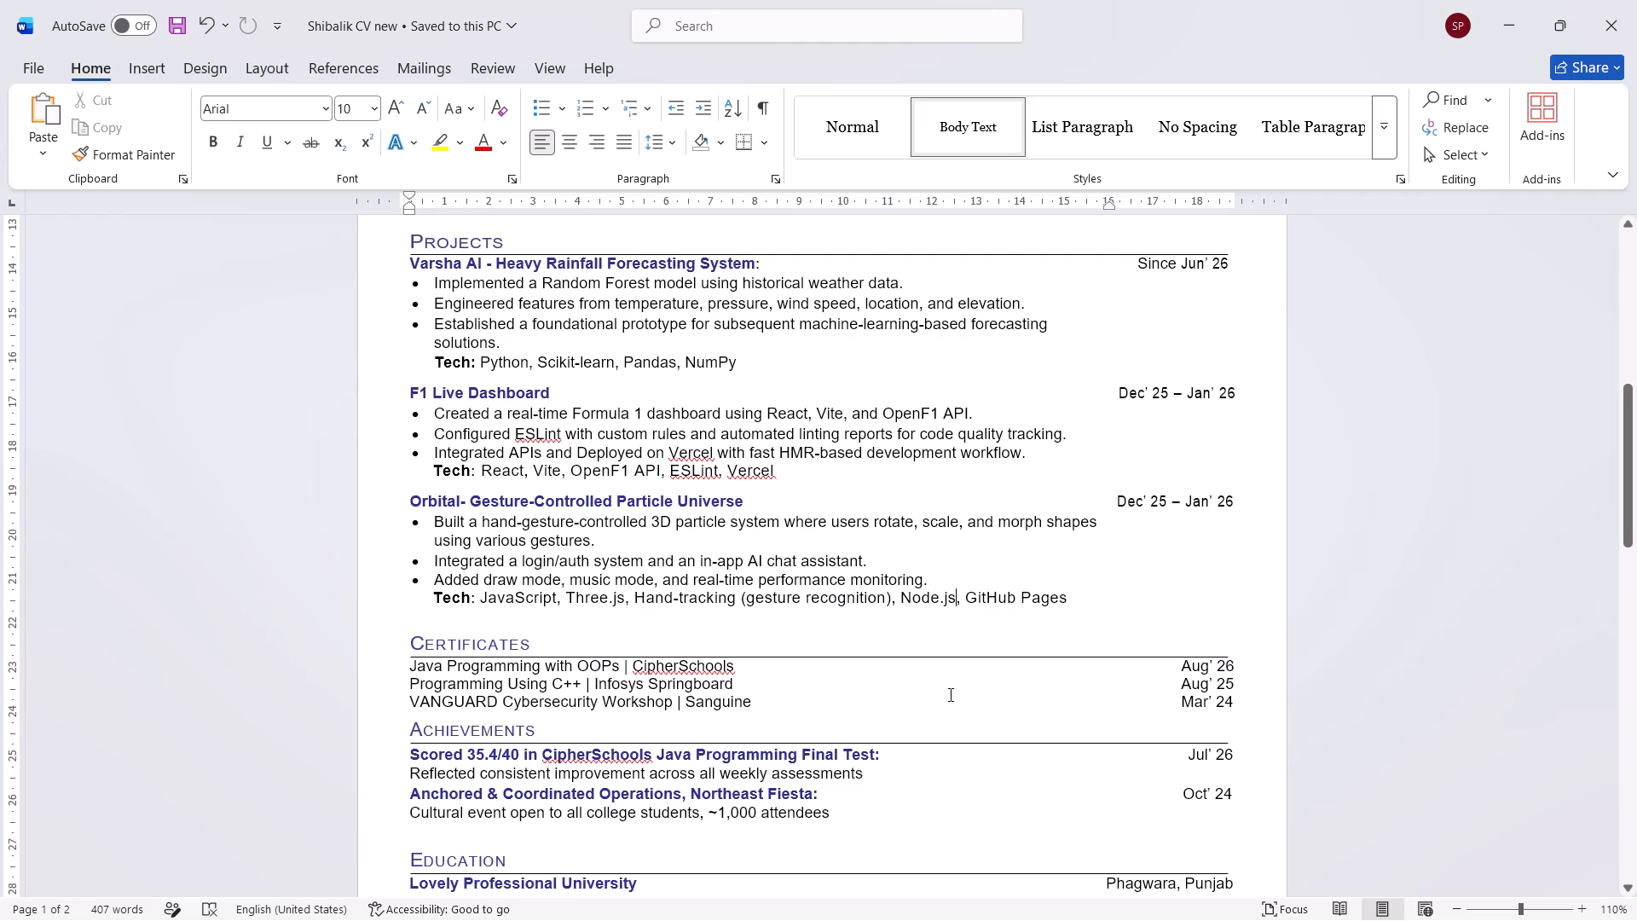
scroll(949, 694, "up", 1)
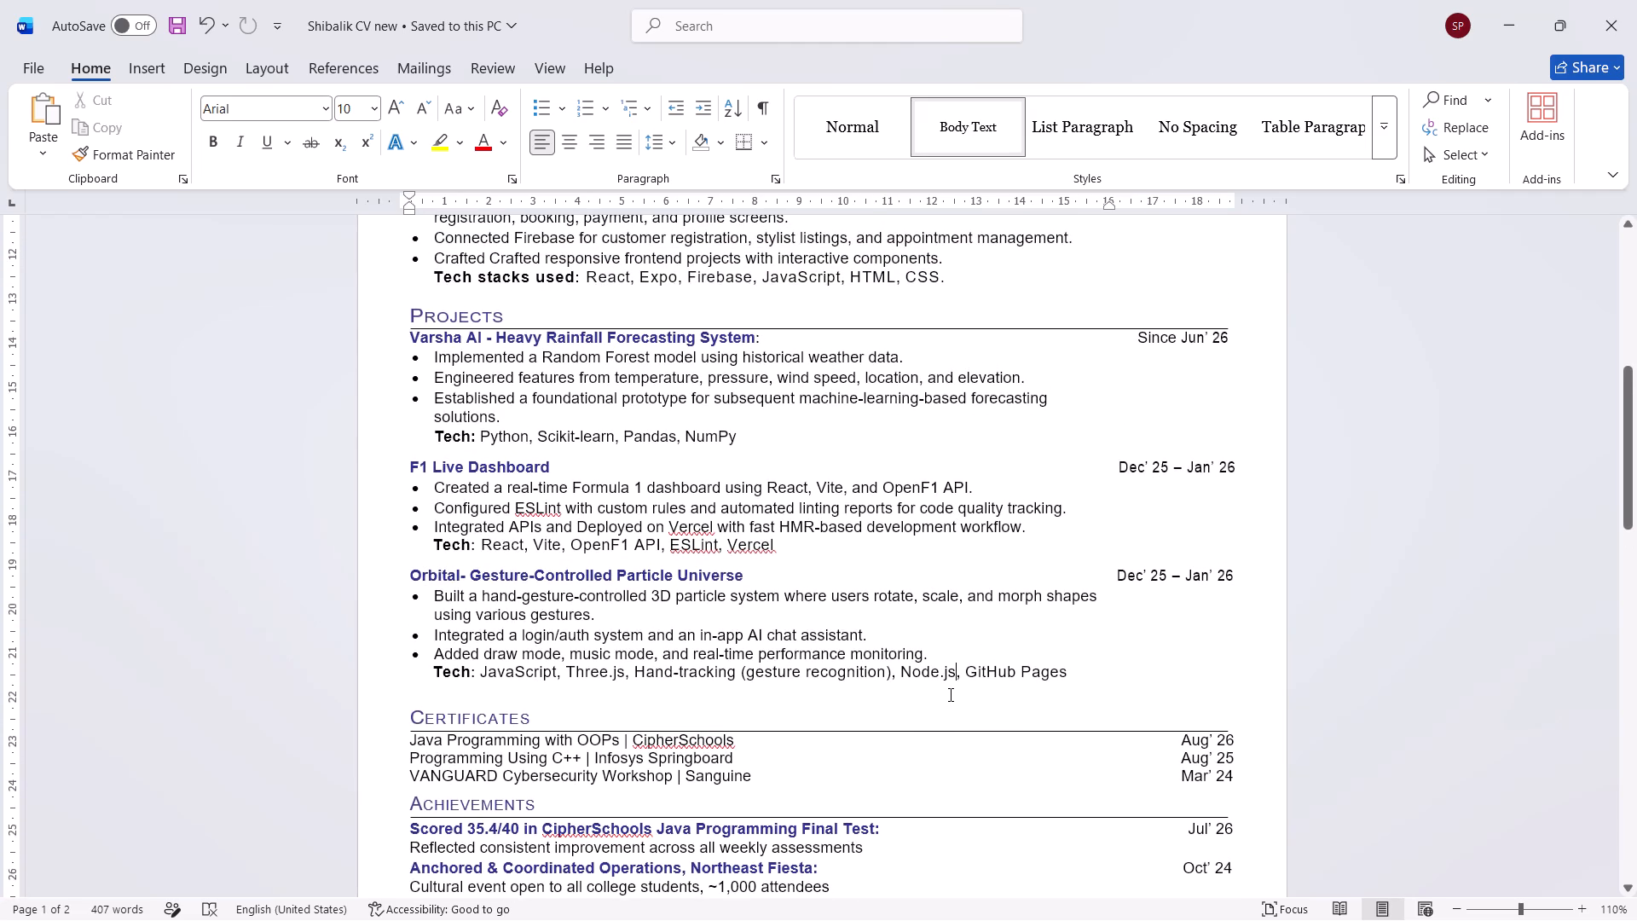
scroll(949, 694, "up", 1)
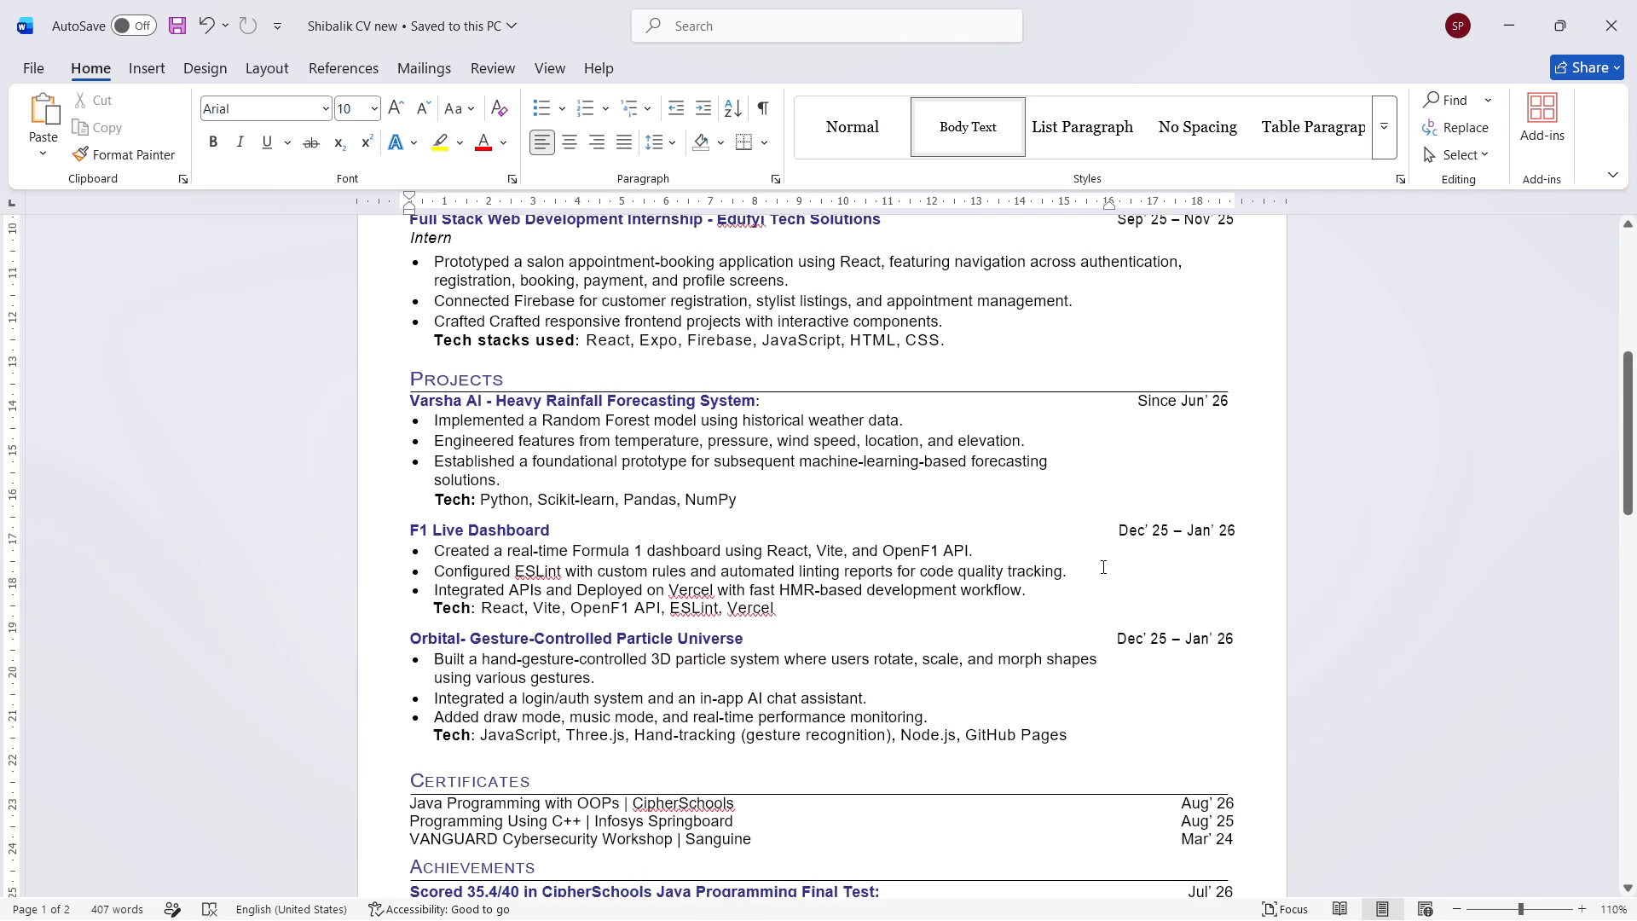
scroll(1102, 566, "up", 3)
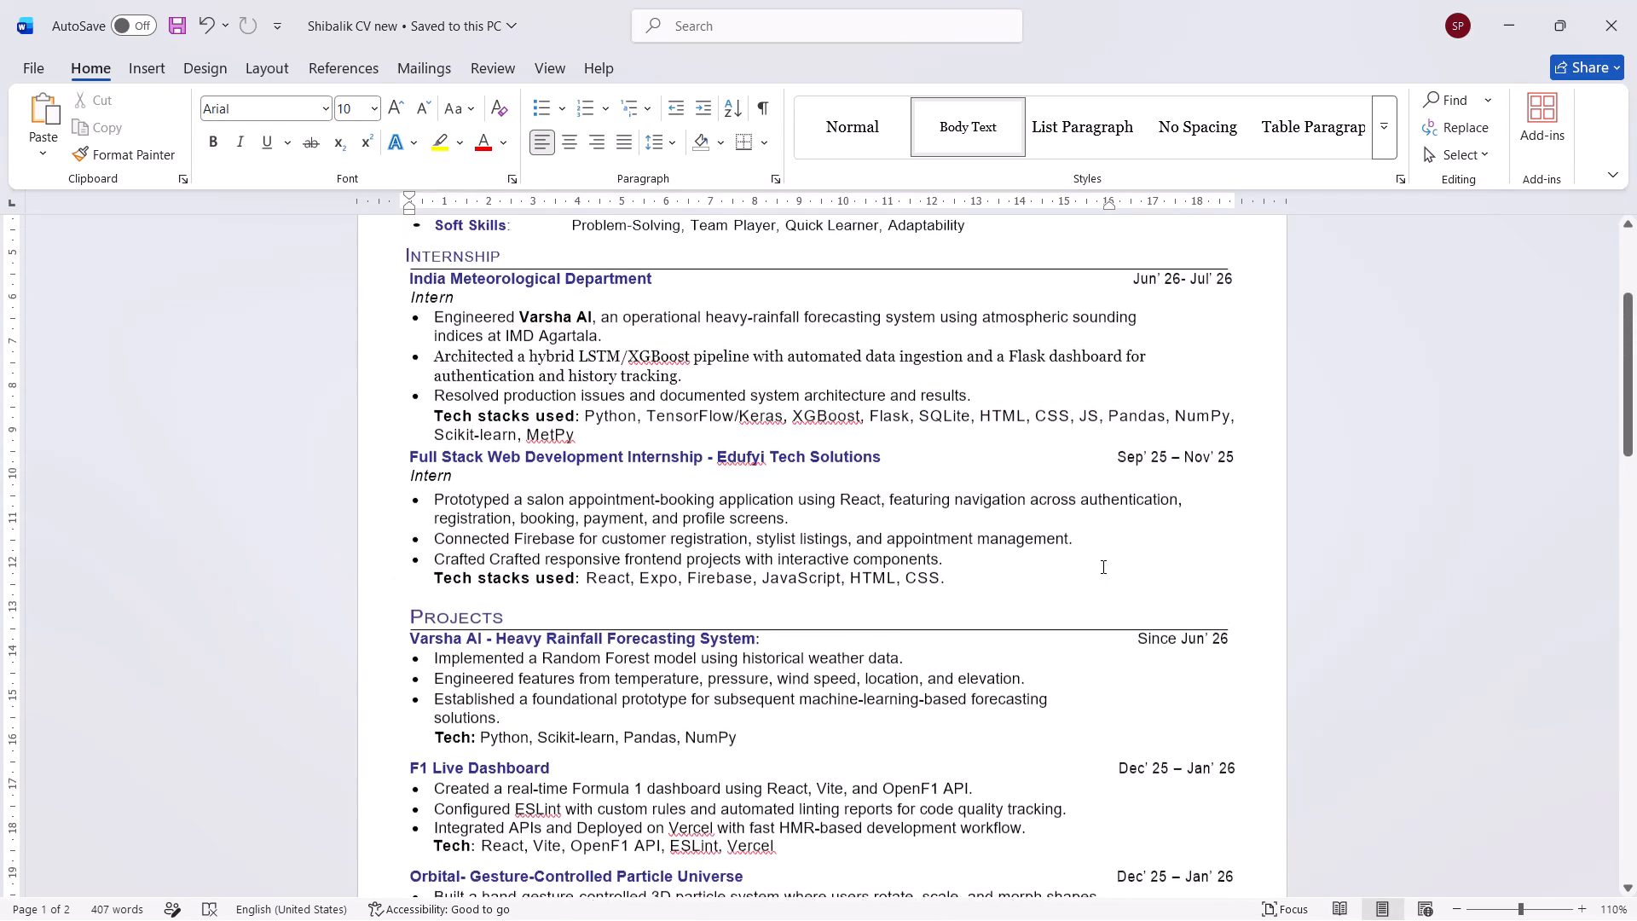
scroll(1102, 566, "up", 1)
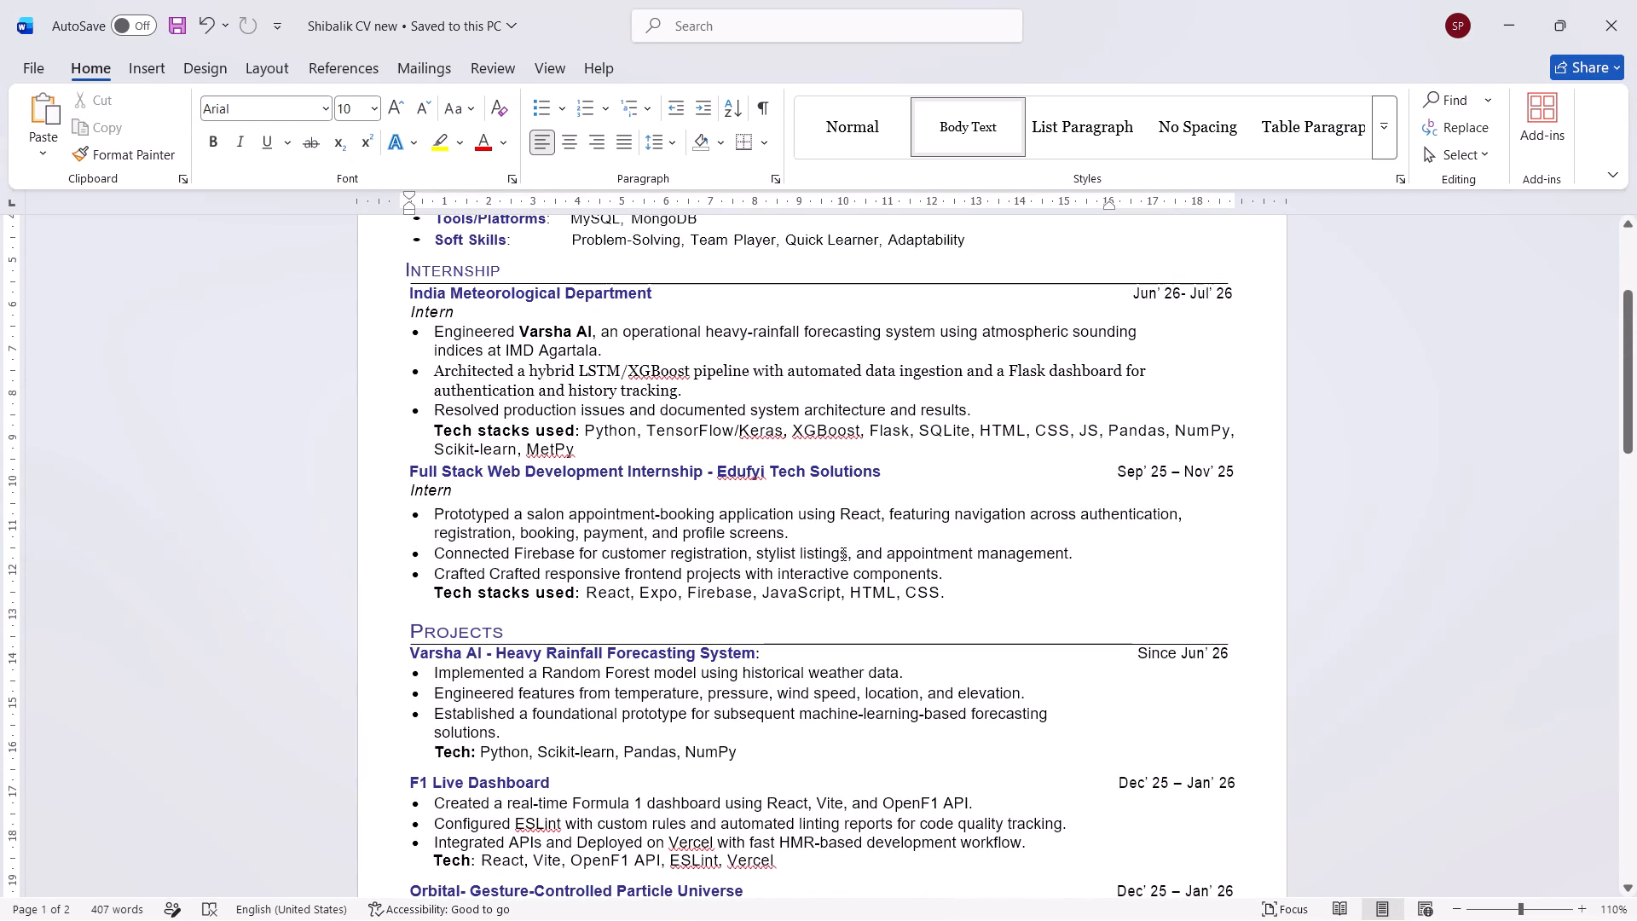
scroll(842, 555, "up", 1)
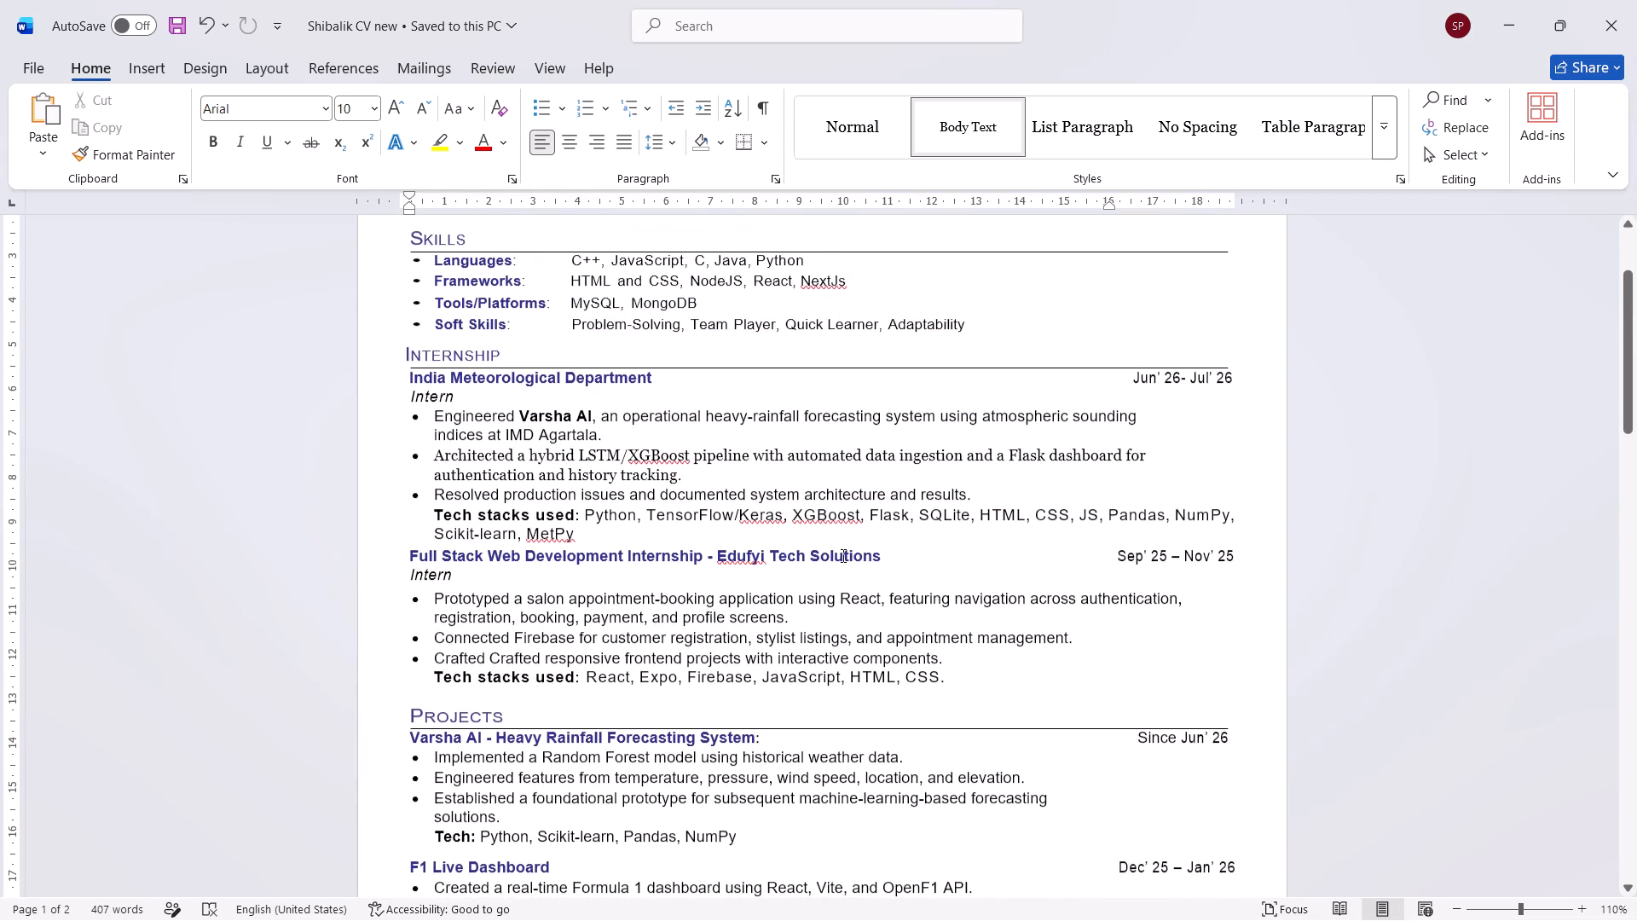
scroll(842, 555, "down", 1)
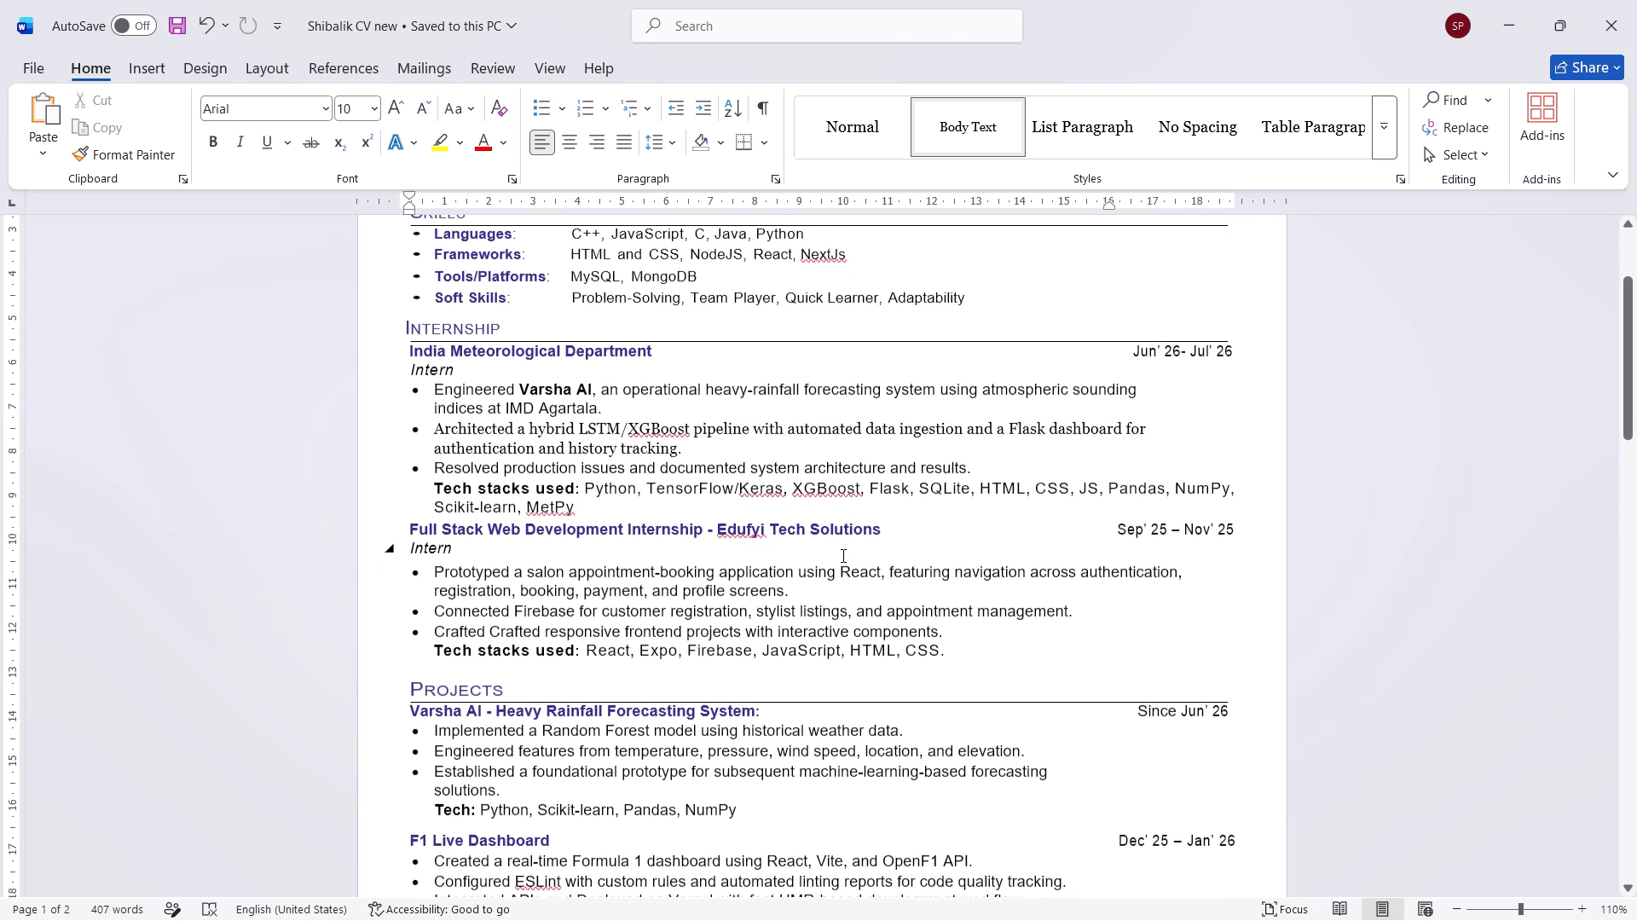
scroll(842, 555, "down", 1)
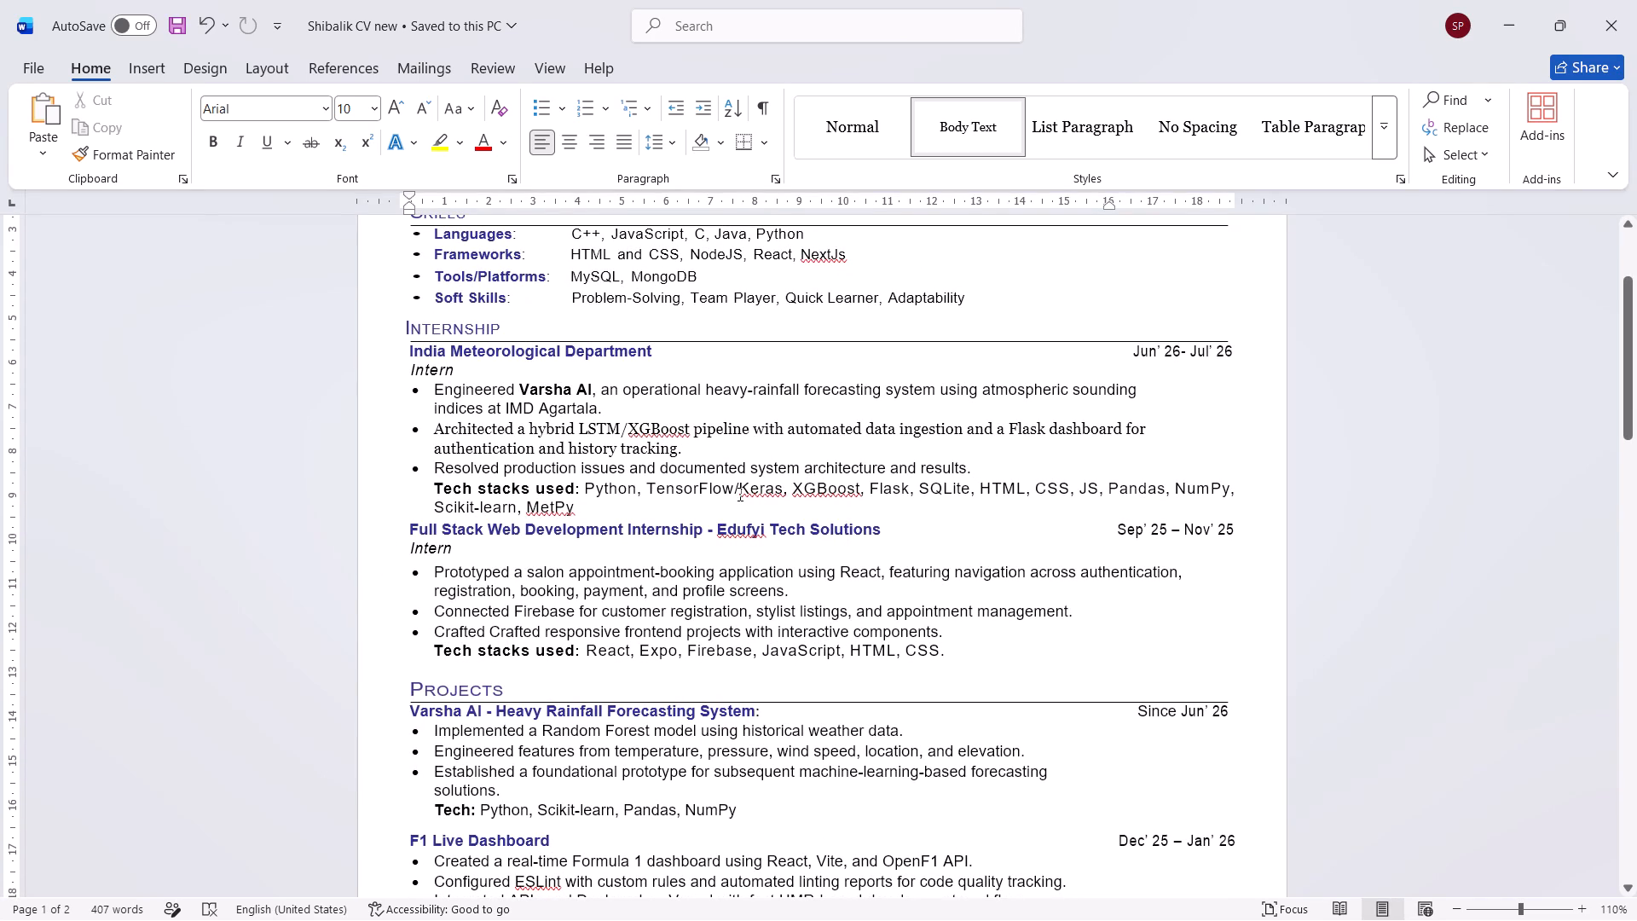
Delete the entire Full Stack Web Development Internship entry under Internship, including the leftover blank line before Projects.
left_click(738, 494)
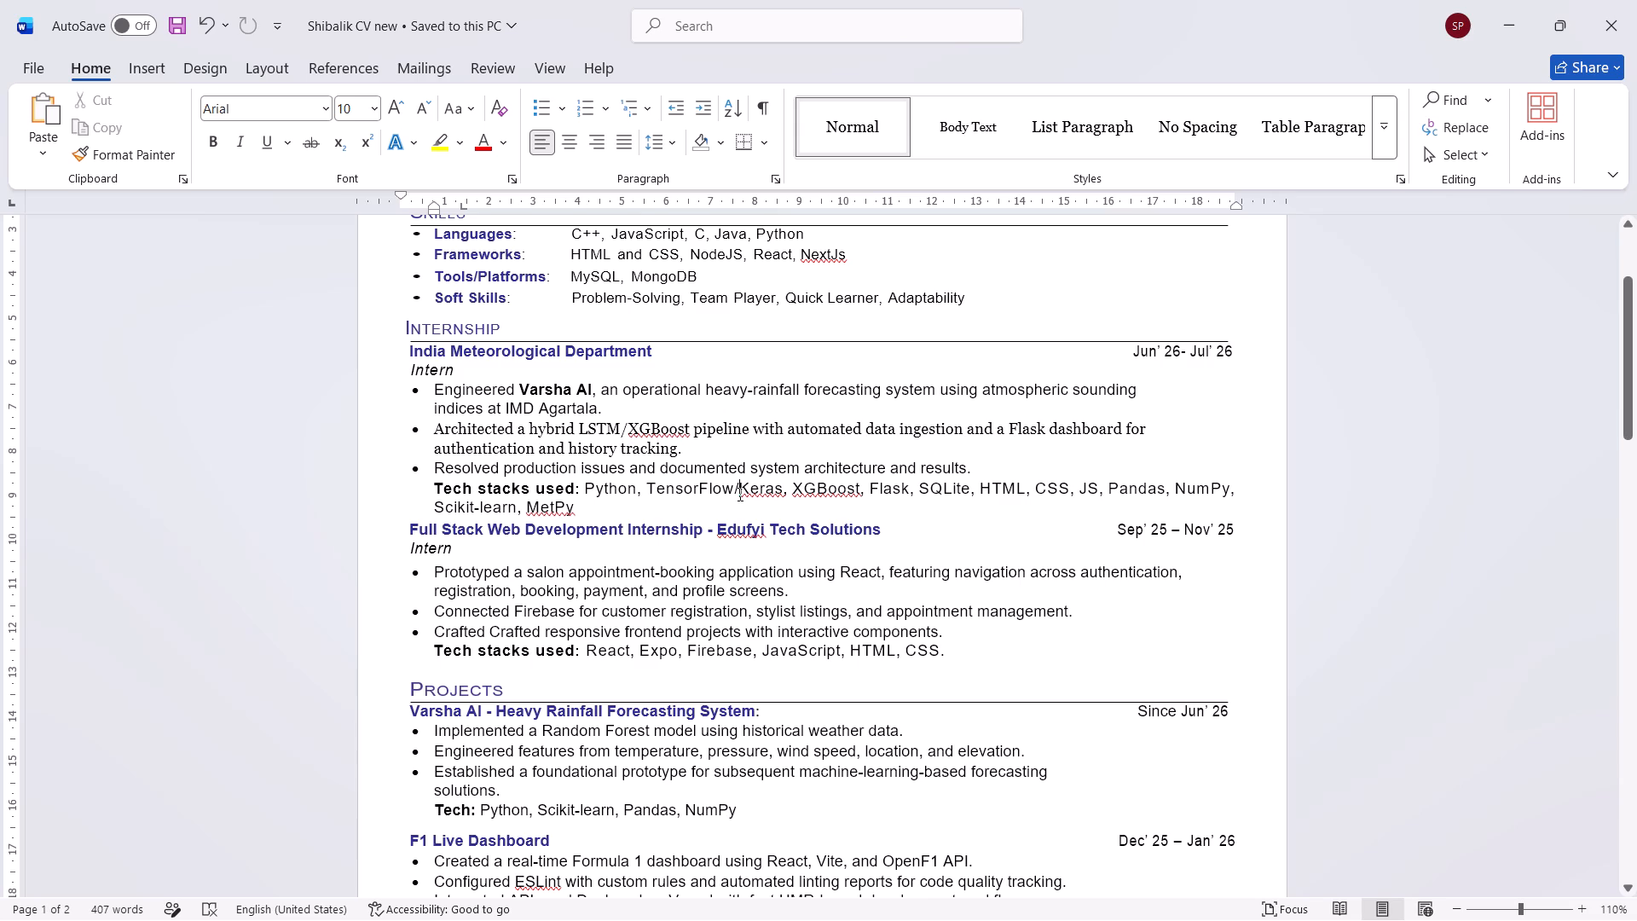
scroll(738, 494, "down", 2)
scroll(738, 494, "up", 1)
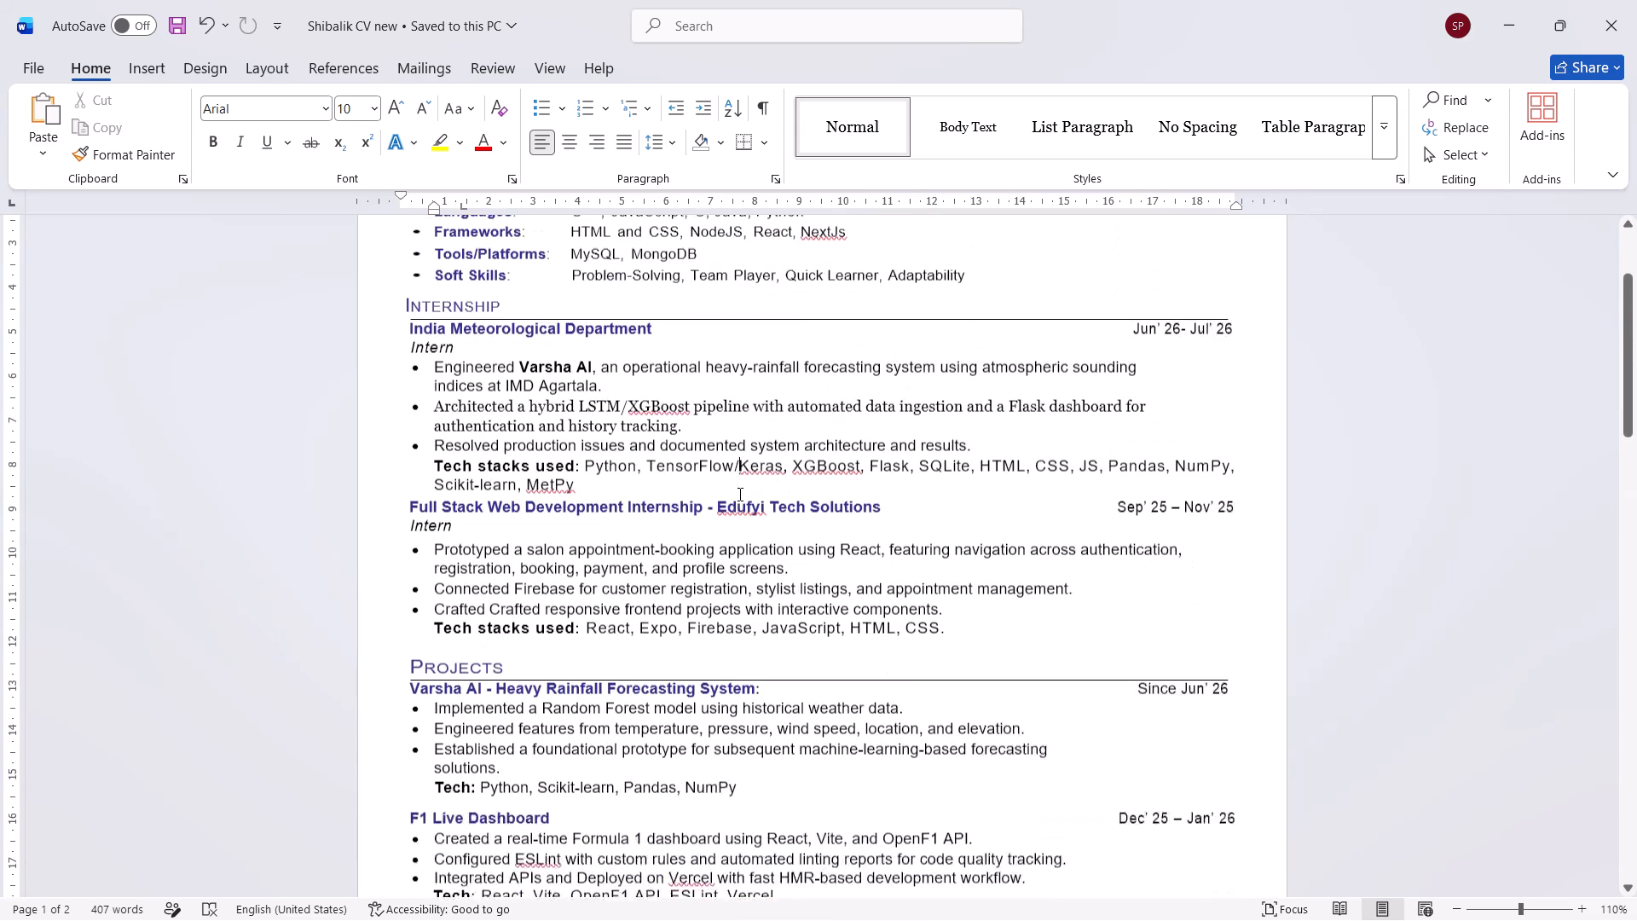
scroll(738, 494, "up", 1)
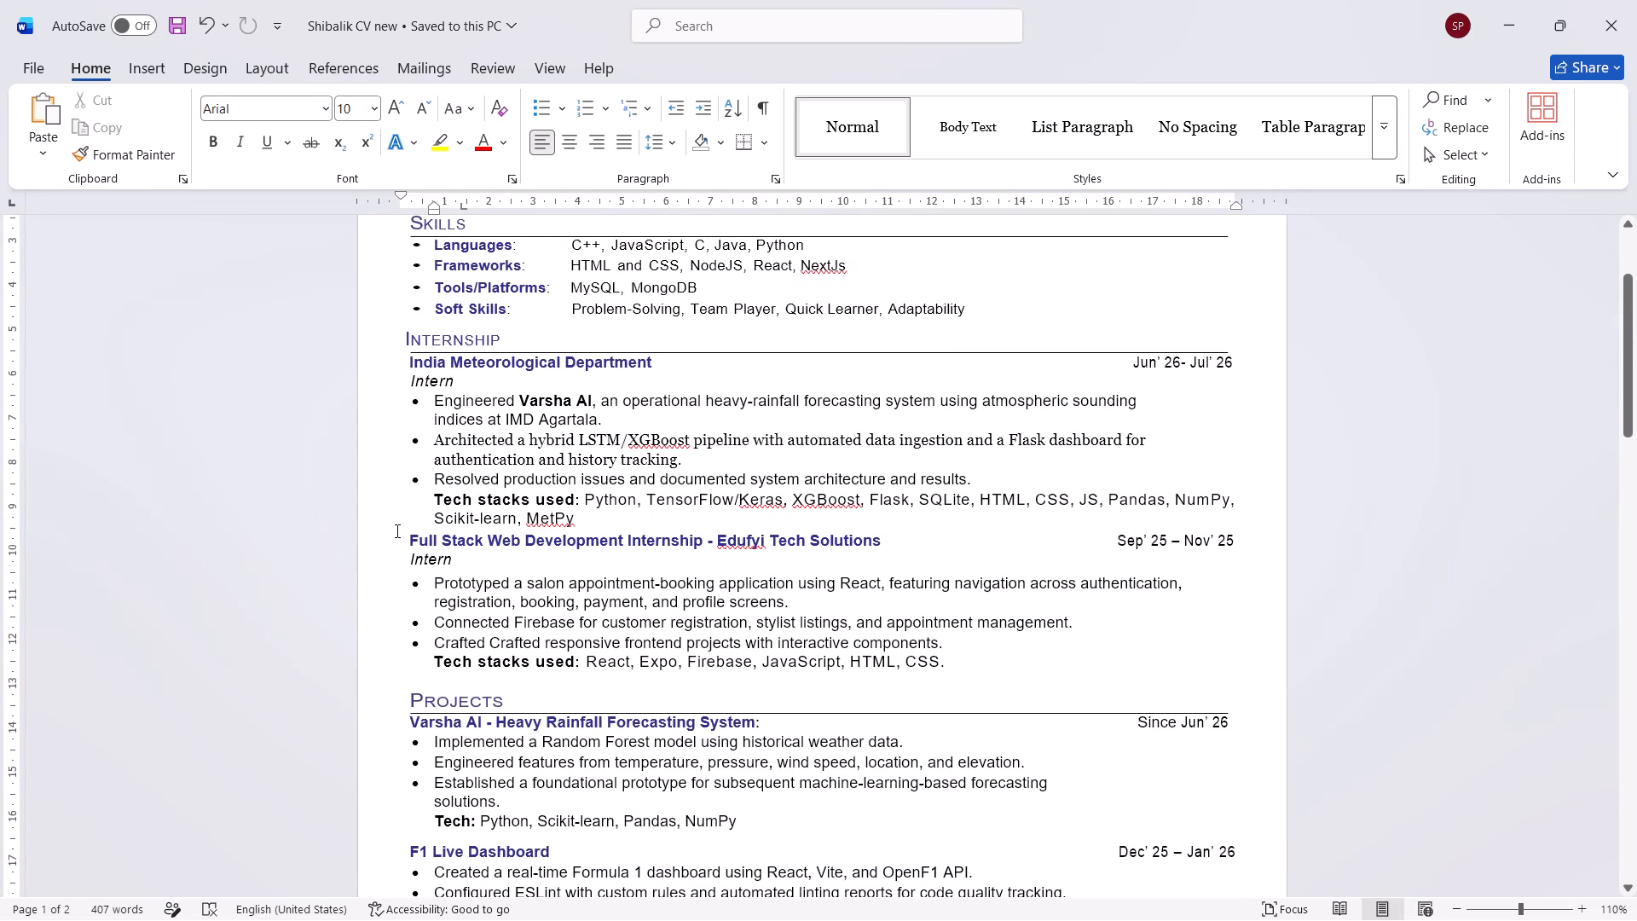
left_click_drag(406, 539, 791, 625)
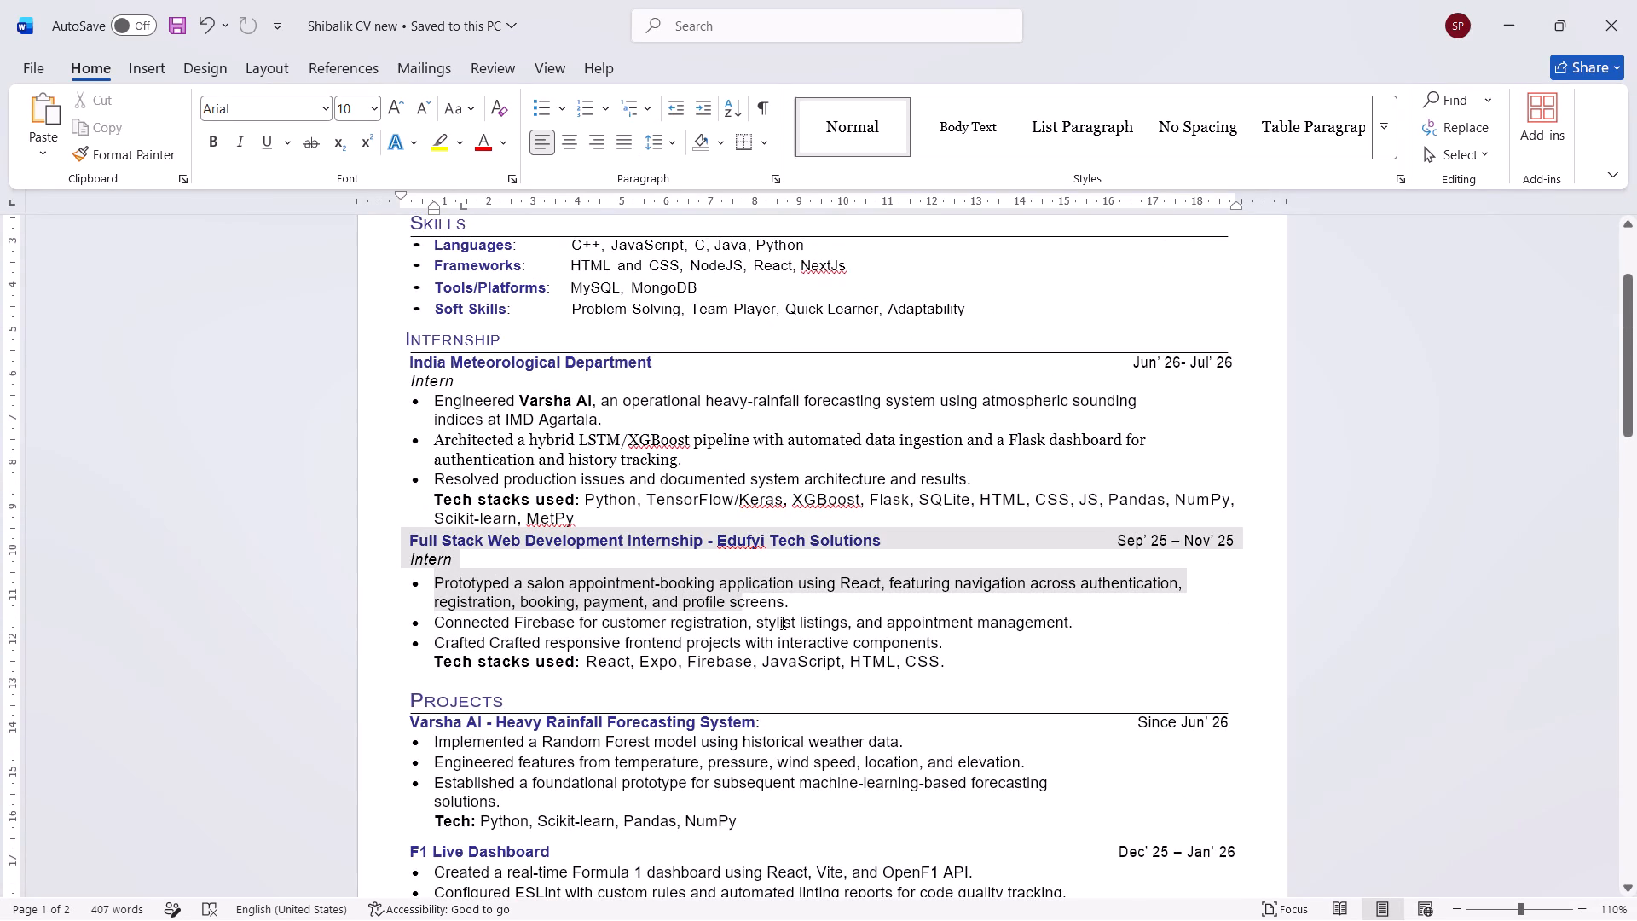
left_click_drag(791, 625, 1002, 675)
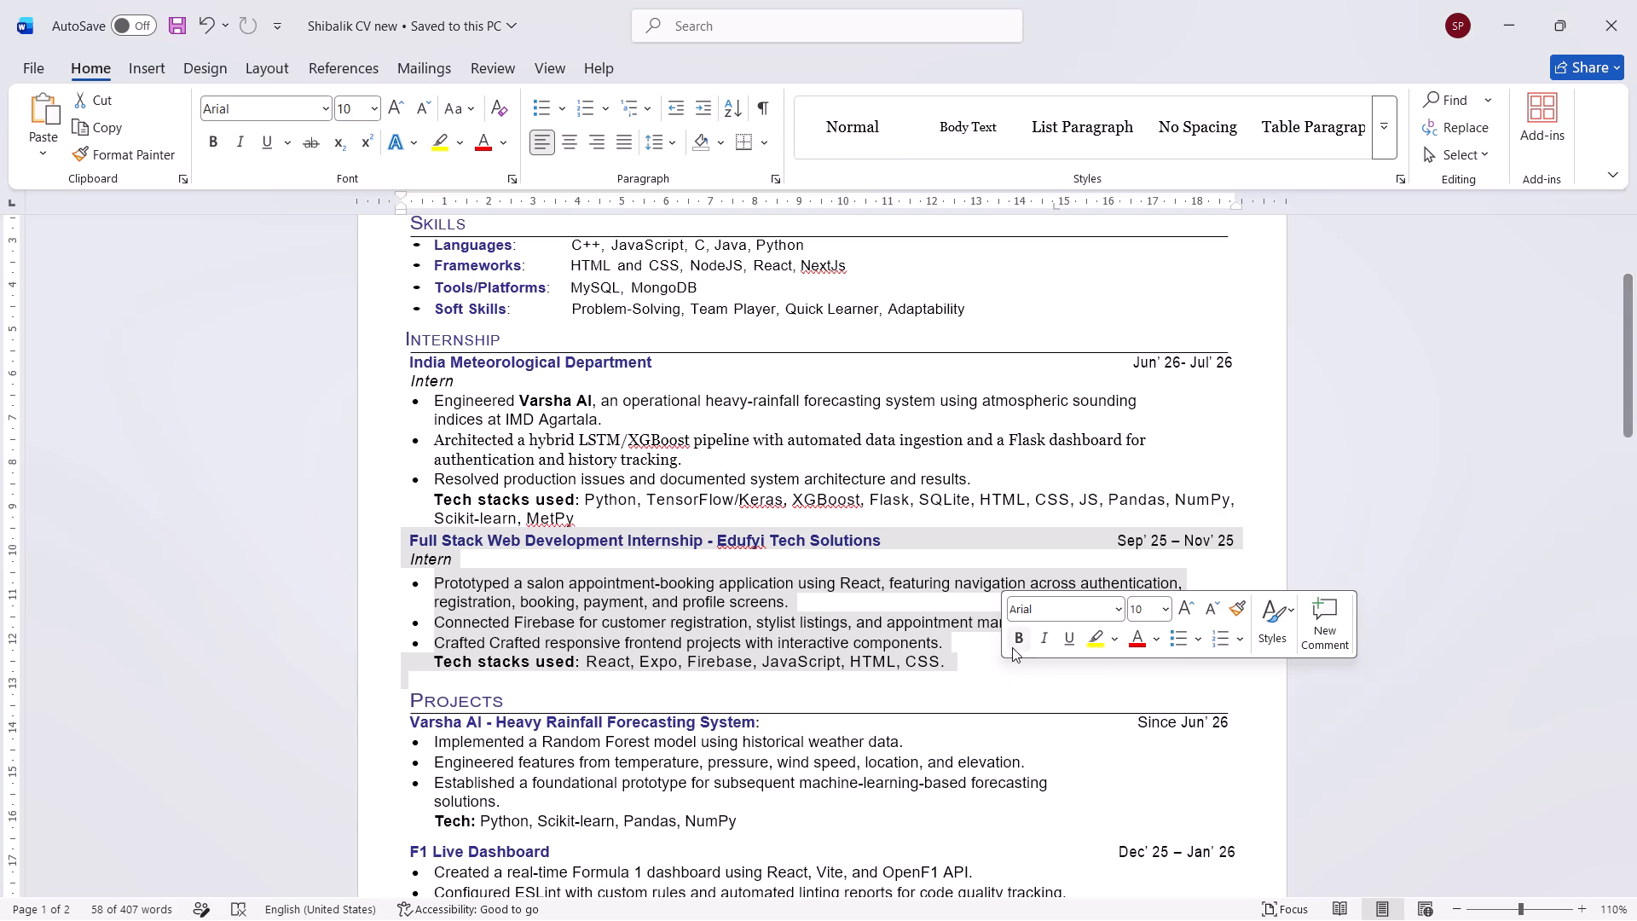
left_click(999, 669)
left_click_drag(999, 669, 952, 666)
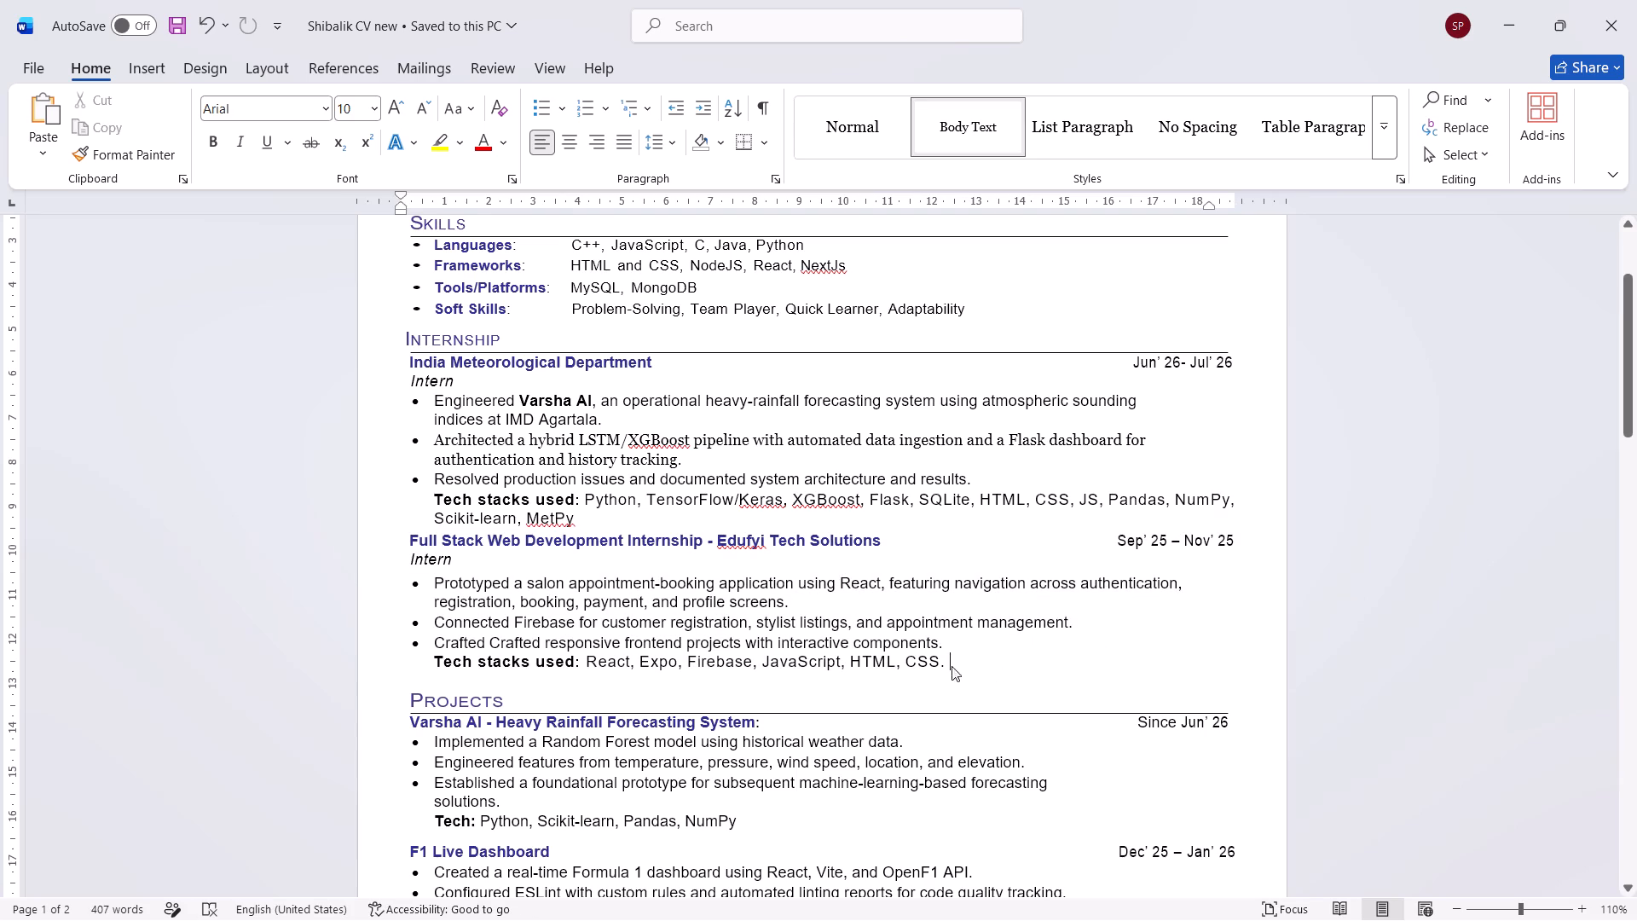
left_click_drag(952, 666, 421, 536)
key("BackSpace")
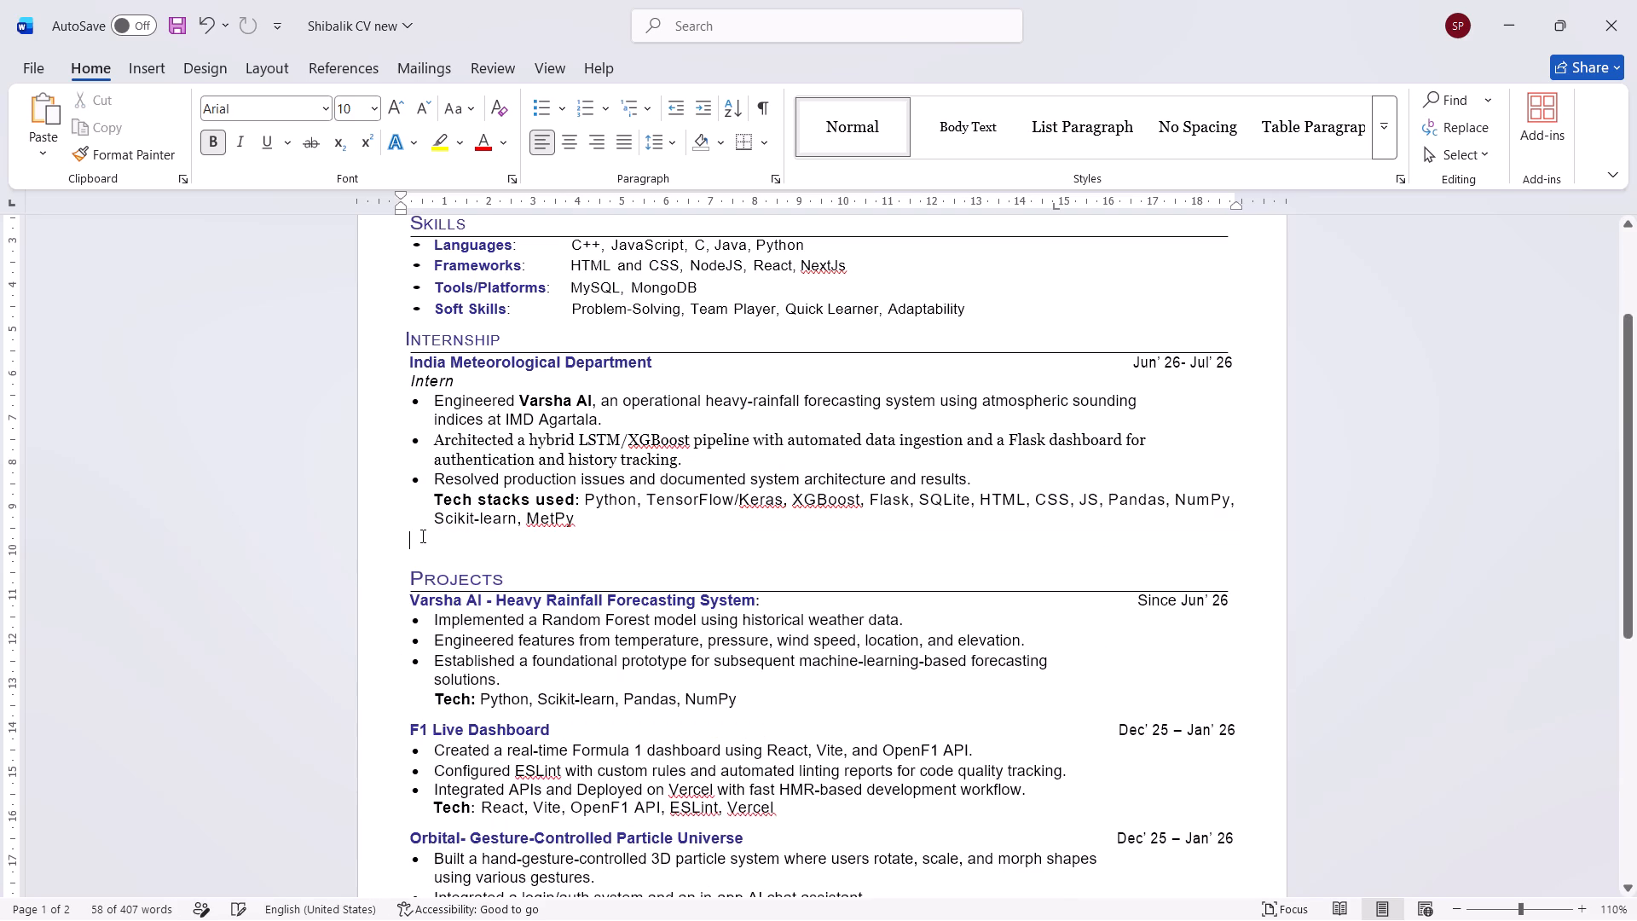
key("BackSpace")
key("BackSpace")
key("BackSpace")
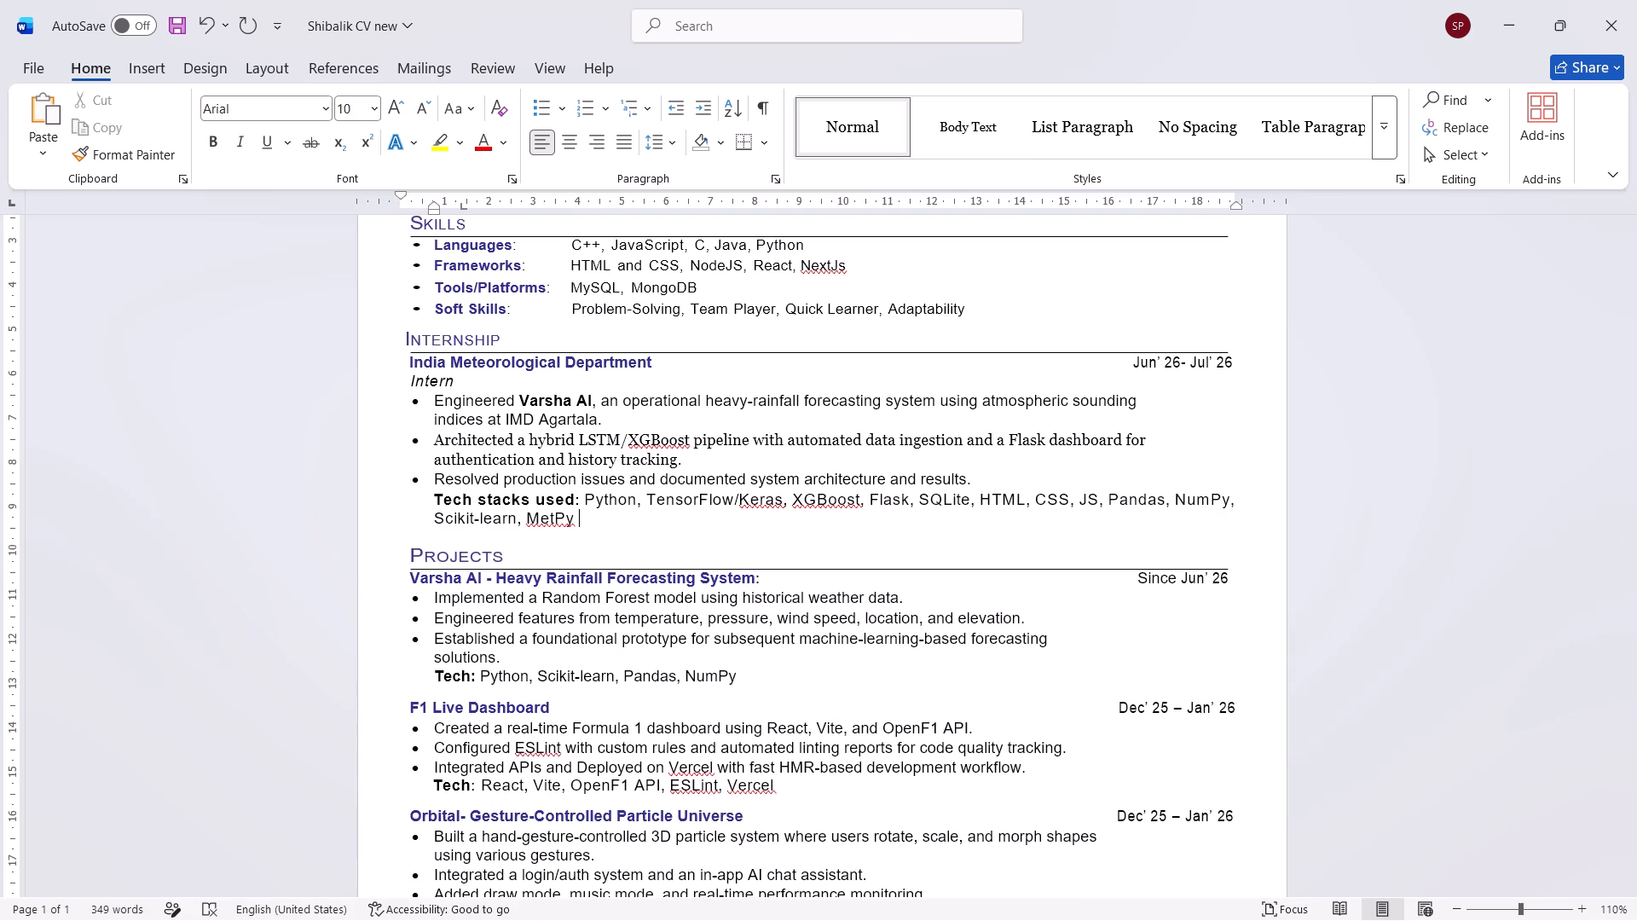
Check the page fit down to Education and save the CV.
scroll(421, 536, "down", 5)
scroll(421, 536, "up", 1)
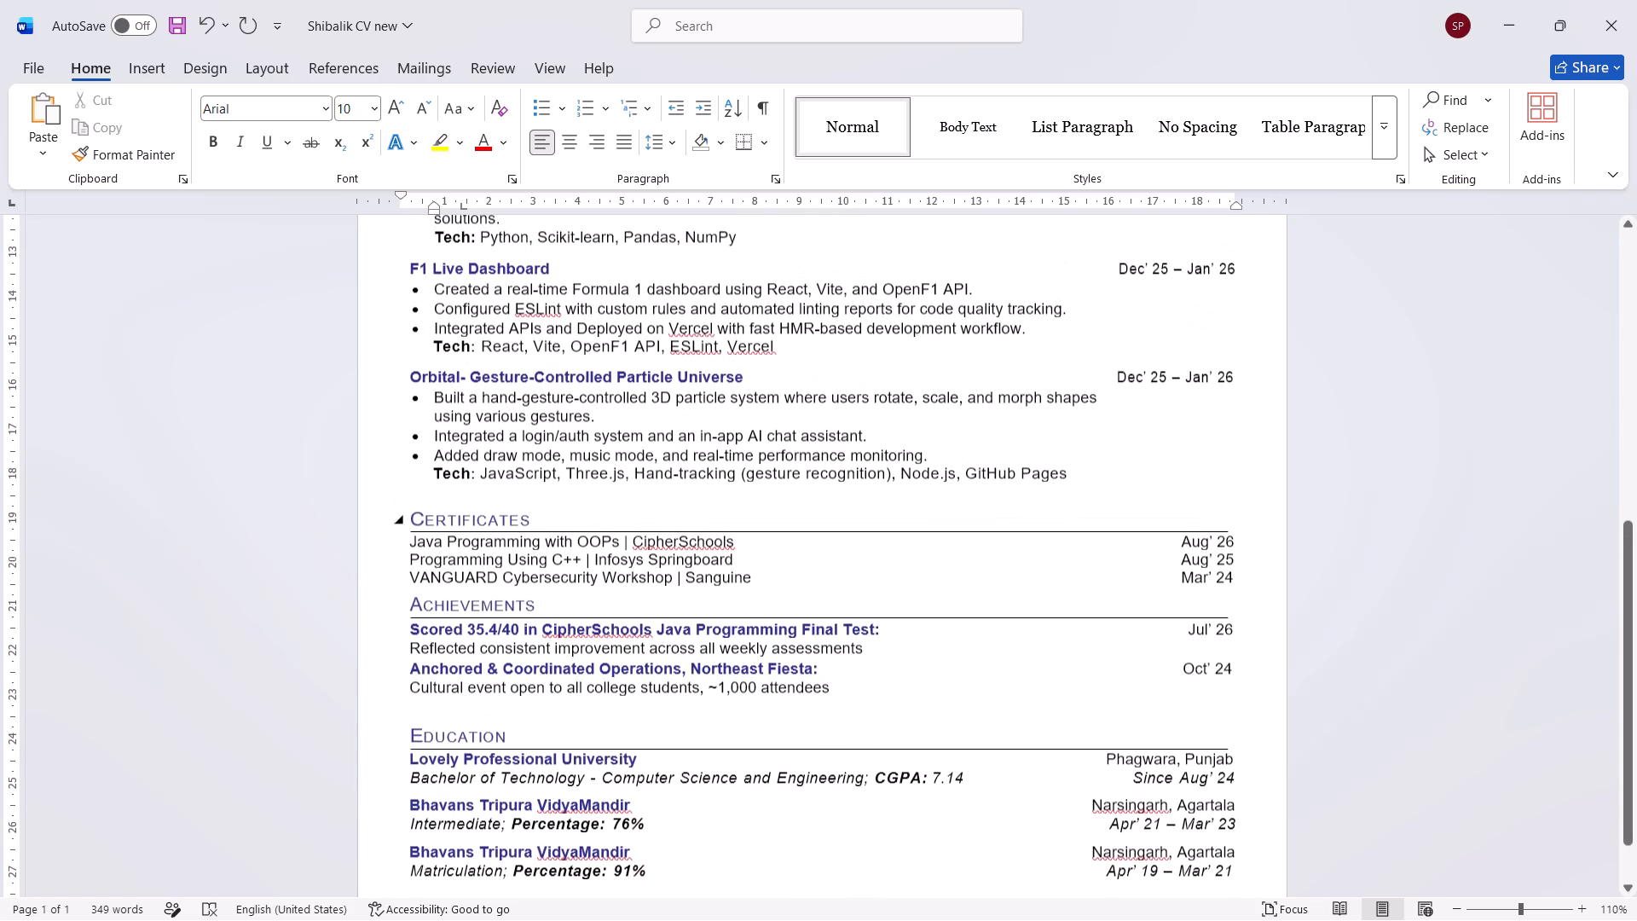
scroll(421, 536, "up", 1)
key("ctrl+s")
scroll(421, 536, "down", 1)
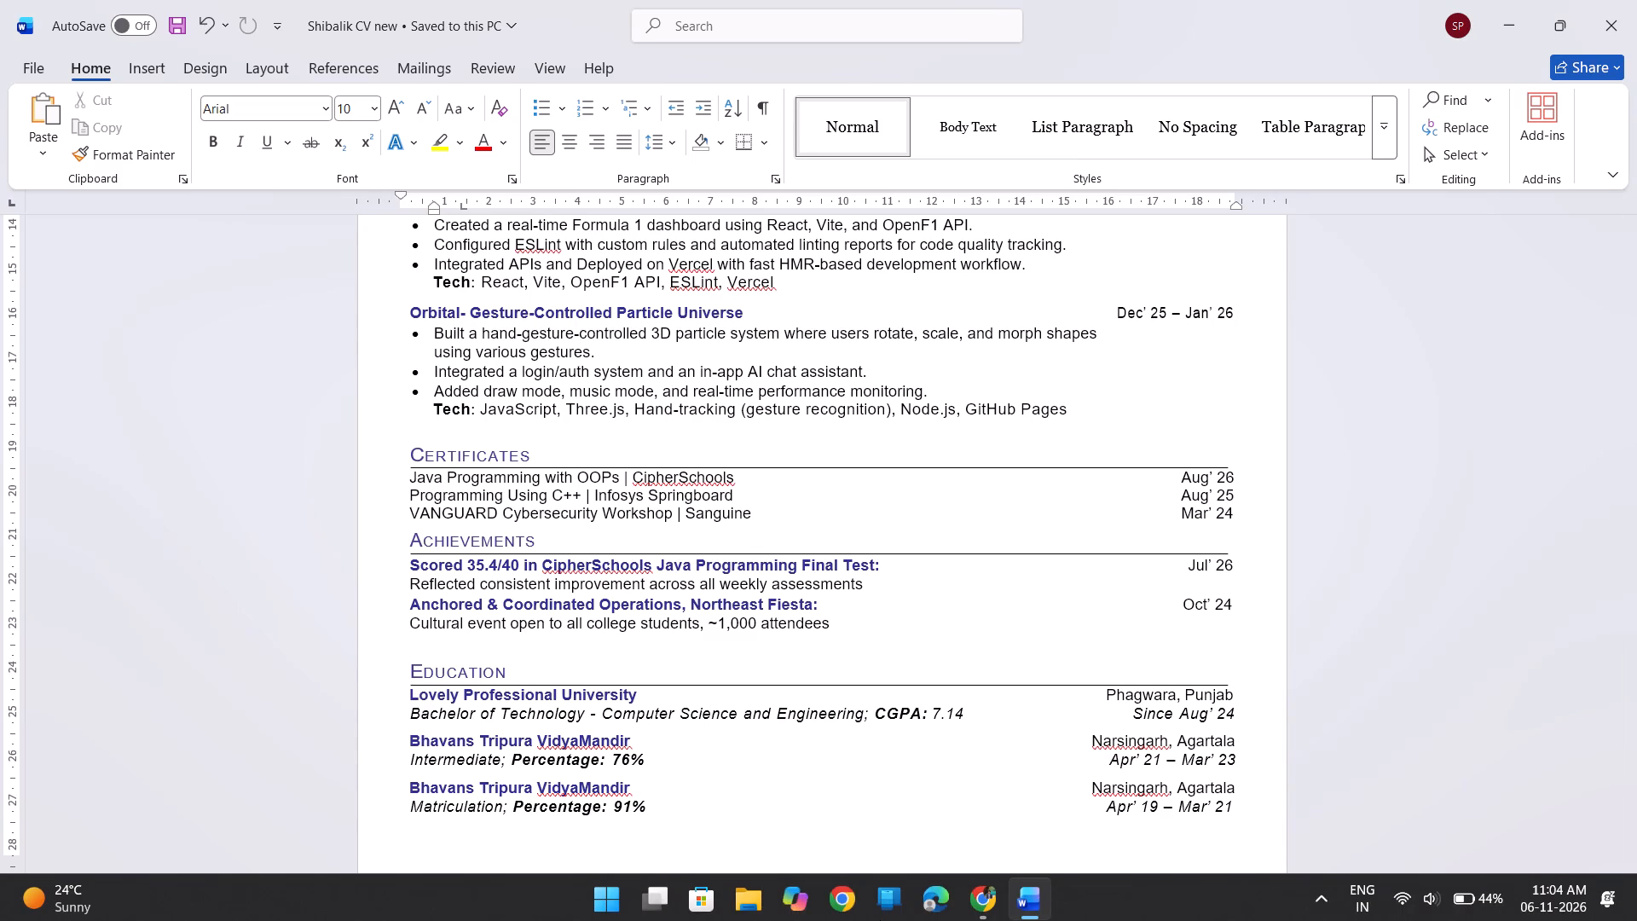
Switch to Chrome and open the Upload CV Documents page of the university's Placement Portal.
left_click(966, 898)
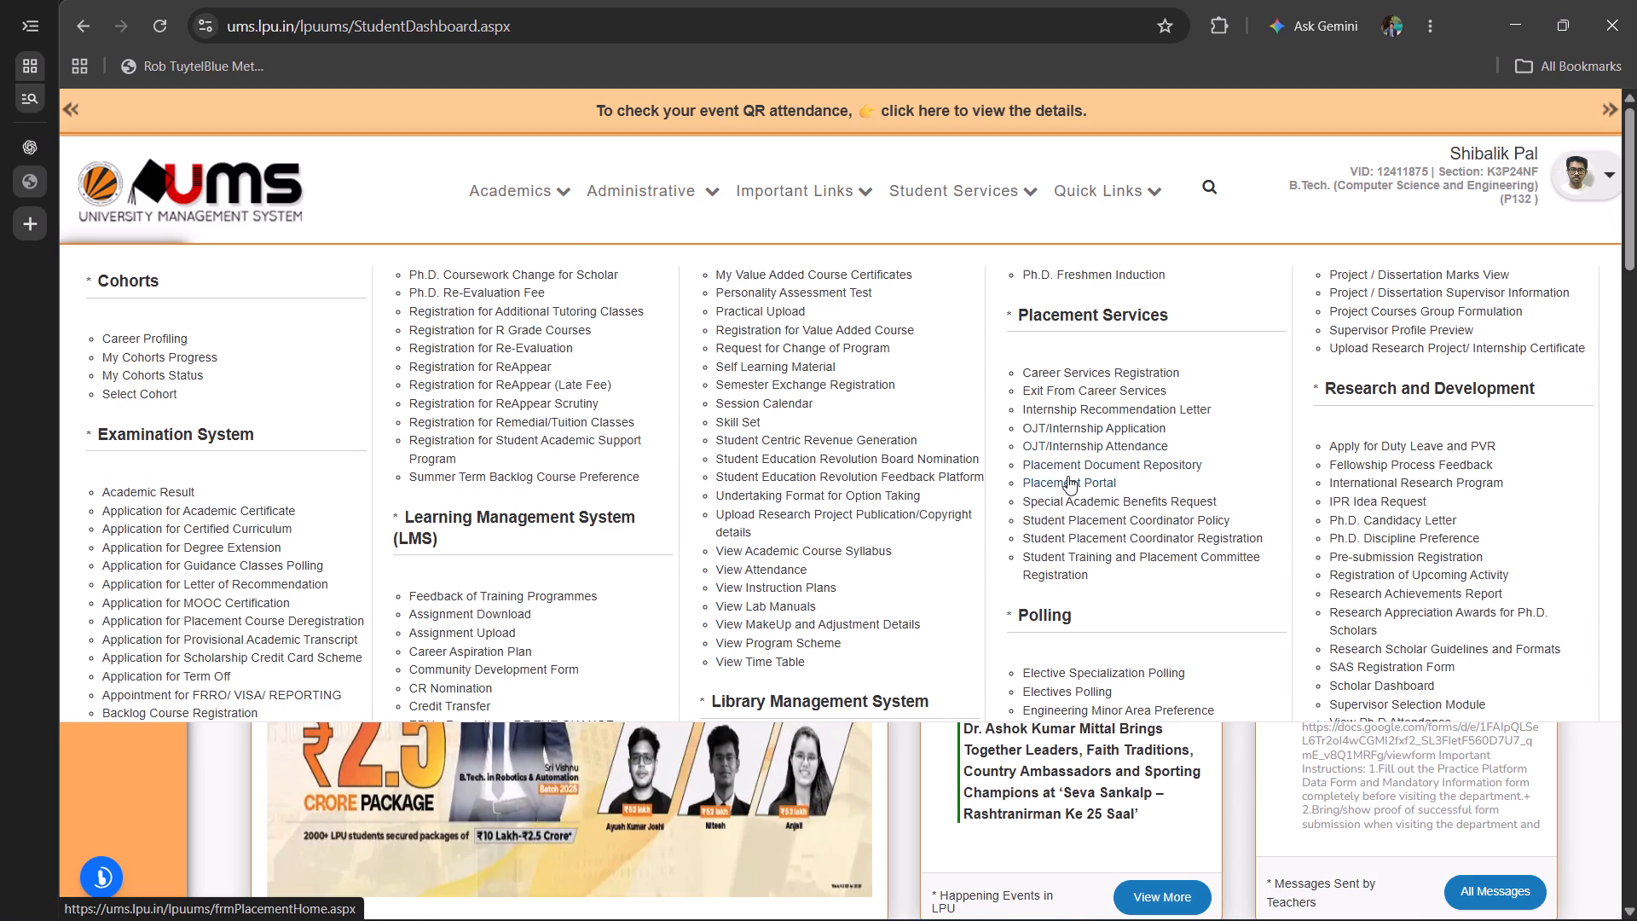
left_click(1067, 476)
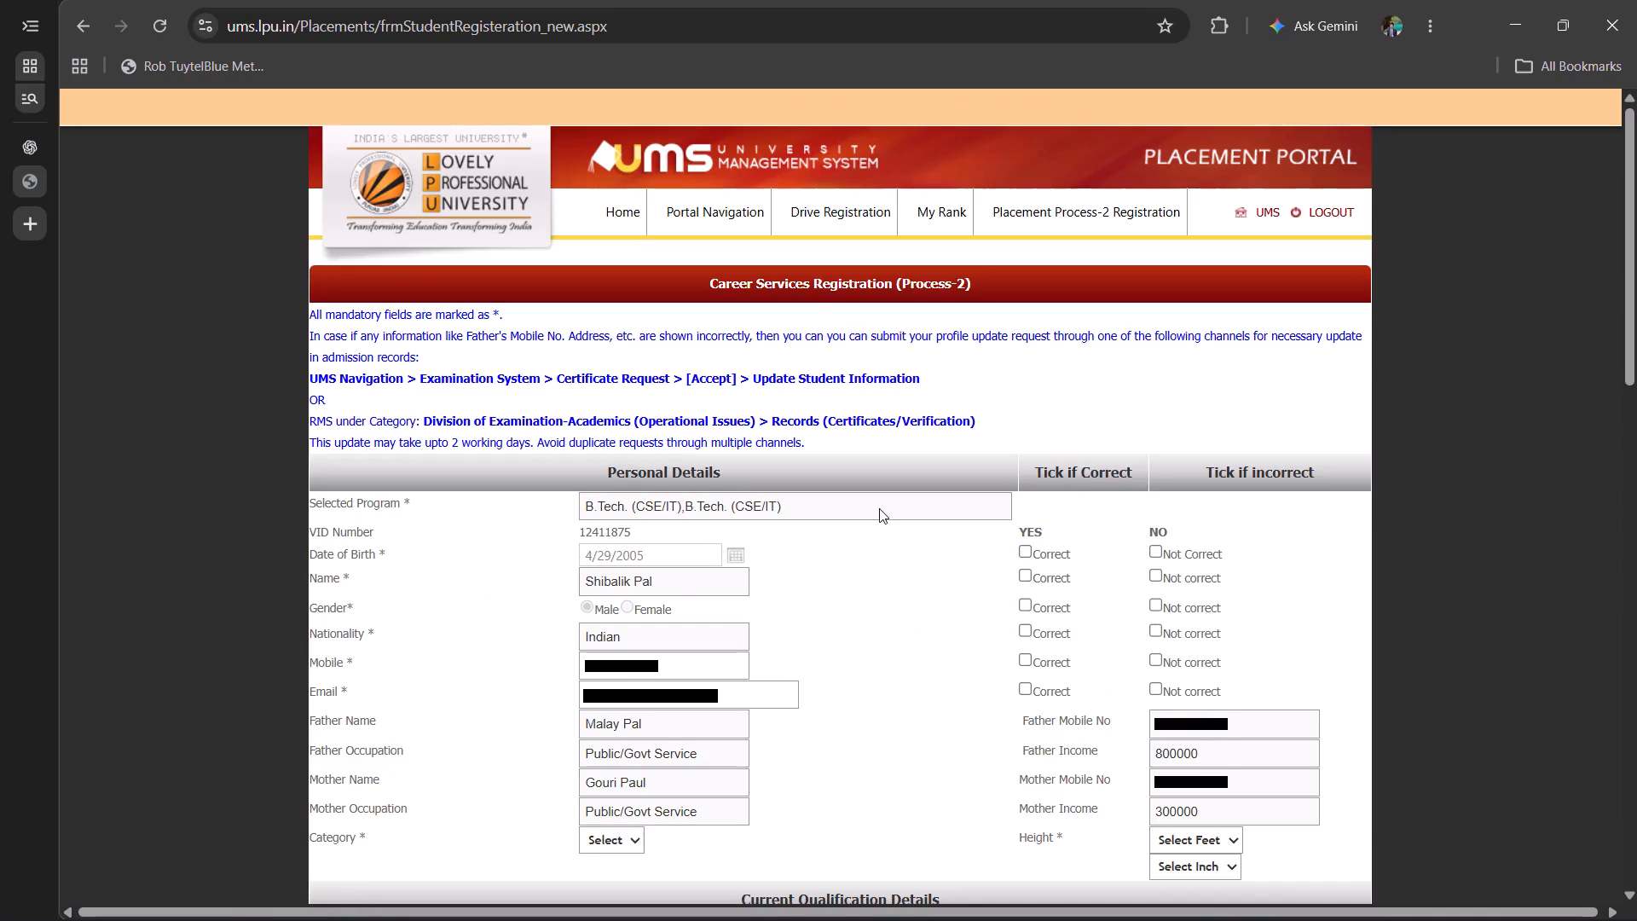
scroll(879, 508, "down", 1)
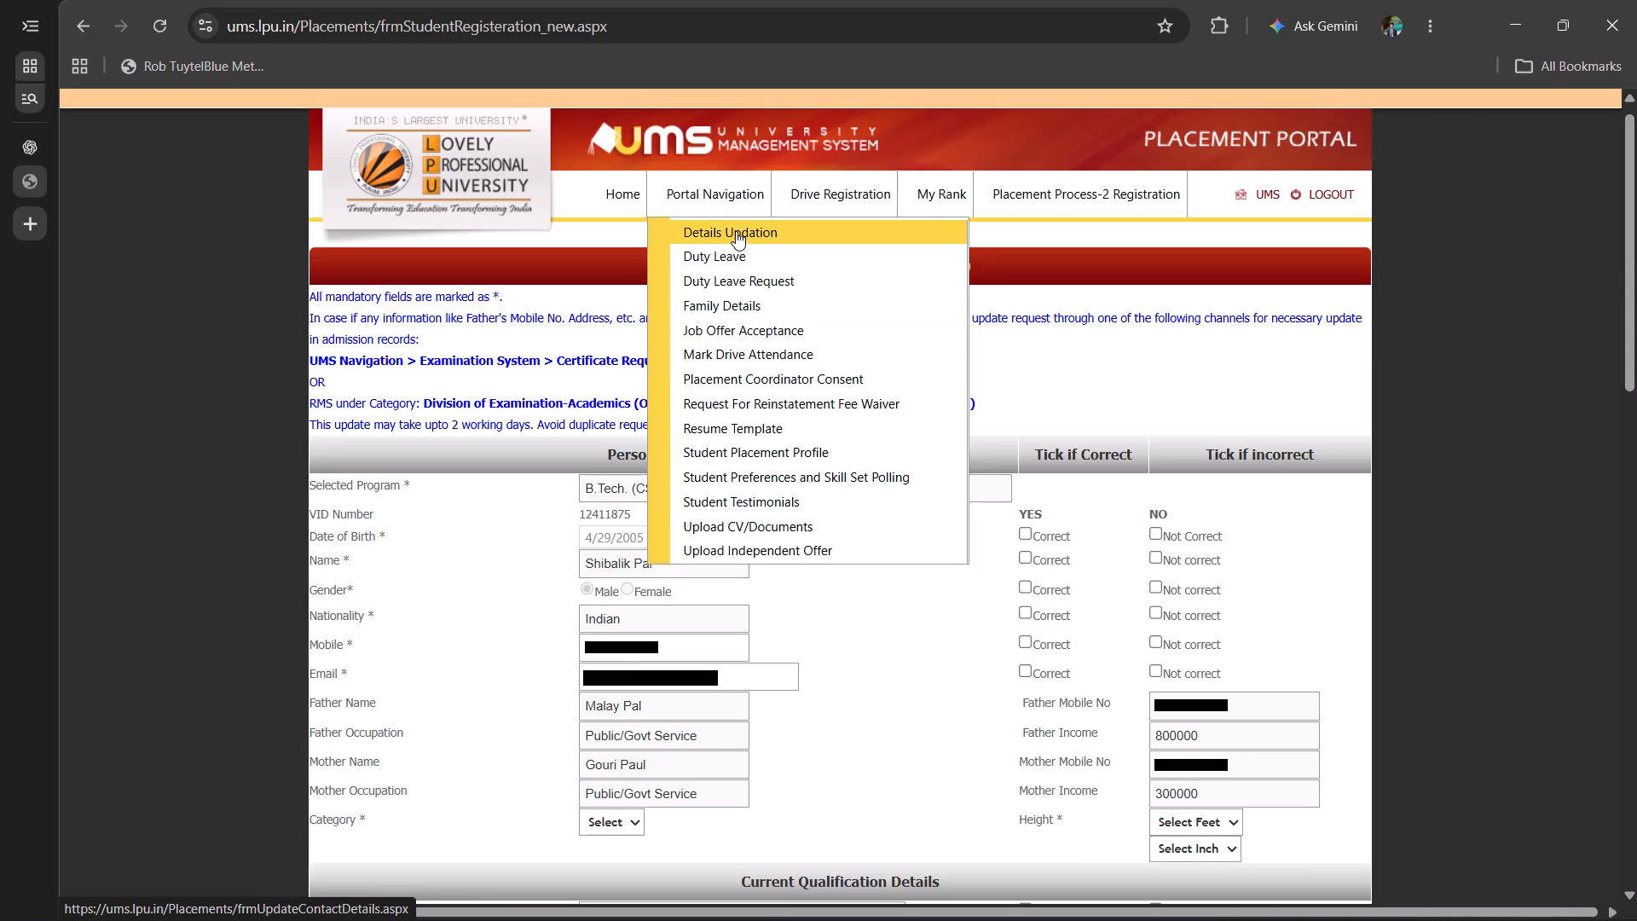
left_click(749, 523)
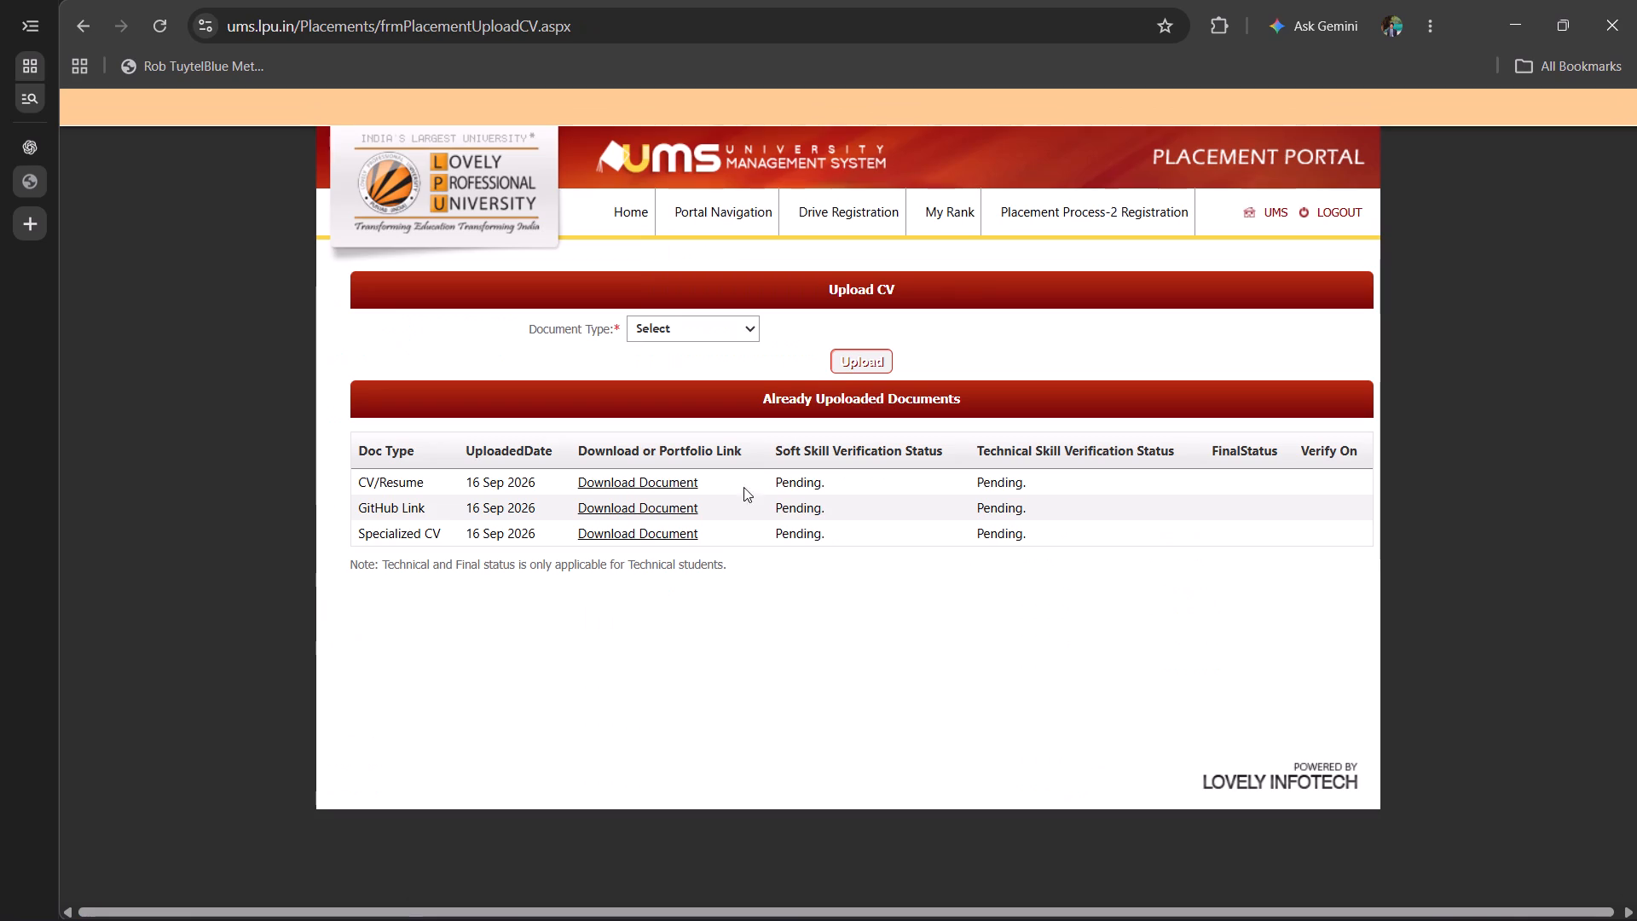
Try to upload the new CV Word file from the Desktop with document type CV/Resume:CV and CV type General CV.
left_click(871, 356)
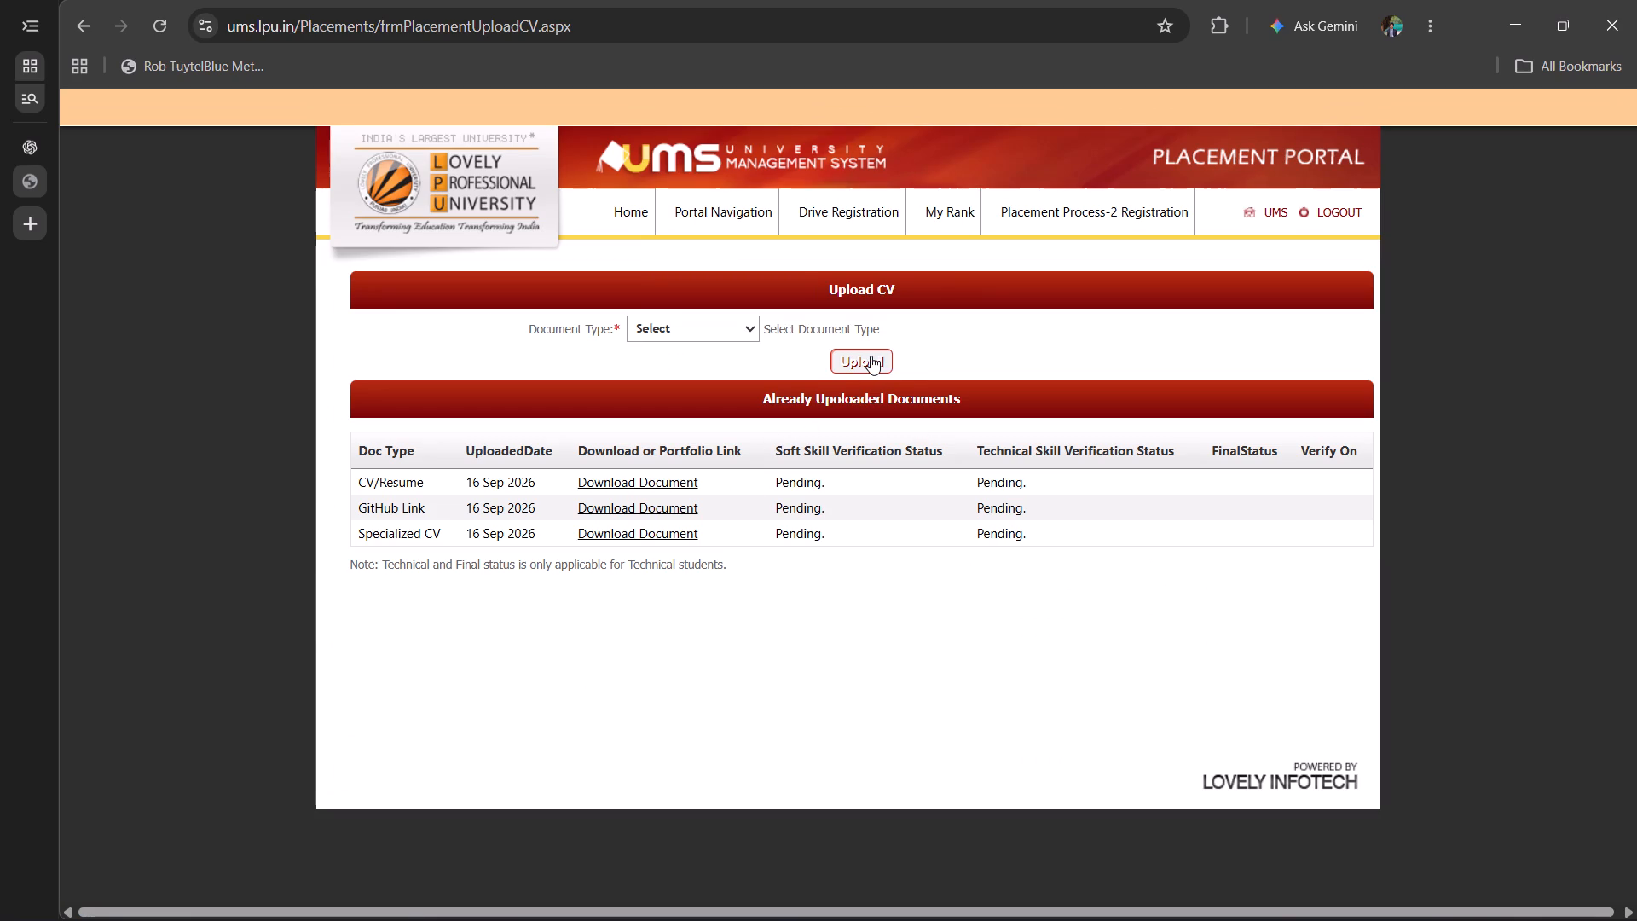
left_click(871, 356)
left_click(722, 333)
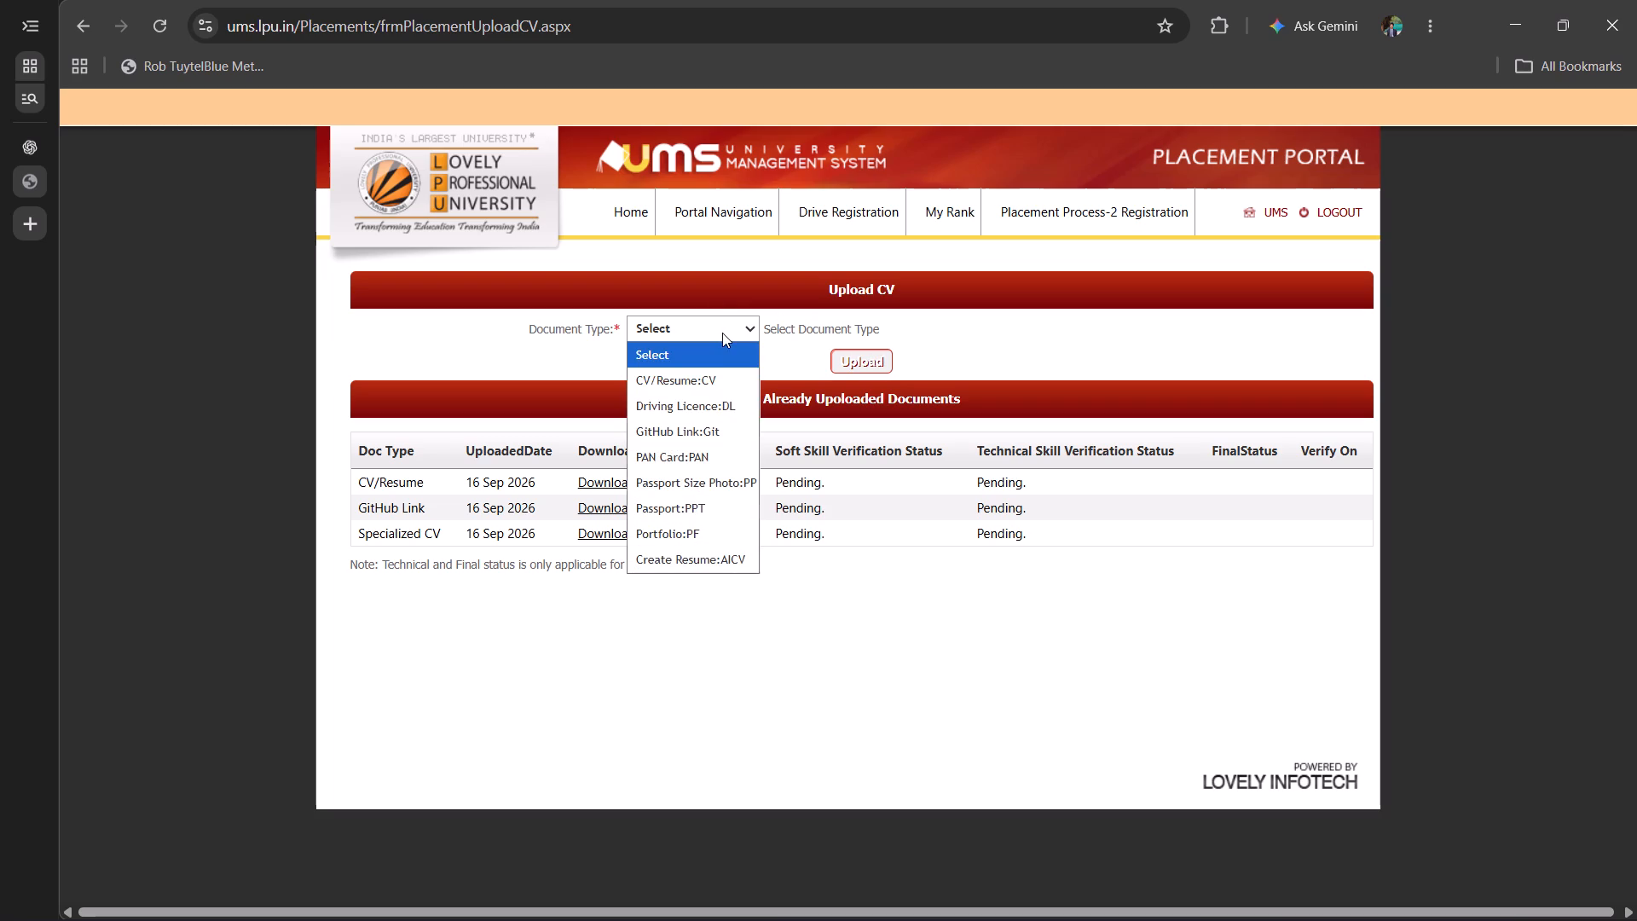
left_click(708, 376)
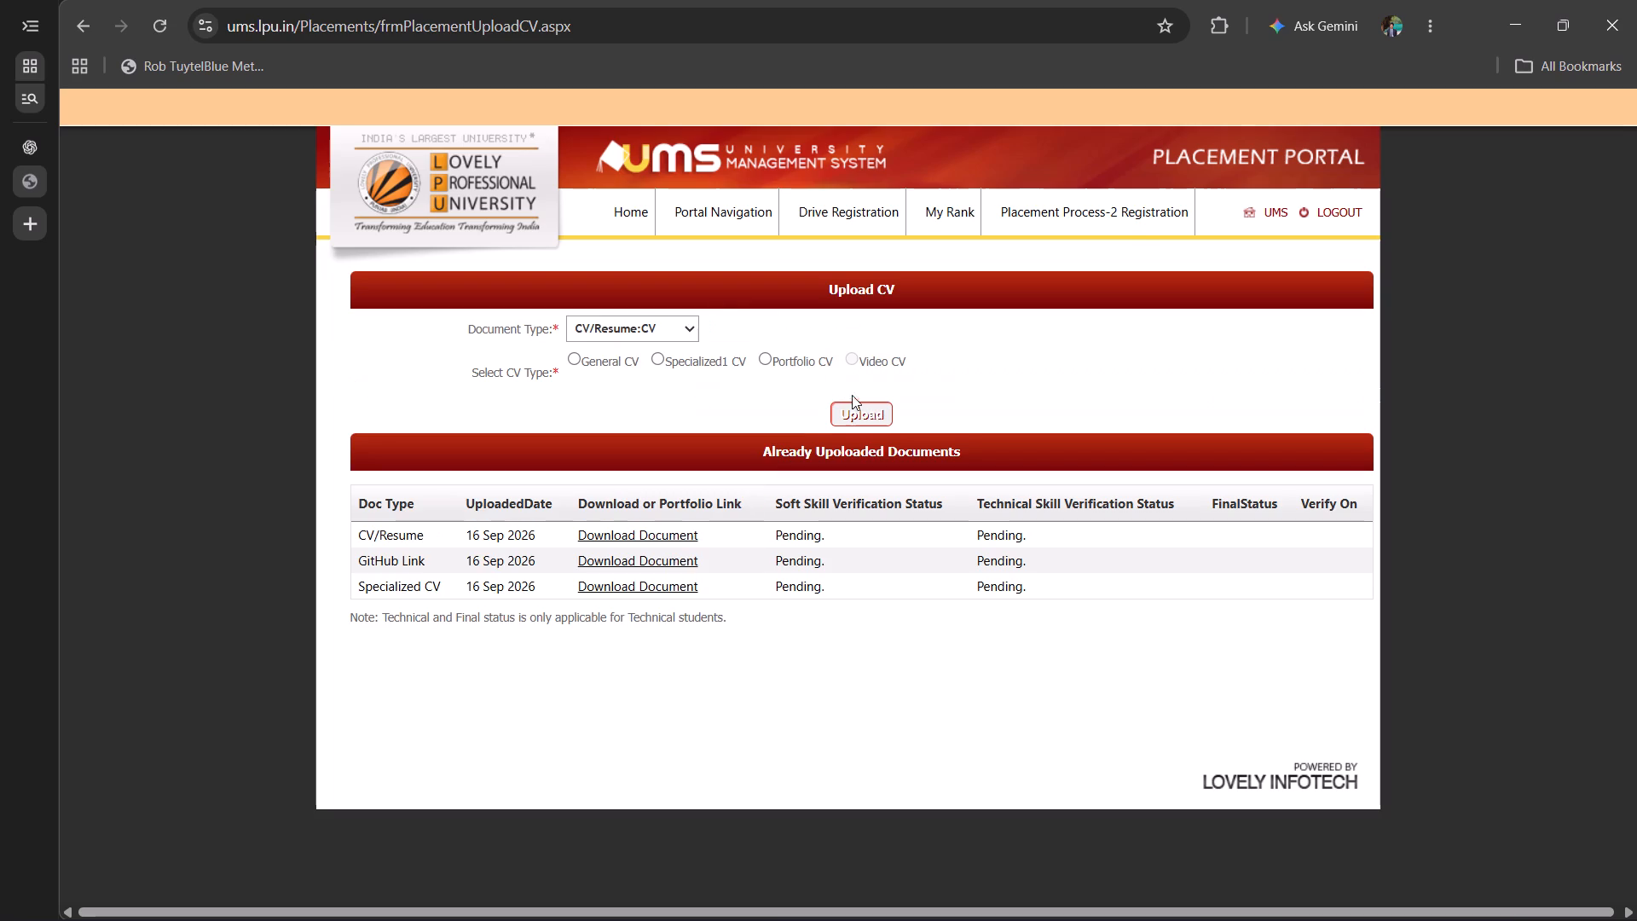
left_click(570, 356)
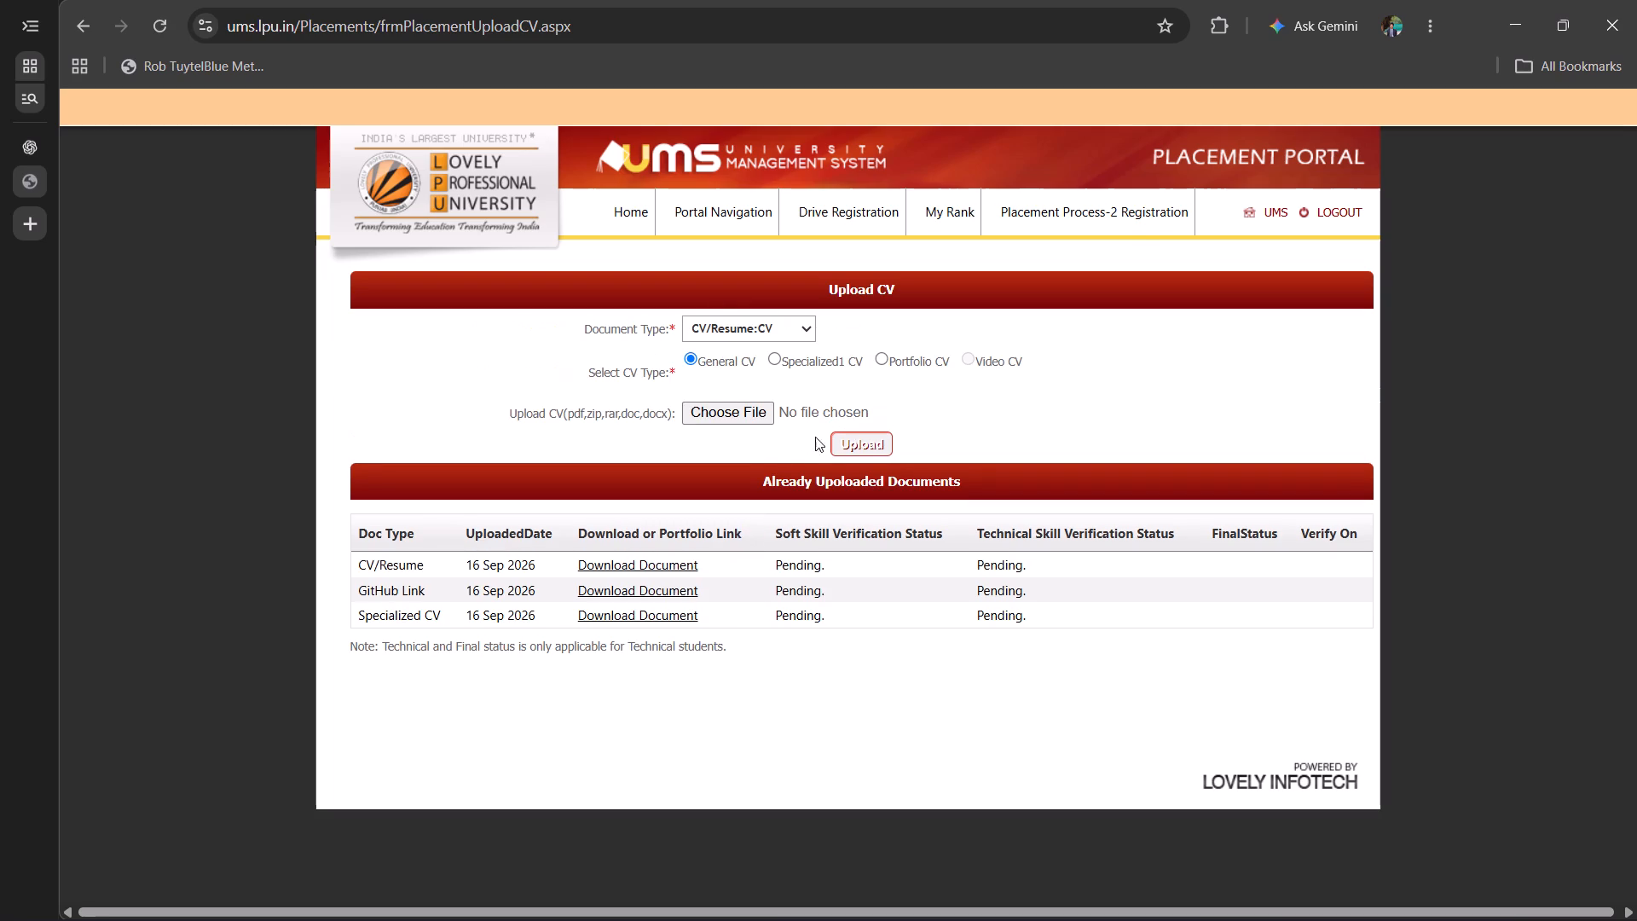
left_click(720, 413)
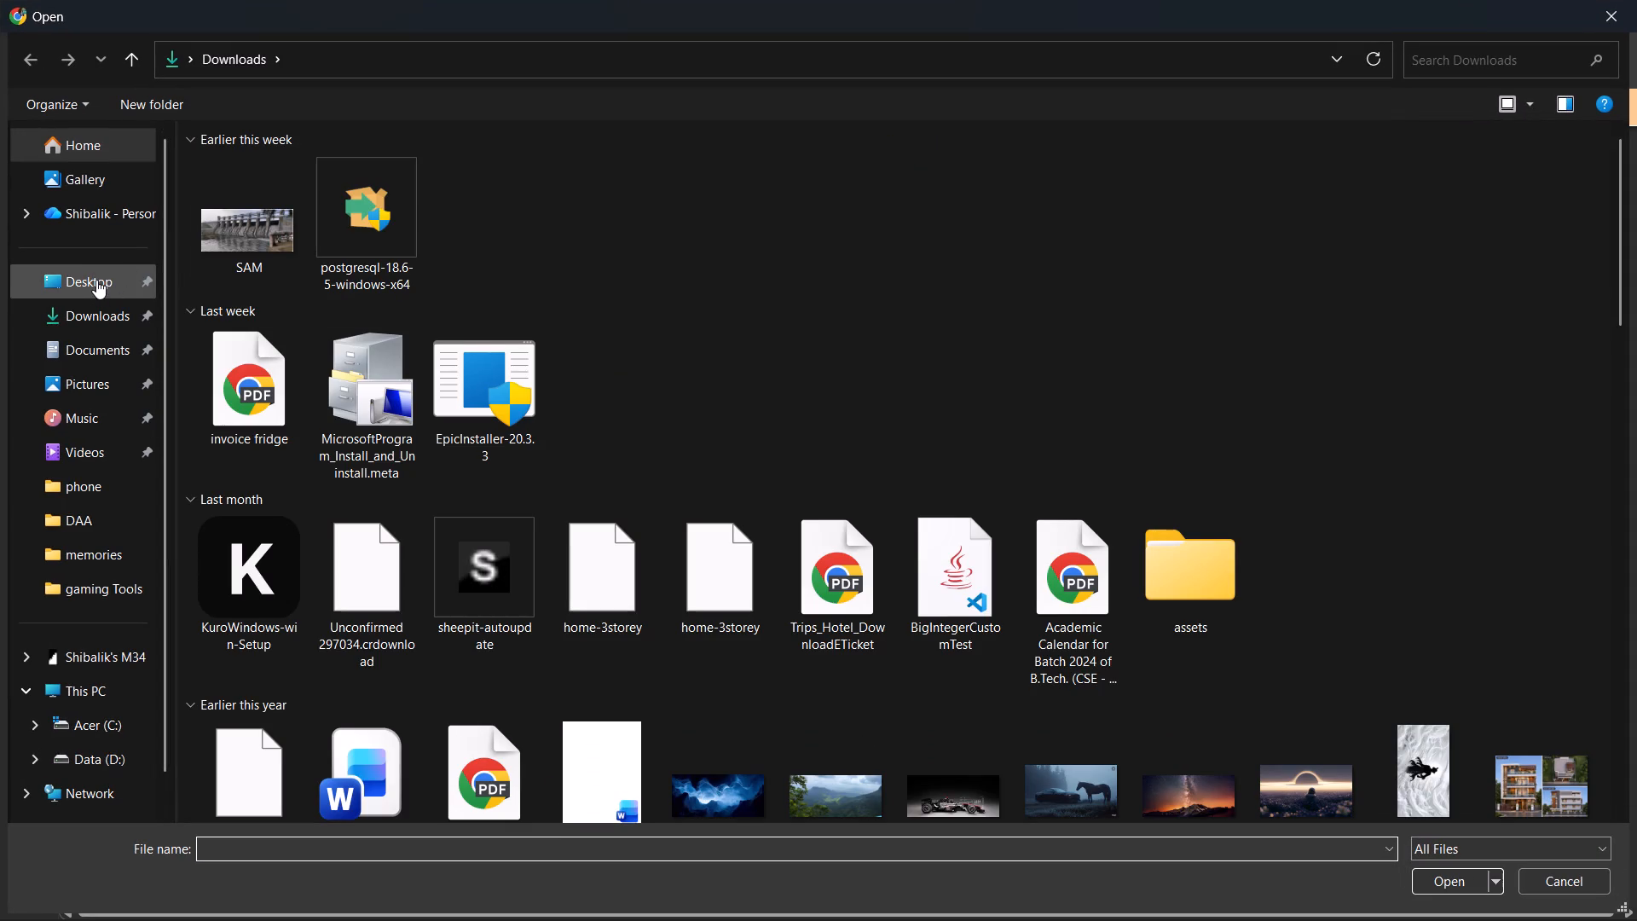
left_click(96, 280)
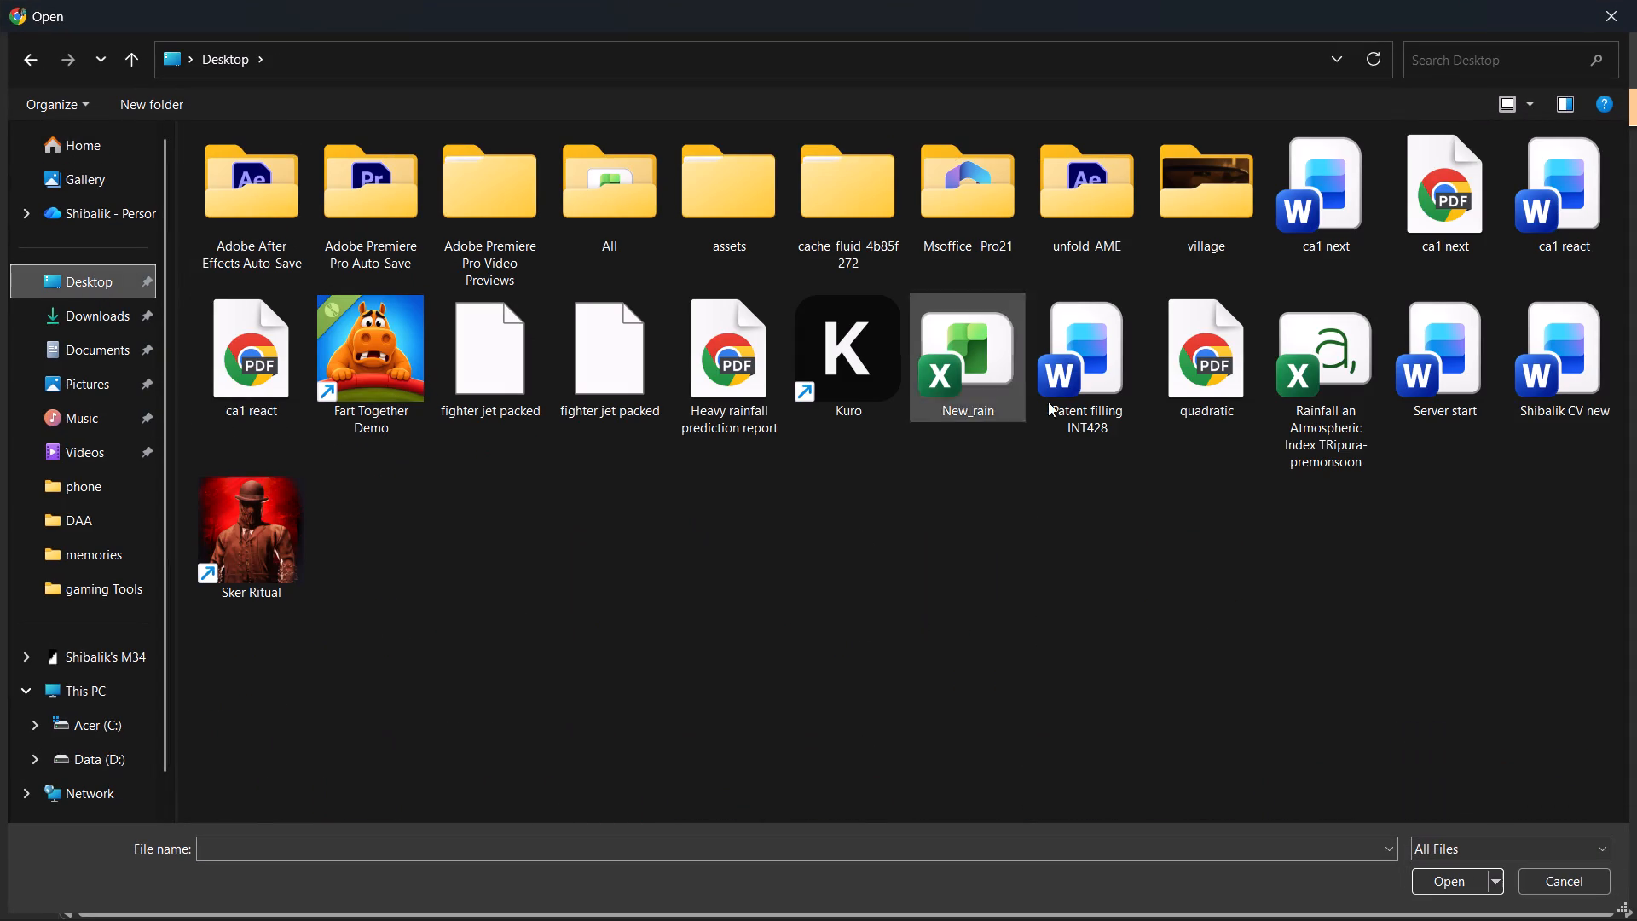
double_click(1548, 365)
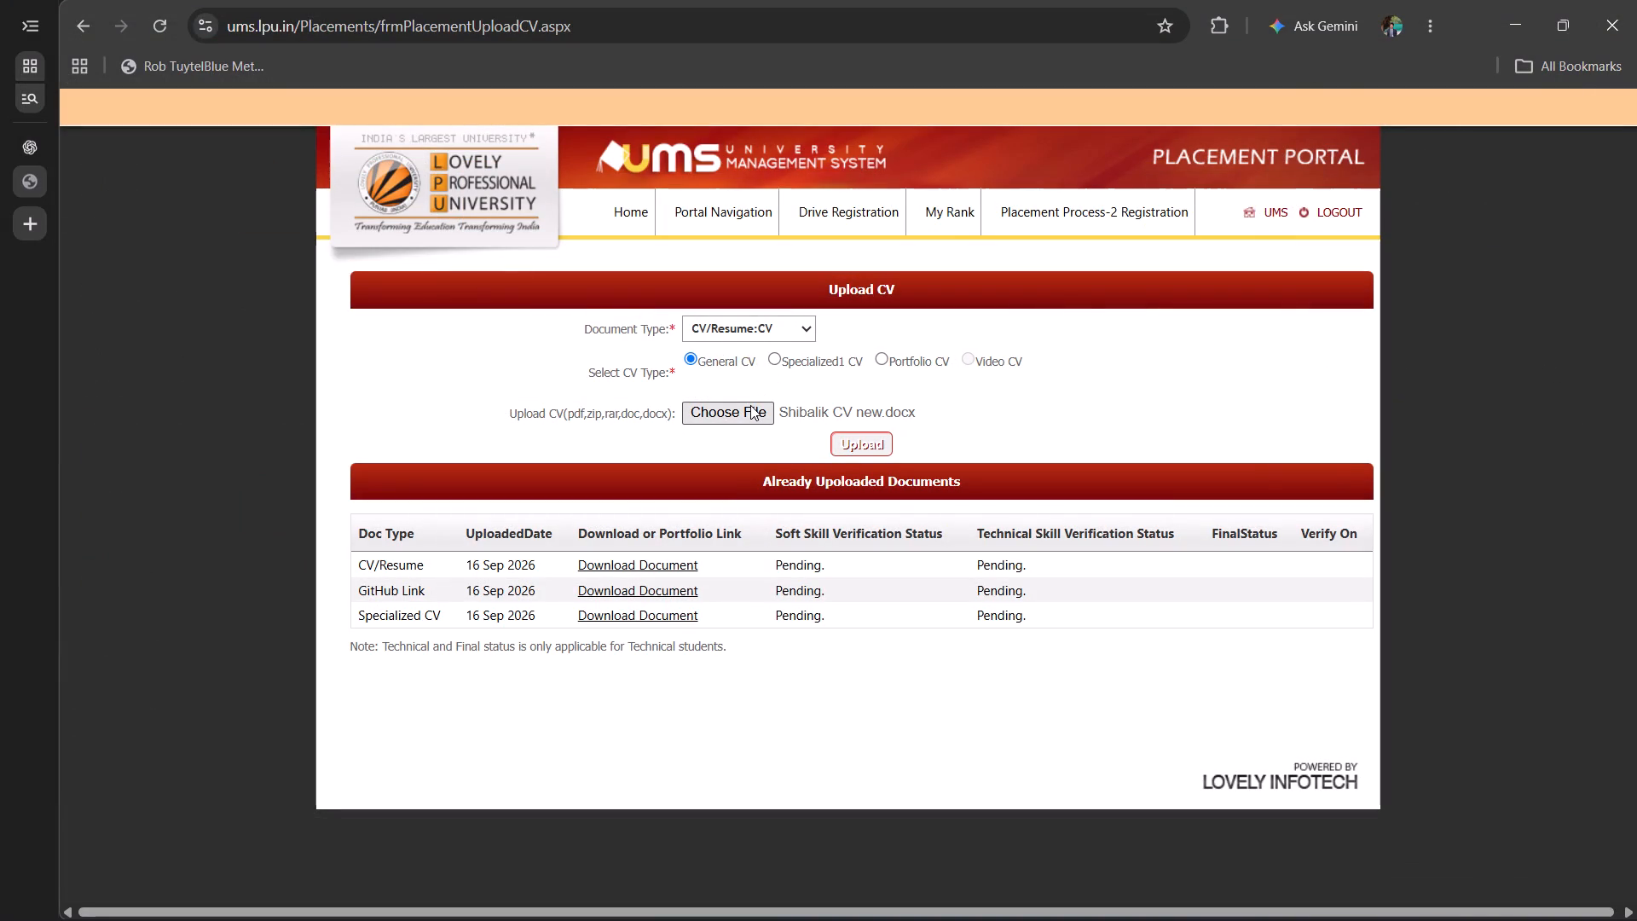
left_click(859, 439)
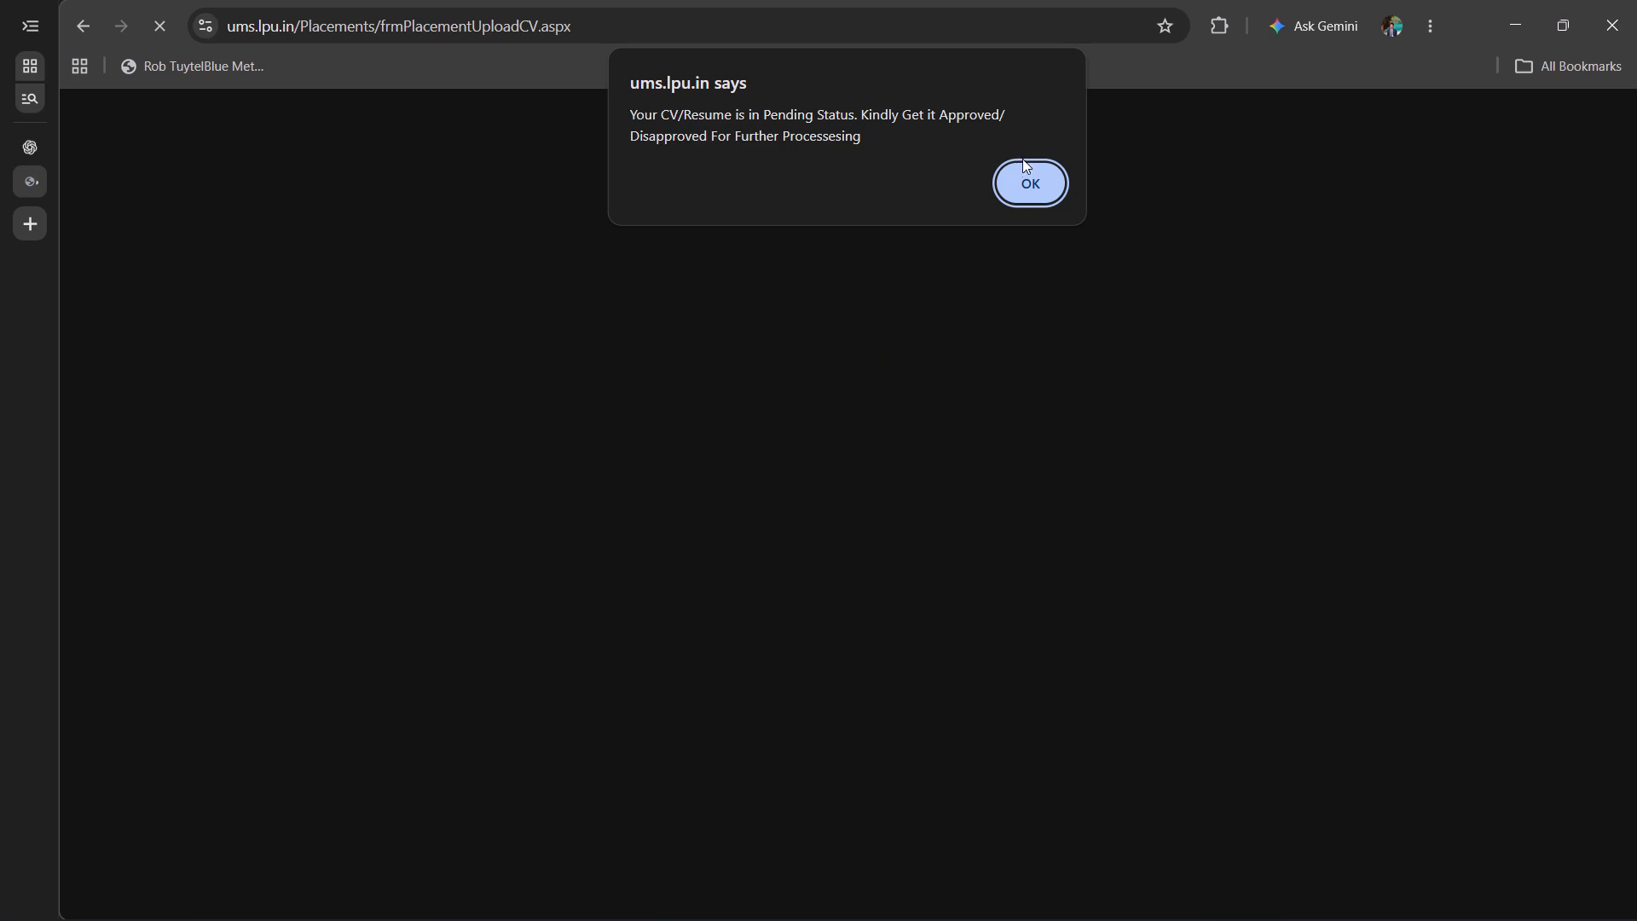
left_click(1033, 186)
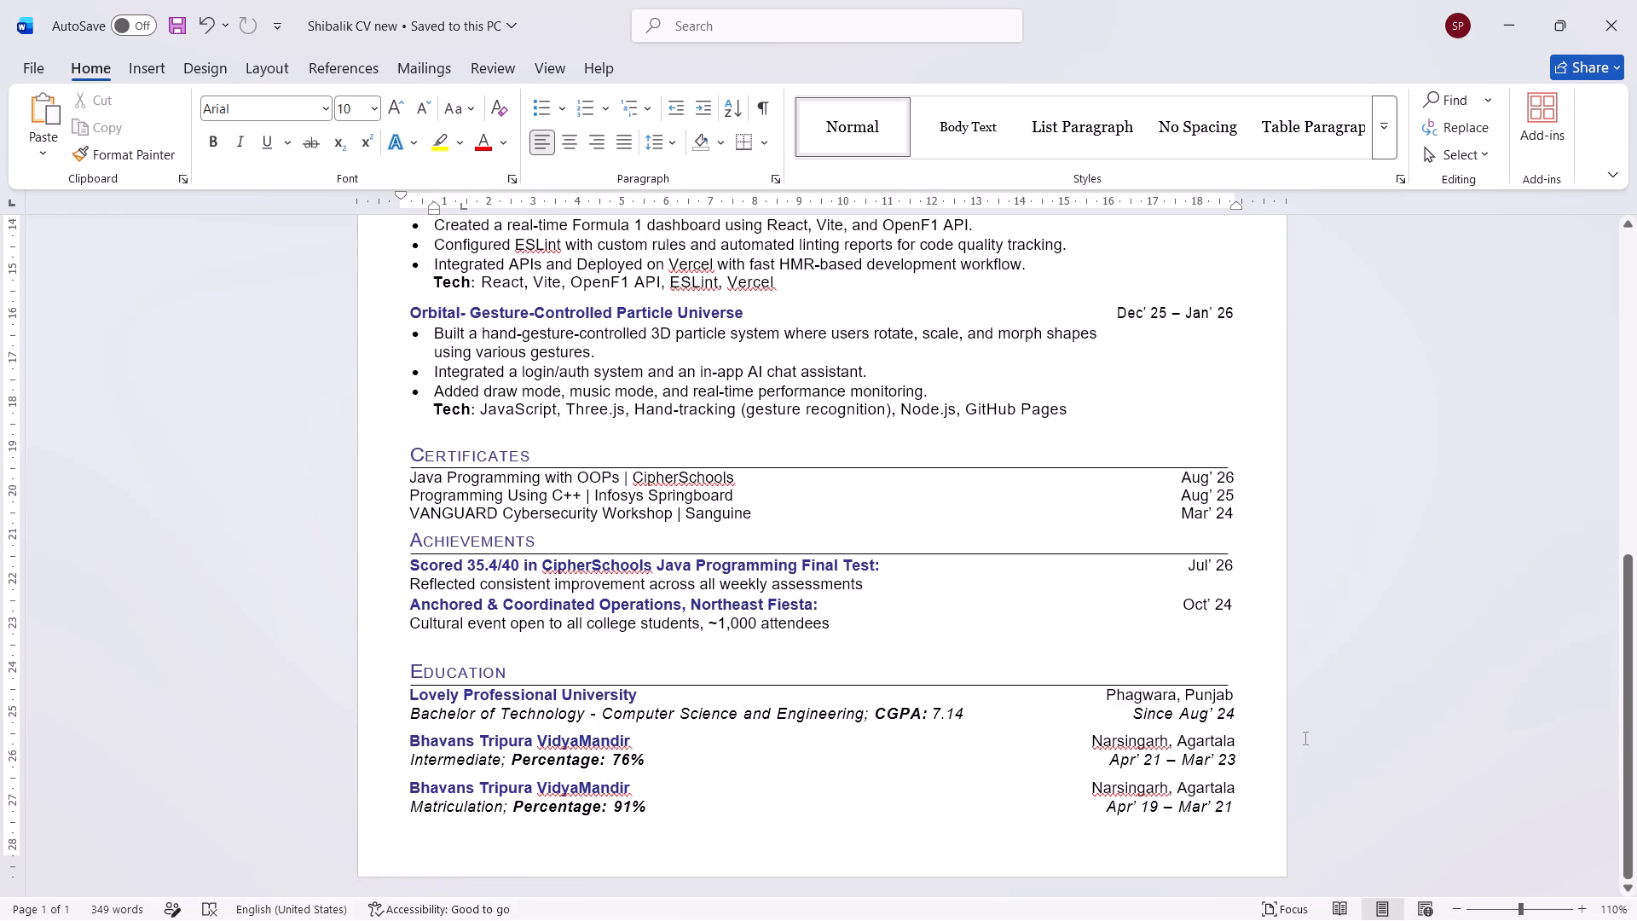
Switch back to Word and insert an unbulleted blank line between the Soft Skills line and the Internship heading, checking the page layout.
left_click(824, 649)
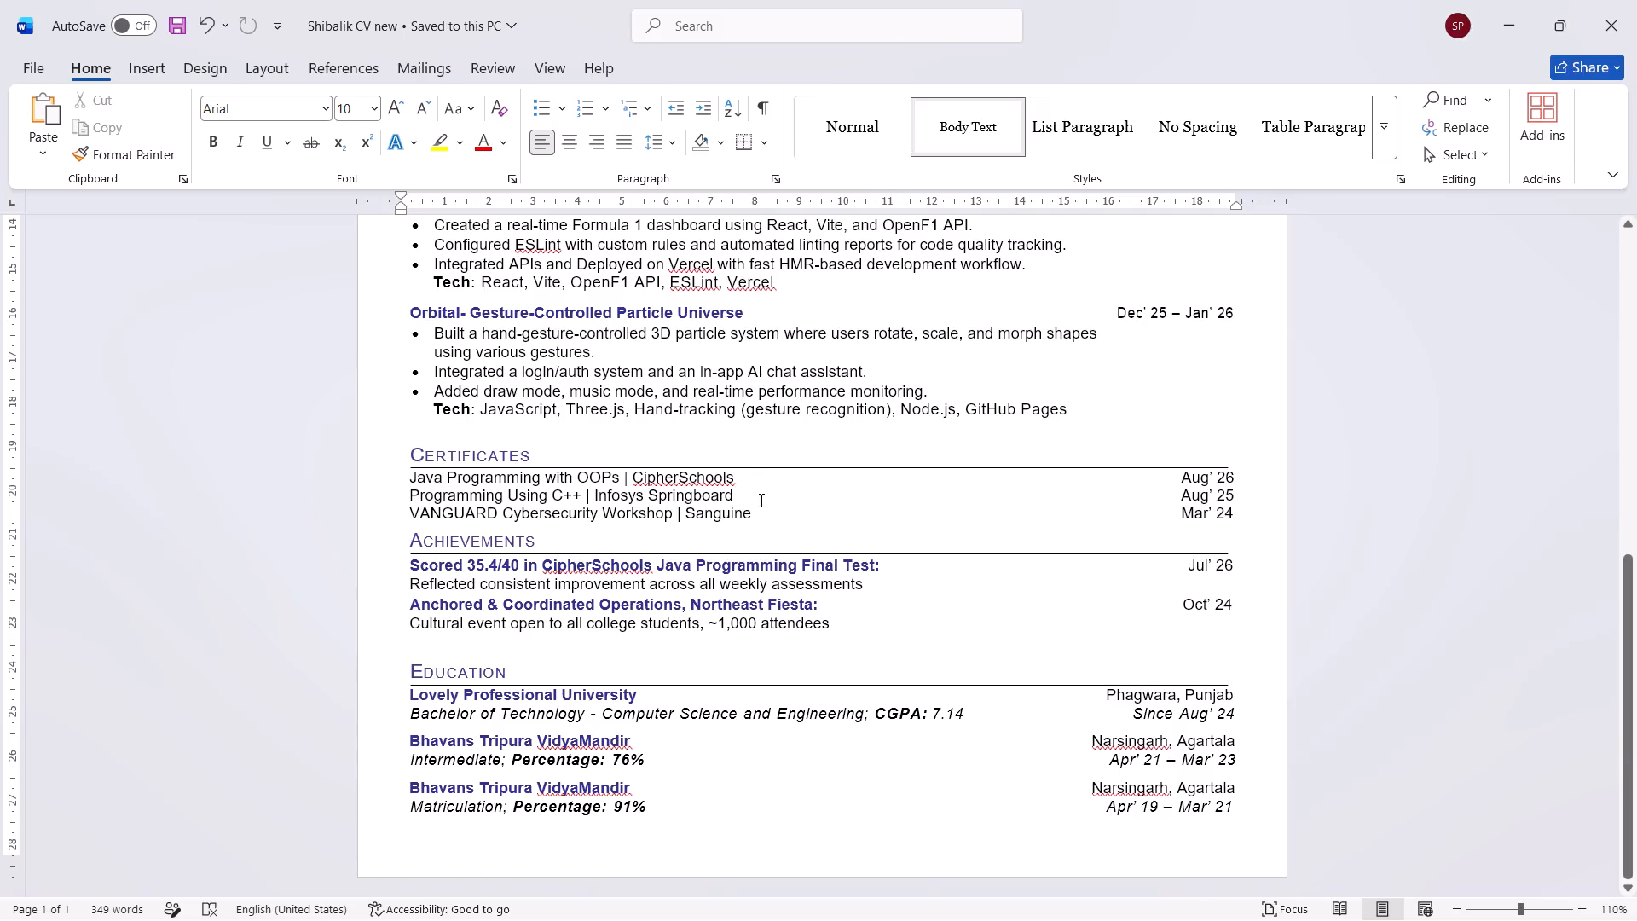
left_click(736, 430)
scroll(736, 430, "up", 2)
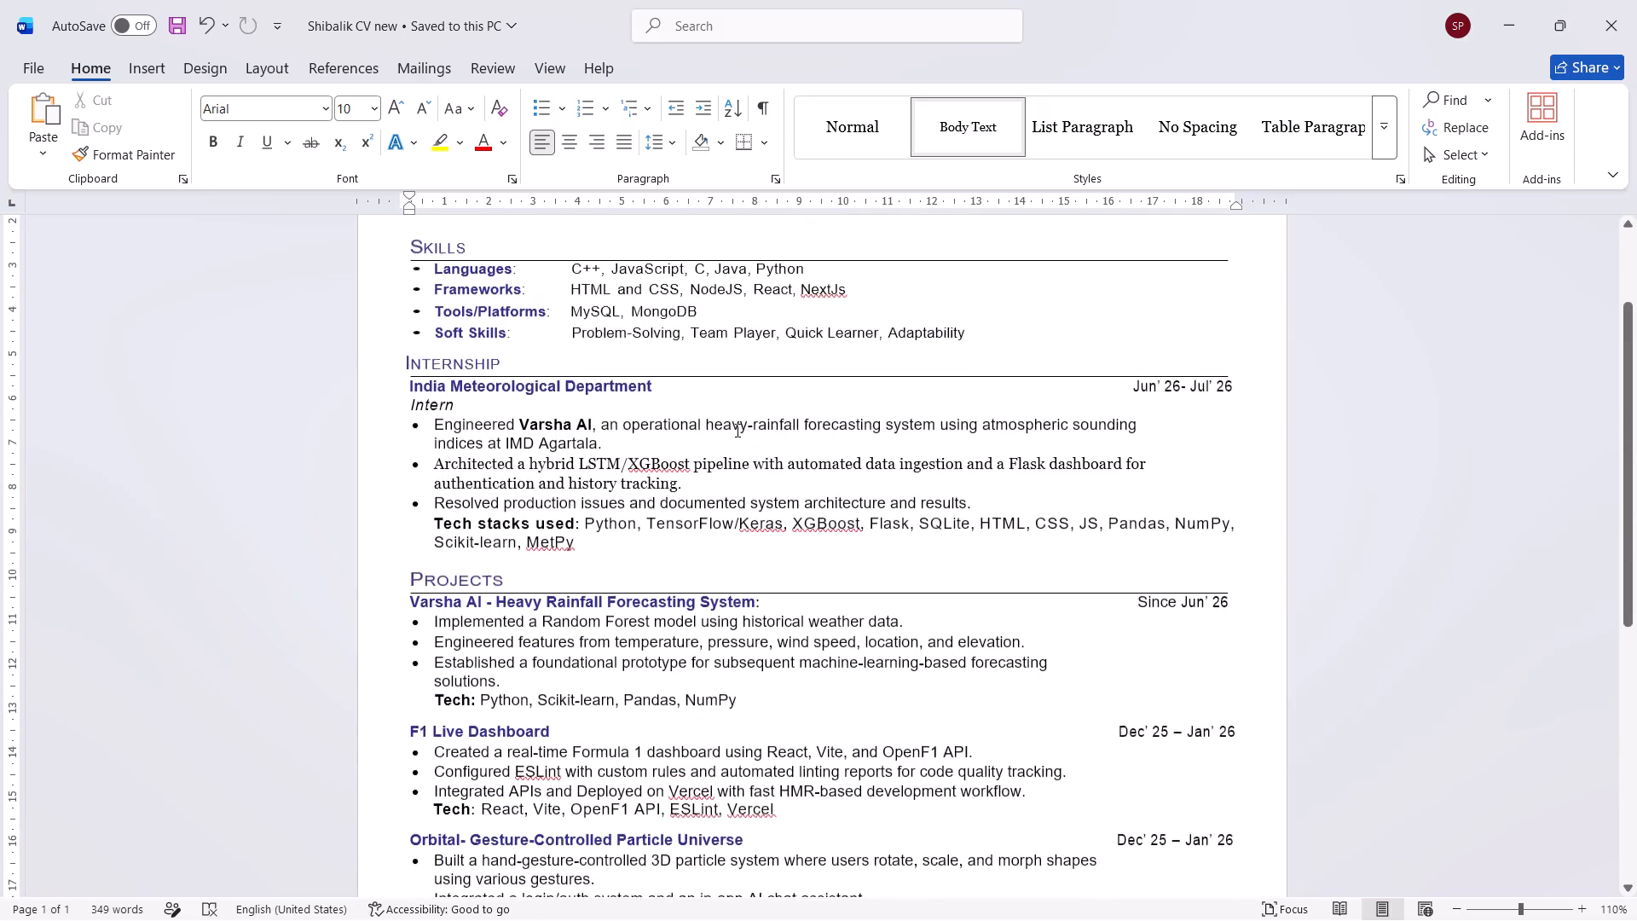
scroll(736, 430, "up", 1)
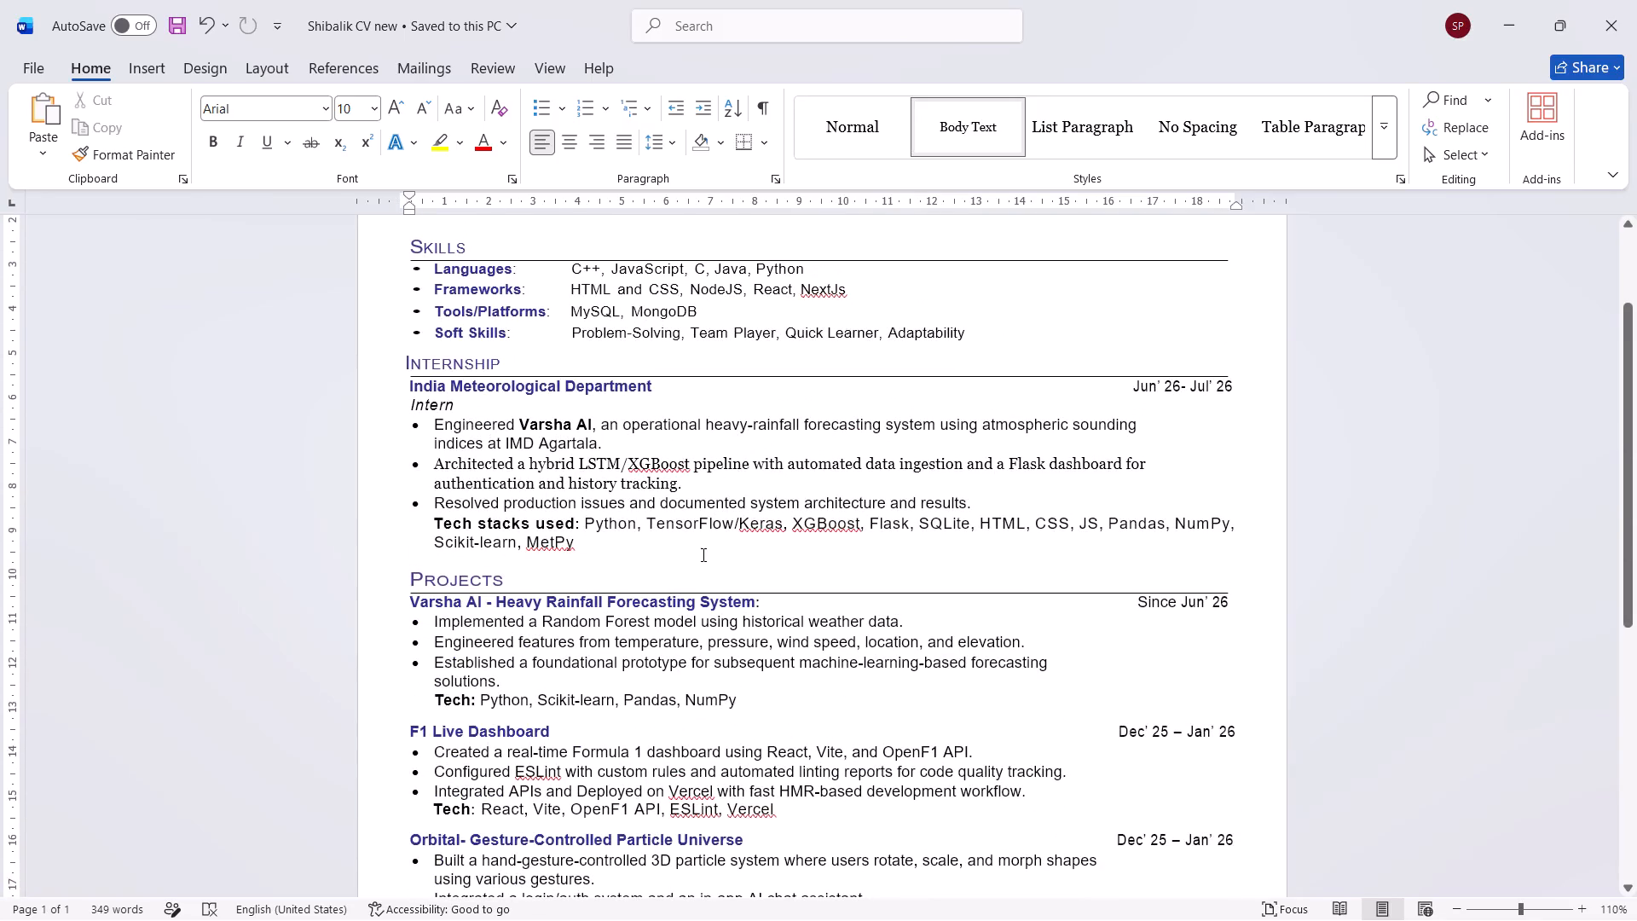
left_click(701, 559)
scroll(701, 559, "up", 1)
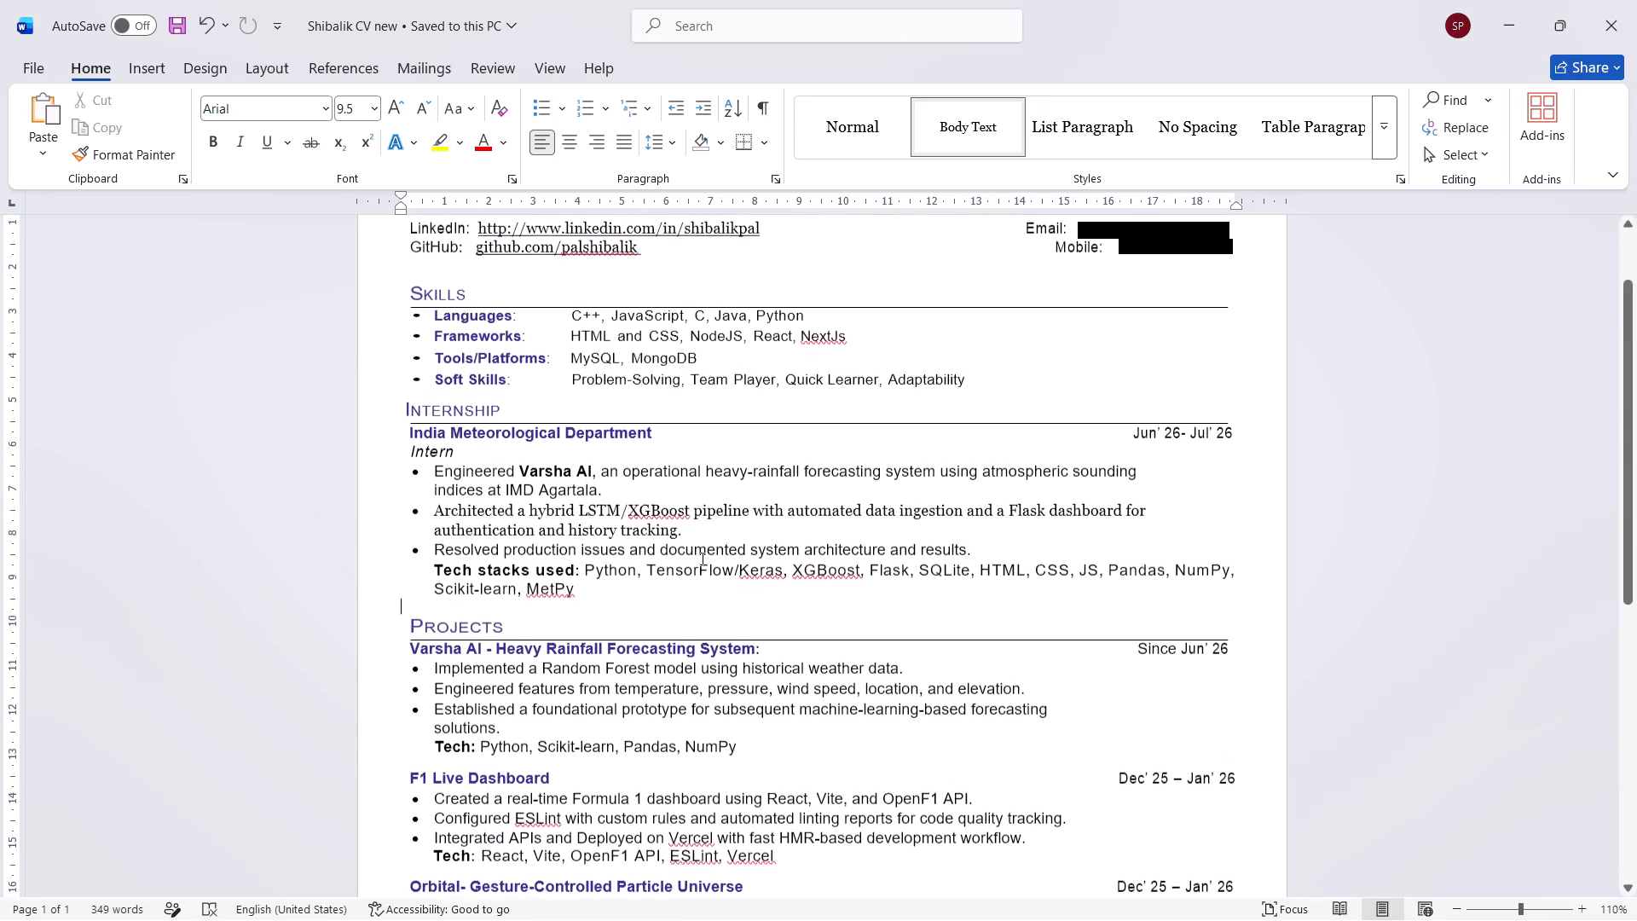
left_click(615, 394)
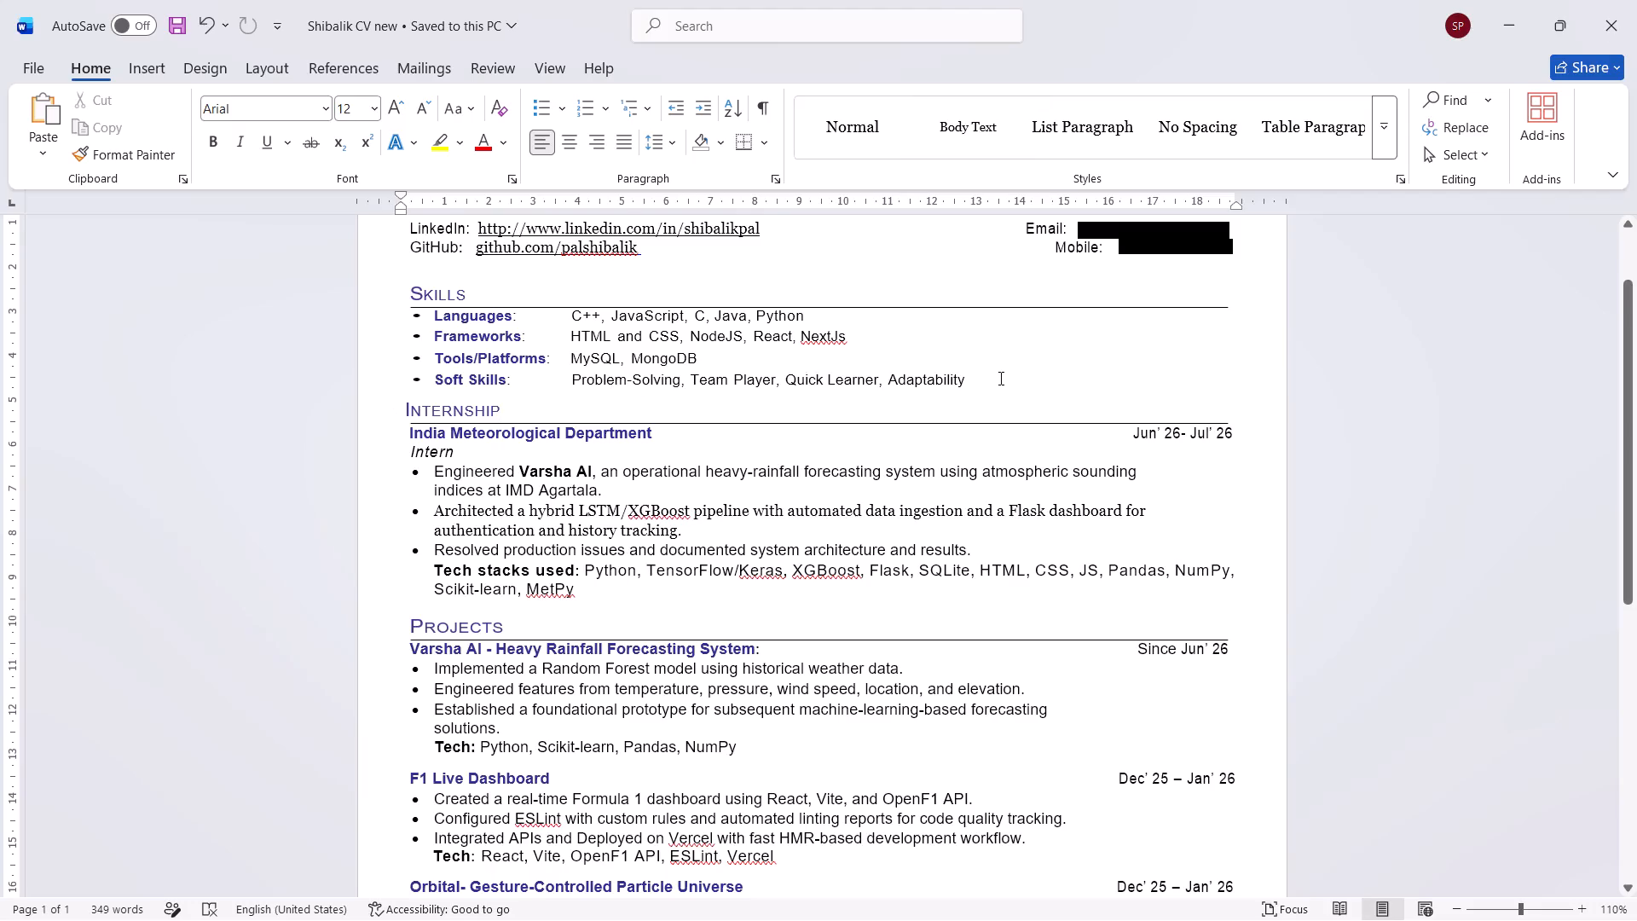
left_click(998, 380)
key("Return")
key("BackSpace")
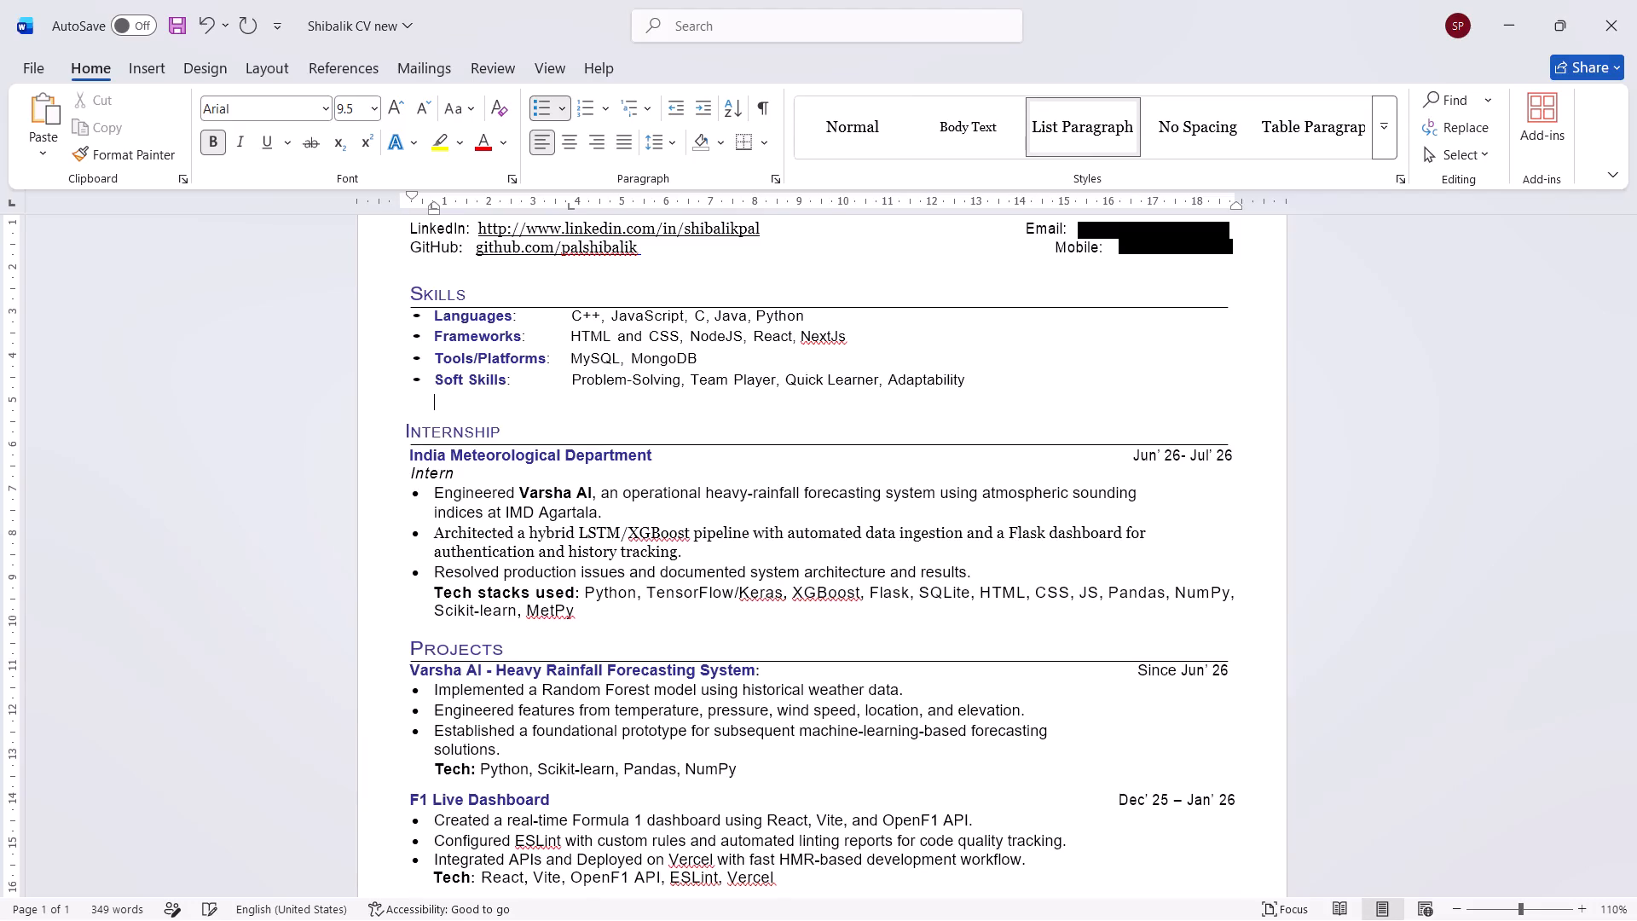
key("BackSpace")
scroll(998, 380, "down", 1)
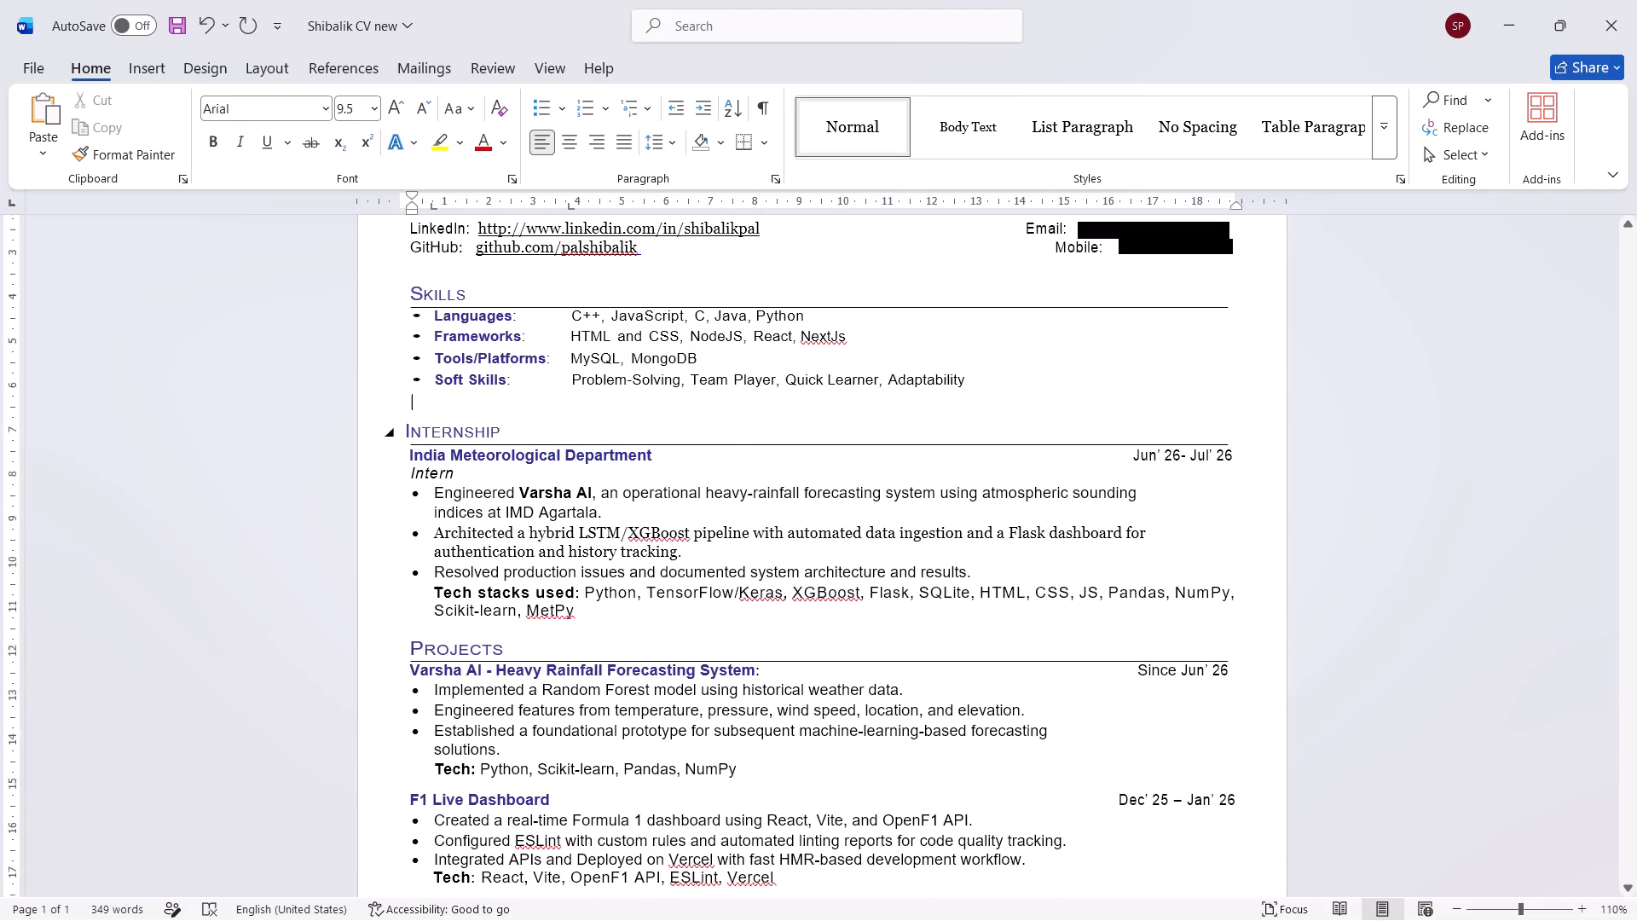
scroll(998, 380, "down", 2)
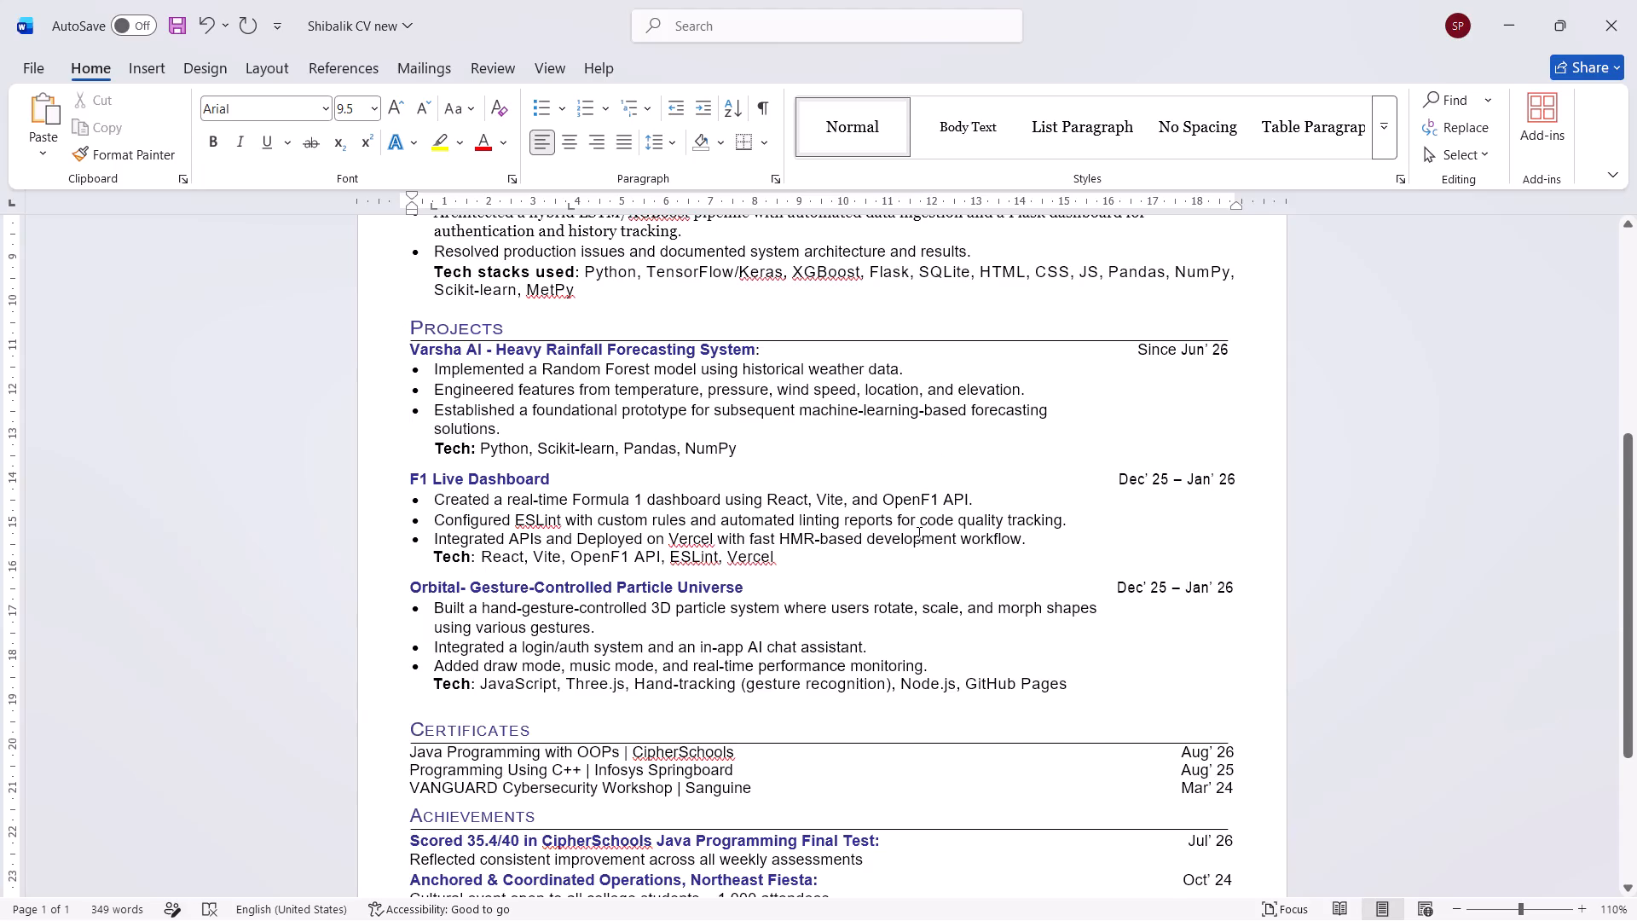
scroll(894, 617, "up", 1)
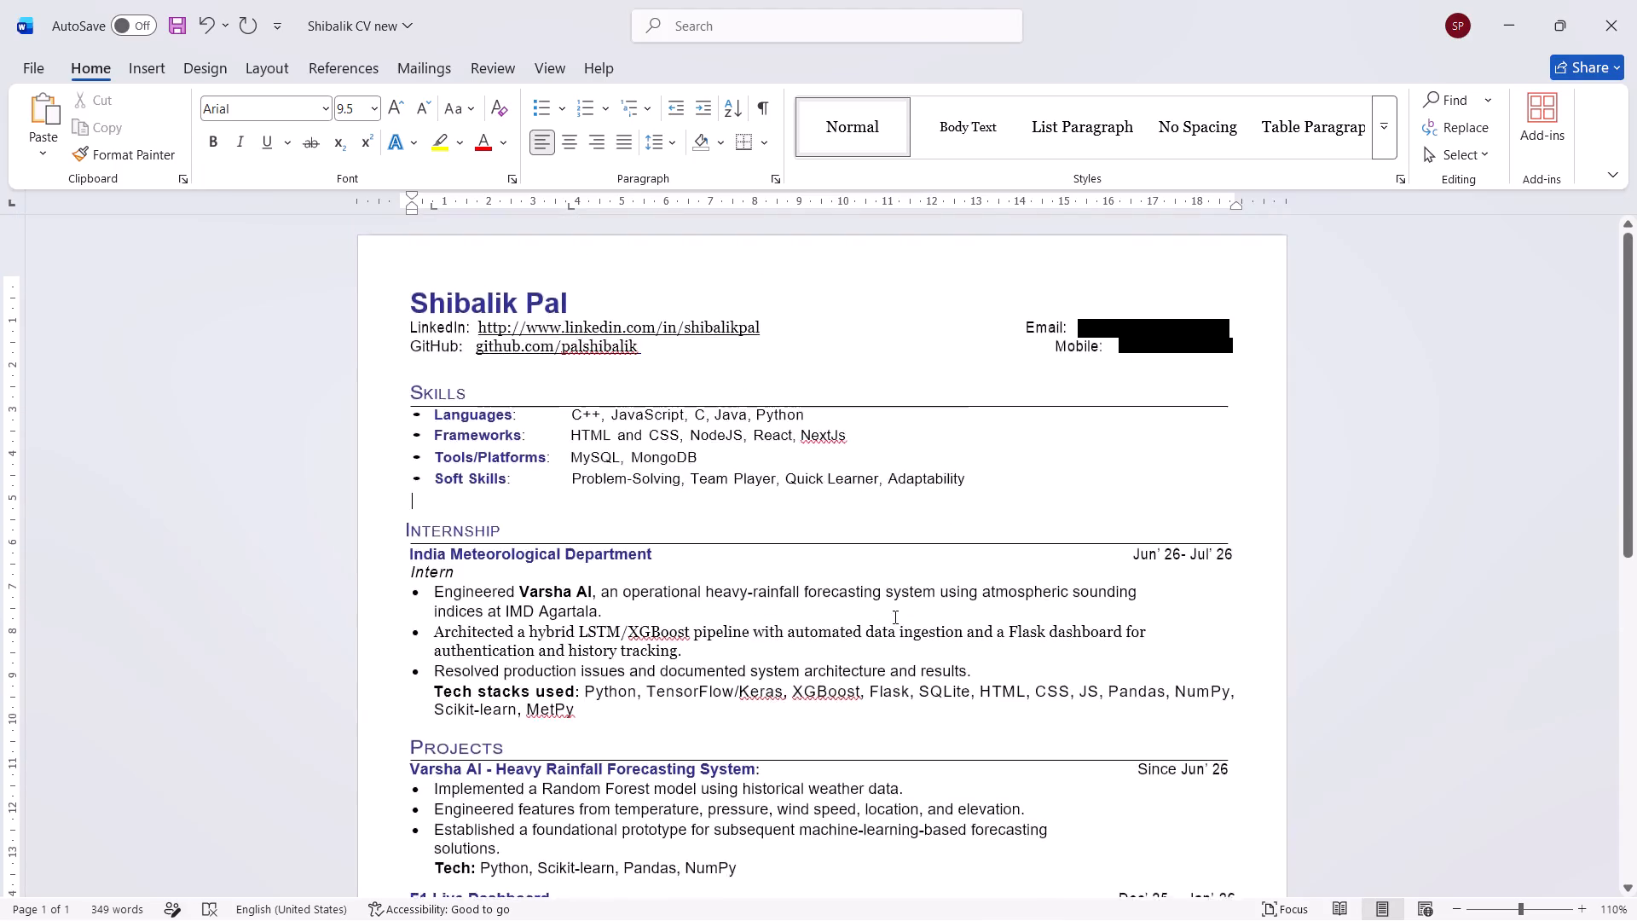
scroll(894, 617, "up", 1)
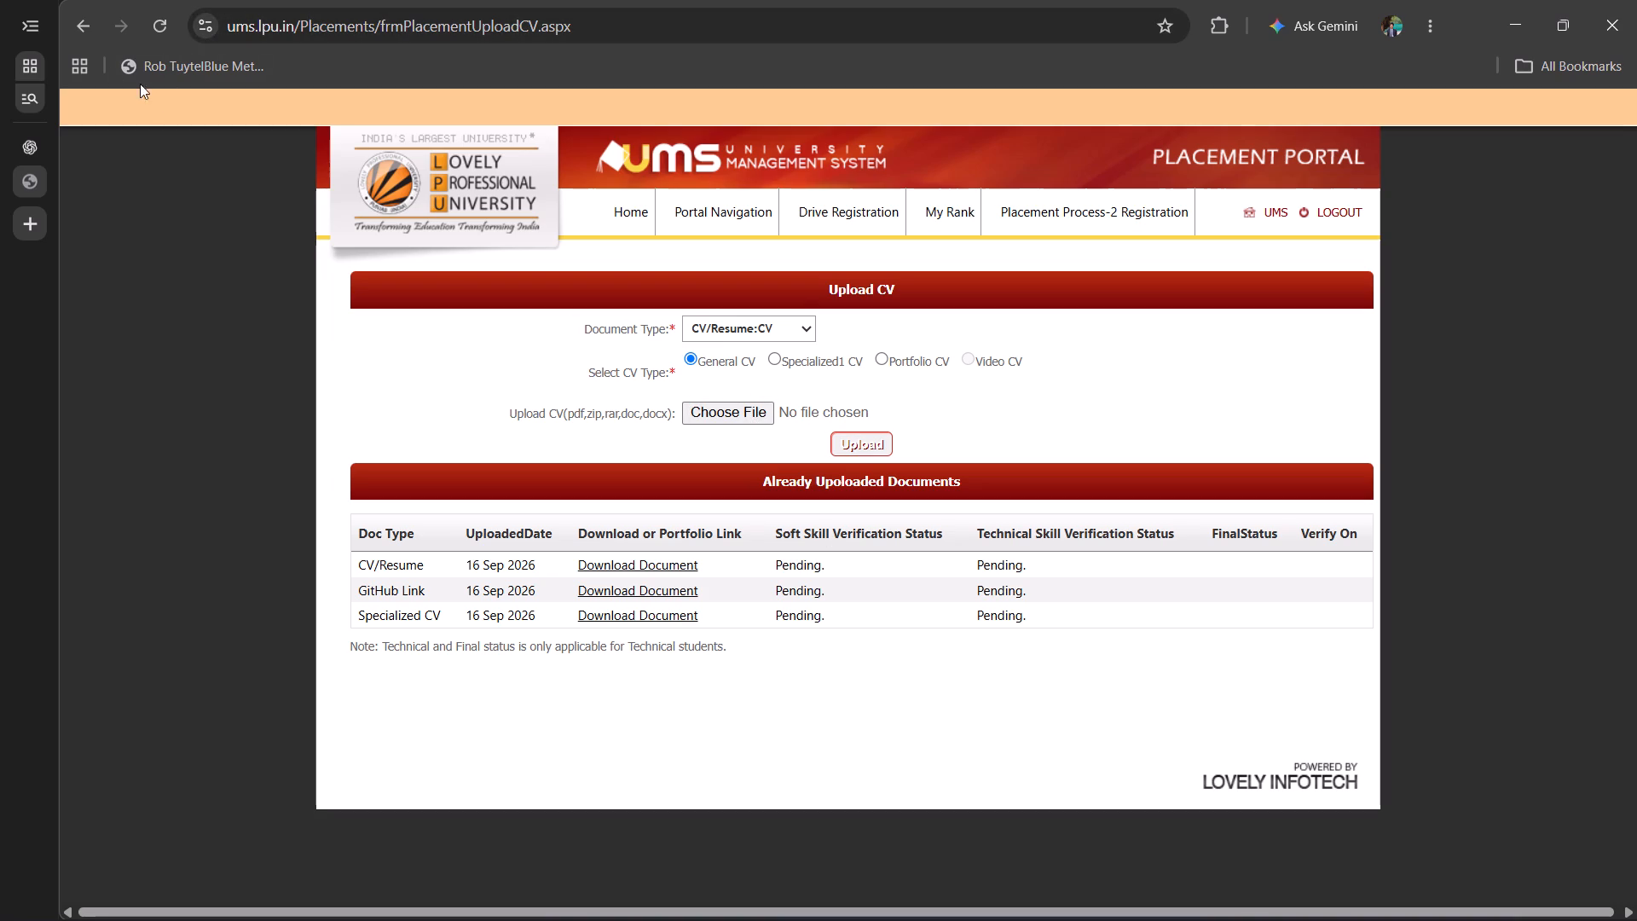
Switch to Chrome and return from the Upload CV page to the Career Services Registration (Process-2) form.
left_click(78, 22)
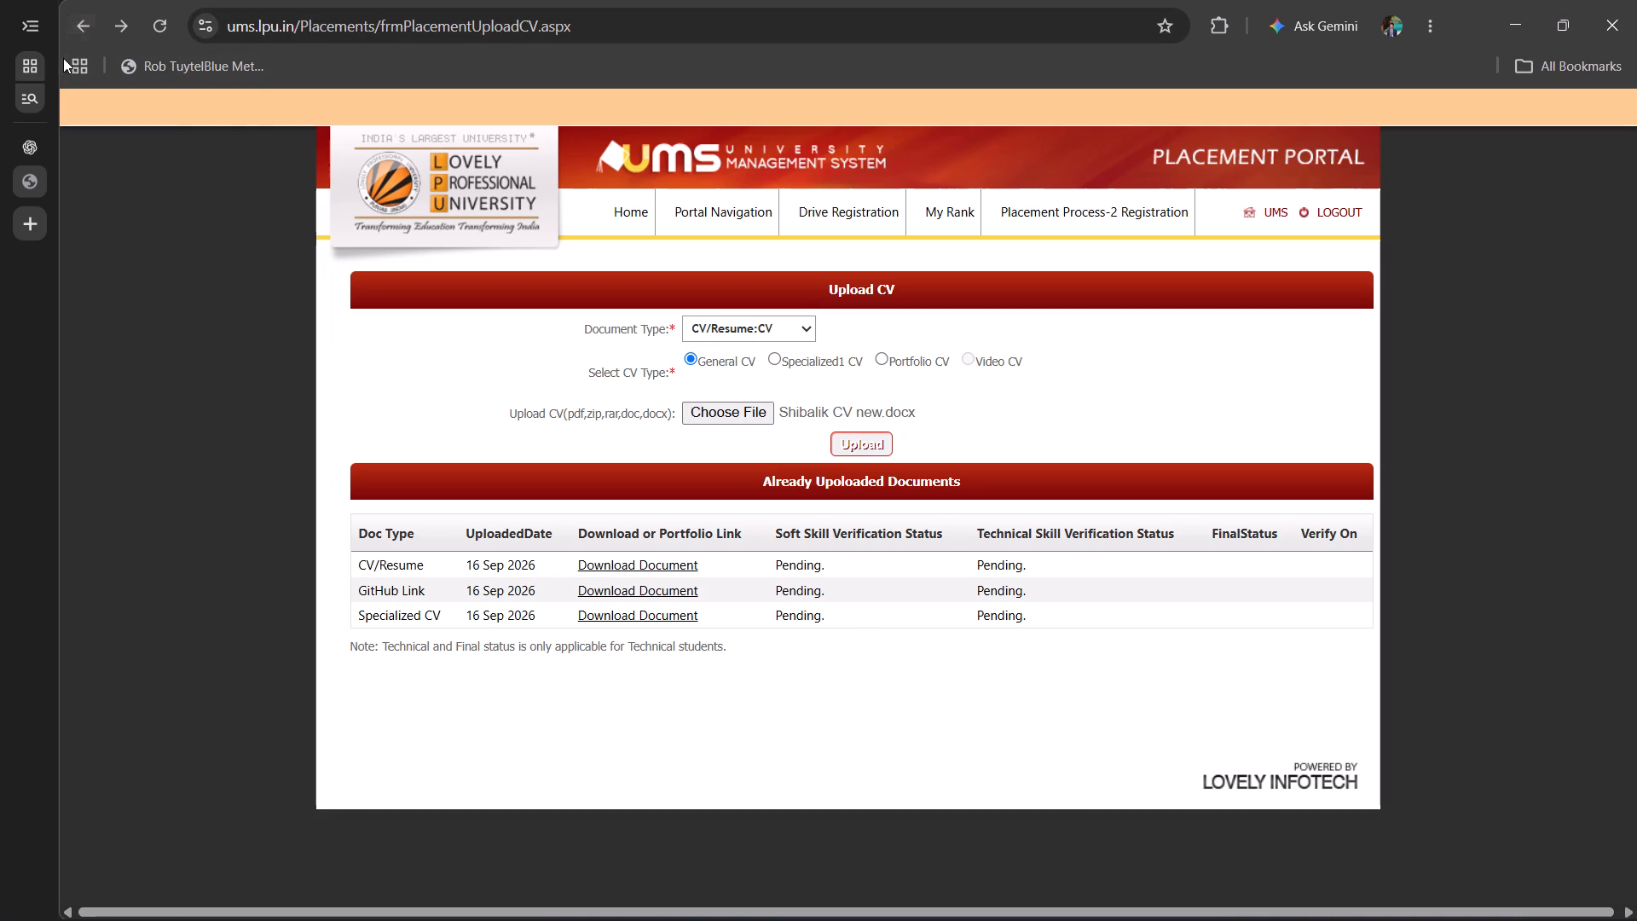
left_click(75, 13)
left_click(75, 13)
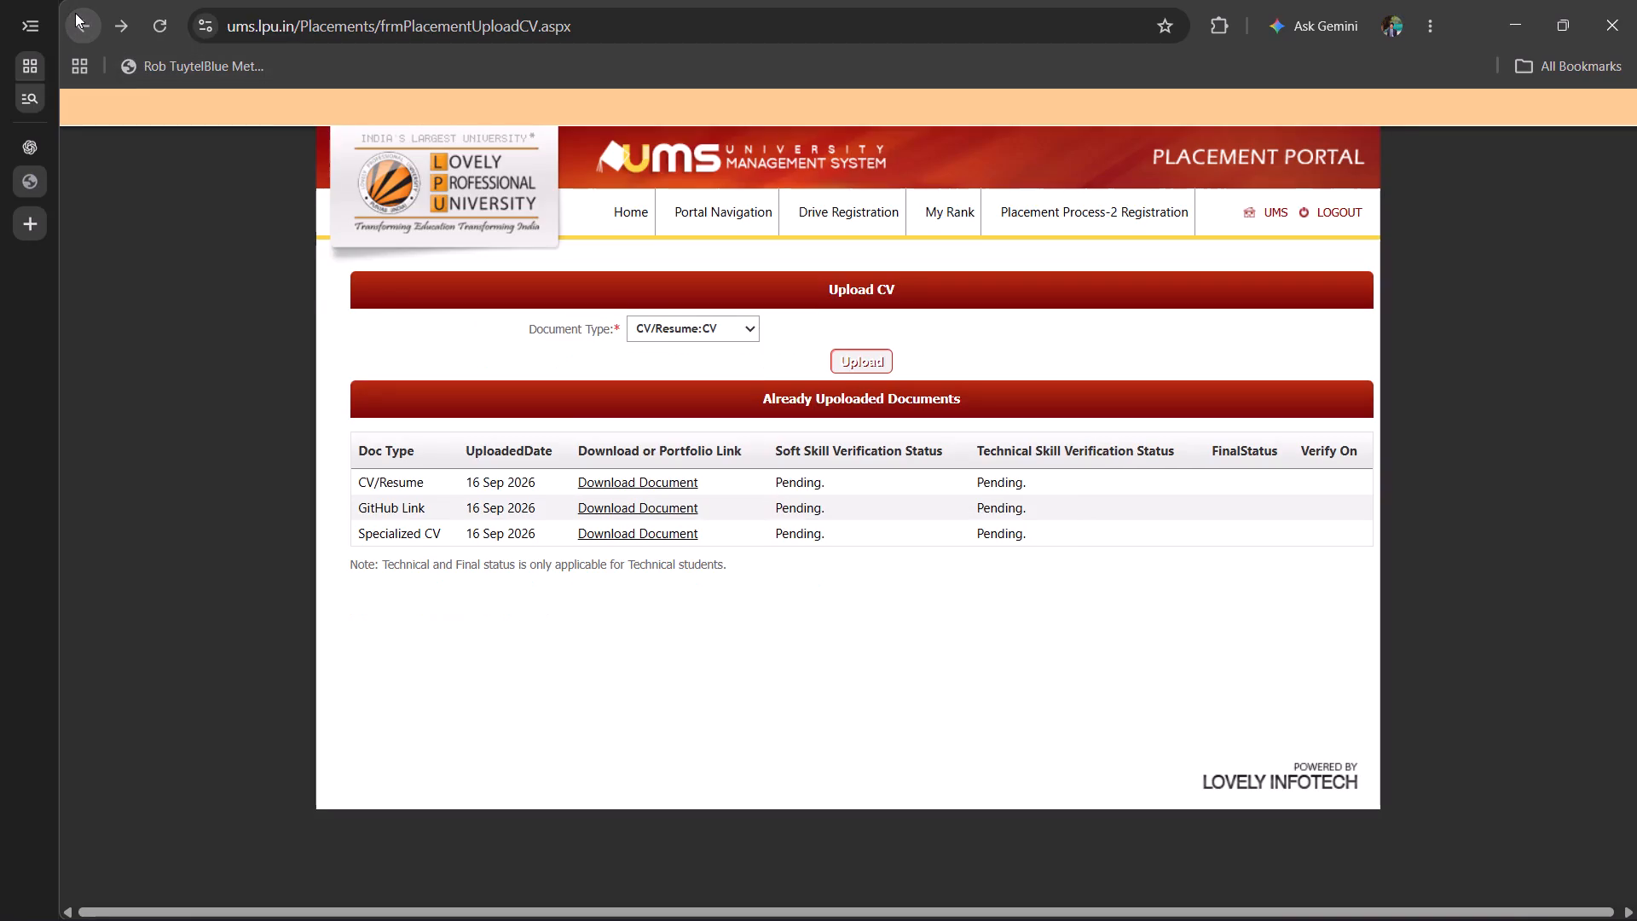
left_click(75, 13)
Replace the email address under Personal Details in the registration form with the saved address suggested by the browser.
scroll(668, 657, "down", 1)
left_click(746, 653)
key("BackSpace")
key("BackSpace")
key("BackSpace")
key("BackSpace")
key("BackSpace")
key("BackSpace")
key("BackSpace")
key("BackSpace")
key("BackSpace")
key("BackSpace")
key("BackSpace")
key("BackSpace")
key("BackSpace")
key("BackSpace")
key("BackSpace")
key("BackSpace")
key("BackSpace")
key("BackSpace")
key("BackSpace")
key("BackSpace")
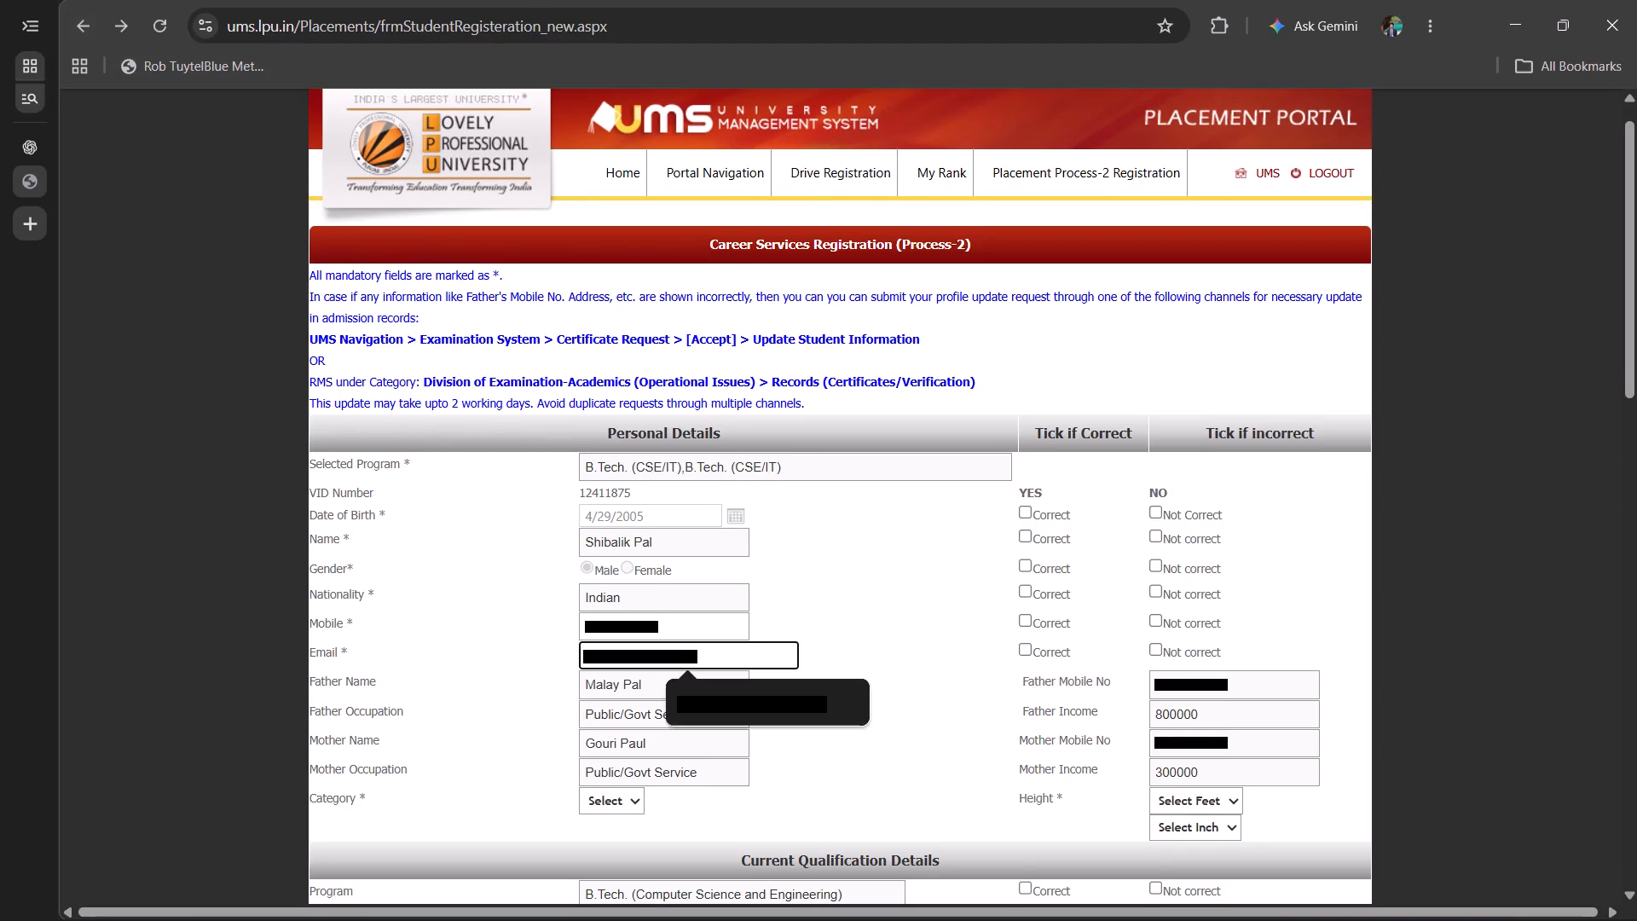
type("pal")
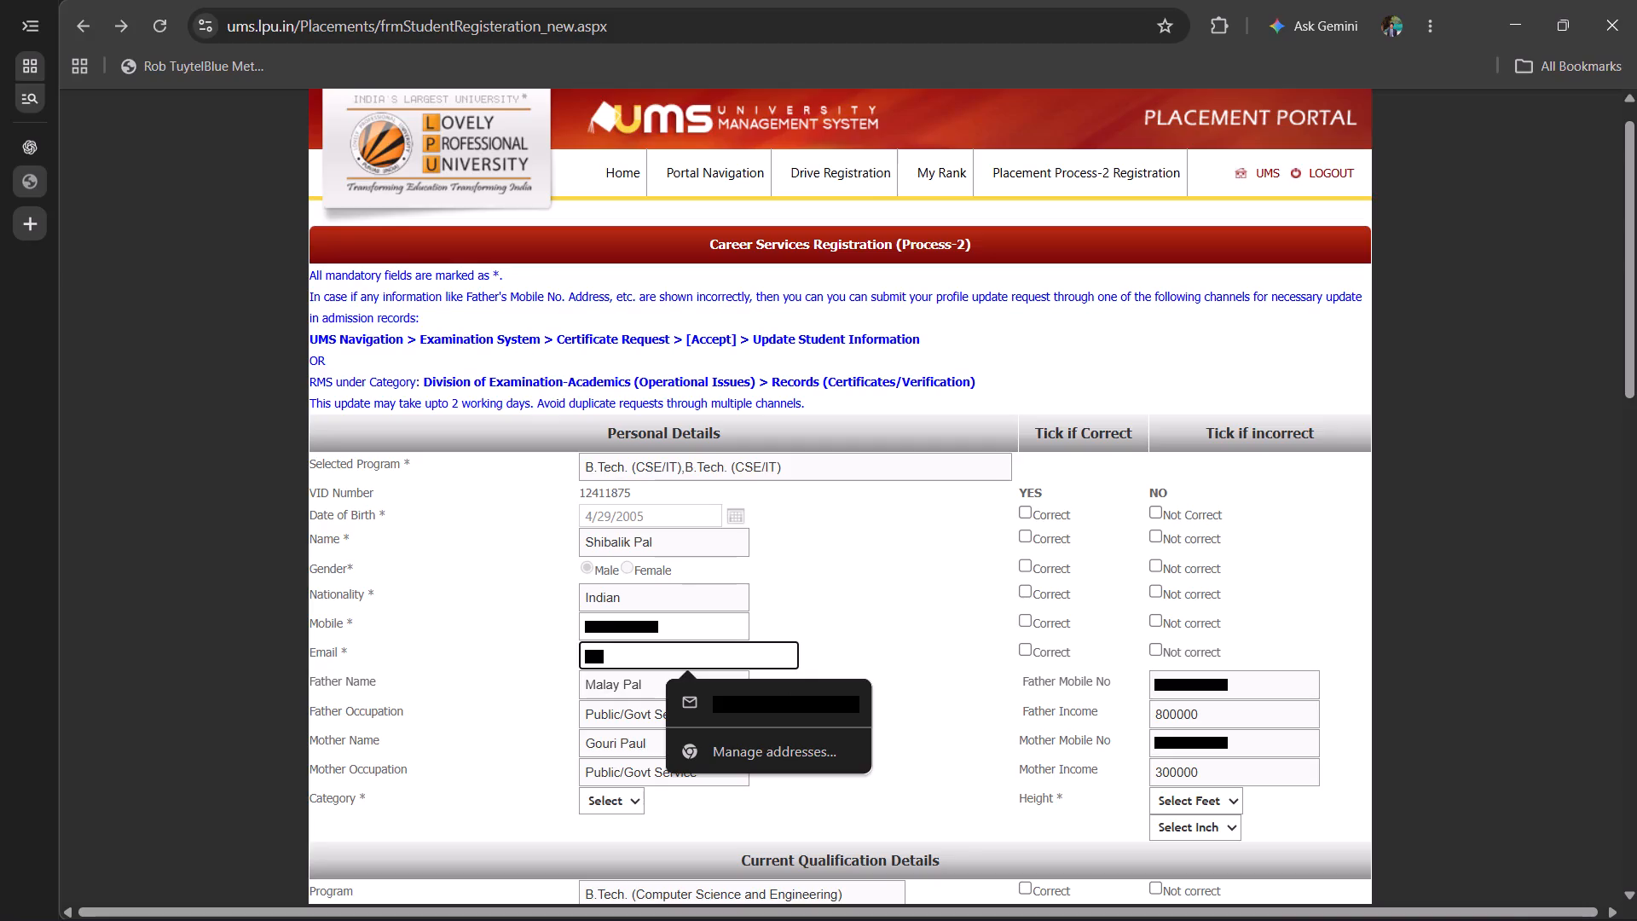
left_click(813, 704)
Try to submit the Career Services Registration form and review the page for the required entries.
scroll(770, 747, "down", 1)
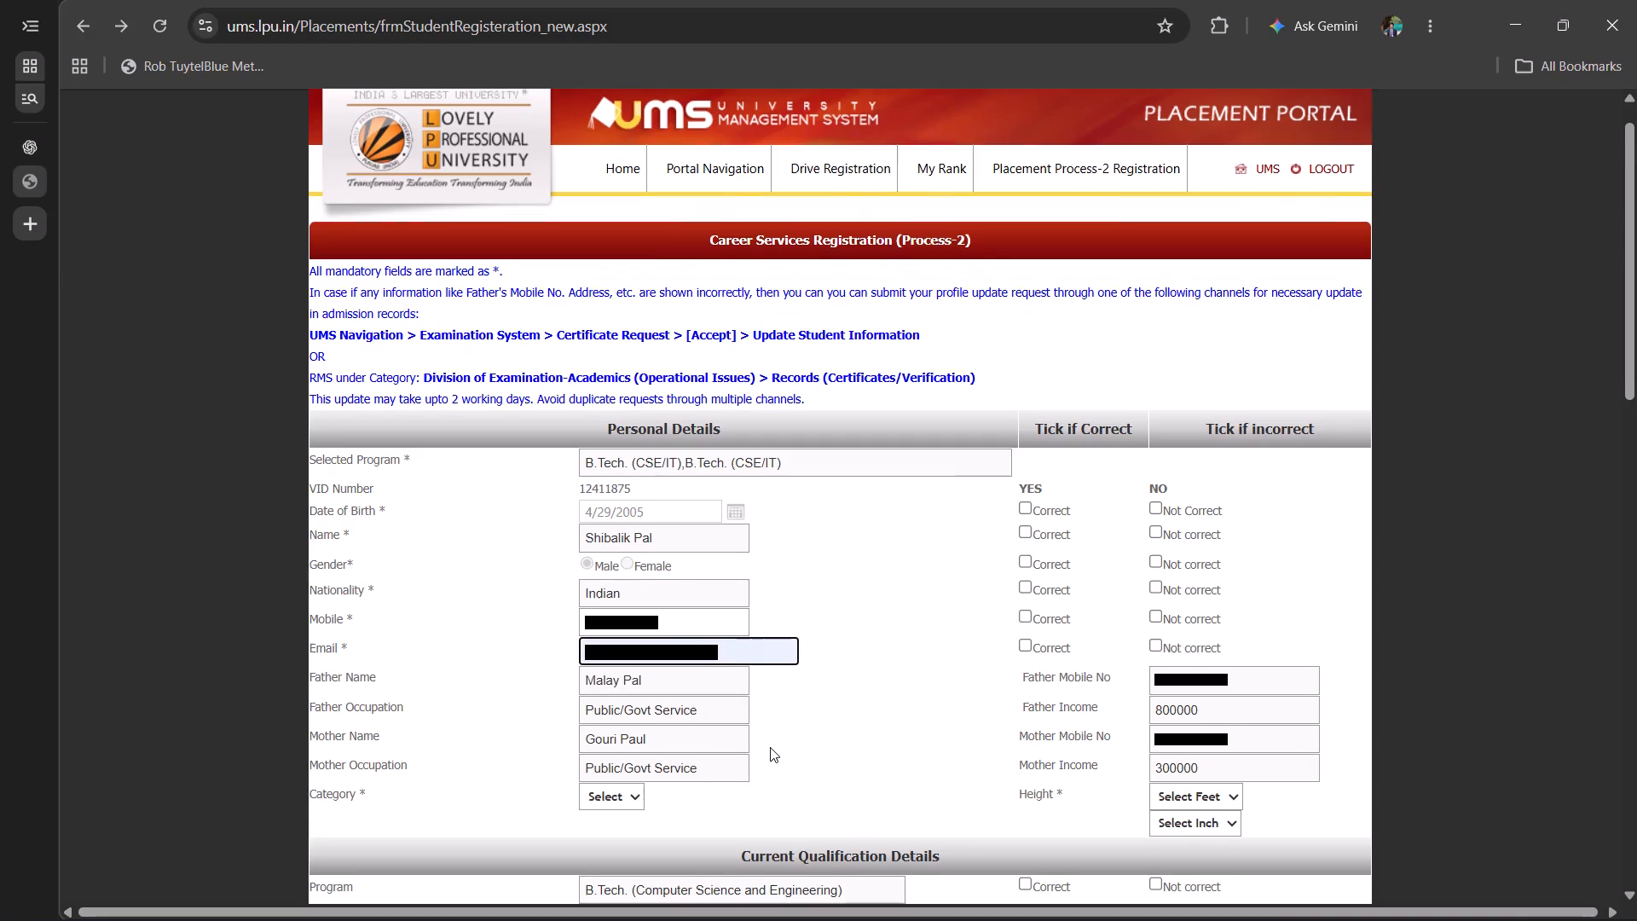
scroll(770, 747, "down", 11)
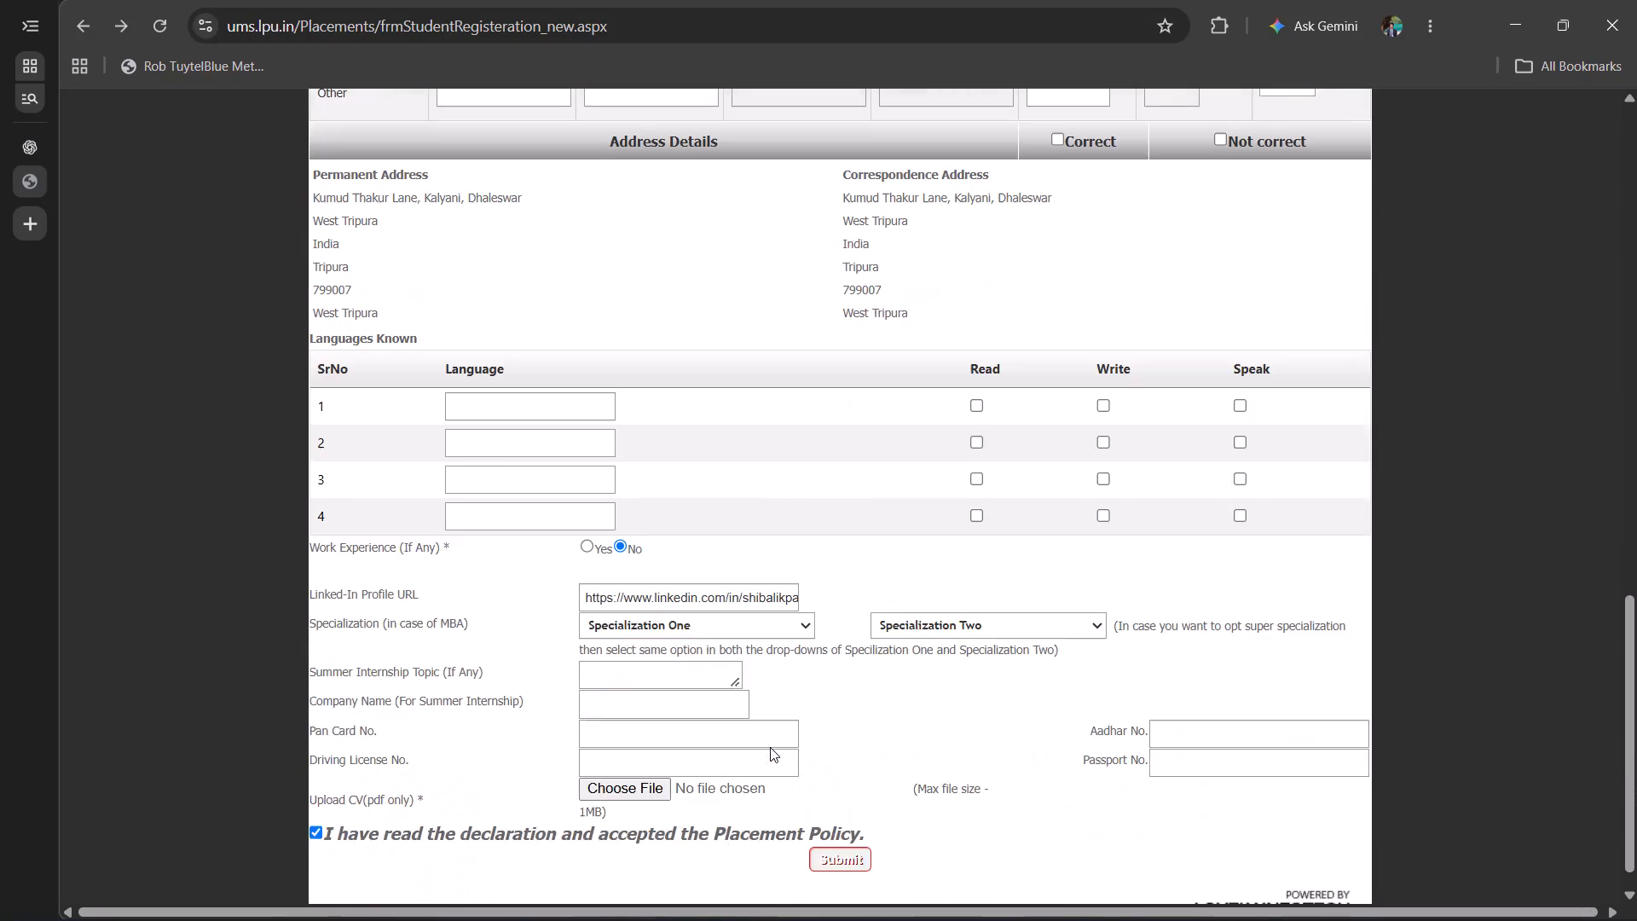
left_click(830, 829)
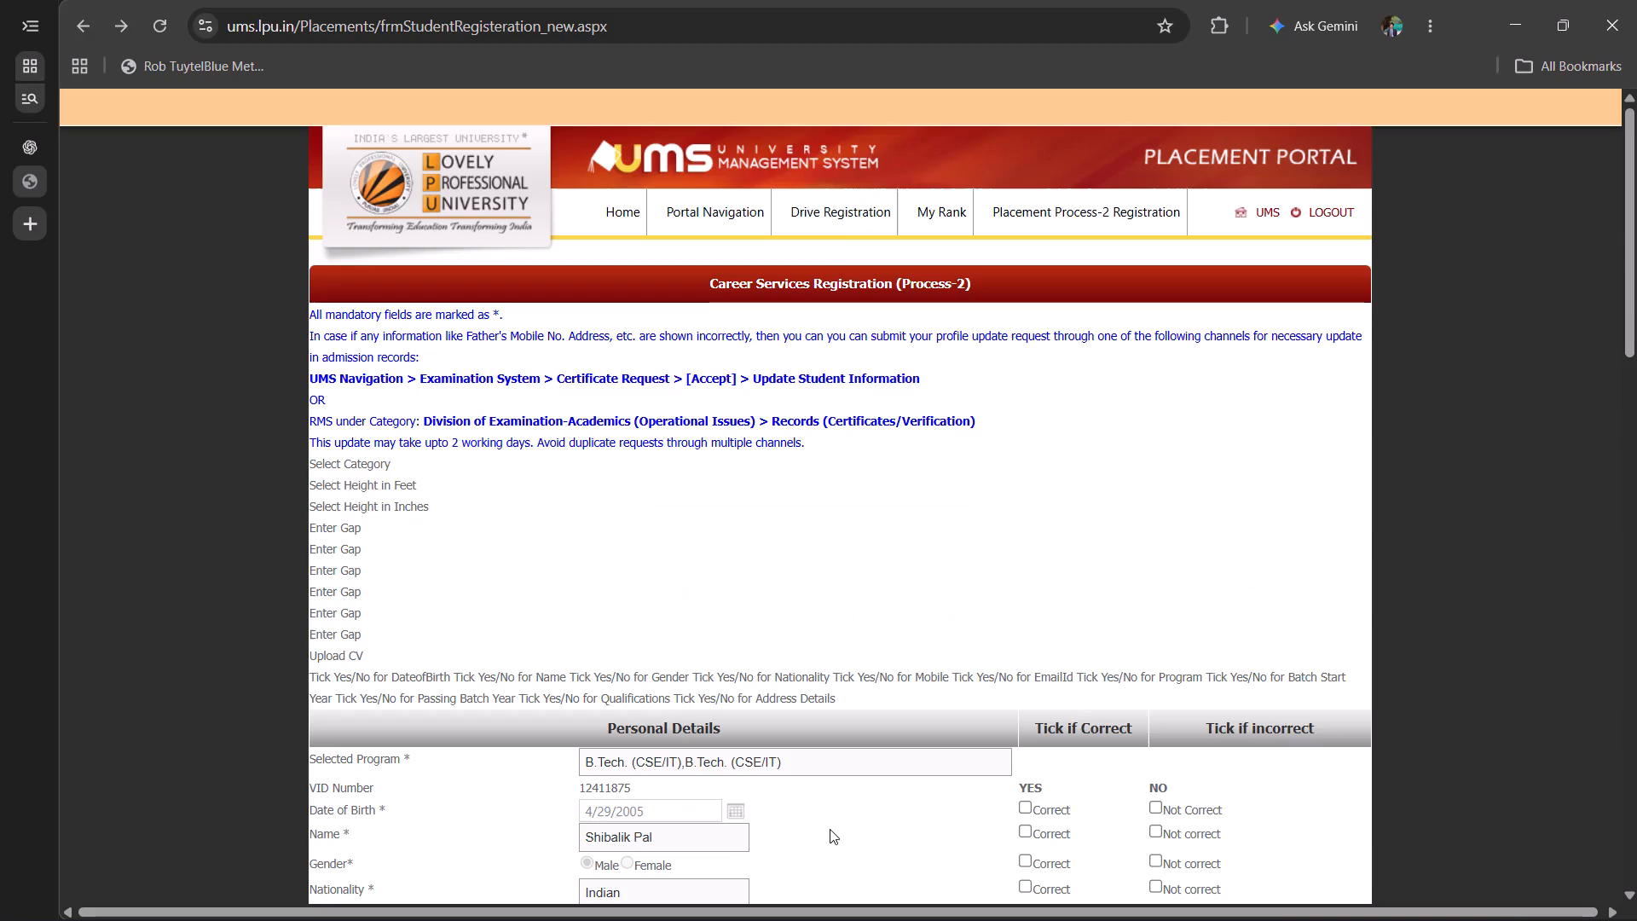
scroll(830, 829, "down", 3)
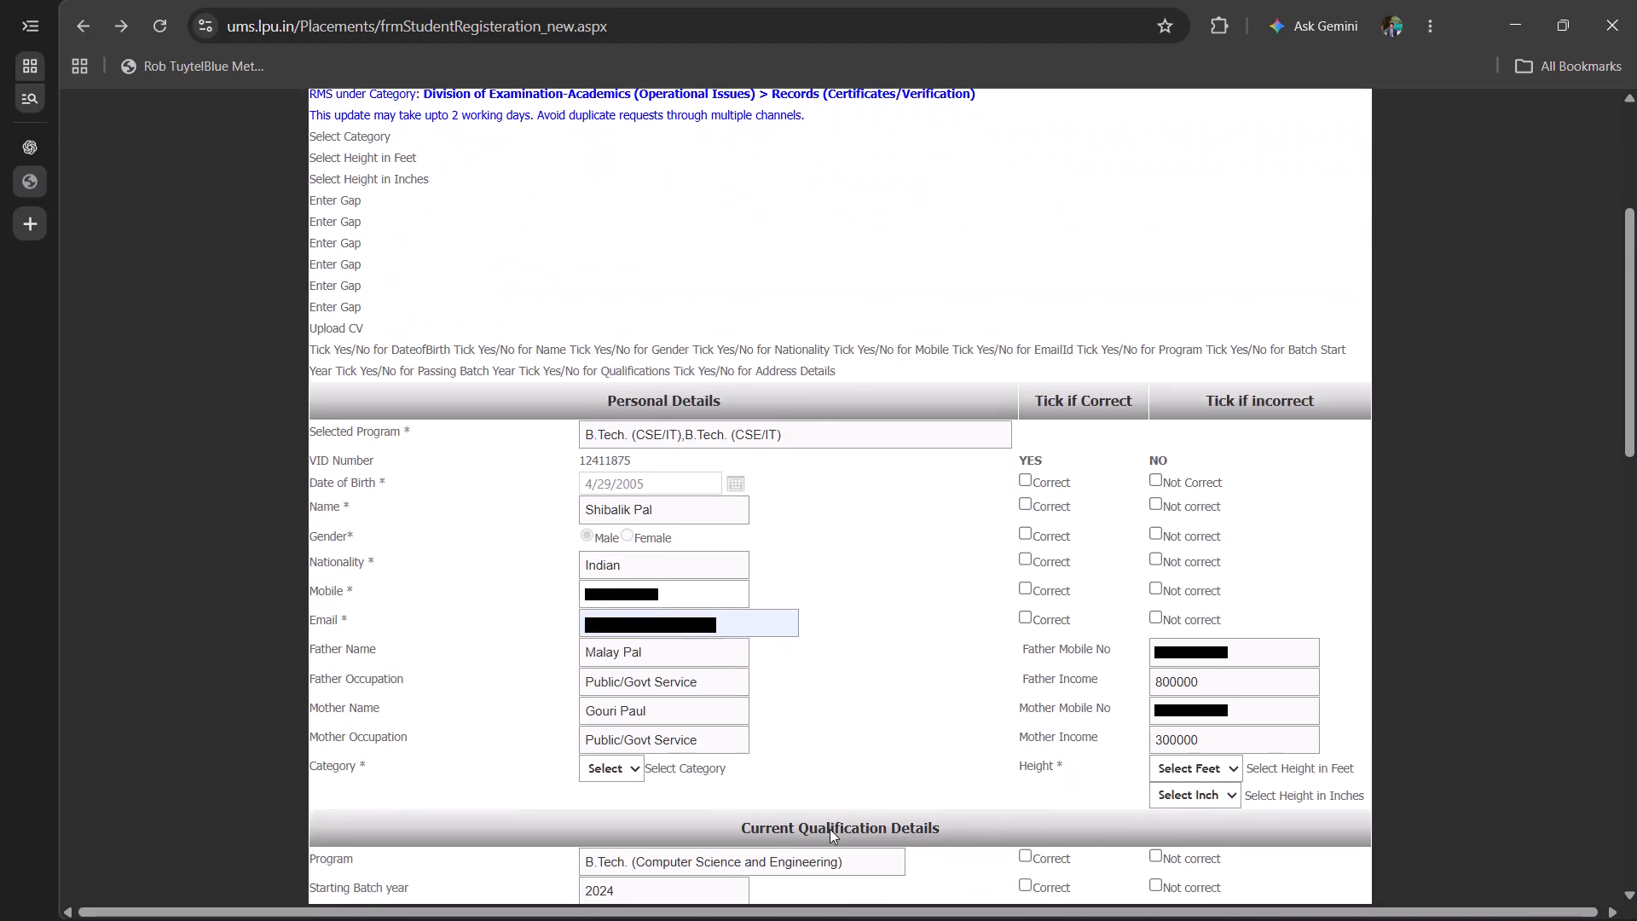
Open the portal's Details Updation page, fill EmailId with the saved address and try to update the contact details.
scroll(830, 829, "down", 1)
scroll(830, 829, "up", 8)
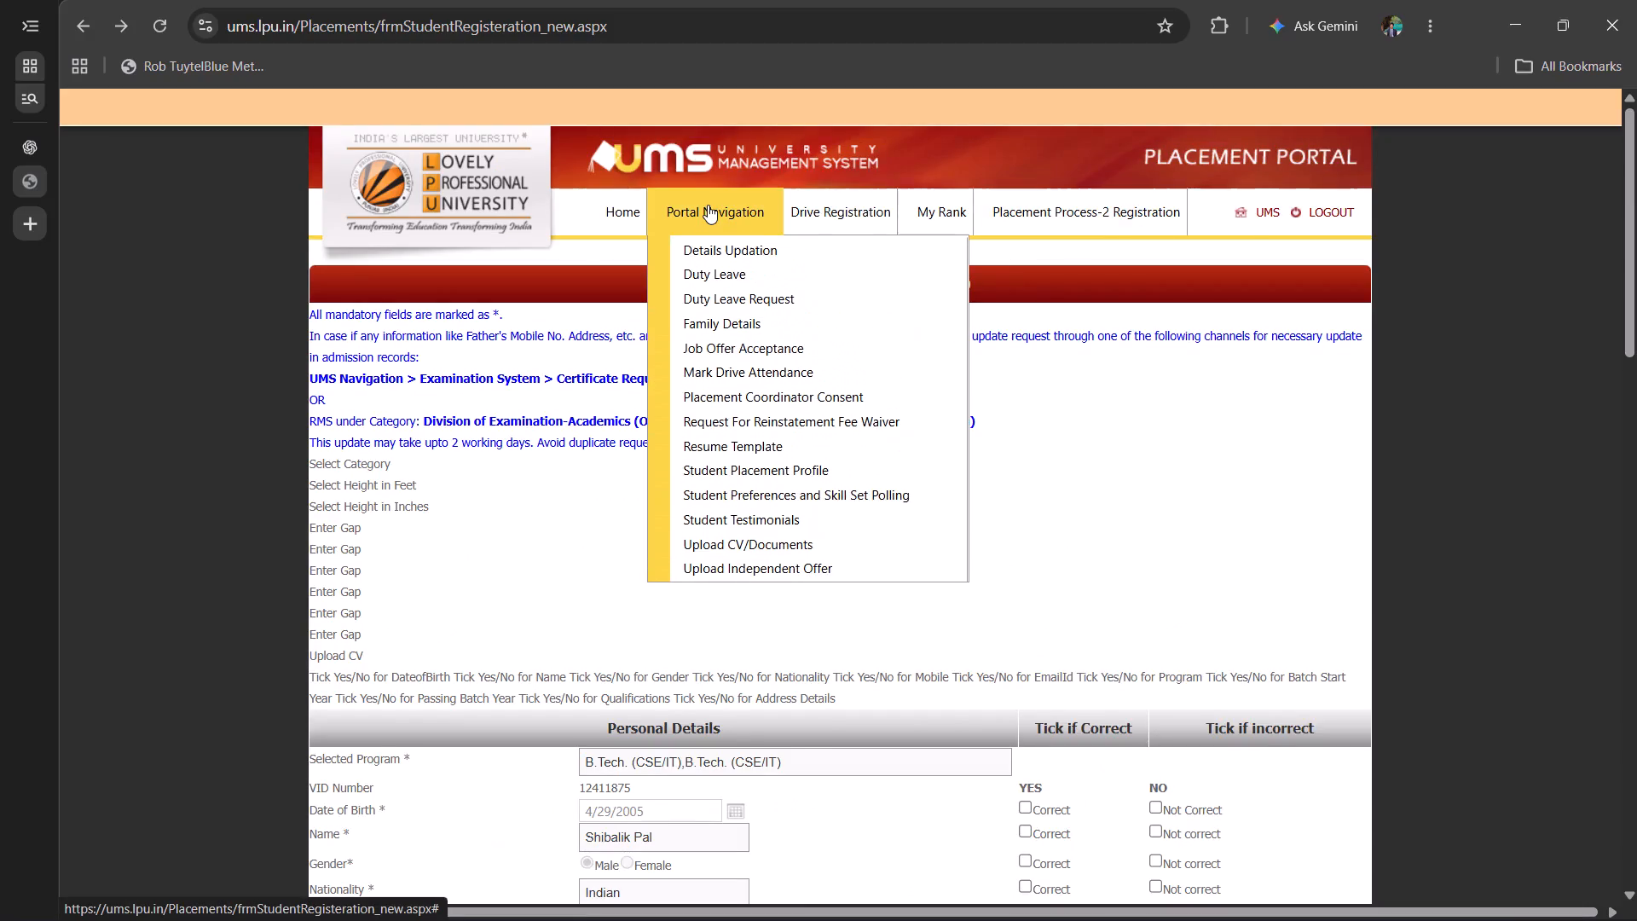
left_click(714, 250)
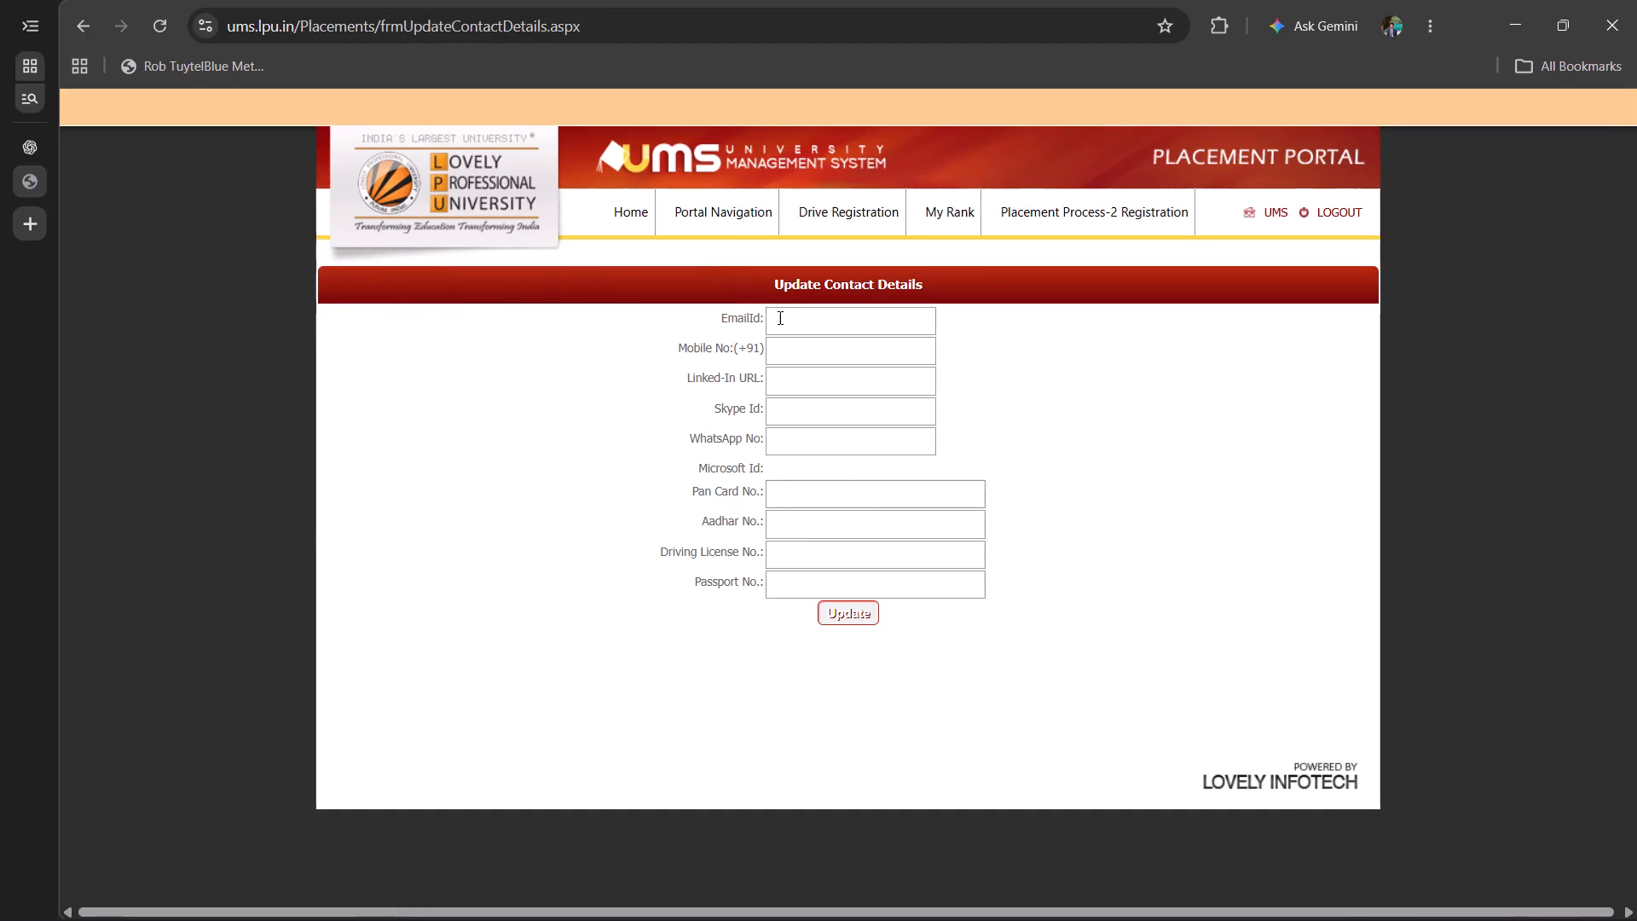
left_click(779, 317)
left_click(892, 372)
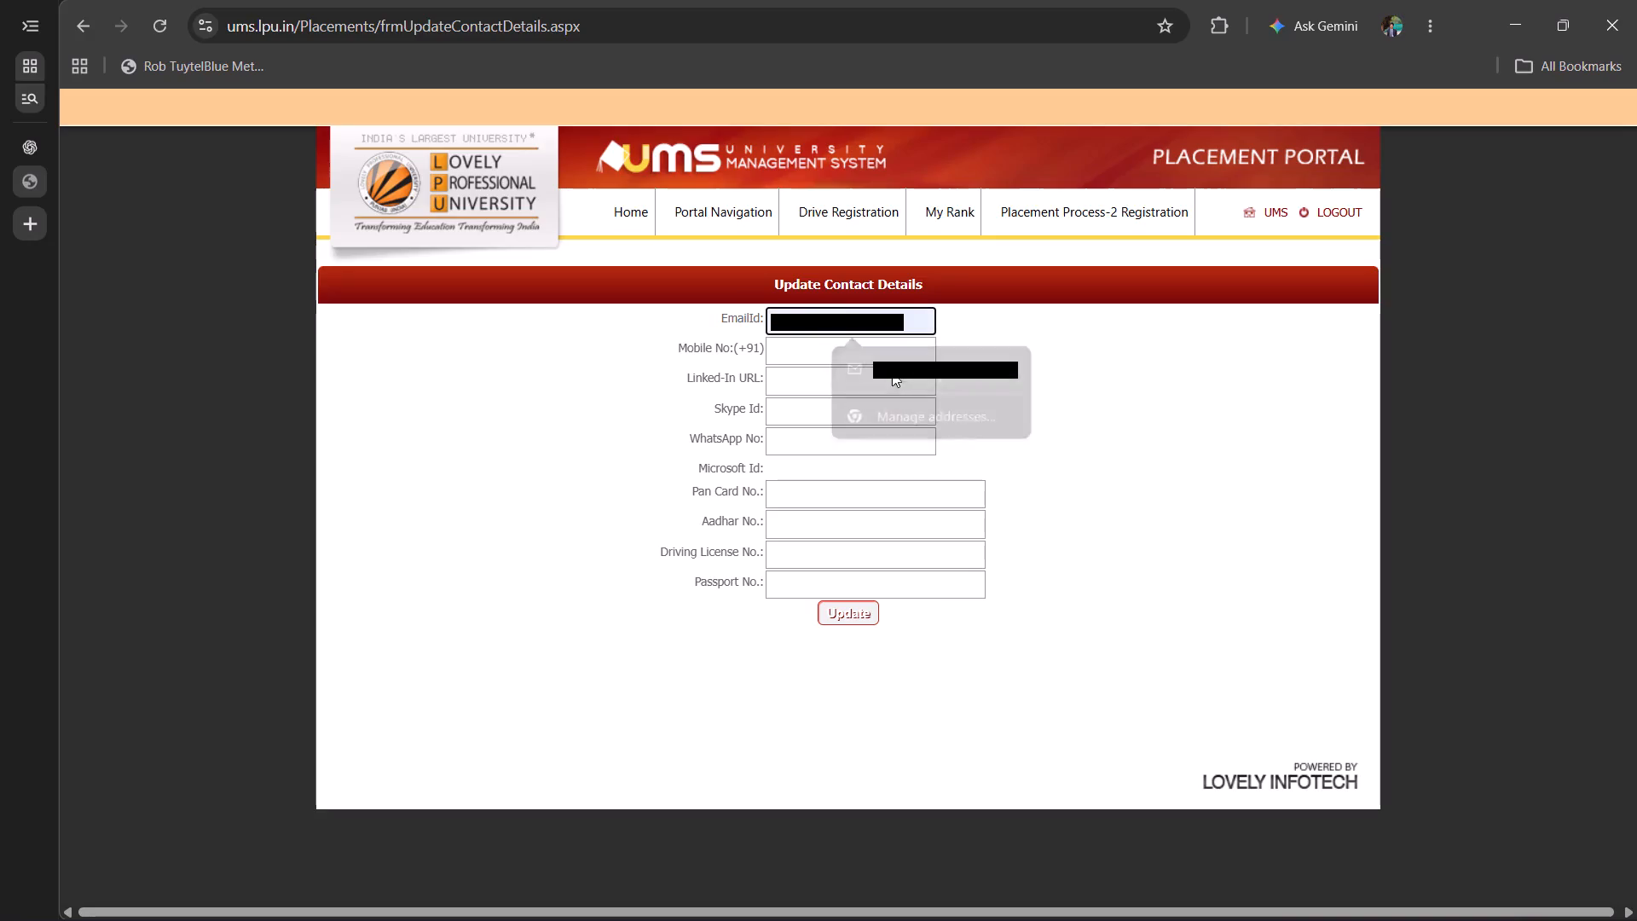
left_click(847, 619)
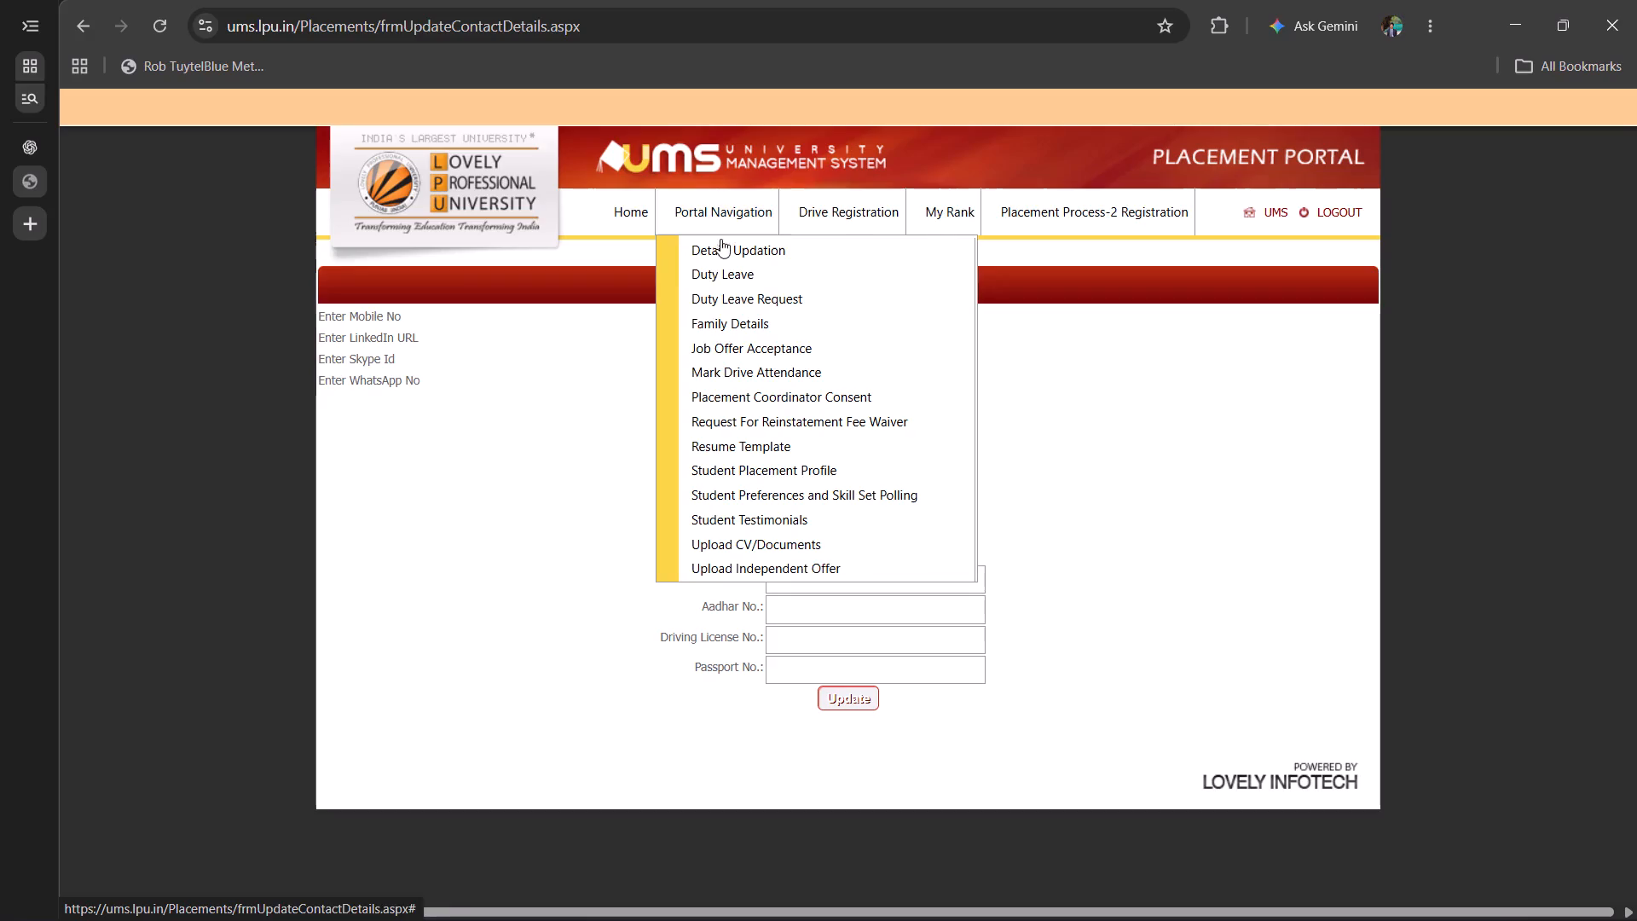
Fill in the mobile number, LinkedIn URL, Skype ID and WhatsApp number in Update Contact Details using the browser's saved suggestions.
left_click(1162, 513)
left_click(802, 436)
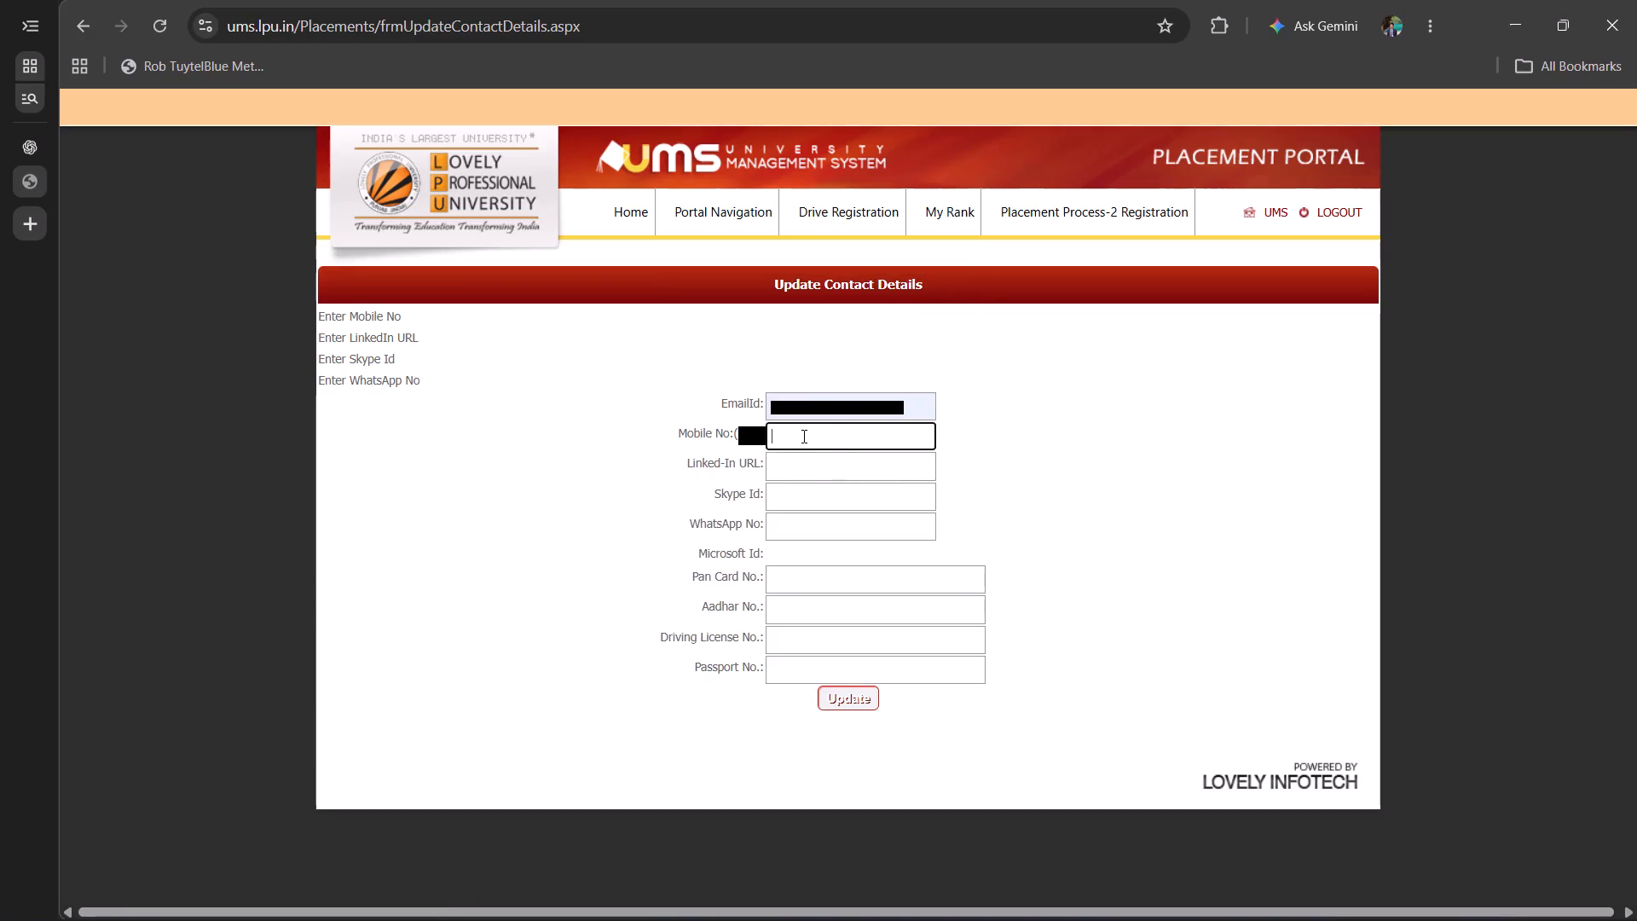
left_click(860, 481)
left_click(835, 465)
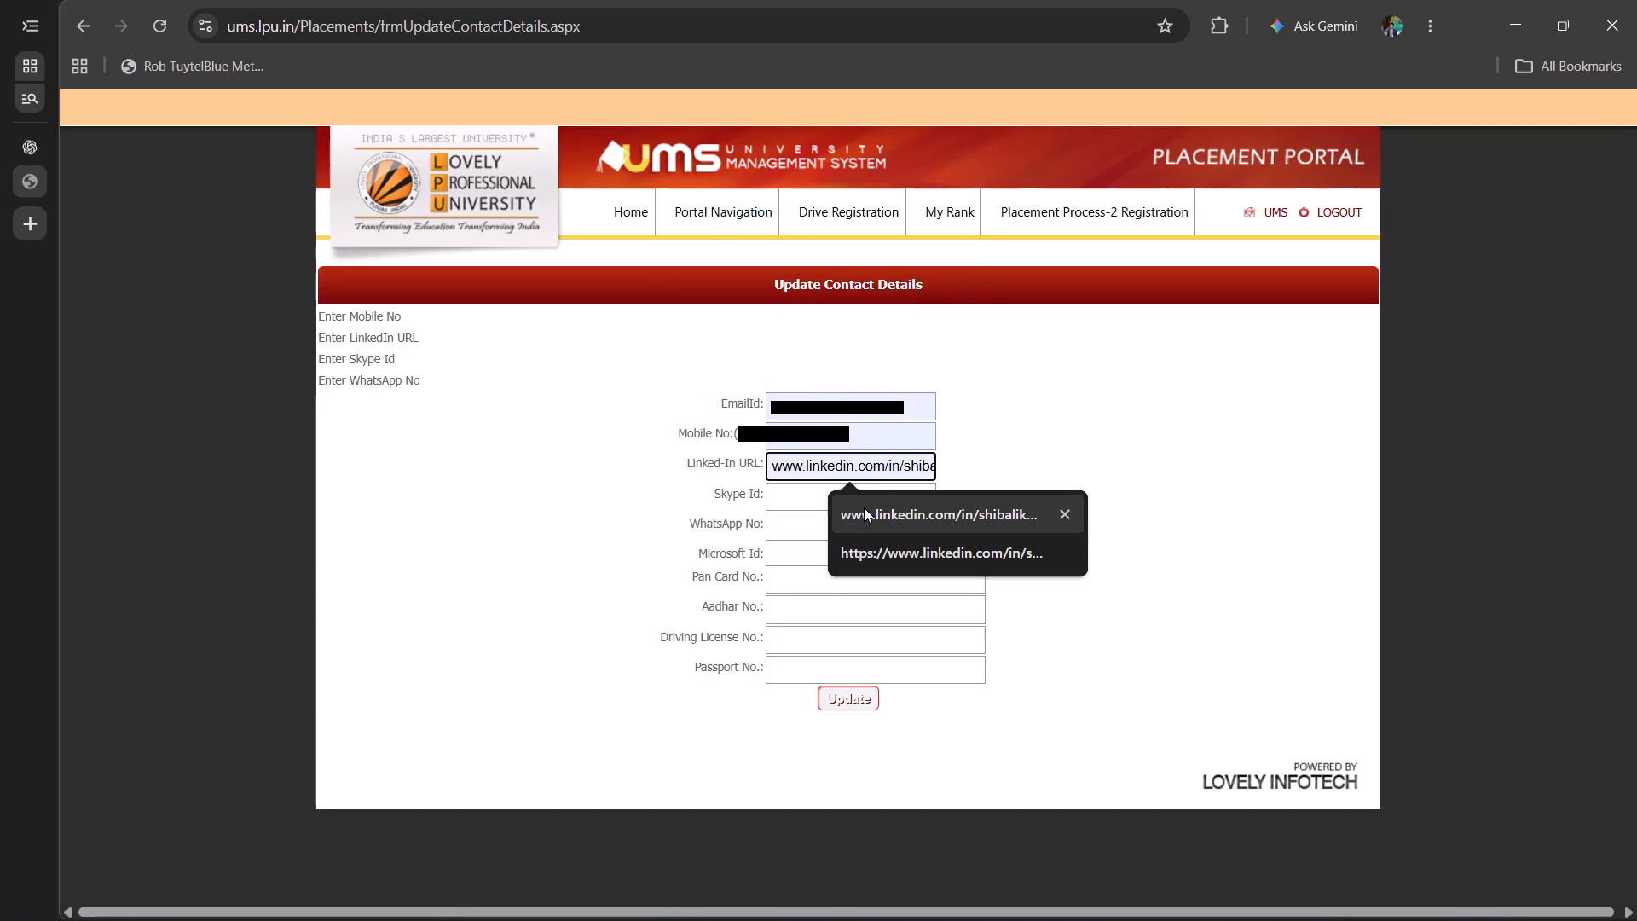
left_click(864, 507)
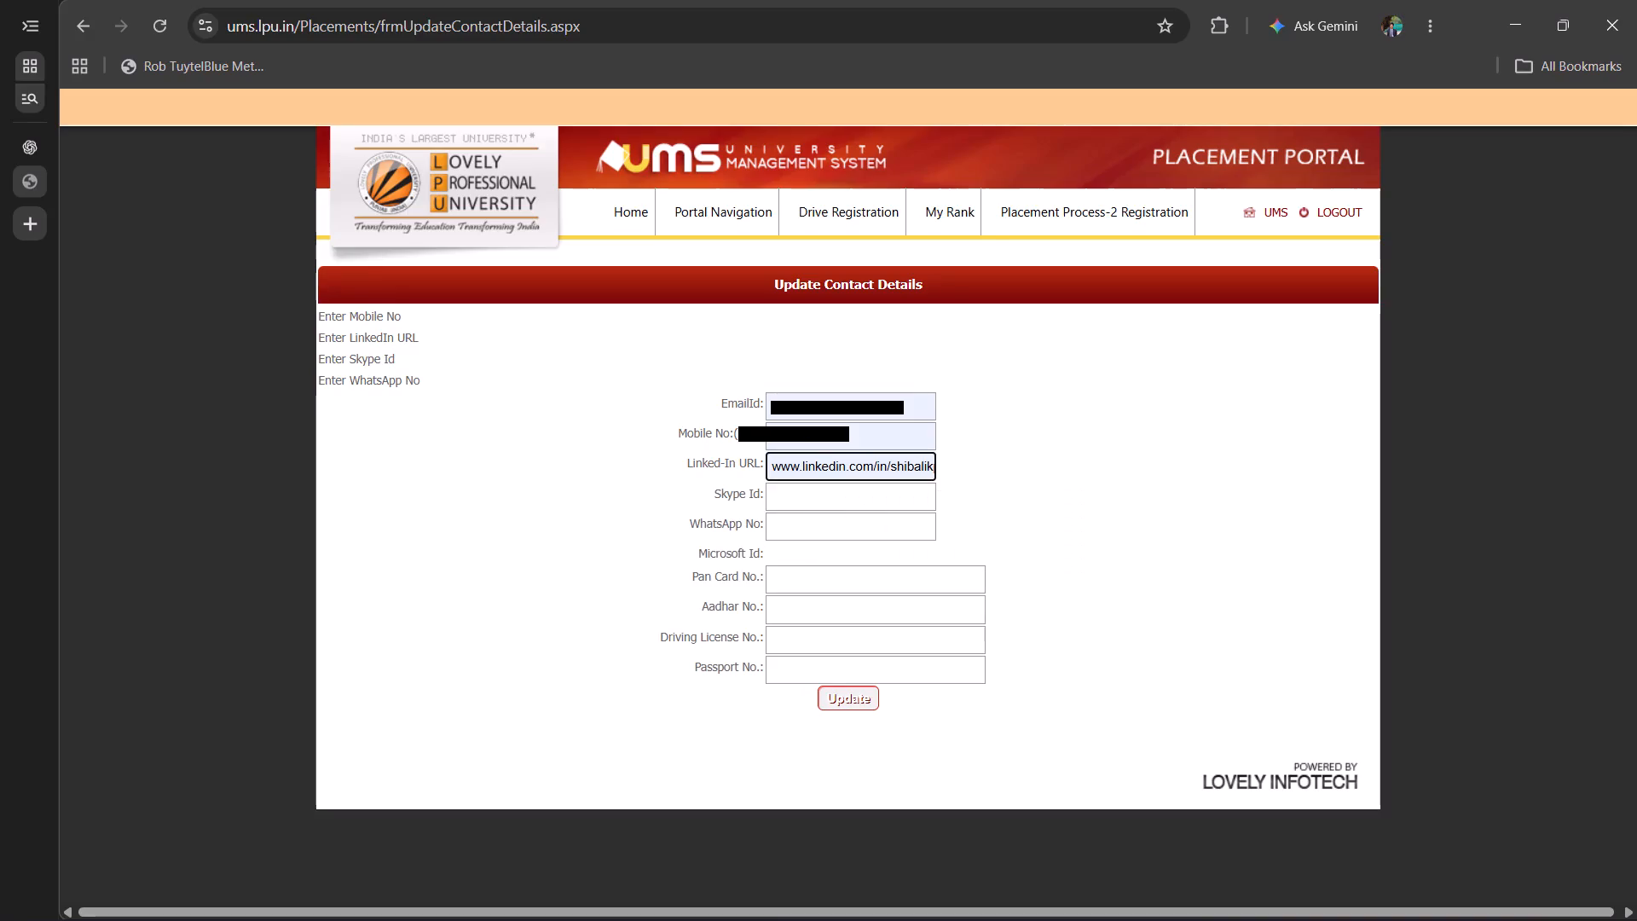
left_click(864, 507)
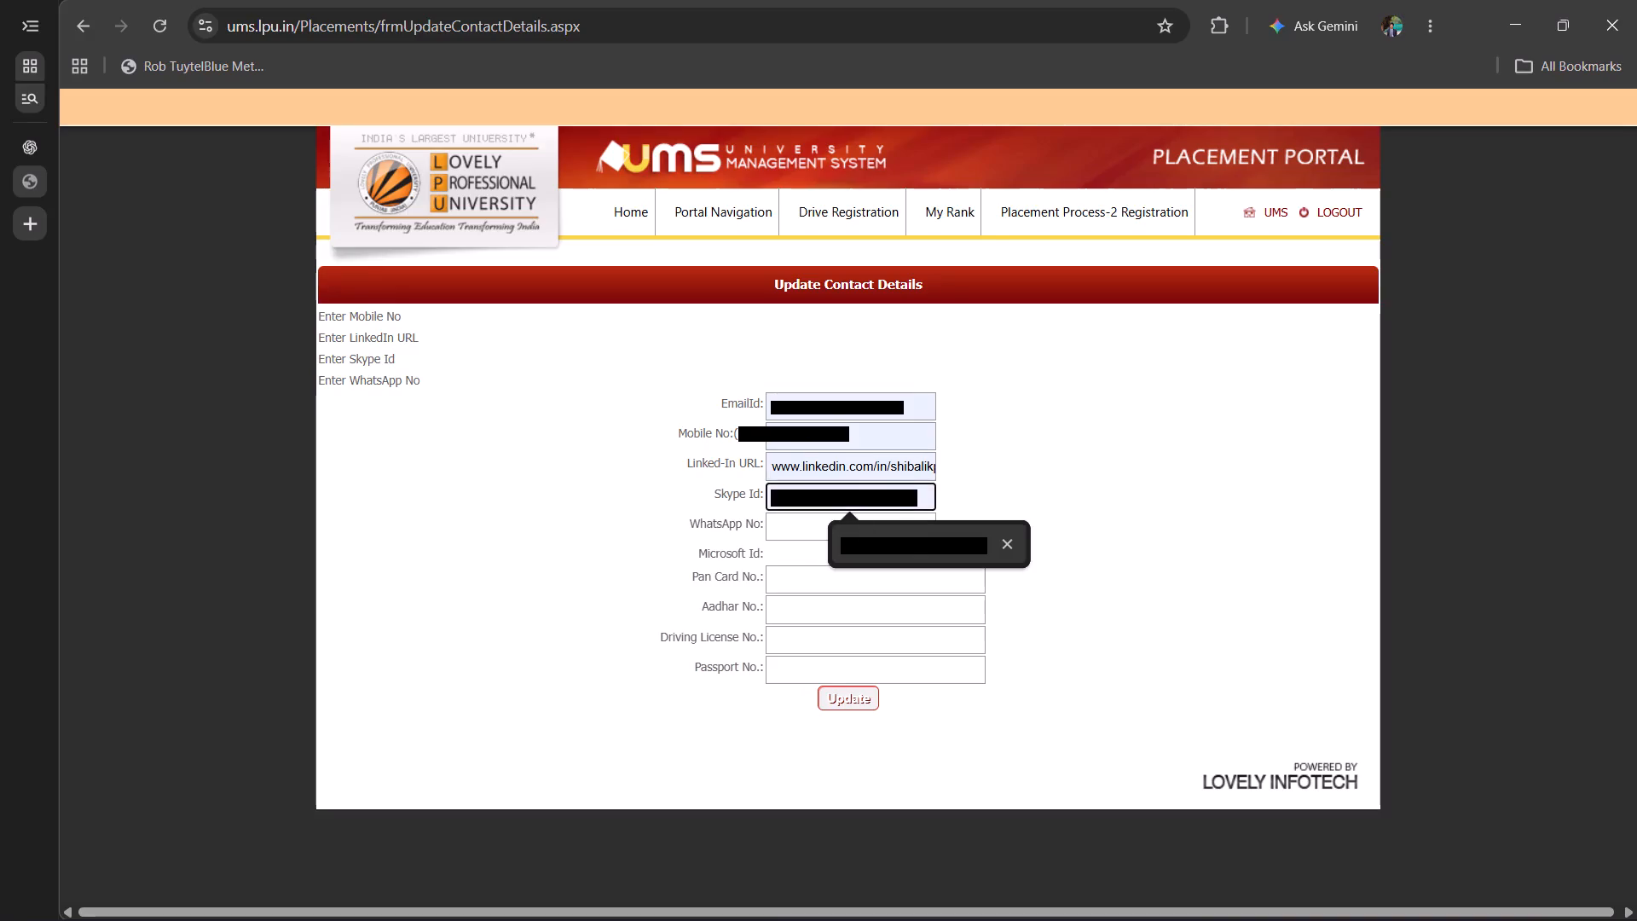
left_click(865, 538)
left_click(860, 530)
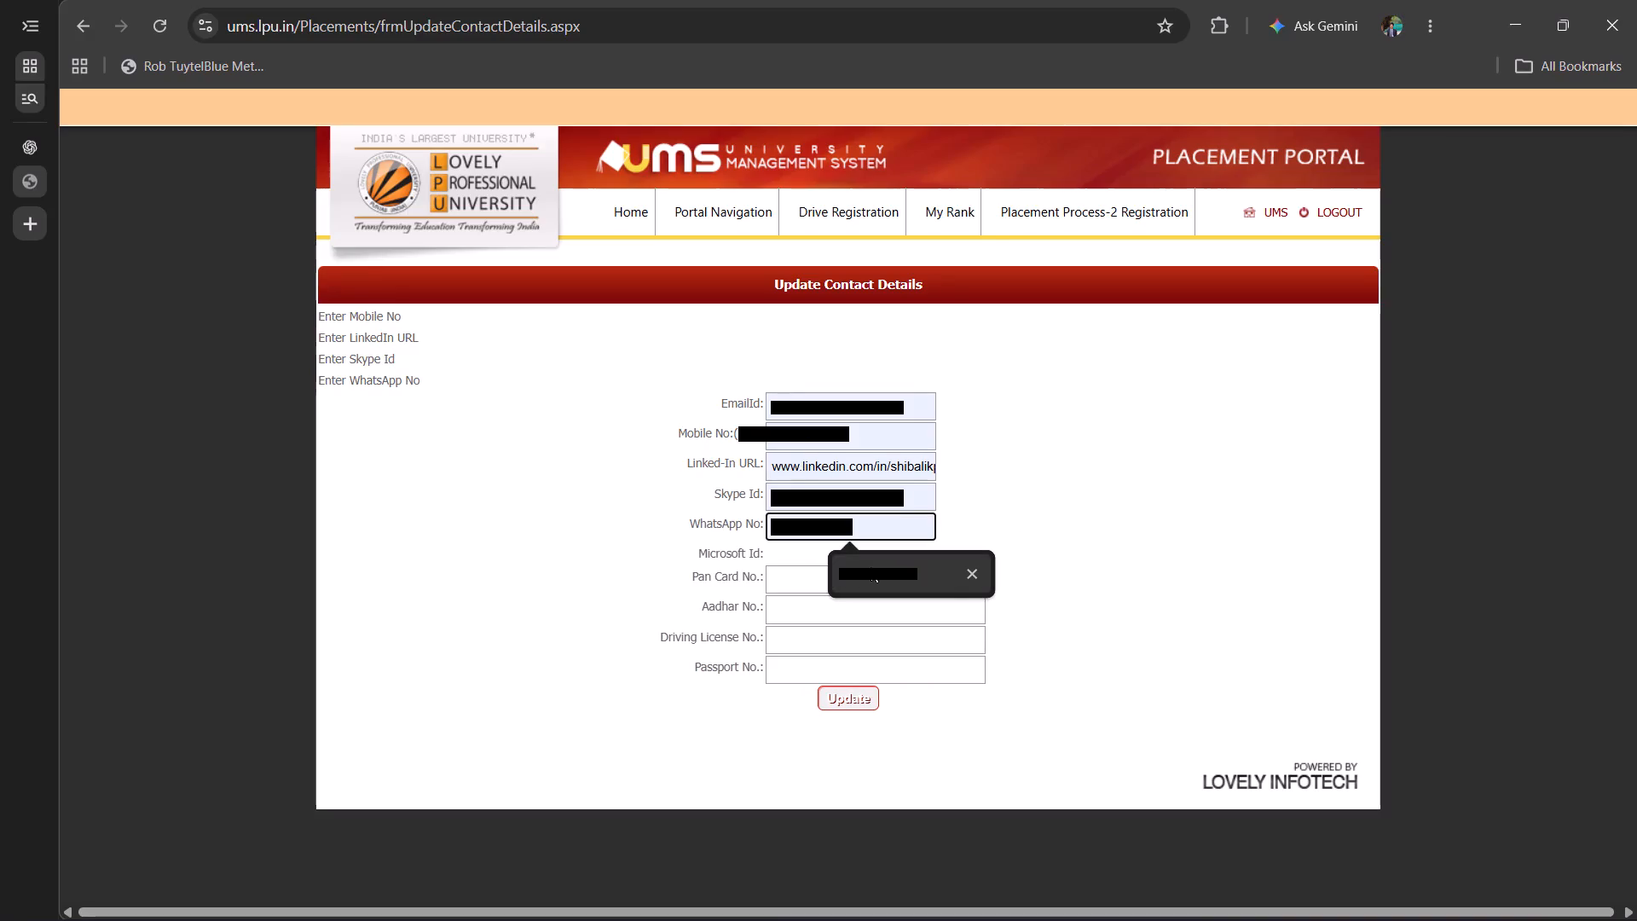
left_click(871, 567)
Try to submit the contact details update, agreeing to the Contact Details Updation Consent statement.
left_click(853, 702)
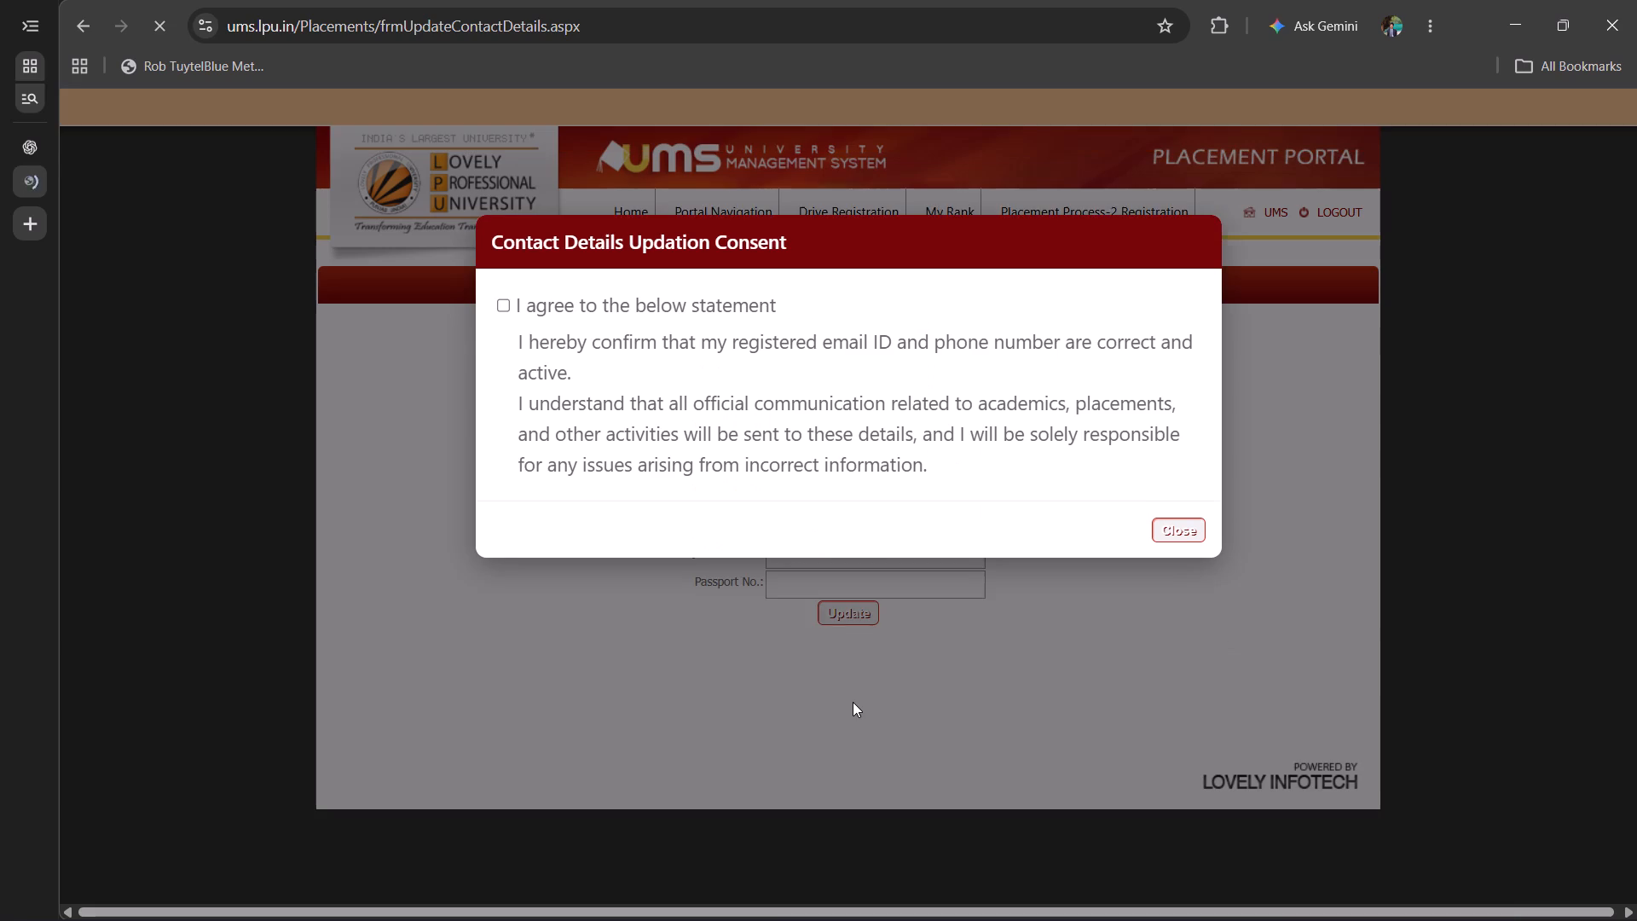
left_click(504, 305)
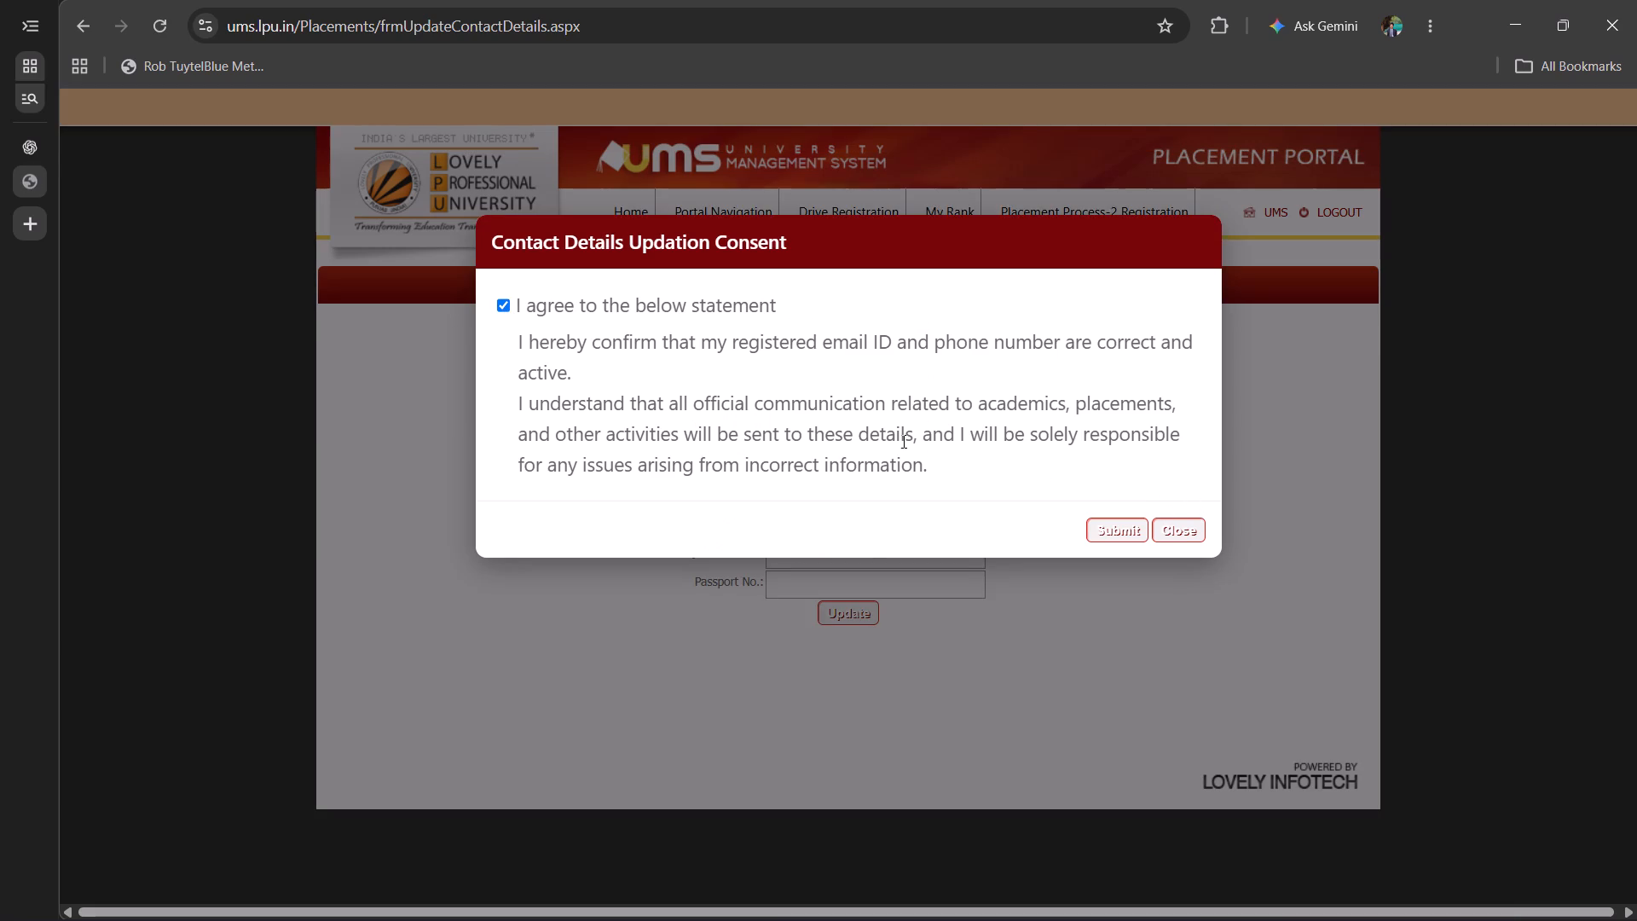
left_click(1127, 526)
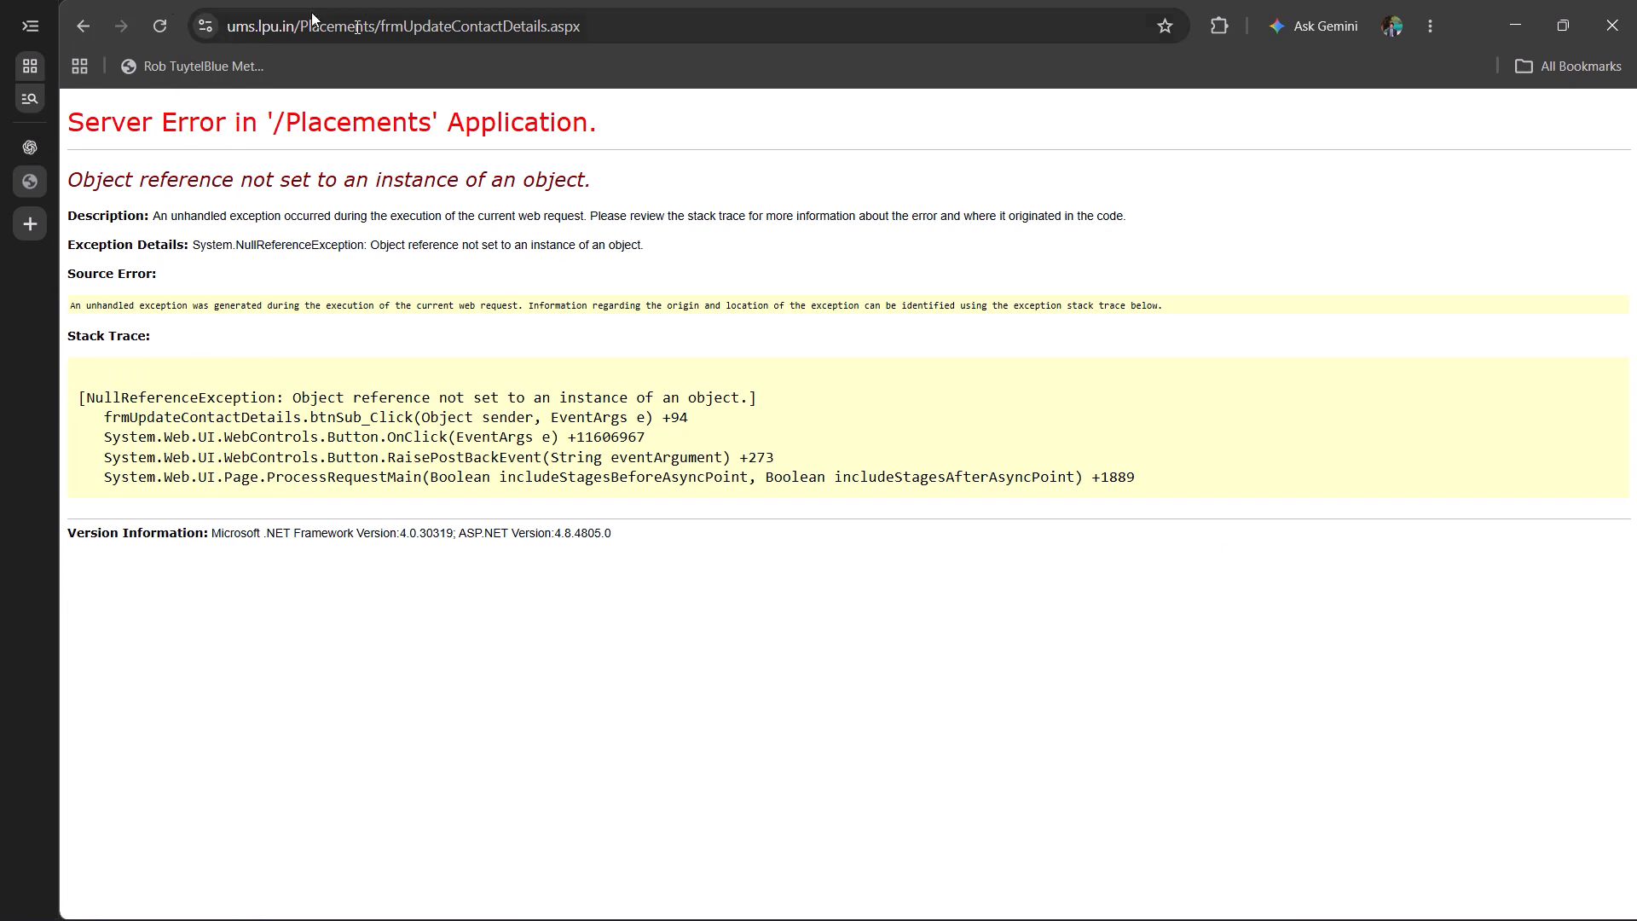
Go back through the contact details and registration form pages to the UMS Student Dashboard.
left_click(77, 23)
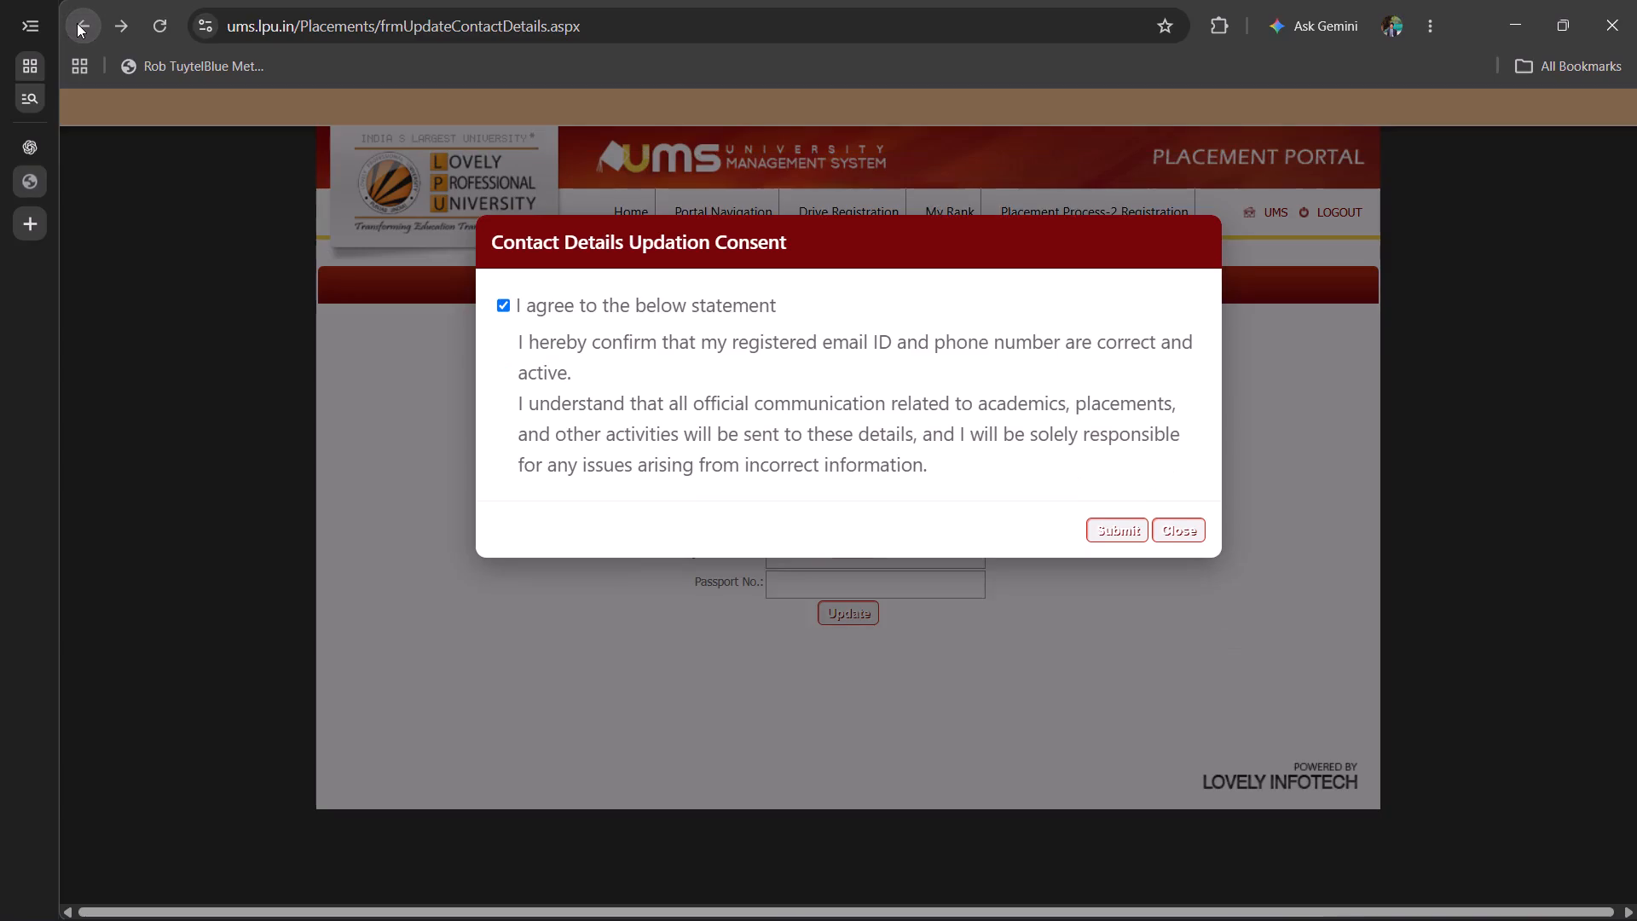
left_click(77, 23)
left_click(77, 23)
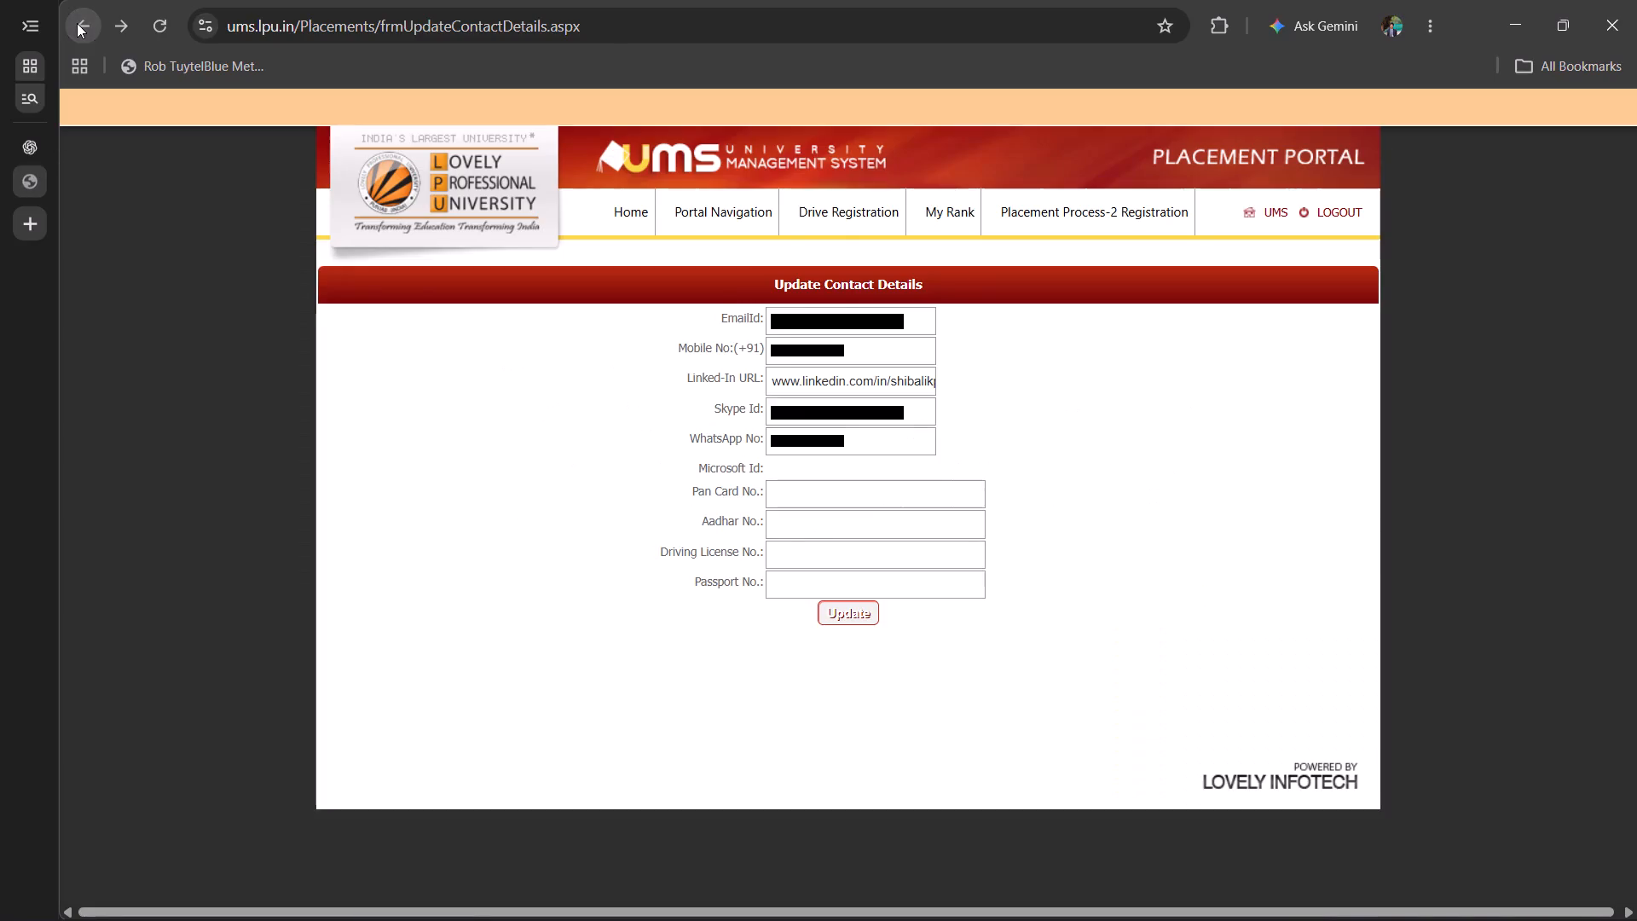
left_click(77, 23)
left_click(145, 350)
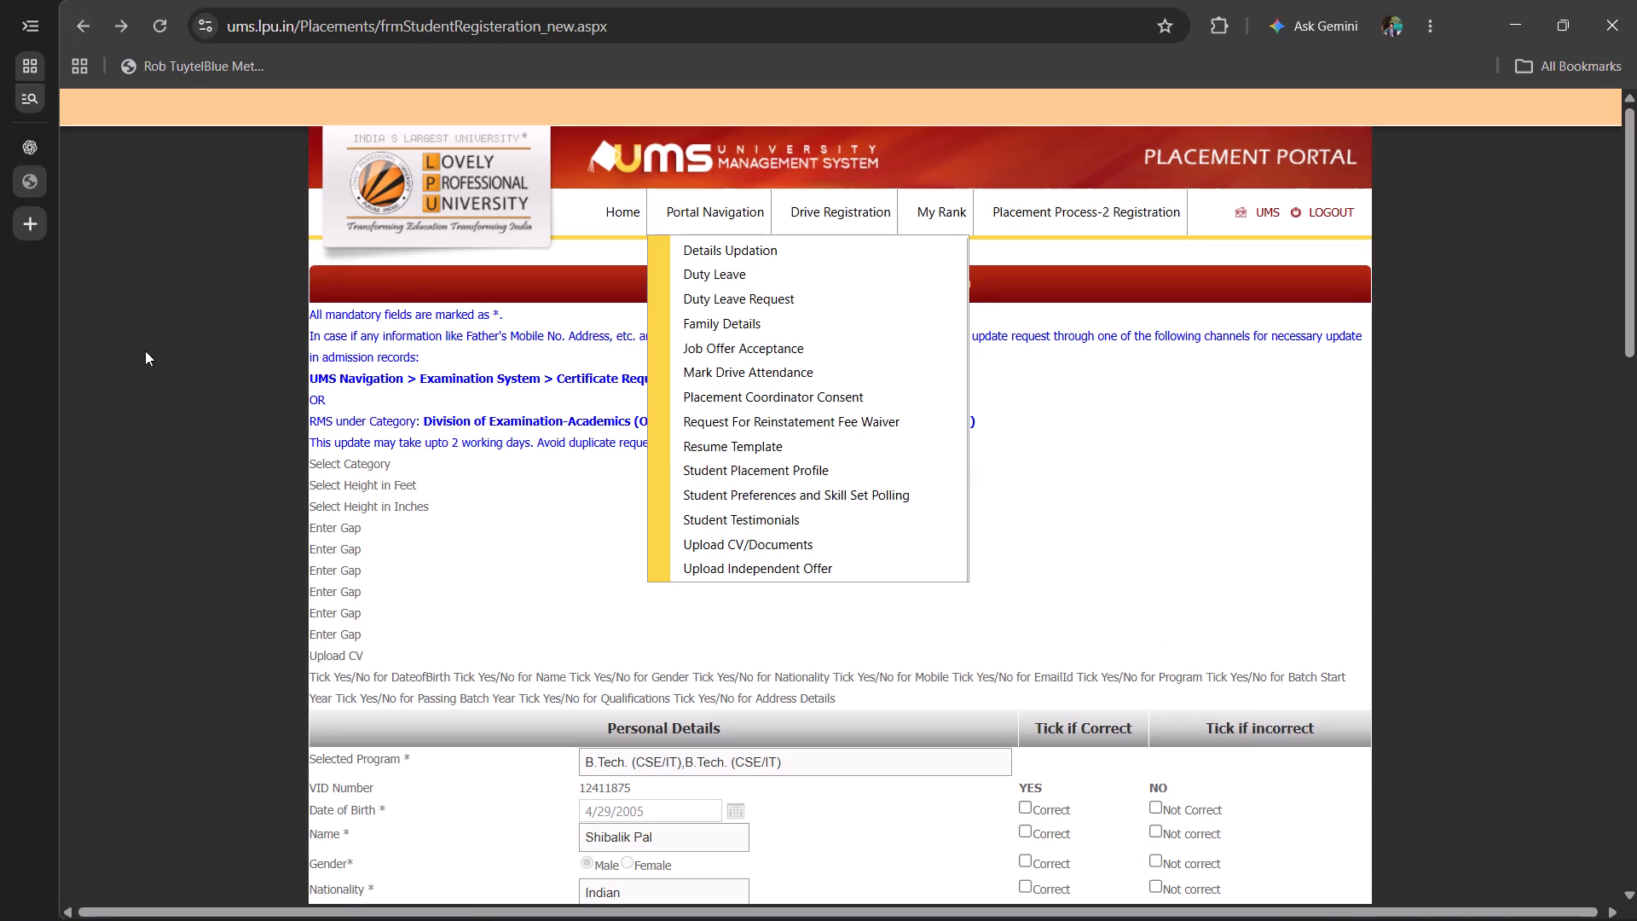
left_click(76, 38)
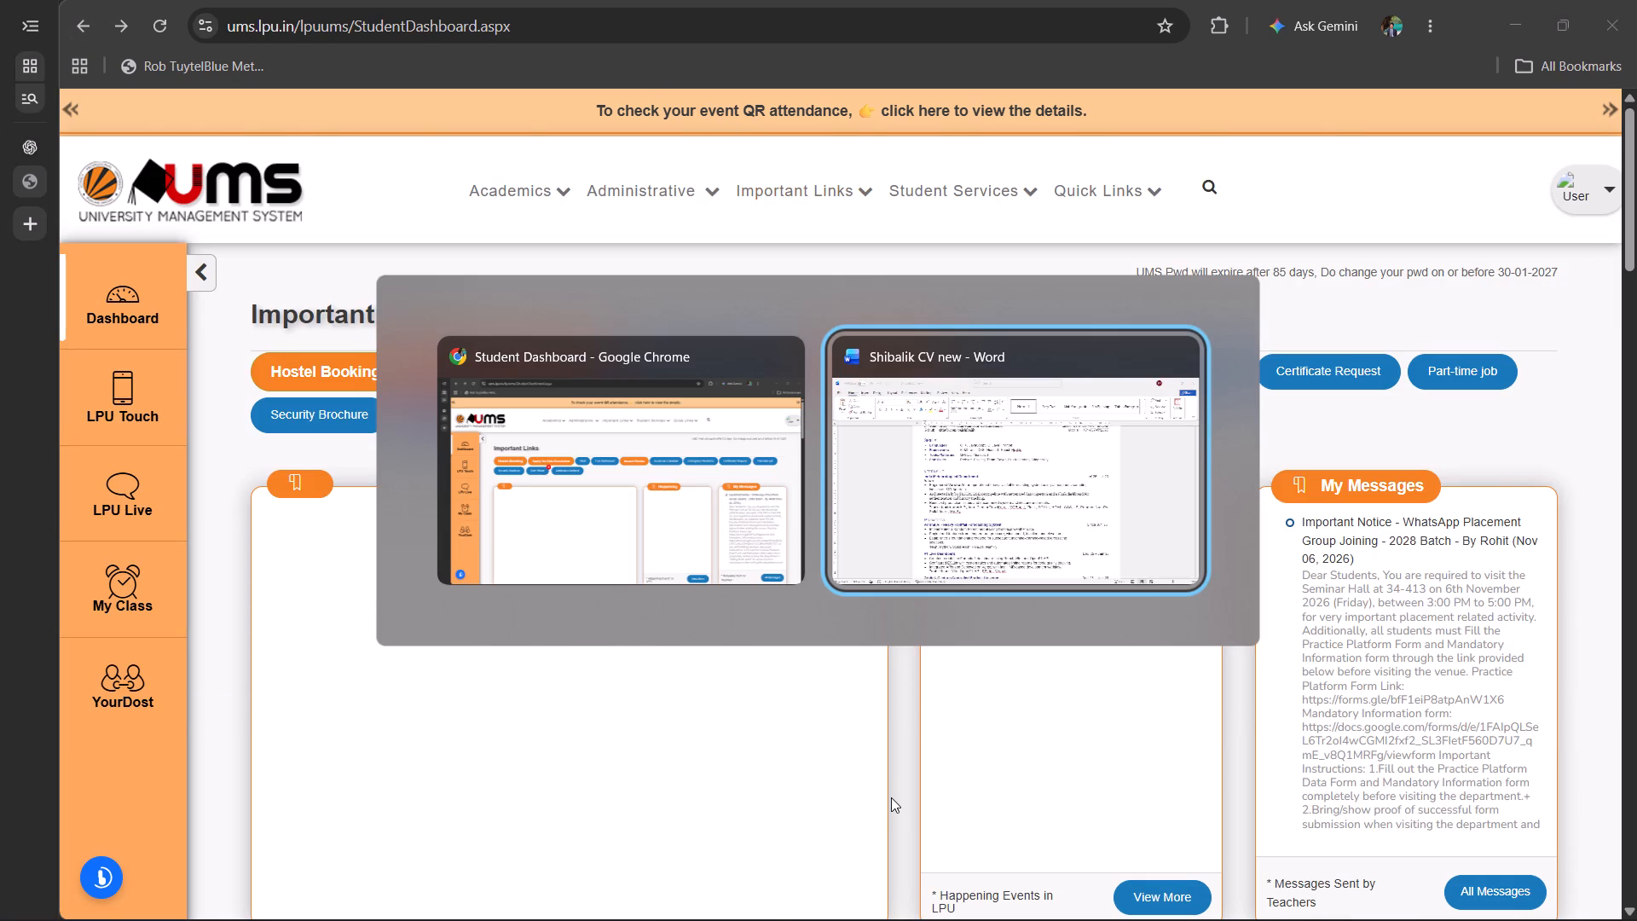
Switch back to Word, check the layout from Projects down to Education, and save the CV.
scroll(870, 652, "down", 1)
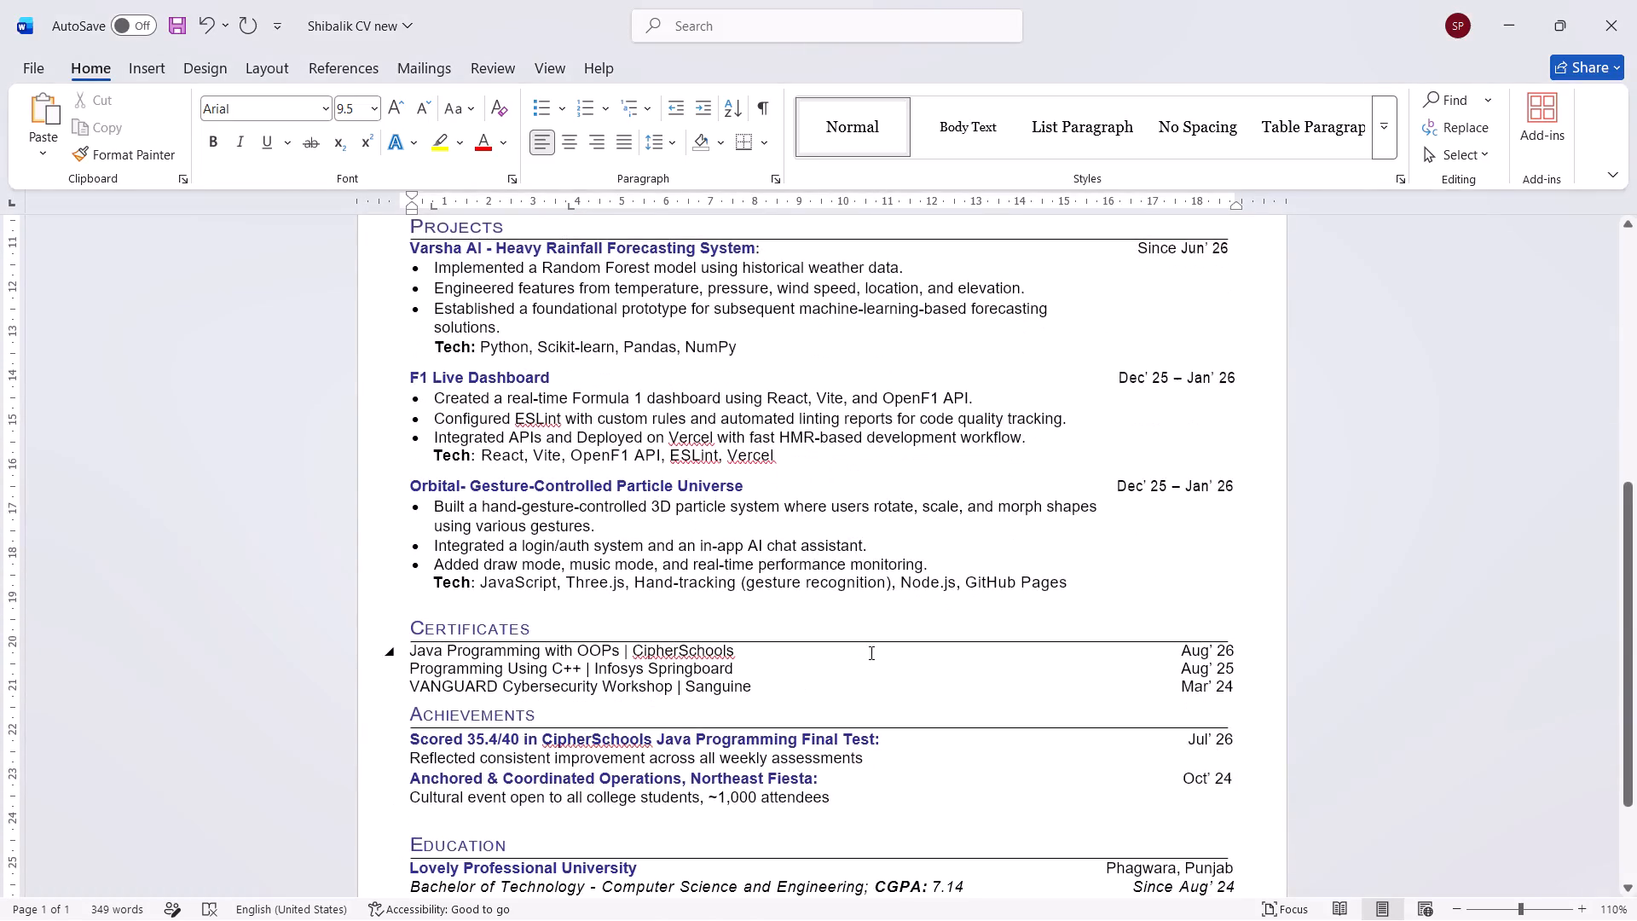
key("ctrl+s")
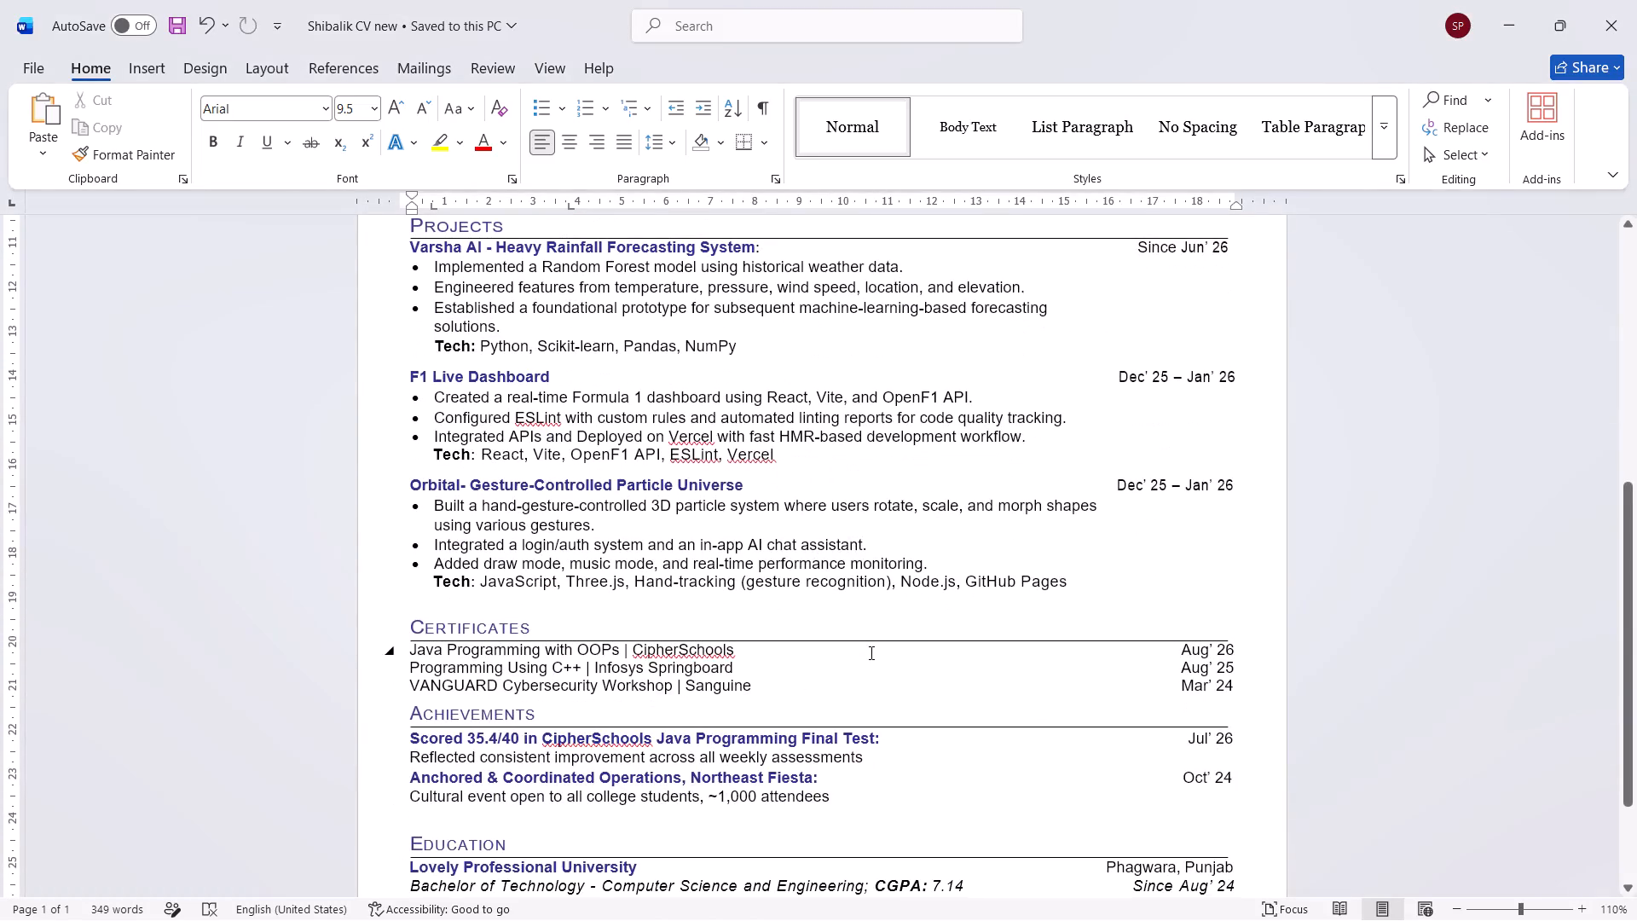
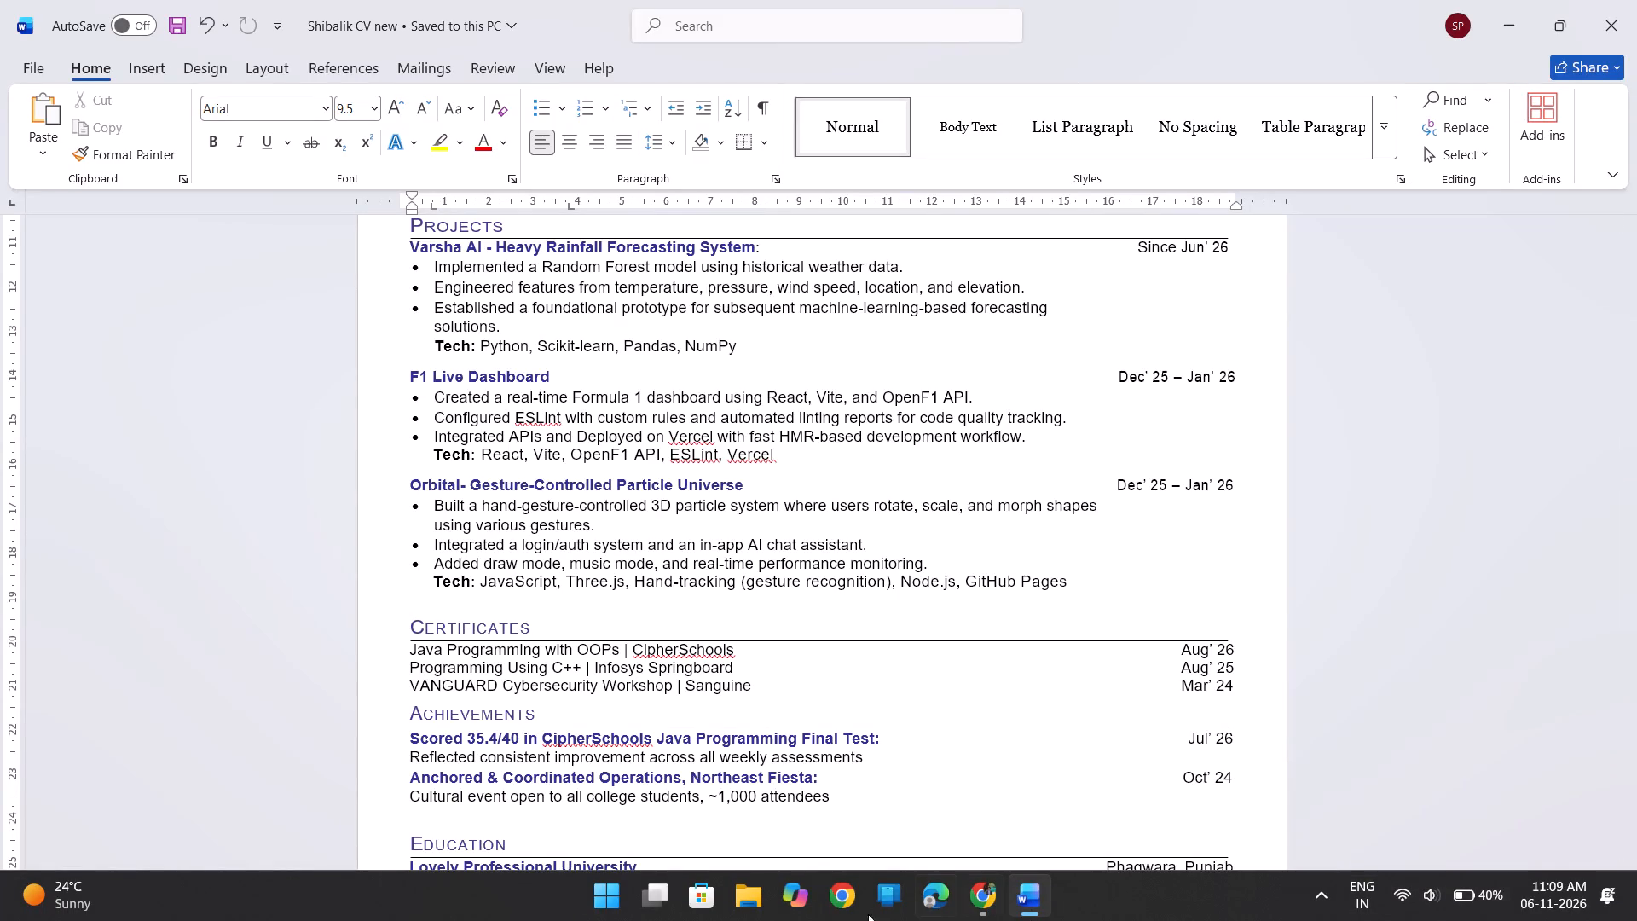
Switch to File Explorer, find the full stack web development certificate PDF in Downloads, and open it for viewing.
left_click(761, 910)
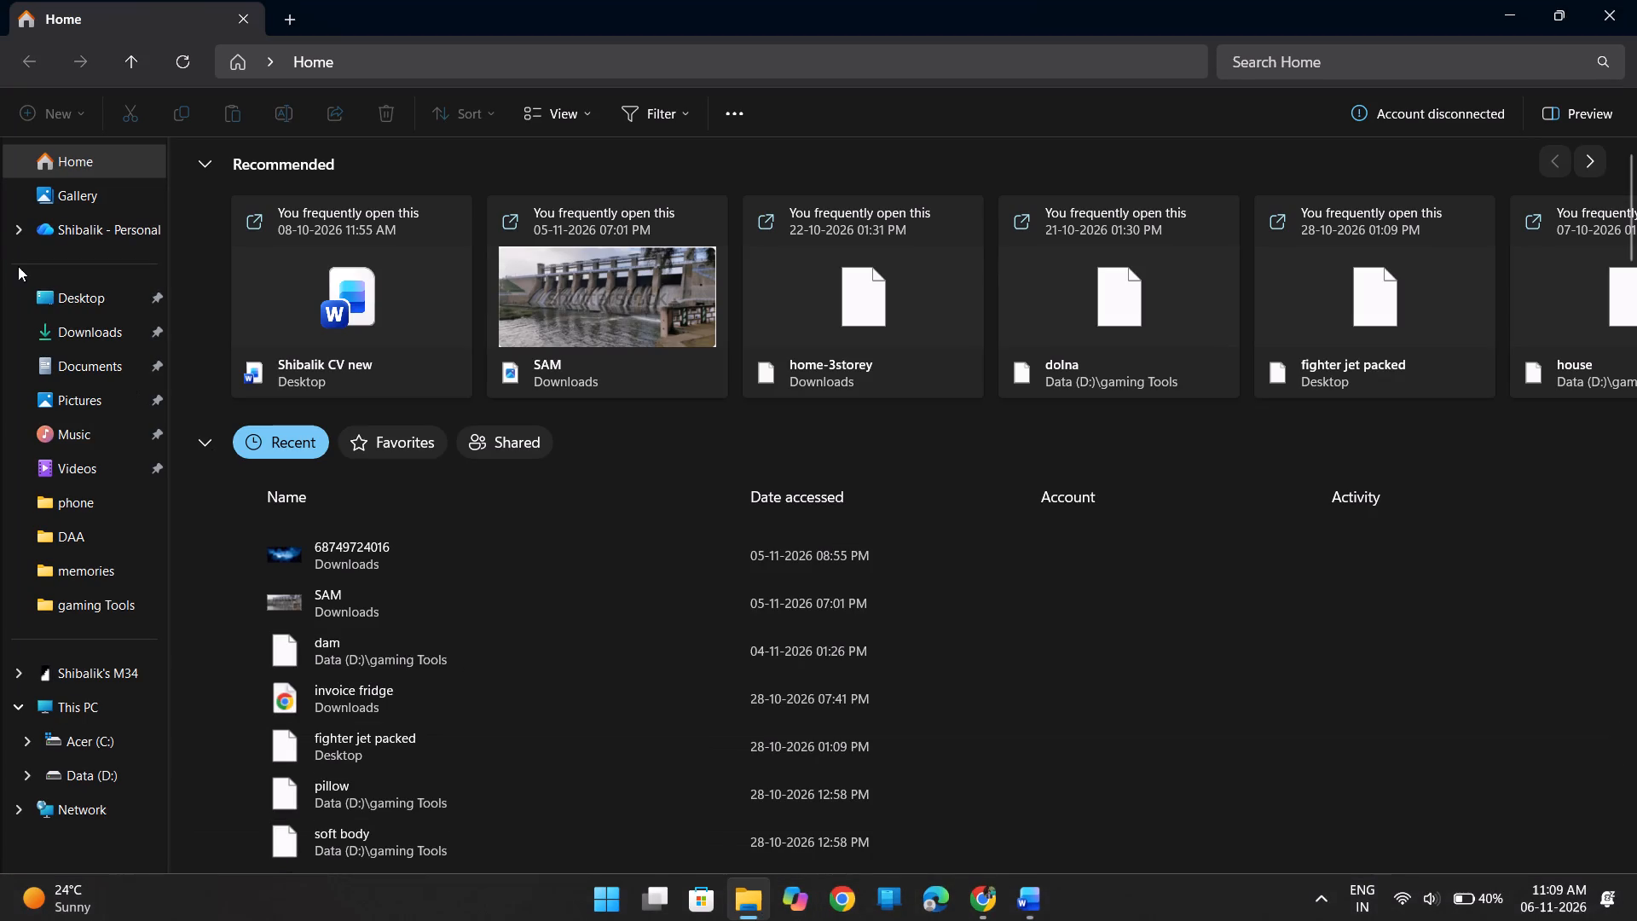
left_click(82, 339)
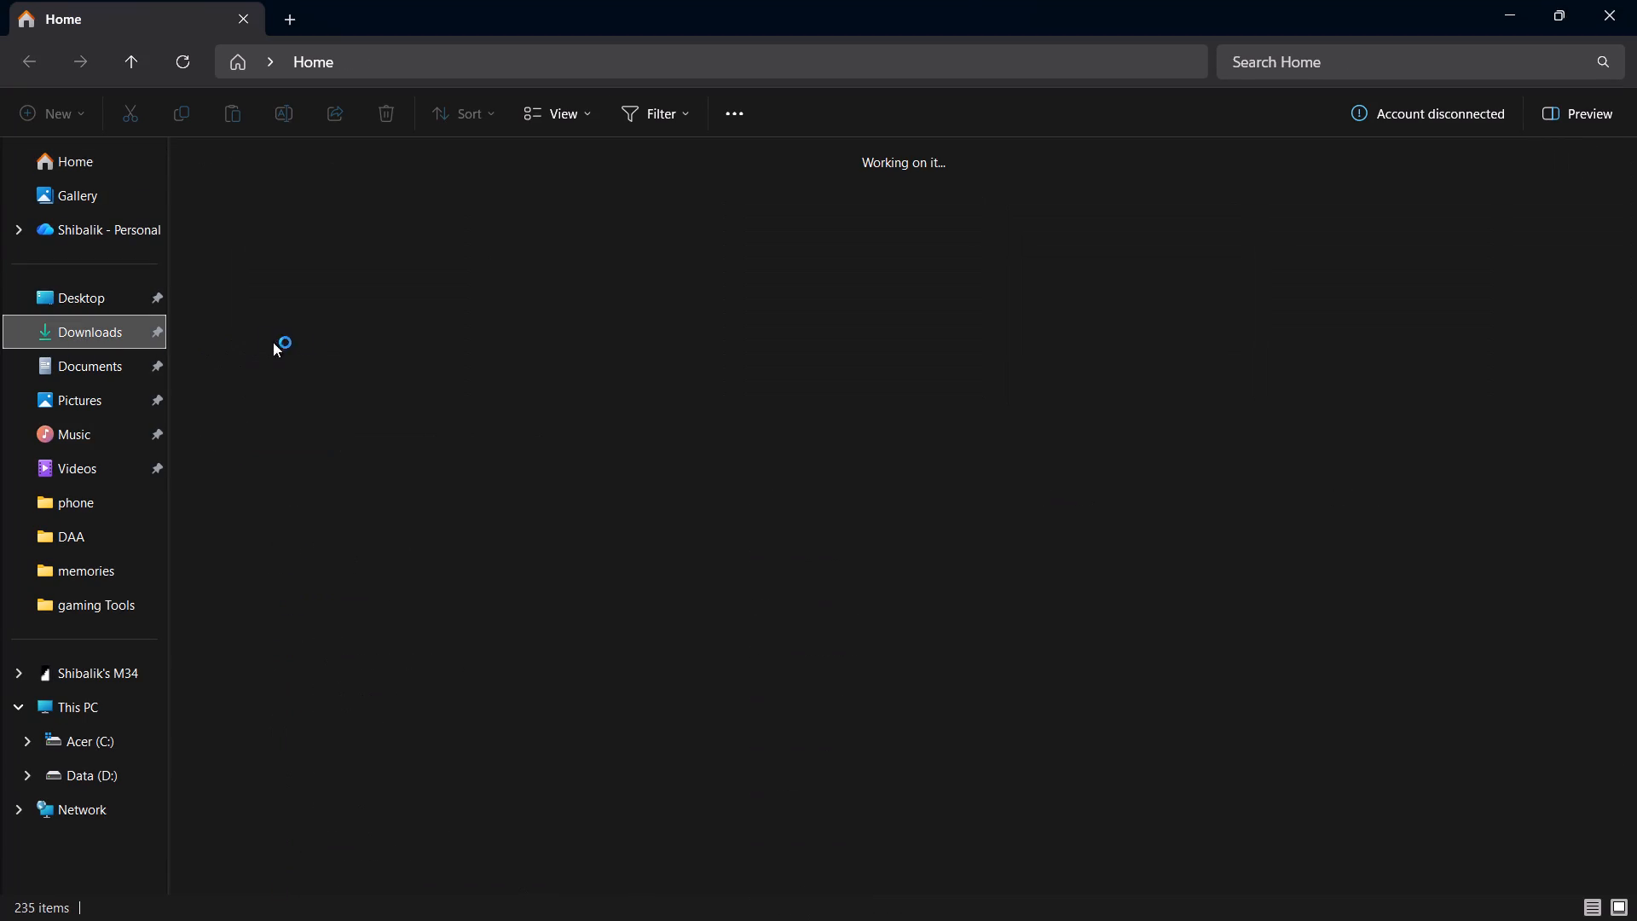
scroll(733, 383, "down", 1)
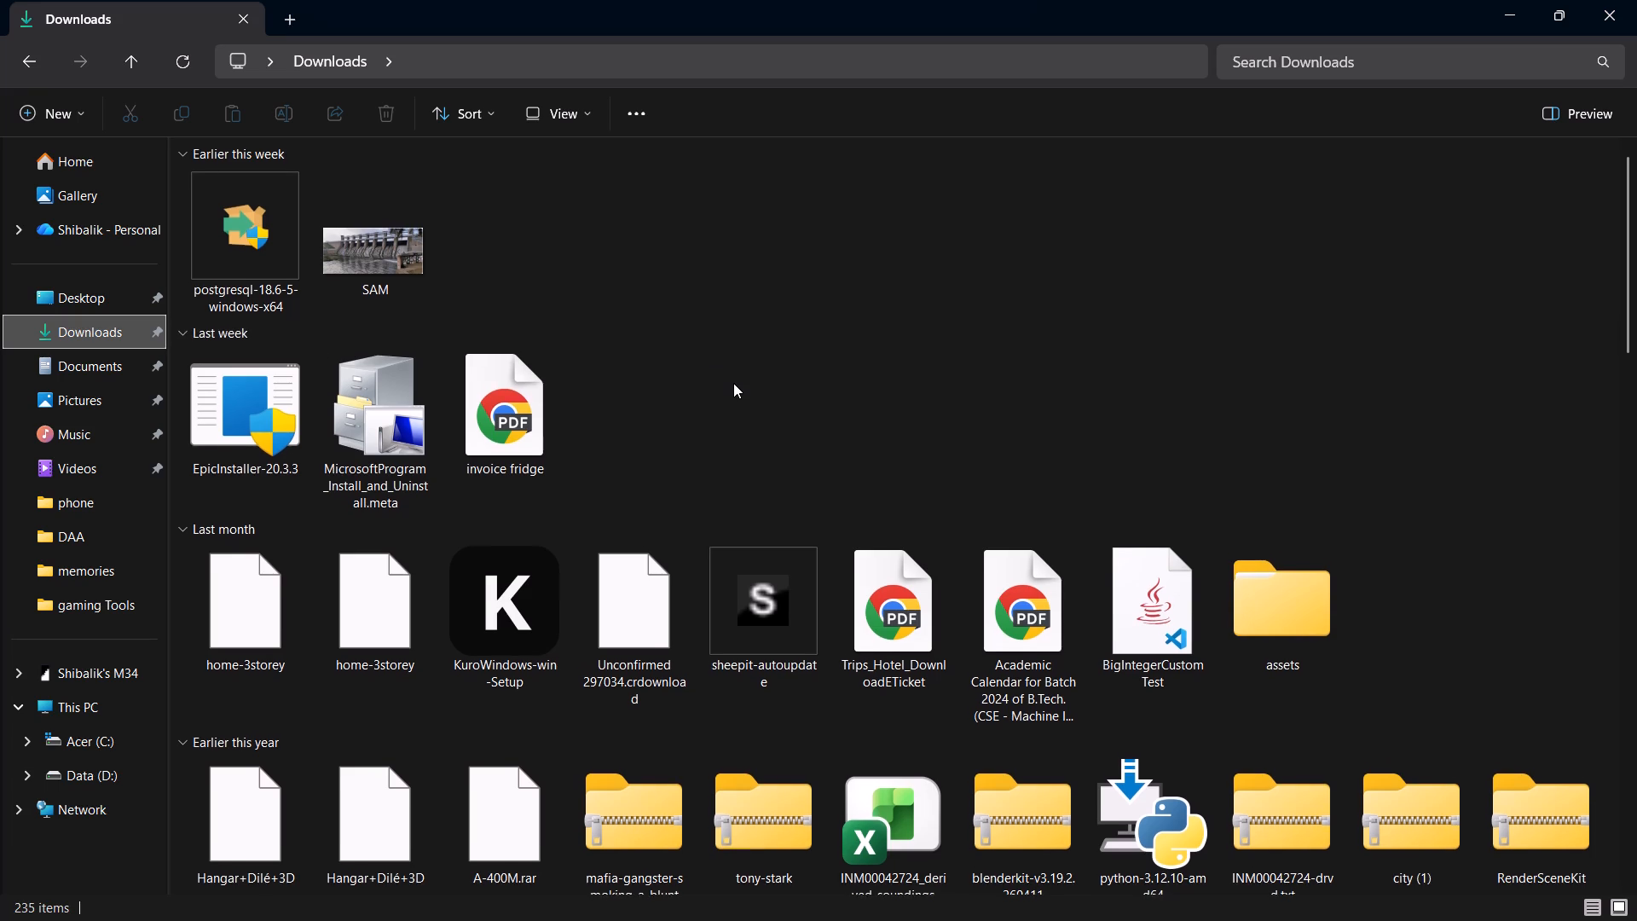
scroll(733, 383, "down", 3)
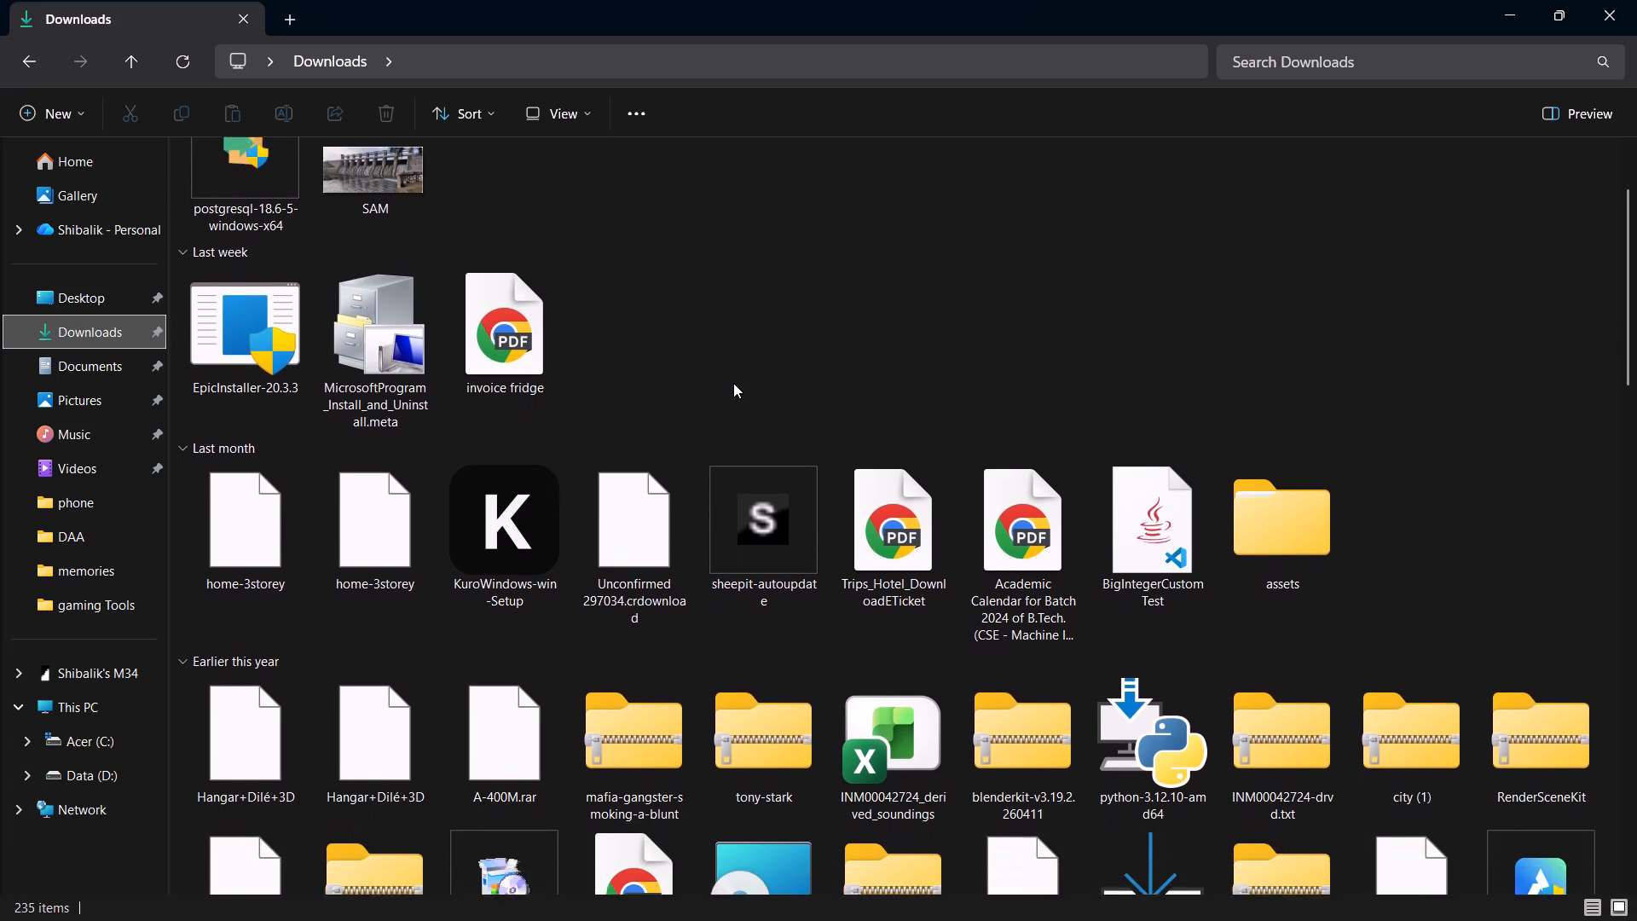
scroll(733, 383, "down", 2)
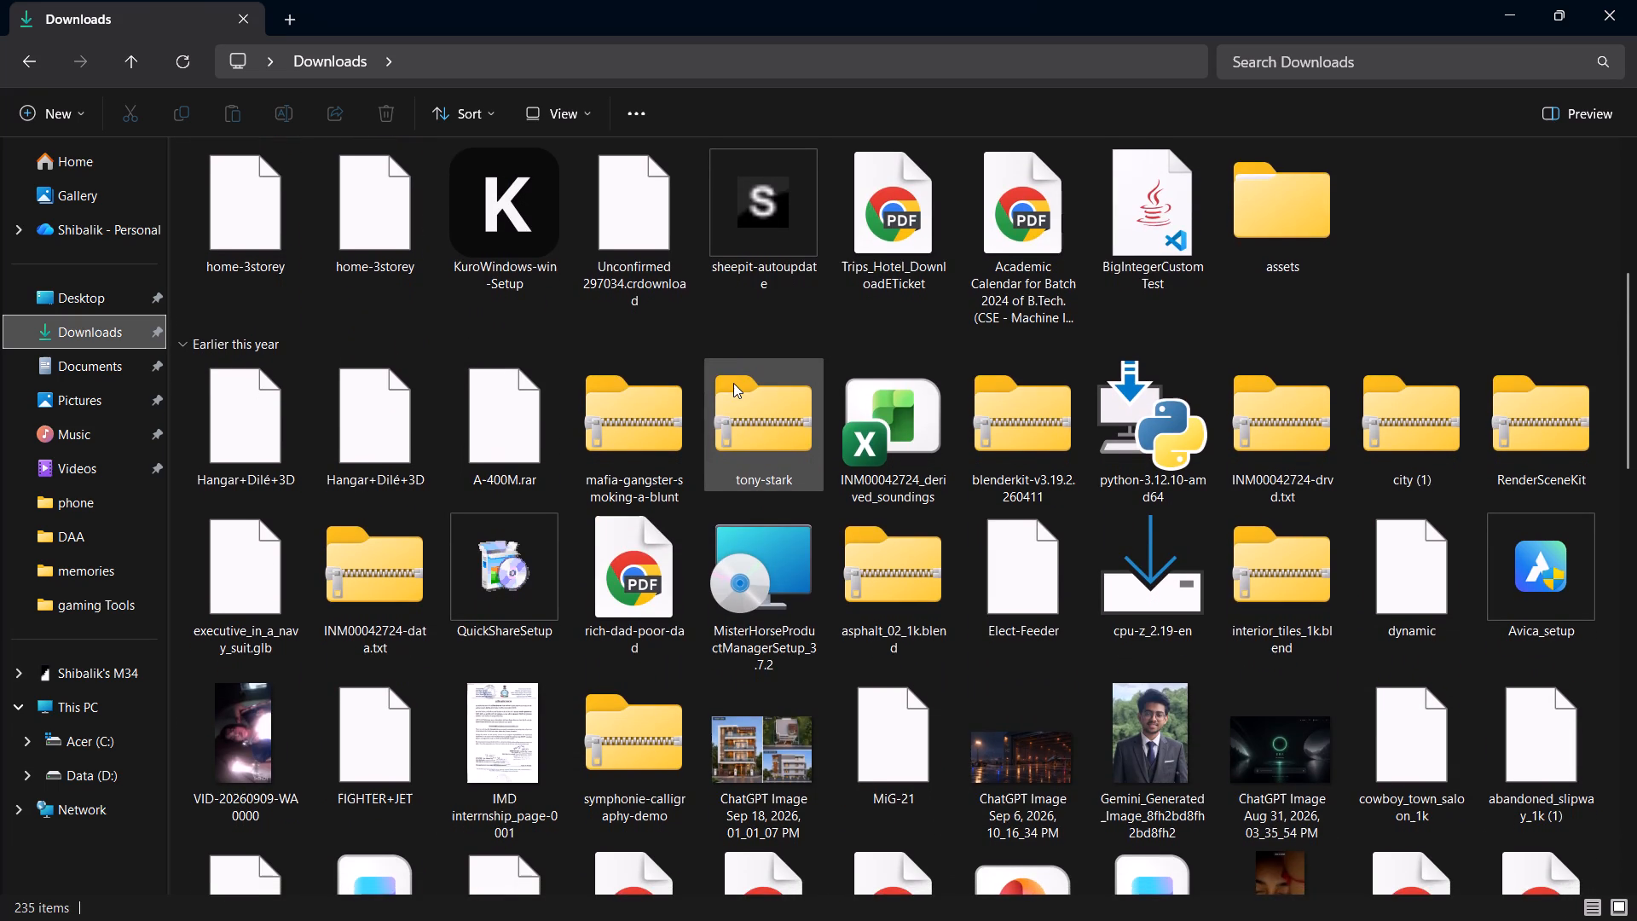
scroll(733, 383, "down", 2)
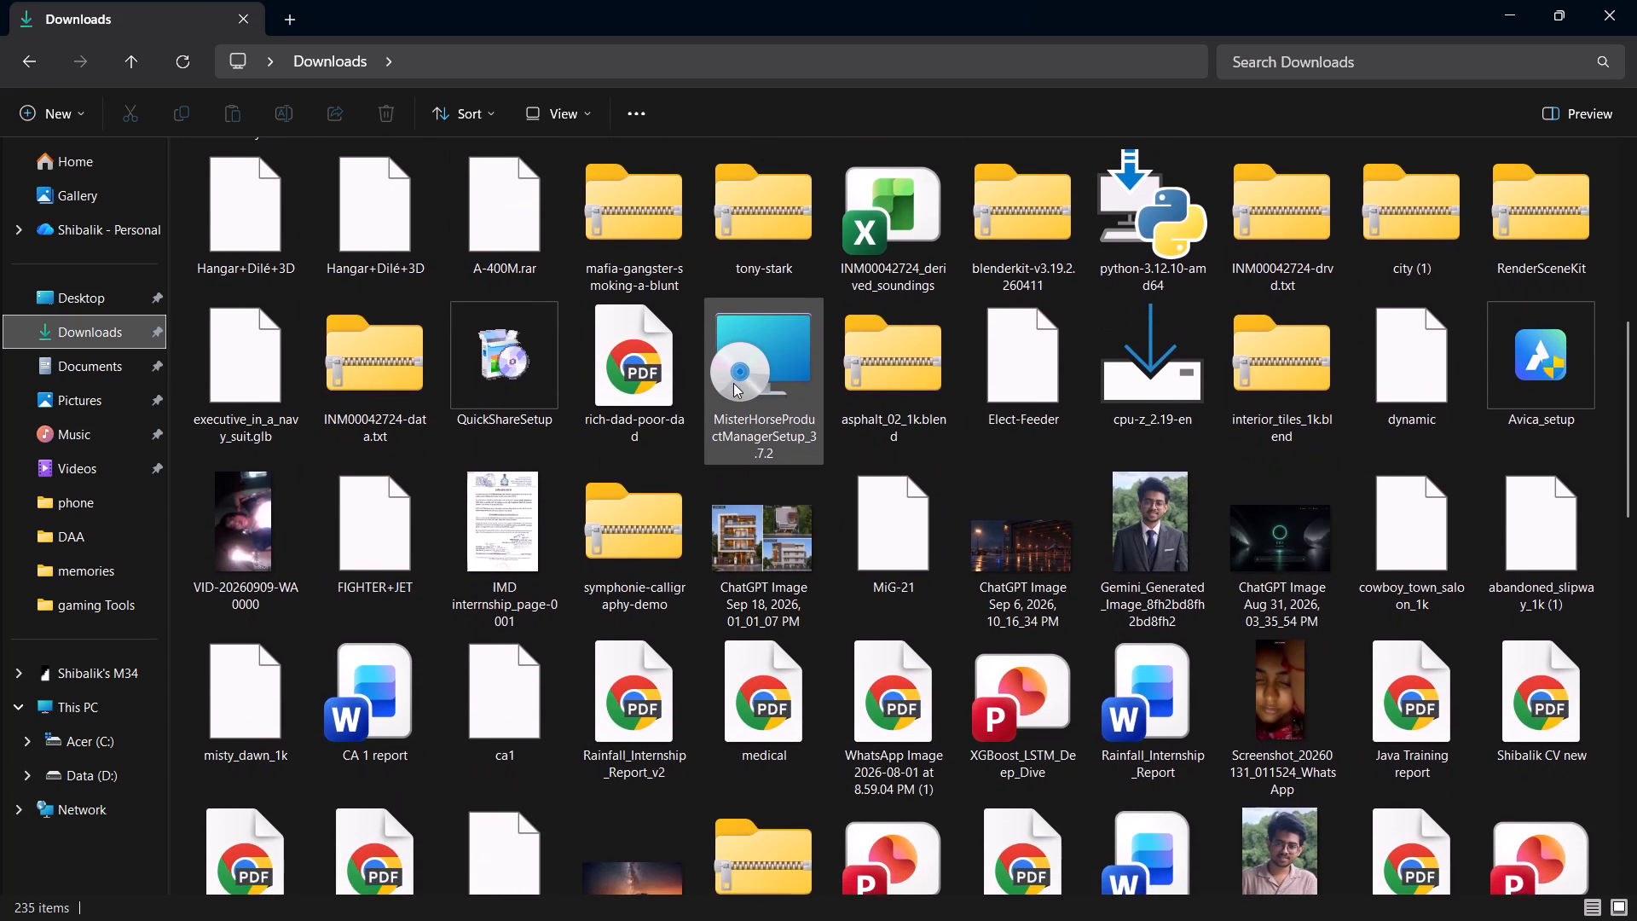
scroll(733, 383, "down", 3)
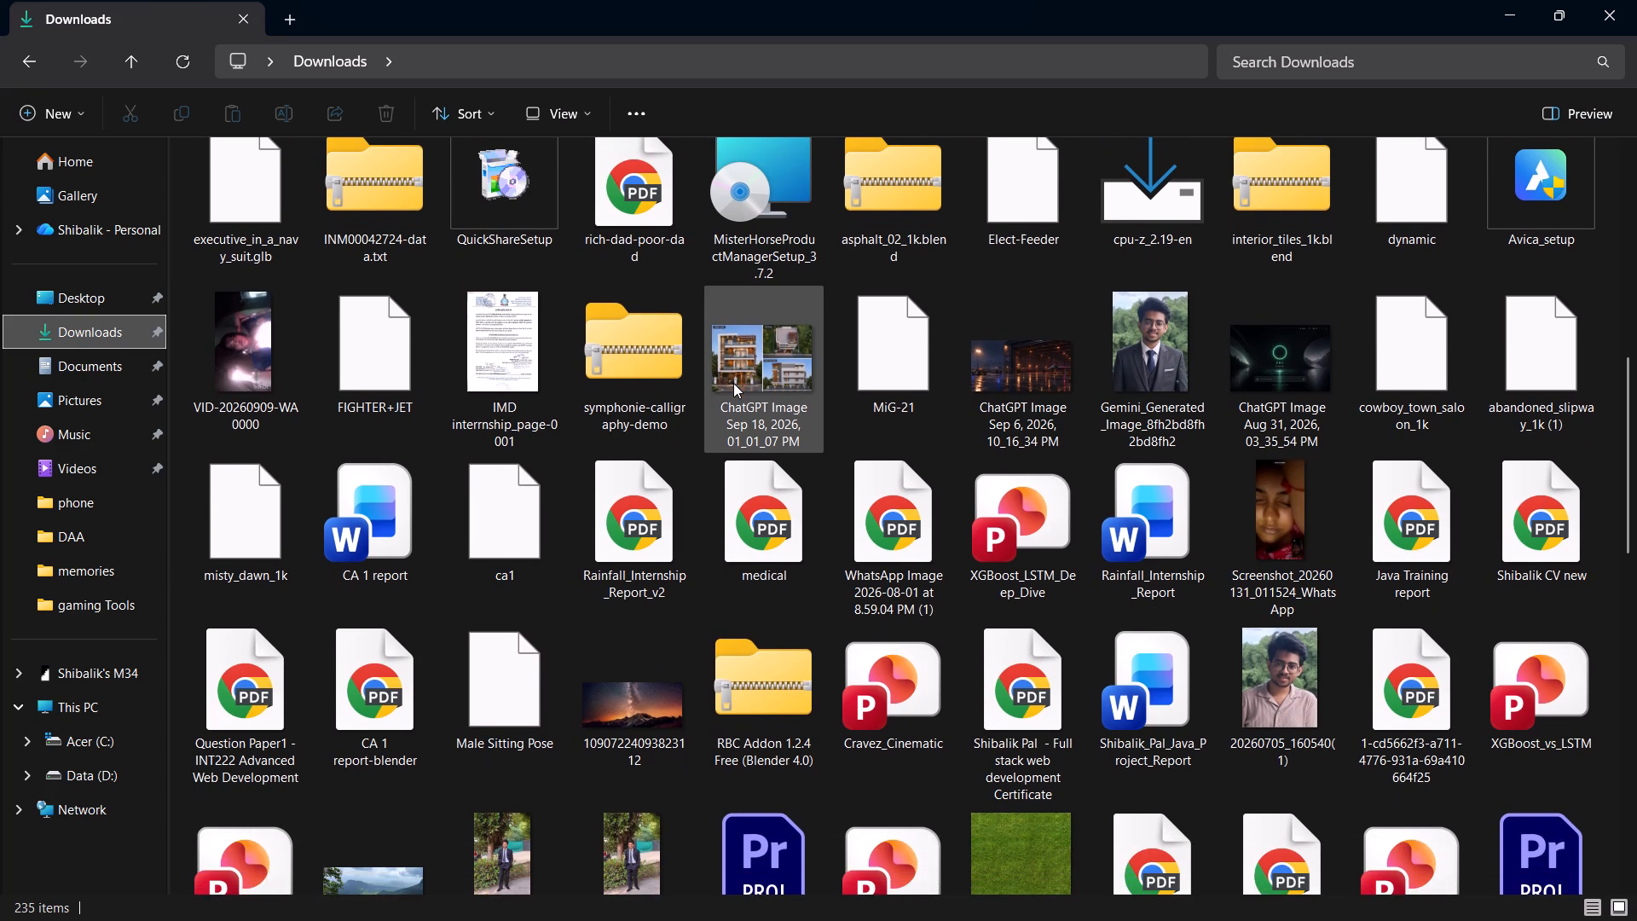
scroll(733, 383, "down", 2)
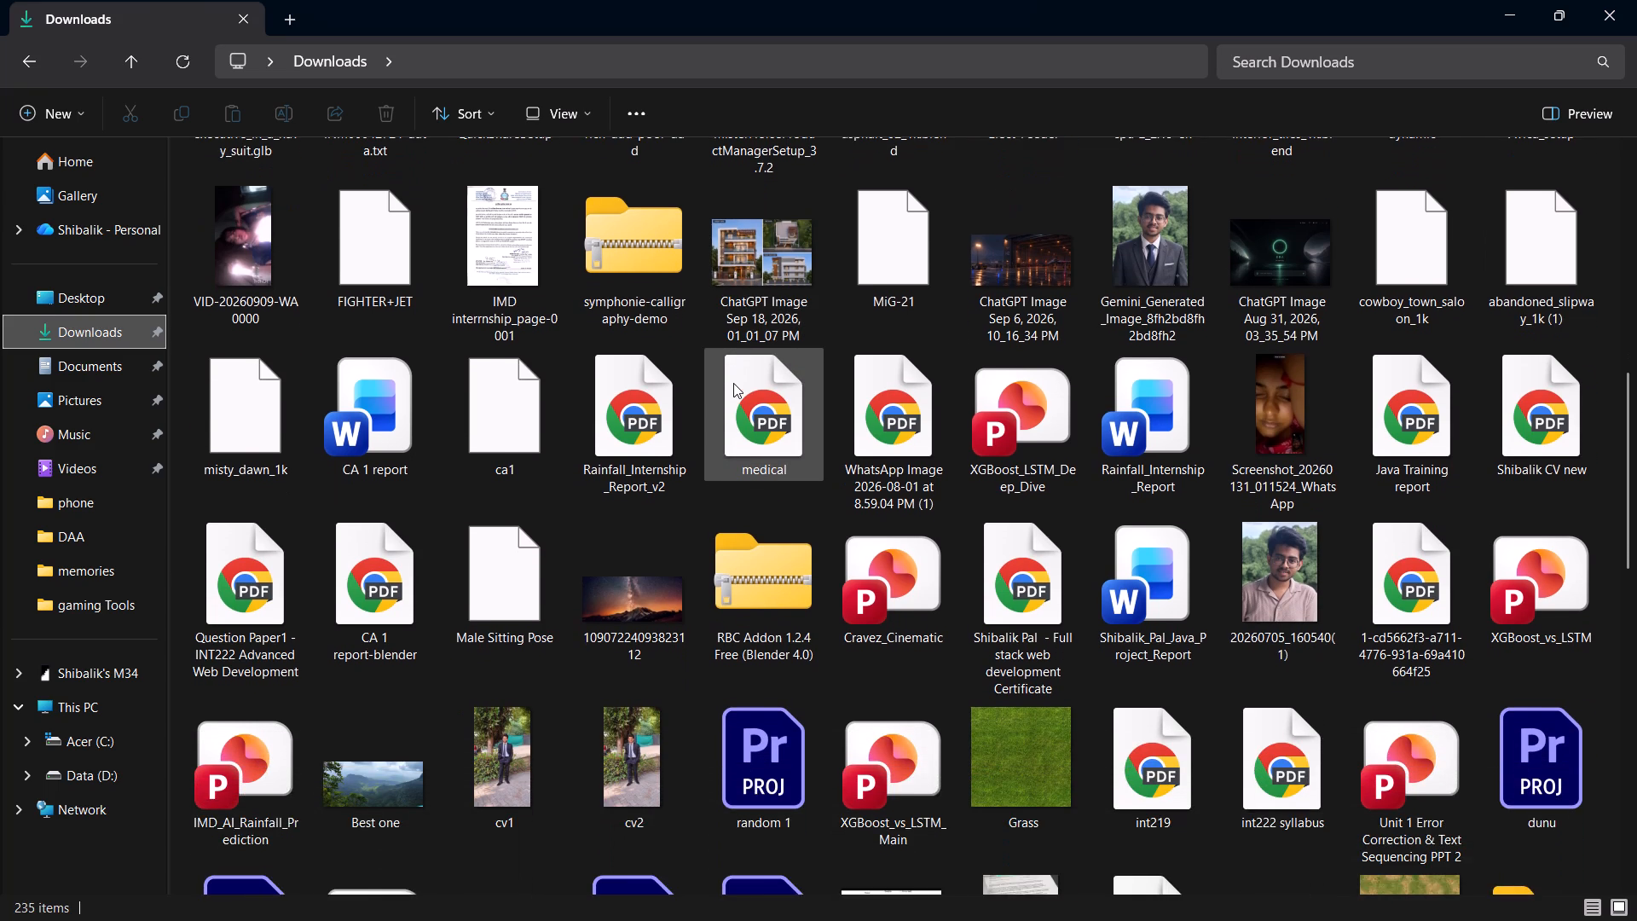
scroll(733, 383, "down", 3)
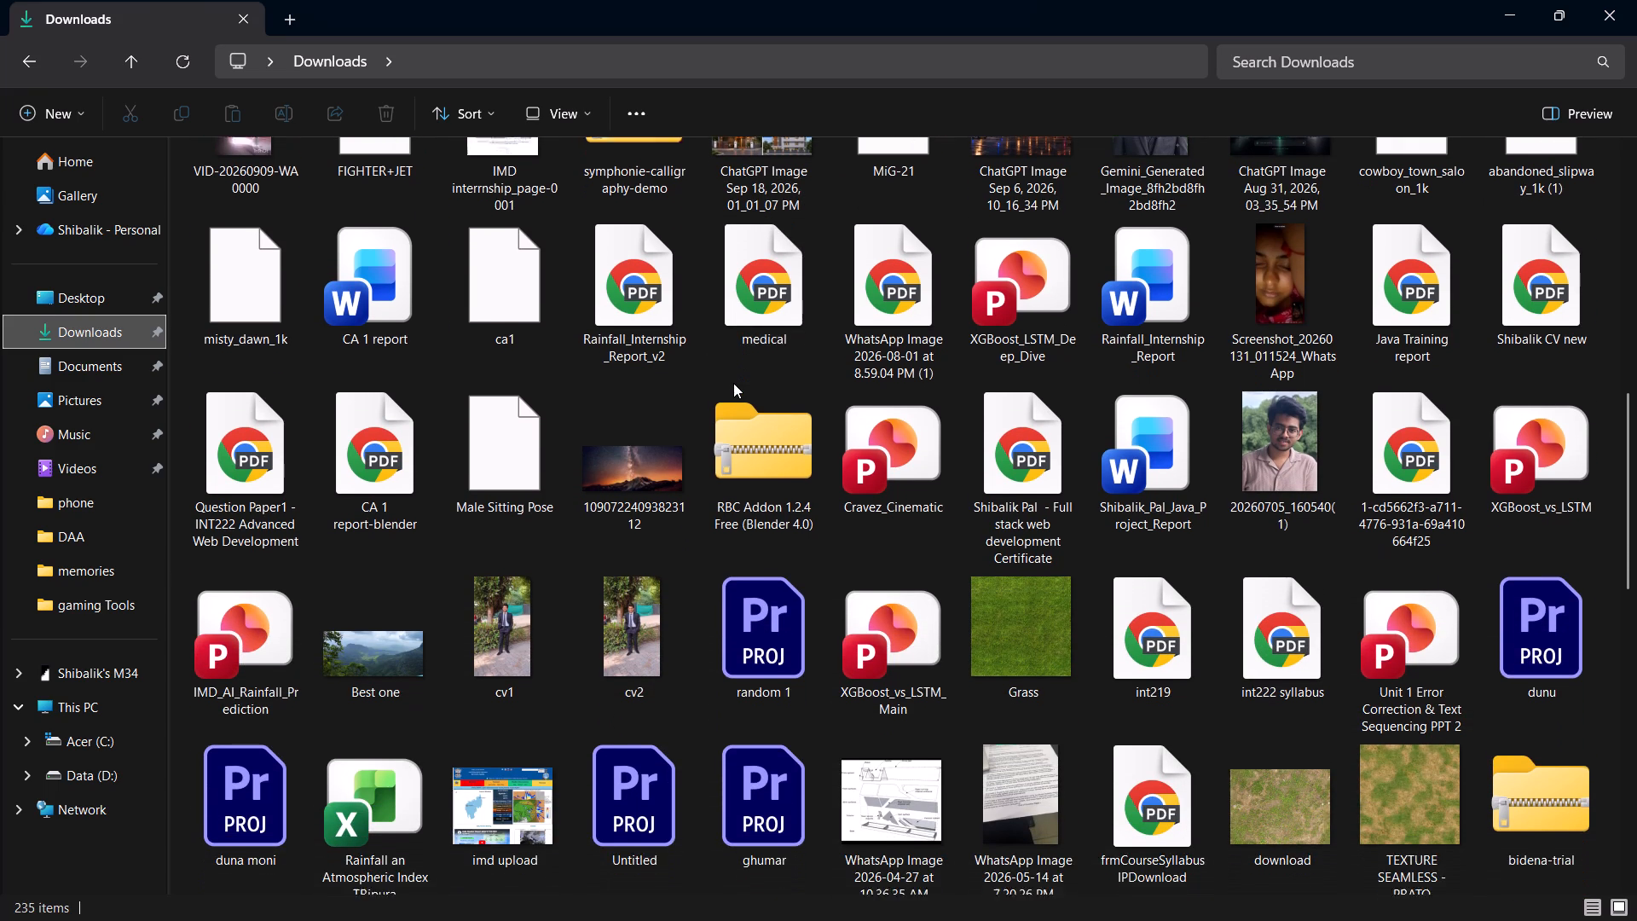
scroll(733, 383, "down", 1)
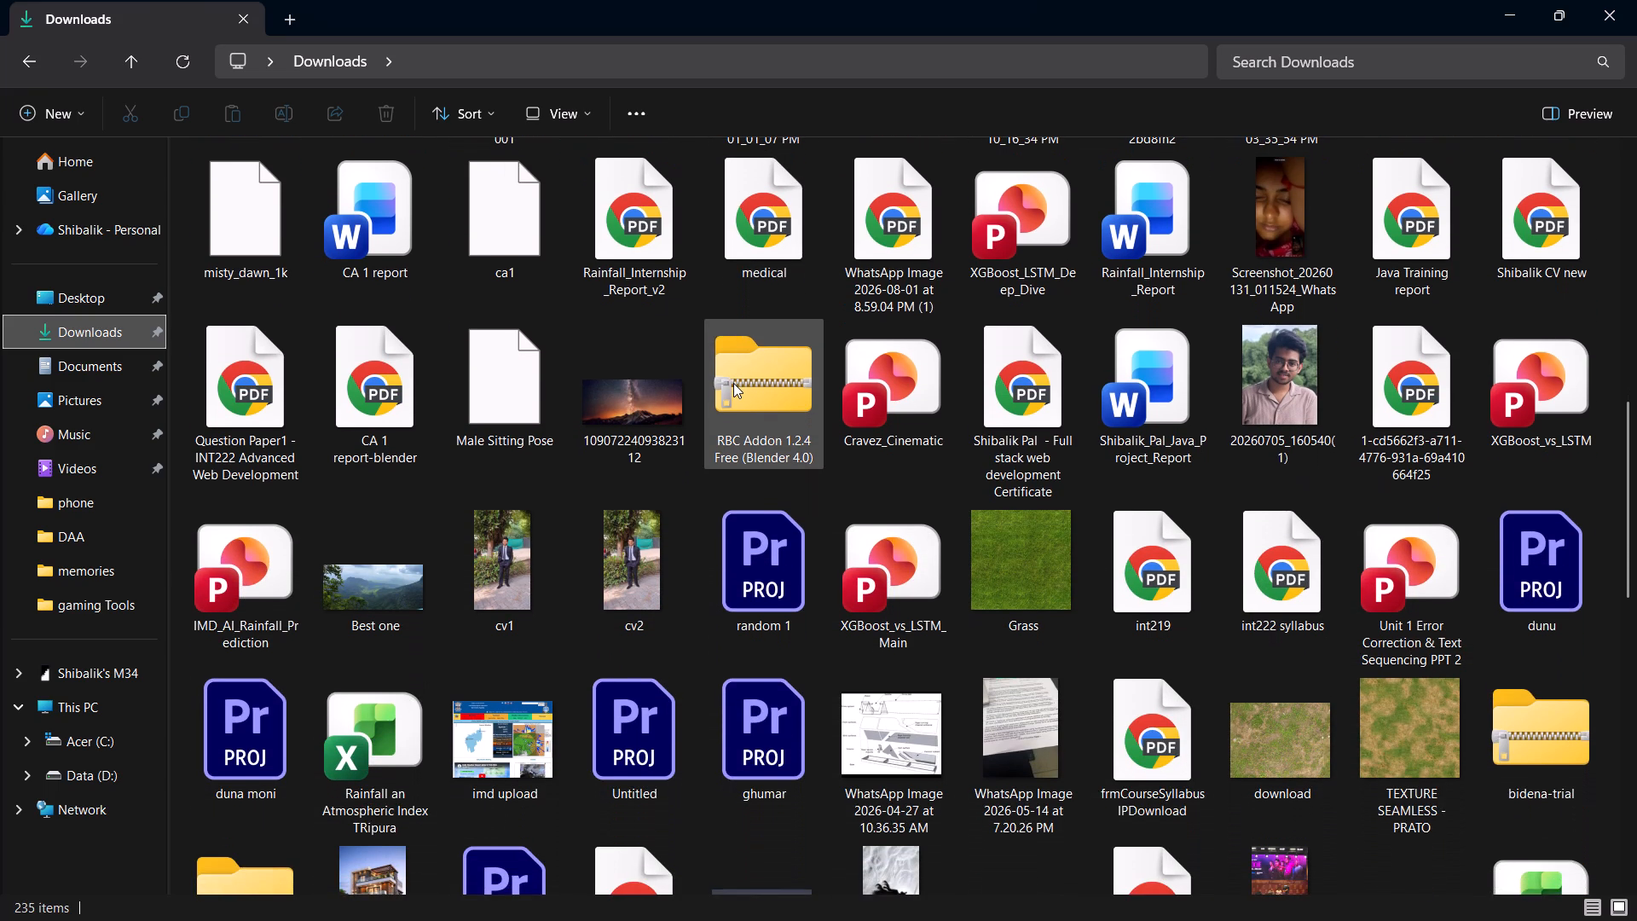
double_click(1019, 392)
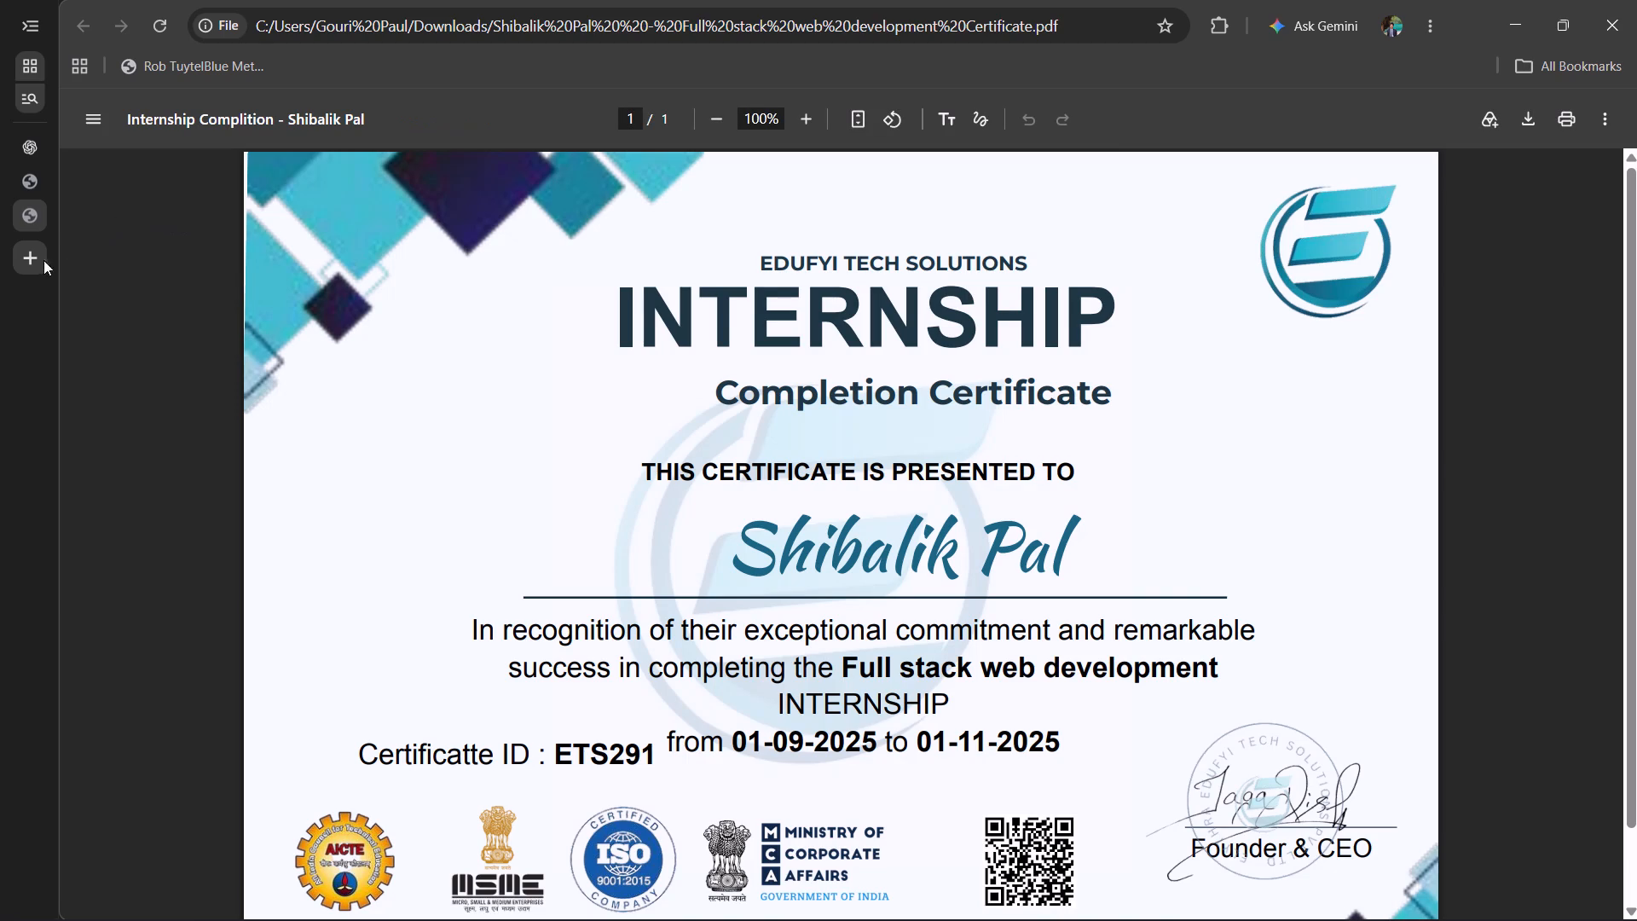
Open Google Drive in a new browser tab and decline the student Gemini plan offer.
left_click(82, 262)
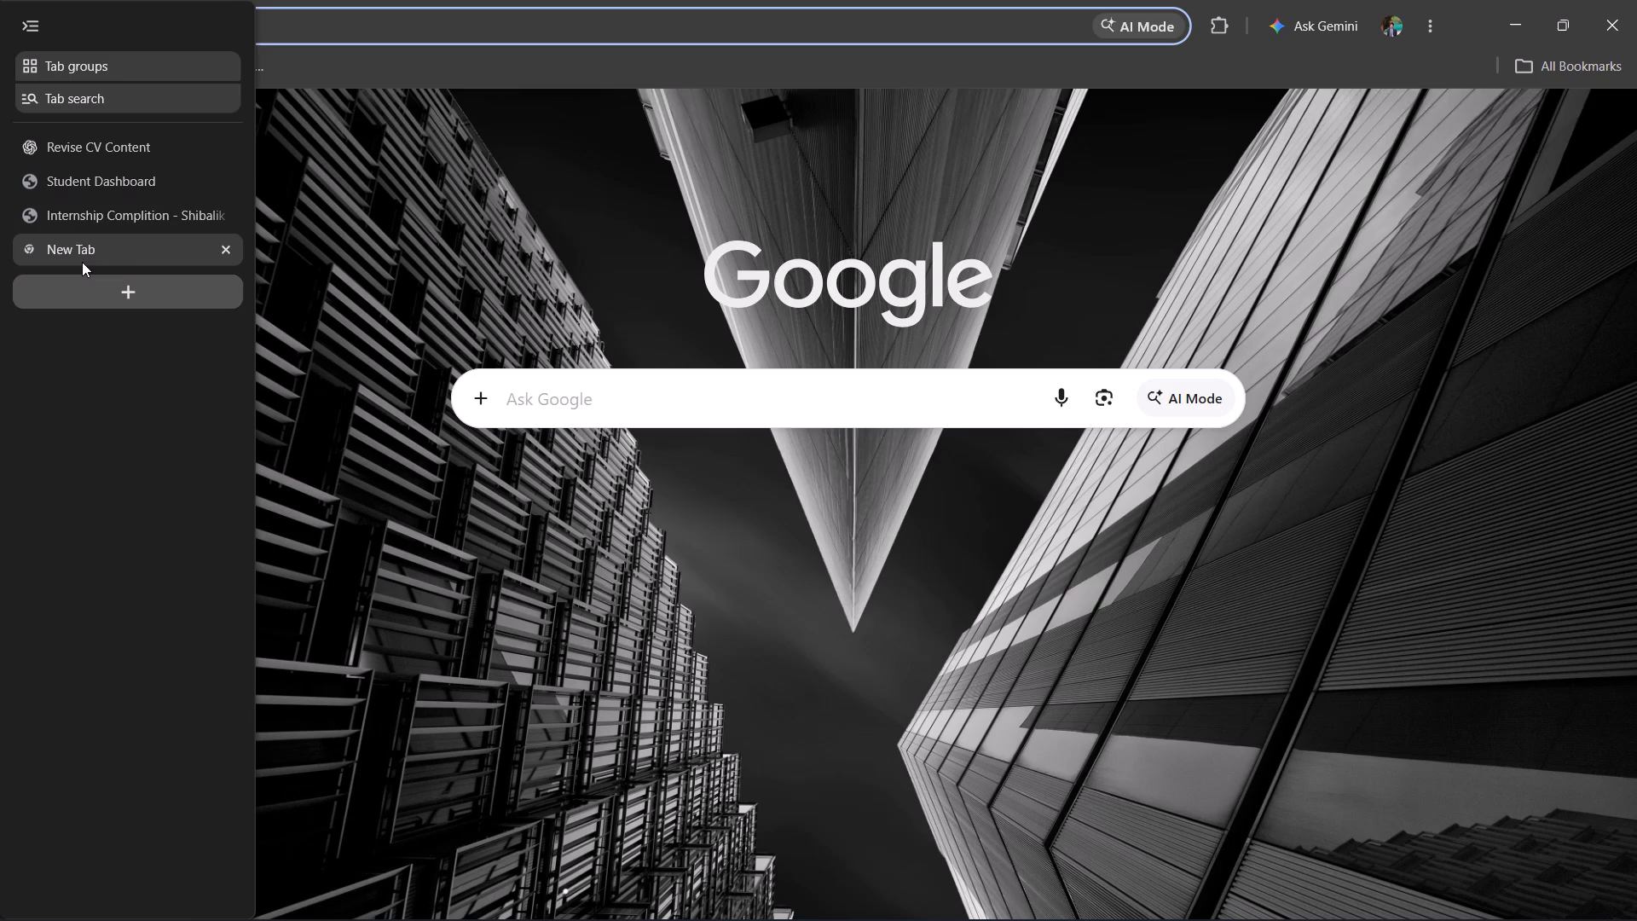
left_click(1546, 117)
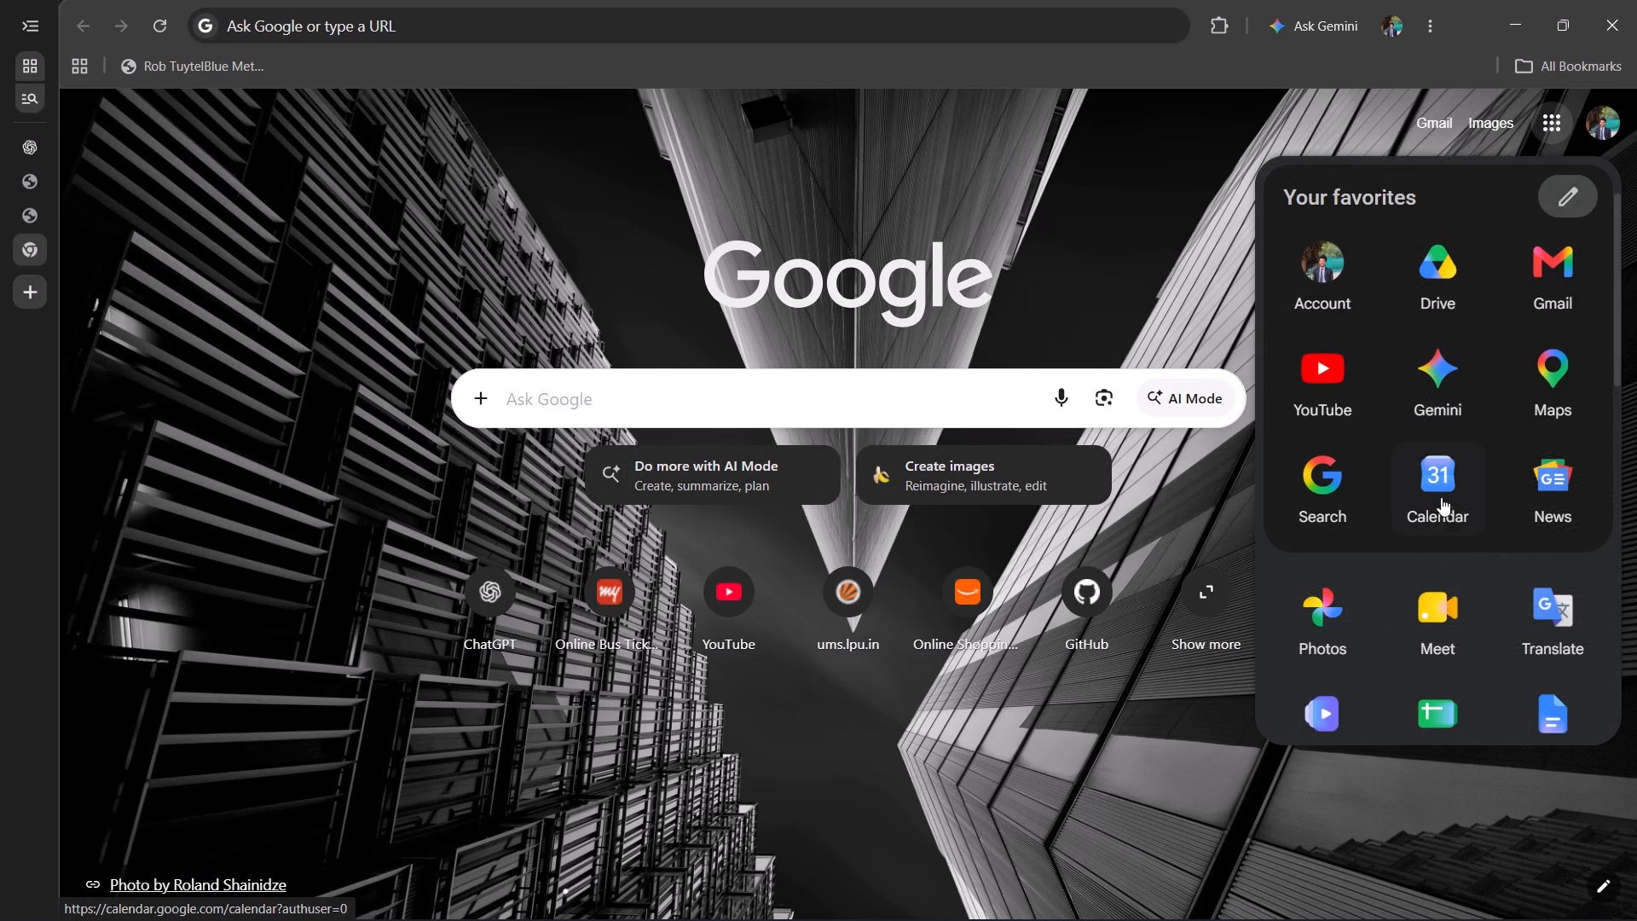
scroll(1420, 509, "down", 3)
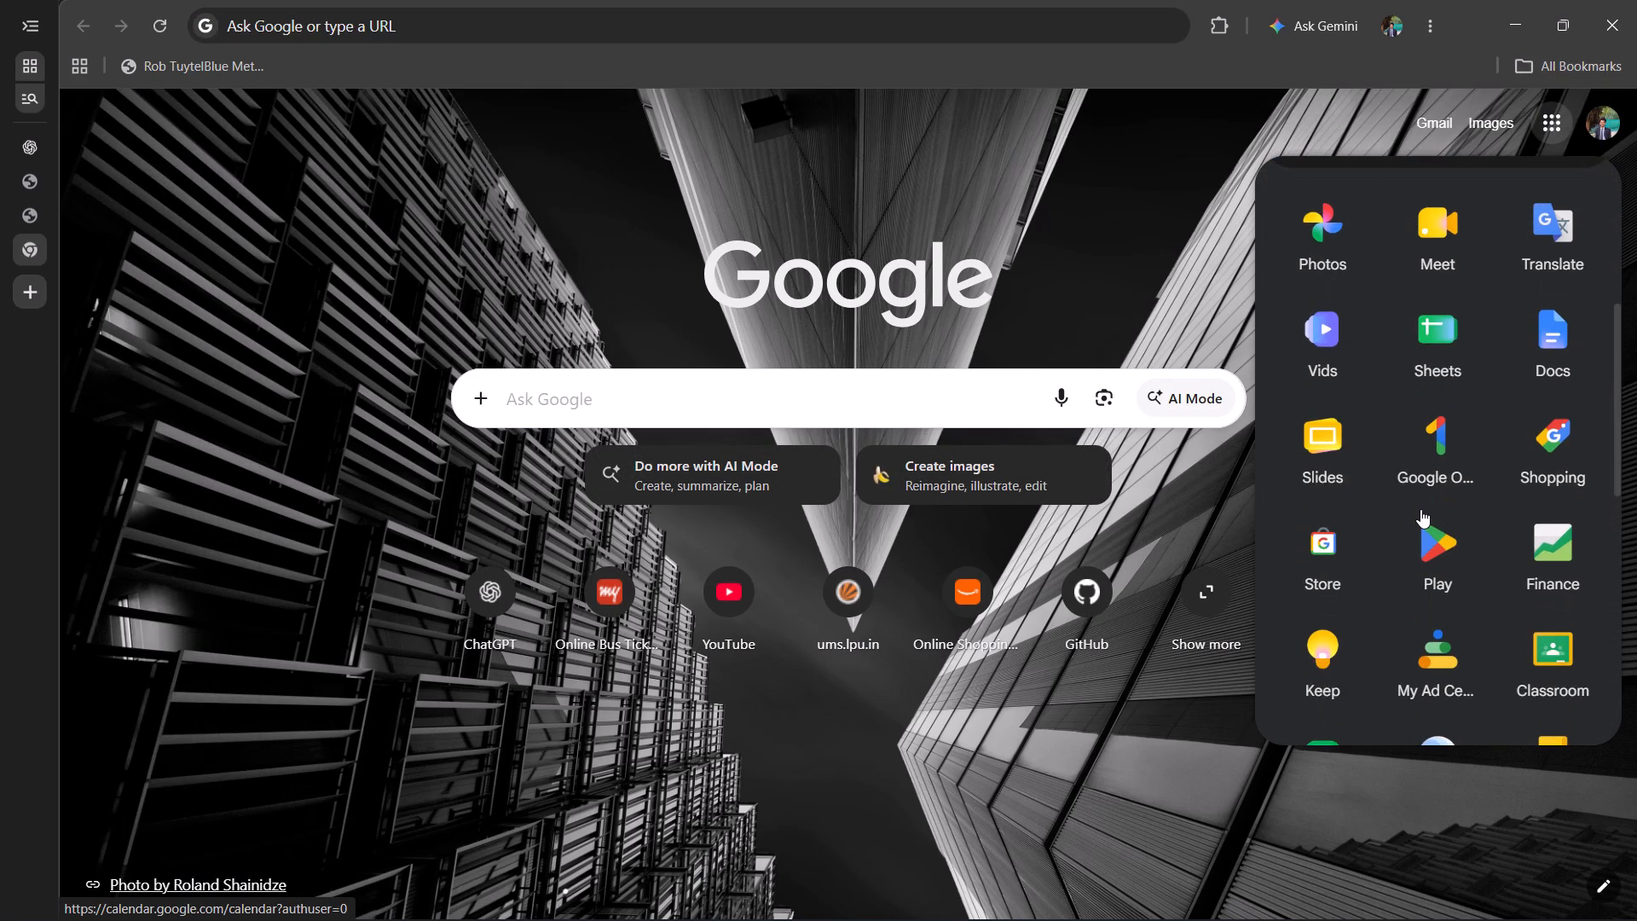
scroll(1420, 509, "down", 8)
scroll(1420, 509, "up", 12)
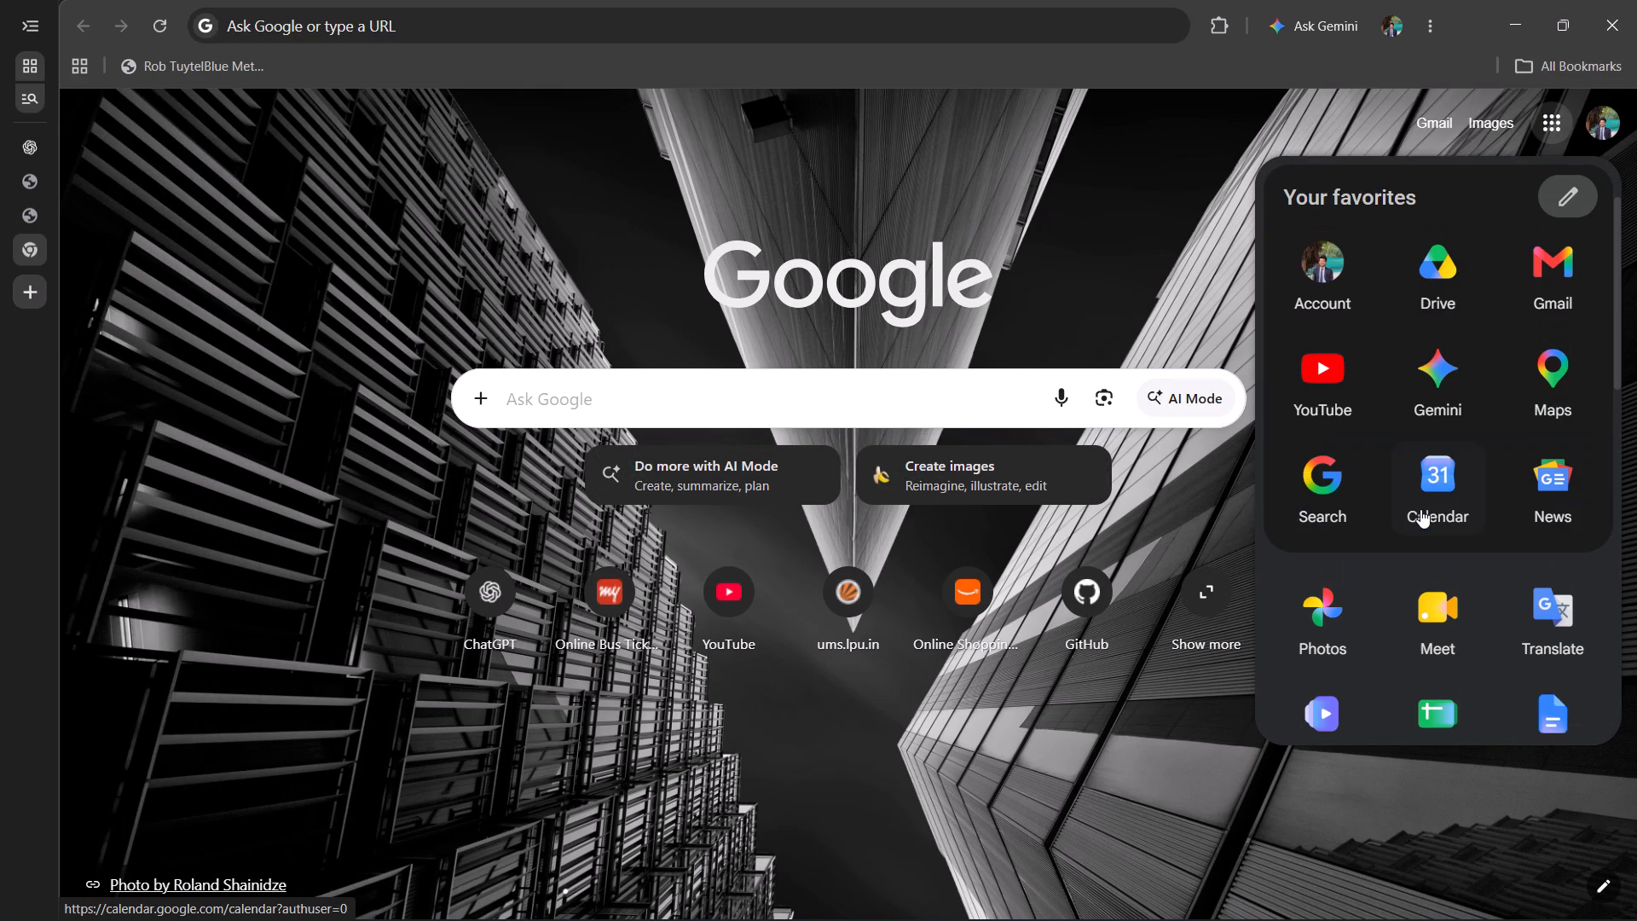
left_click(1435, 270)
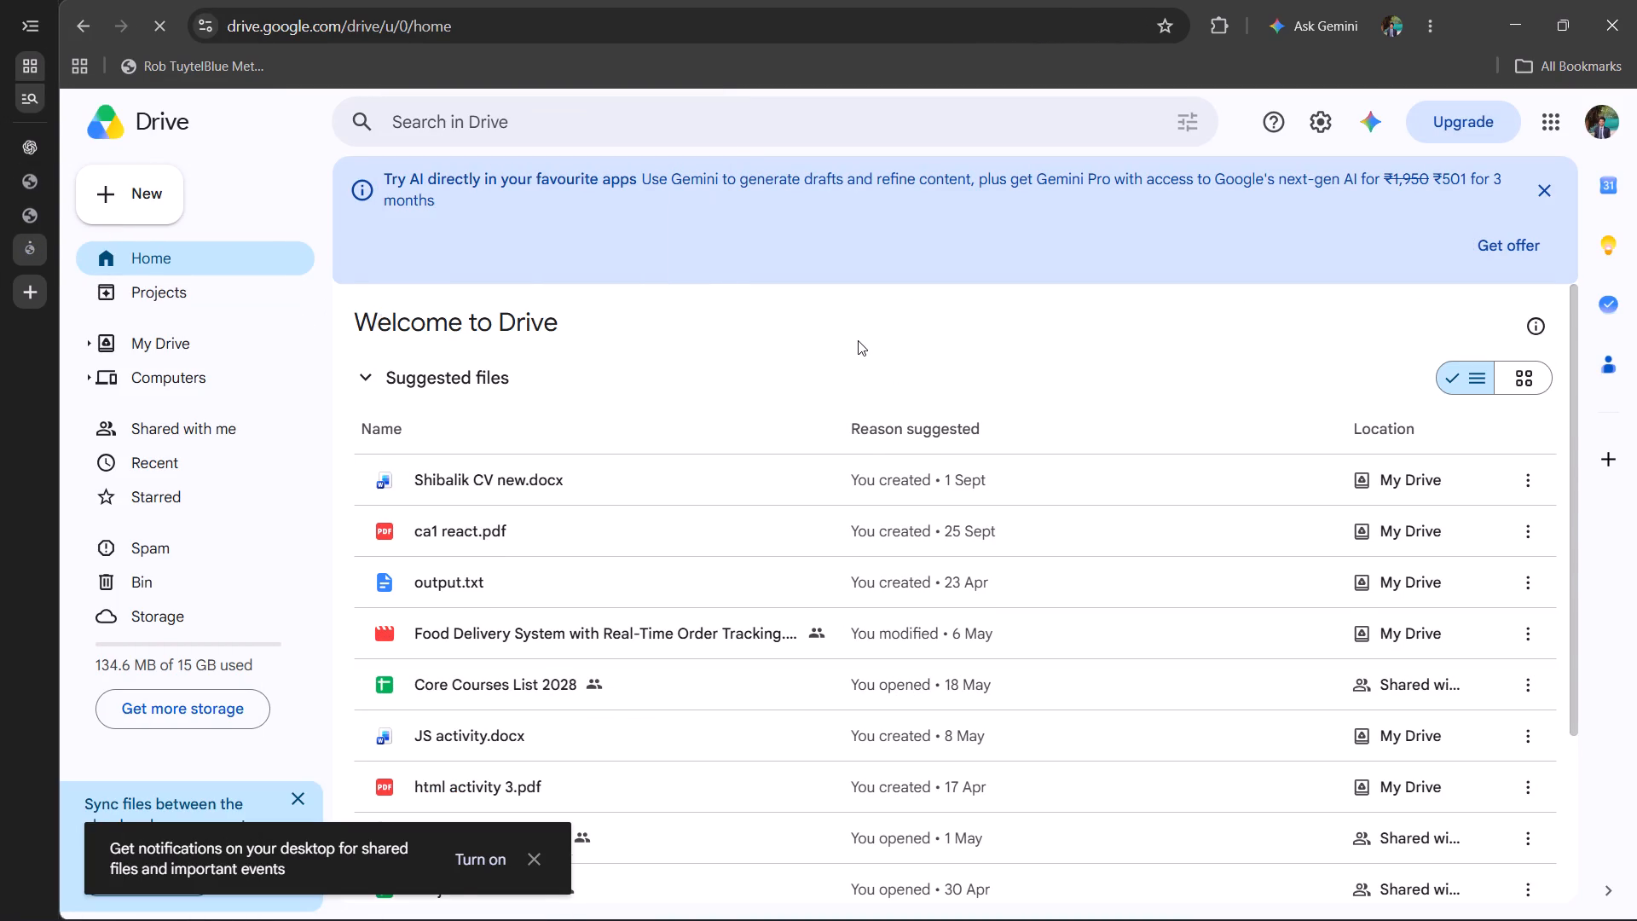
scroll(848, 379, "down", 4)
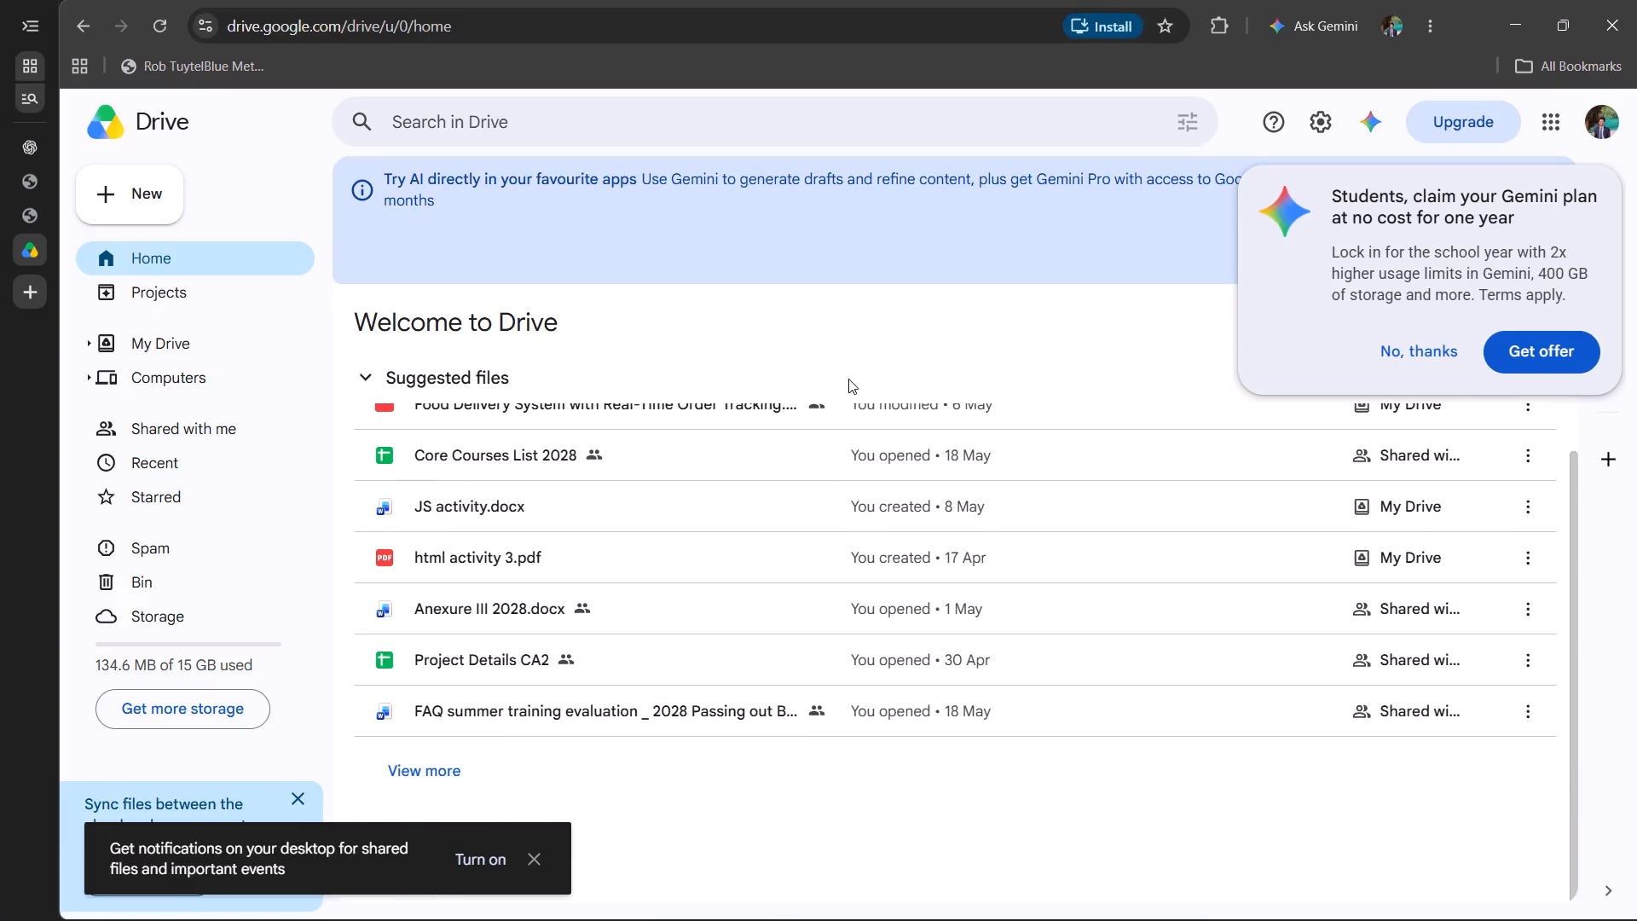
scroll(848, 379, "up", 9)
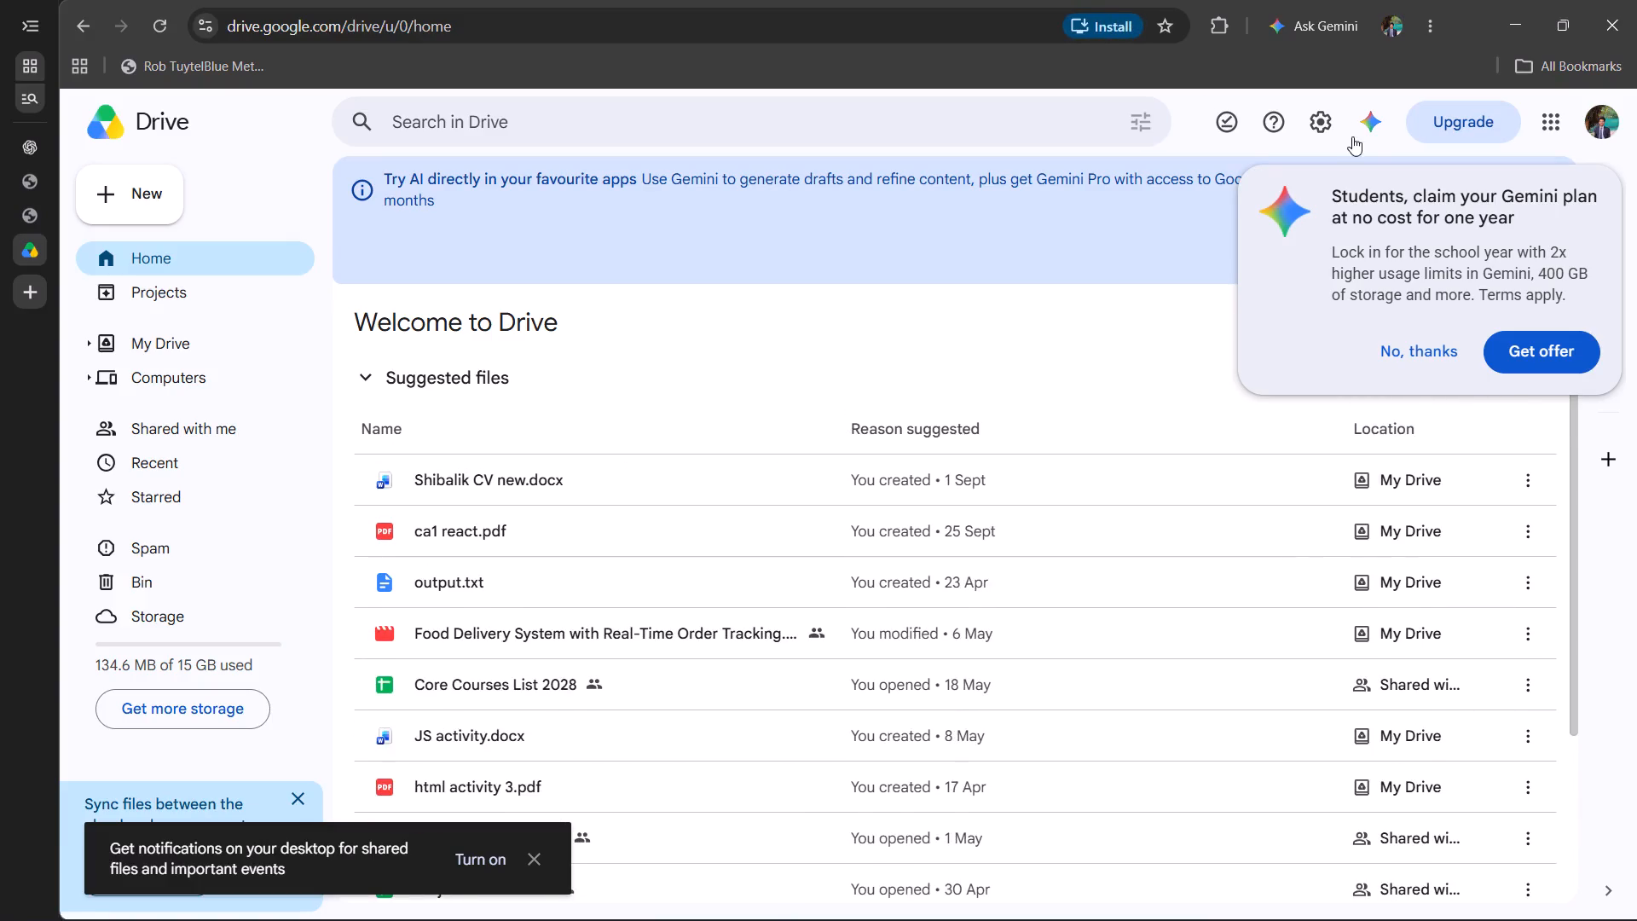
left_click(1432, 350)
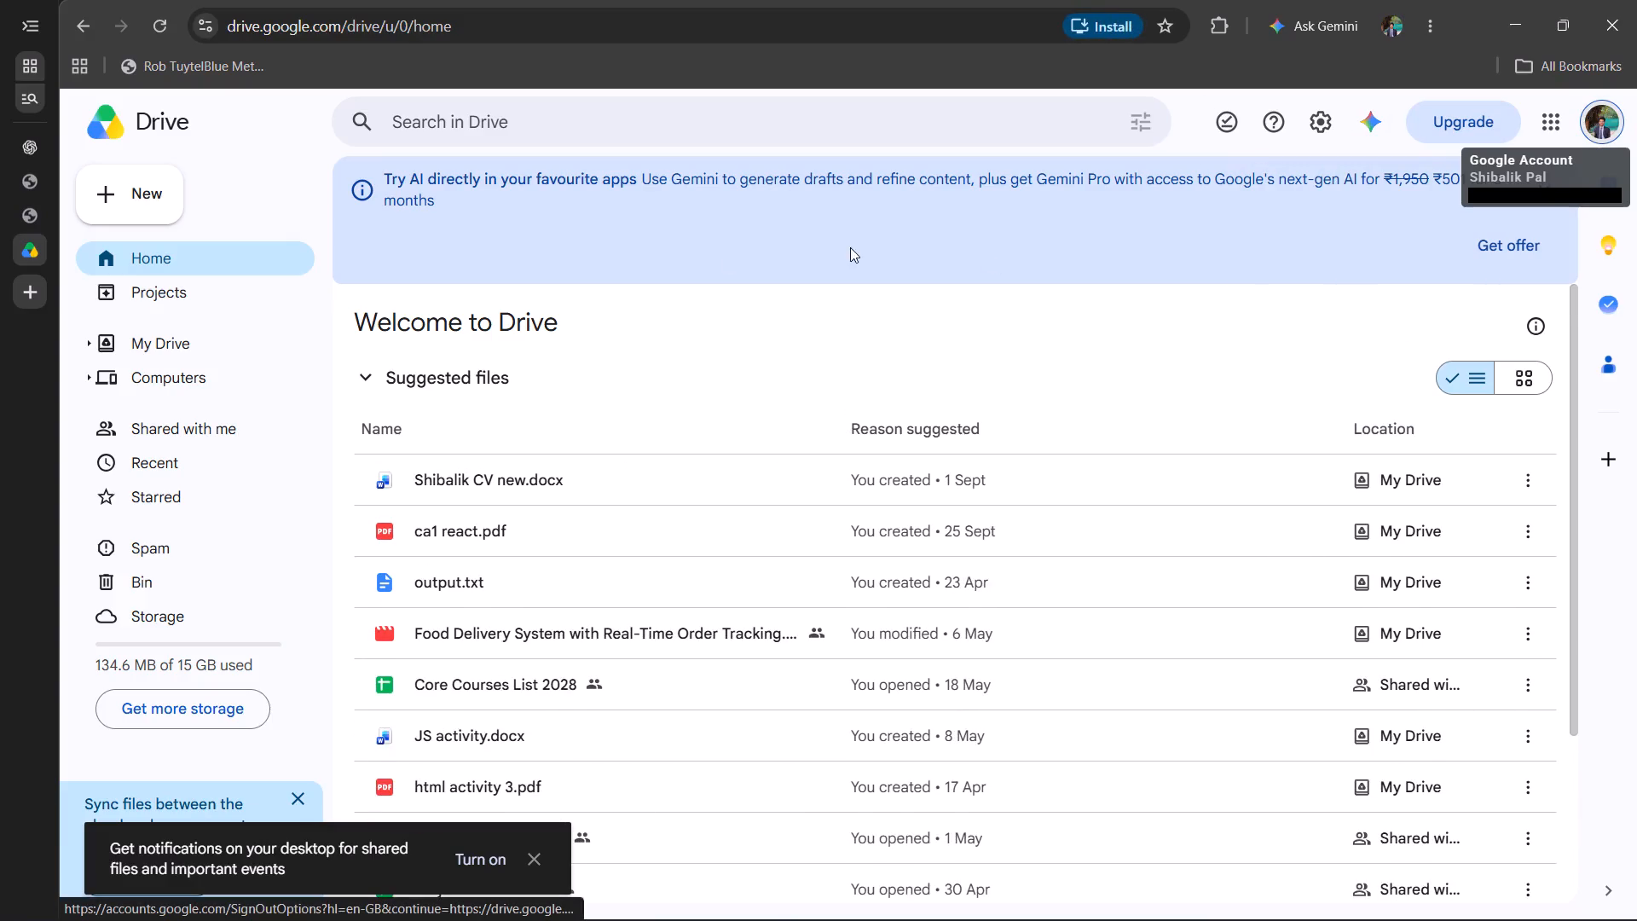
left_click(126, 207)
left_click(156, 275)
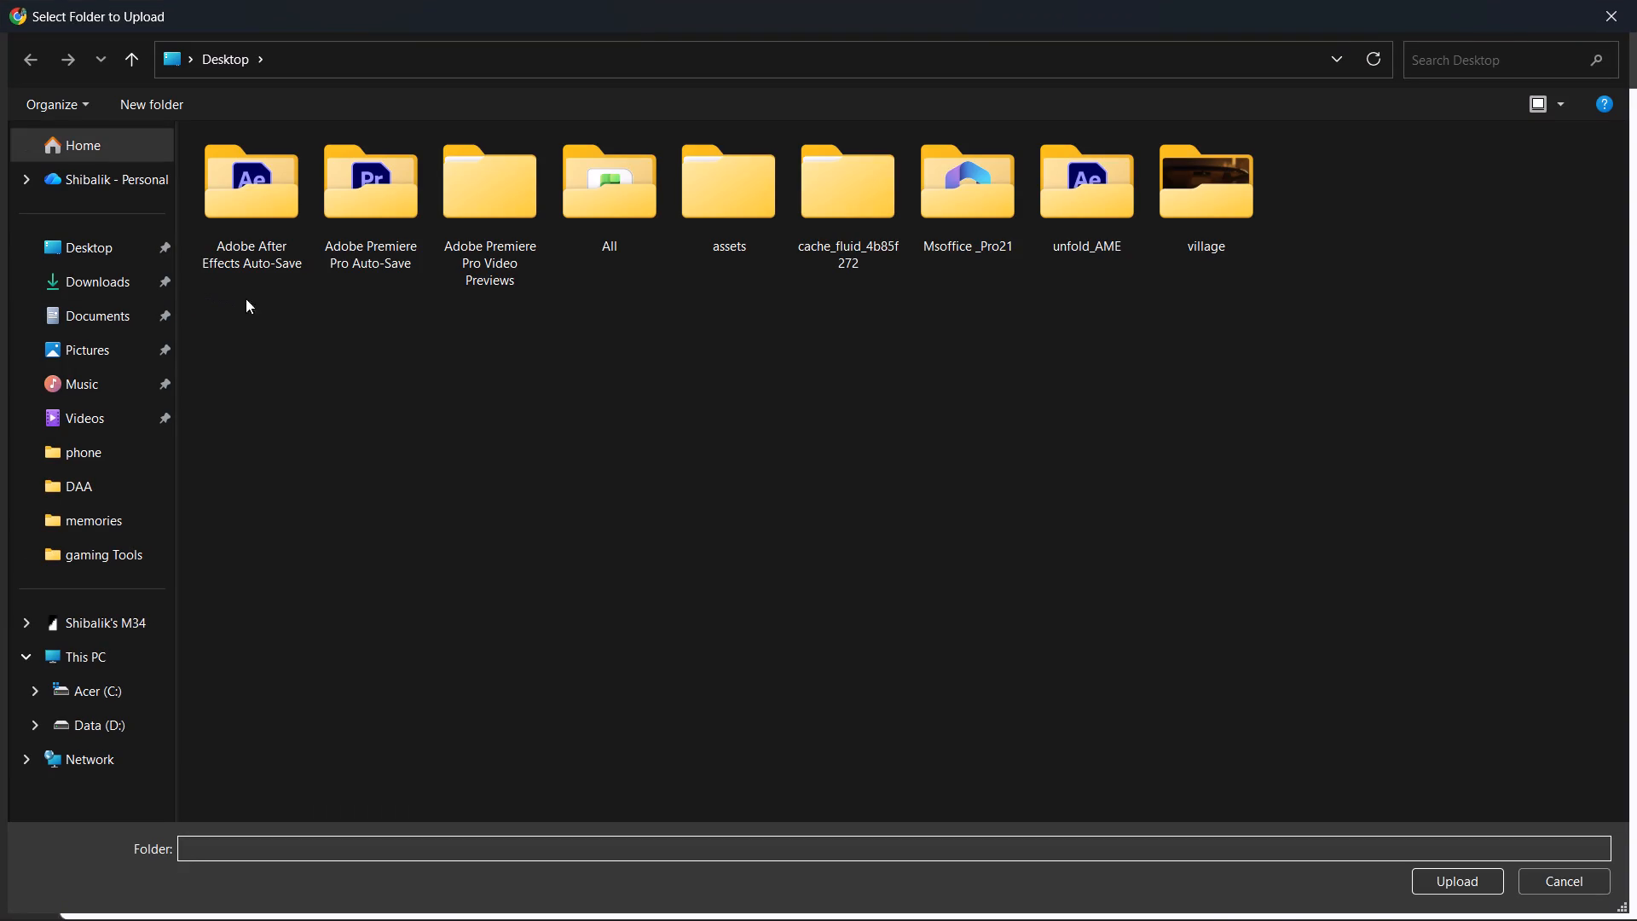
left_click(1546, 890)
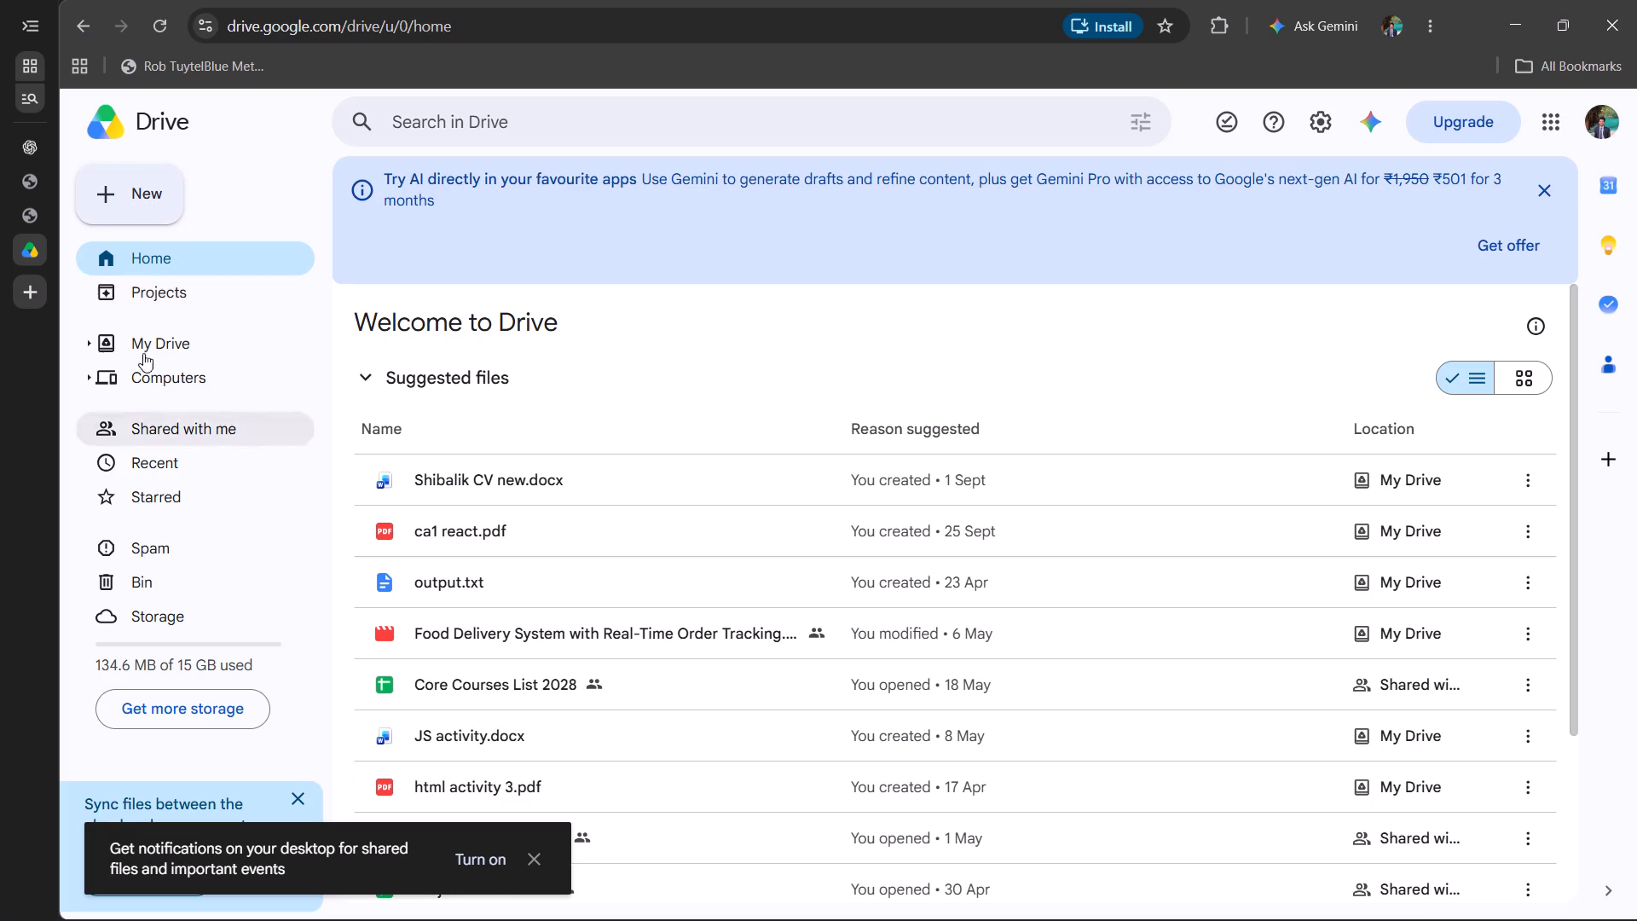
Create a new Drive folder named "CV Docs" and open it, dismissing the AI offer banner.
left_click(130, 215)
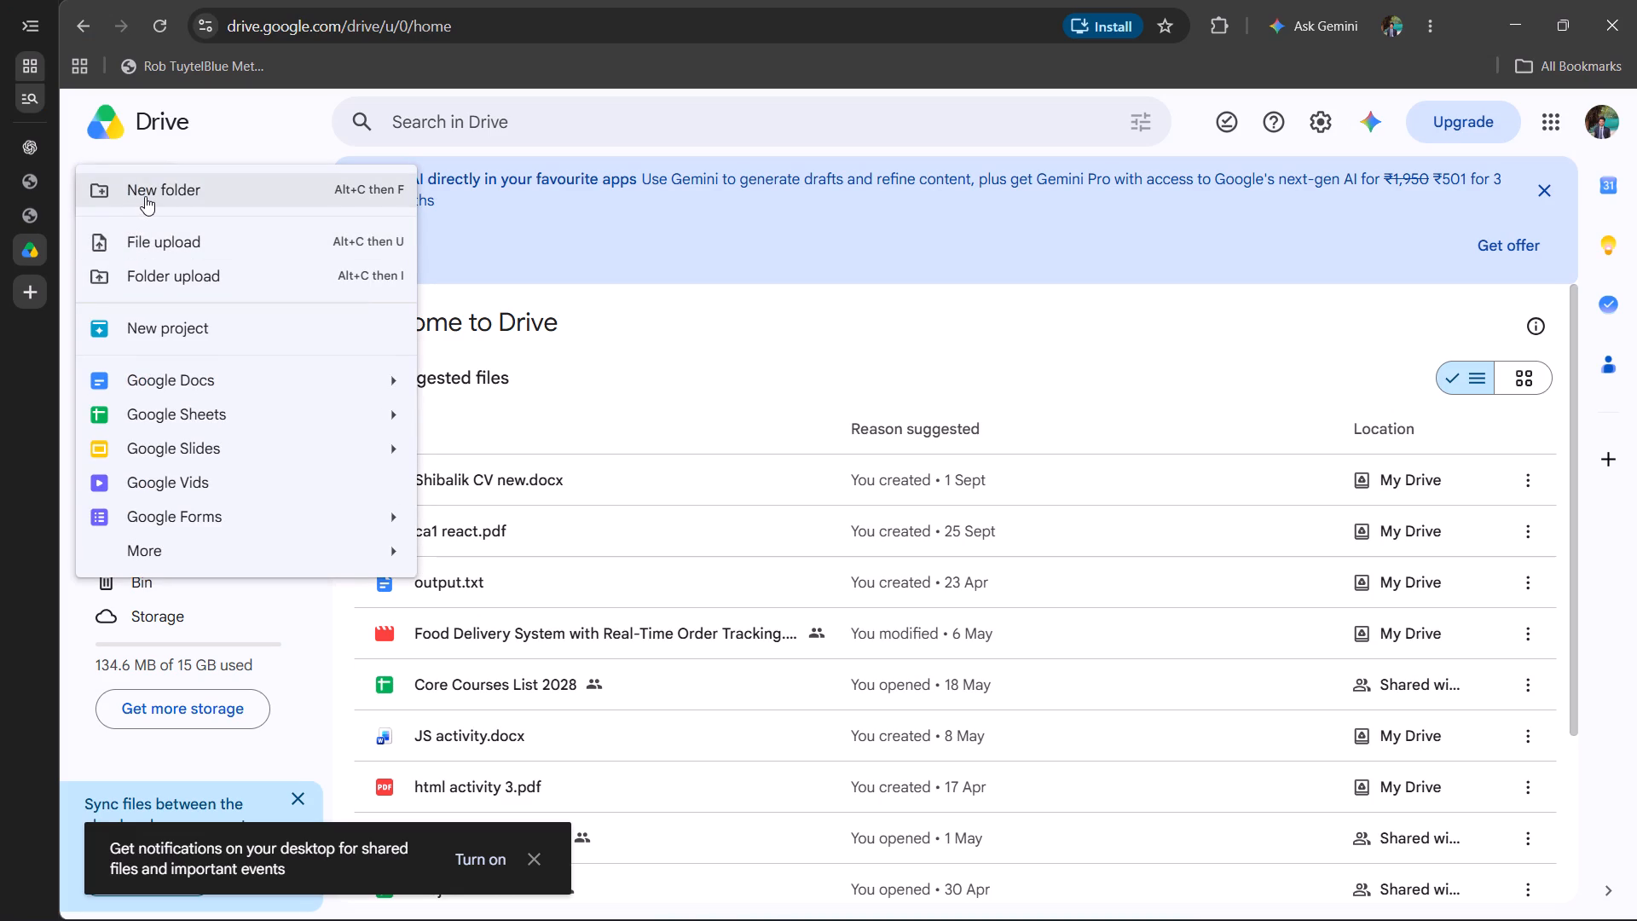
left_click(145, 196)
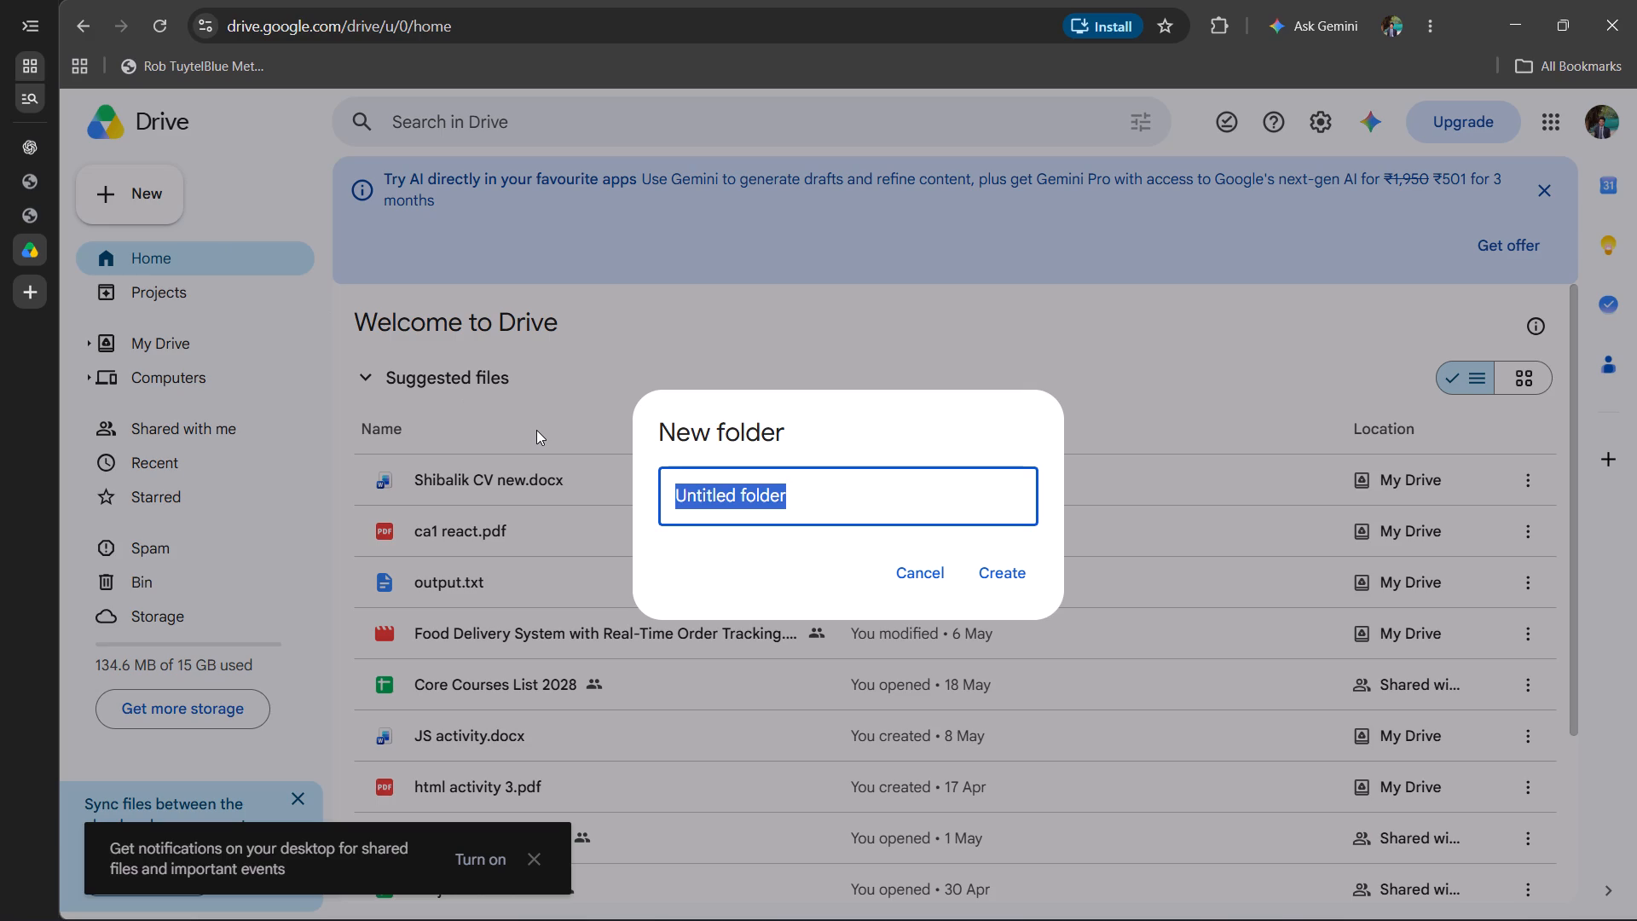
type("CV Docs")
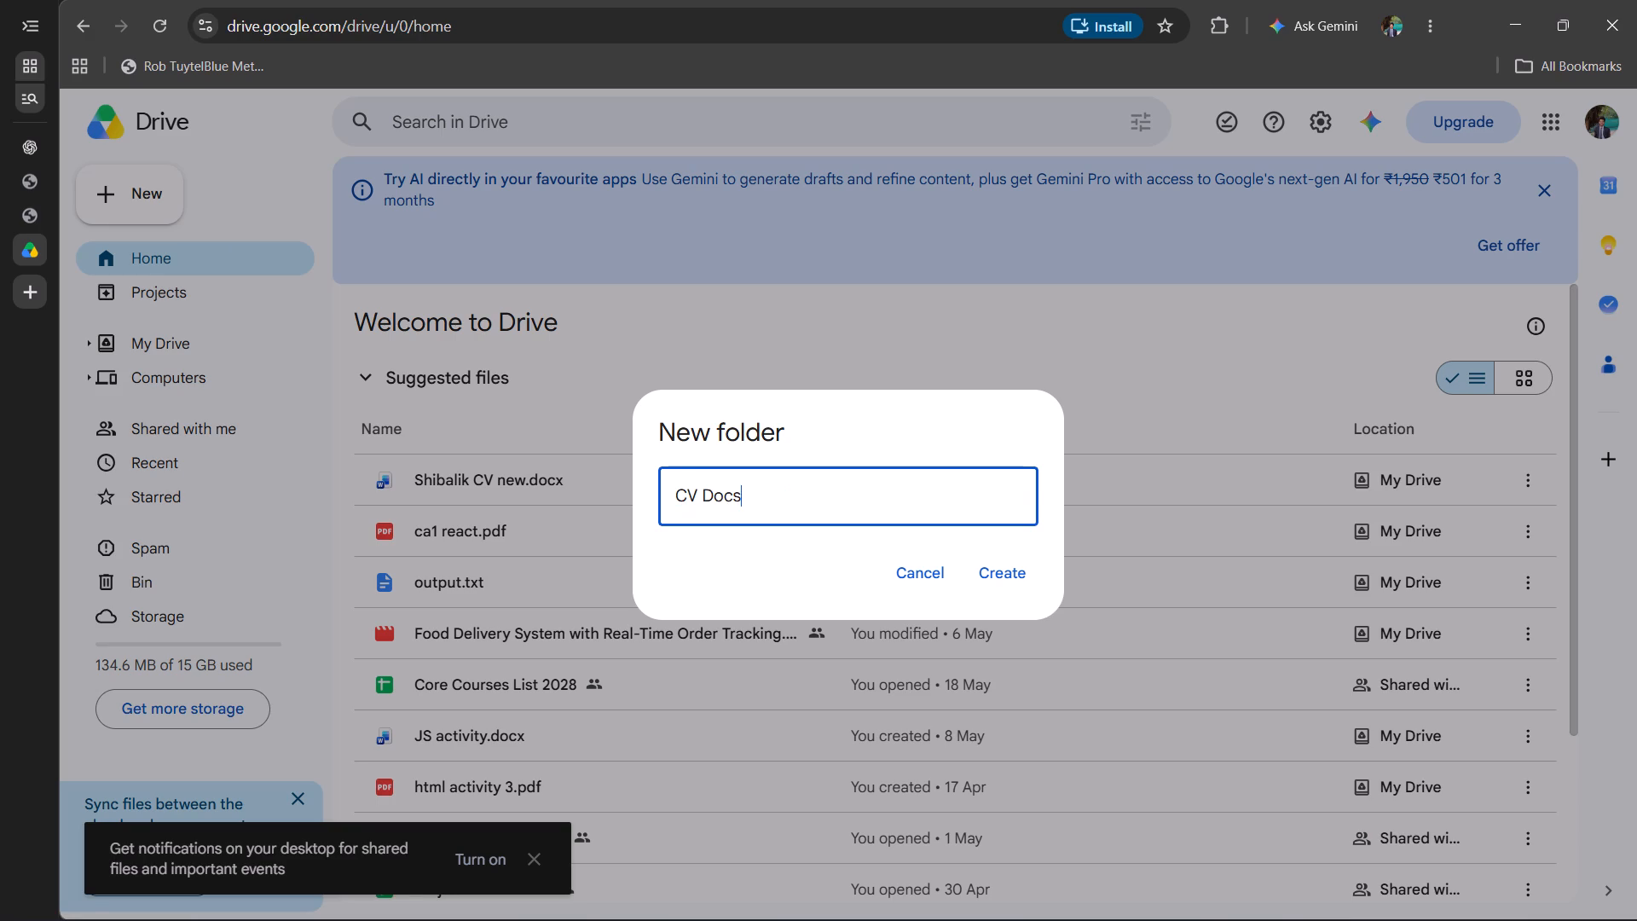
left_click(998, 582)
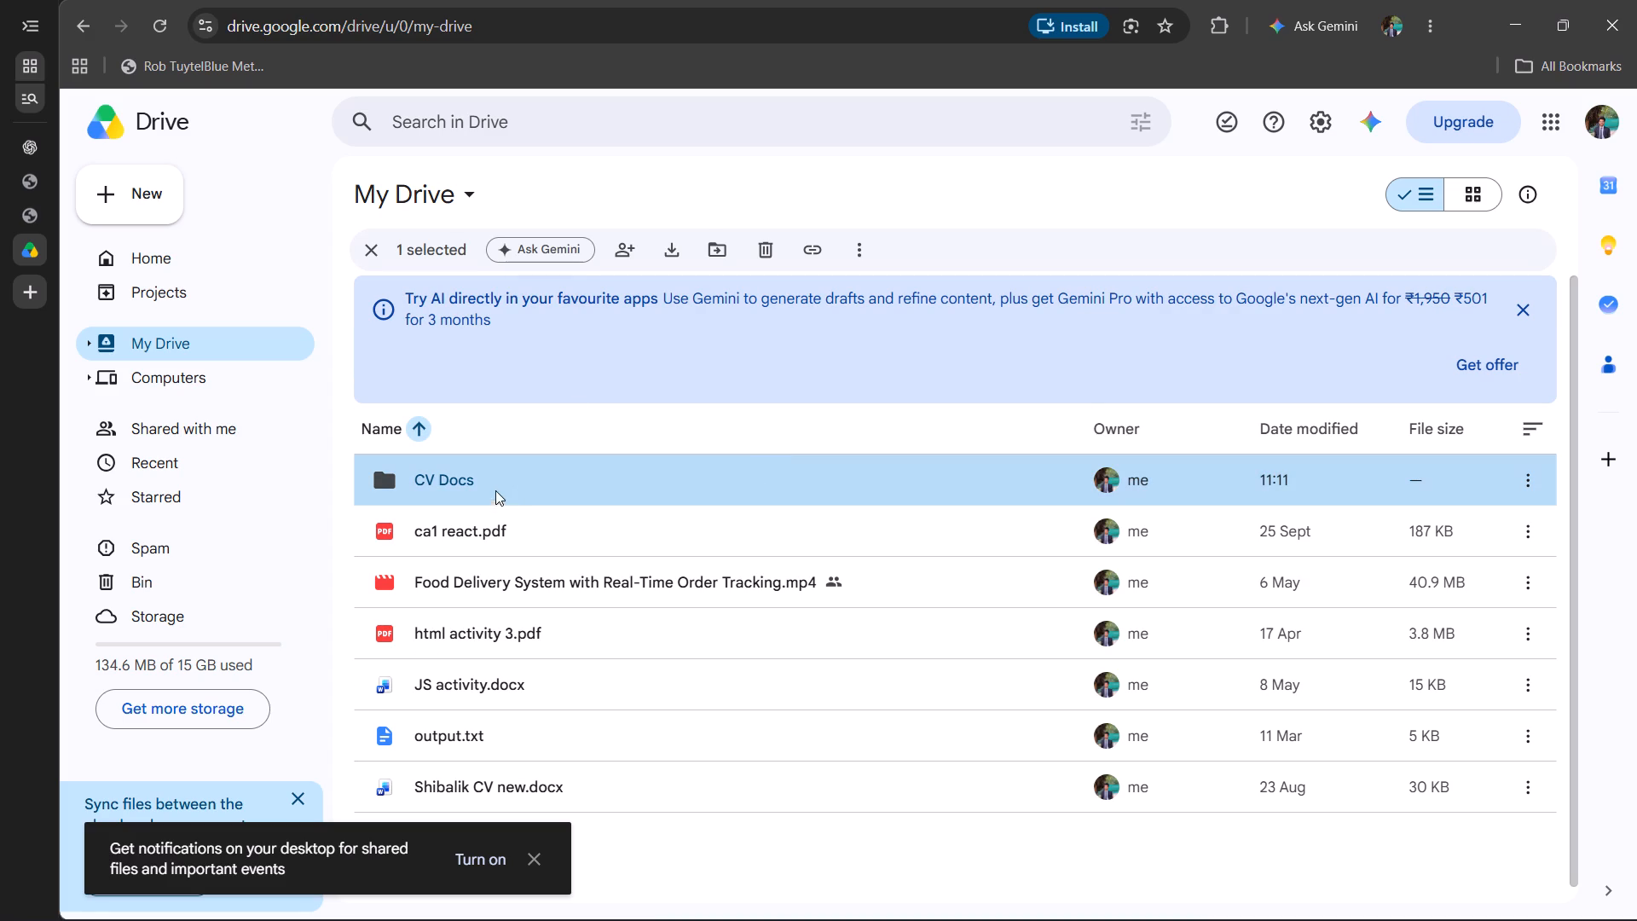
double_click(495, 483)
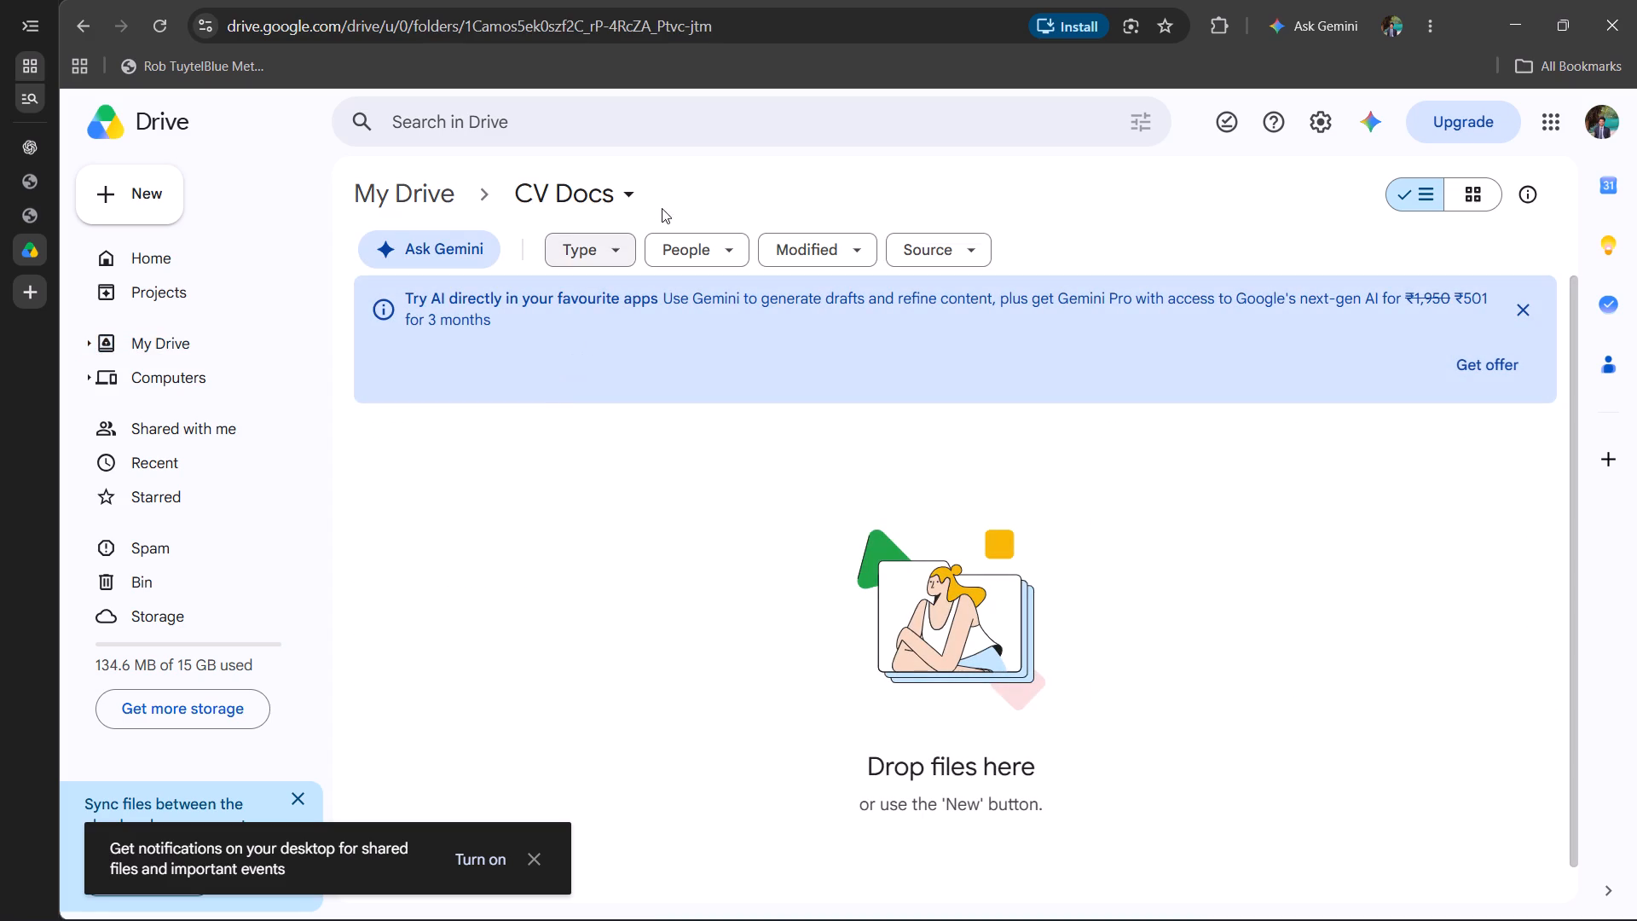
left_click(1515, 307)
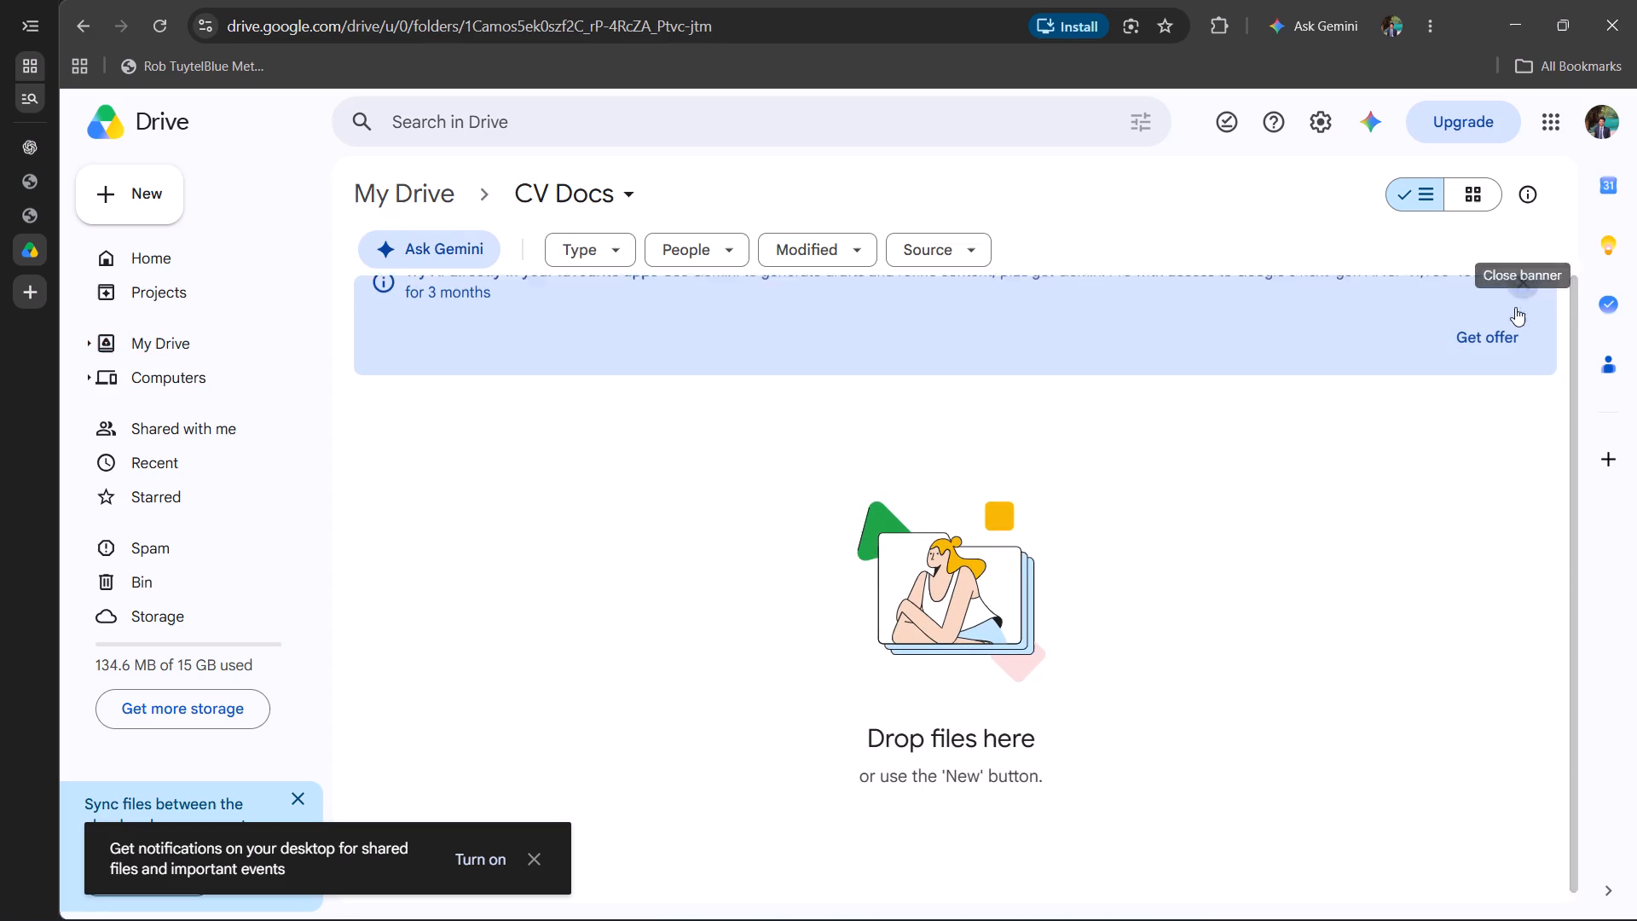
Upload the full stack web development certificate PDF from the Downloads folder into the CV Docs folder.
left_click(144, 194)
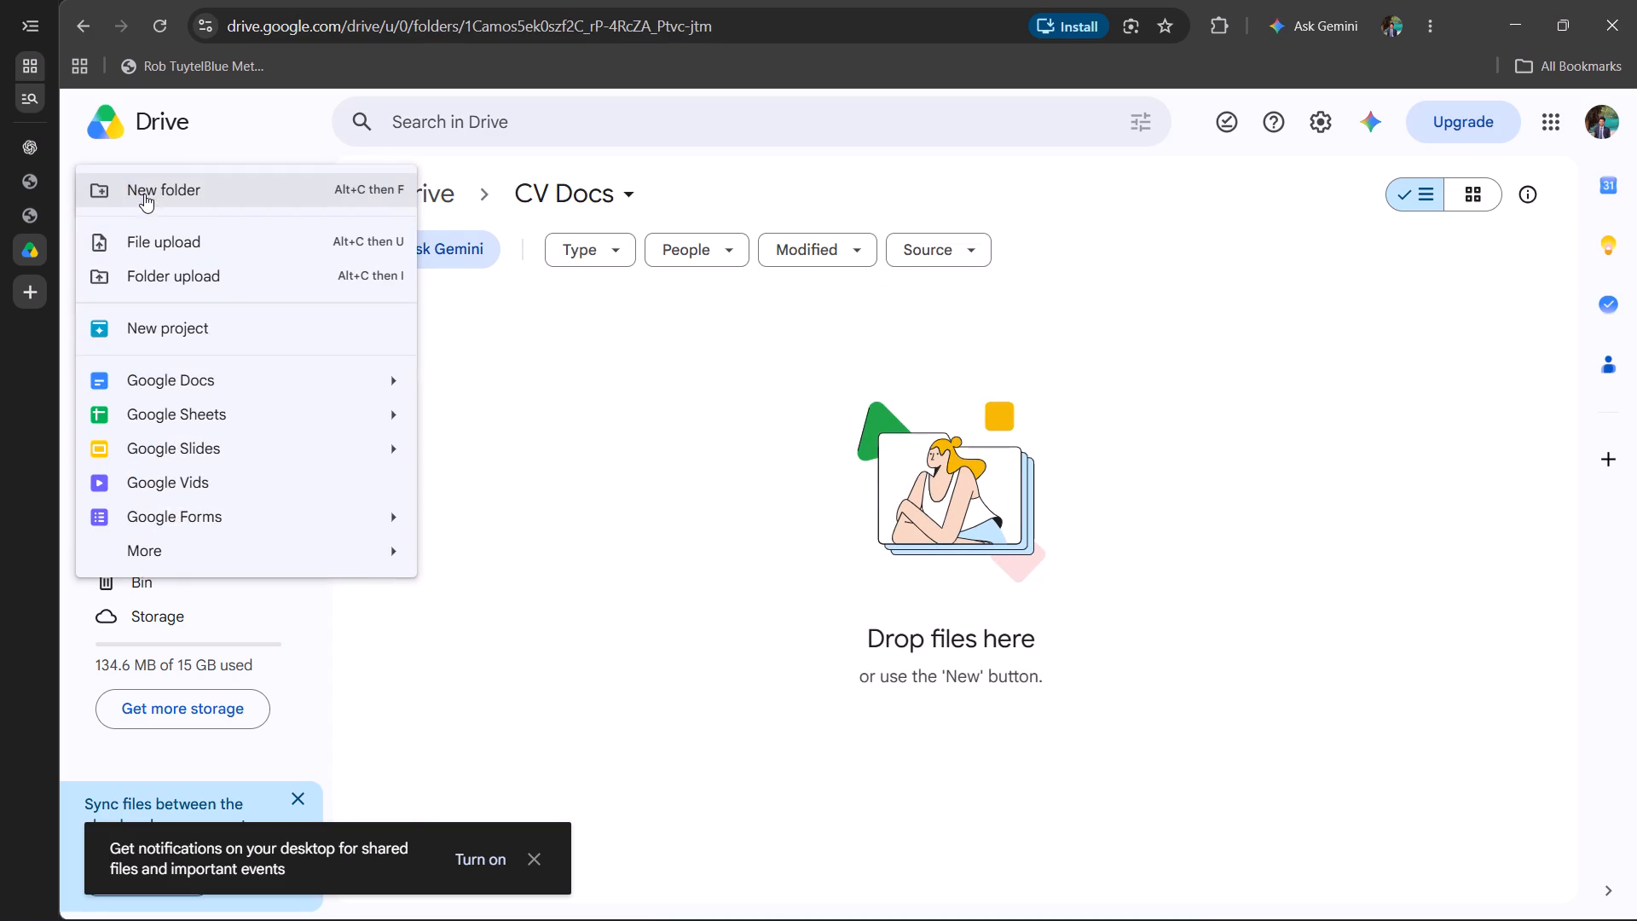
left_click(170, 248)
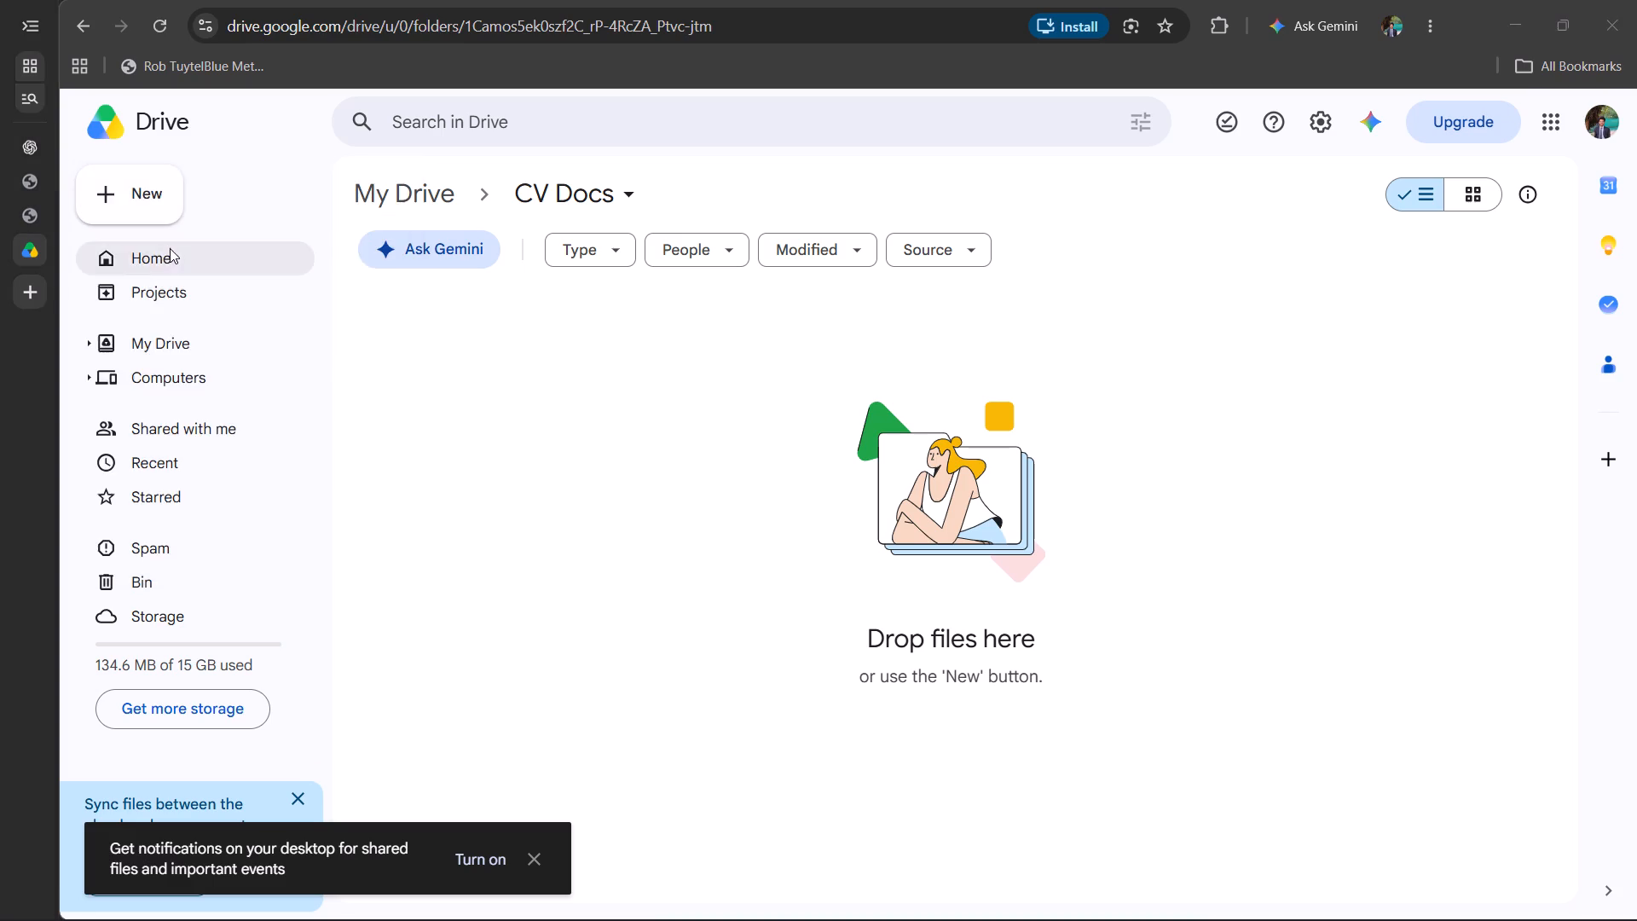
left_click(90, 302)
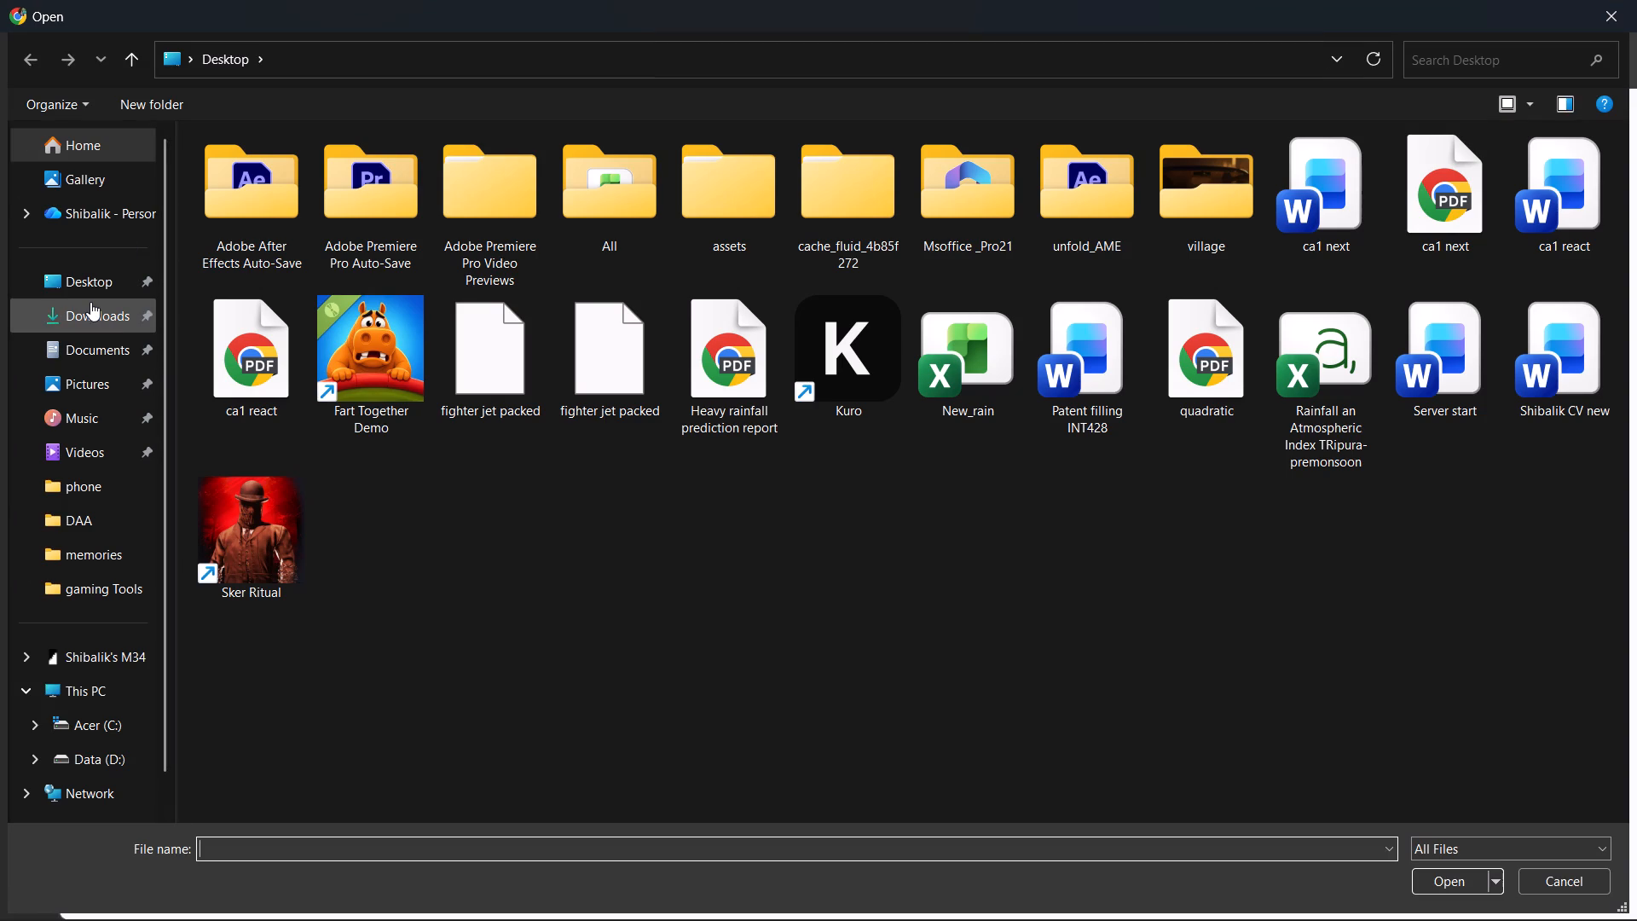
scroll(900, 425, "down", 1)
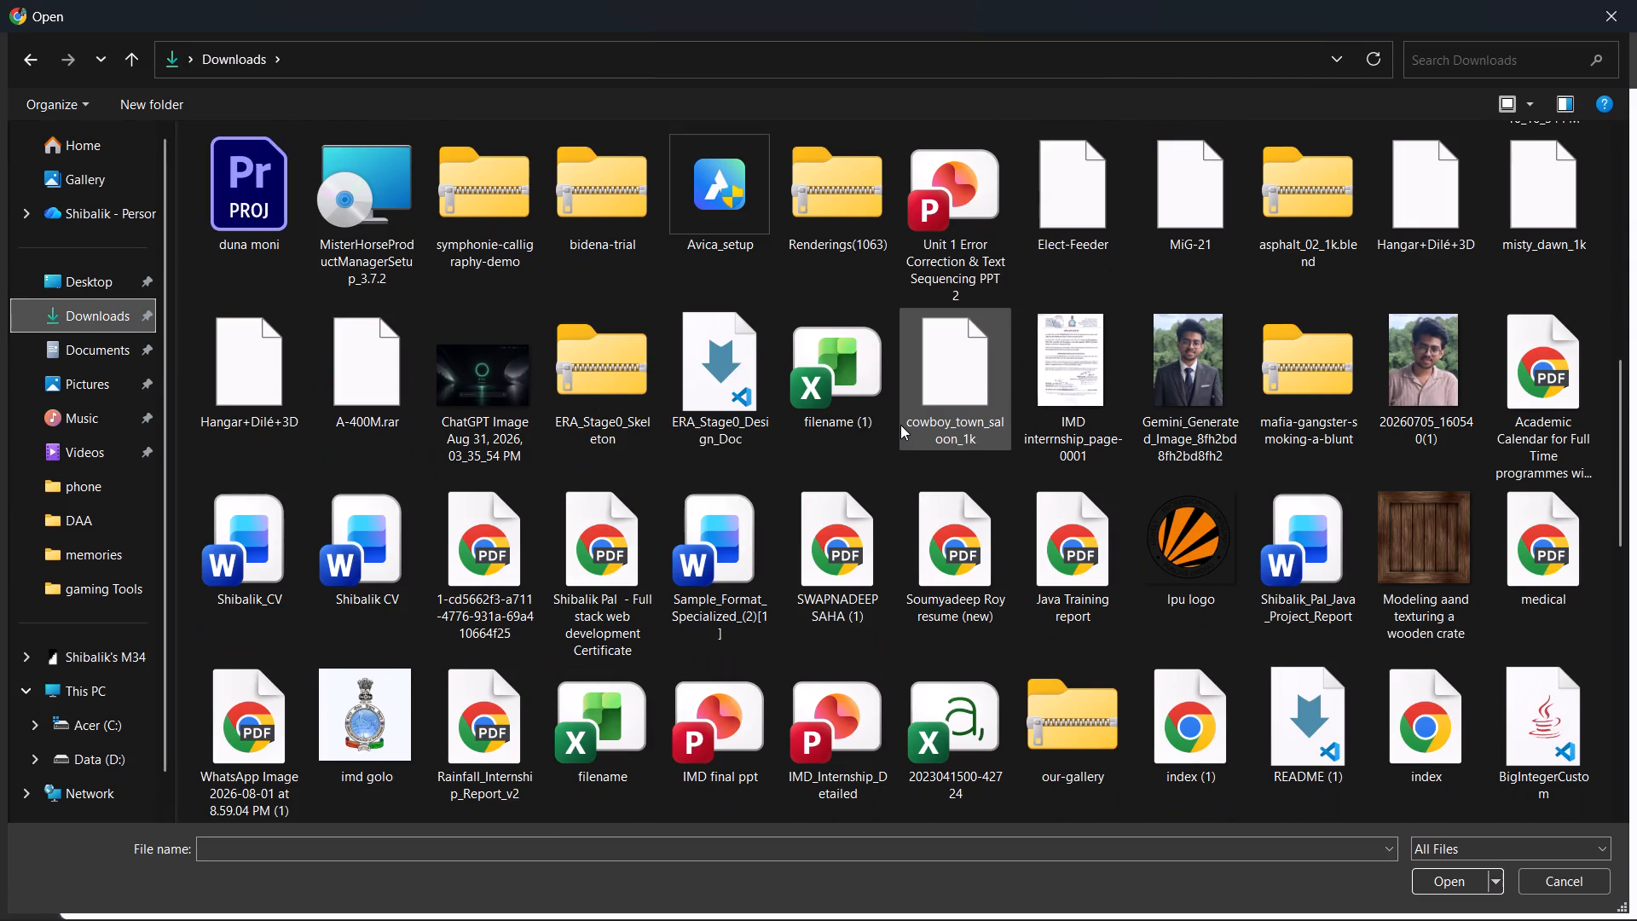
scroll(900, 425, "down", 1)
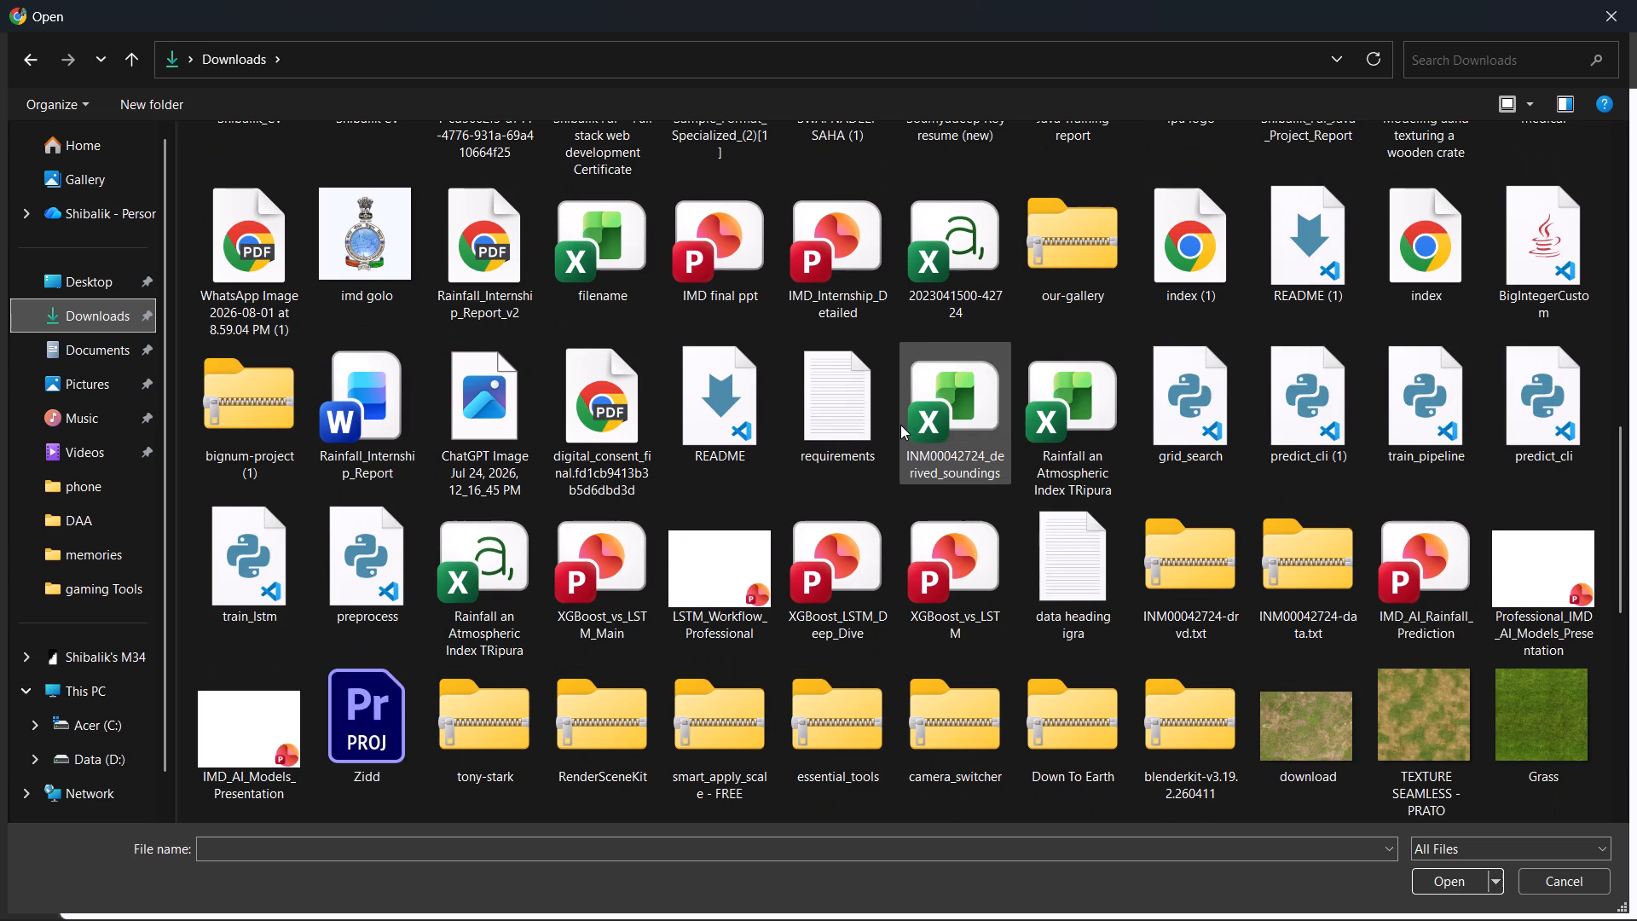
scroll(900, 425, "down", 3)
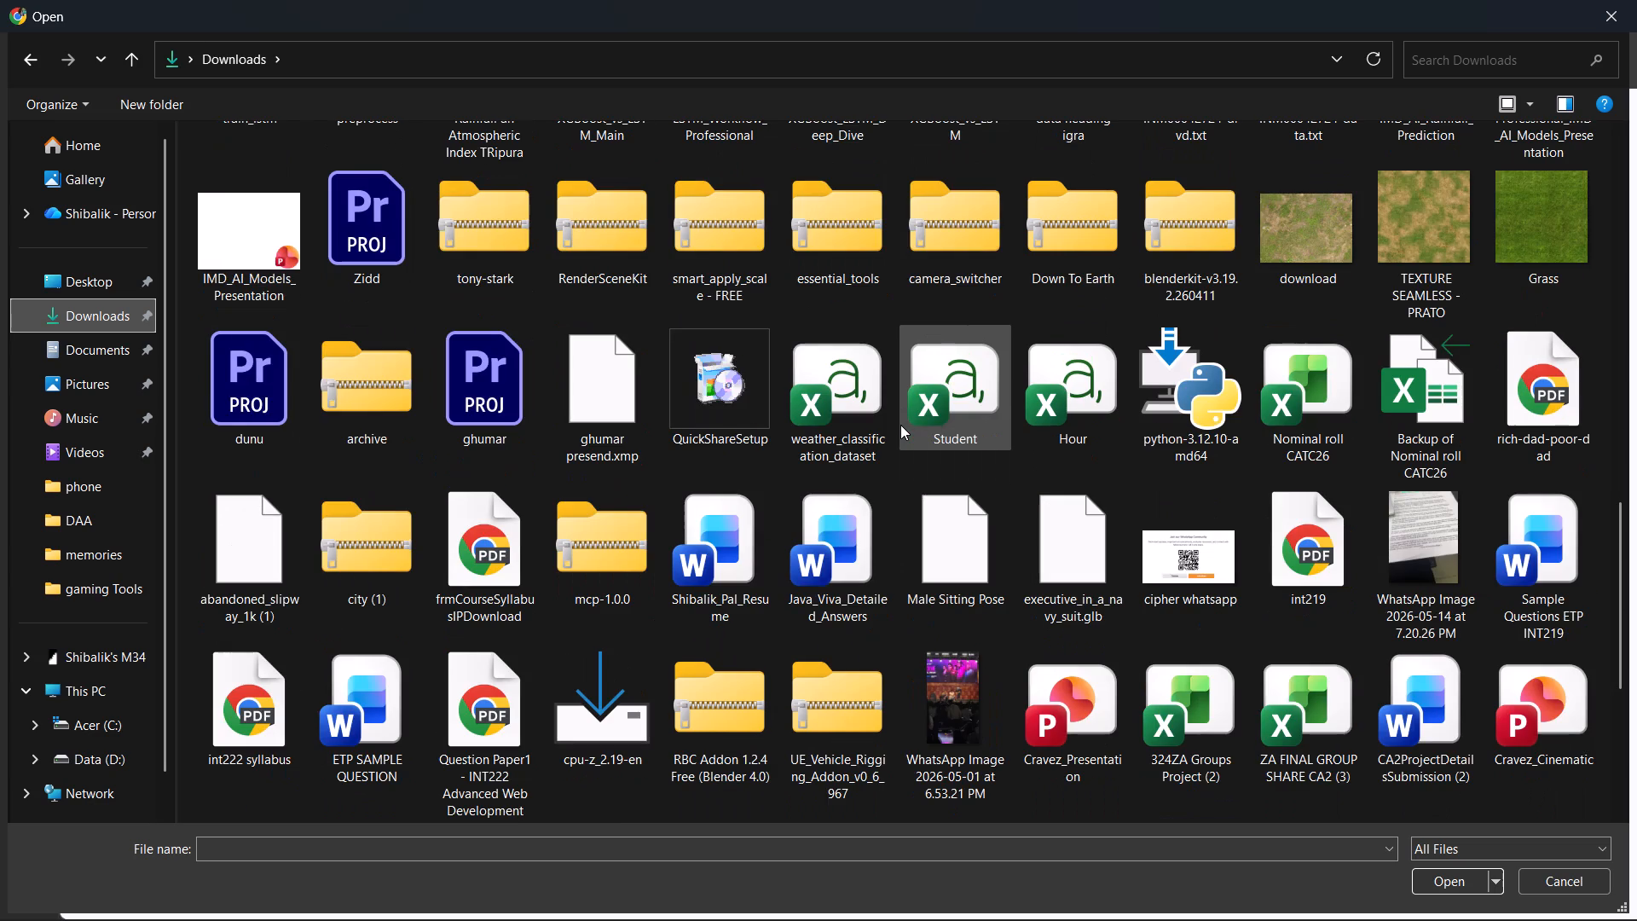
scroll(900, 425, "down", 2)
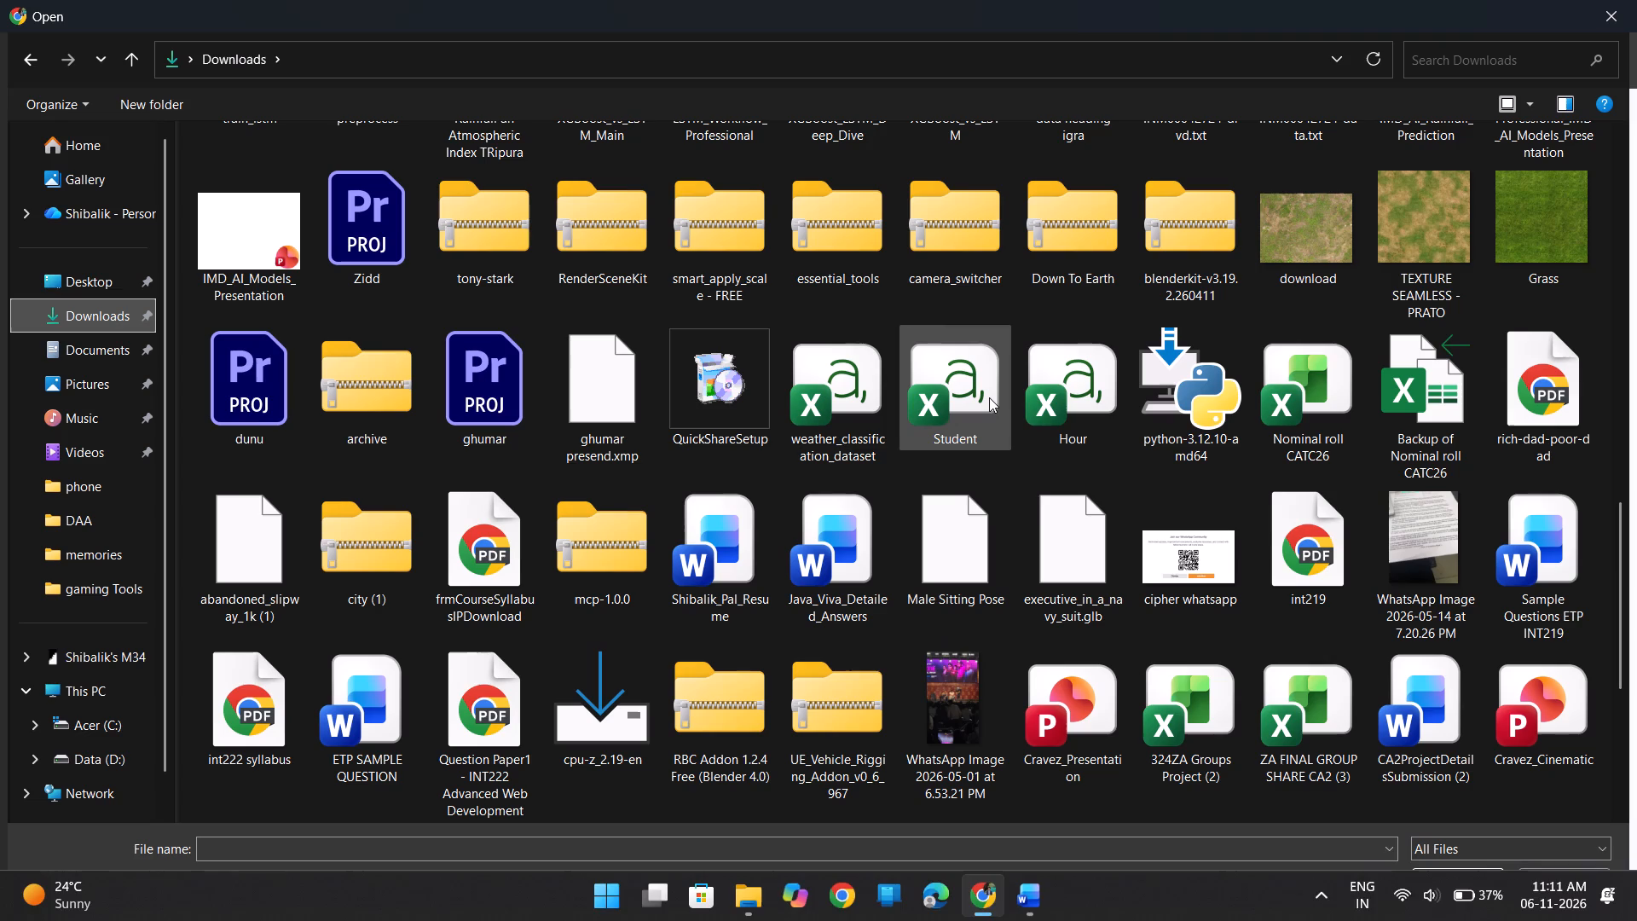
scroll(989, 397, "down", 1)
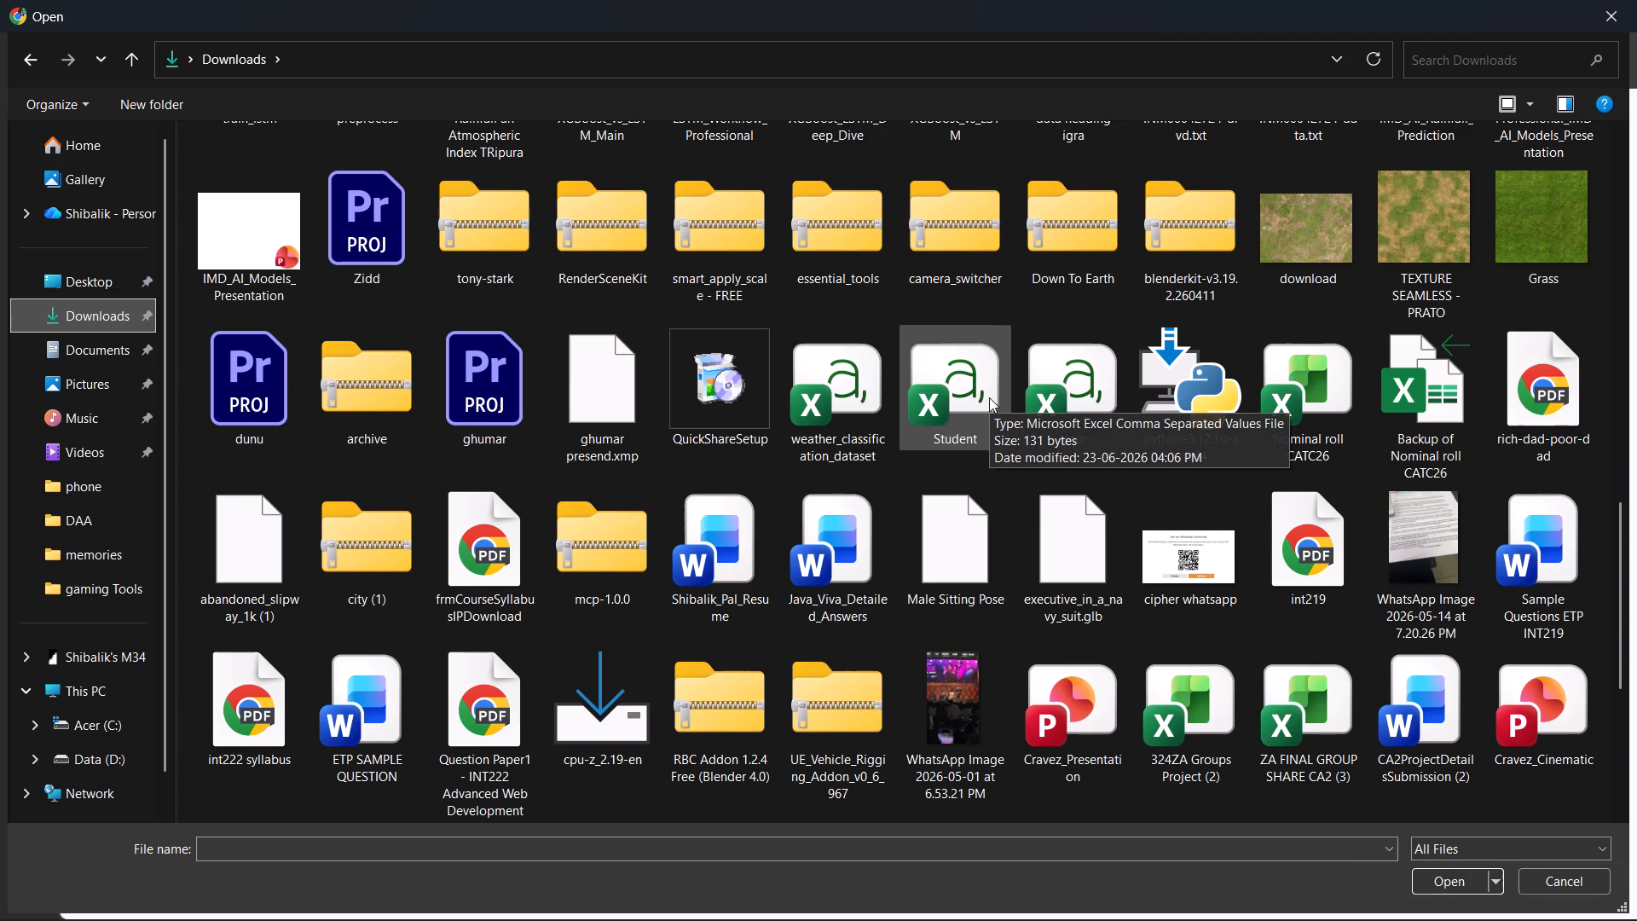
scroll(989, 397, "down", 1)
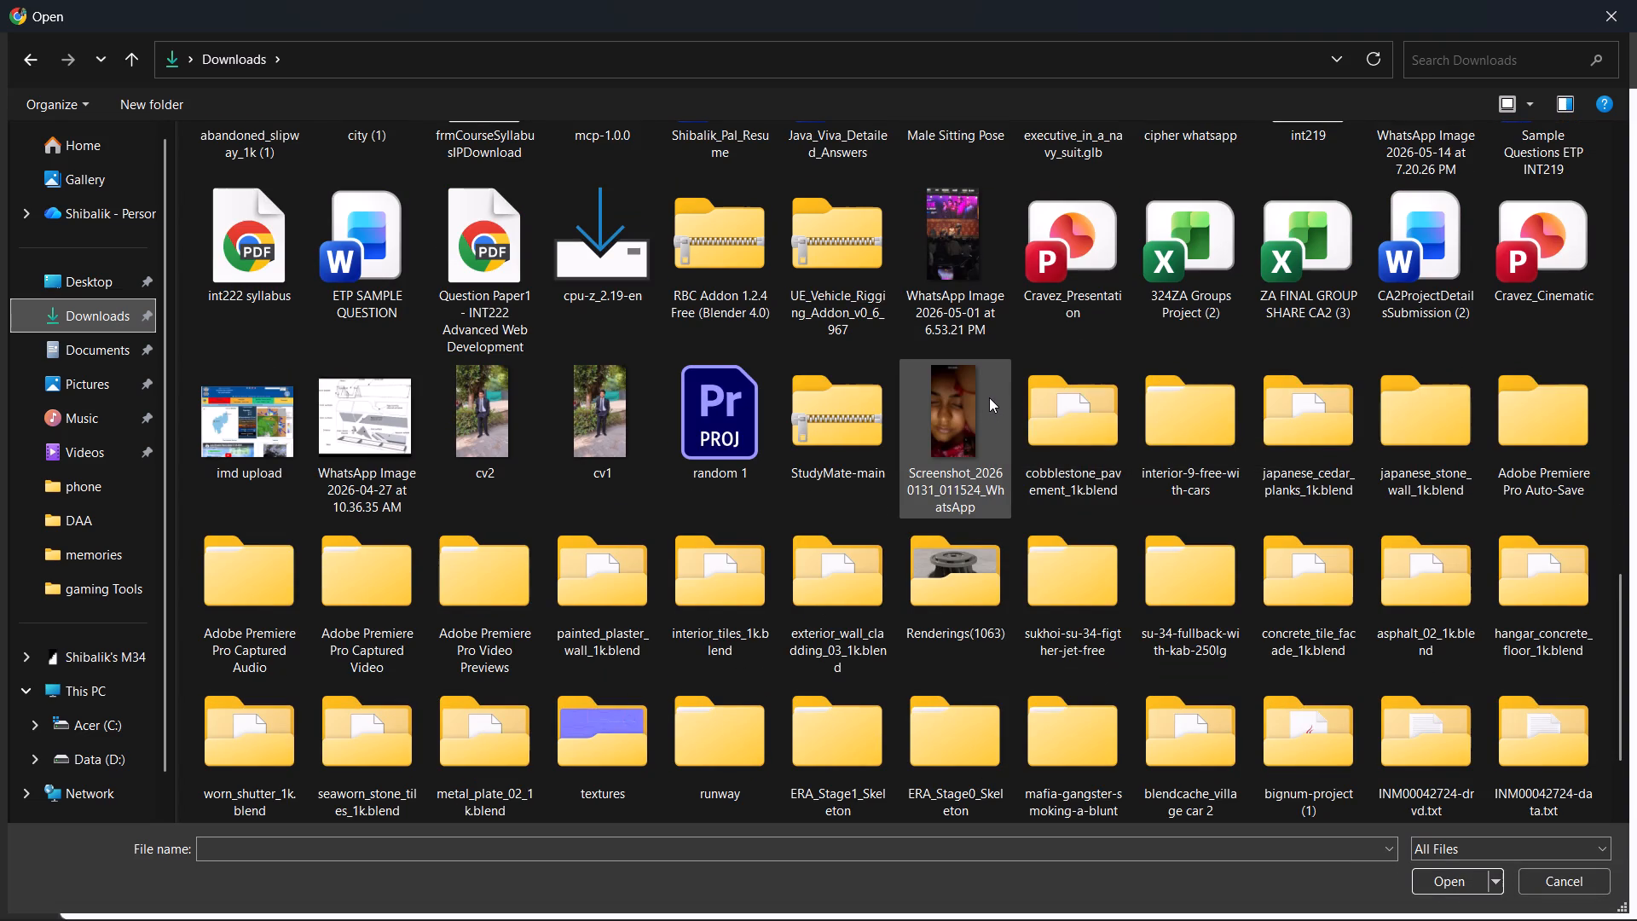
scroll(989, 397, "down", 1)
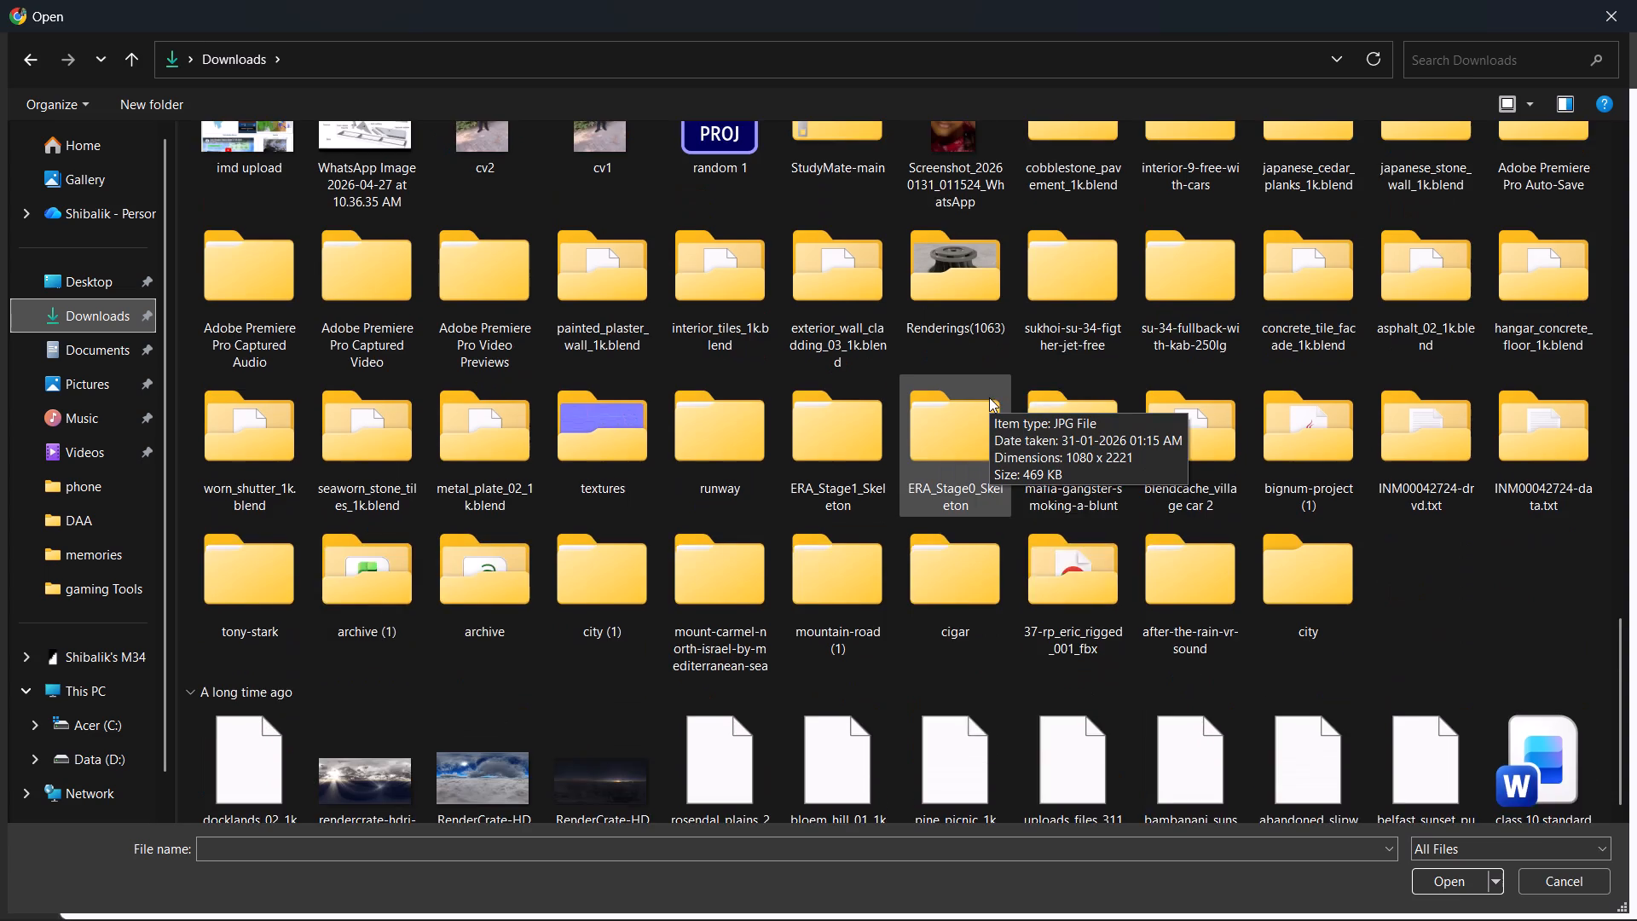
scroll(989, 397, "down", 1)
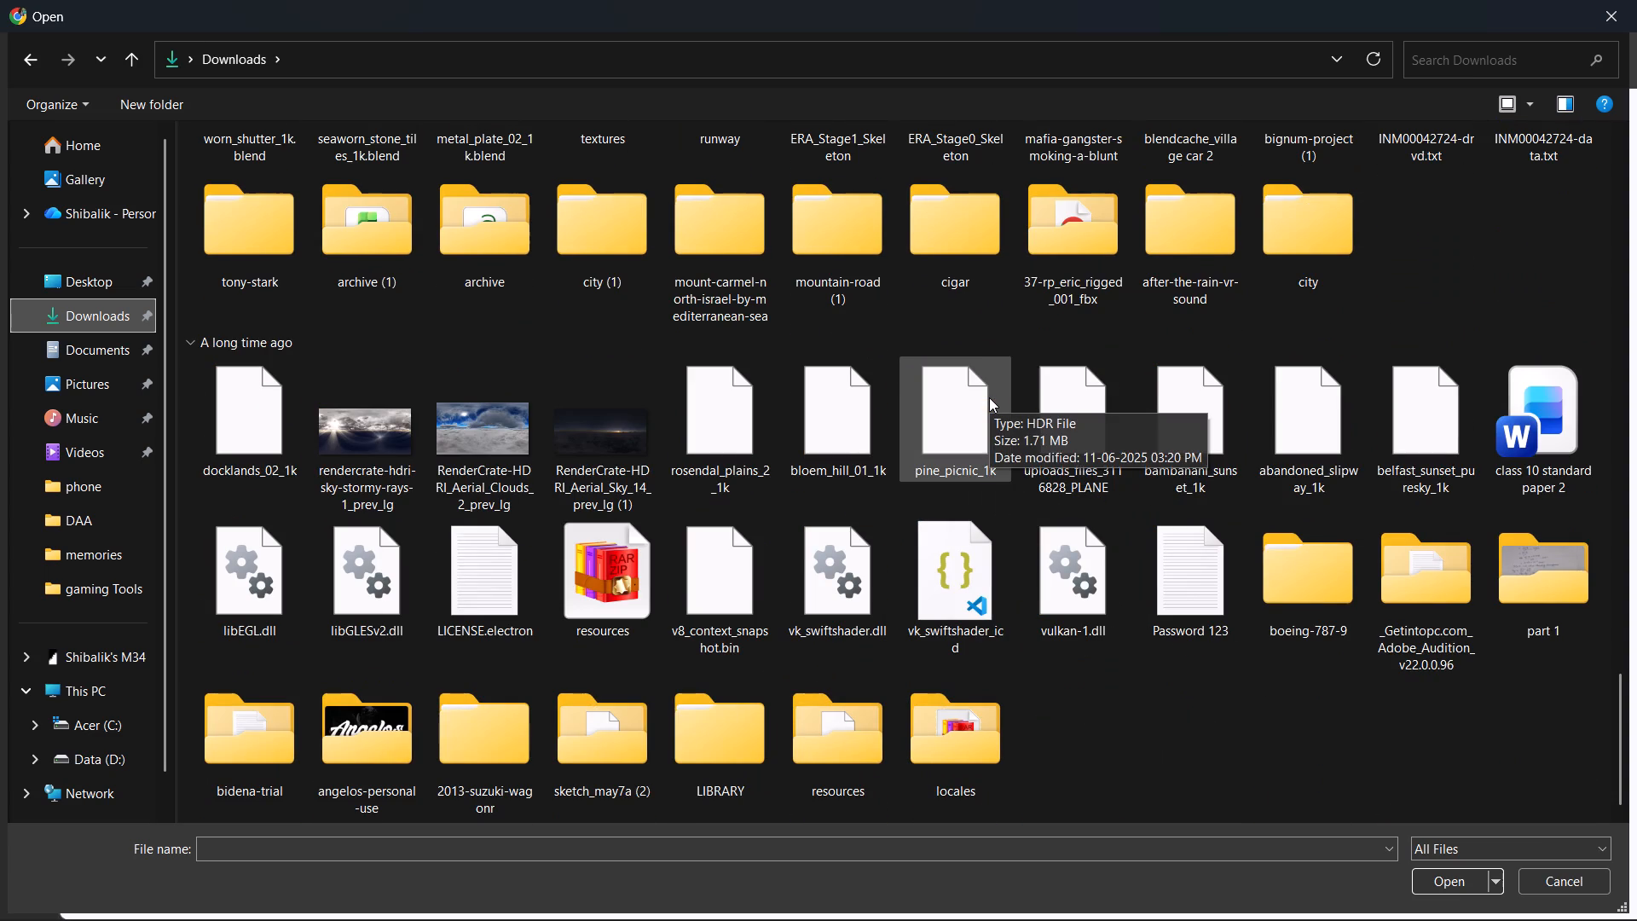
scroll(989, 397, "up", 1)
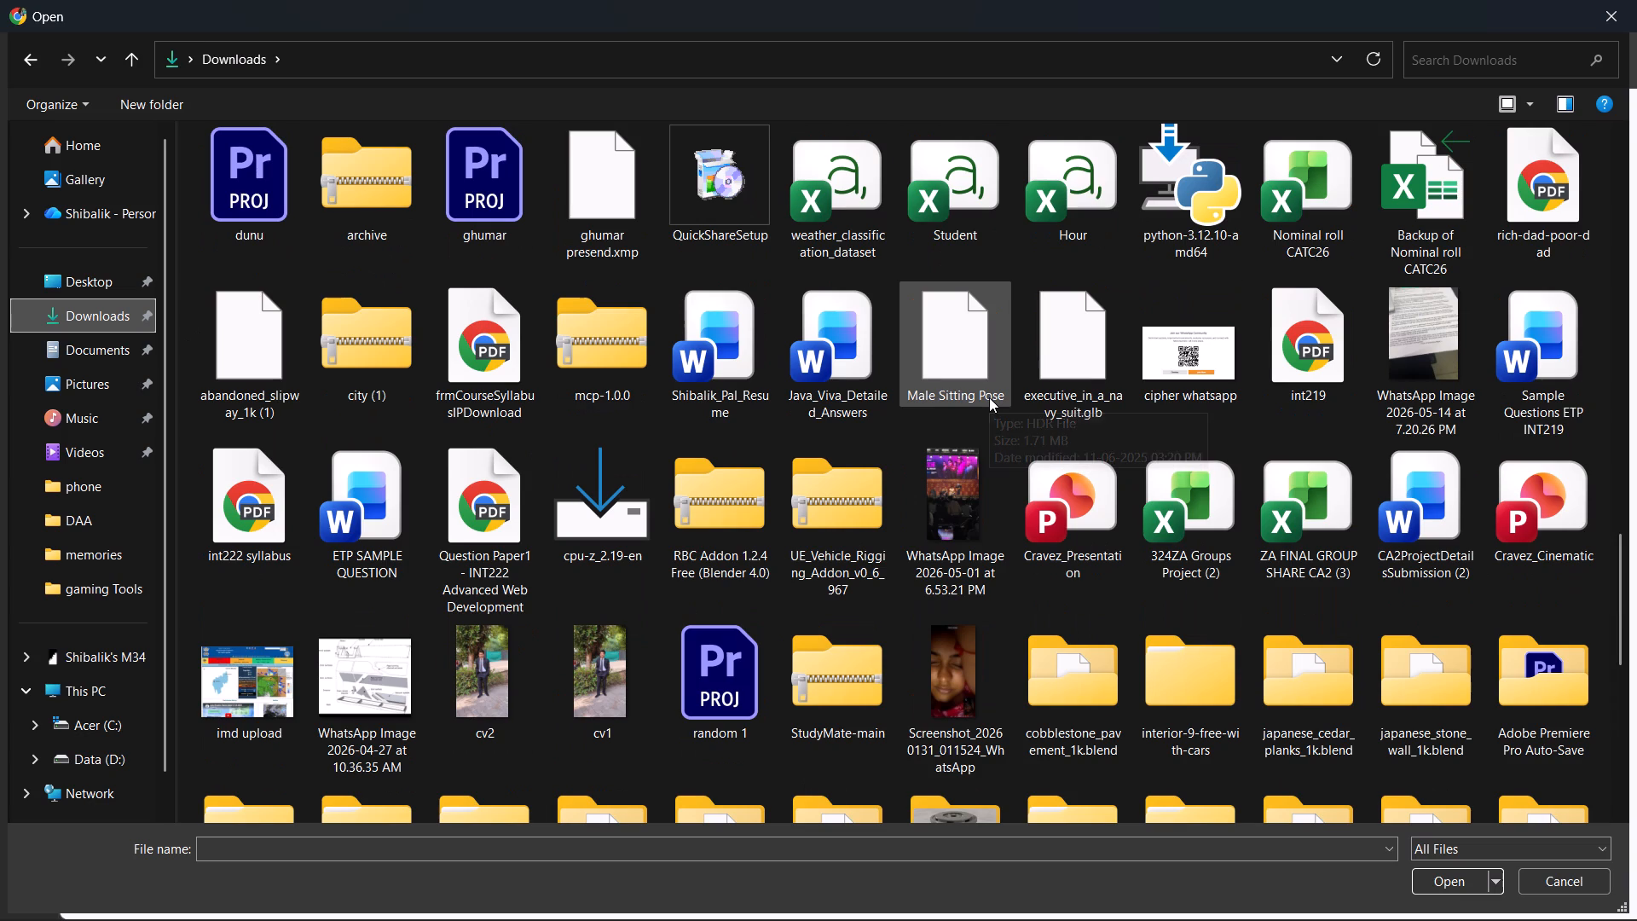
scroll(989, 397, "up", 1)
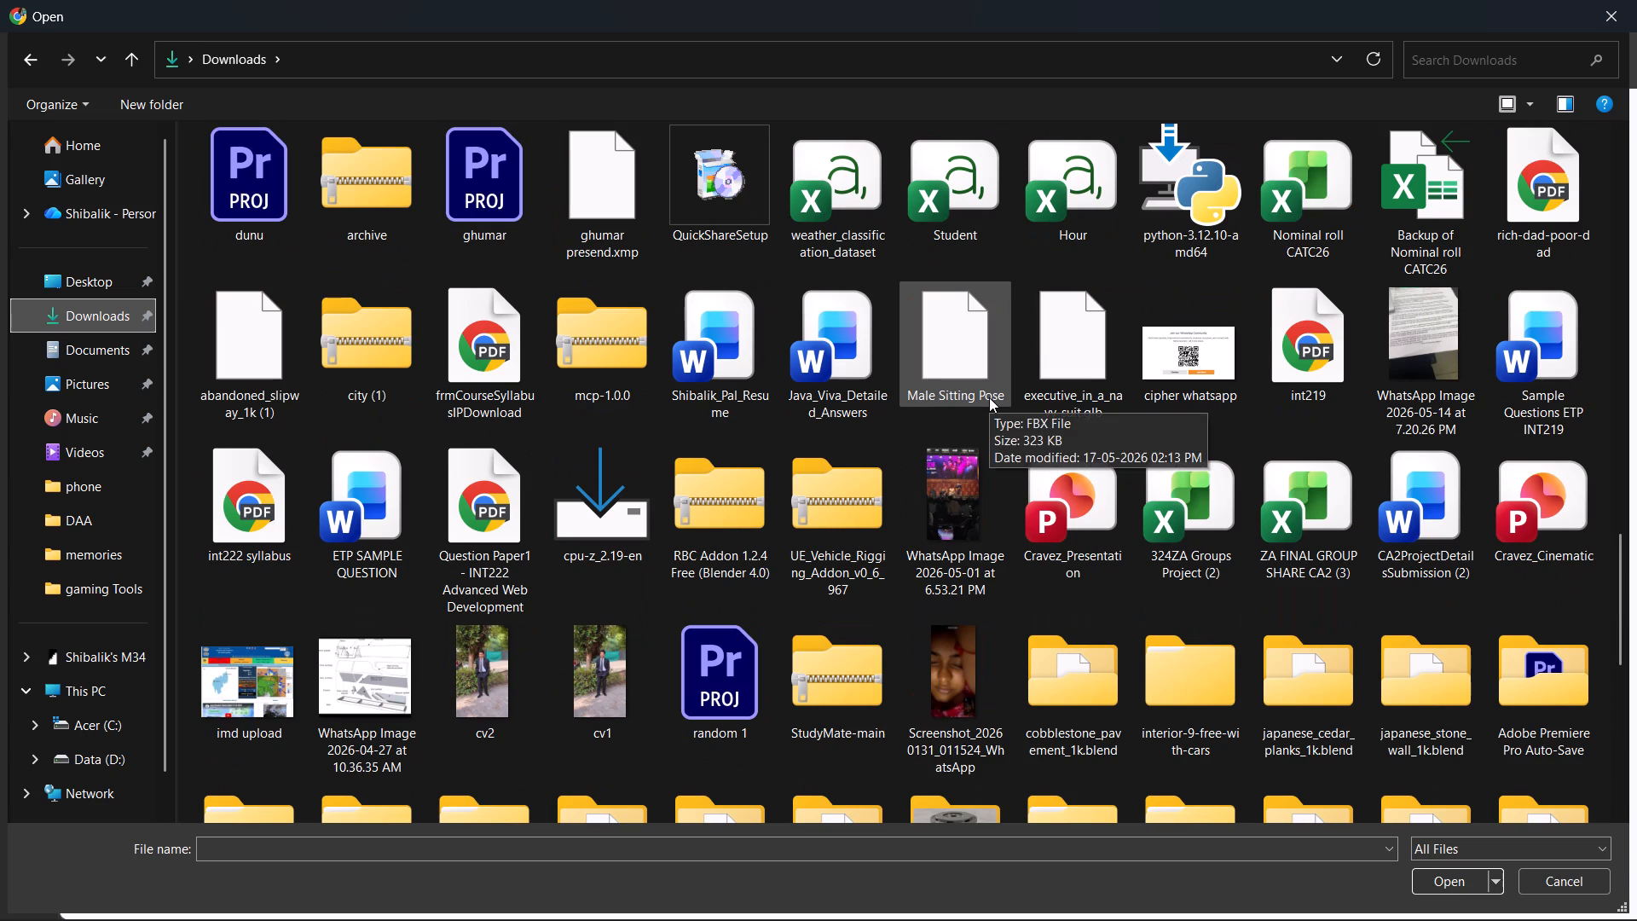
scroll(989, 397, "up", 2)
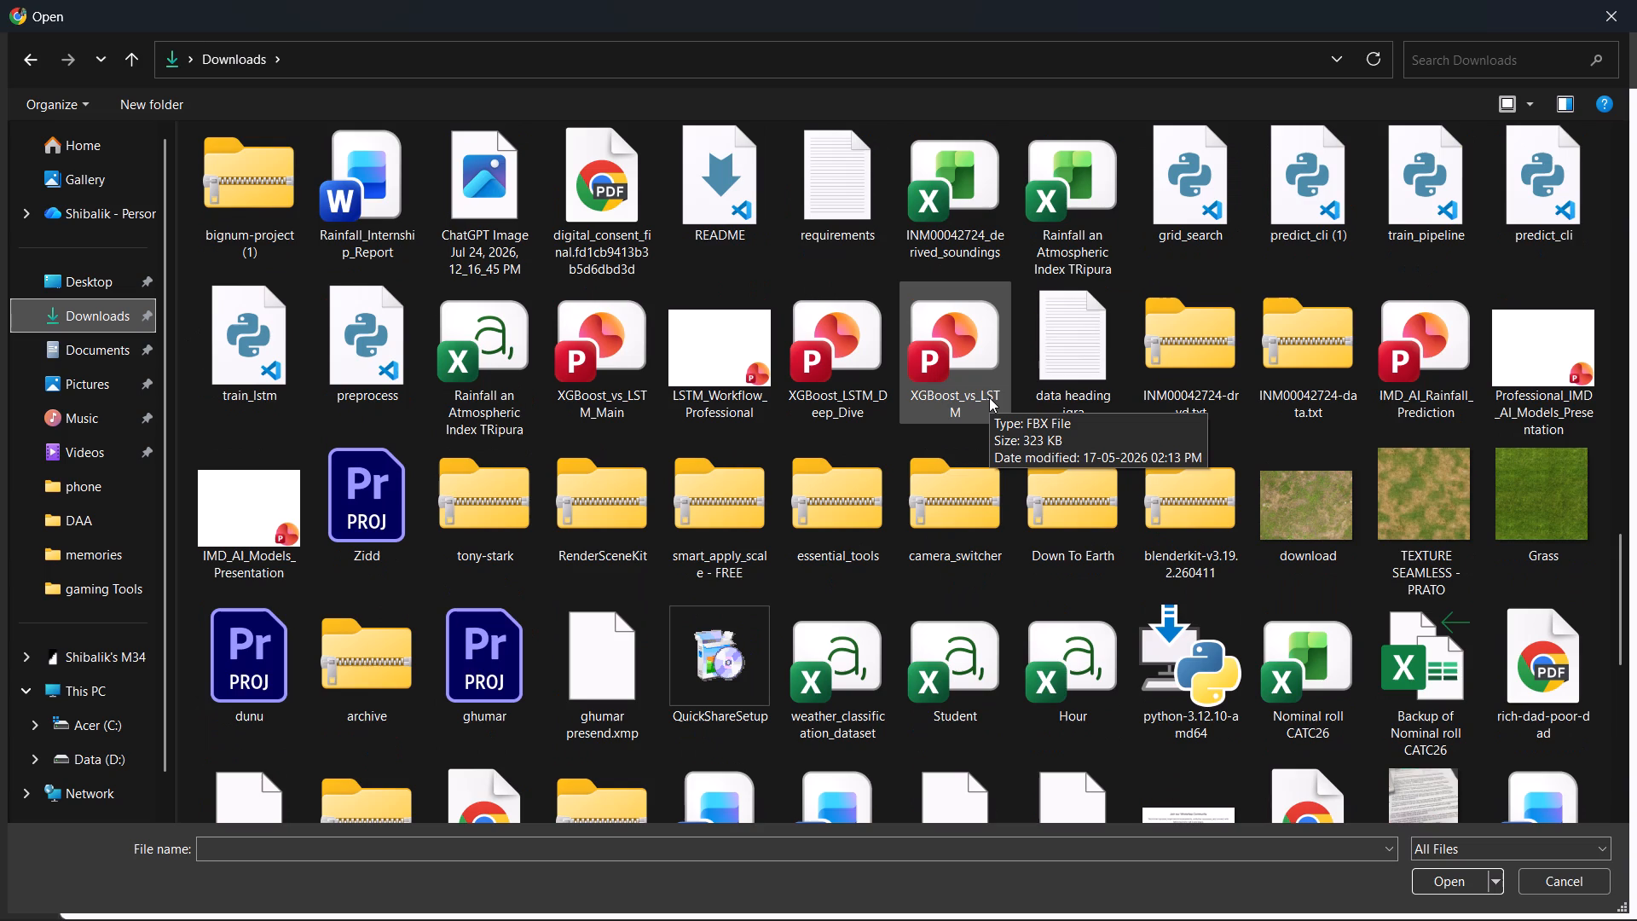
scroll(989, 397, "up", 6)
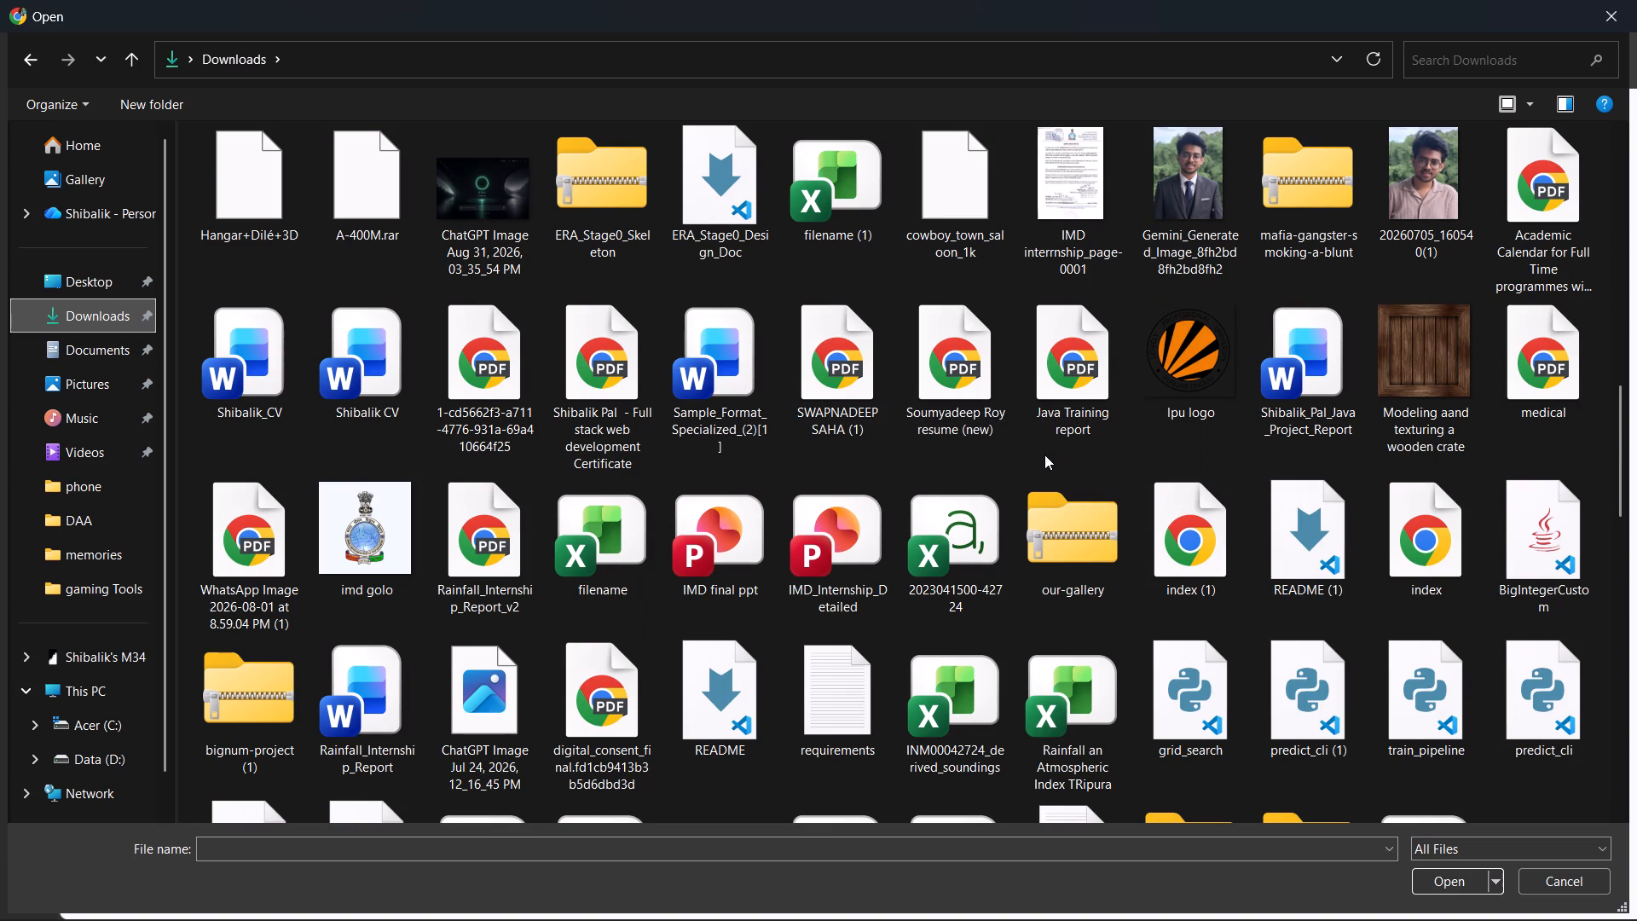
scroll(1044, 455, "up", 5)
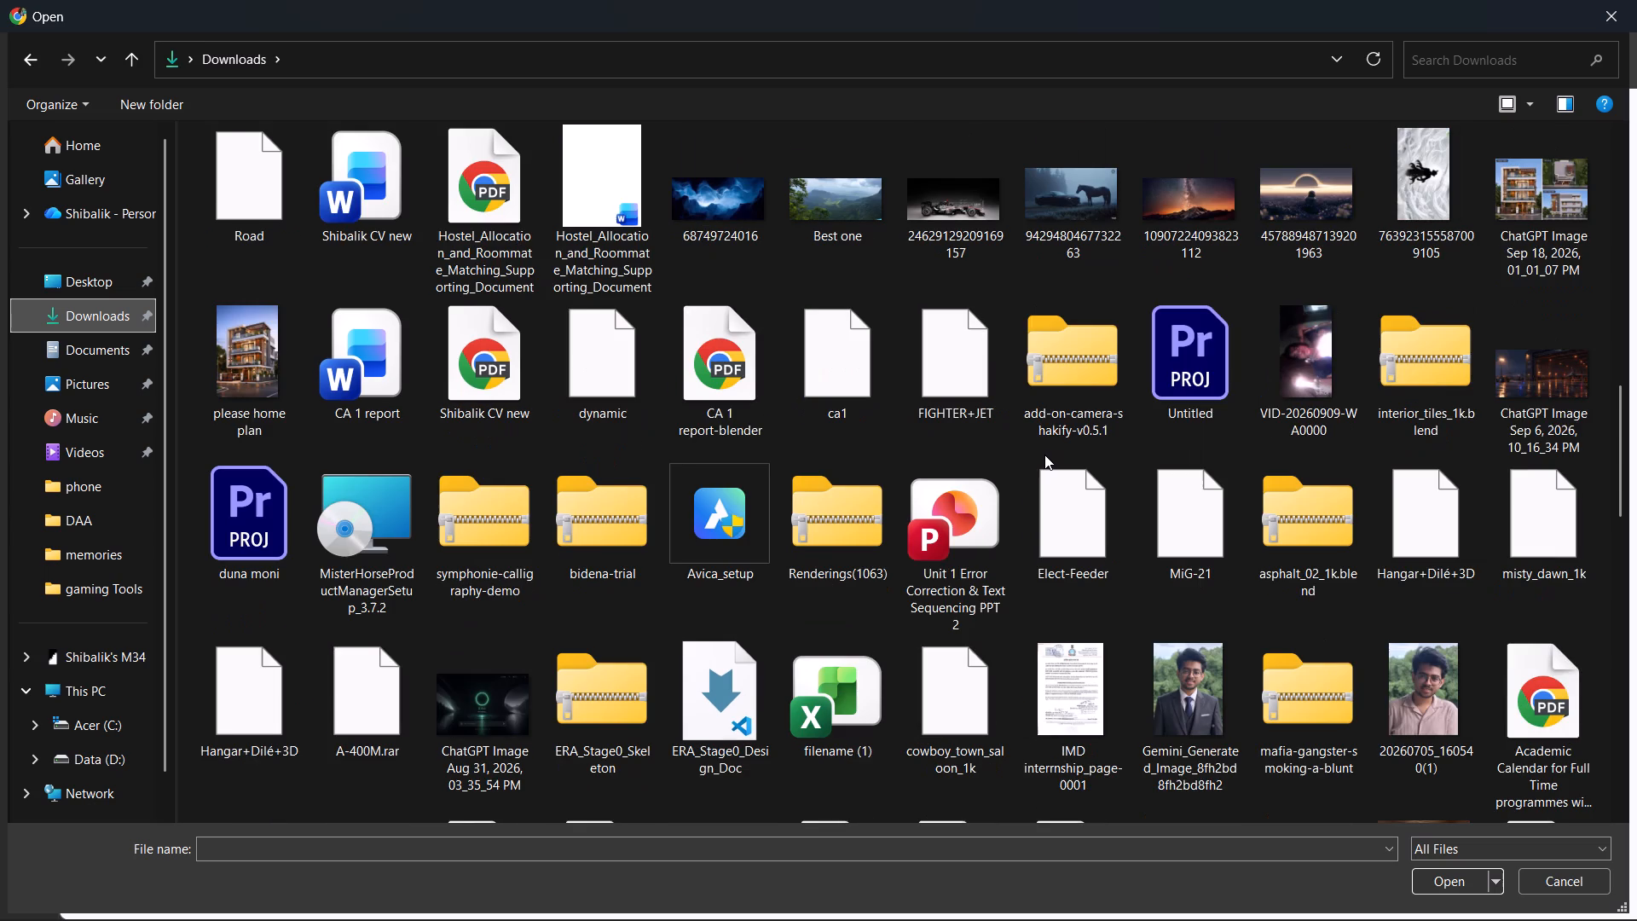
scroll(1044, 455, "up", 3)
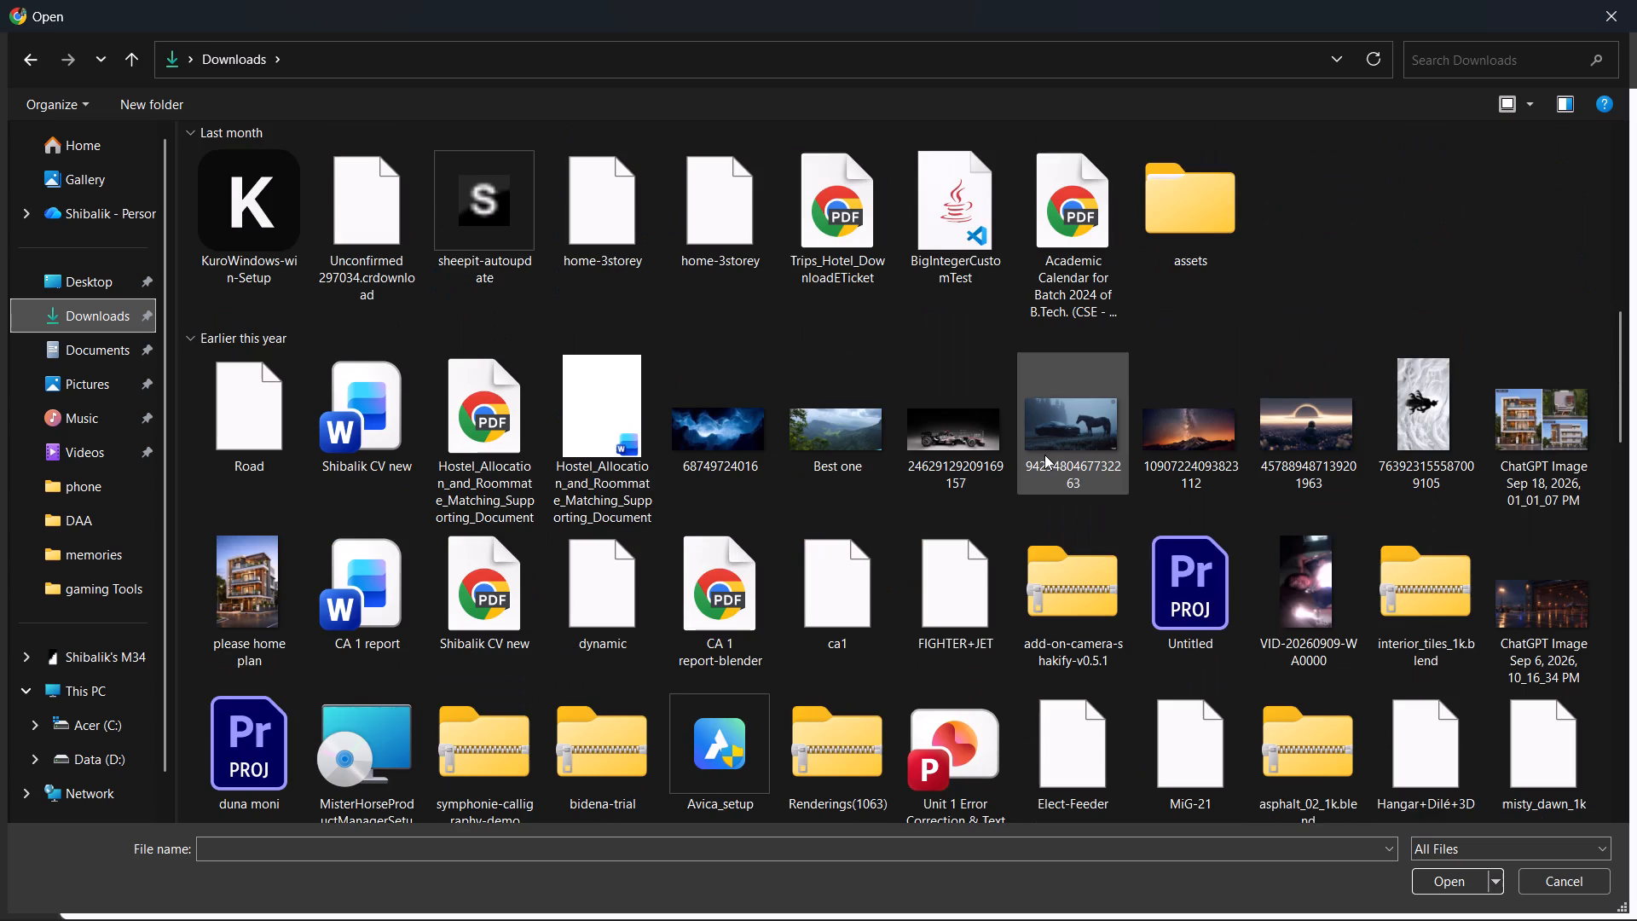
scroll(1044, 455, "up", 4)
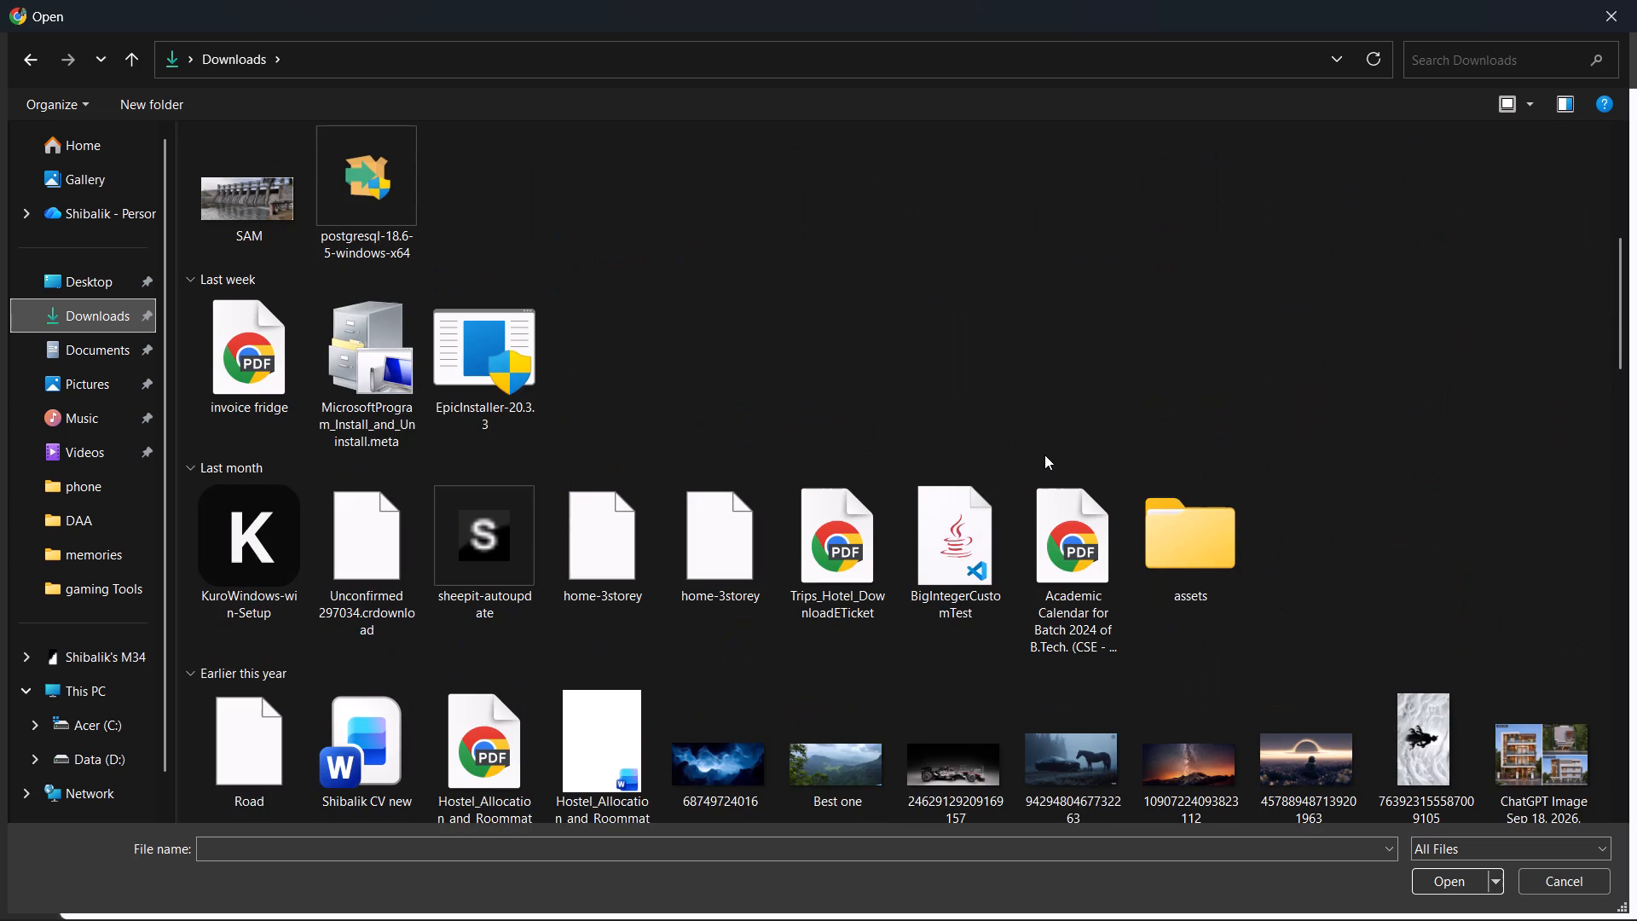
scroll(1044, 455, "up", 1)
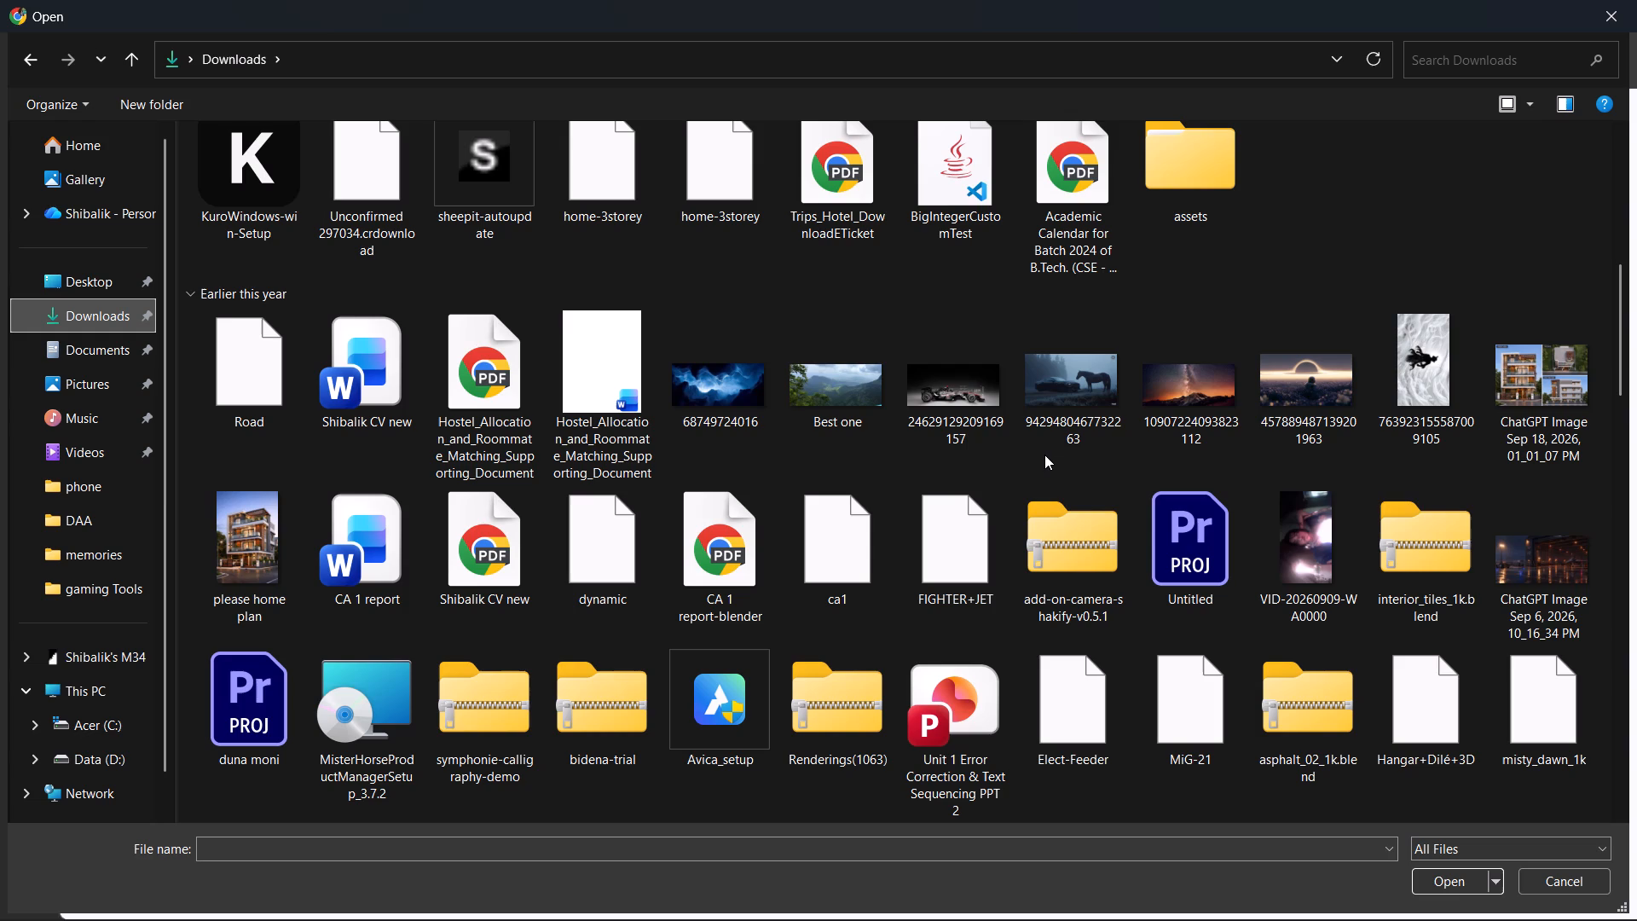
scroll(1044, 455, "up", 11)
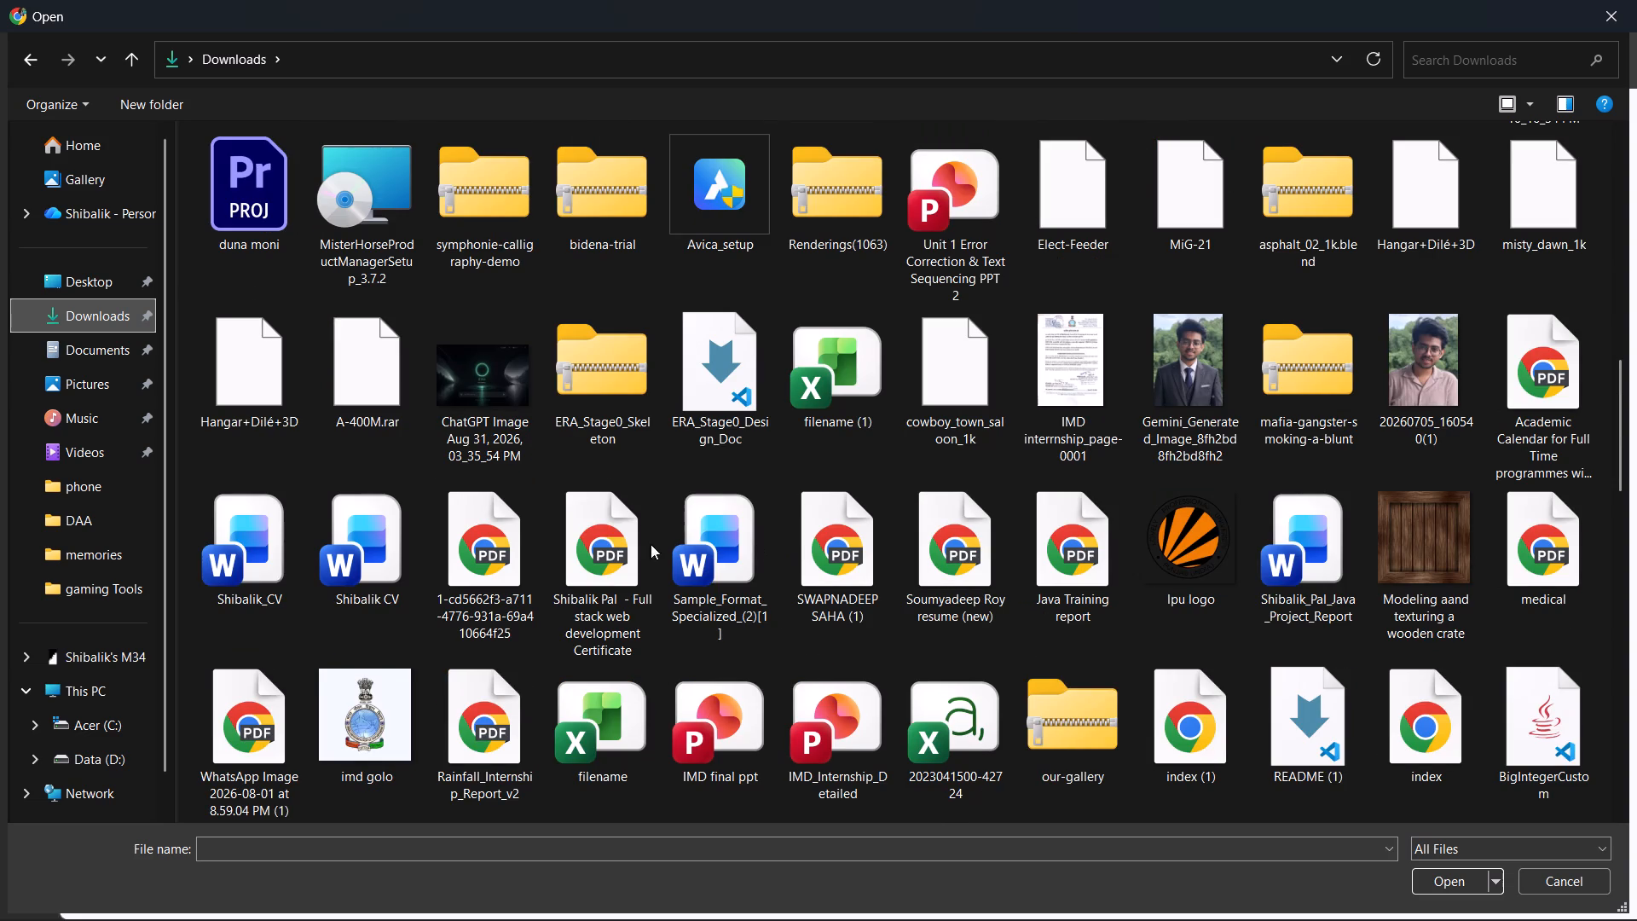
double_click(616, 536)
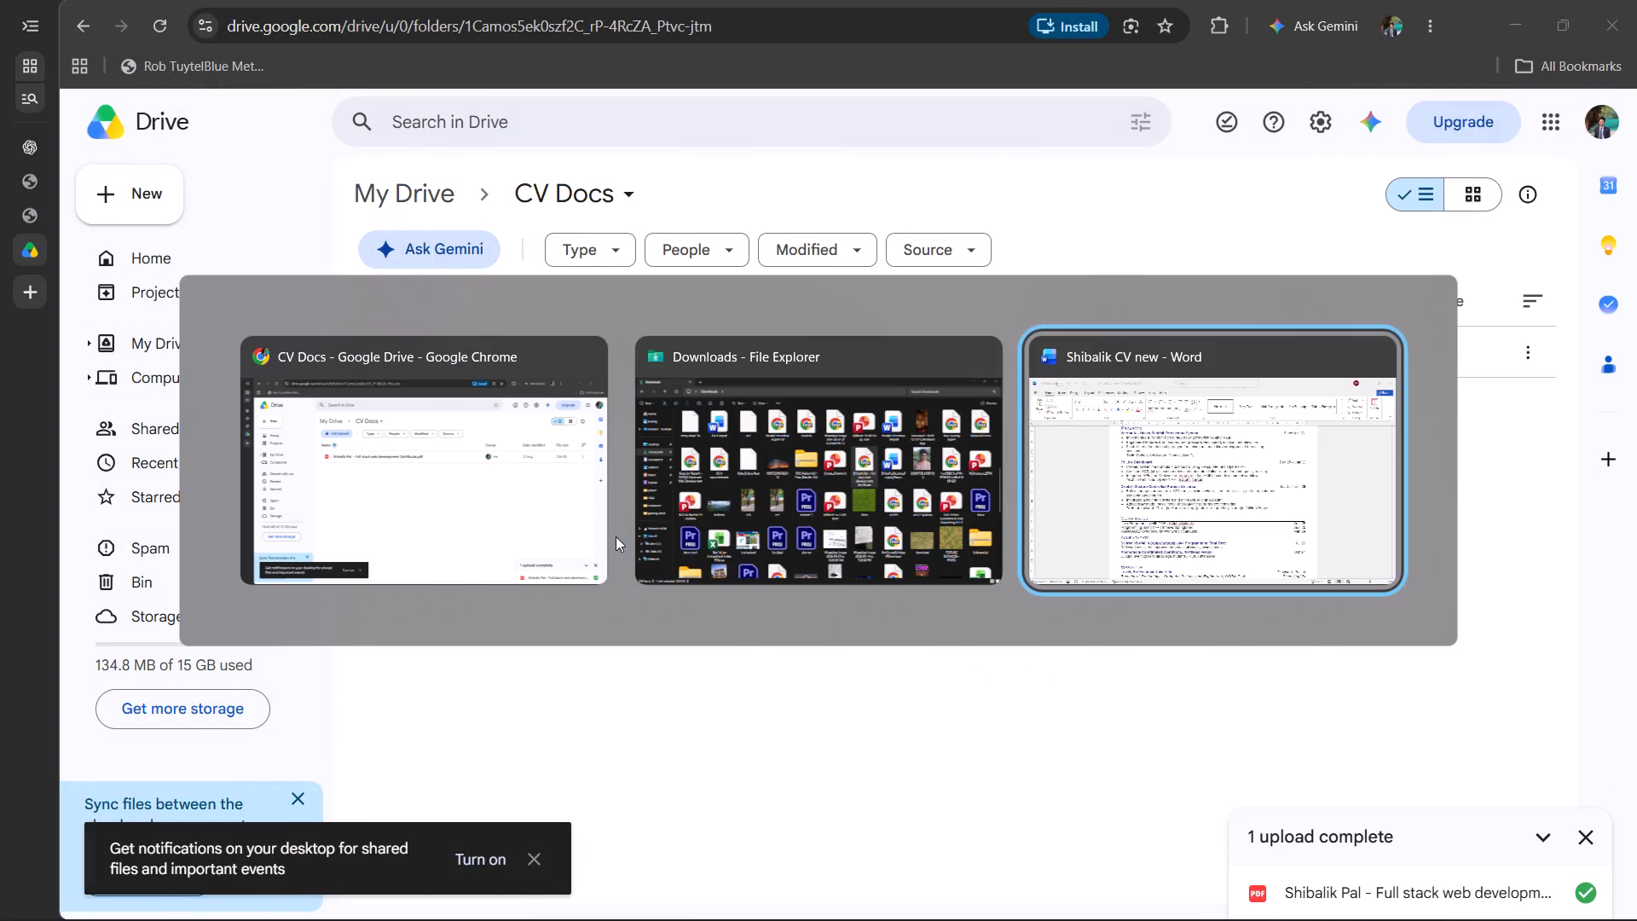
Switch to Word and review the CV's Certificates and Achievements sections for entries that need supporting documents.
scroll(638, 734, "down", 1)
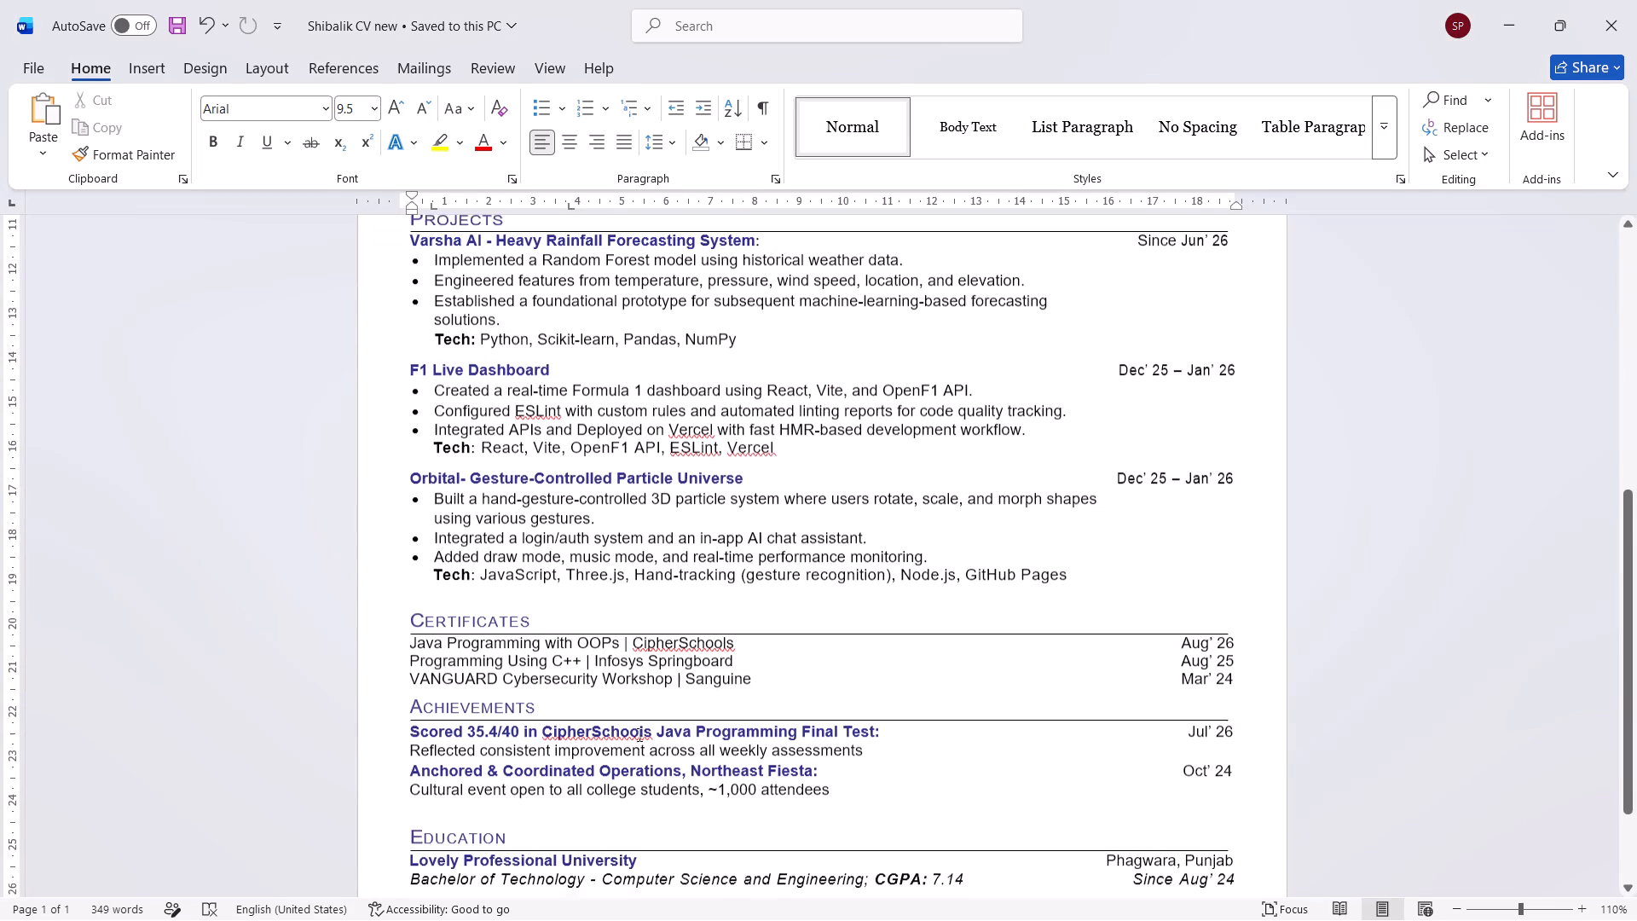
scroll(638, 734, "down", 1)
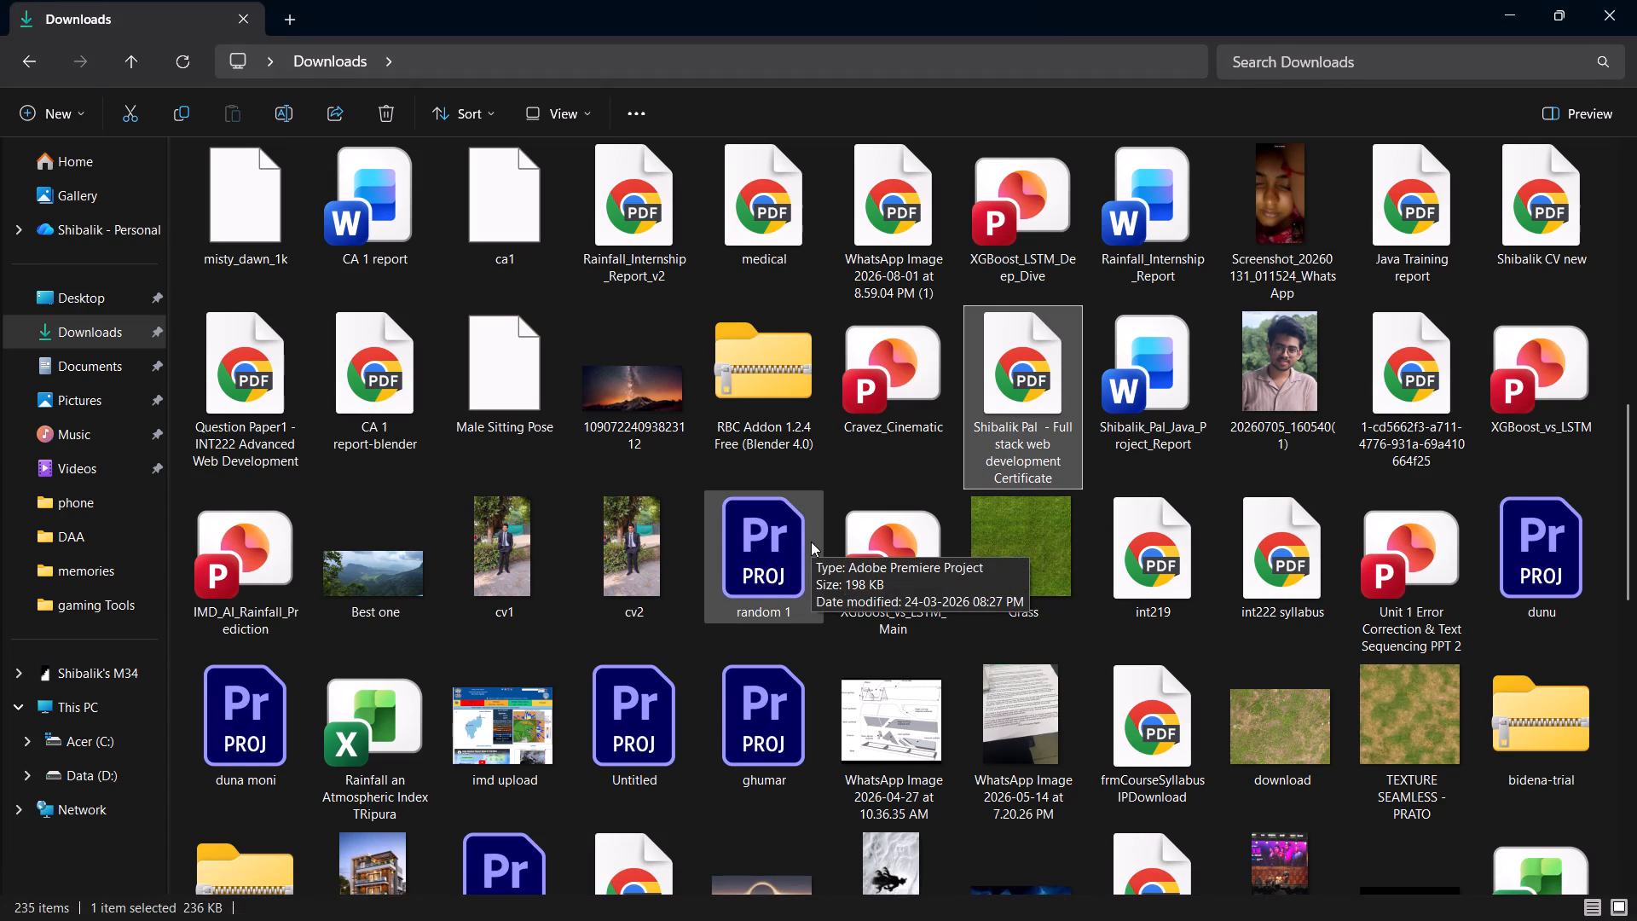
Switch to File Explorer and look through the Downloads folder for further supporting documents for the CV.
scroll(811, 542, "down", 1)
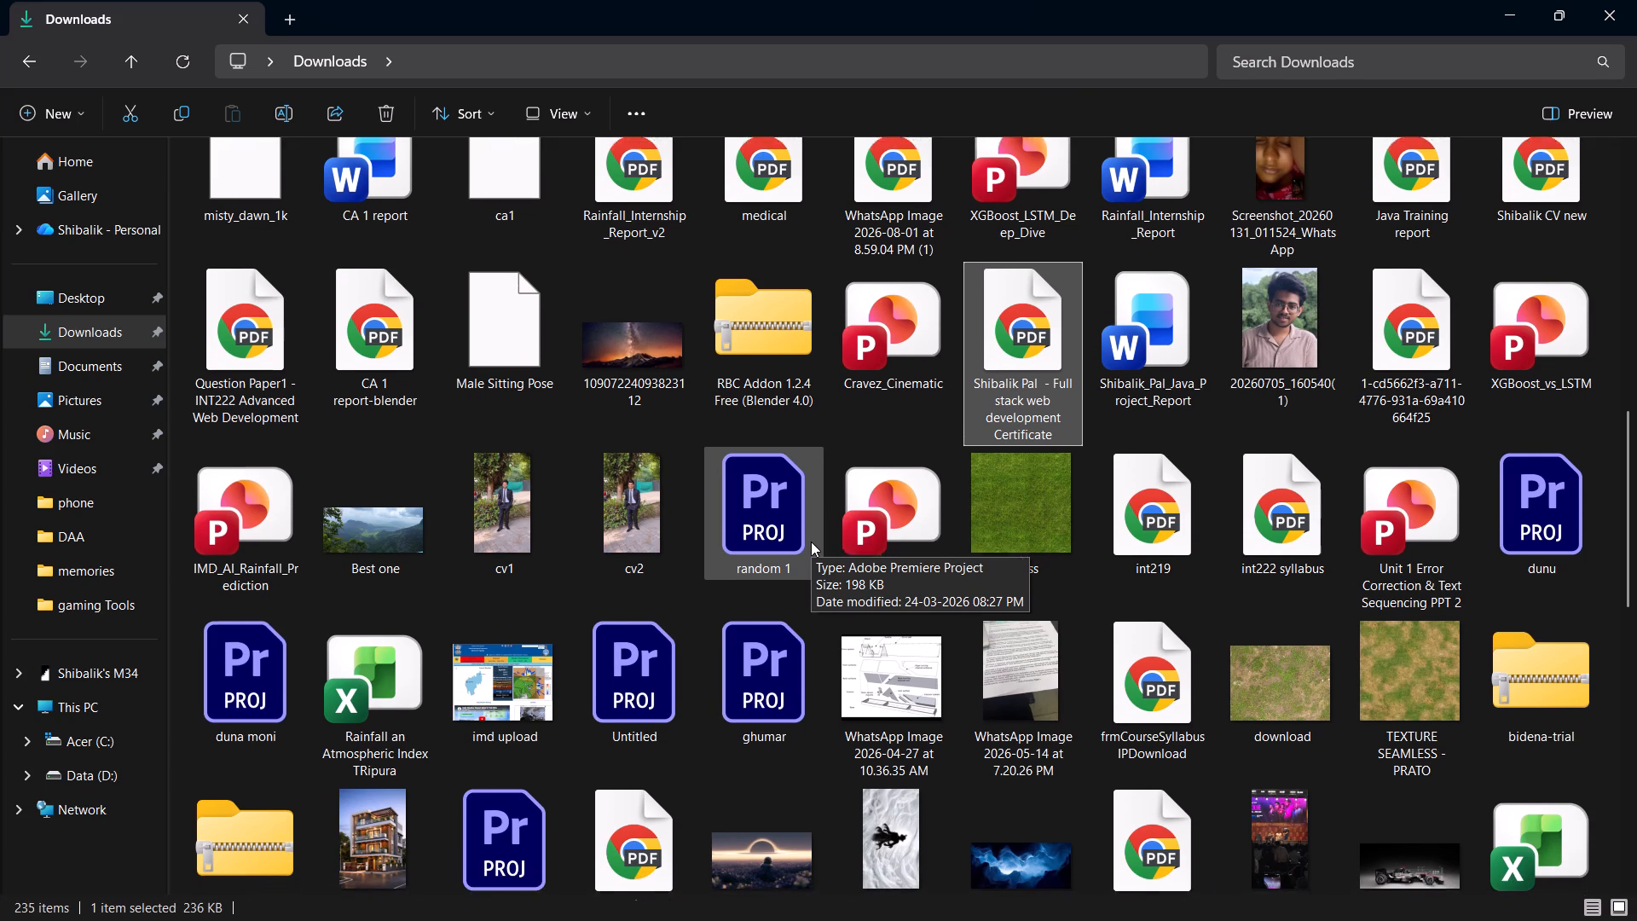
scroll(811, 542, "down", 1)
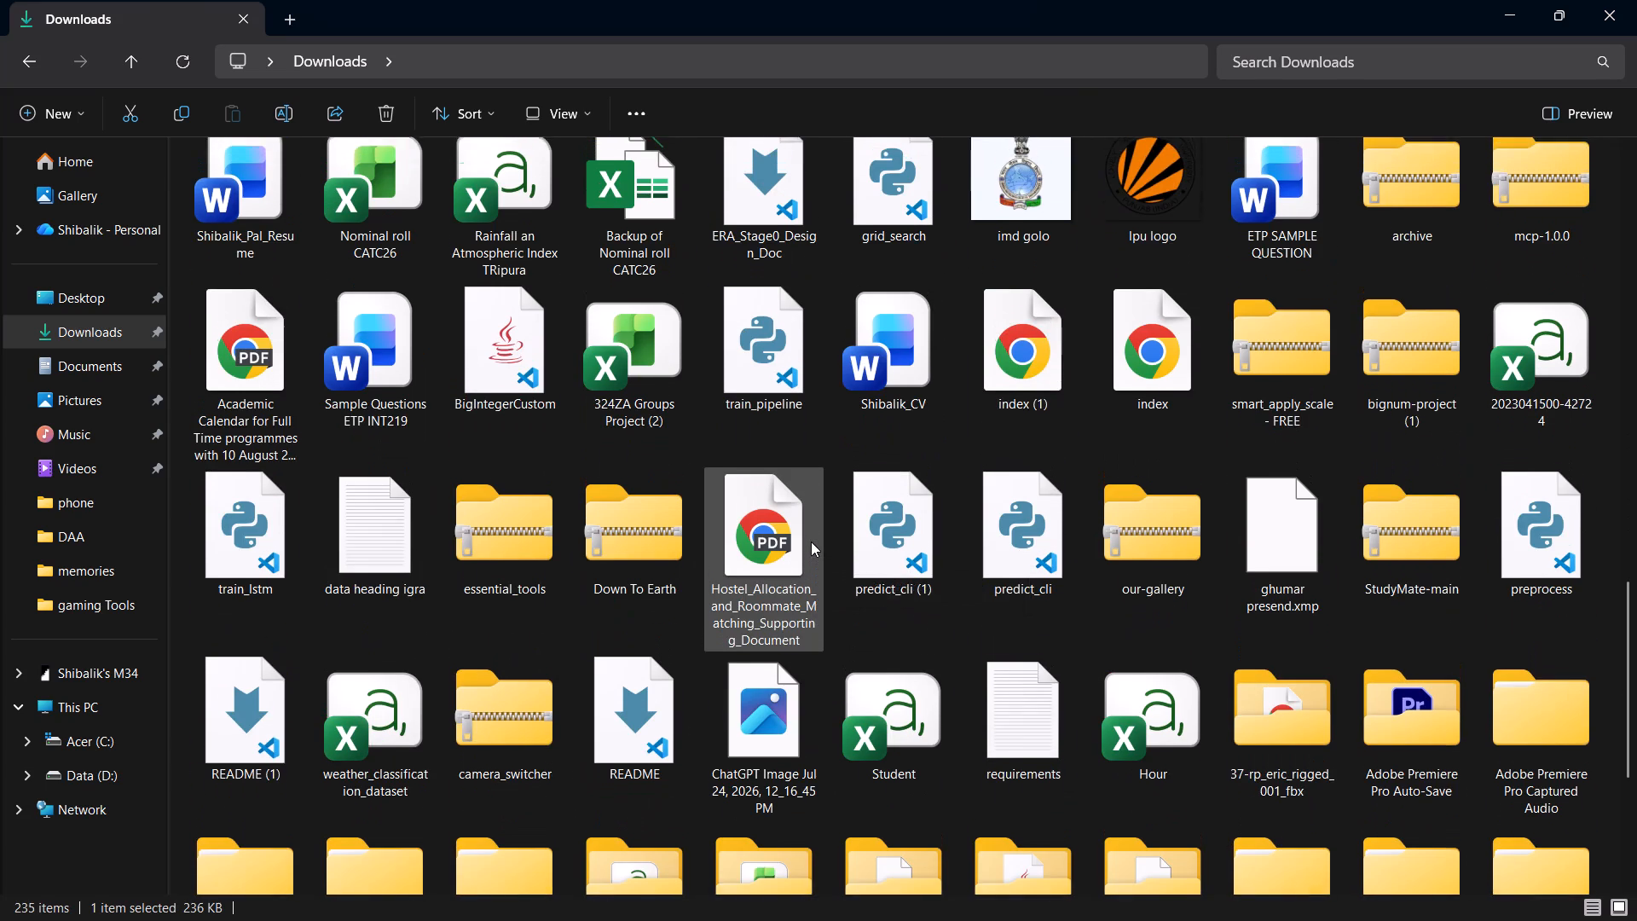
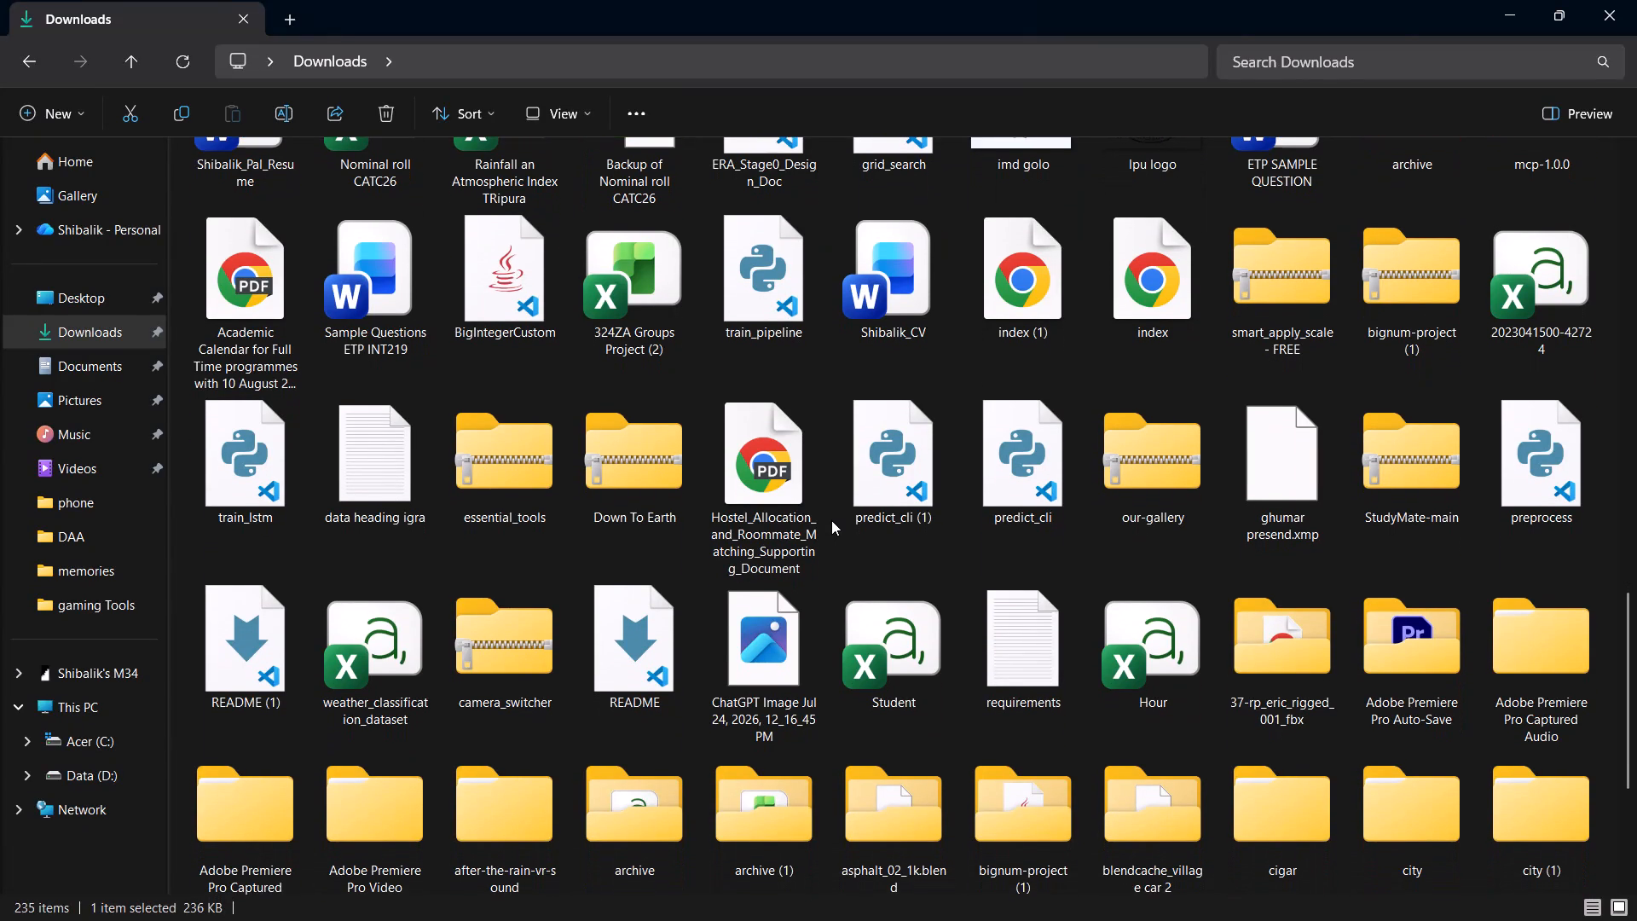
Look through the older files and folders in Downloads for further certificates or reports that support the CV.
scroll(831, 520, "down", 1)
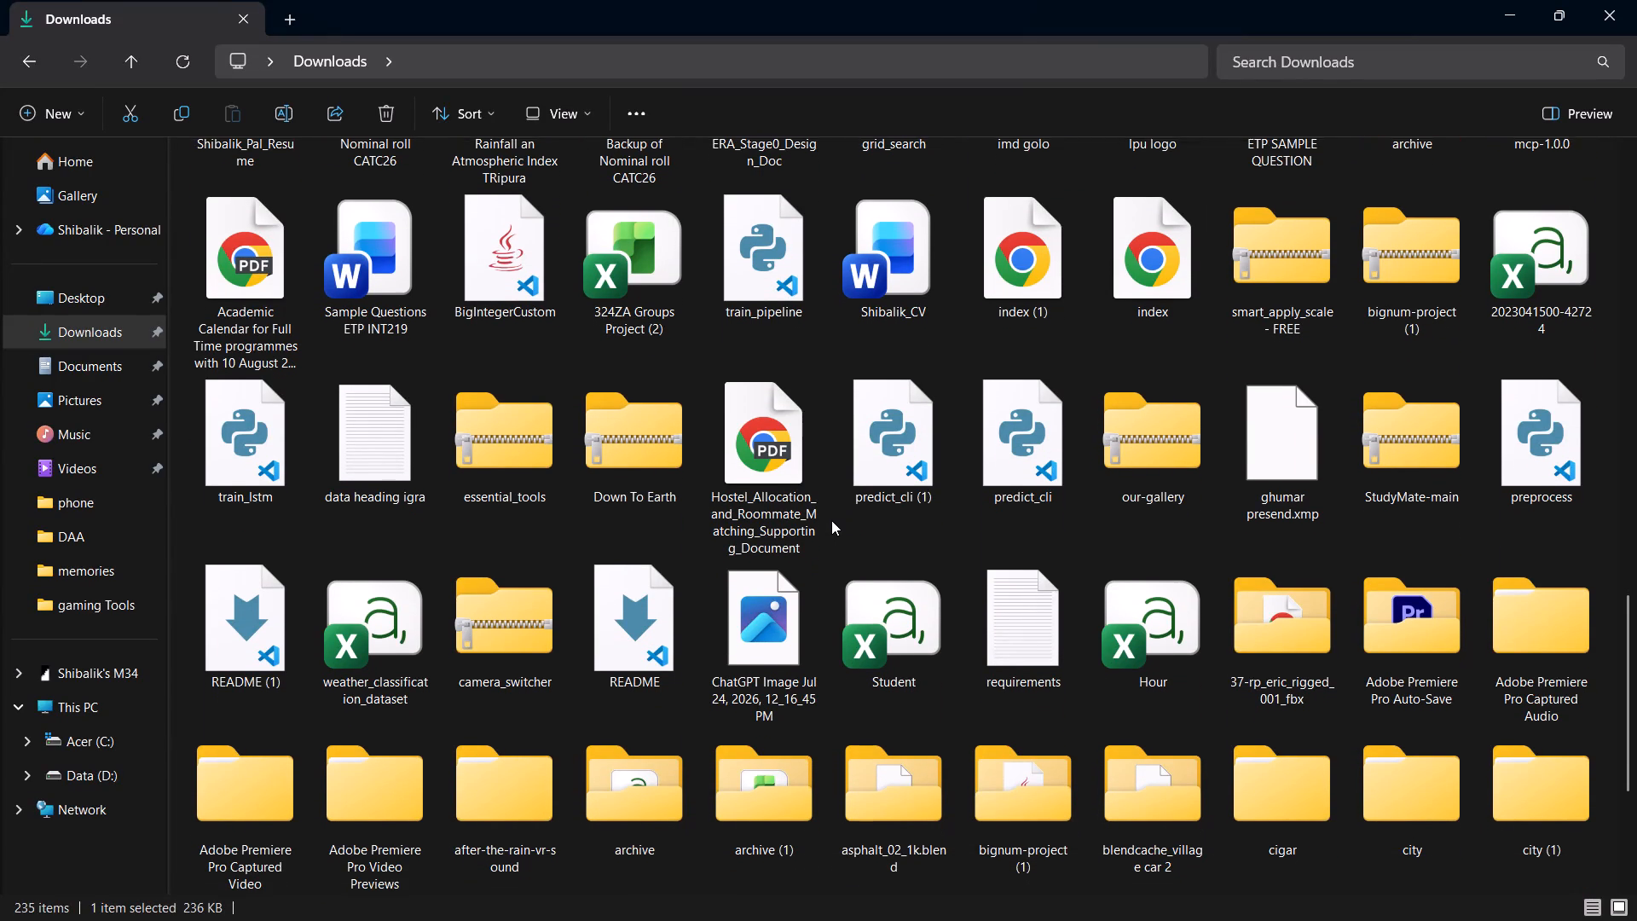
scroll(831, 520, "down", 2)
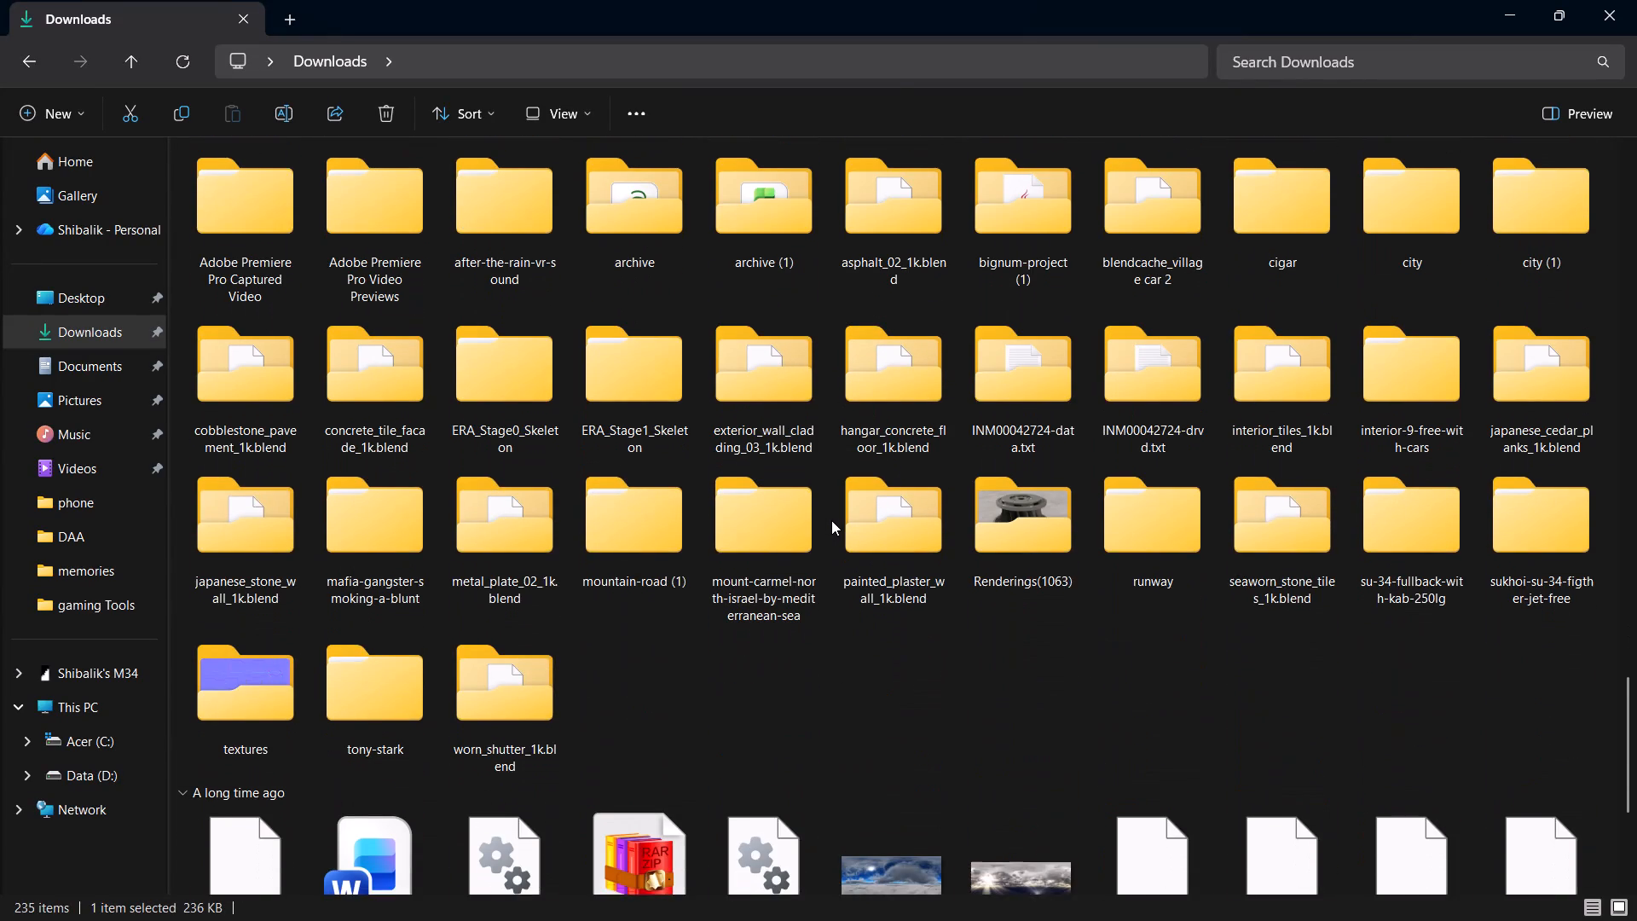
scroll(831, 520, "down", 3)
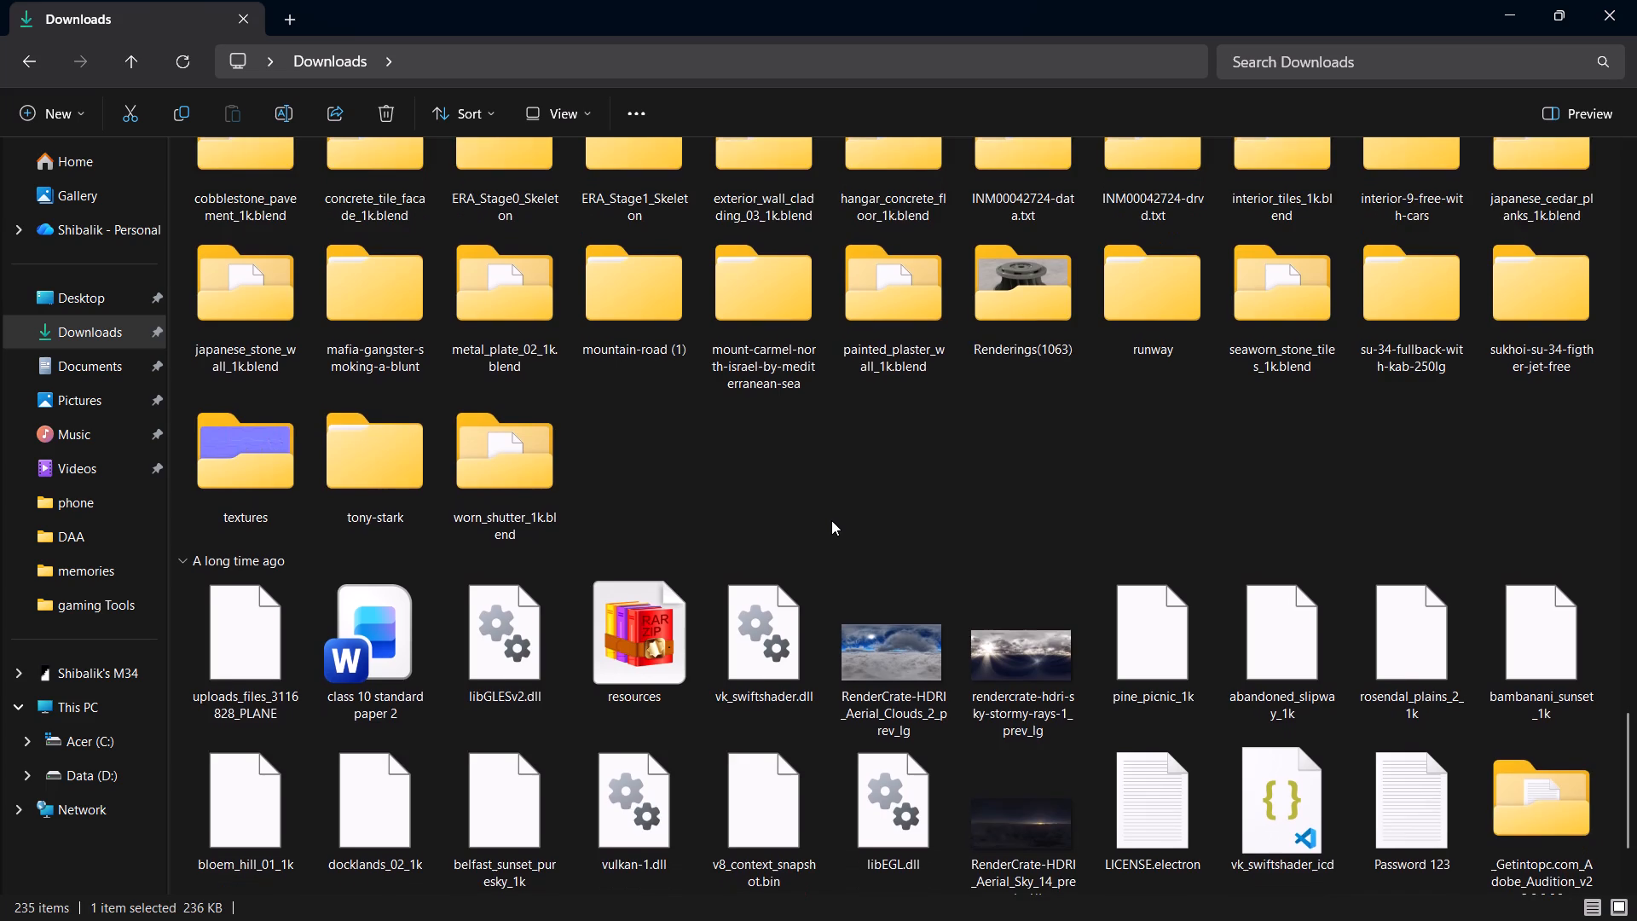
scroll(831, 520, "down", 3)
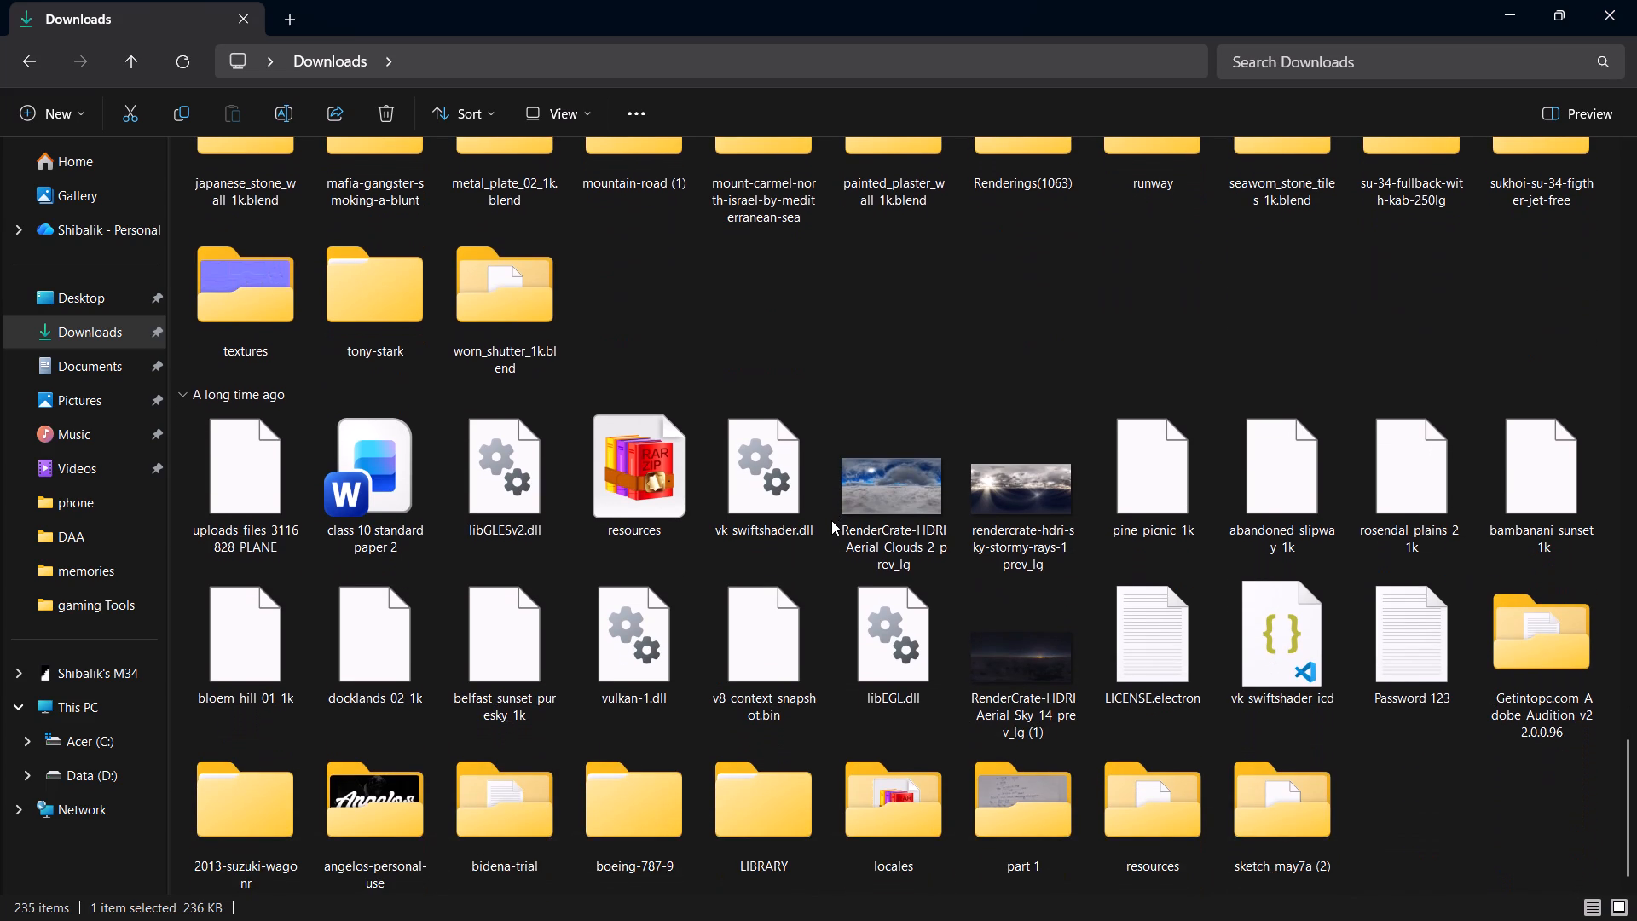
scroll(831, 520, "down", 1)
scroll(831, 520, "up", 1)
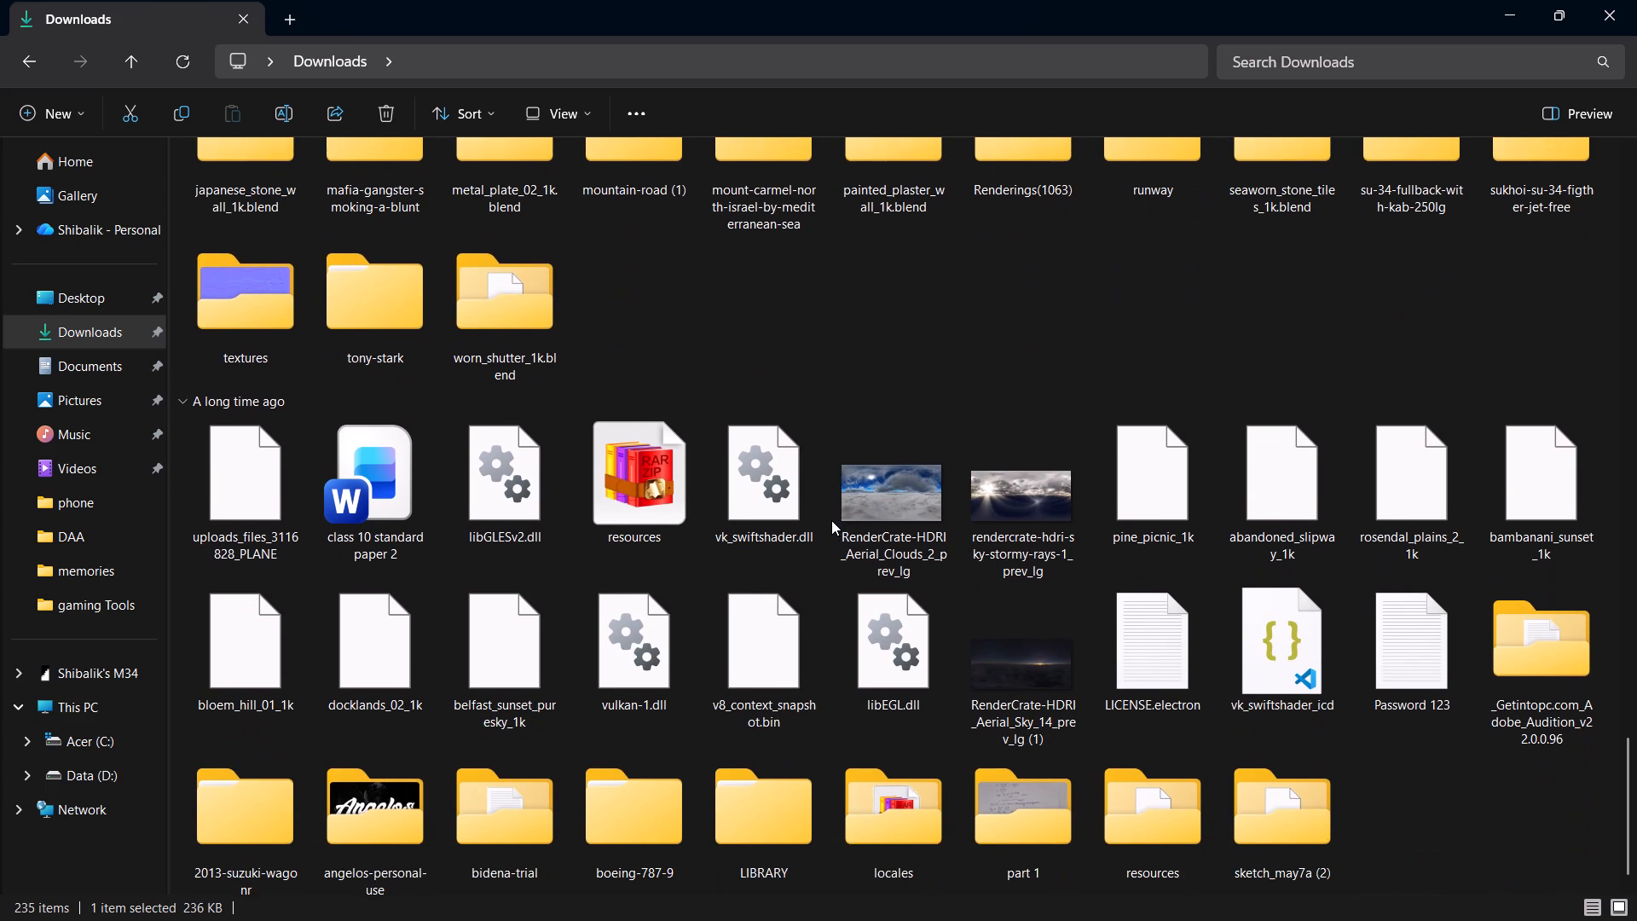
scroll(831, 520, "up", 3)
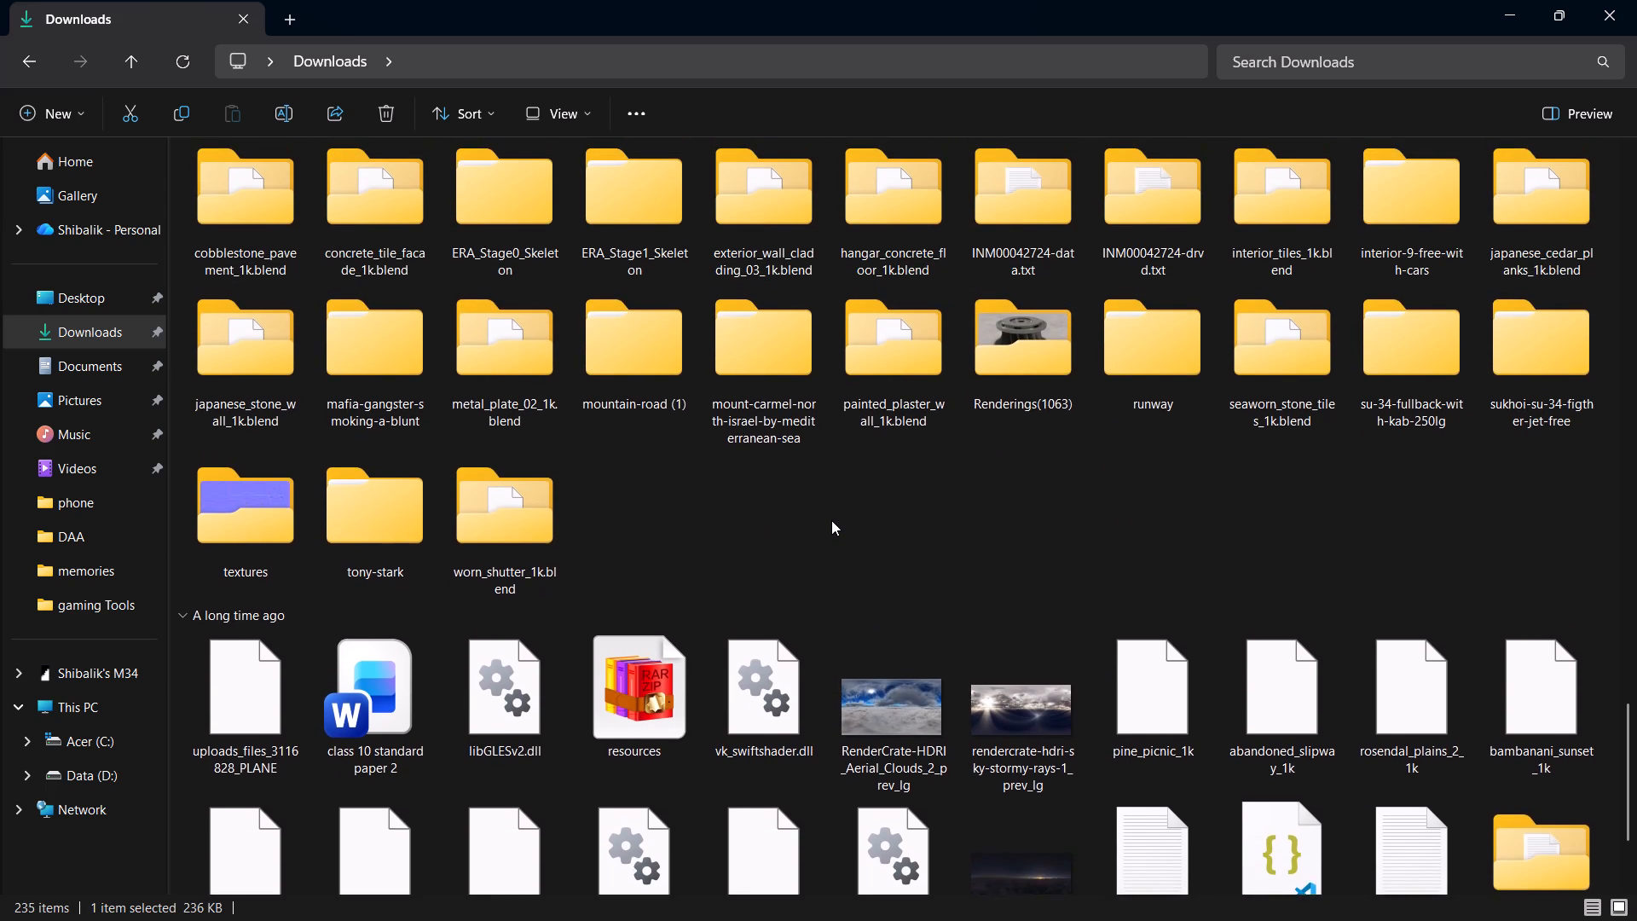
scroll(831, 520, "up", 3)
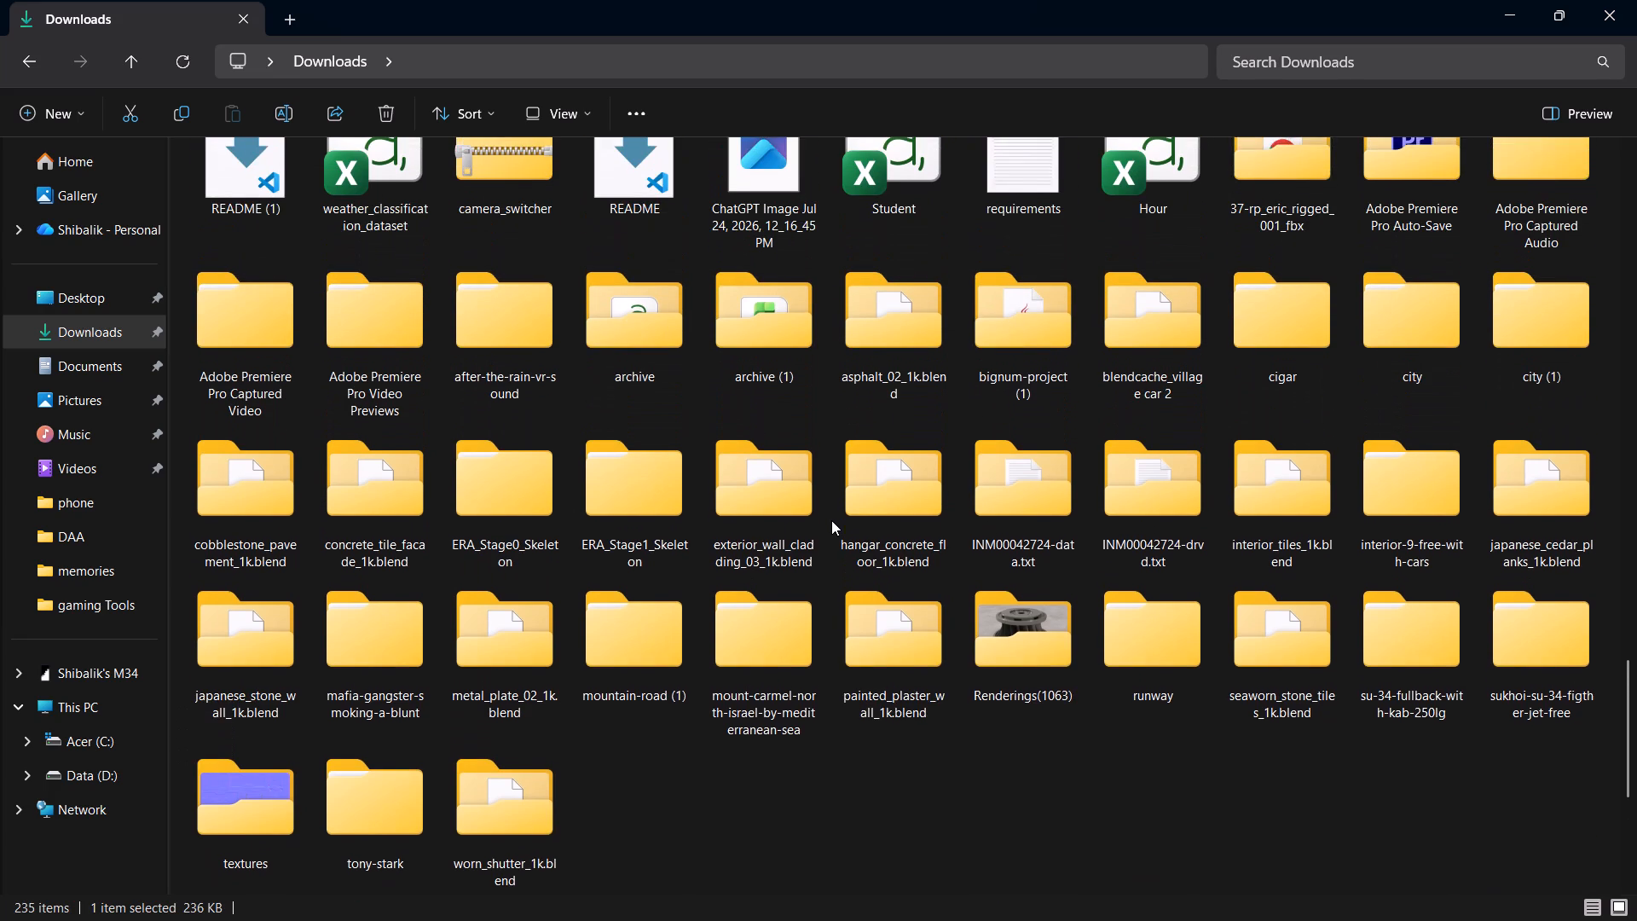
scroll(831, 520, "up", 2)
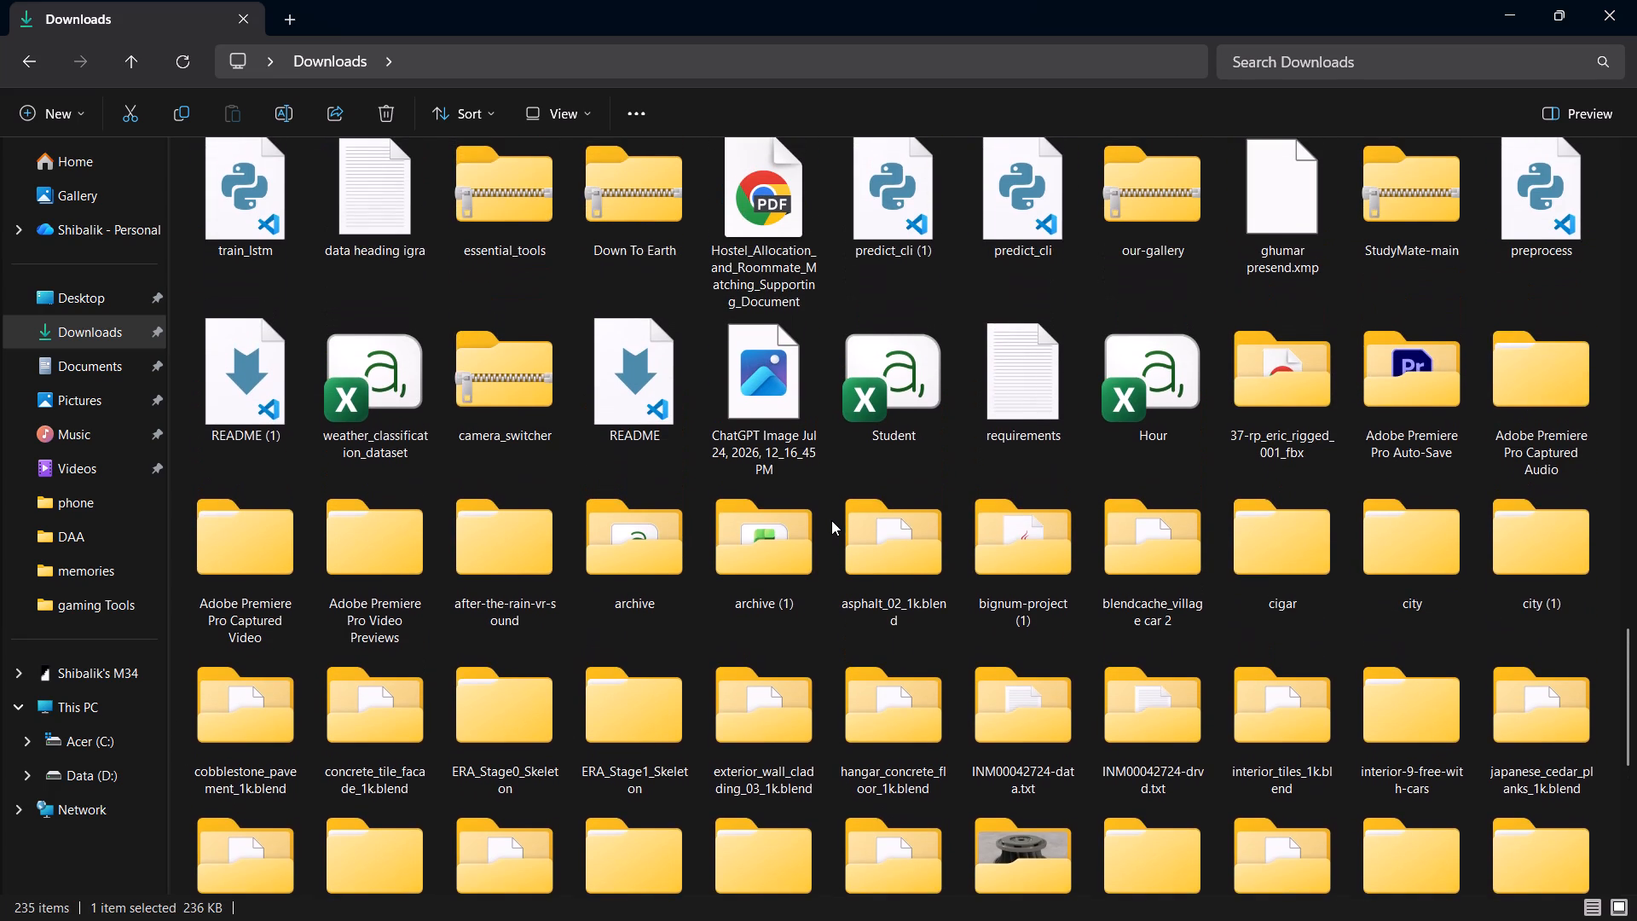
scroll(820, 479, "up", 2)
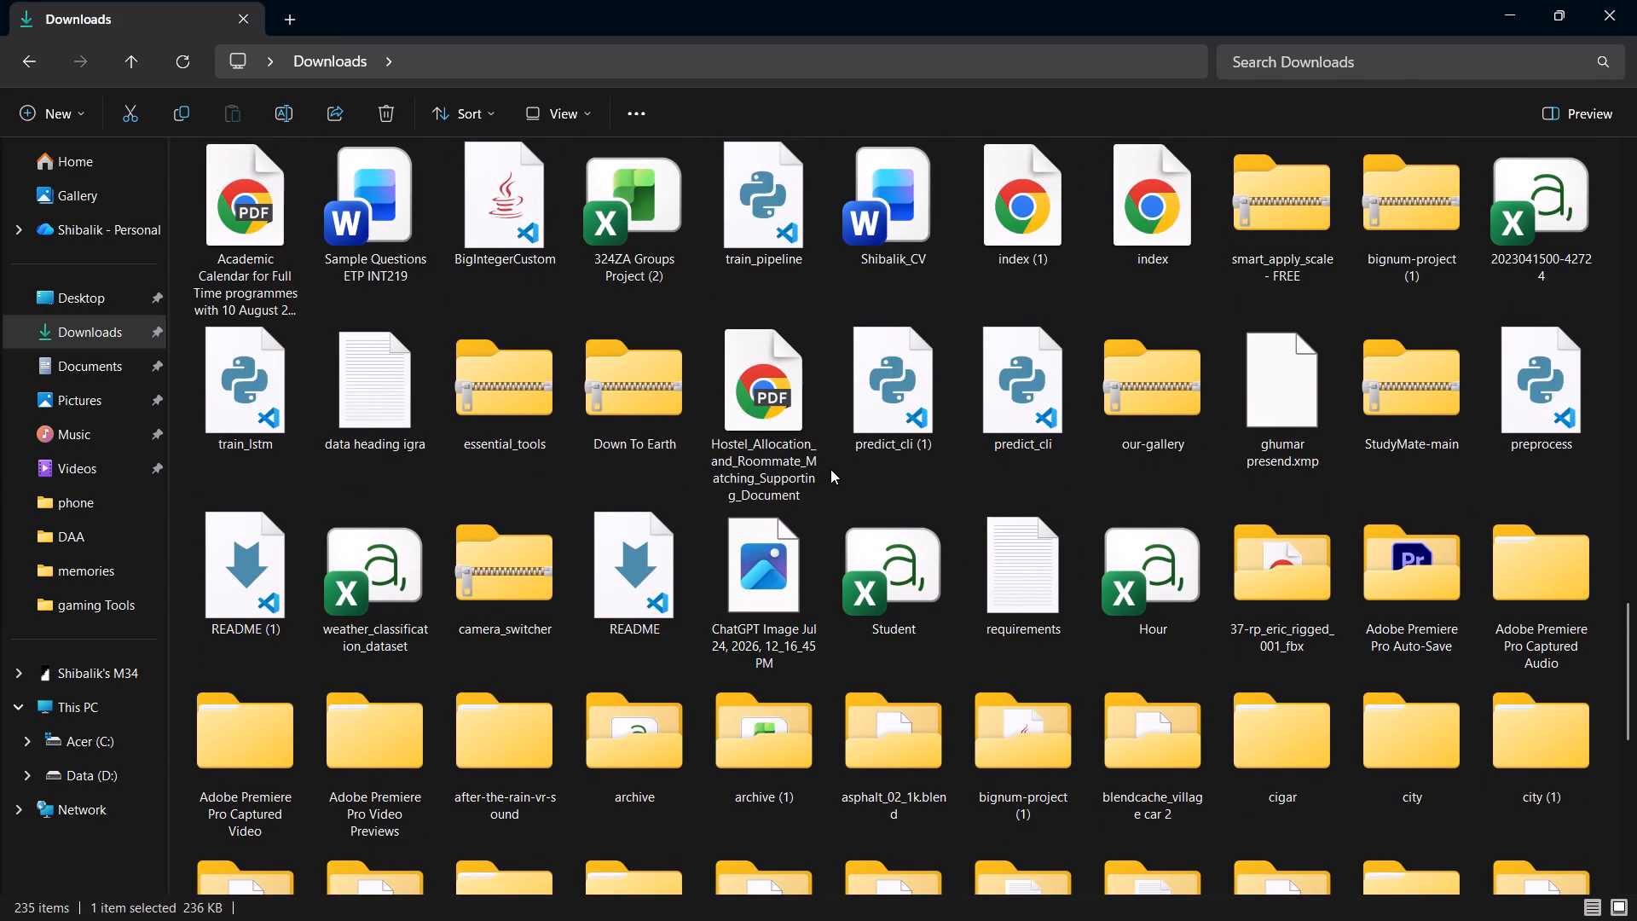
scroll(830, 469, "up", 2)
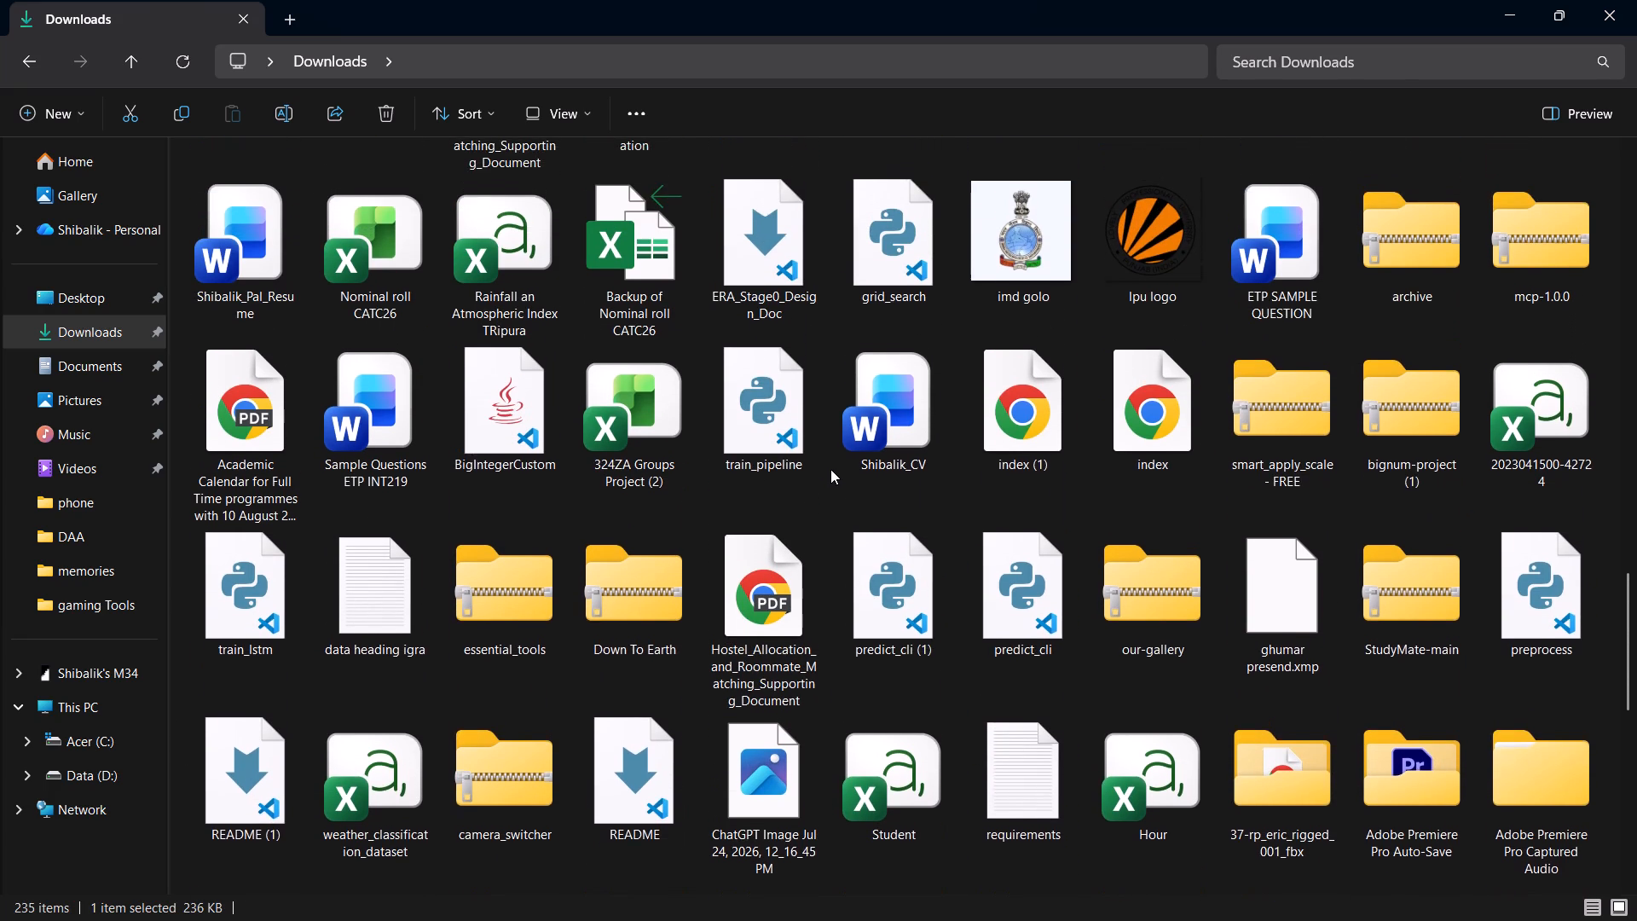
scroll(830, 469, "up", 2)
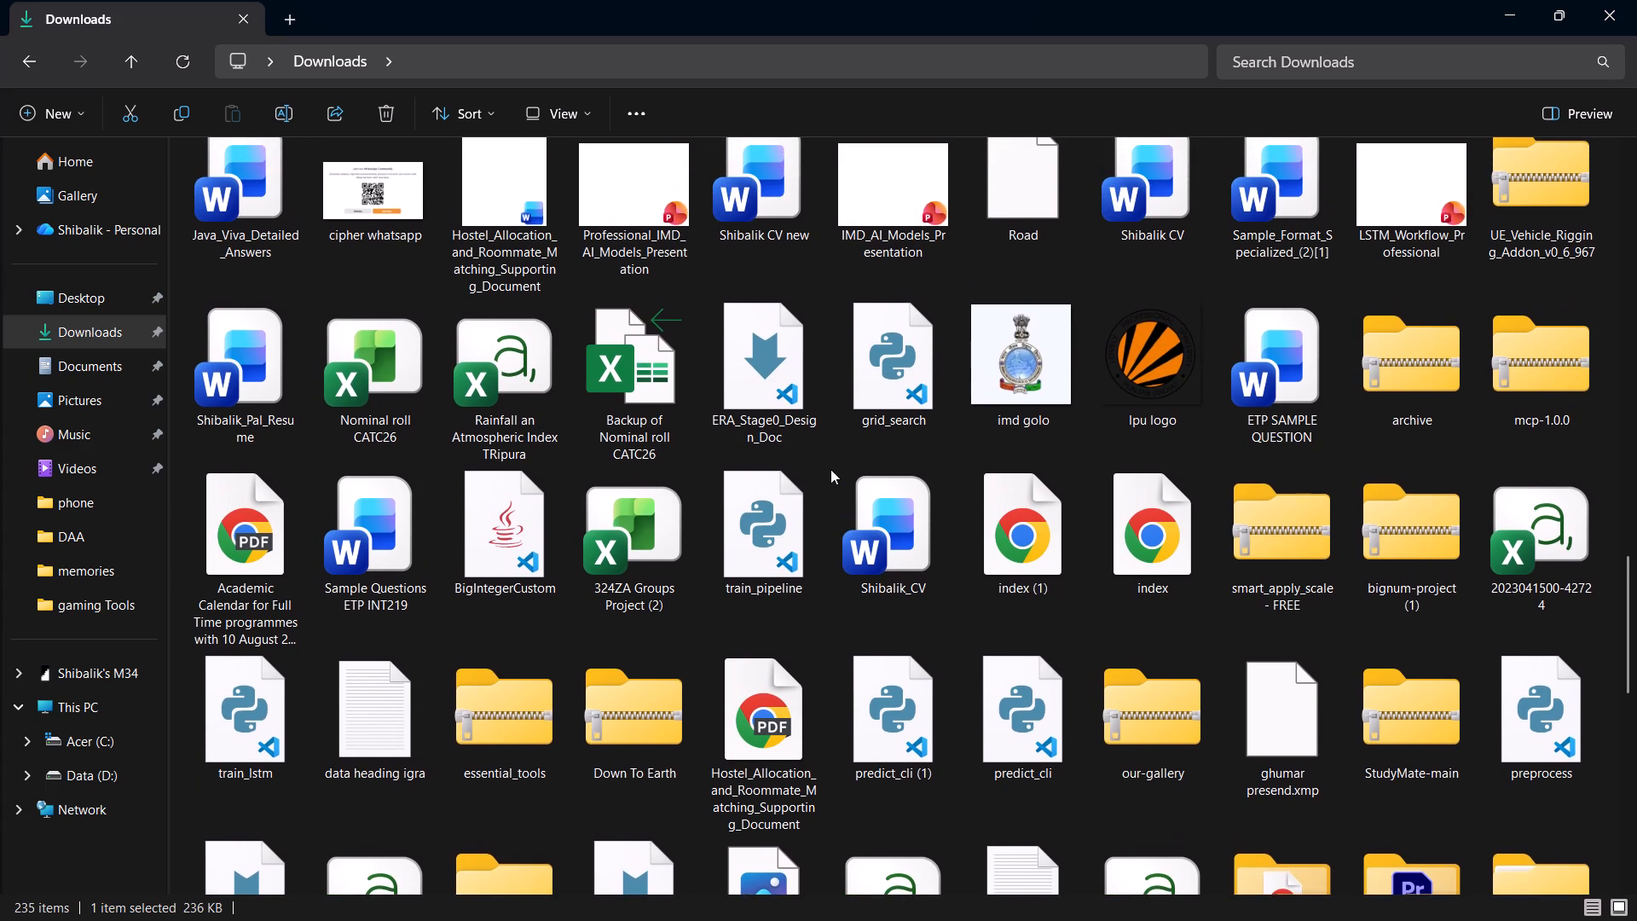
scroll(830, 469, "up", 1)
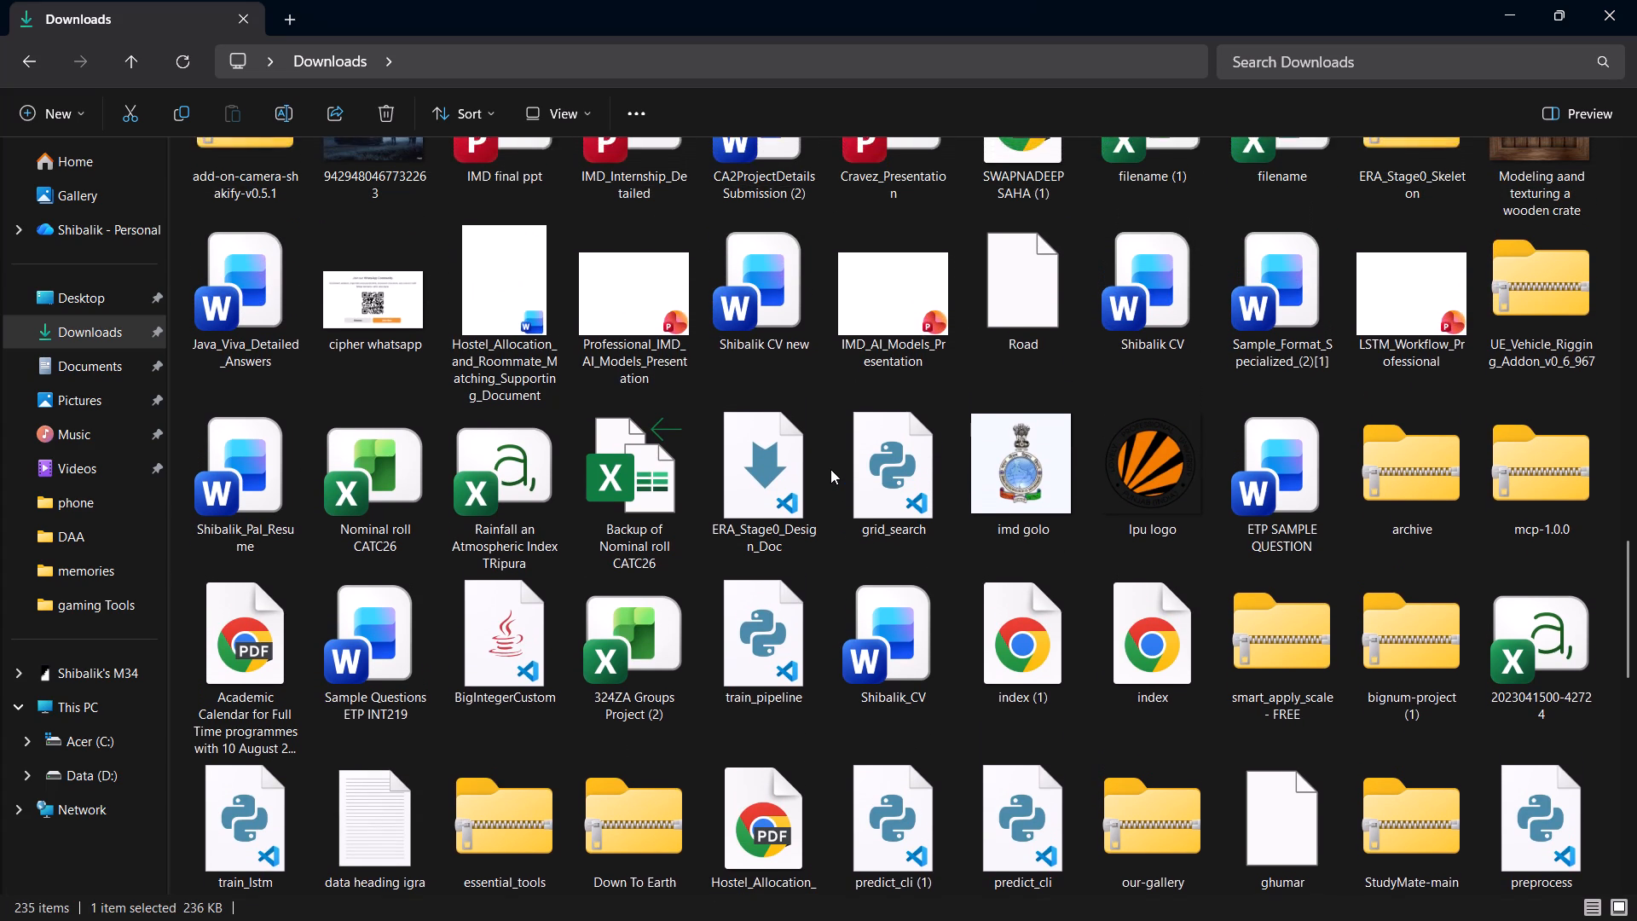
scroll(830, 469, "up", 1)
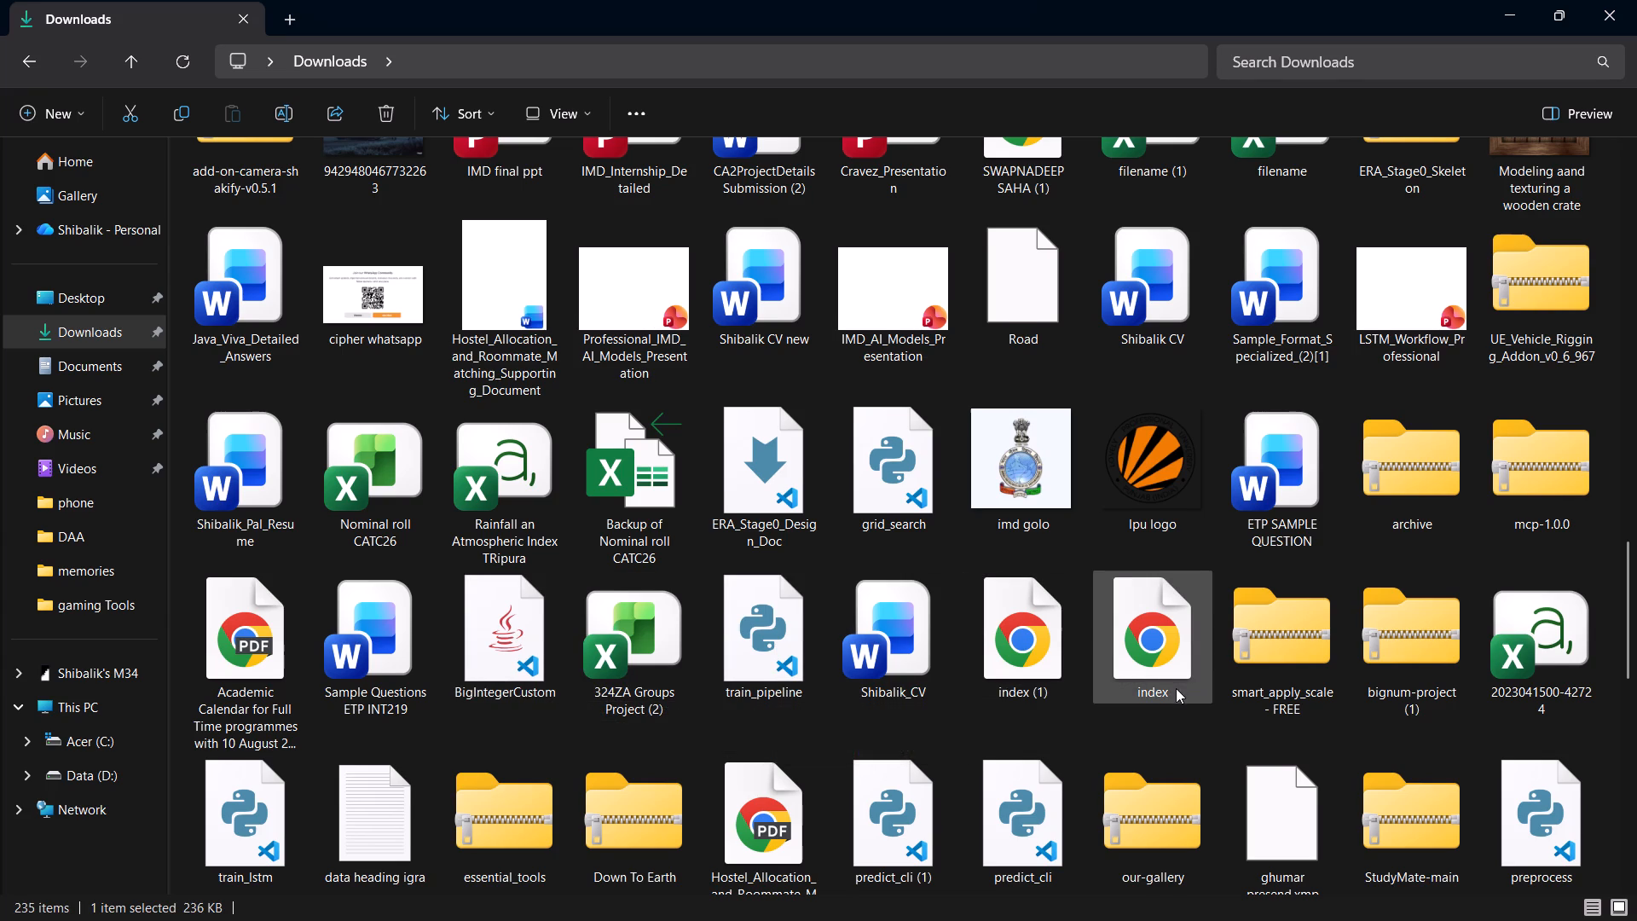
scroll(1176, 688, "down", 1)
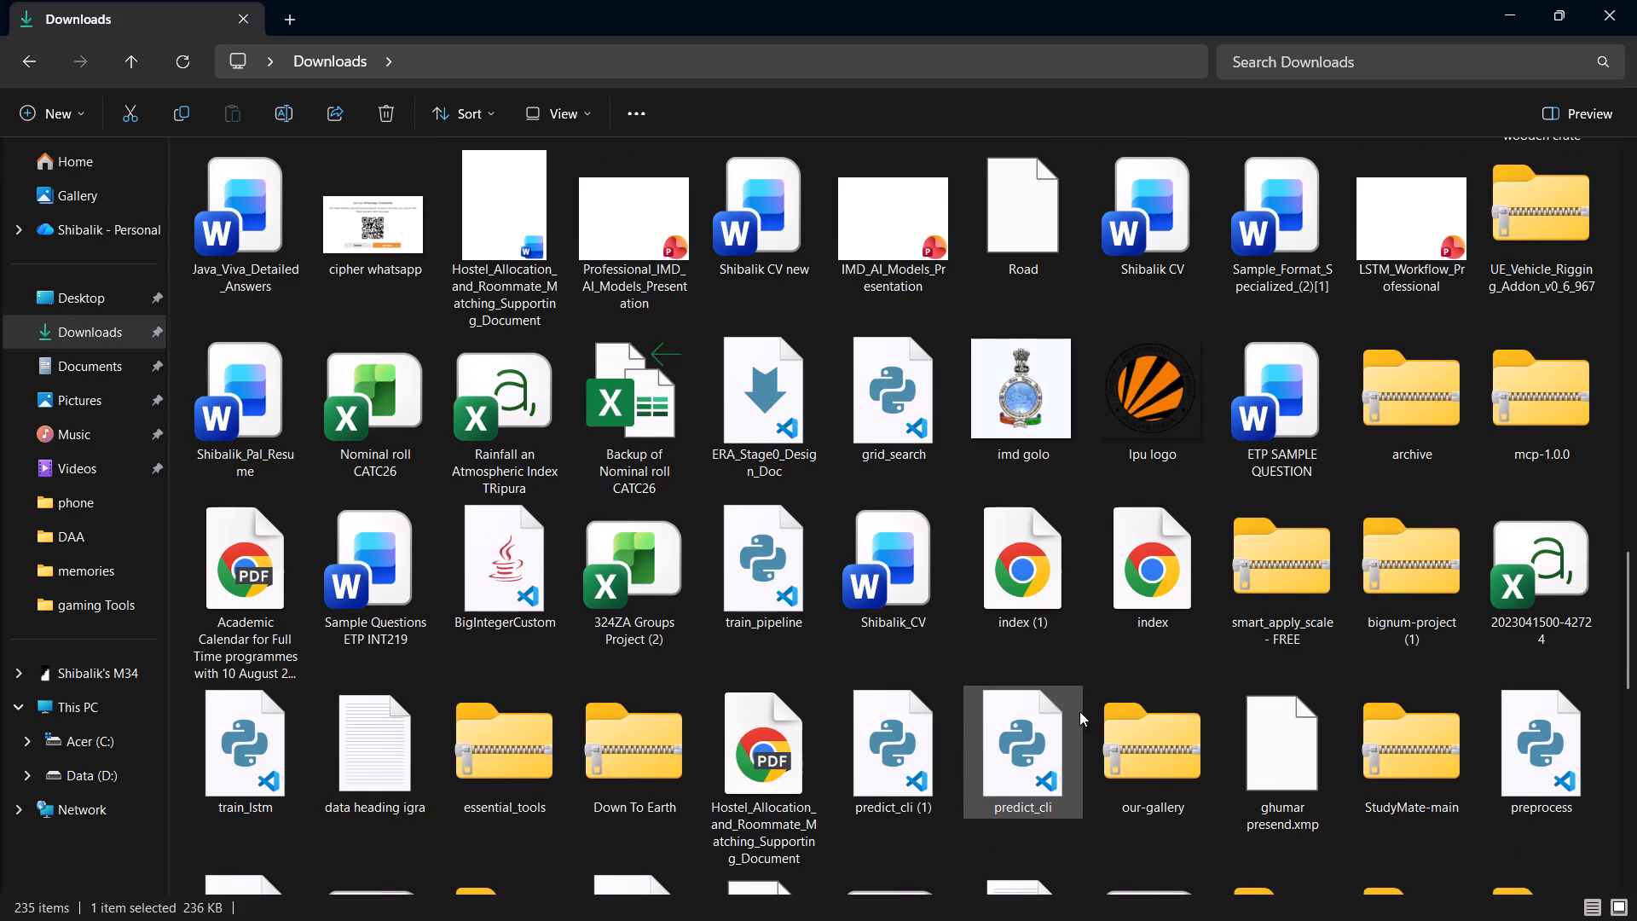
scroll(1077, 715, "down", 1)
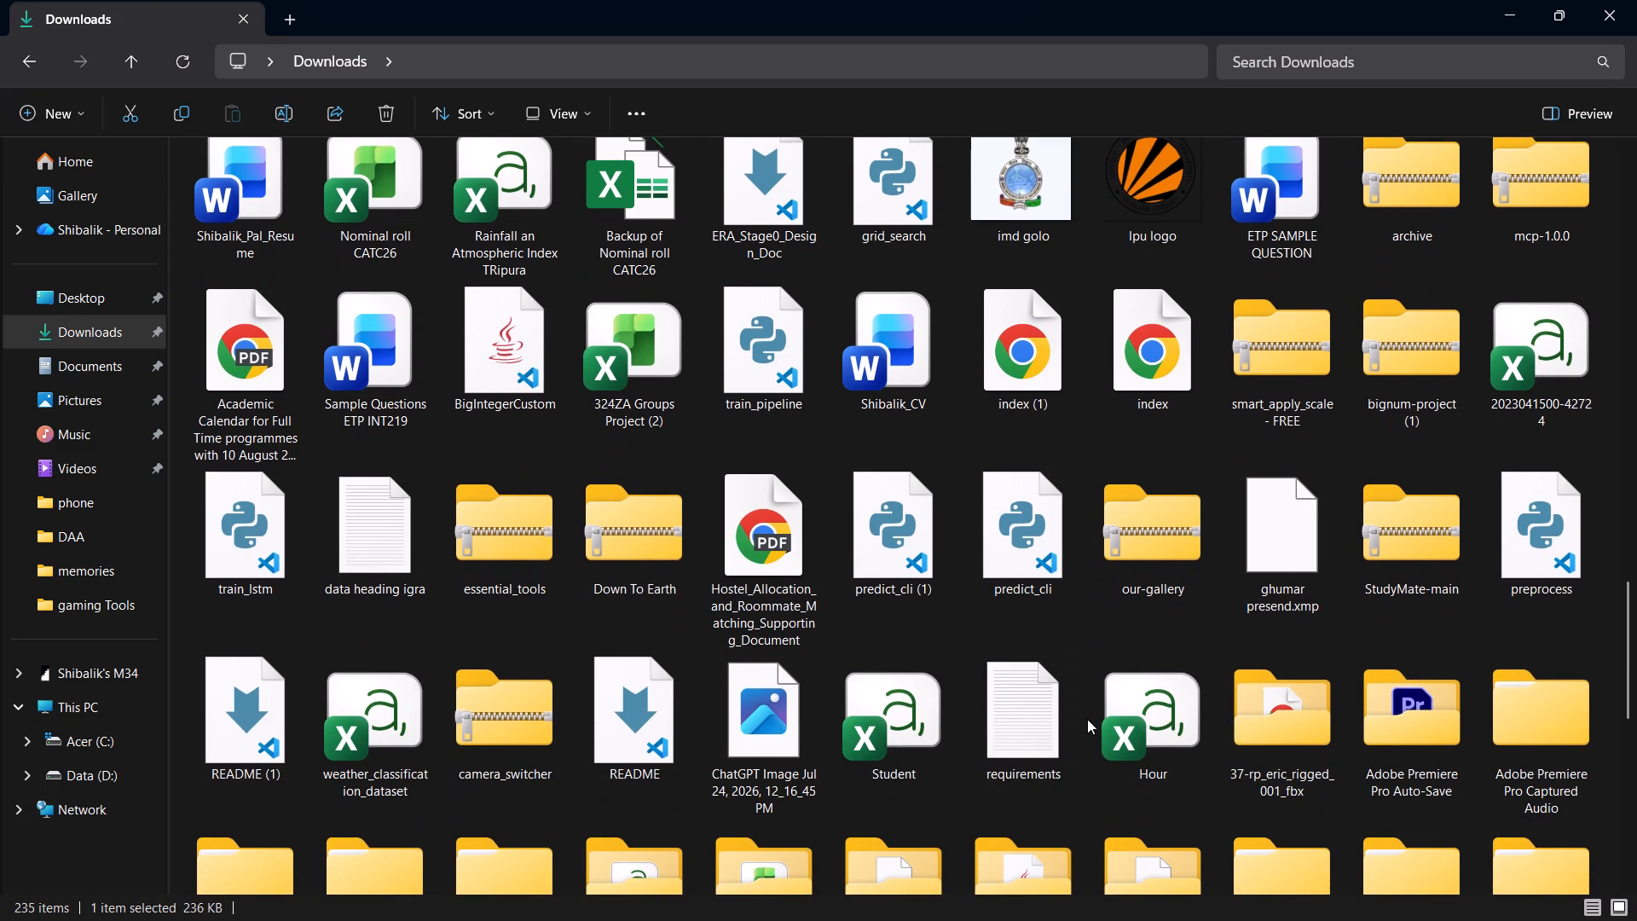
scroll(1091, 720, "down", 3)
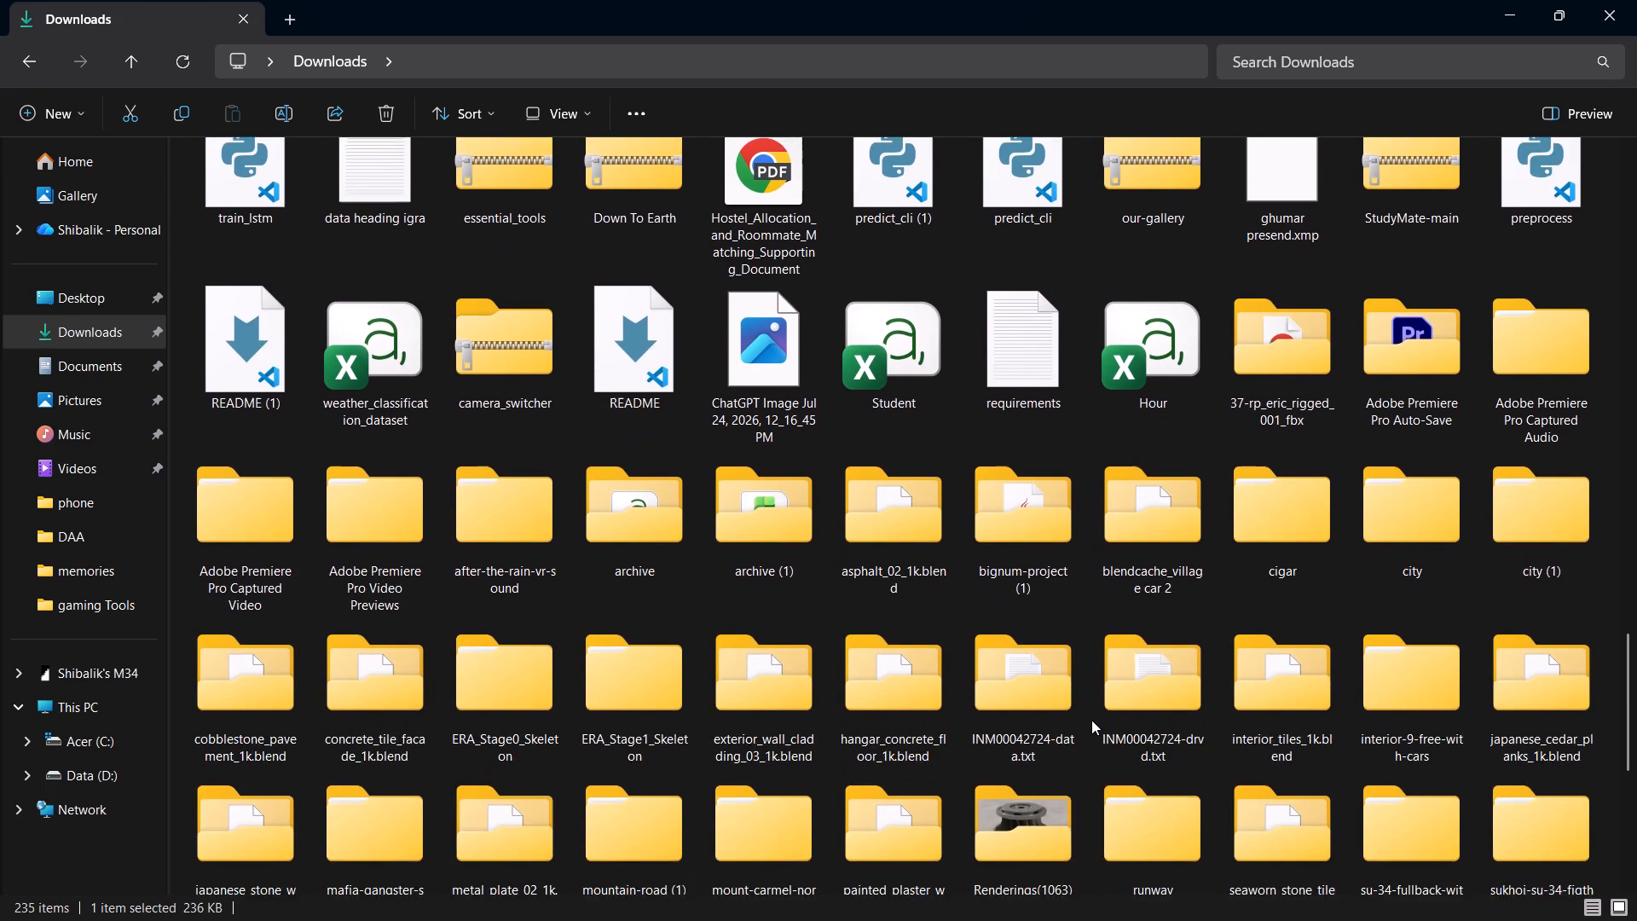
scroll(1091, 720, "down", 3)
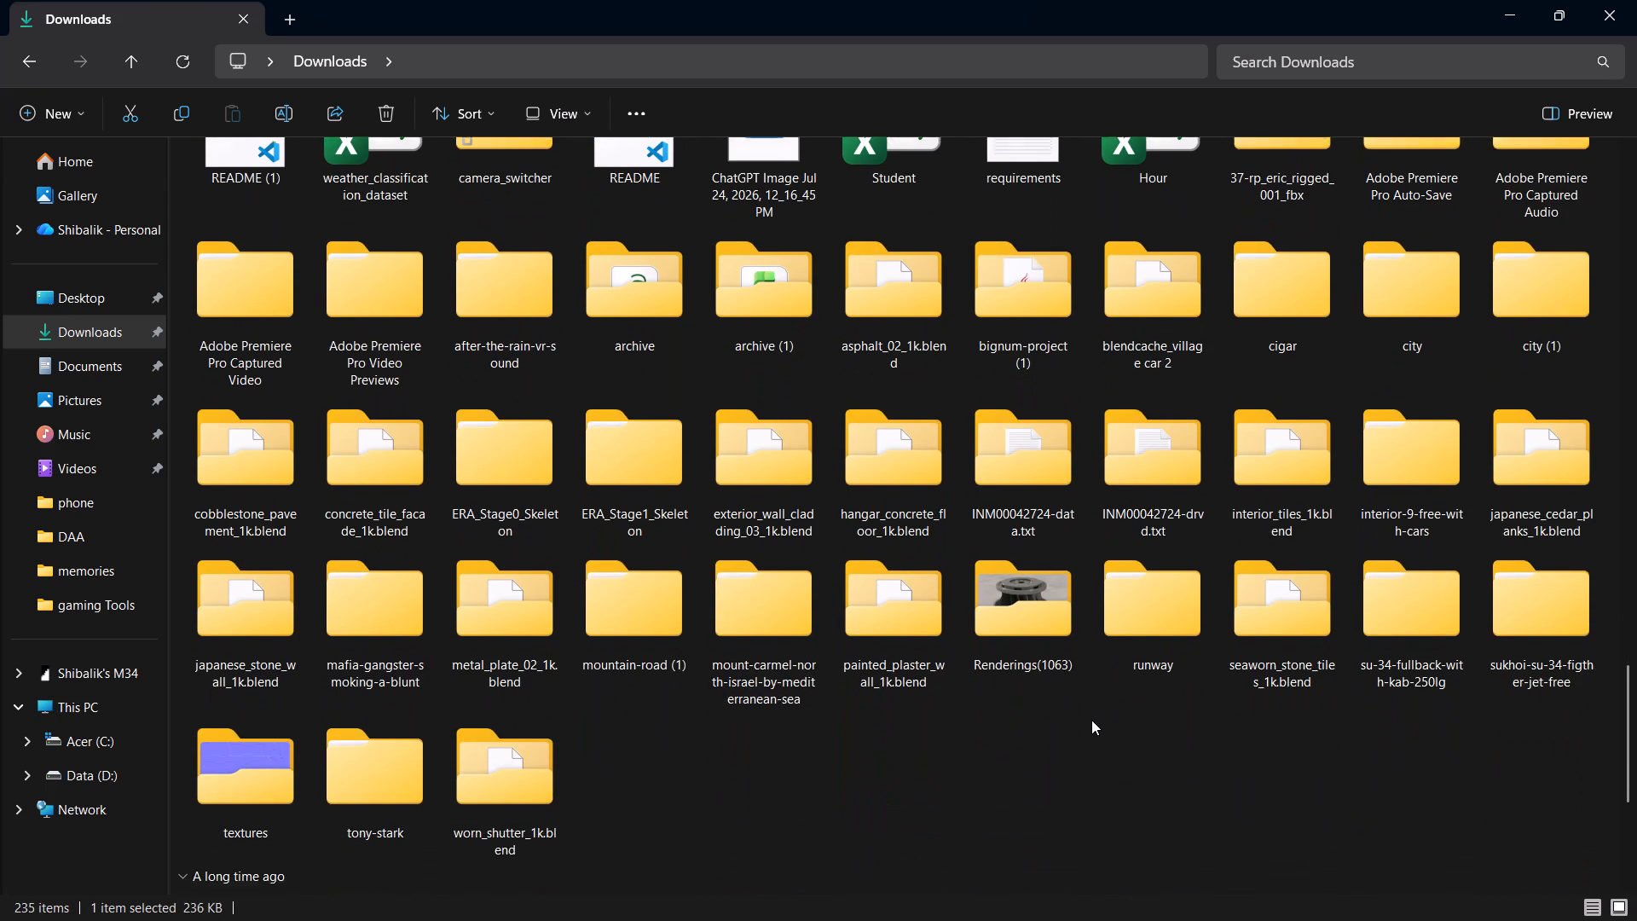
scroll(1091, 720, "down", 4)
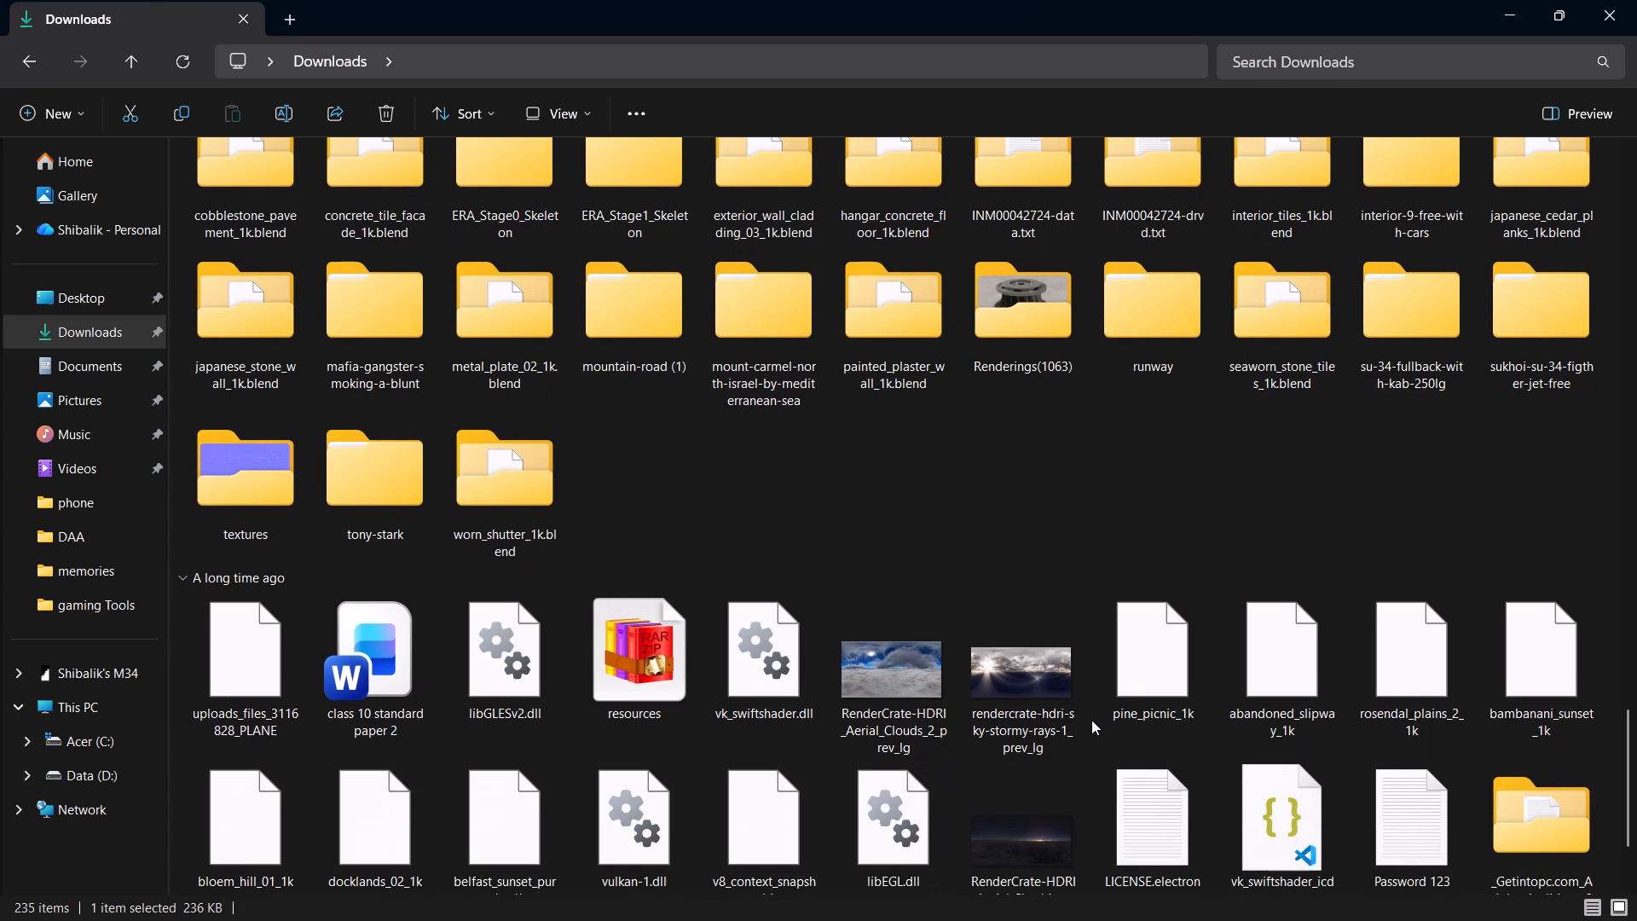
scroll(1091, 720, "down", 1)
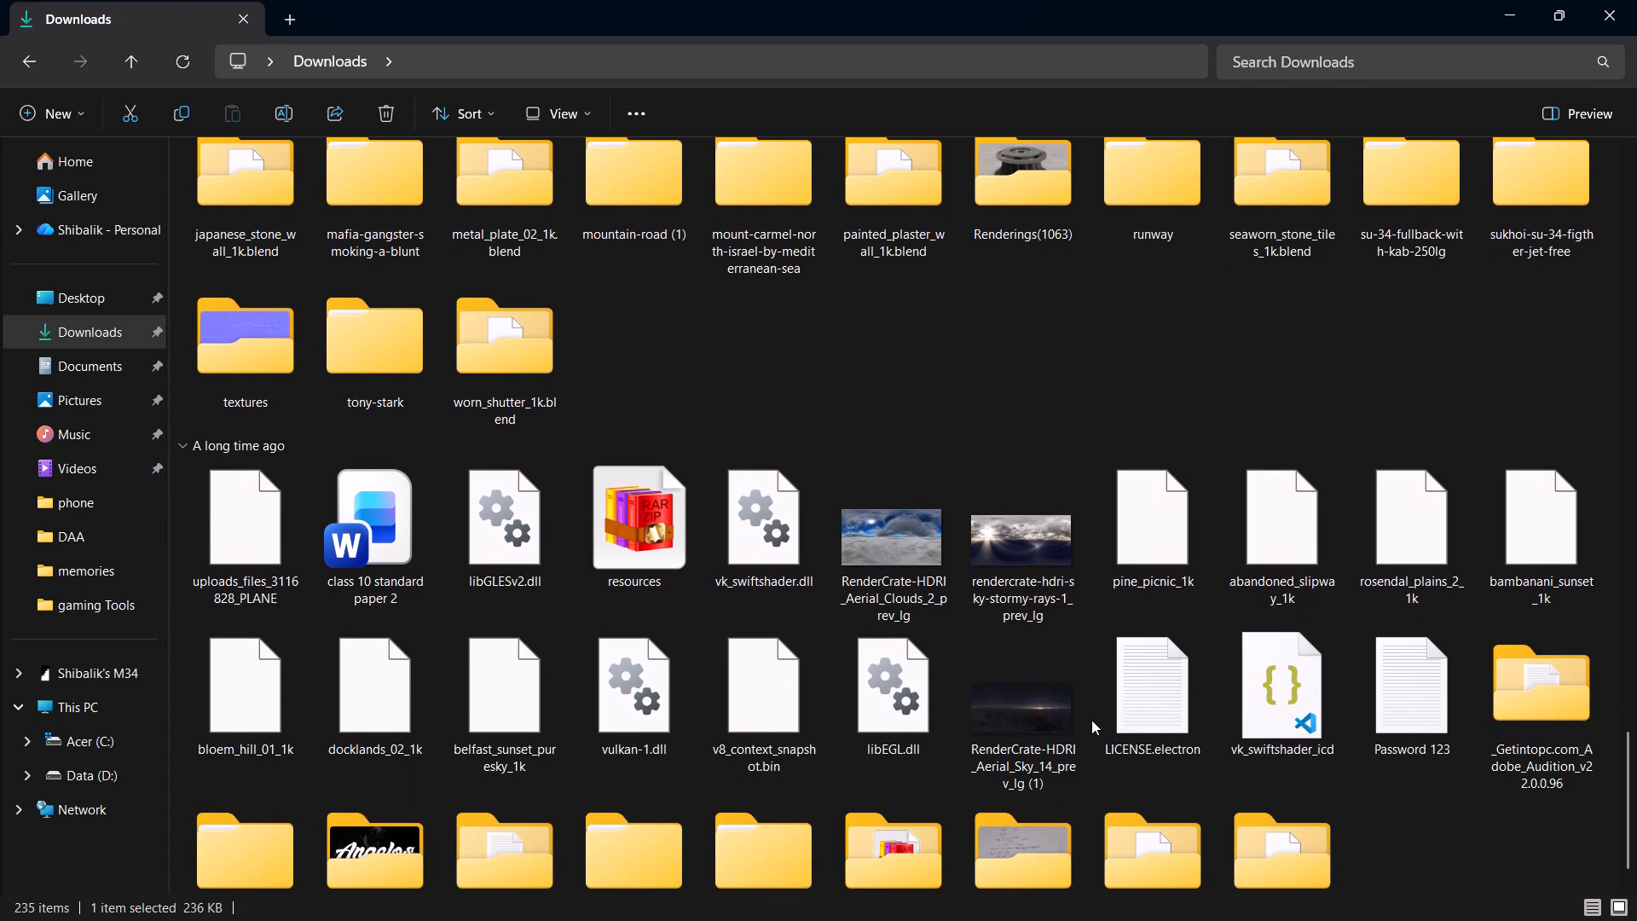
scroll(1091, 720, "down", 3)
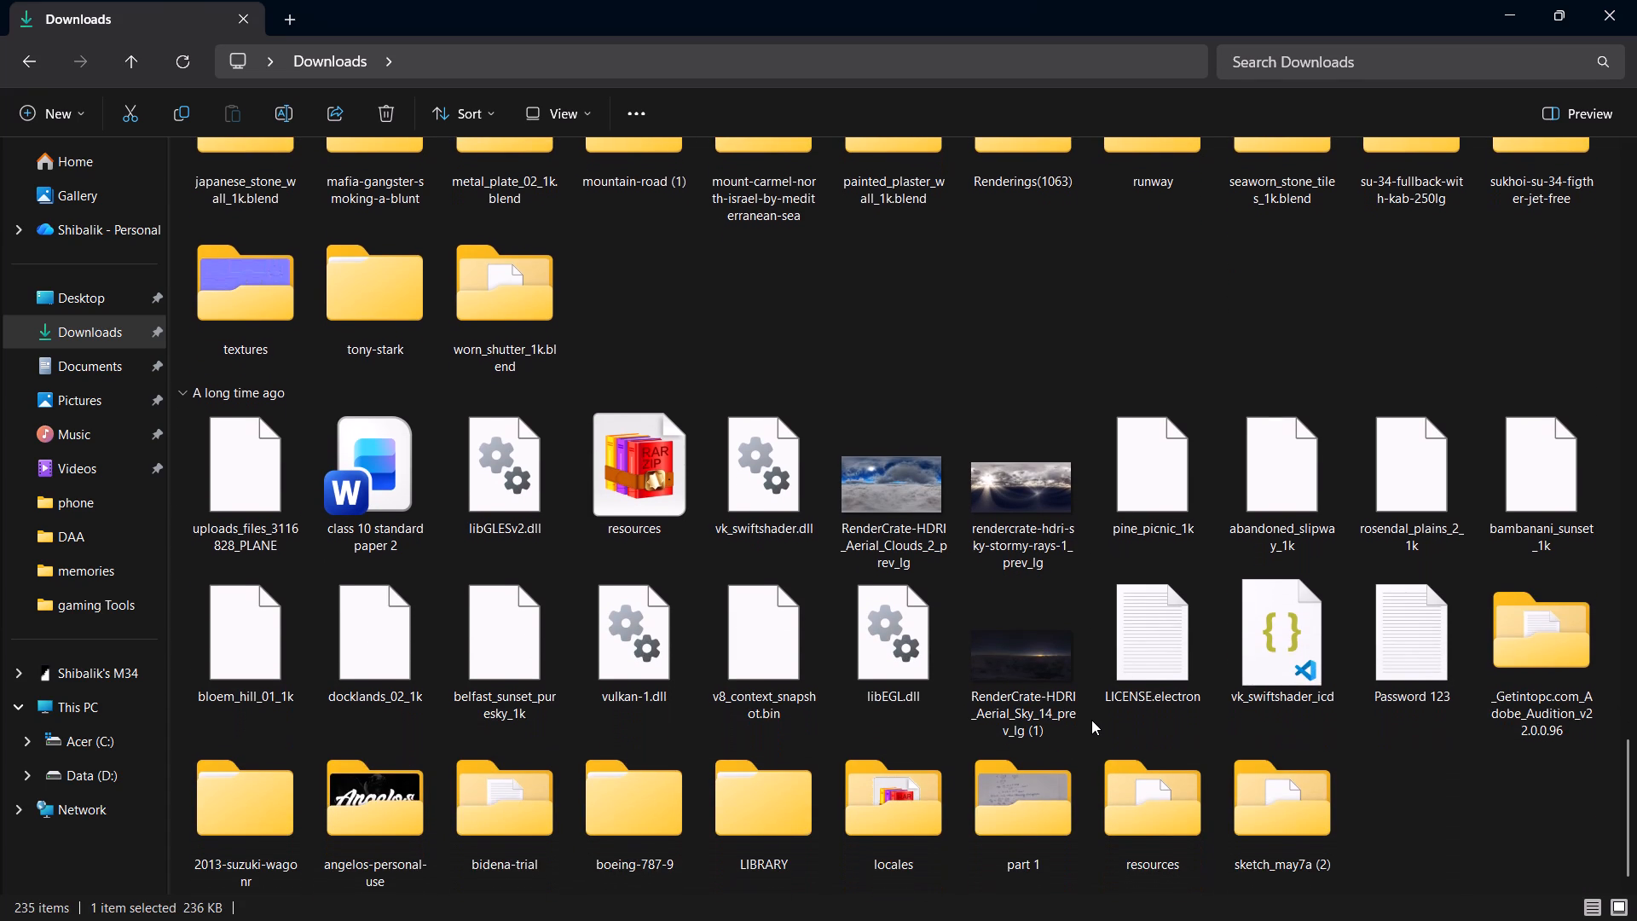
scroll(1091, 720, "down", 1)
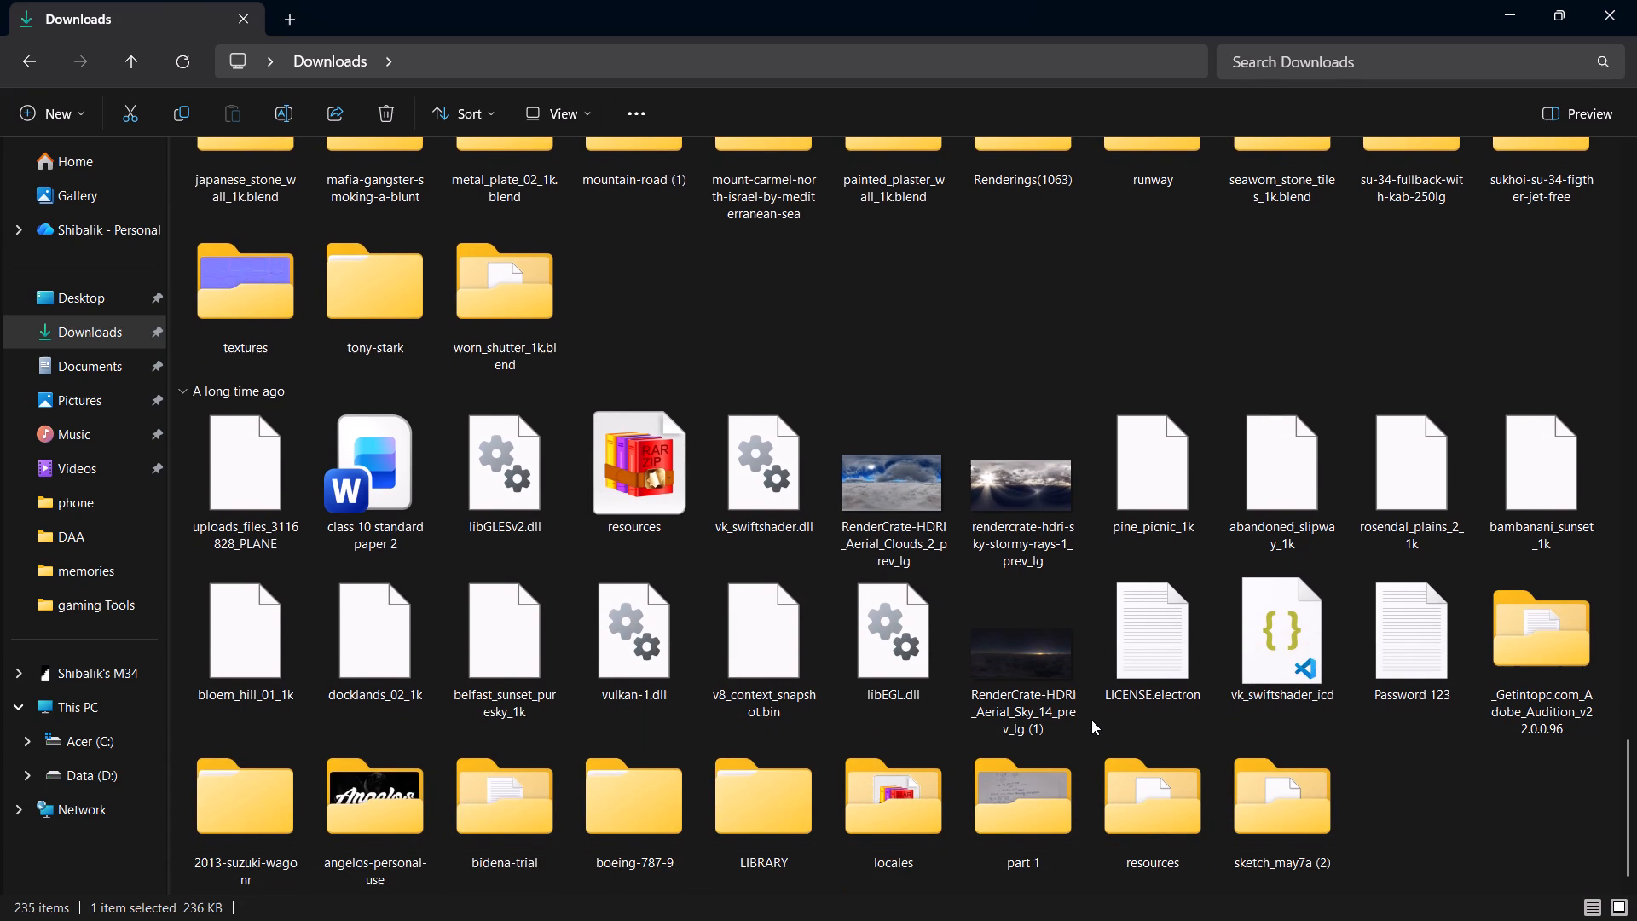
Look through the more recent Downloads files, open the Java Training report PDF to check it, and close it again.
scroll(1091, 720, "up", 17)
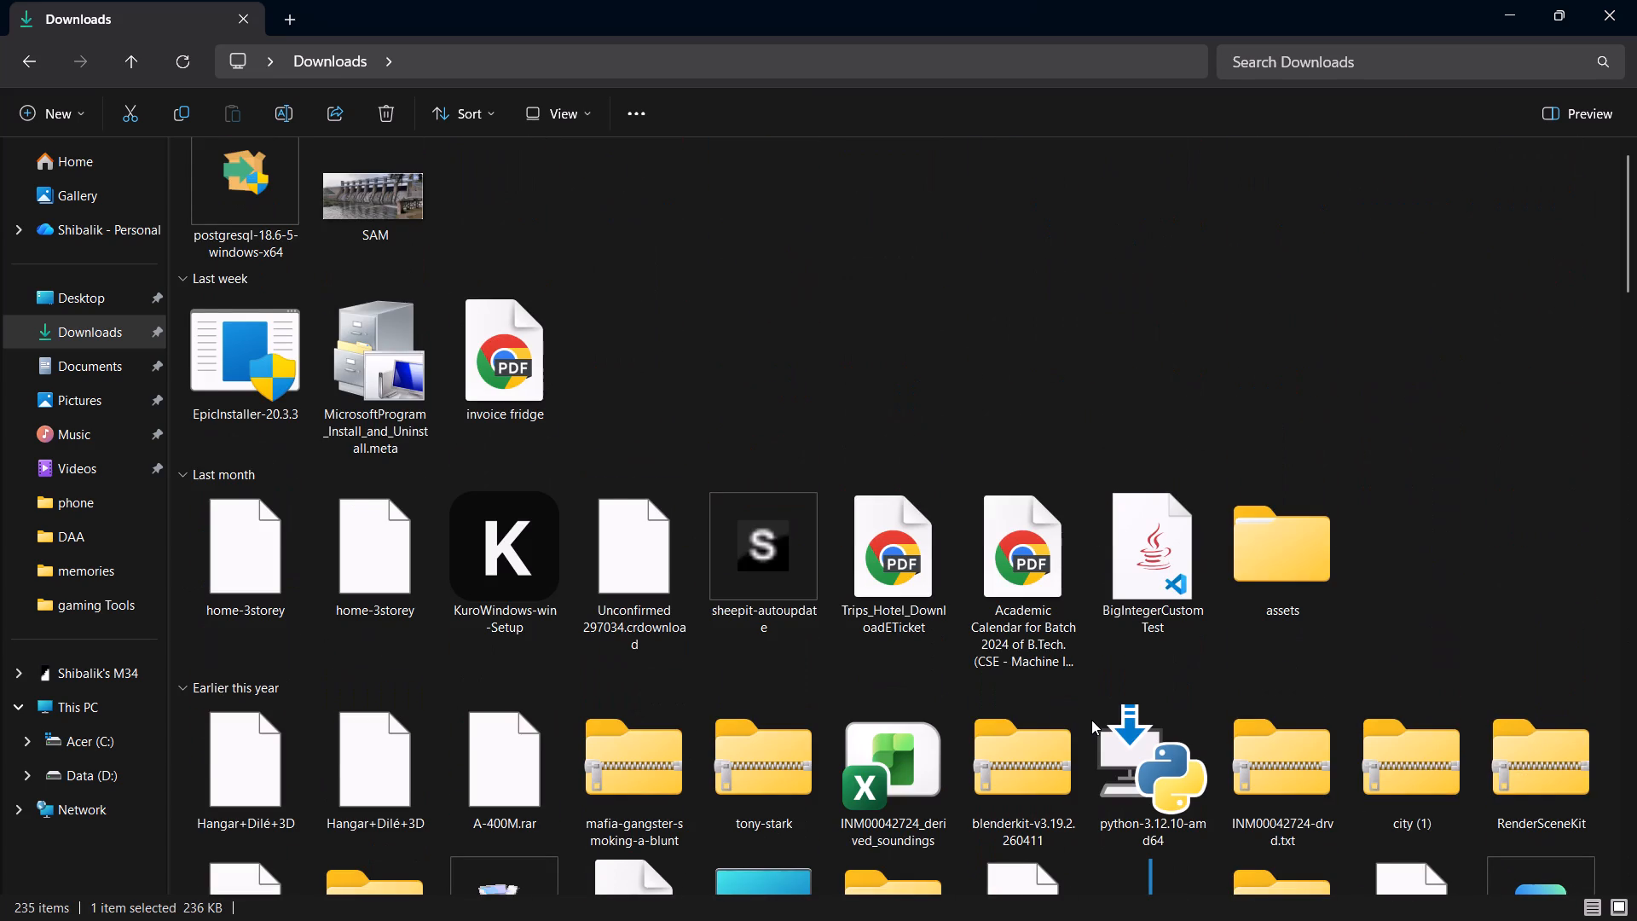
scroll(1091, 720, "down", 4)
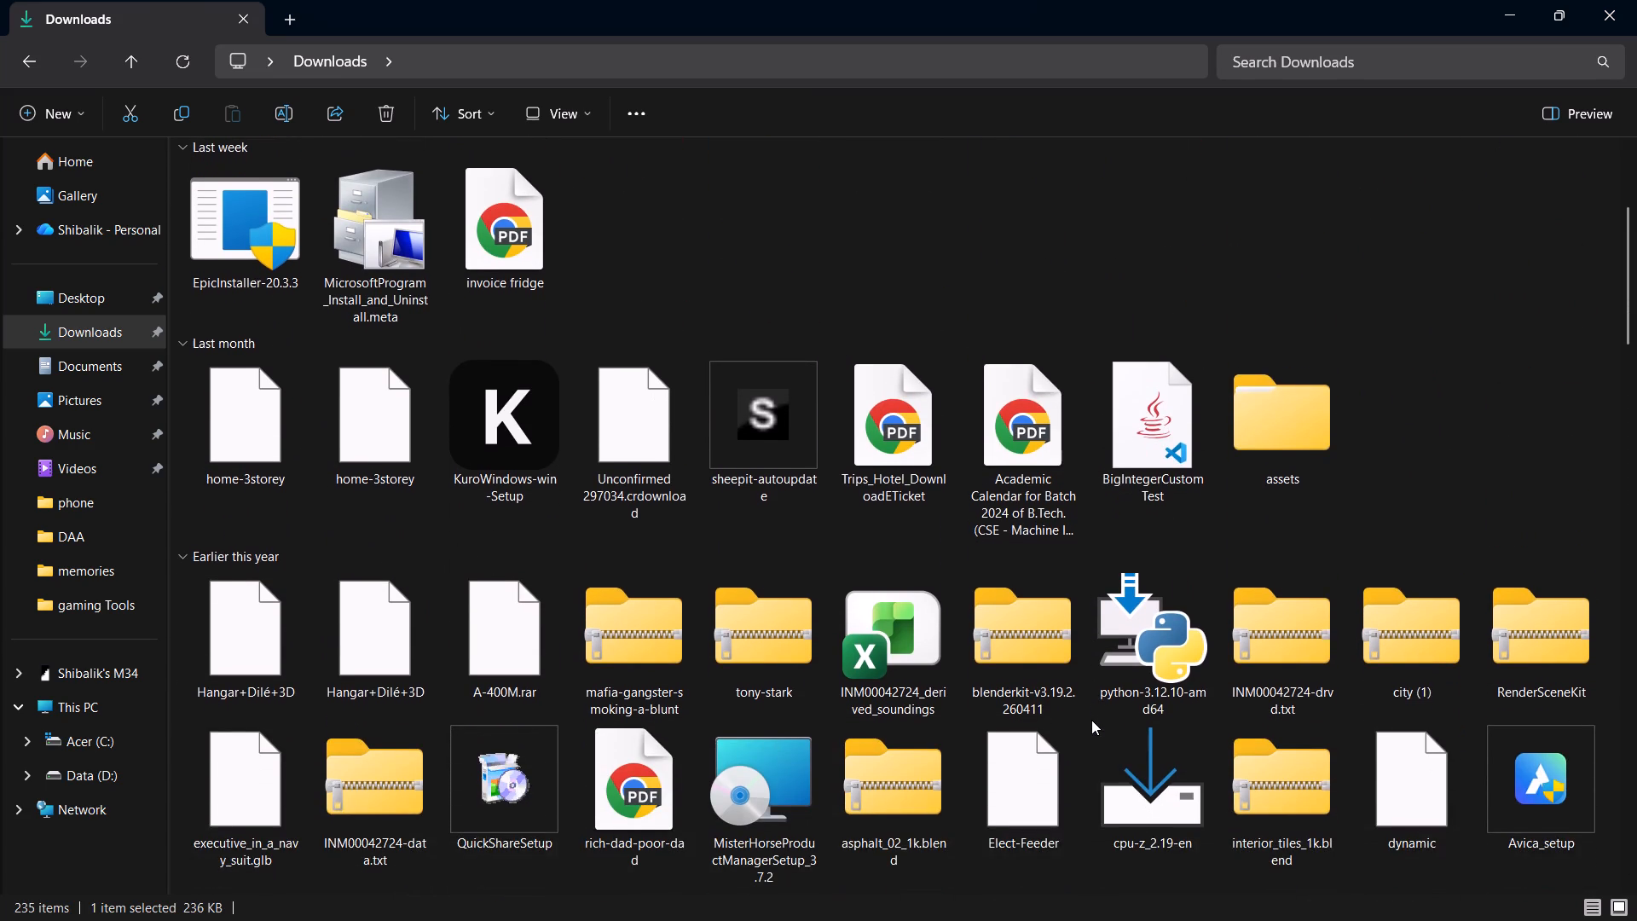
scroll(1091, 720, "down", 2)
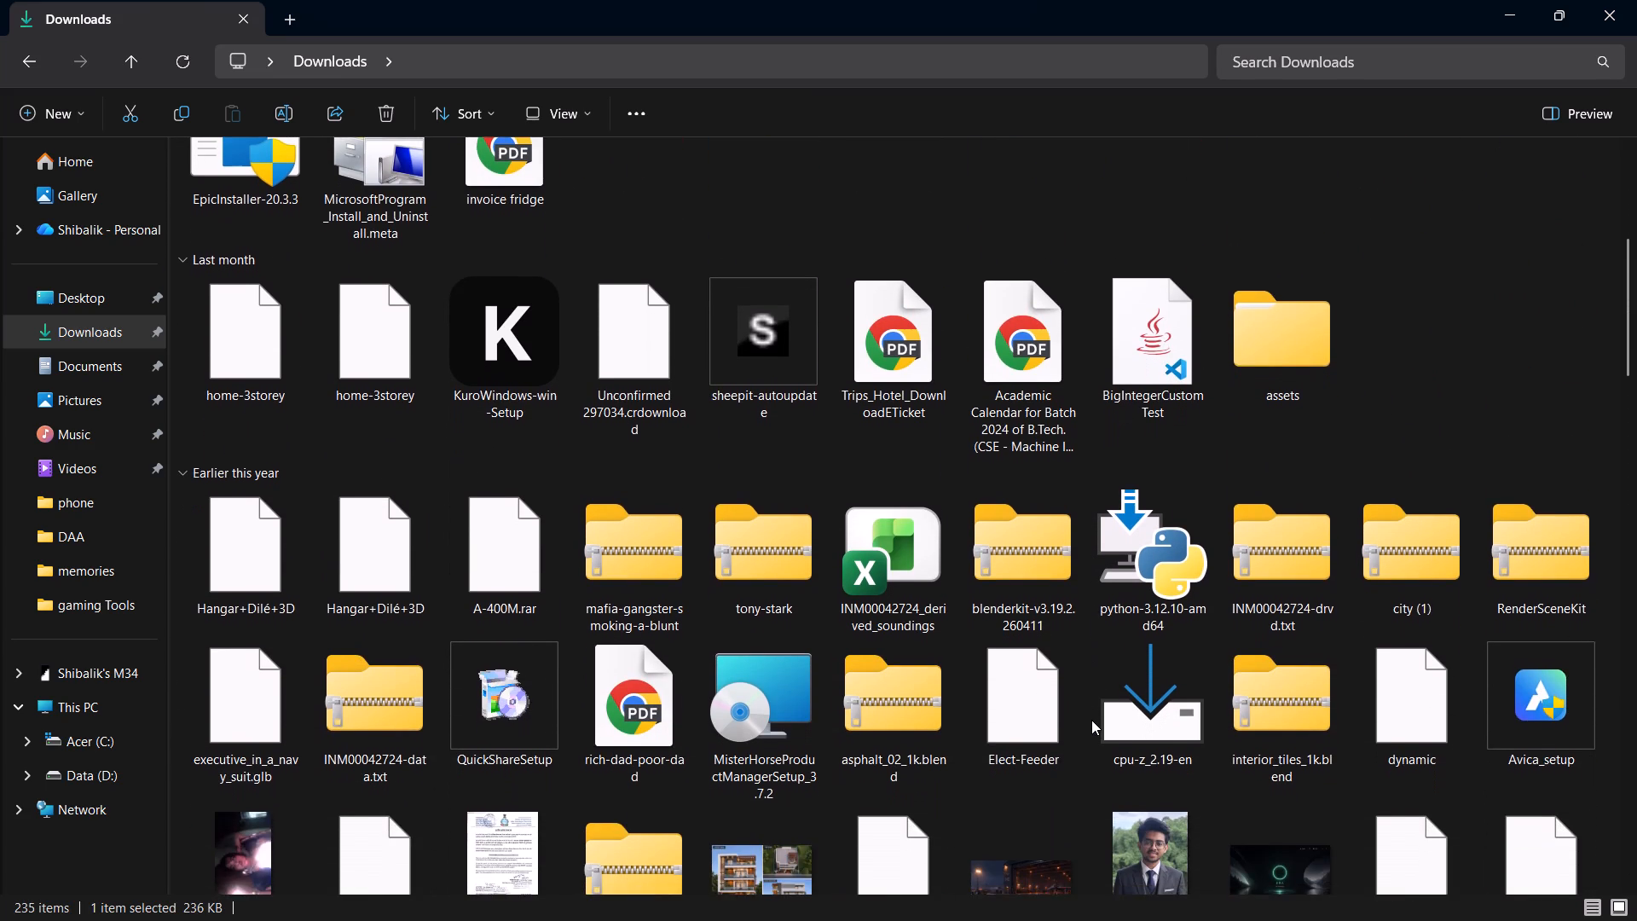
scroll(1091, 720, "down", 3)
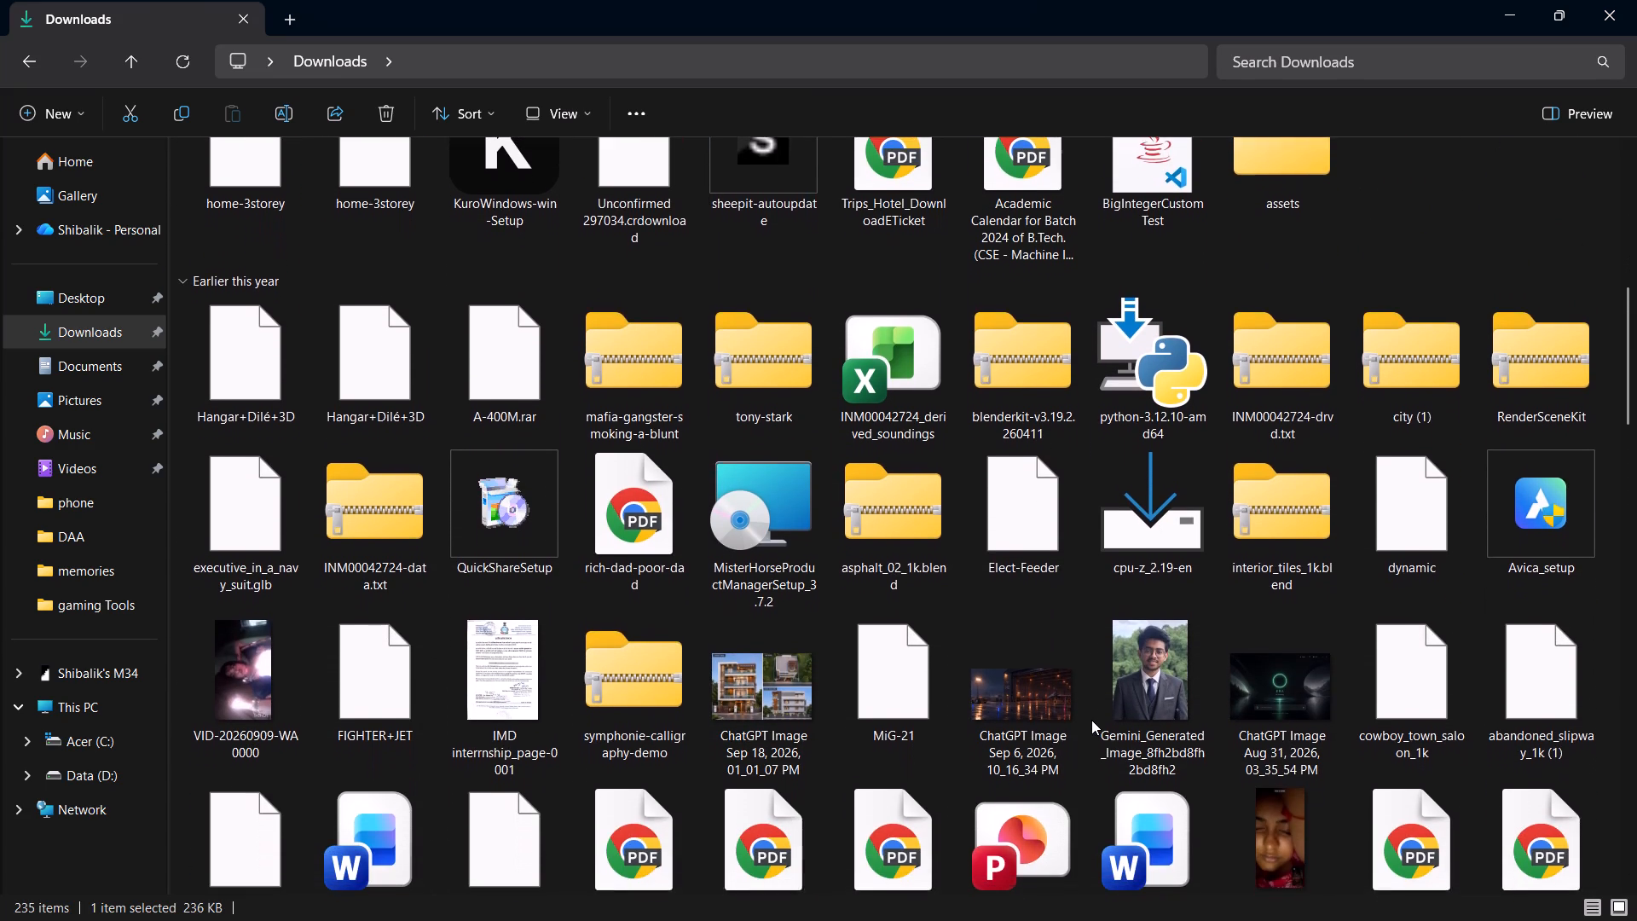
scroll(1091, 720, "down", 3)
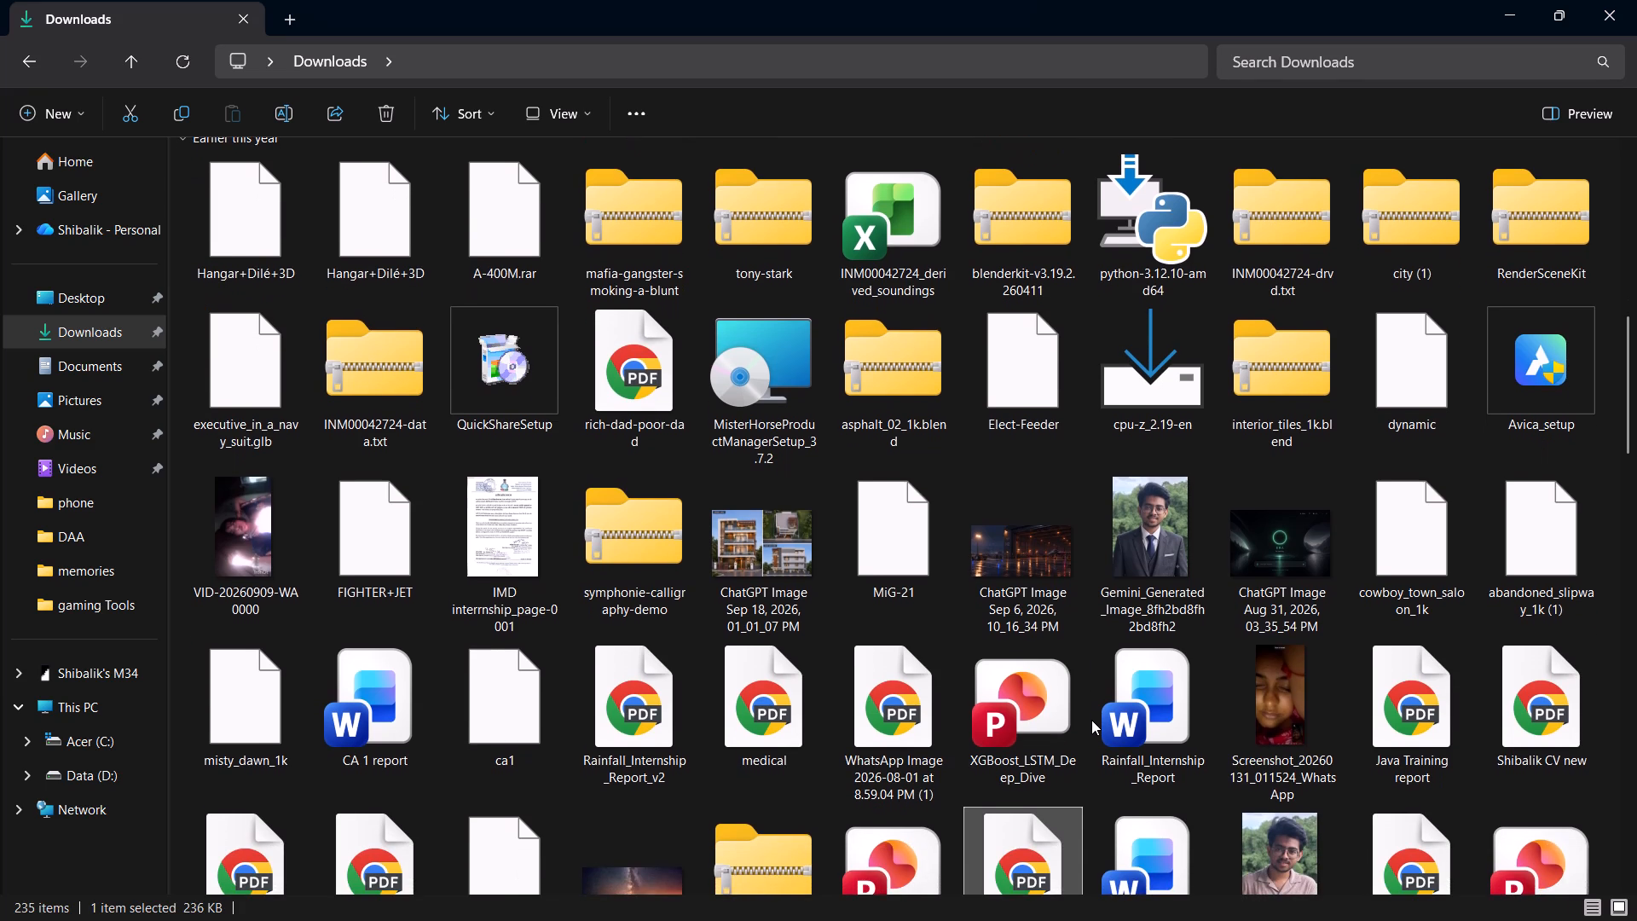
scroll(1091, 720, "down", 2)
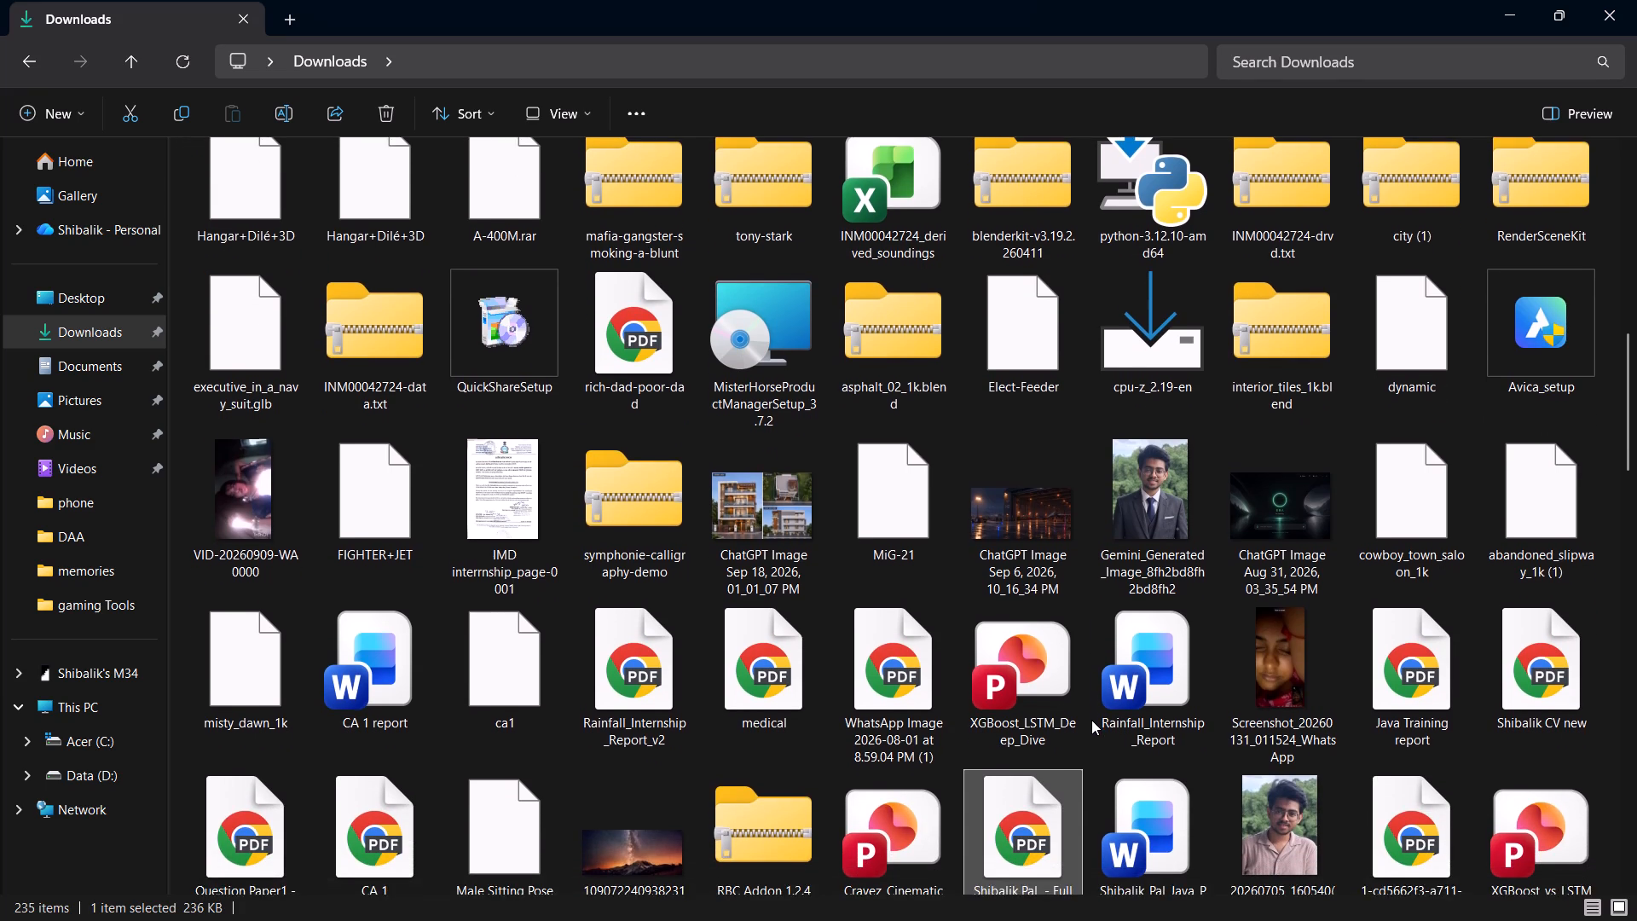
scroll(1091, 720, "down", 1)
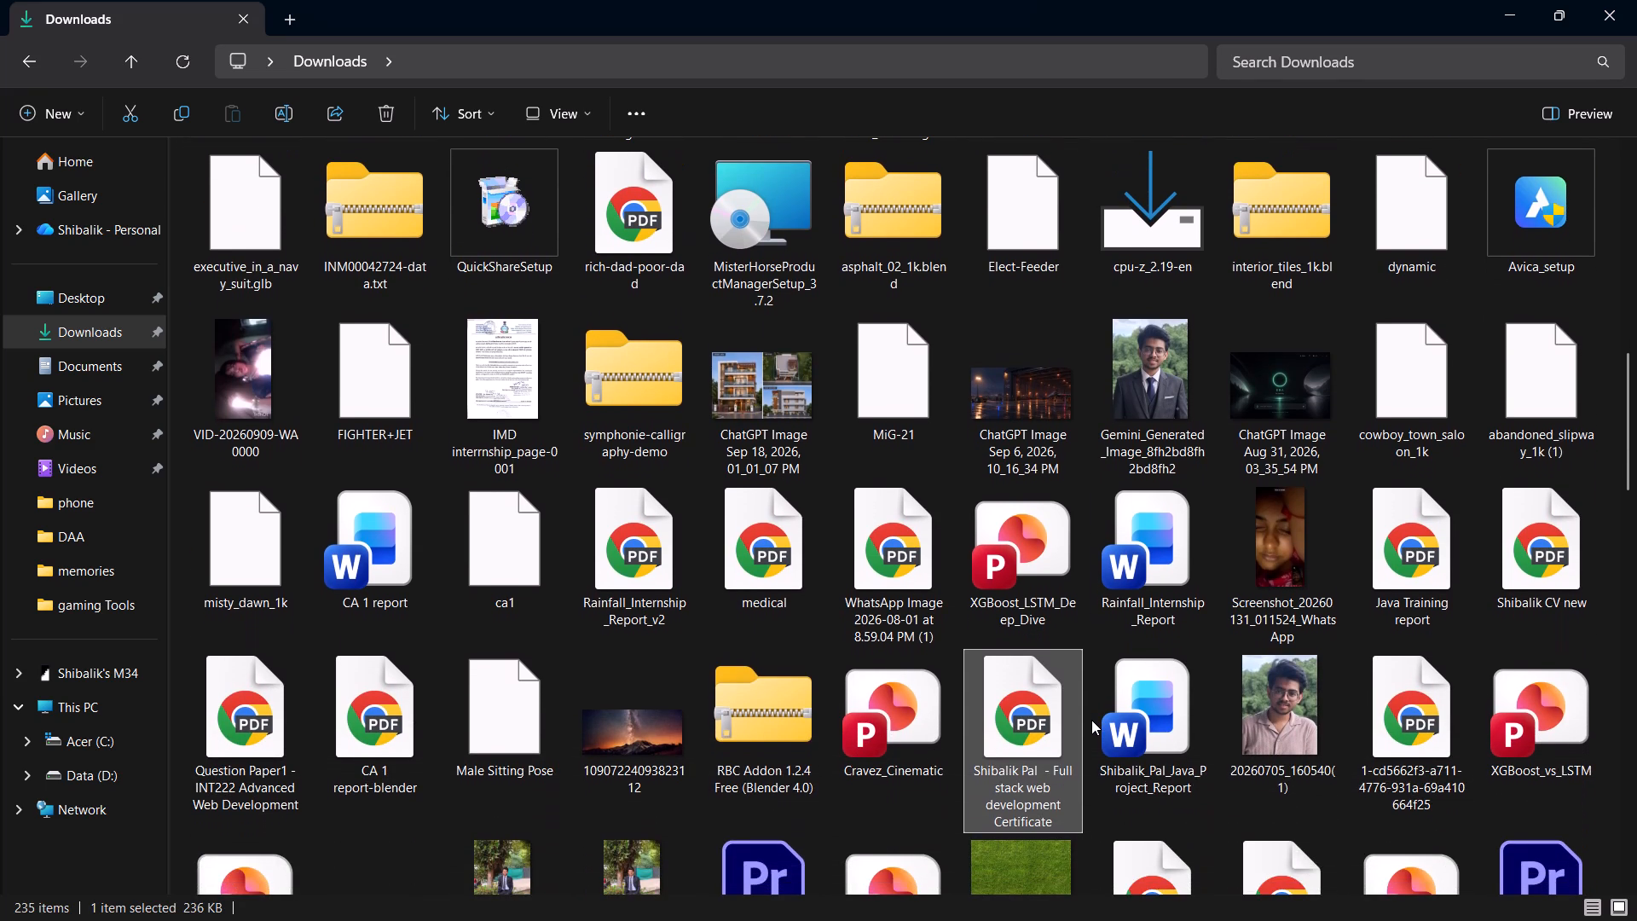
double_click(1401, 545)
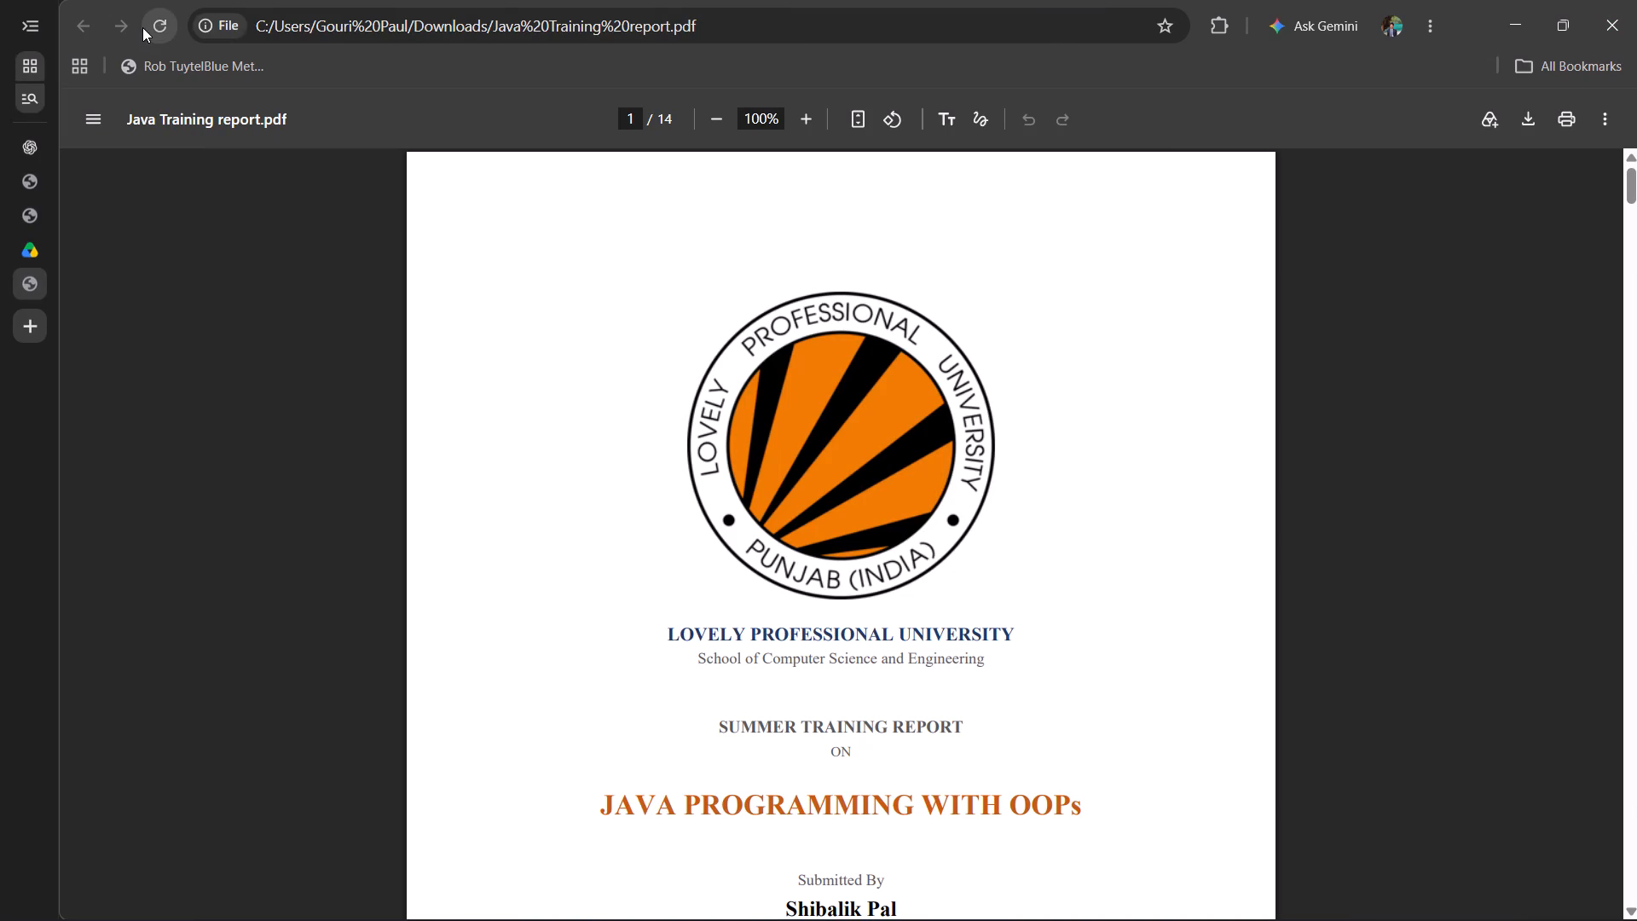
left_click(227, 284)
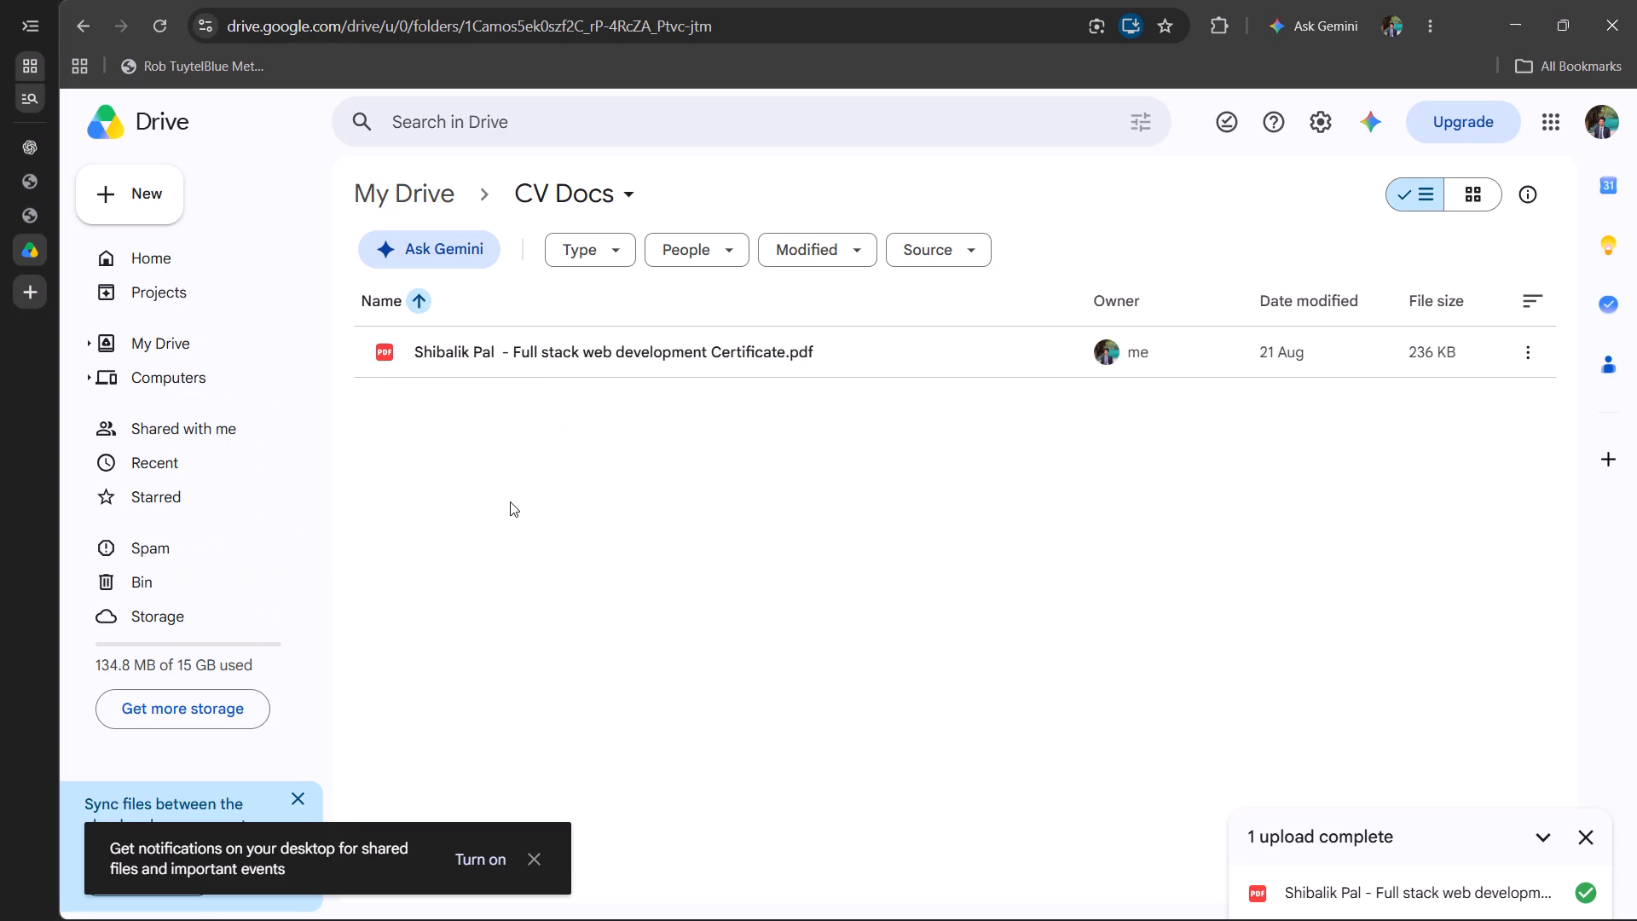
Share the Full stack web development Certificate PDF with anyone with the link as Viewer, and copy its link.
left_click(1532, 350)
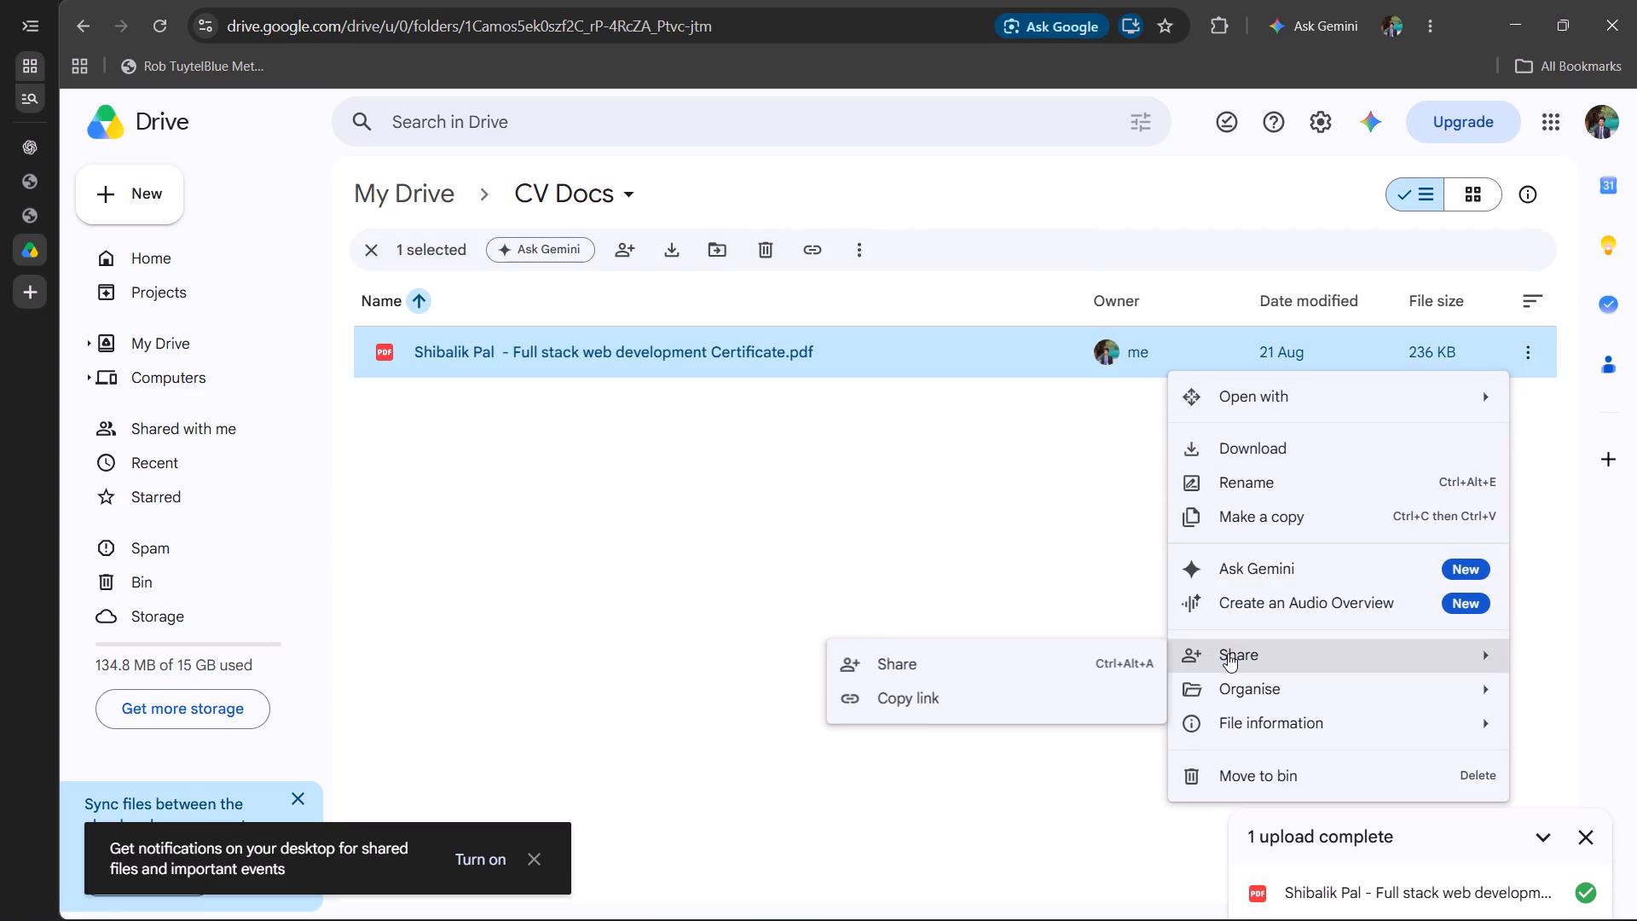
left_click(1007, 669)
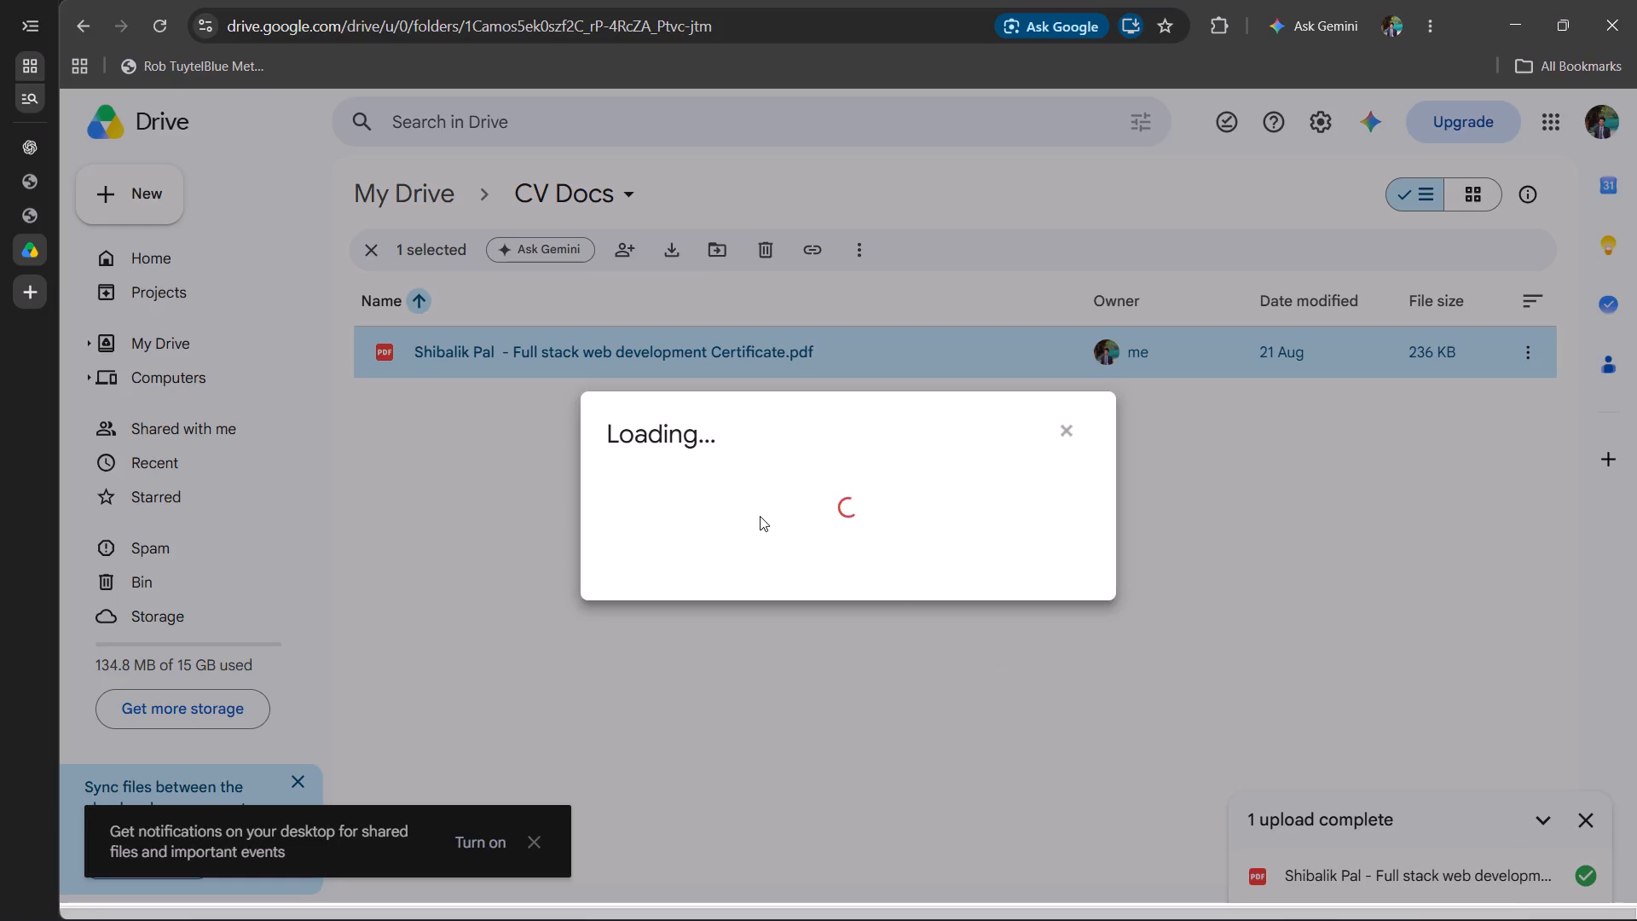
left_click(662, 599)
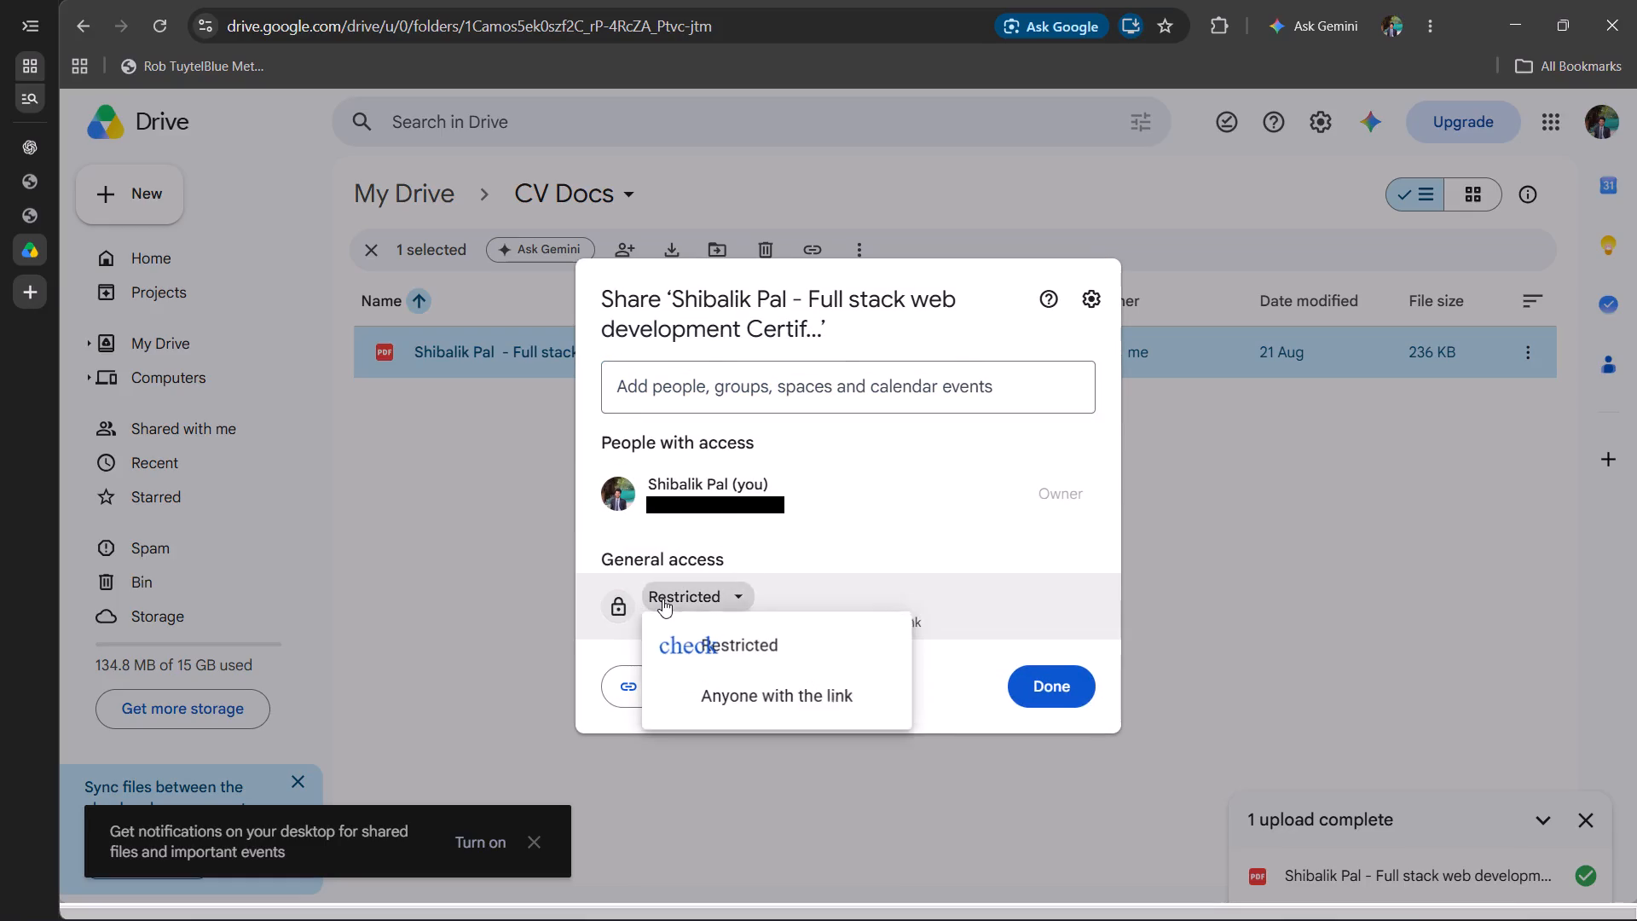
left_click(732, 690)
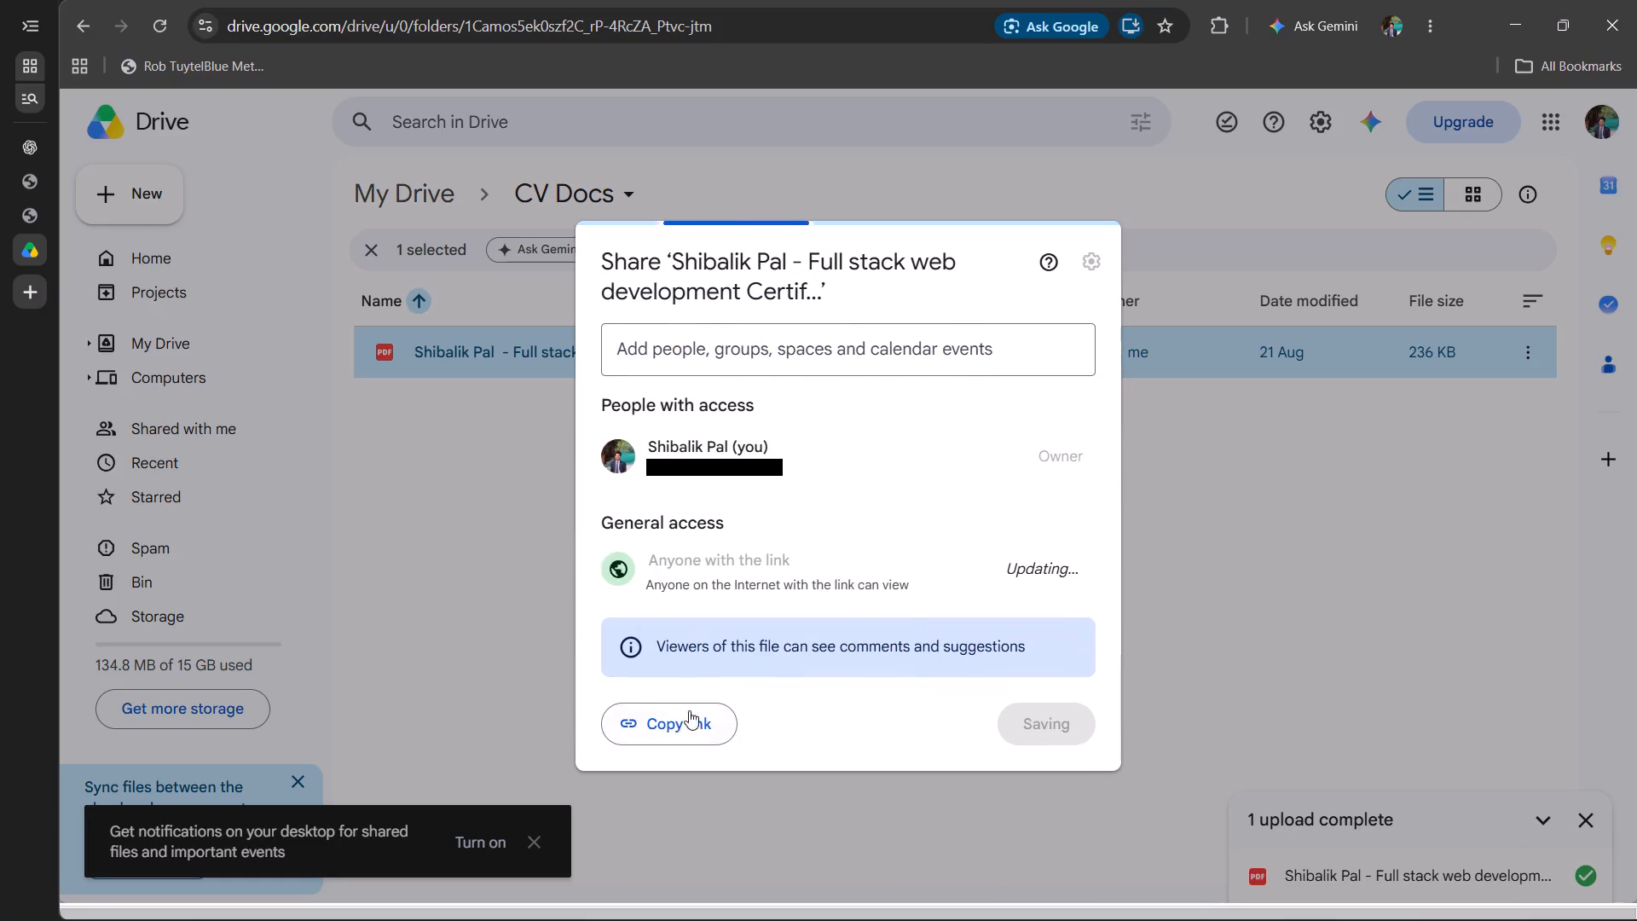
left_click(638, 729)
left_click(1060, 728)
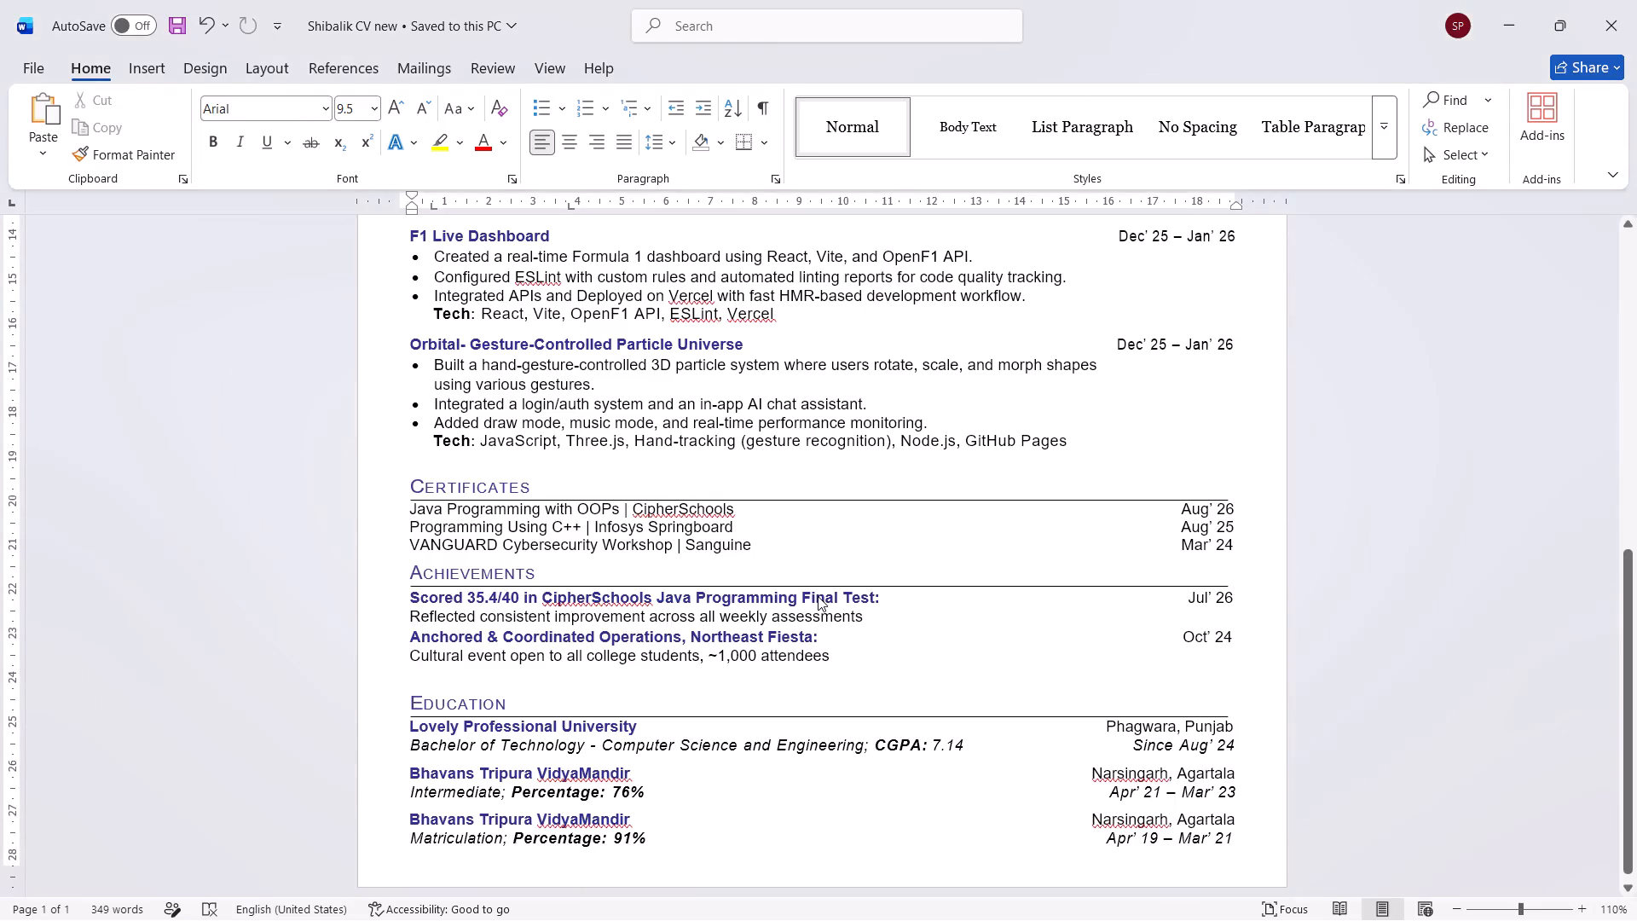
Switch to the CV in Word and add a "|" separator after "India Meteorological Department" in the Internship section.
scroll(818, 596, "up", 2)
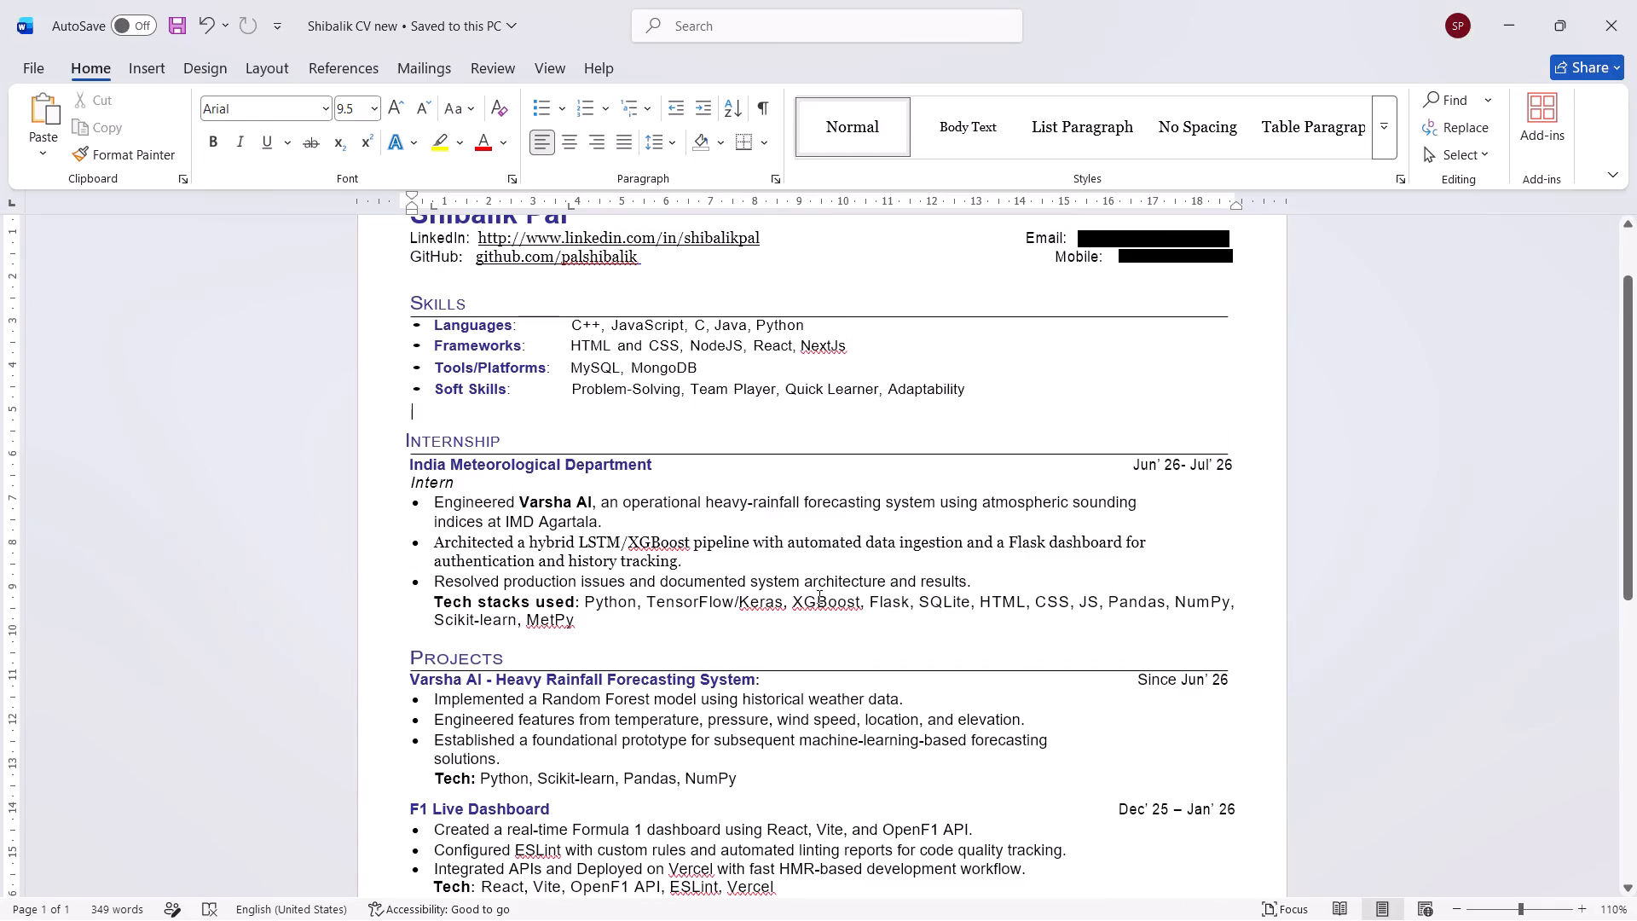
left_click(699, 459)
key("space")
type("|")
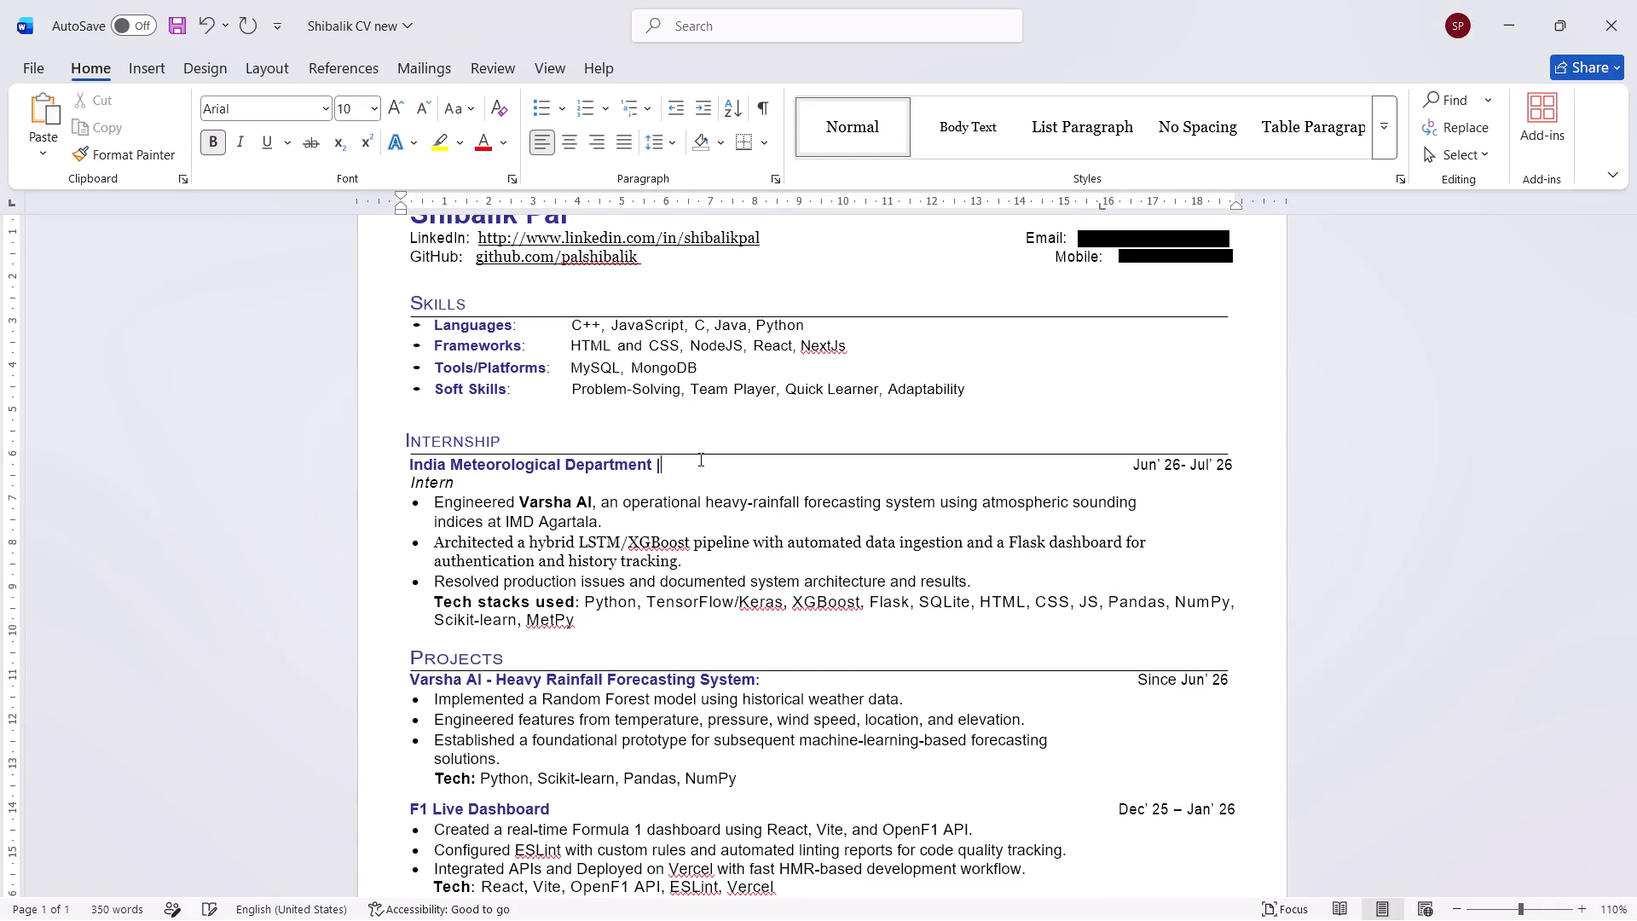
key("space")
Start inserting a hyperlink after the separator, with "Cetificate" as its display text.
left_click(148, 71)
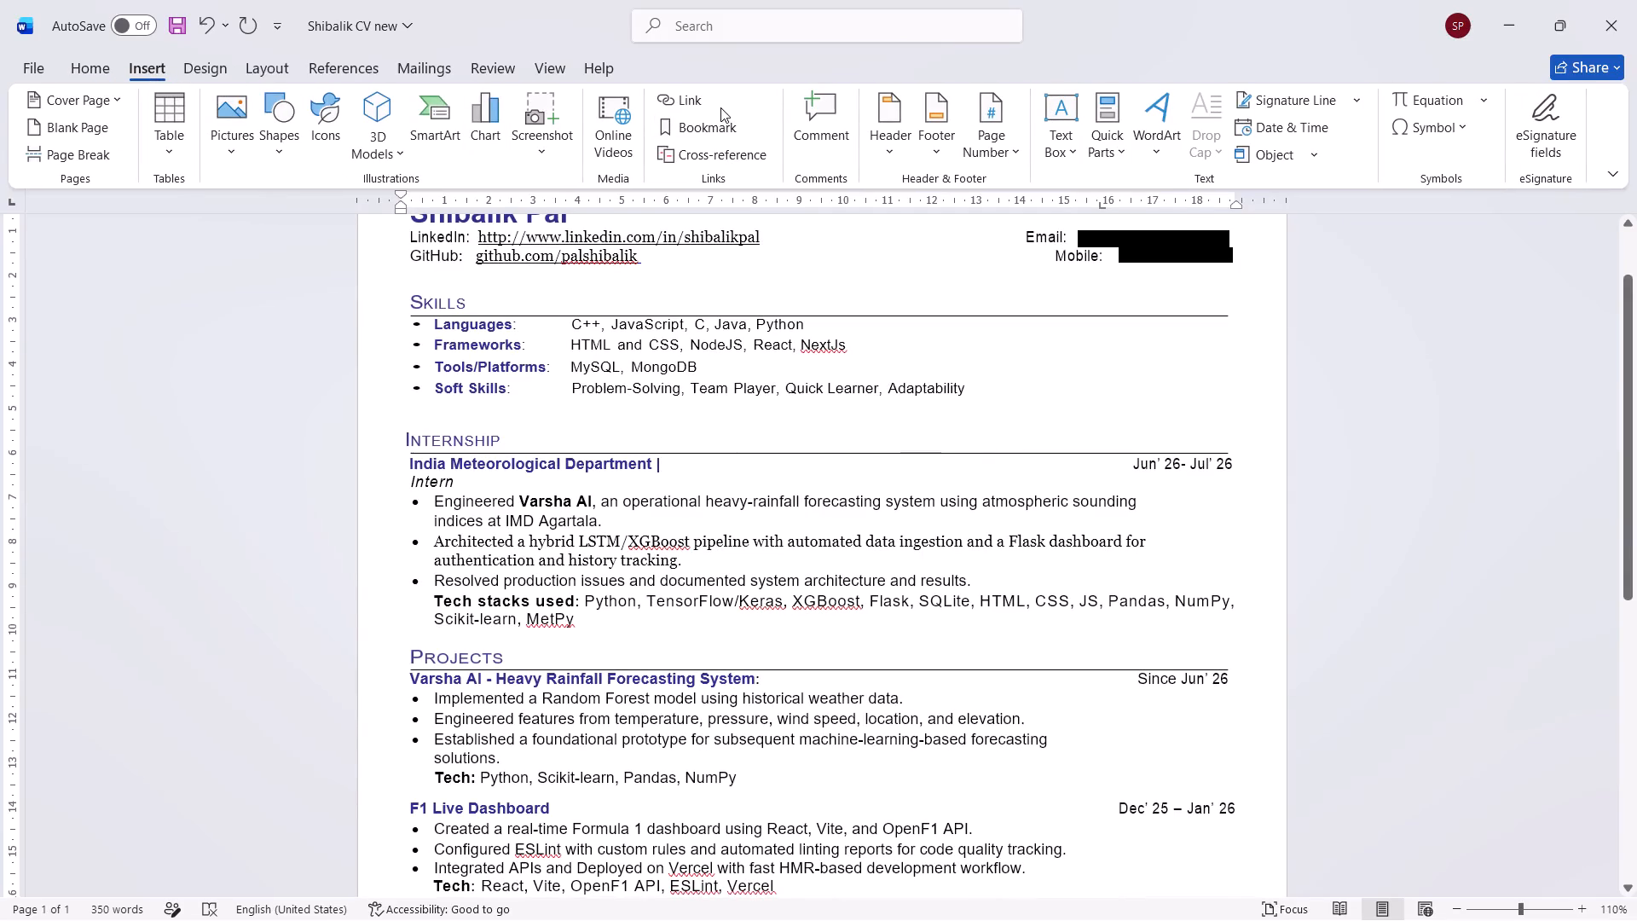
left_click(676, 99)
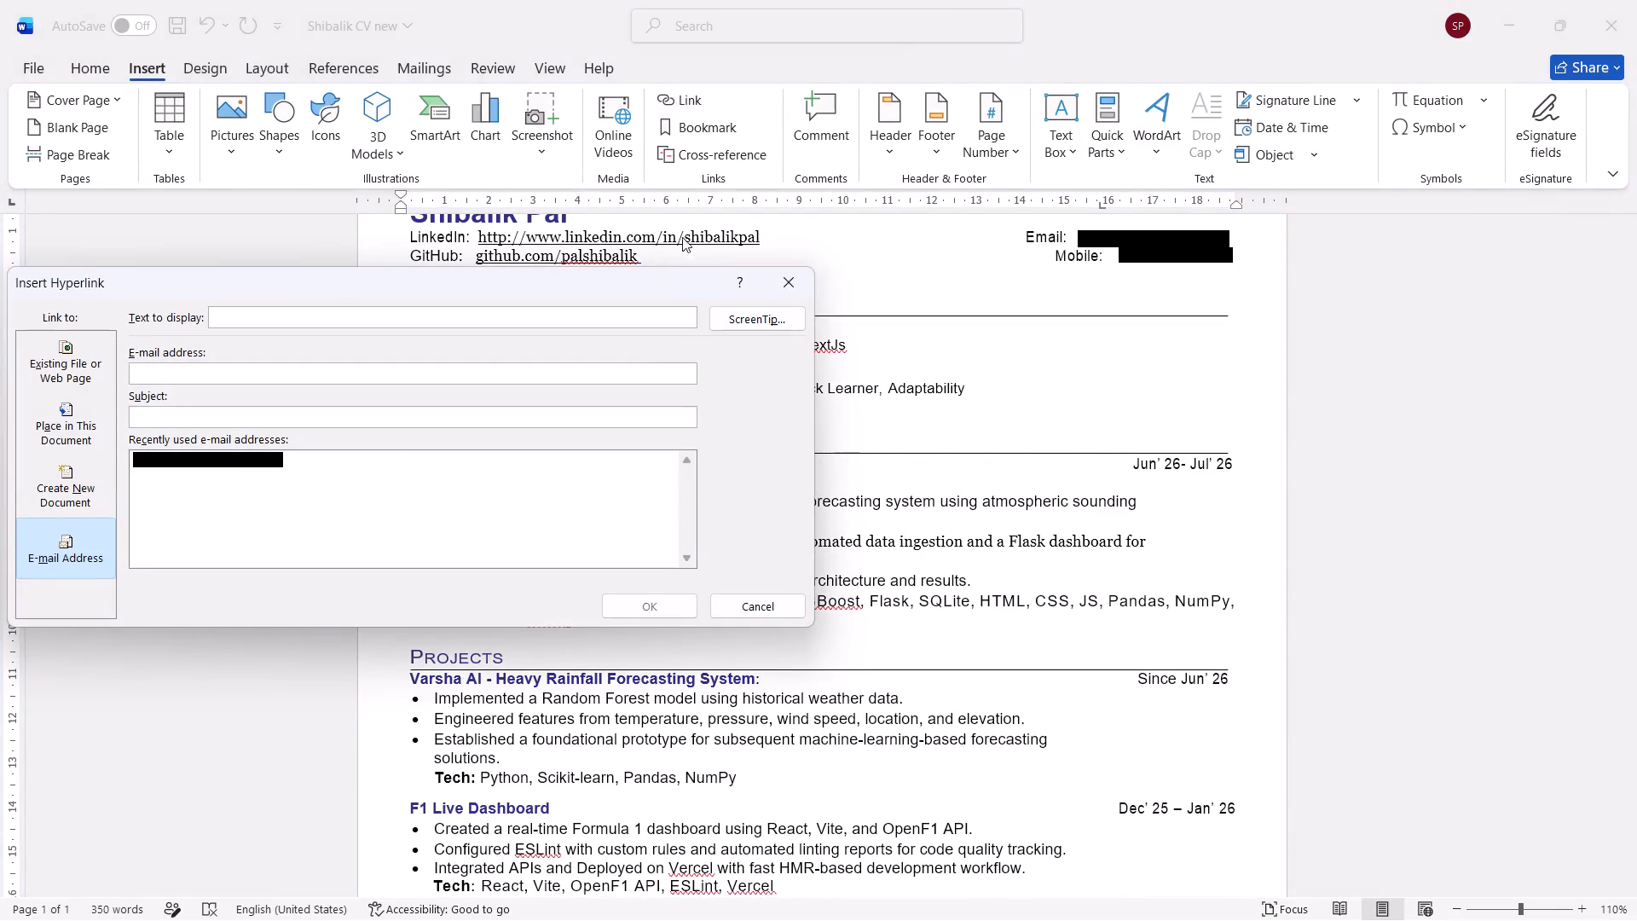
left_click(537, 316)
type("Cet")
type("fi")
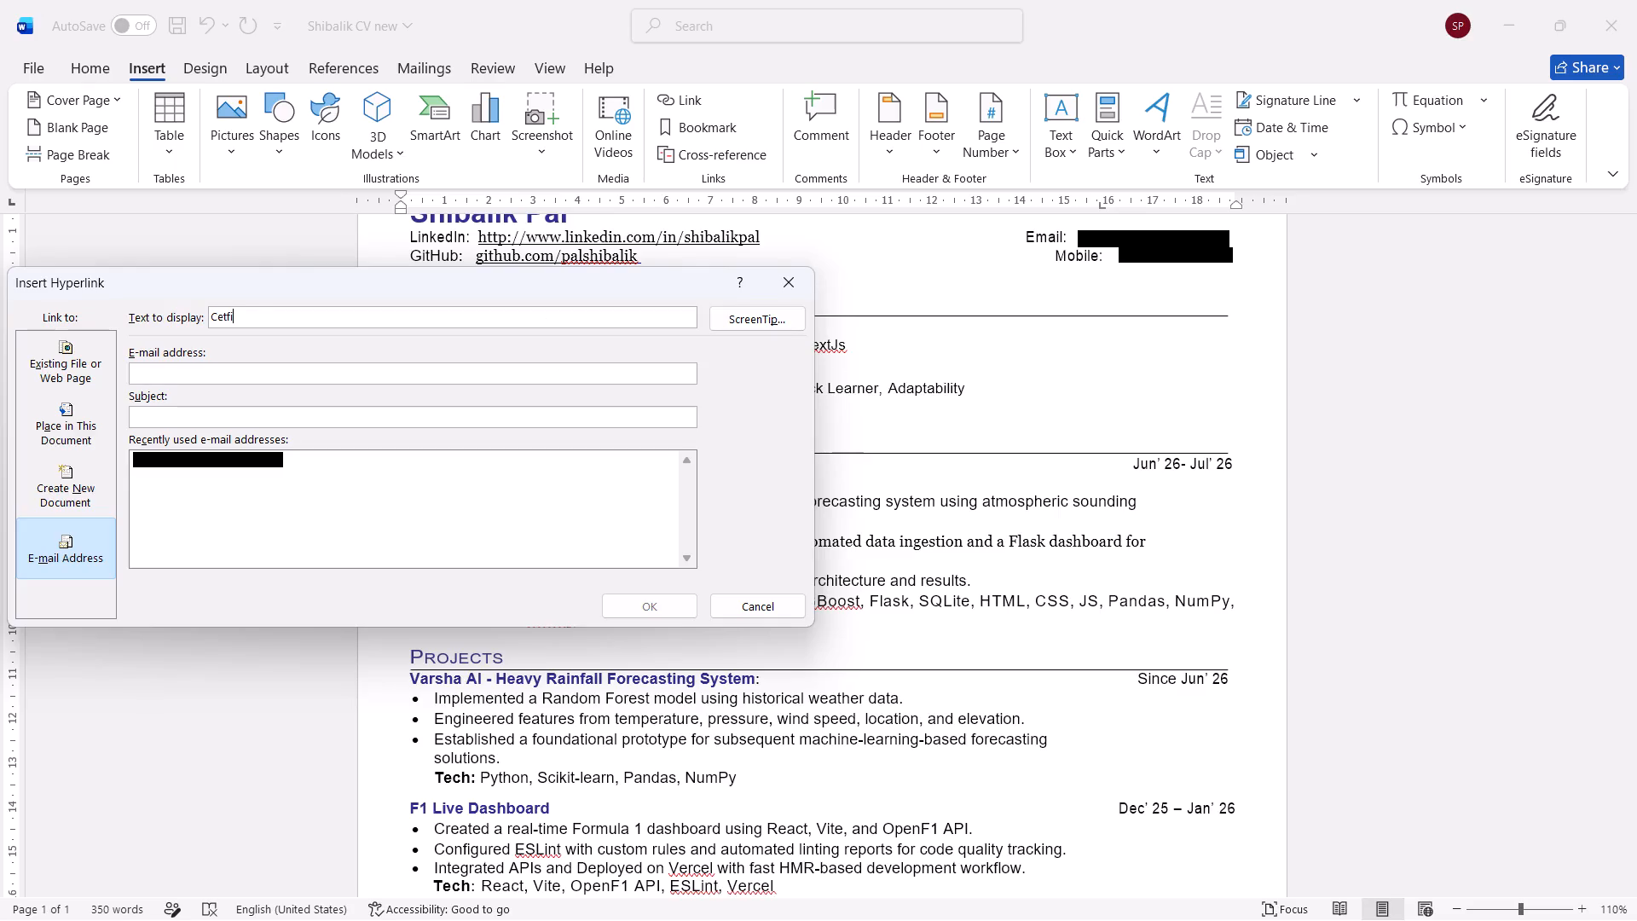
key("BackSpace")
key("BackSpace")
type("ificate")
Make the hyperlink target an existing file or web page, and look through the Desktop files and browsed pages for the target.
left_click(80, 383)
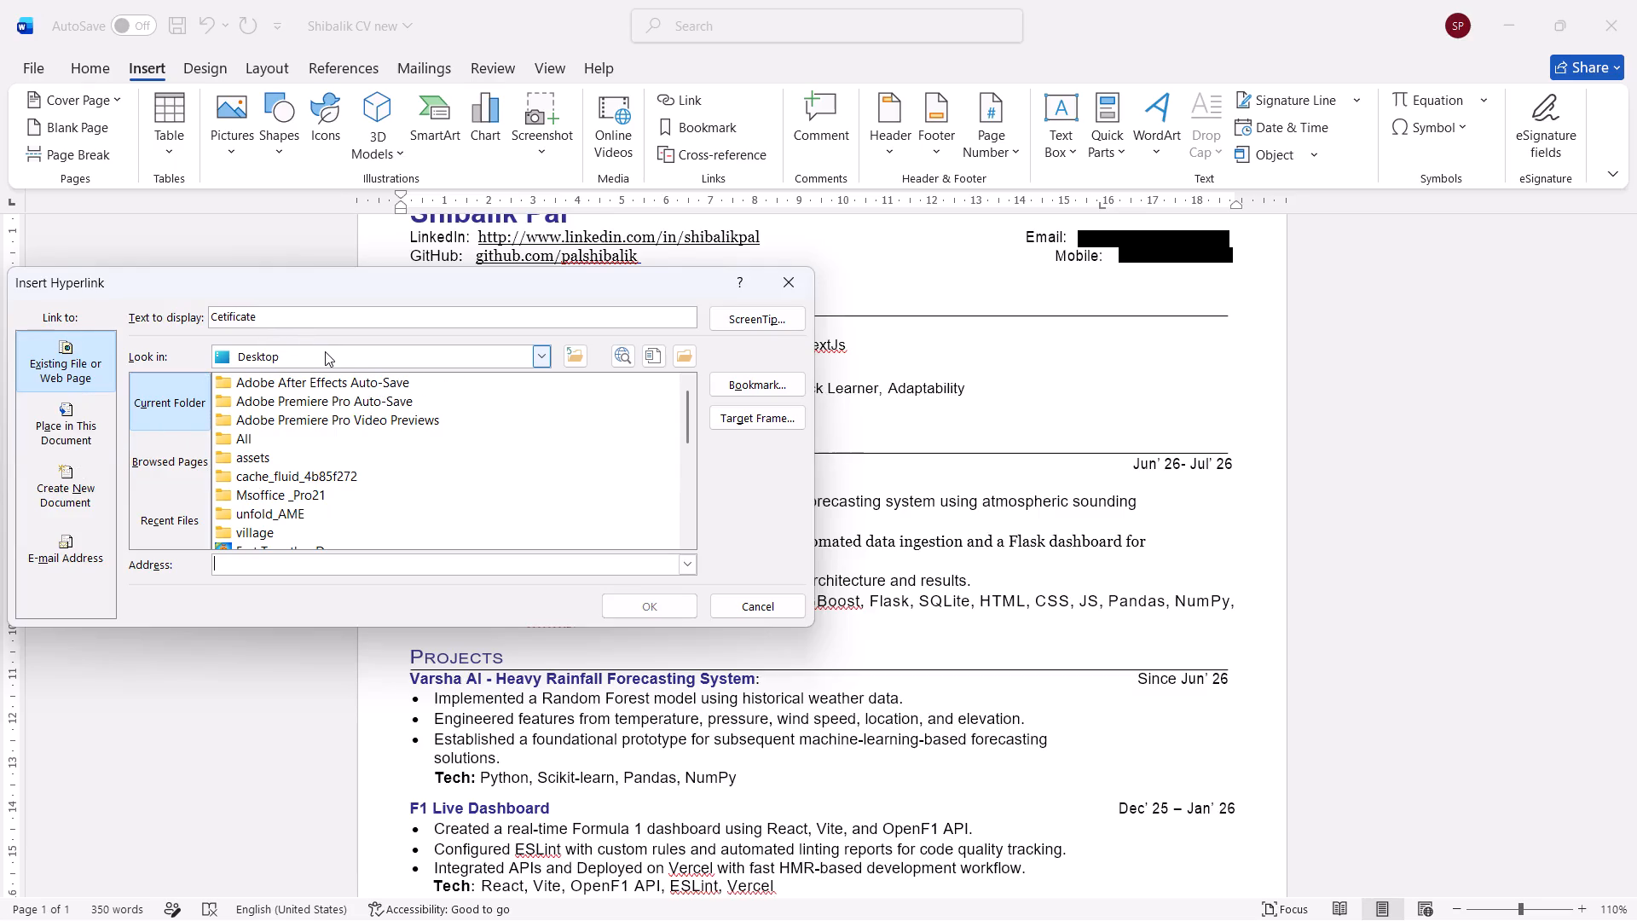
left_click(533, 352)
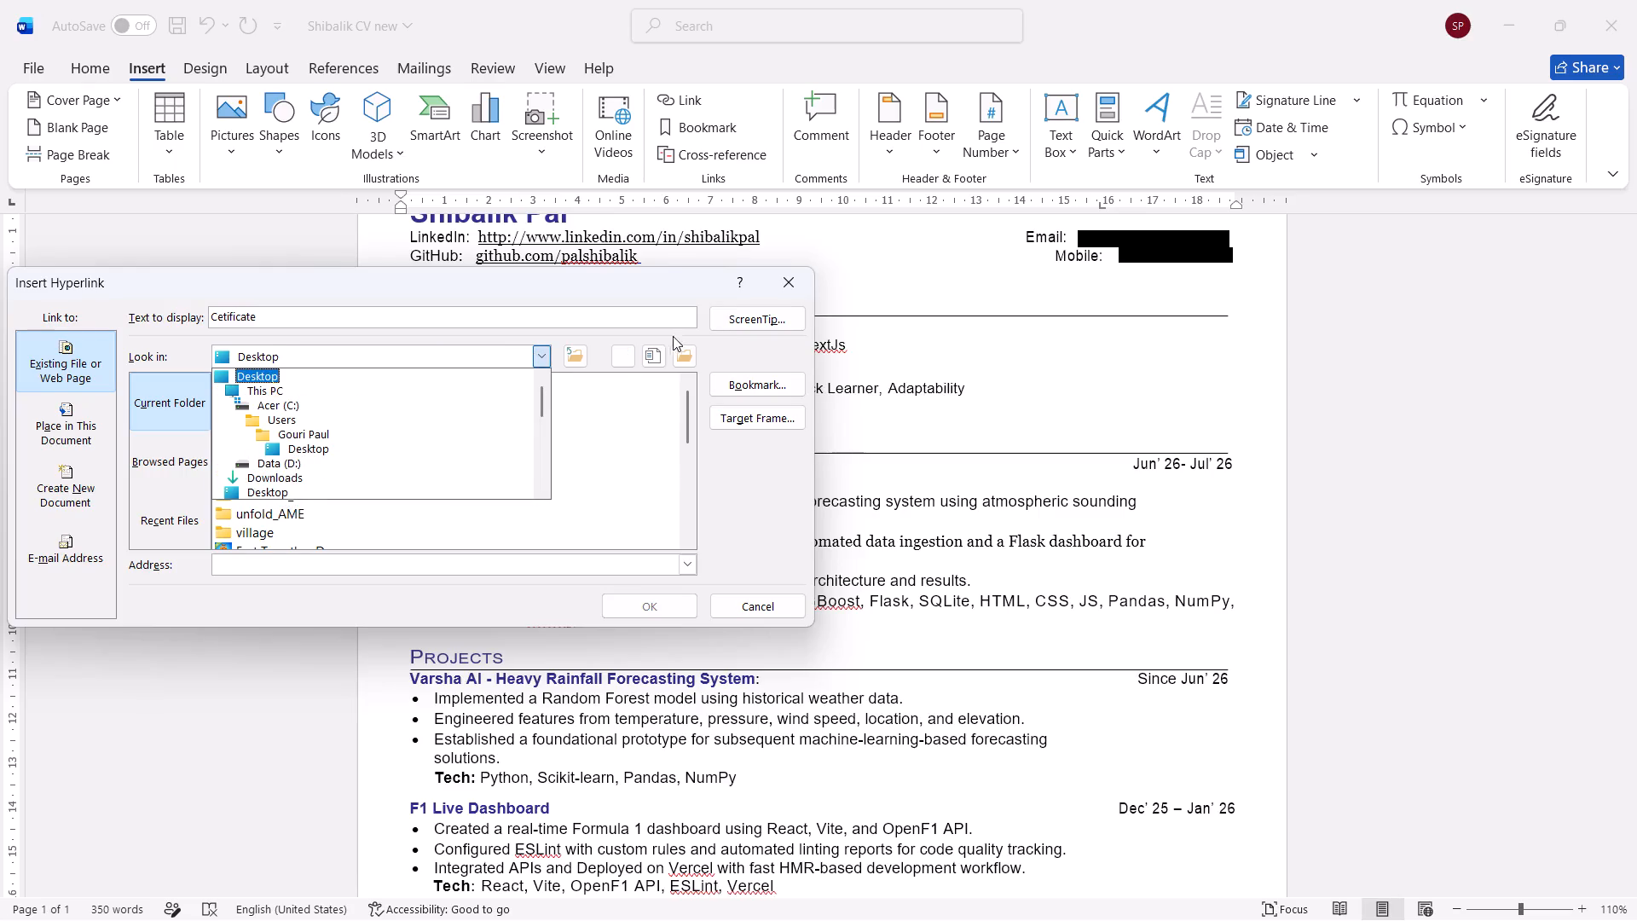
left_click(616, 354)
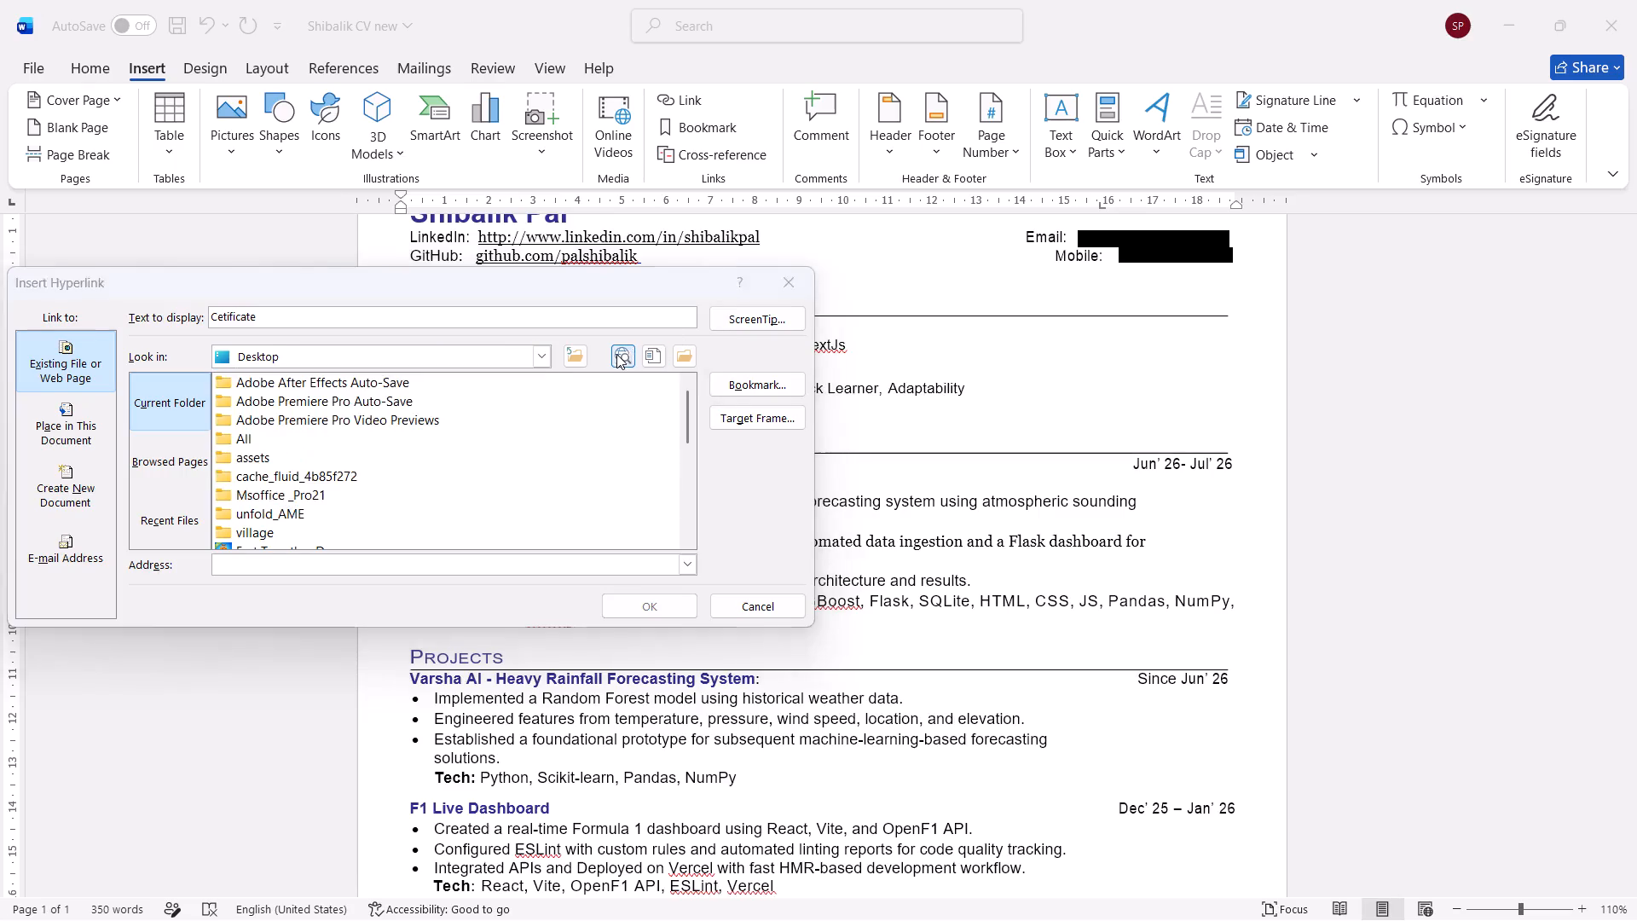
left_click(1636, 1)
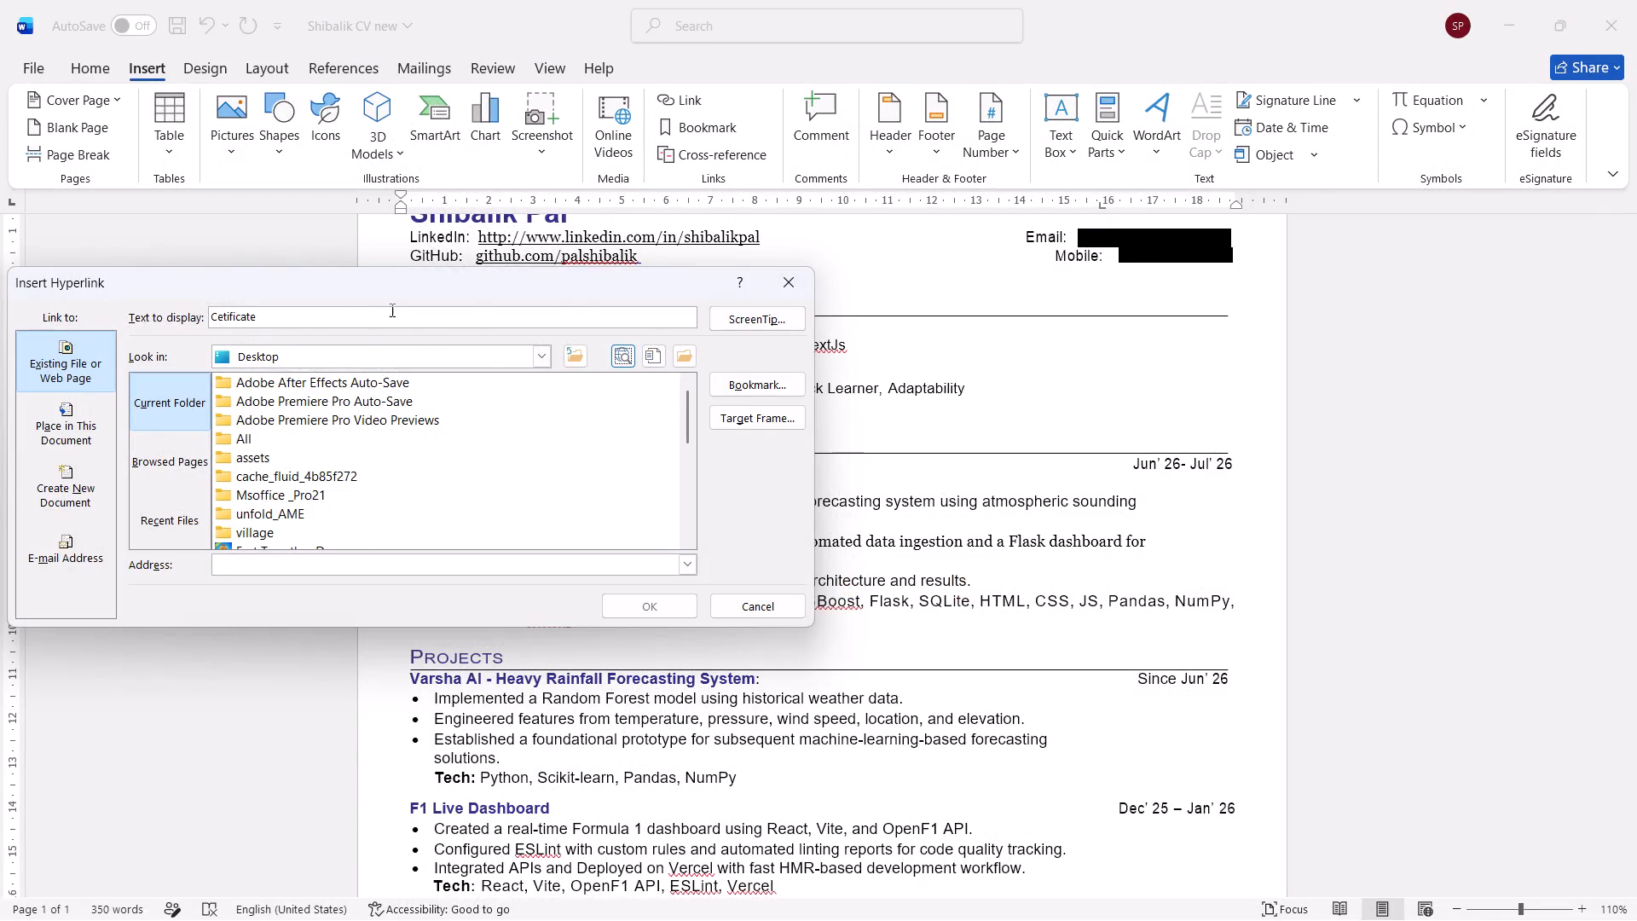
scroll(337, 461, "down", 7)
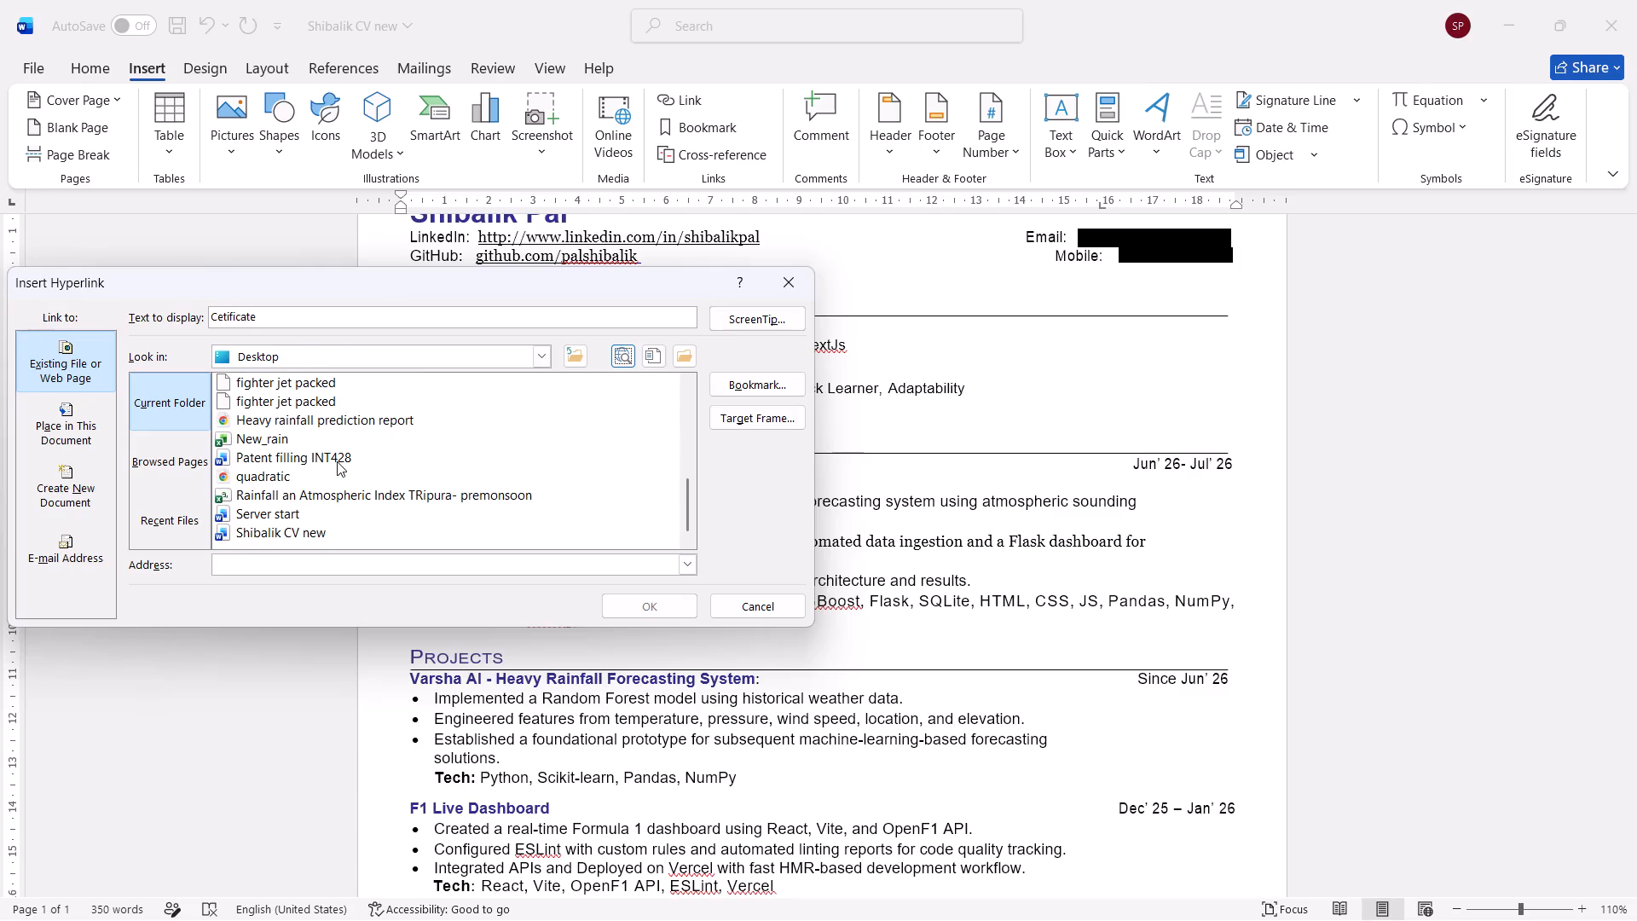
scroll(337, 461, "down", 2)
scroll(337, 461, "up", 12)
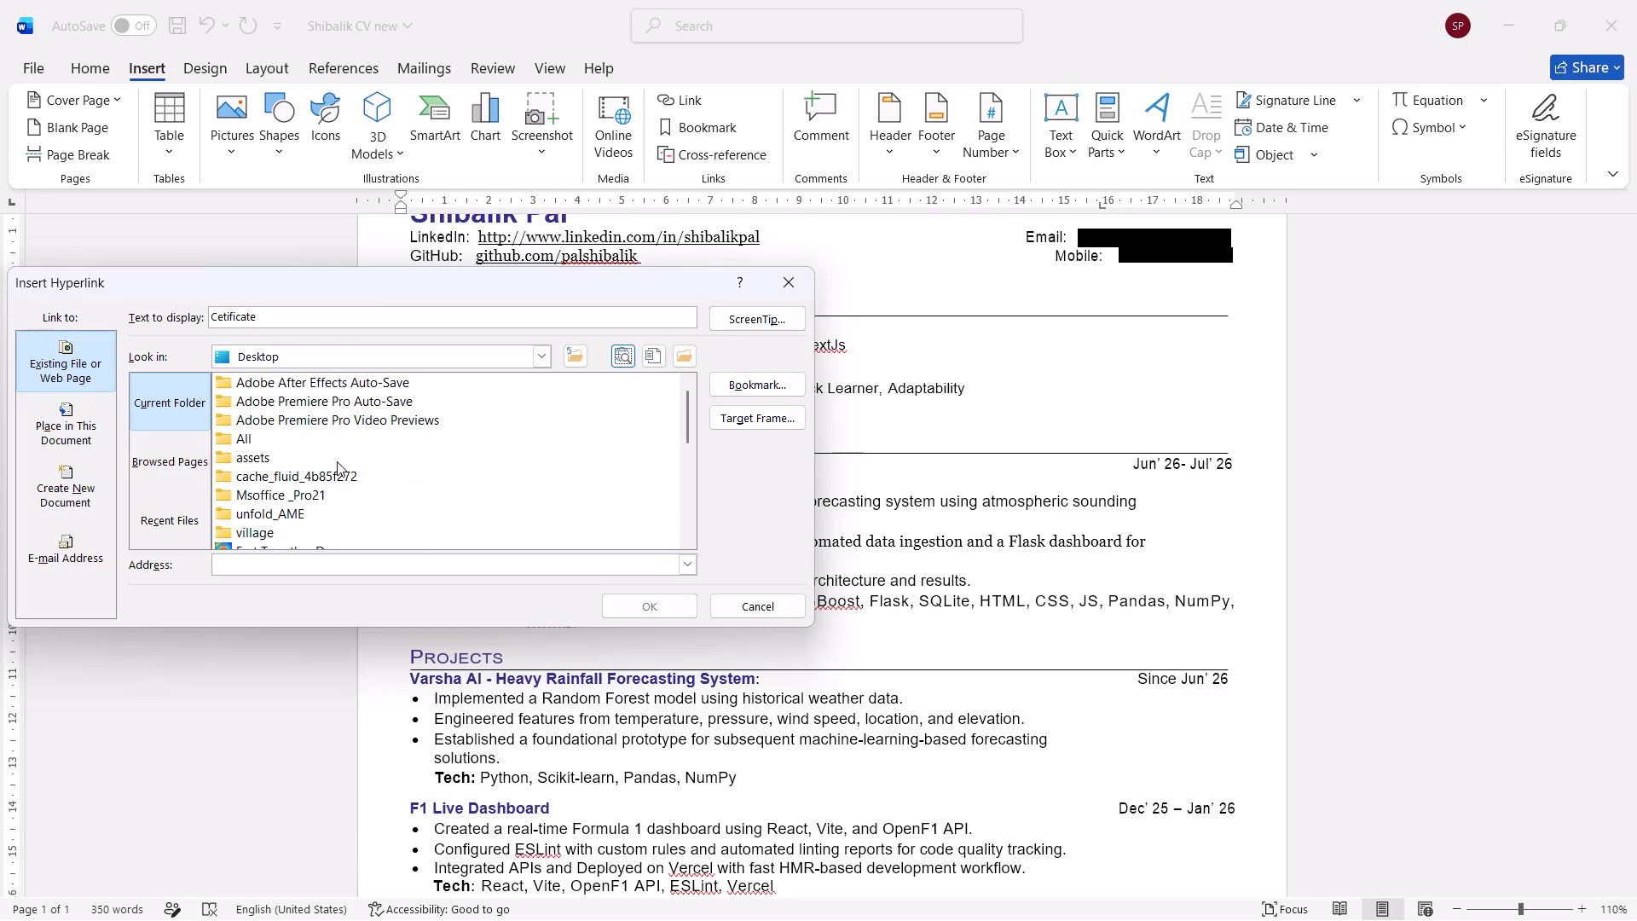
scroll(337, 461, "up", 9)
left_click(159, 463)
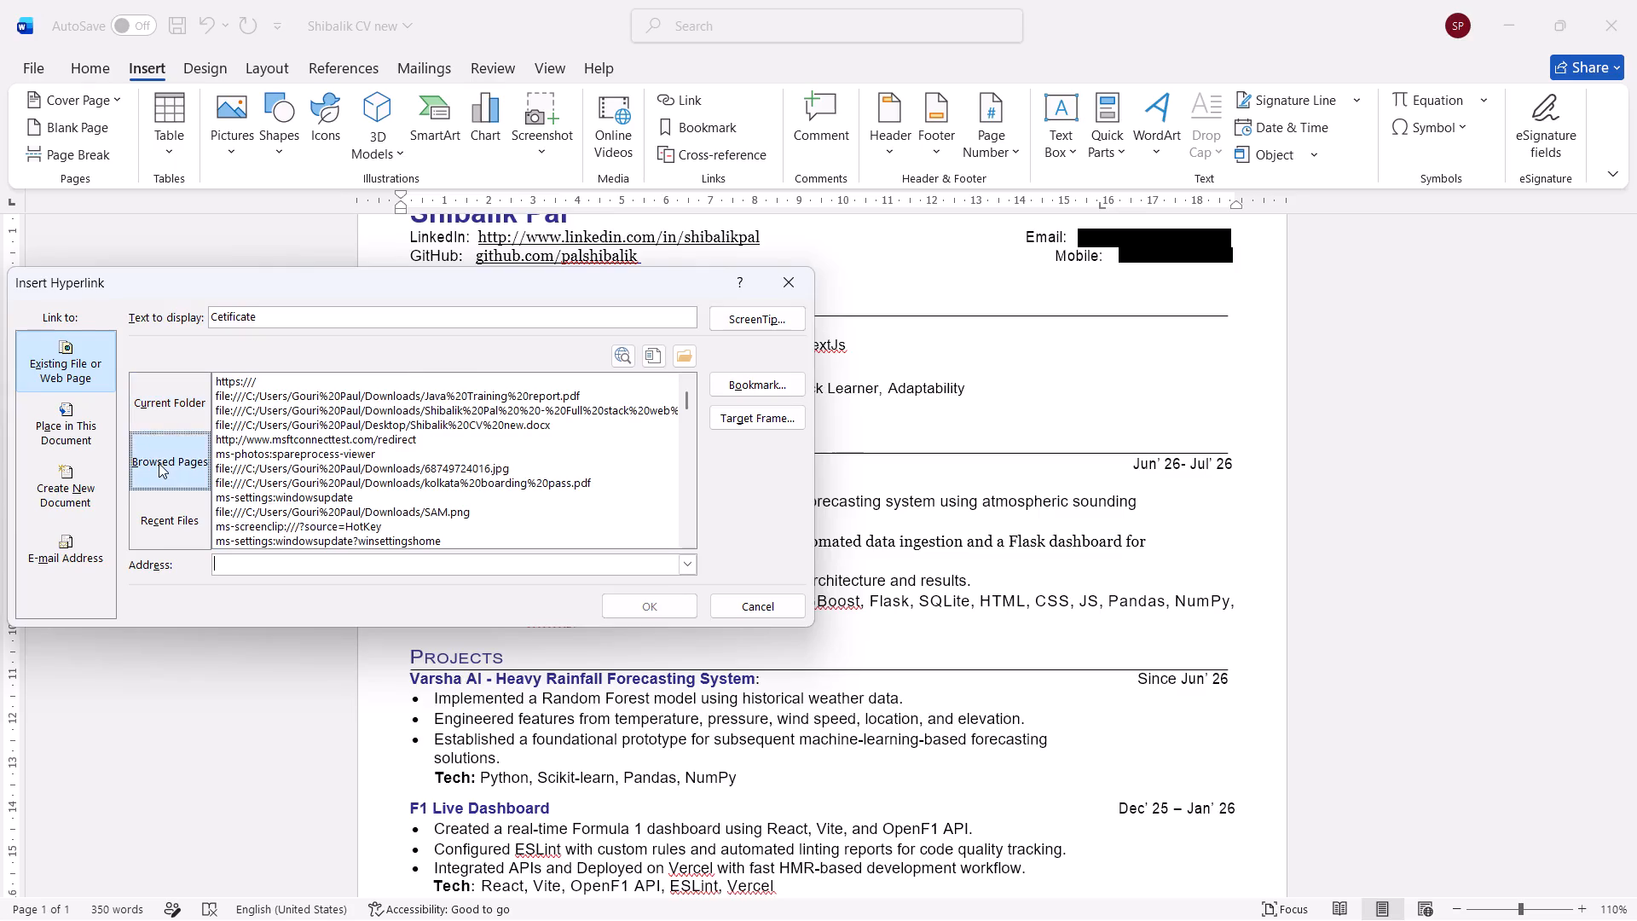
scroll(373, 432, "down", 12)
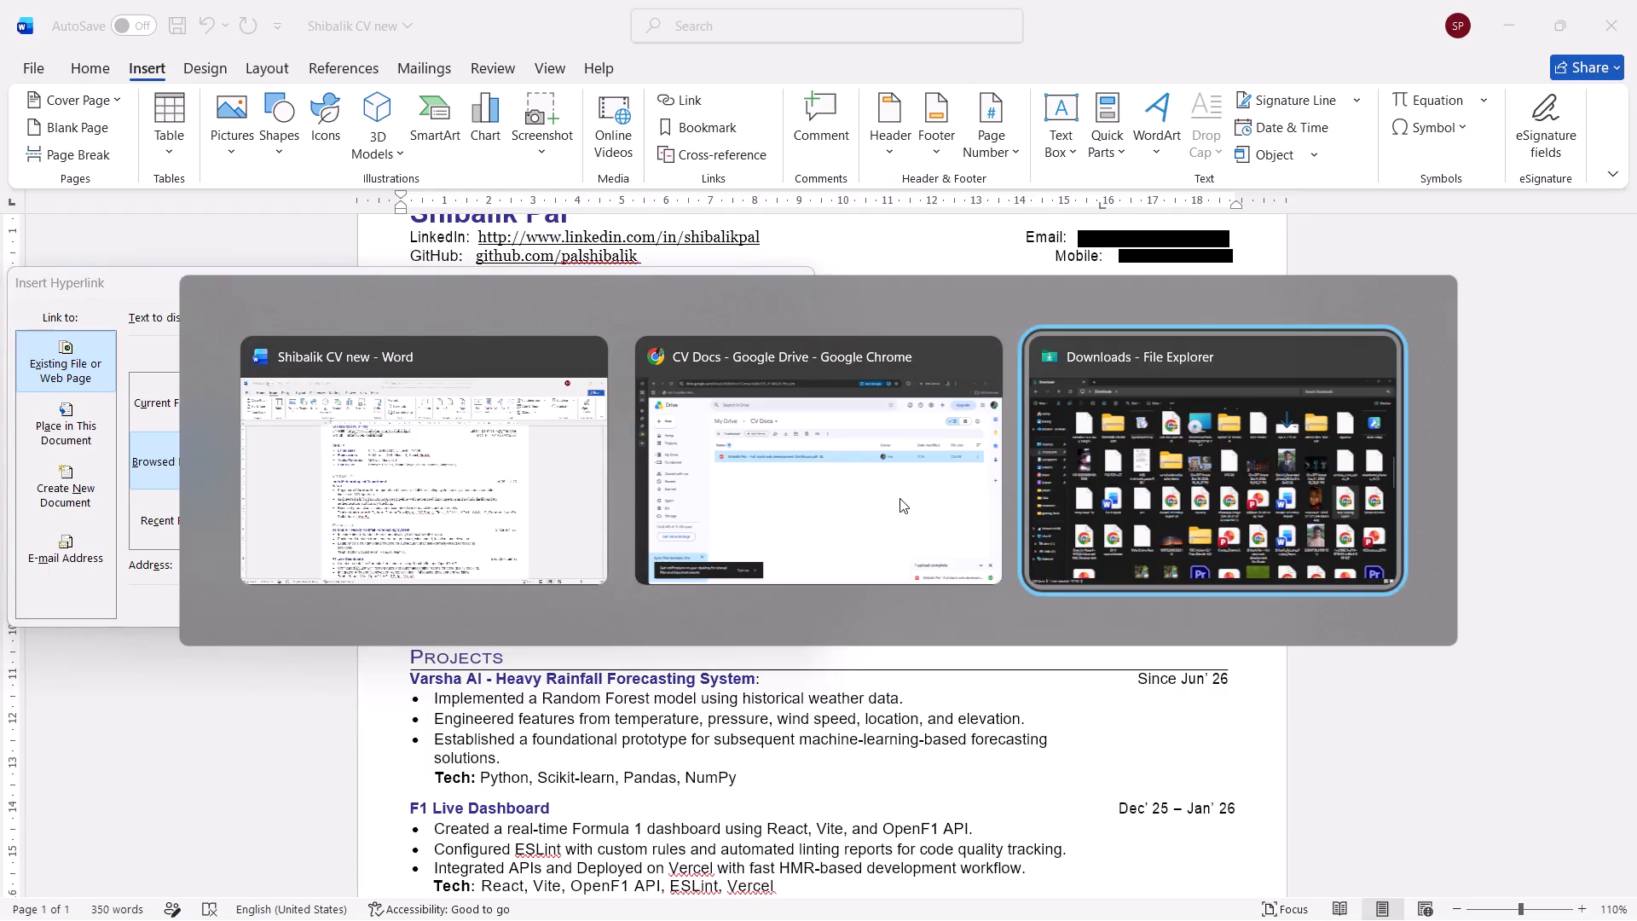
Switch to File Explorer, look through Downloads for certificates, and open the Infosys "Programming Using C++" certificate PDF to check it.
scroll(718, 429, "down", 1)
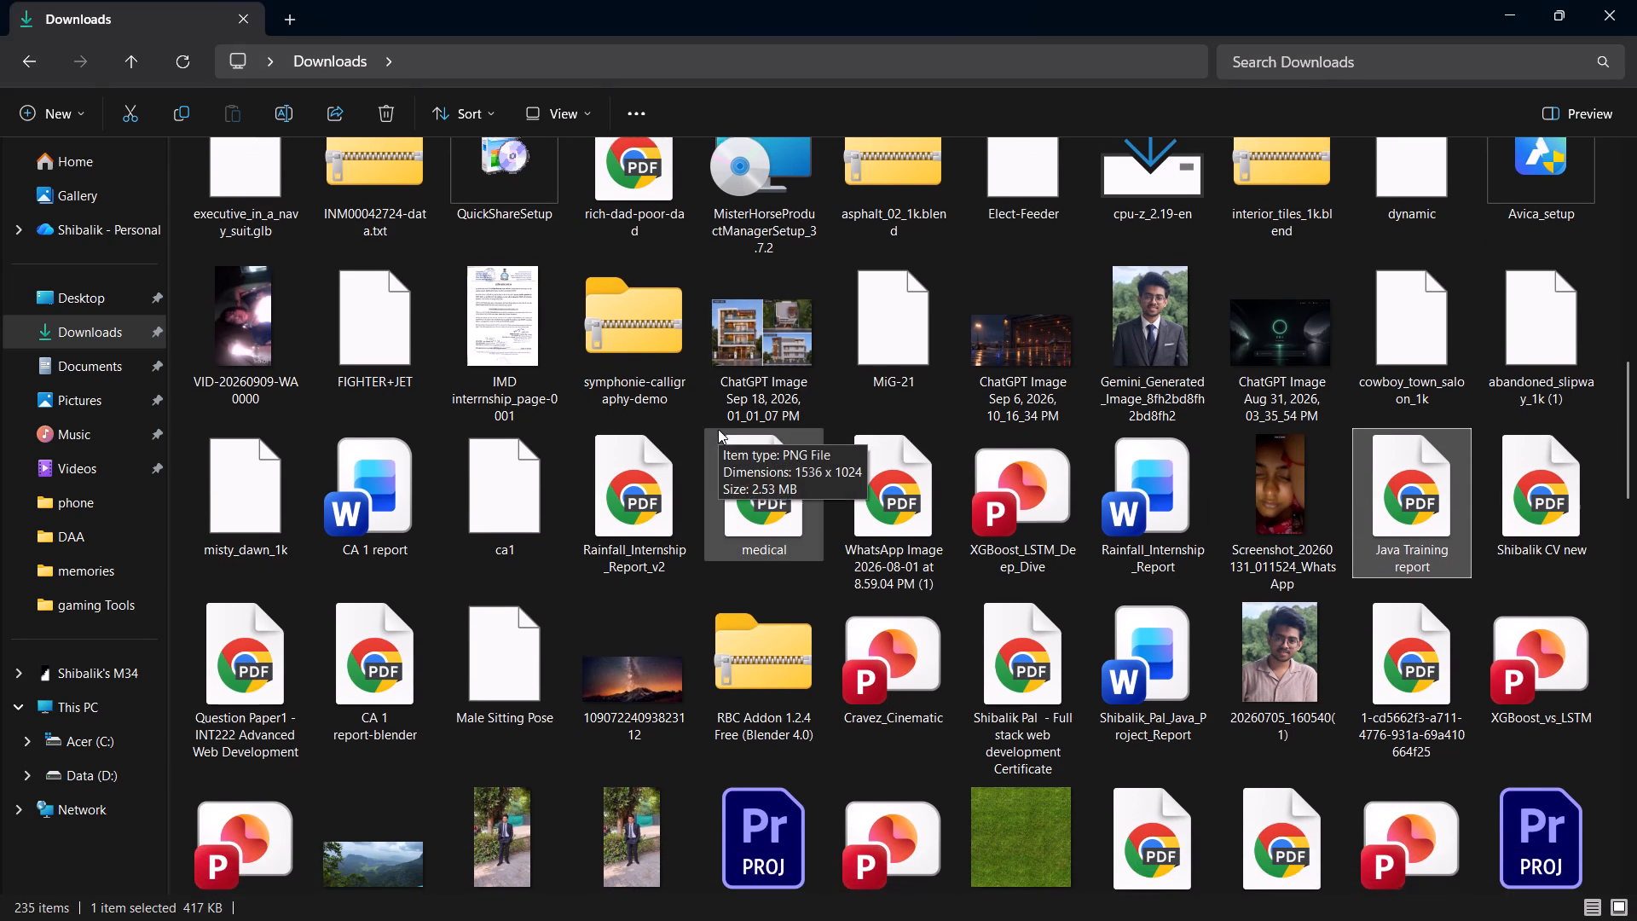
scroll(718, 429, "down", 1)
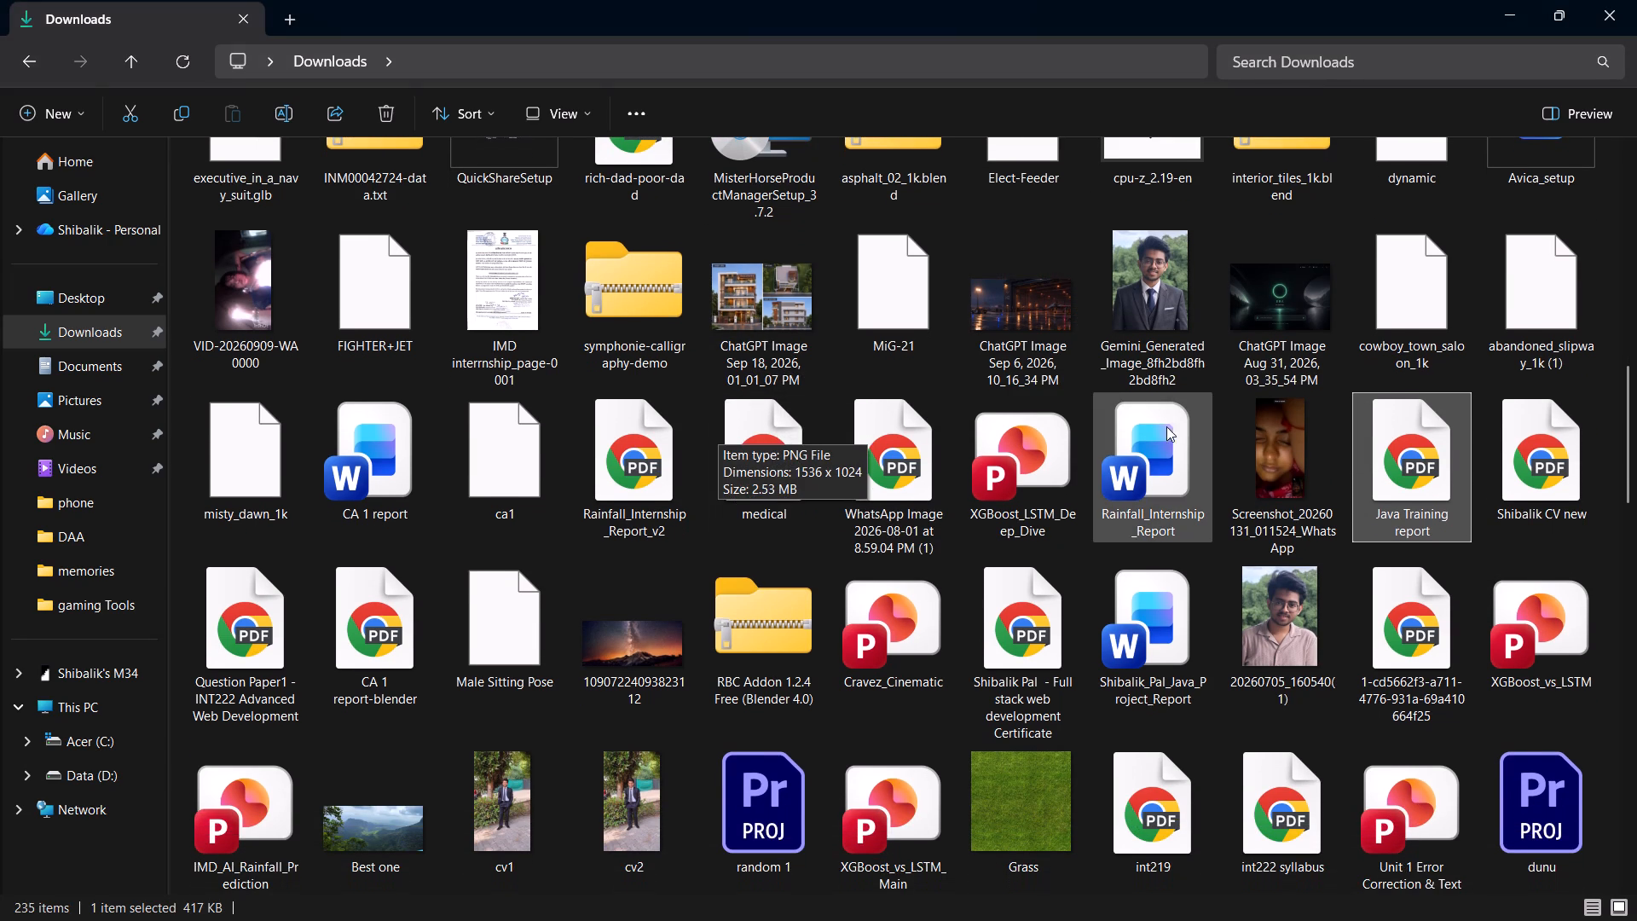
scroll(1154, 446, "down", 1)
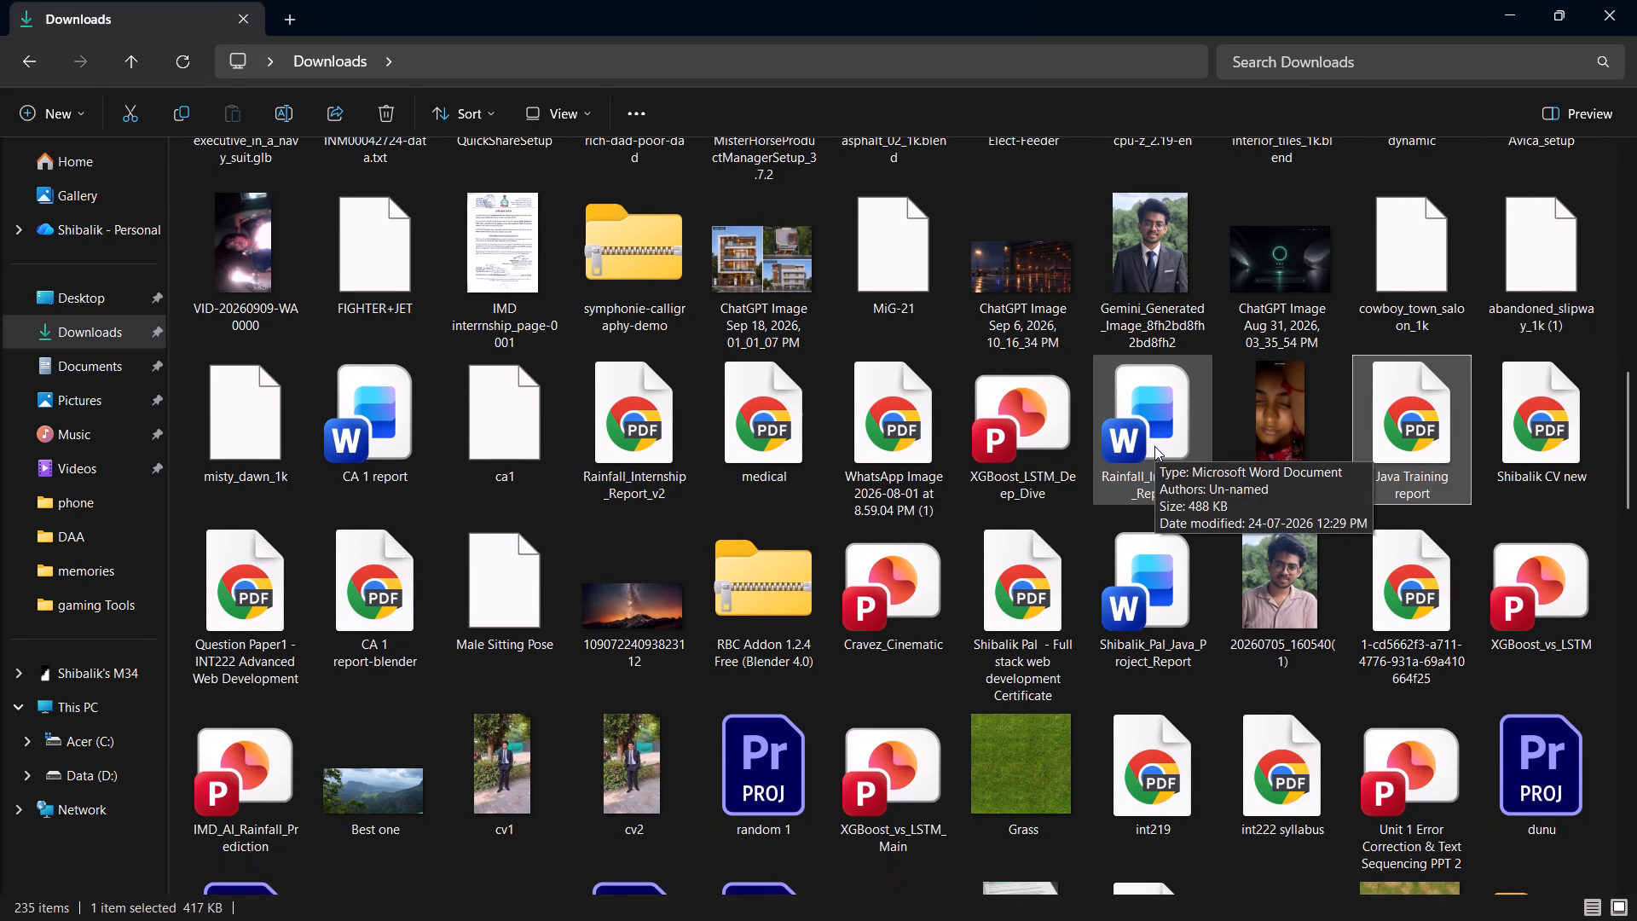
scroll(1154, 446, "down", 1)
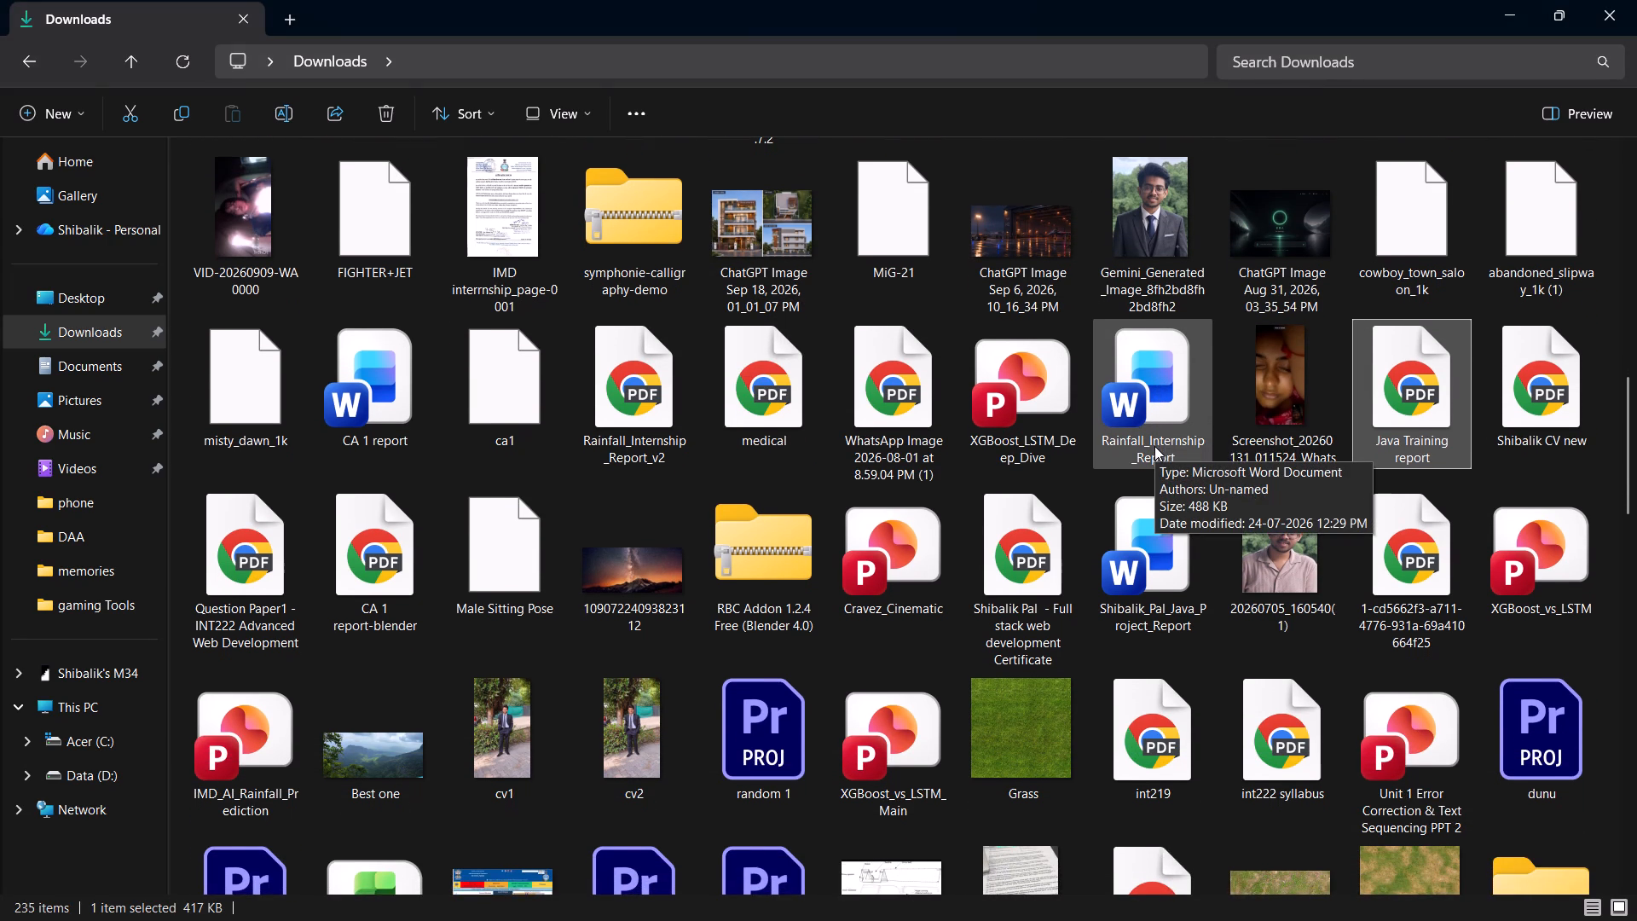
scroll(1154, 446, "down", 1)
double_click(1412, 576)
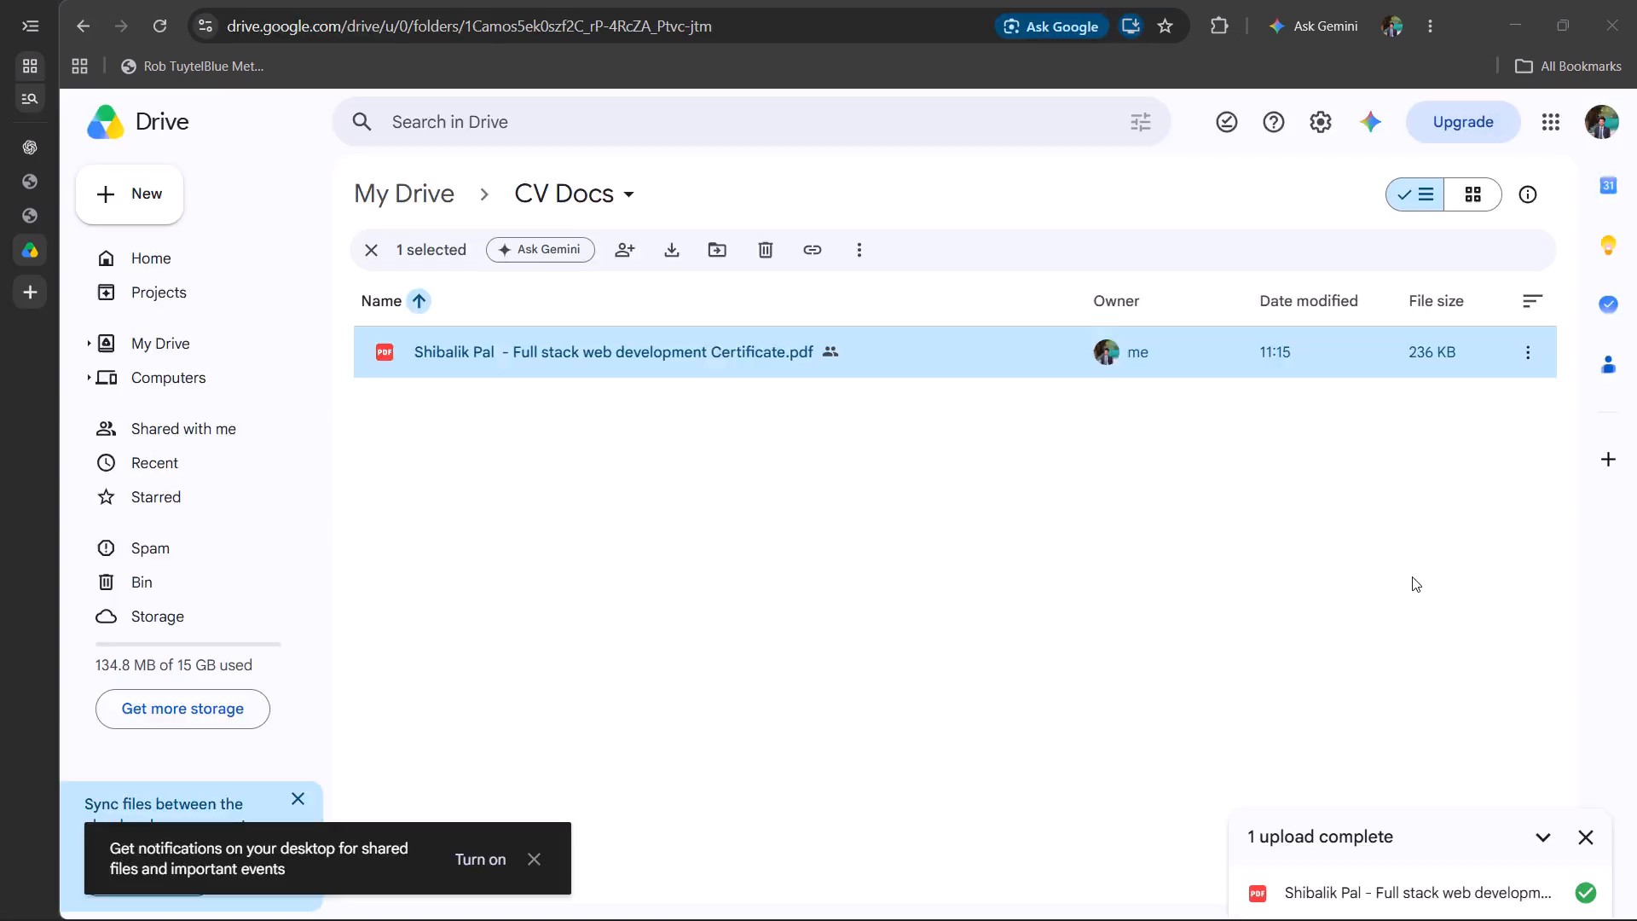
scroll(1246, 610, "down", 1)
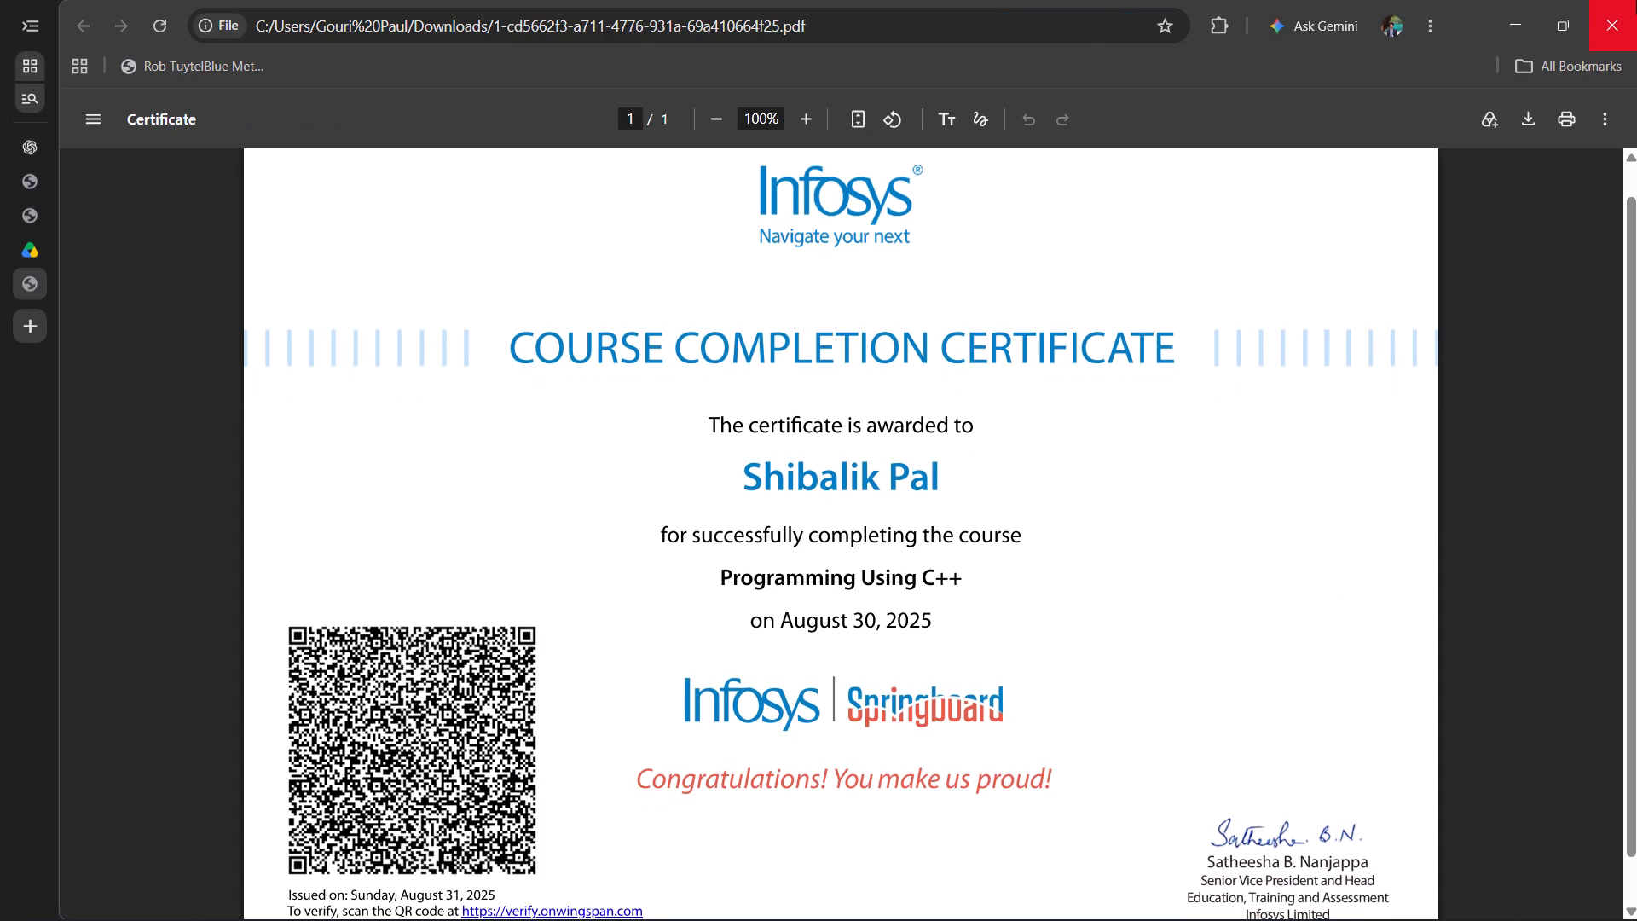
left_click(1634, 1)
Upload the Infosys C++ certificate PDF from Downloads to the CV Docs folder in Google Drive.
left_click_drag(1404, 586, 1387, 920)
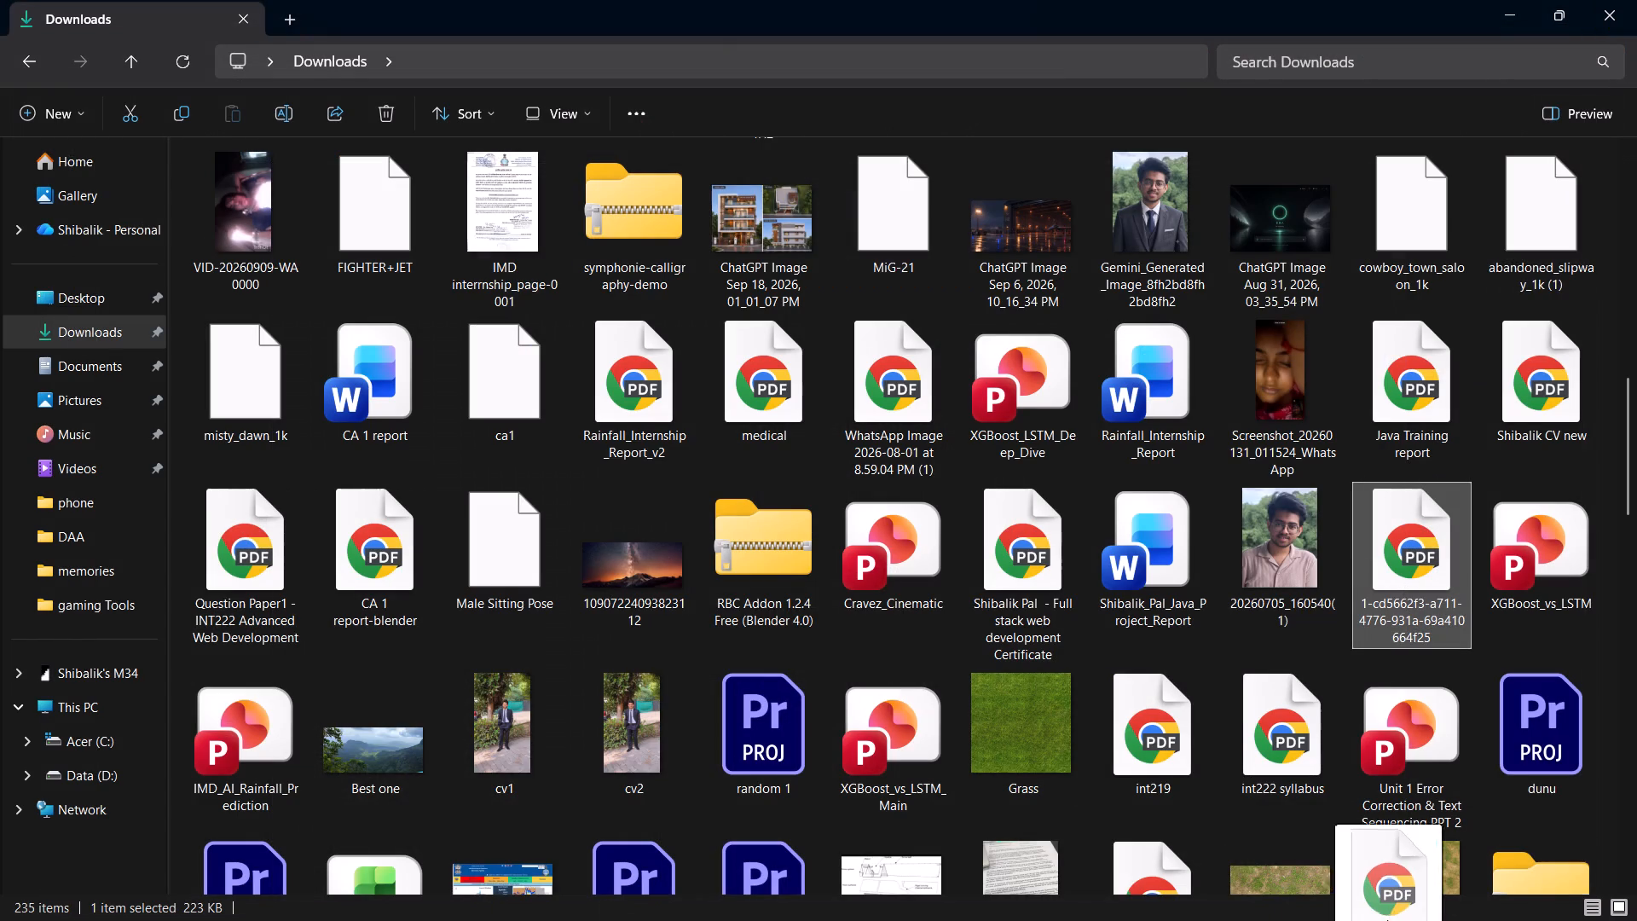
left_click_drag(1387, 920, 875, 852)
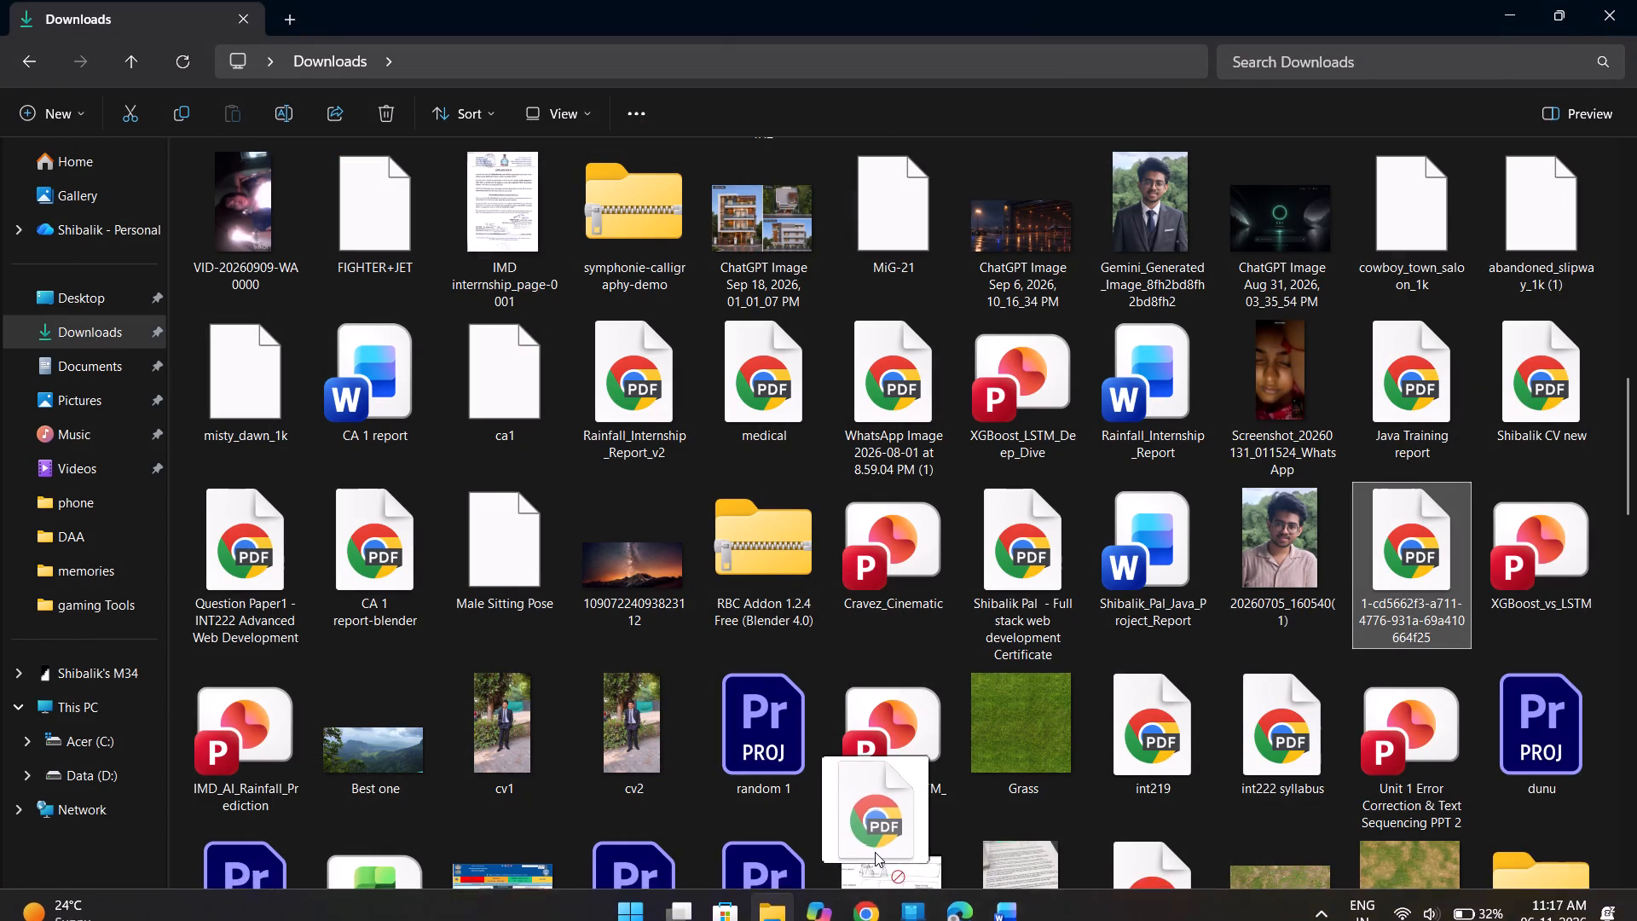
left_click_drag(875, 852, 862, 907)
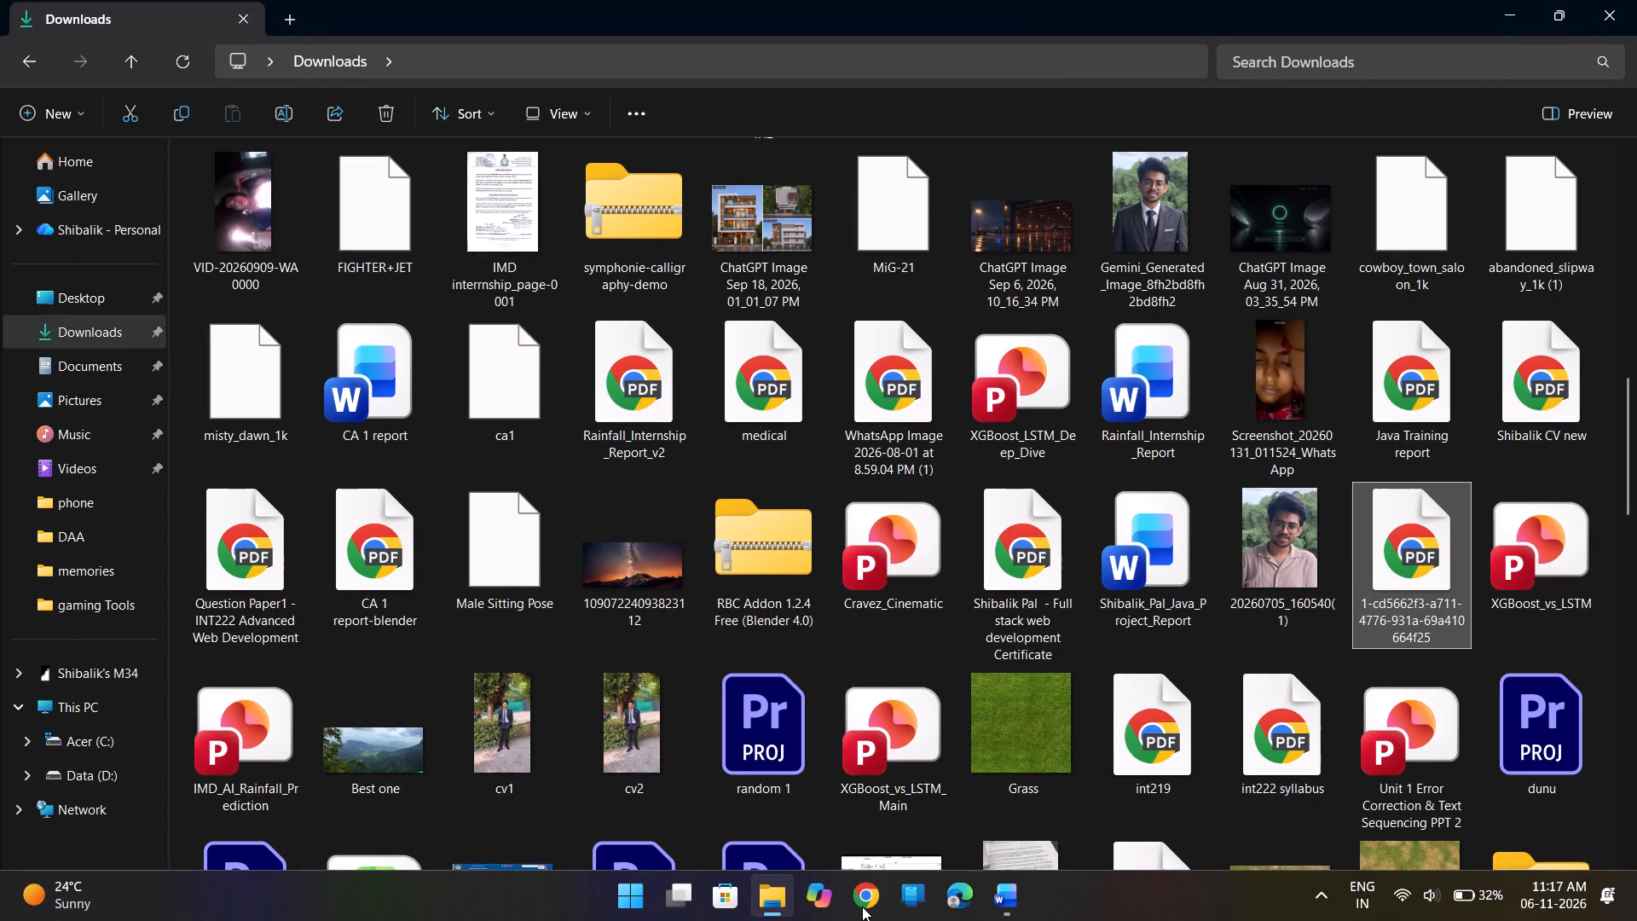
left_click(870, 906)
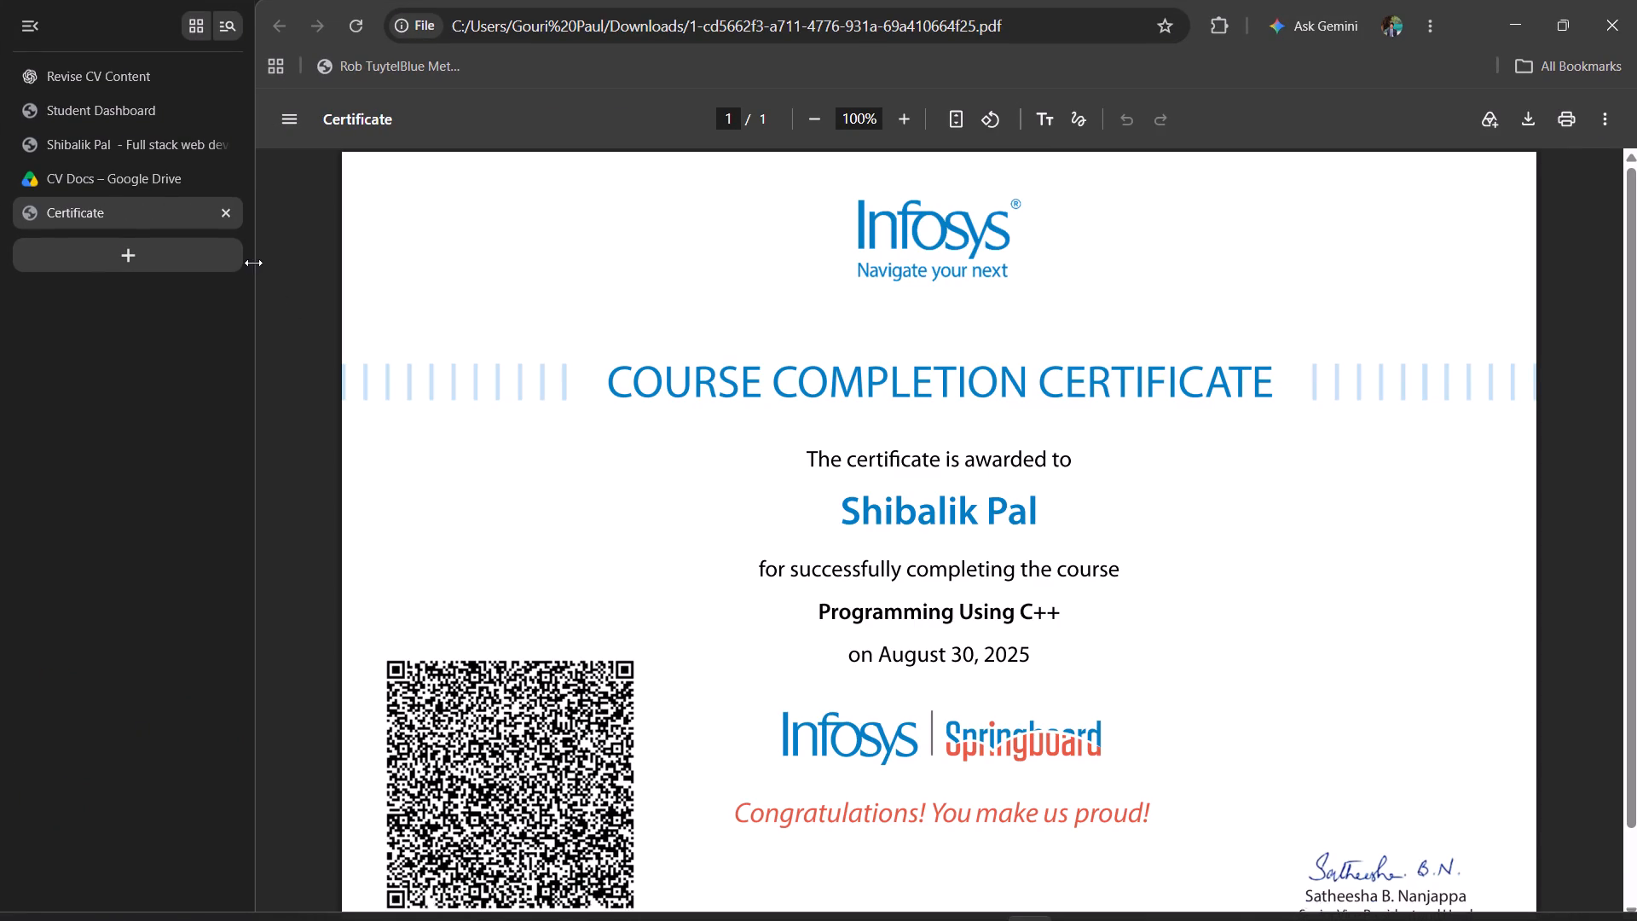
left_click(195, 178)
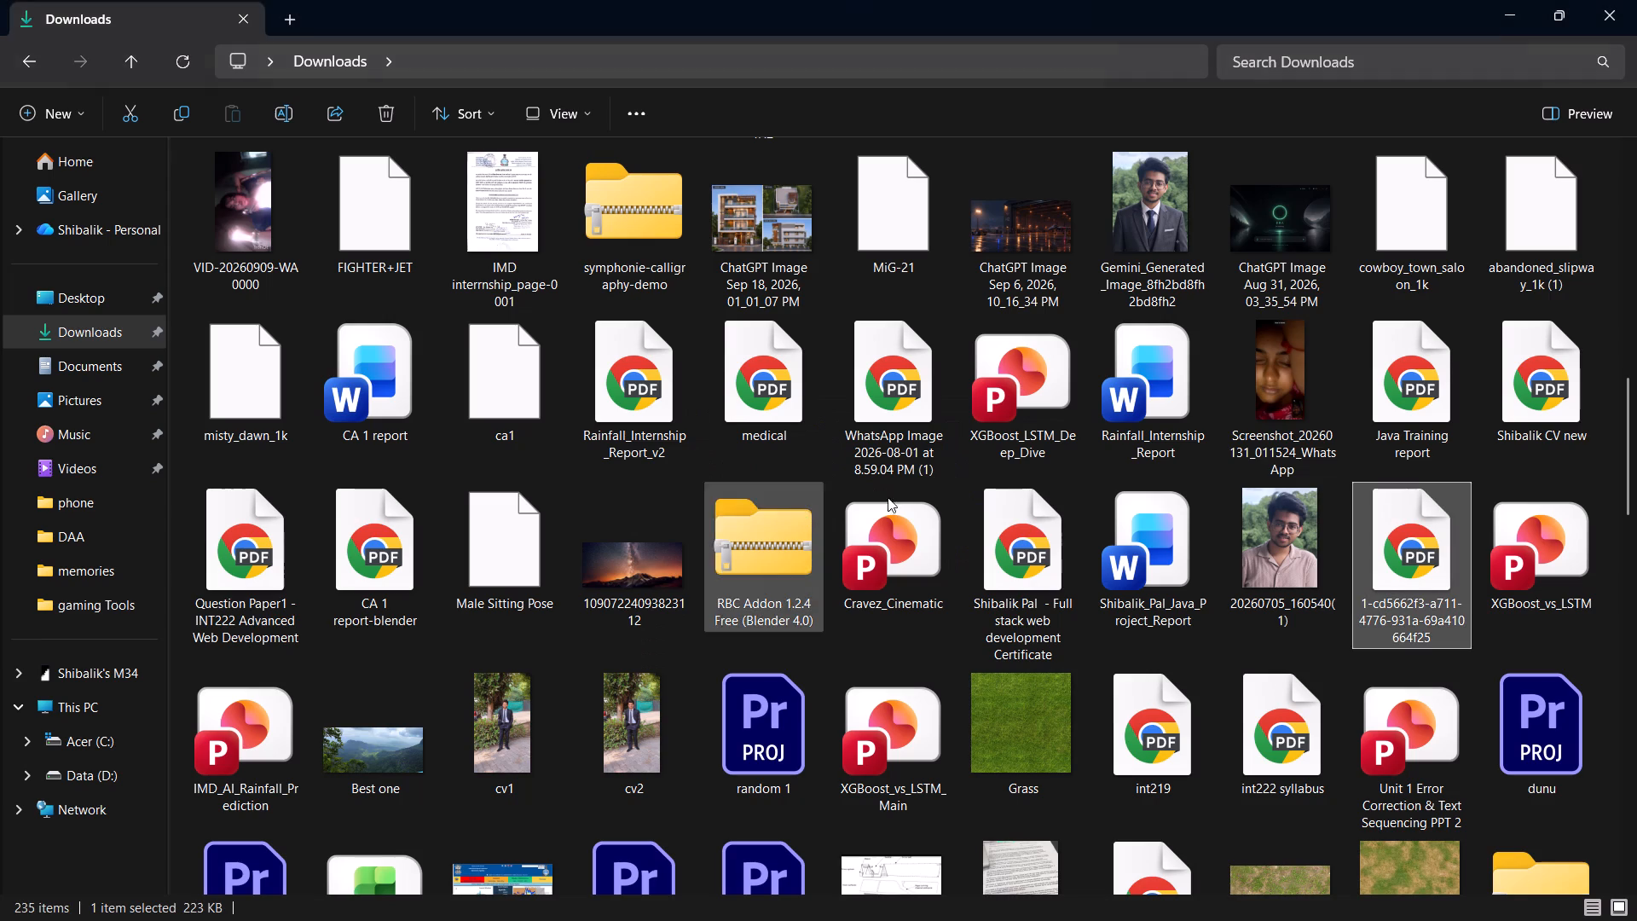
left_click_drag(1424, 547, 970, 878)
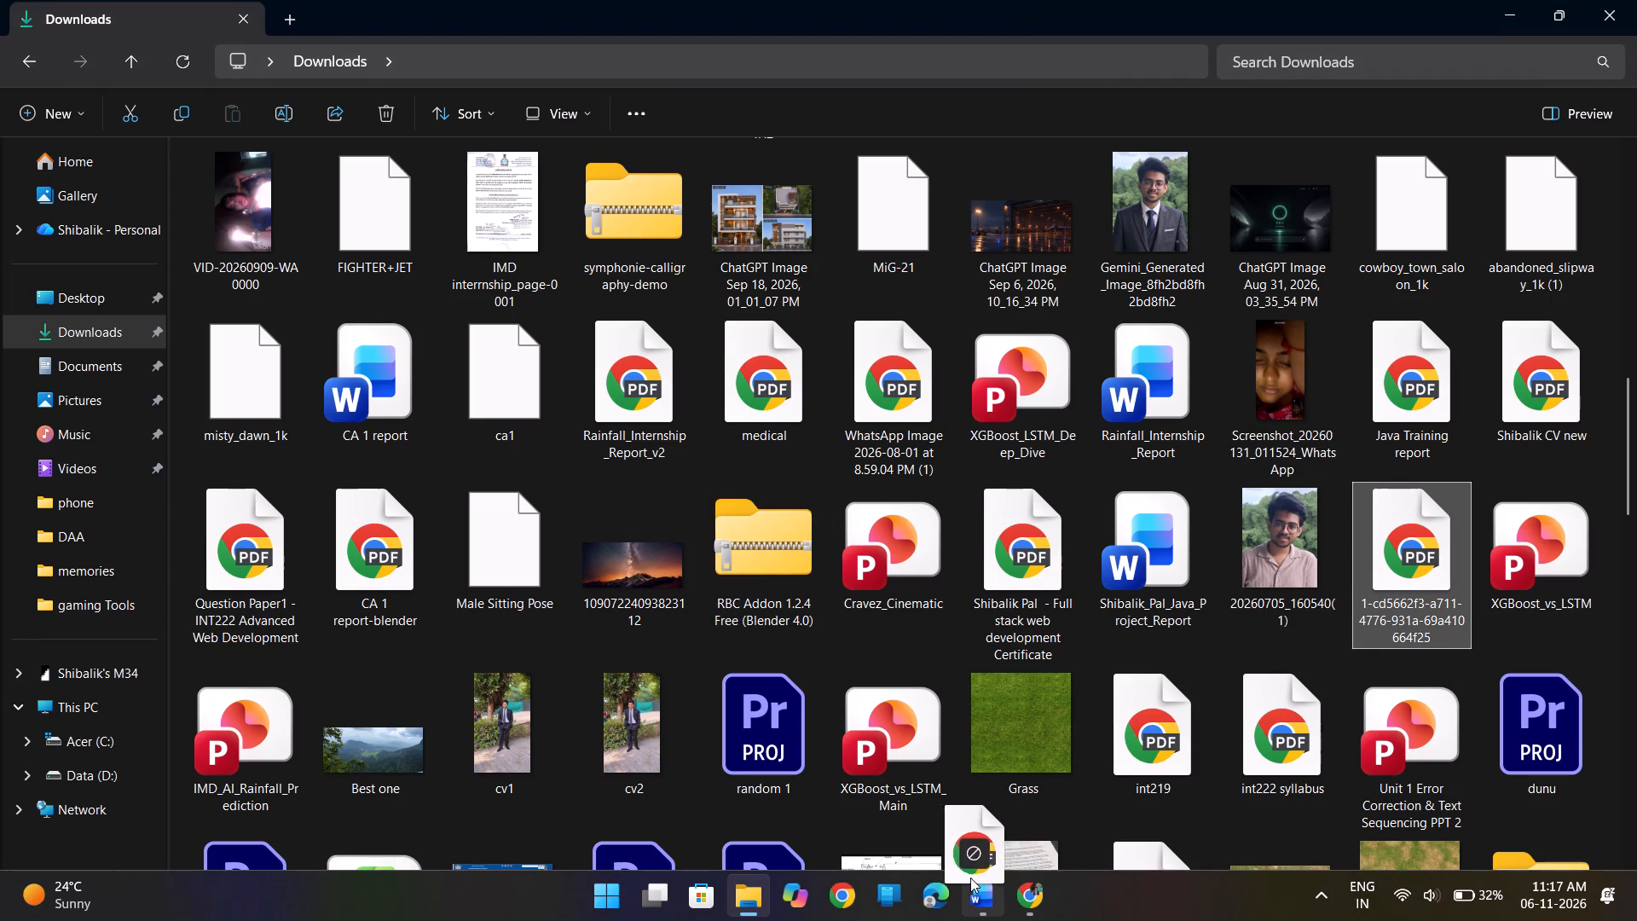
left_click_drag(970, 878, 1015, 498)
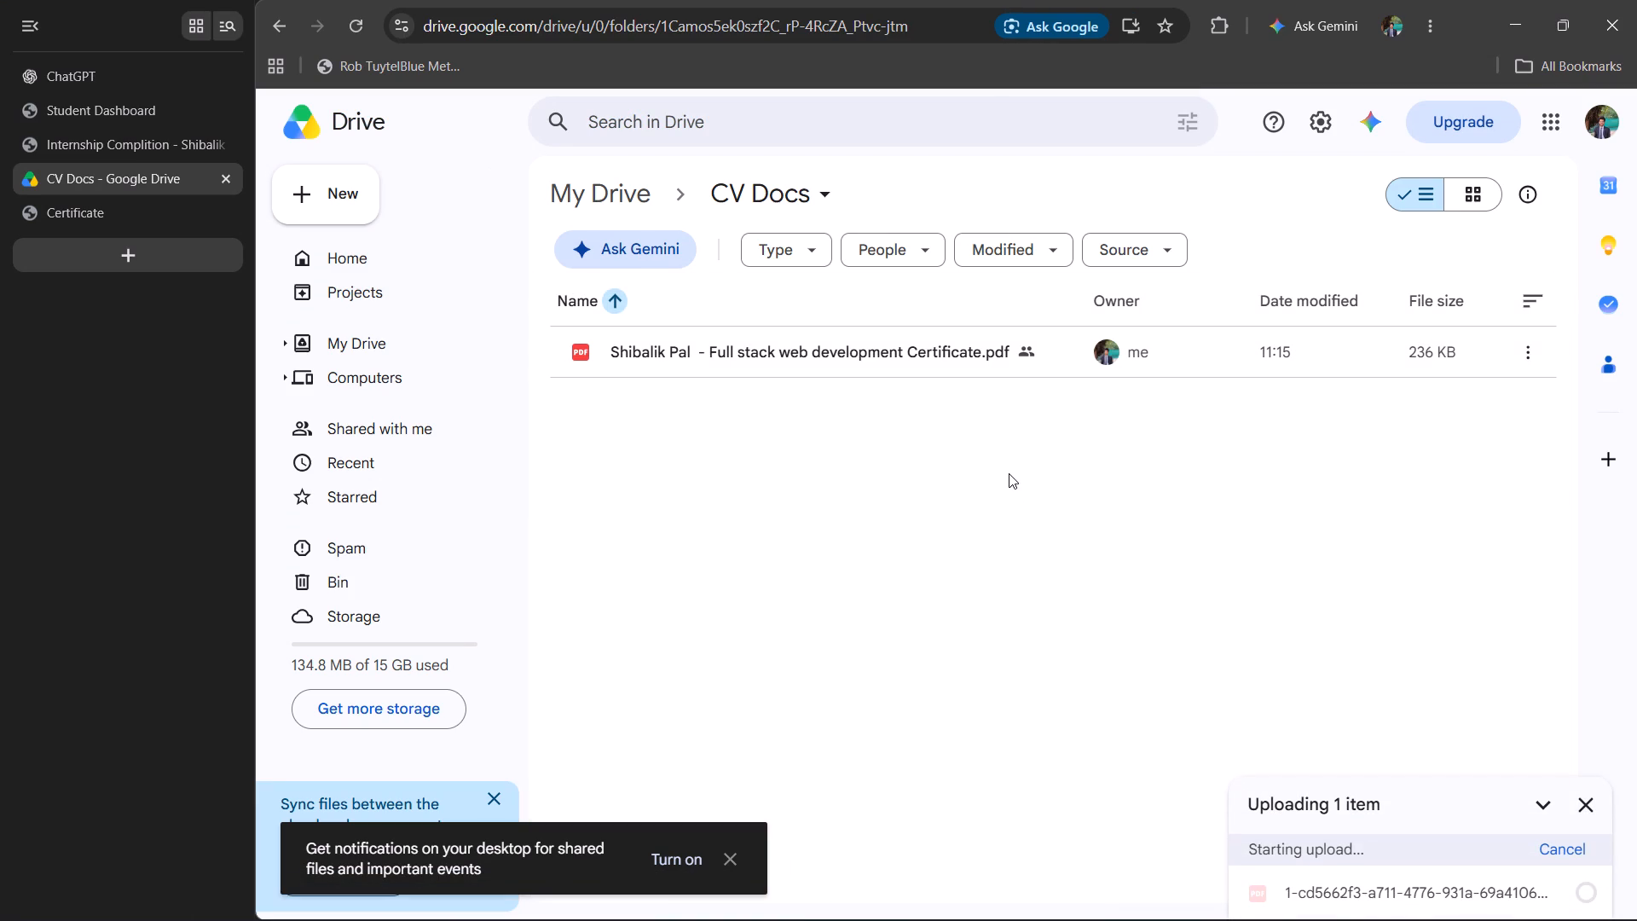
Rename the uploaded Infosys certificate in the CV Docs folder as infosys.pdf.
left_click(1518, 355)
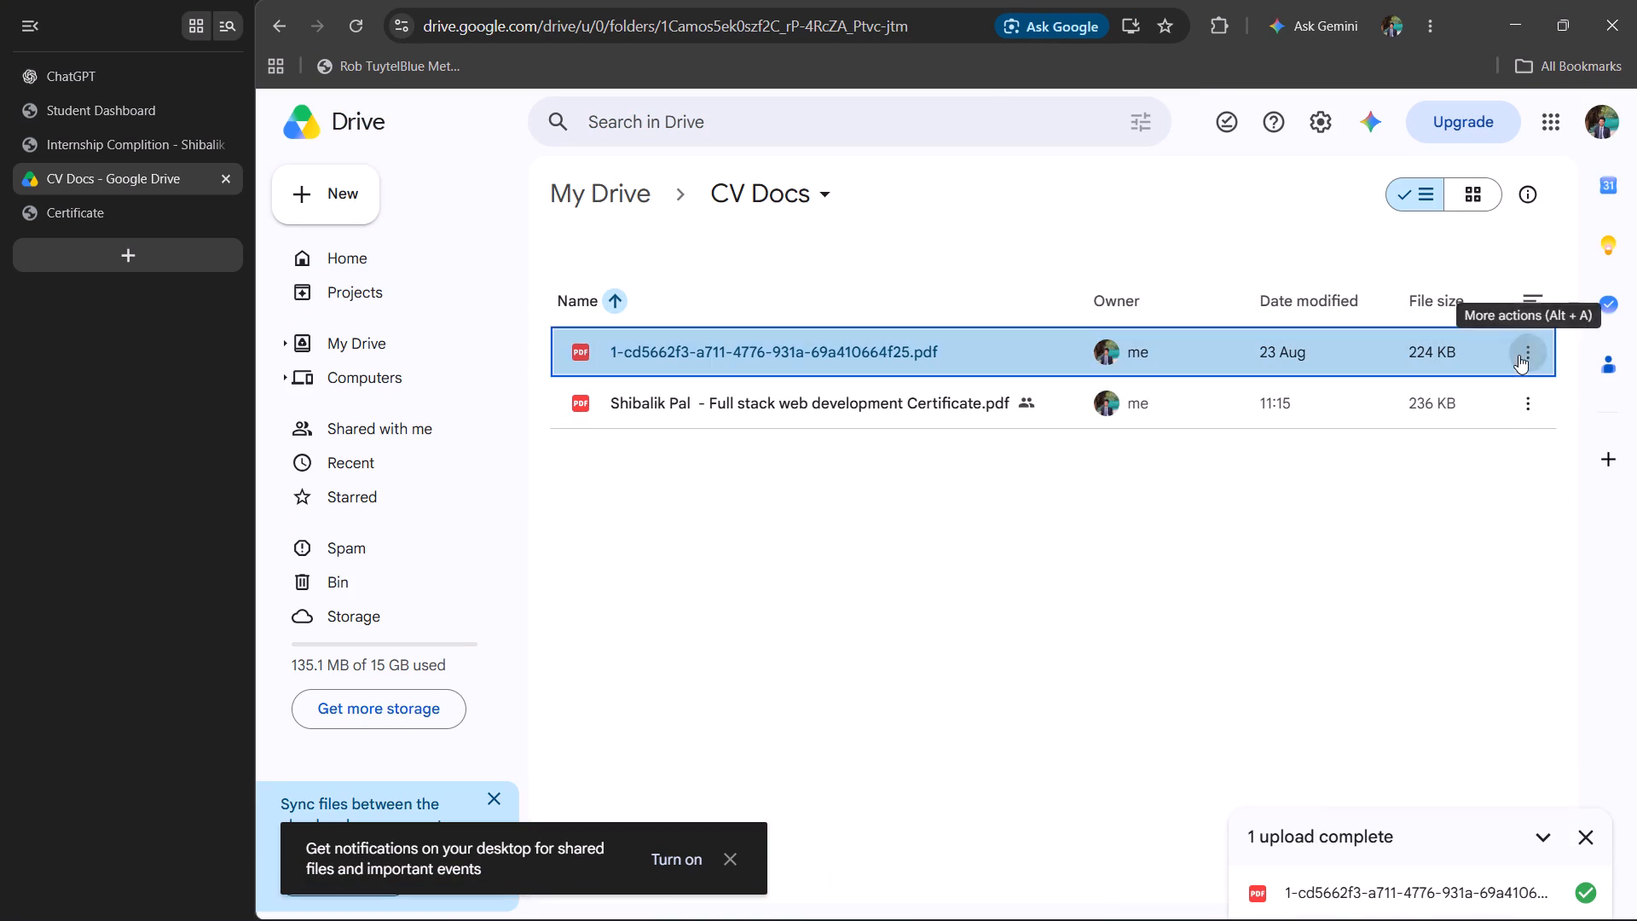
left_click(1263, 496)
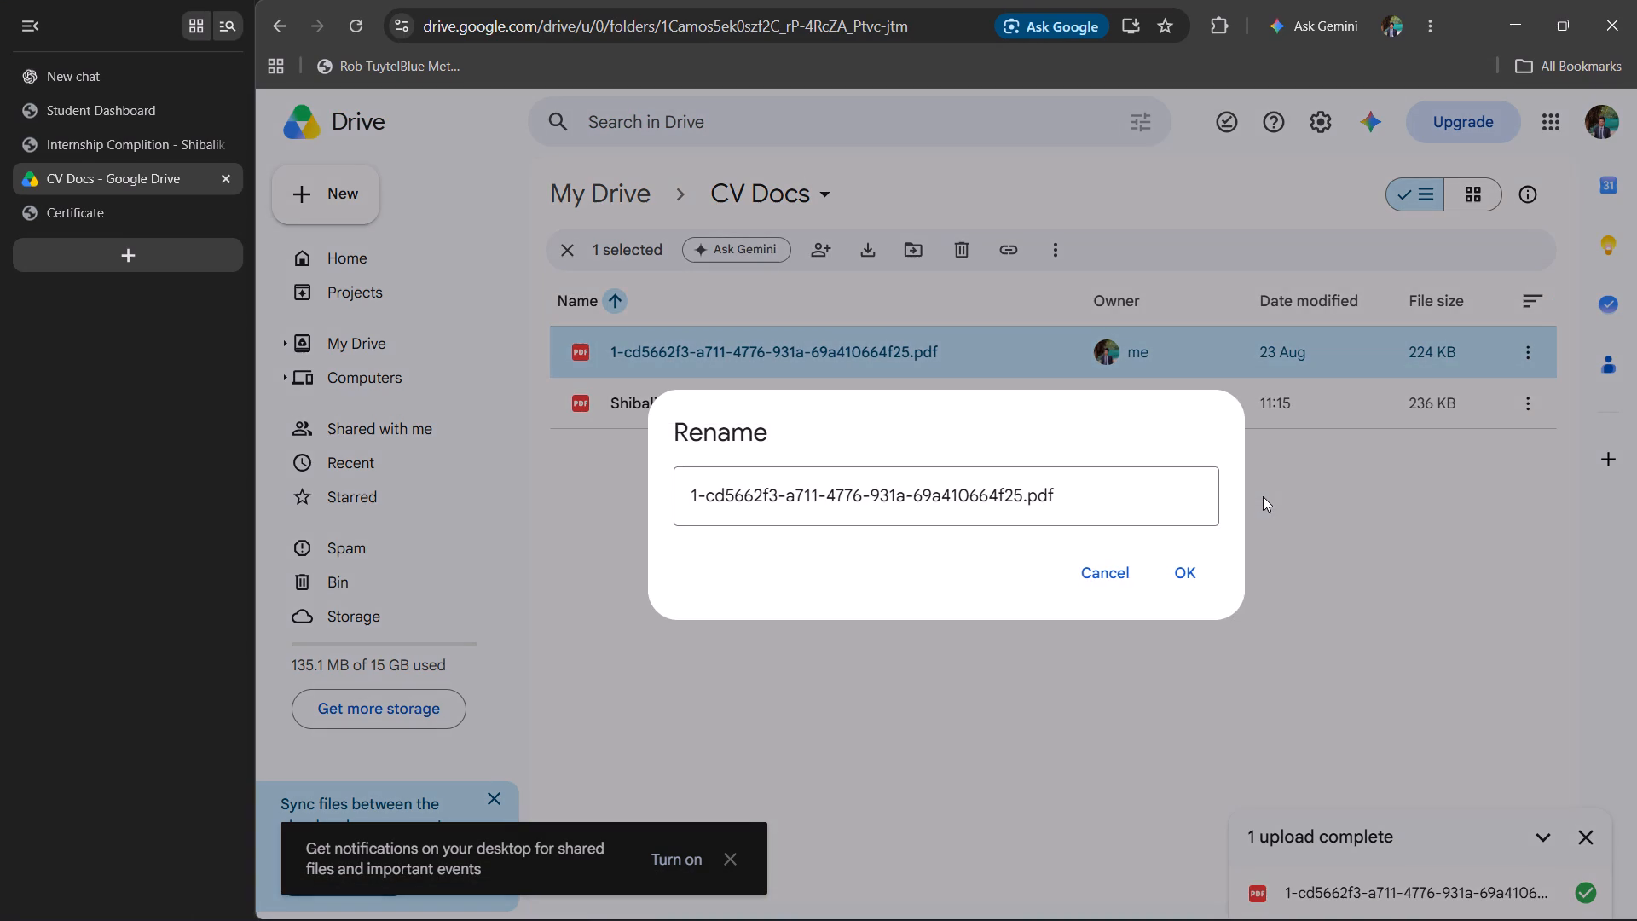
key("i")
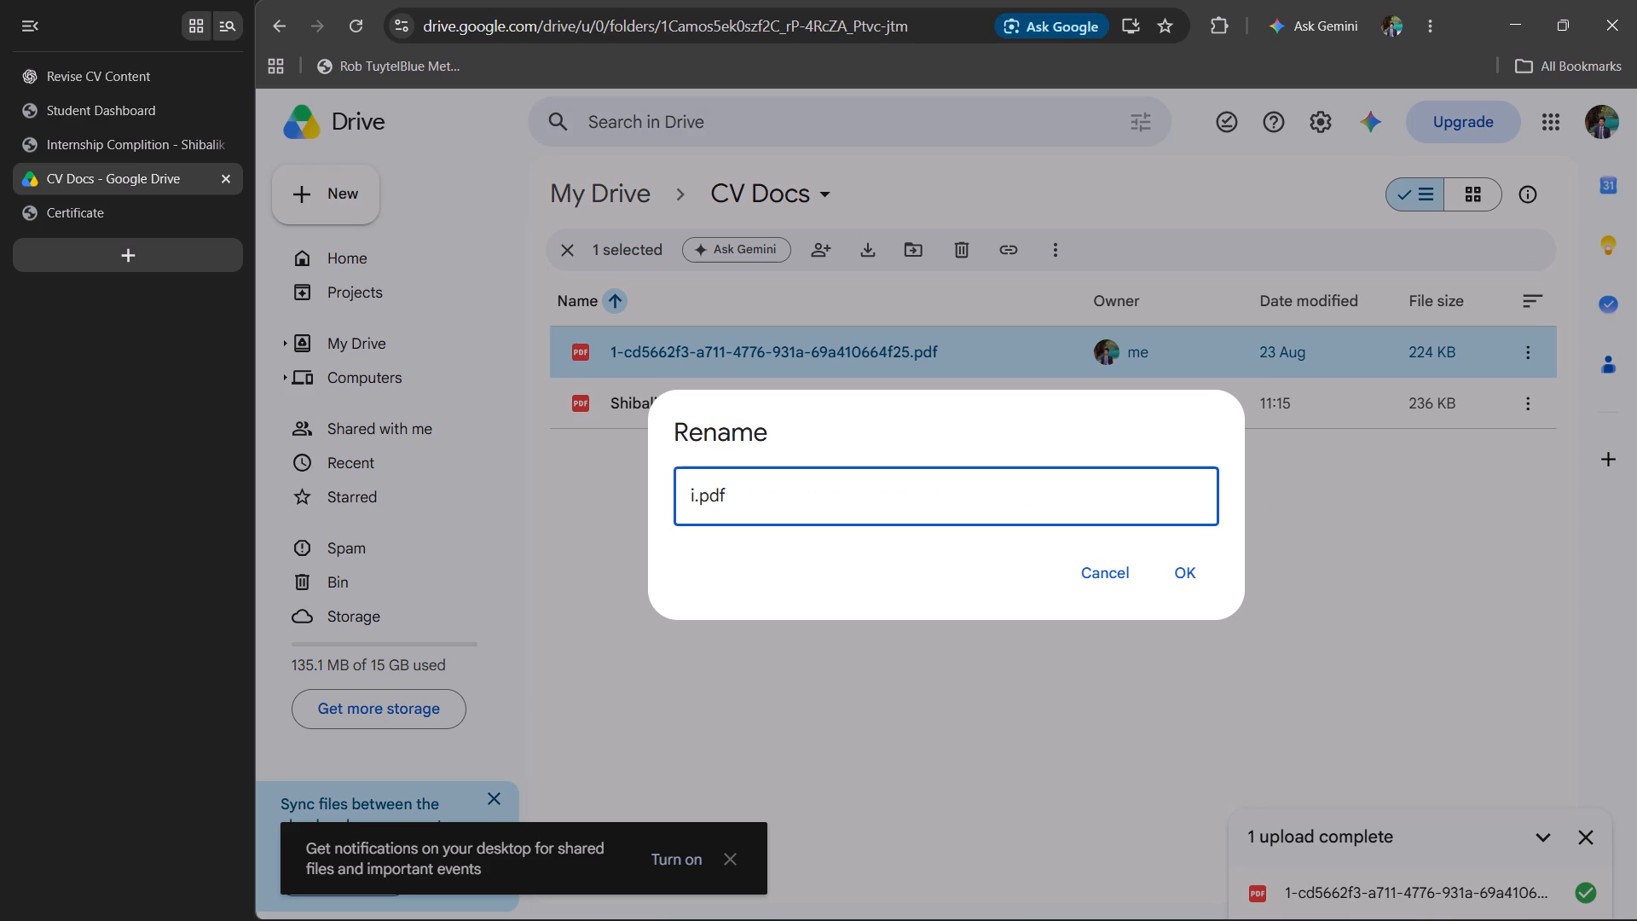
type("nfosys")
key("Return")
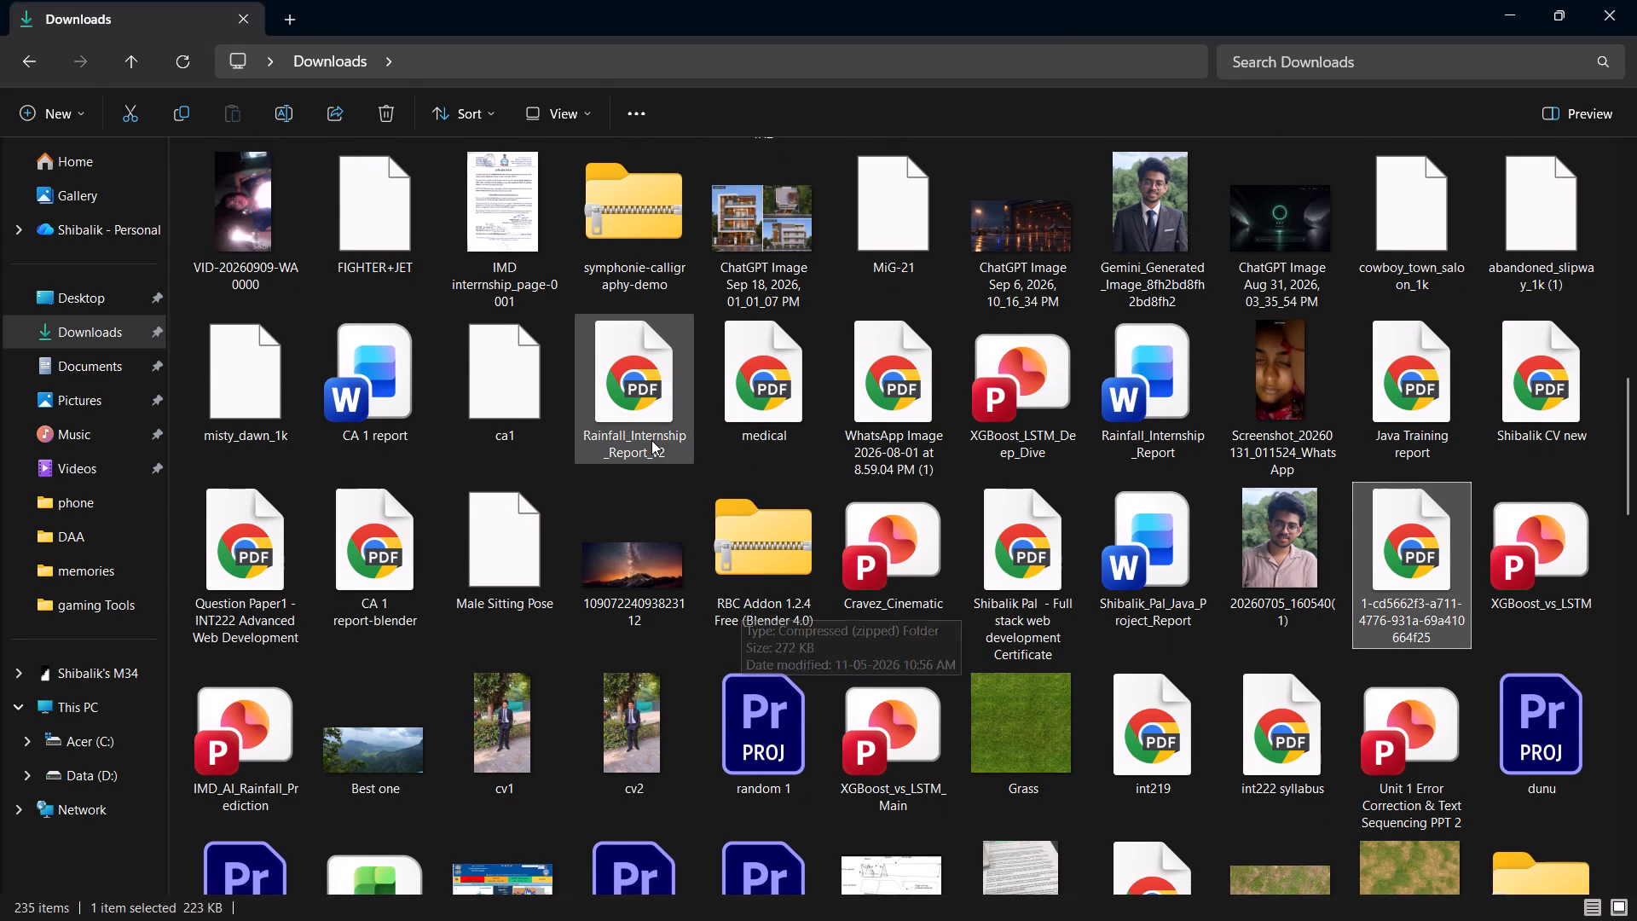
Switch to File Explorer, preview the rainfall internship report and medical PDFs, and look through Downloads for the IMD internship document.
left_click(651, 440)
key("space")
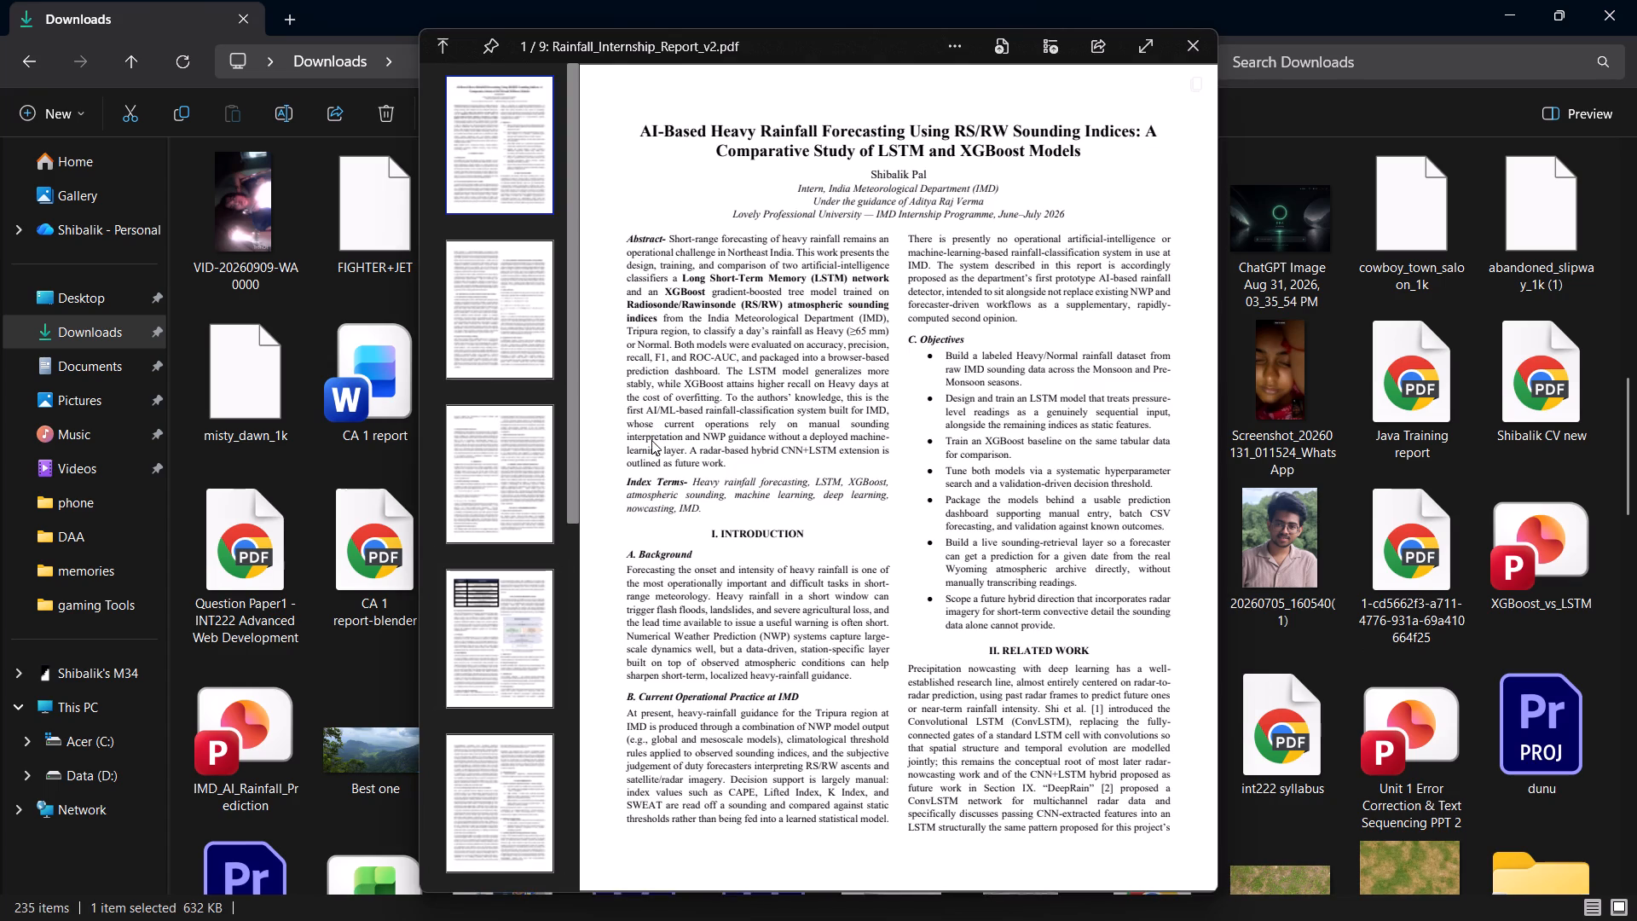
key("space")
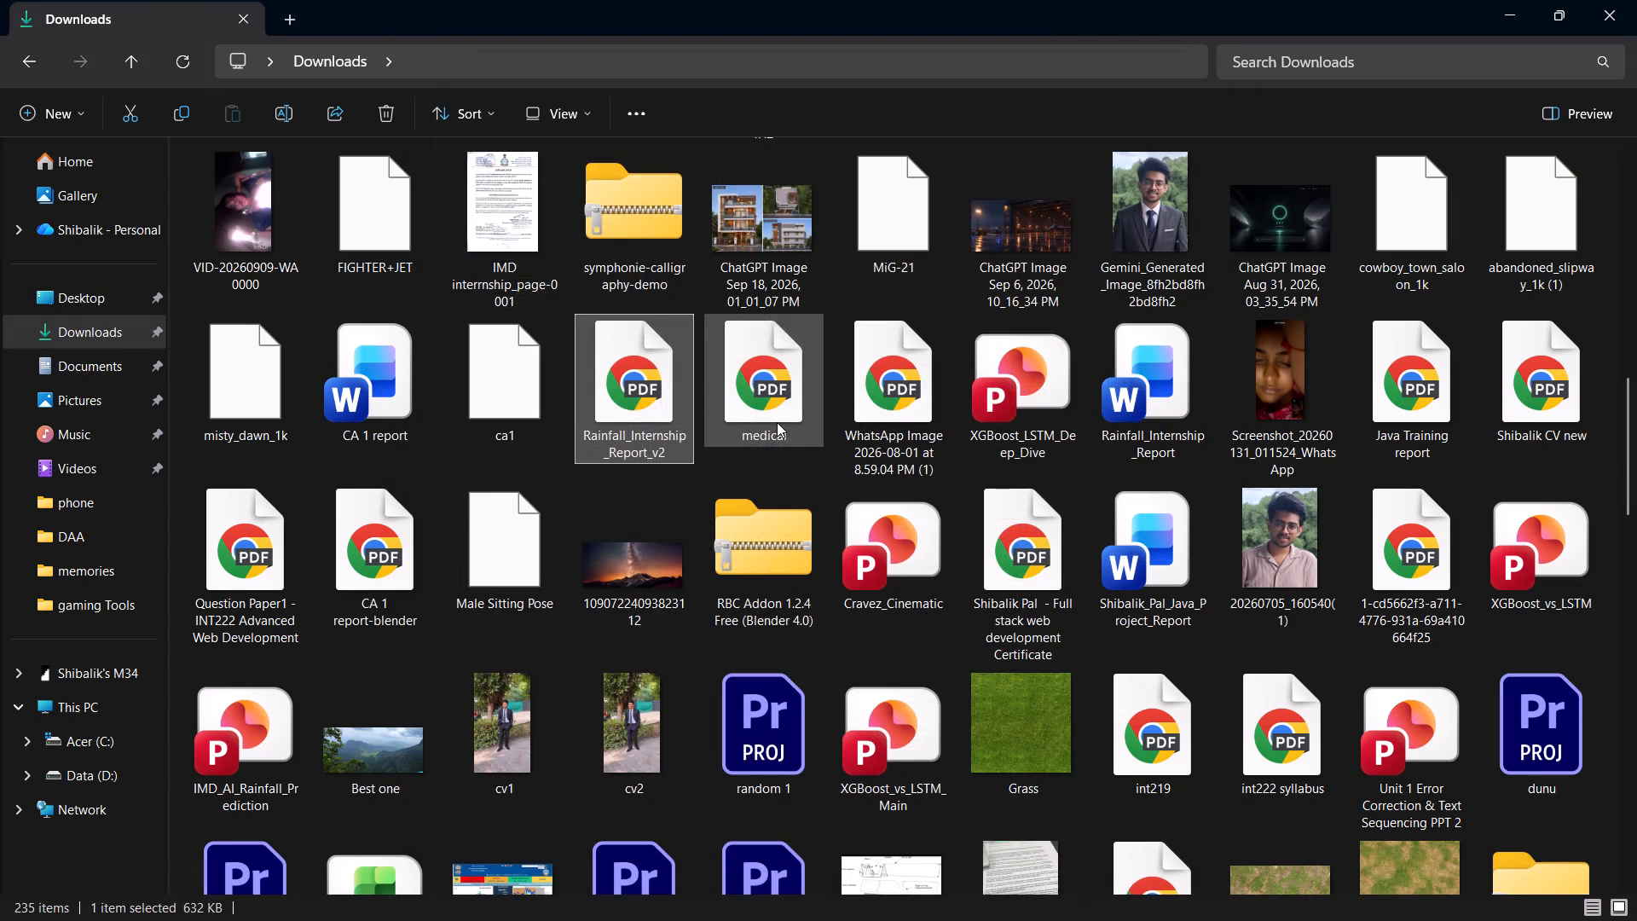
left_click(777, 422)
key("space")
key("space")
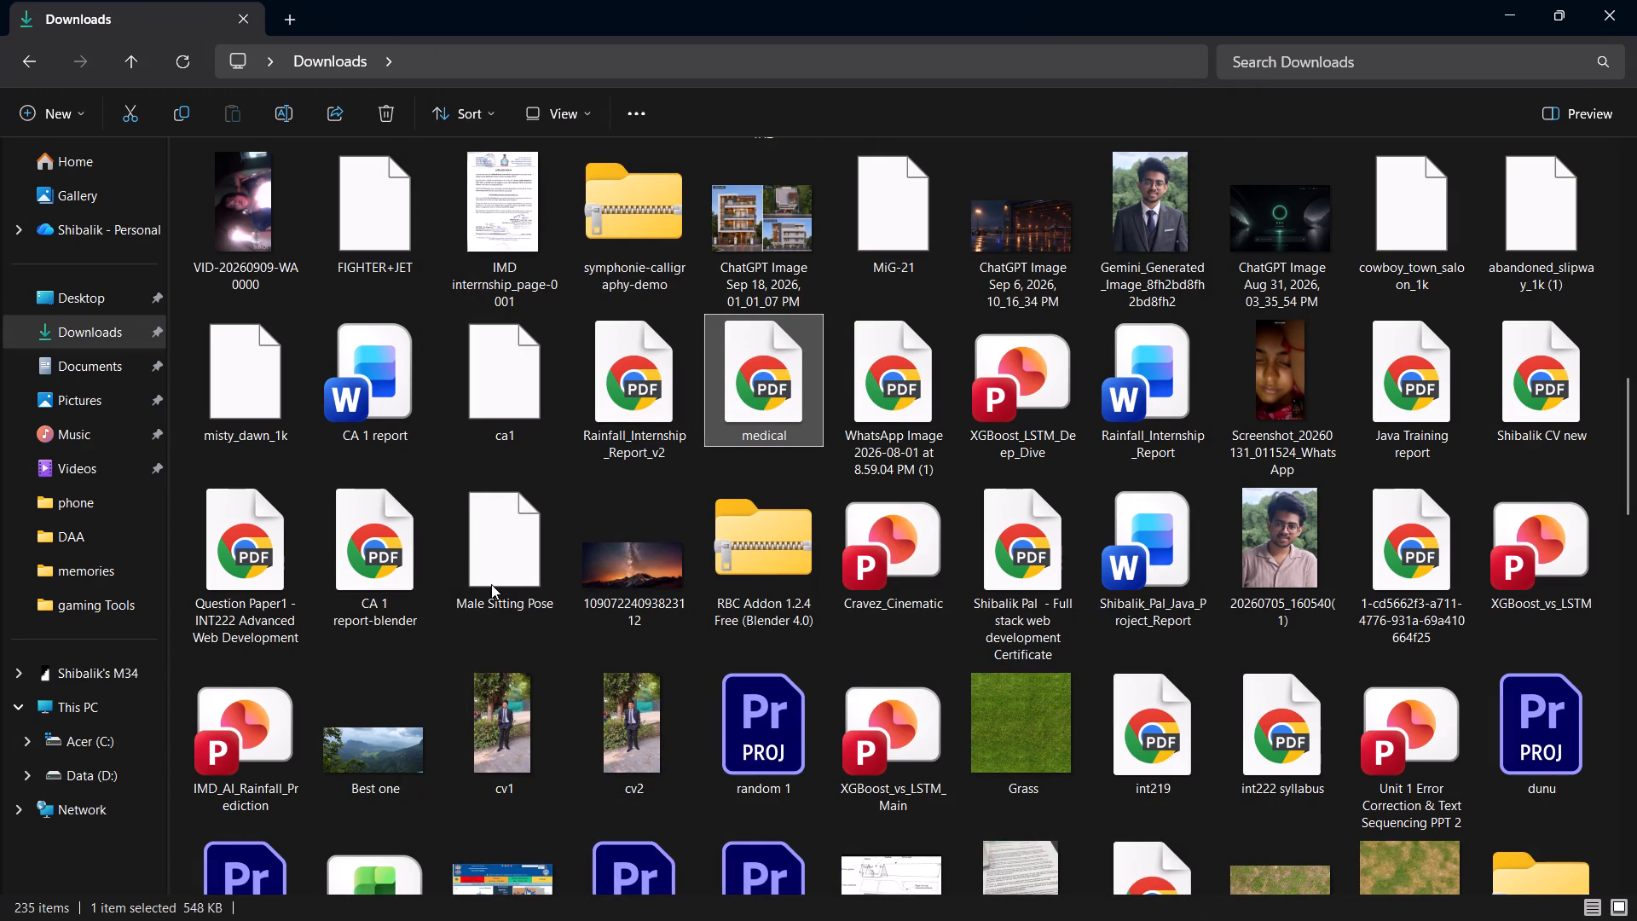
scroll(389, 763, "down", 1)
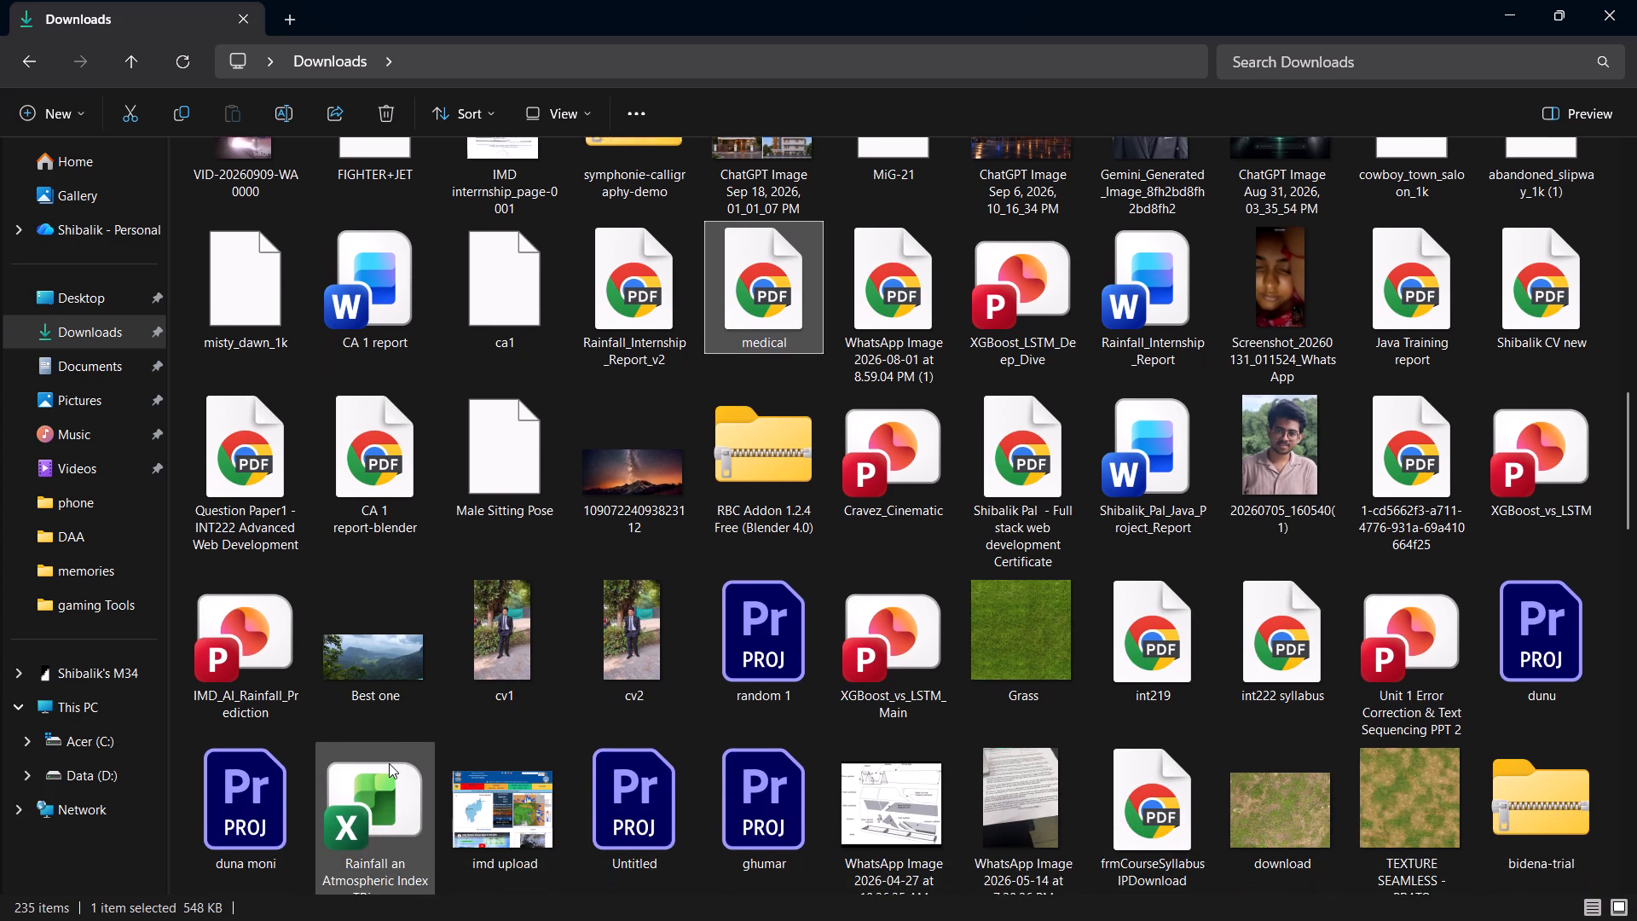
scroll(389, 763, "down", 1)
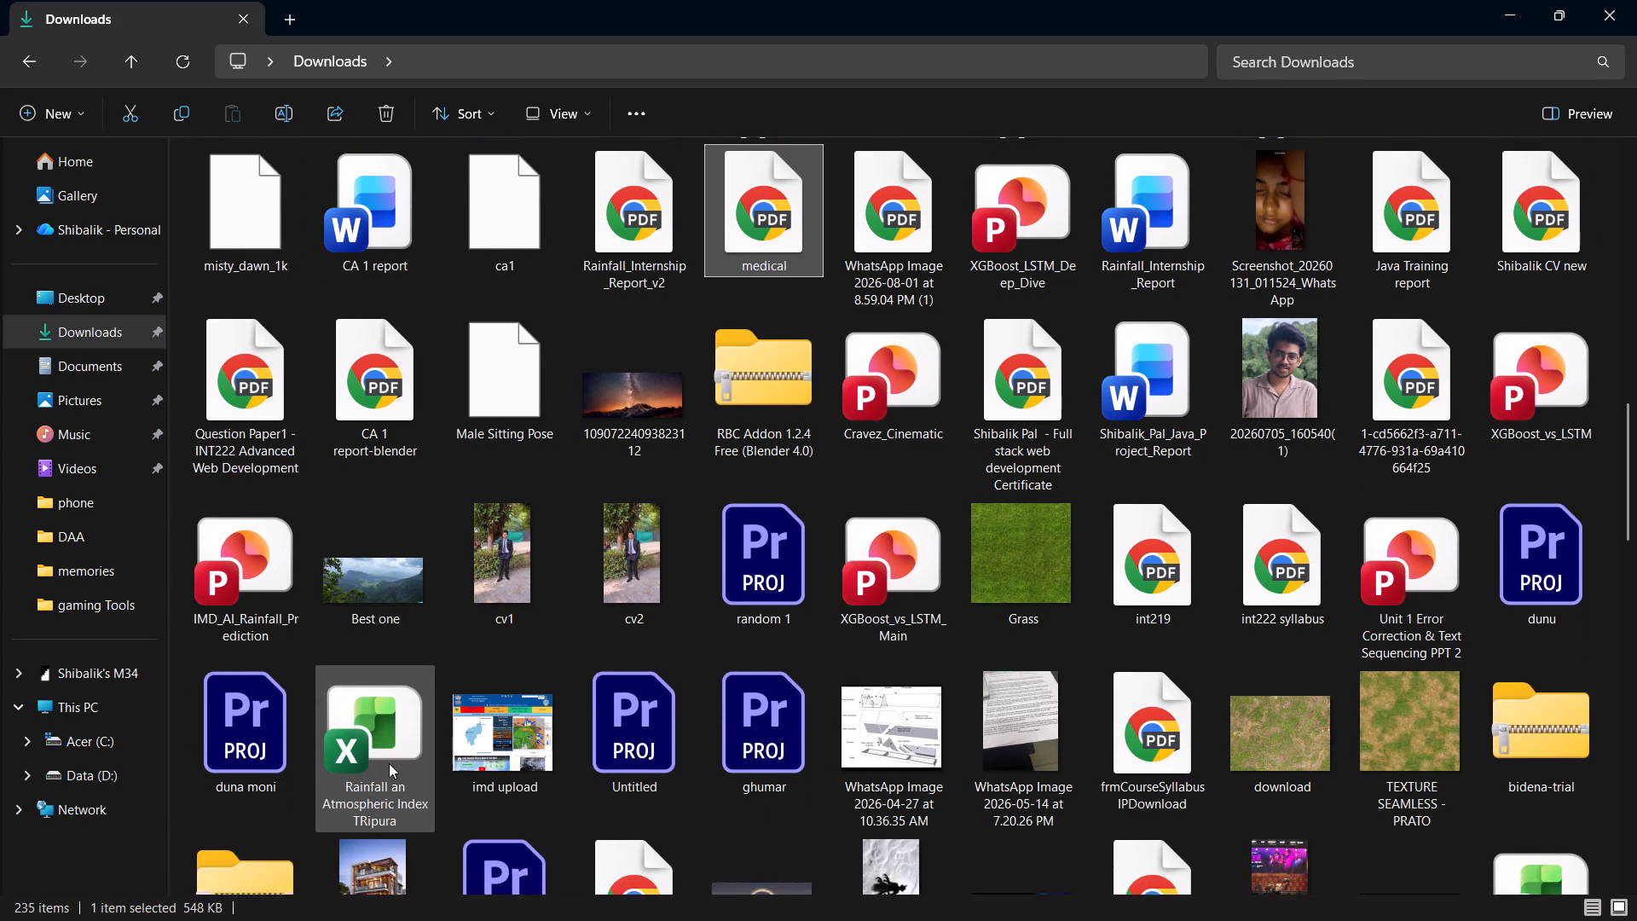
scroll(389, 763, "down", 1)
scroll(389, 763, "up", 3)
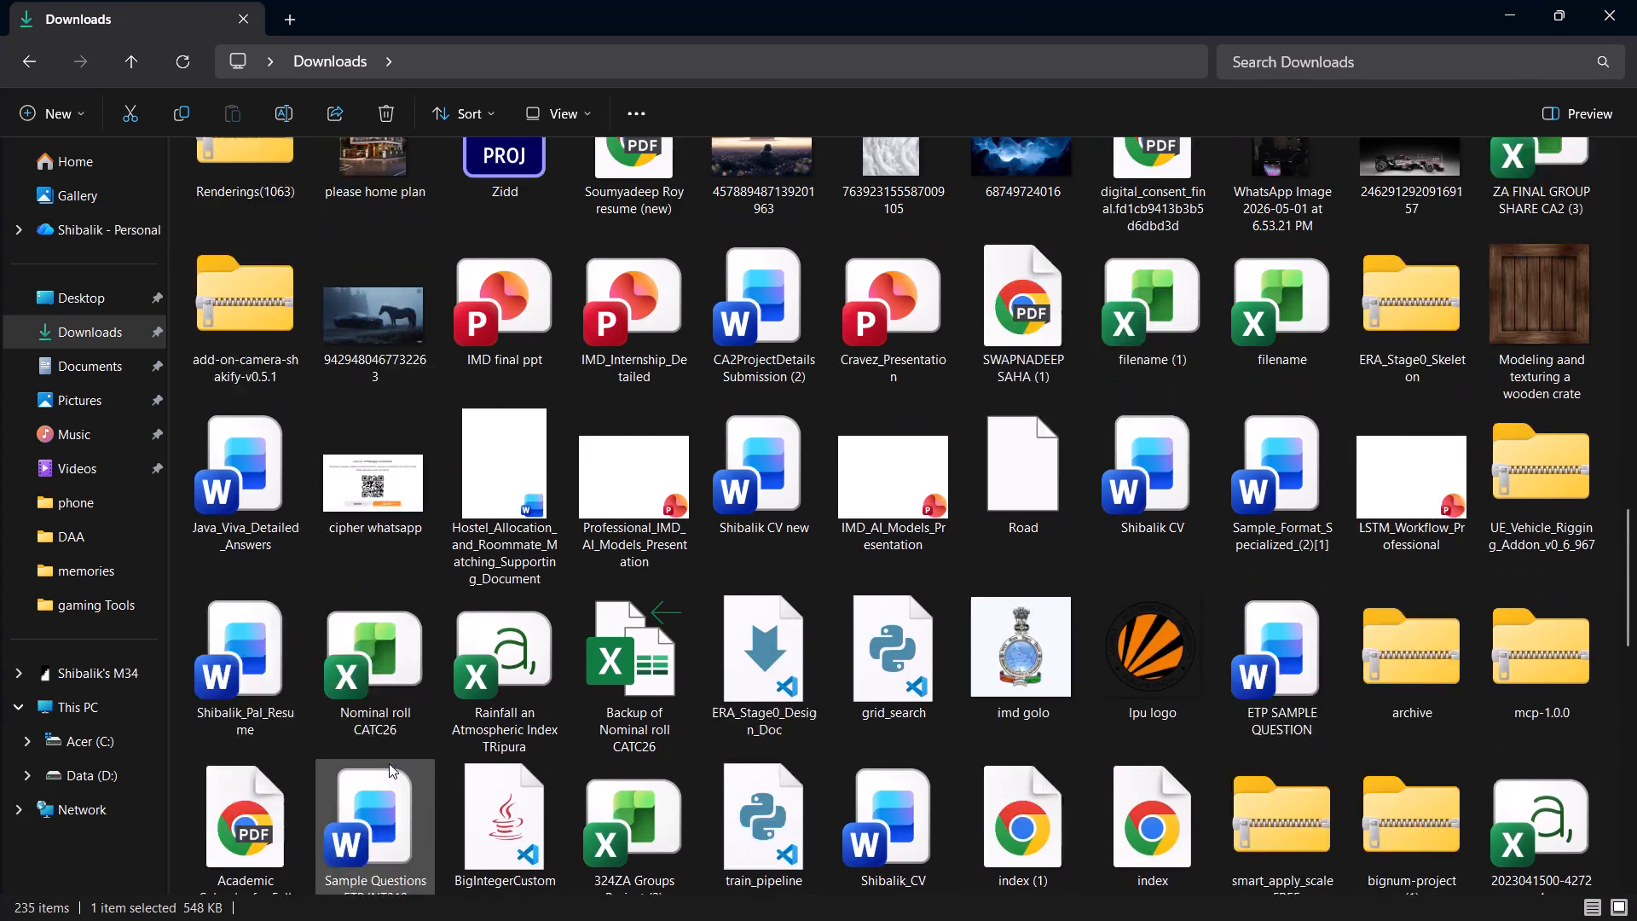
scroll(389, 763, "up", 3)
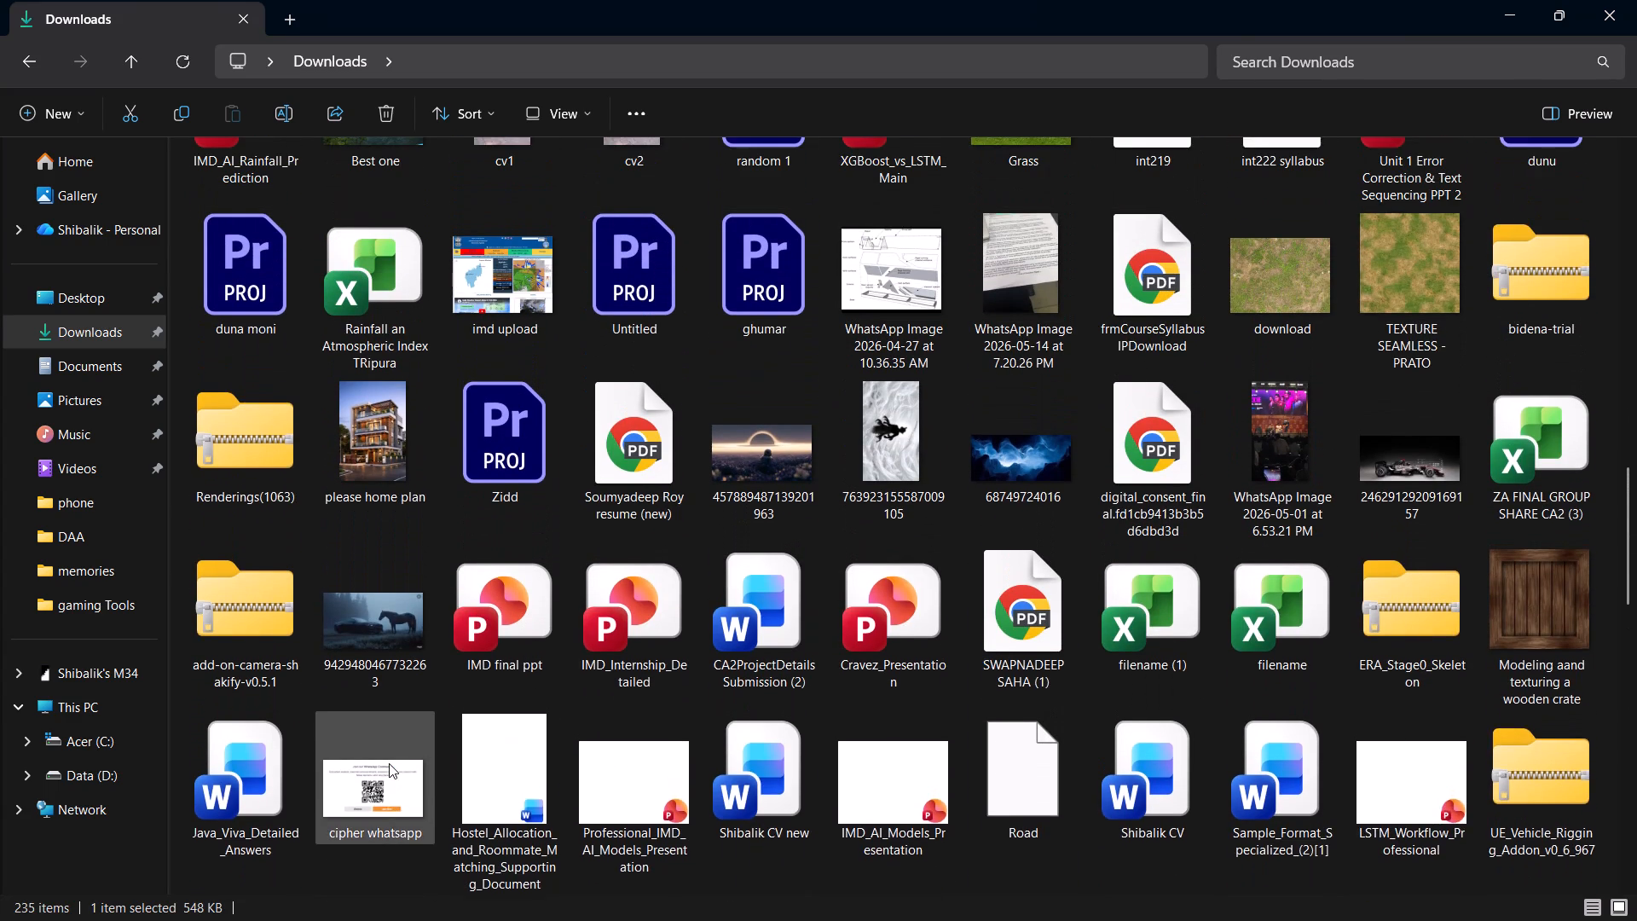
scroll(389, 763, "up", 3)
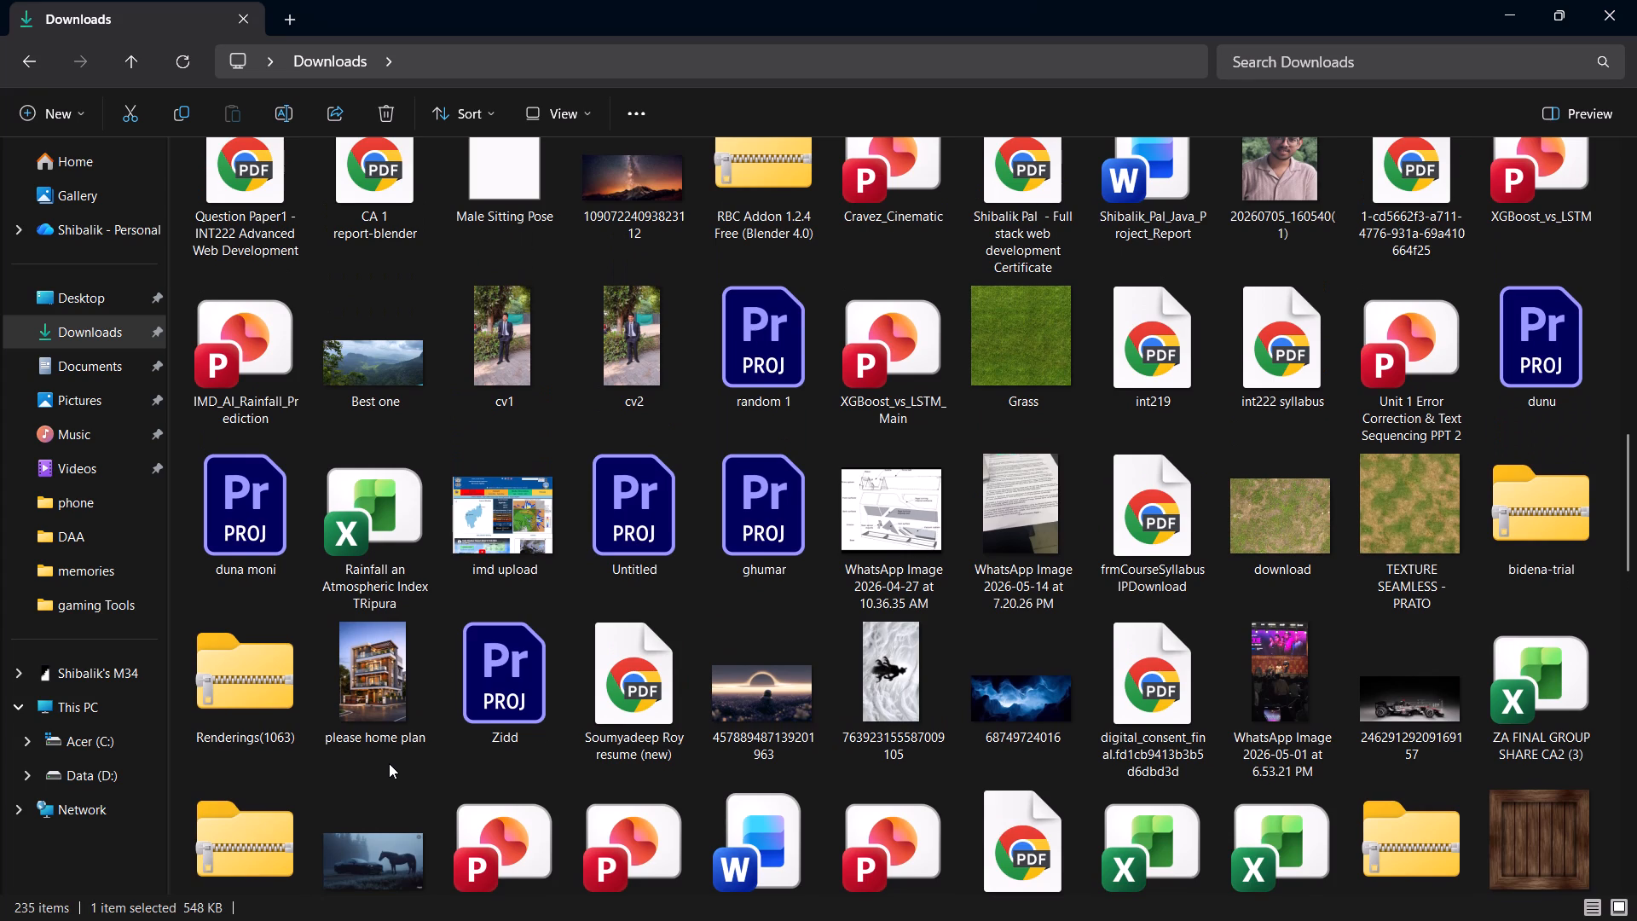
scroll(389, 763, "up", 2)
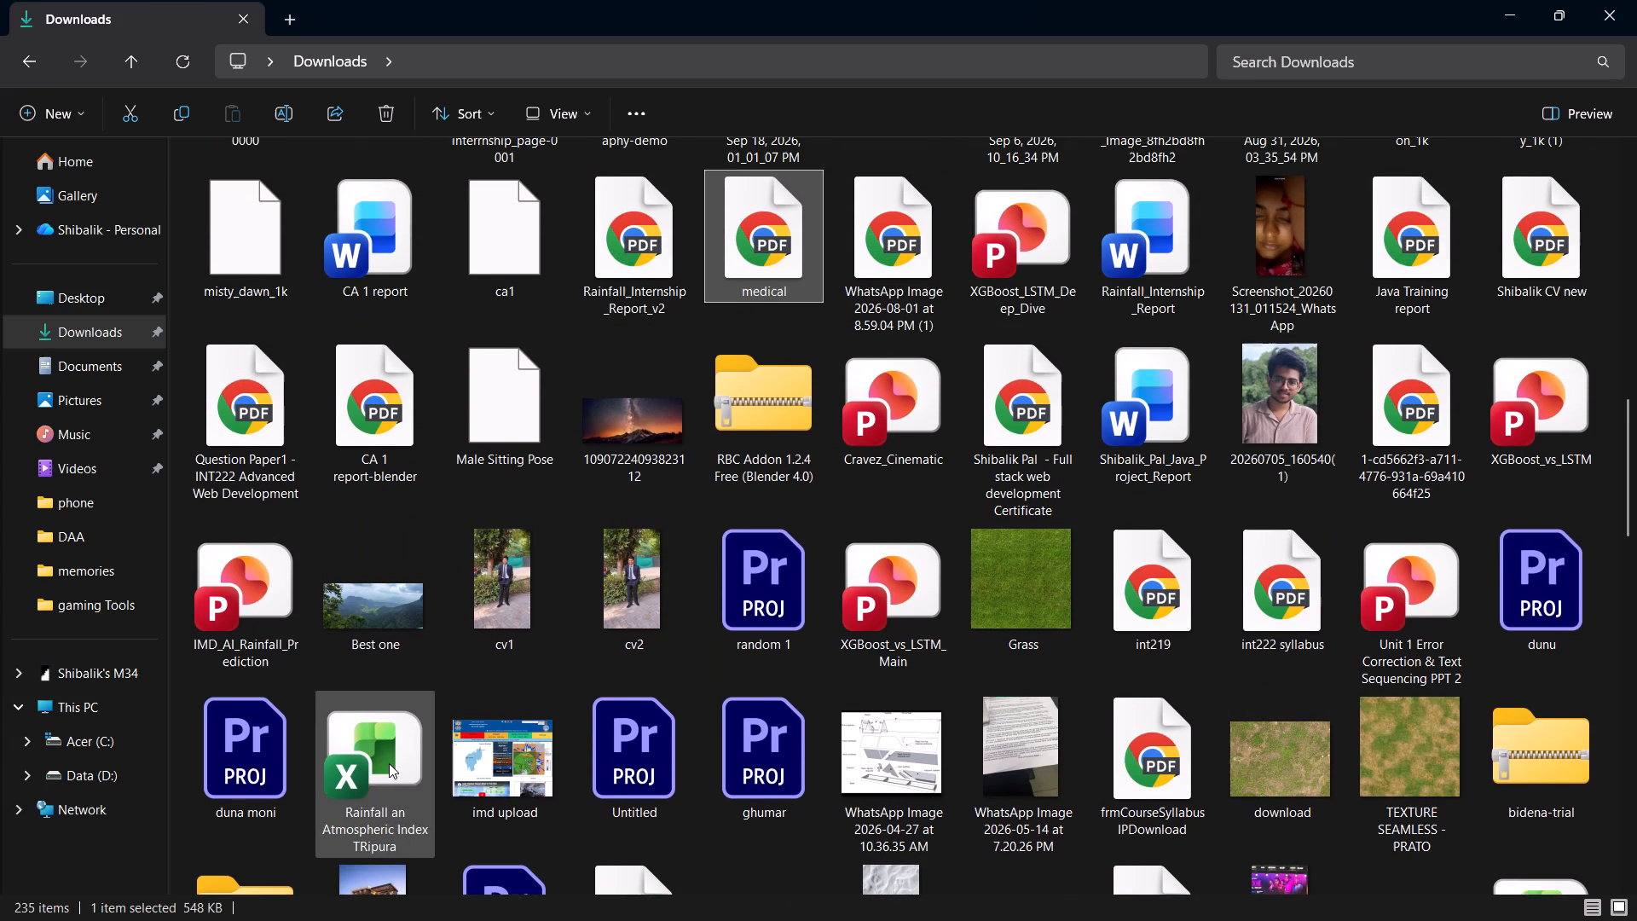
scroll(389, 763, "up", 1)
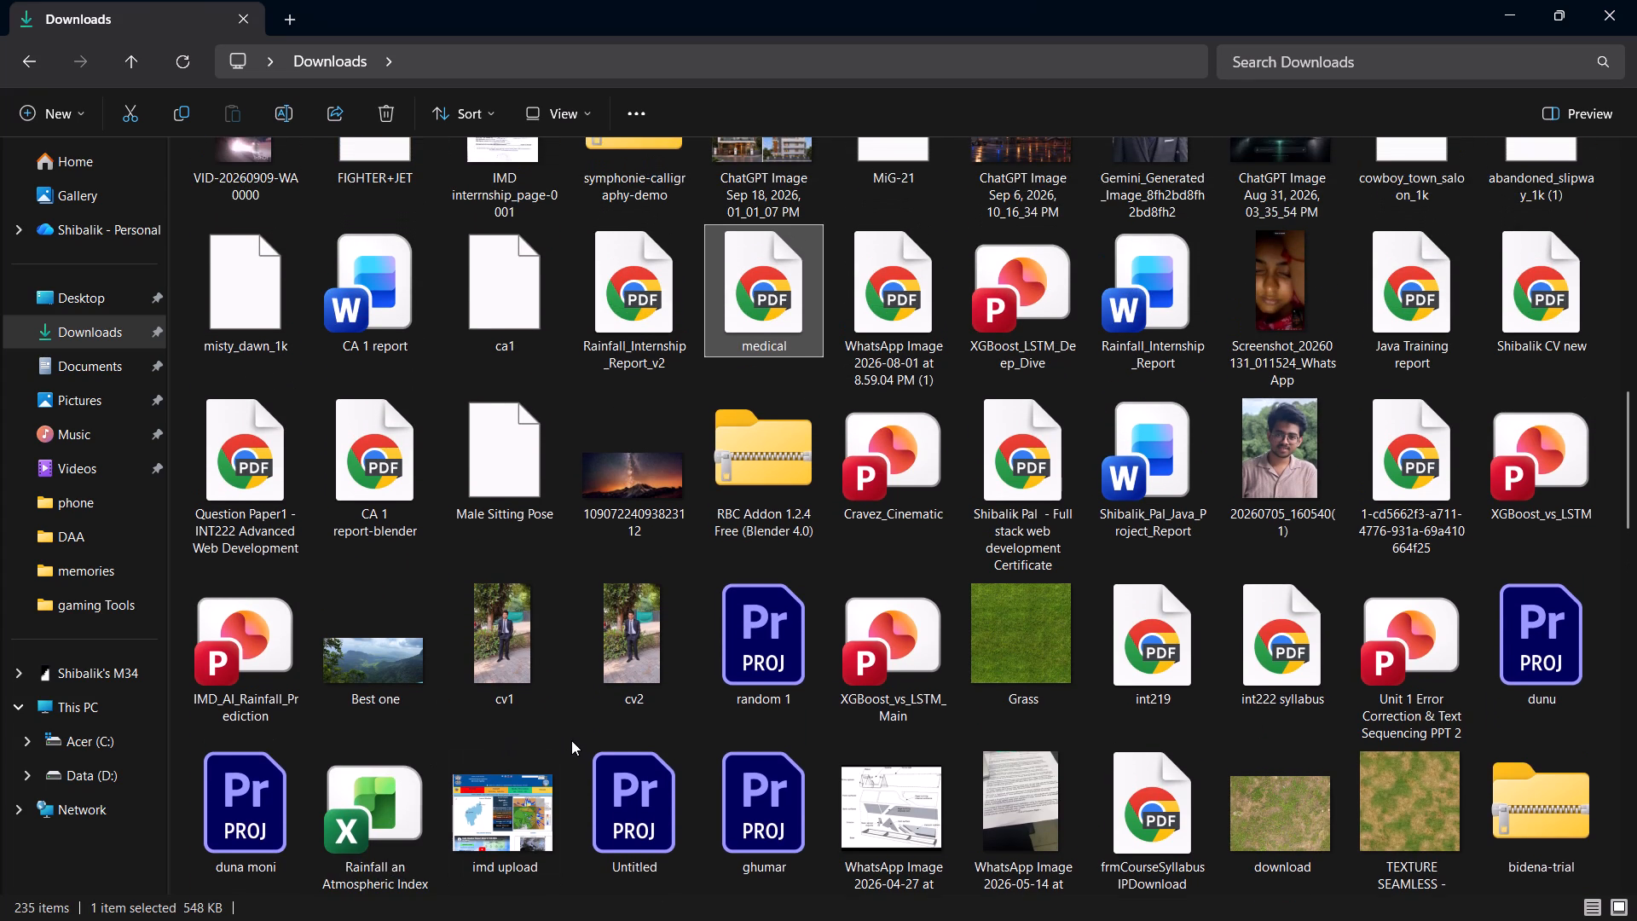
scroll(570, 740, "up", 1)
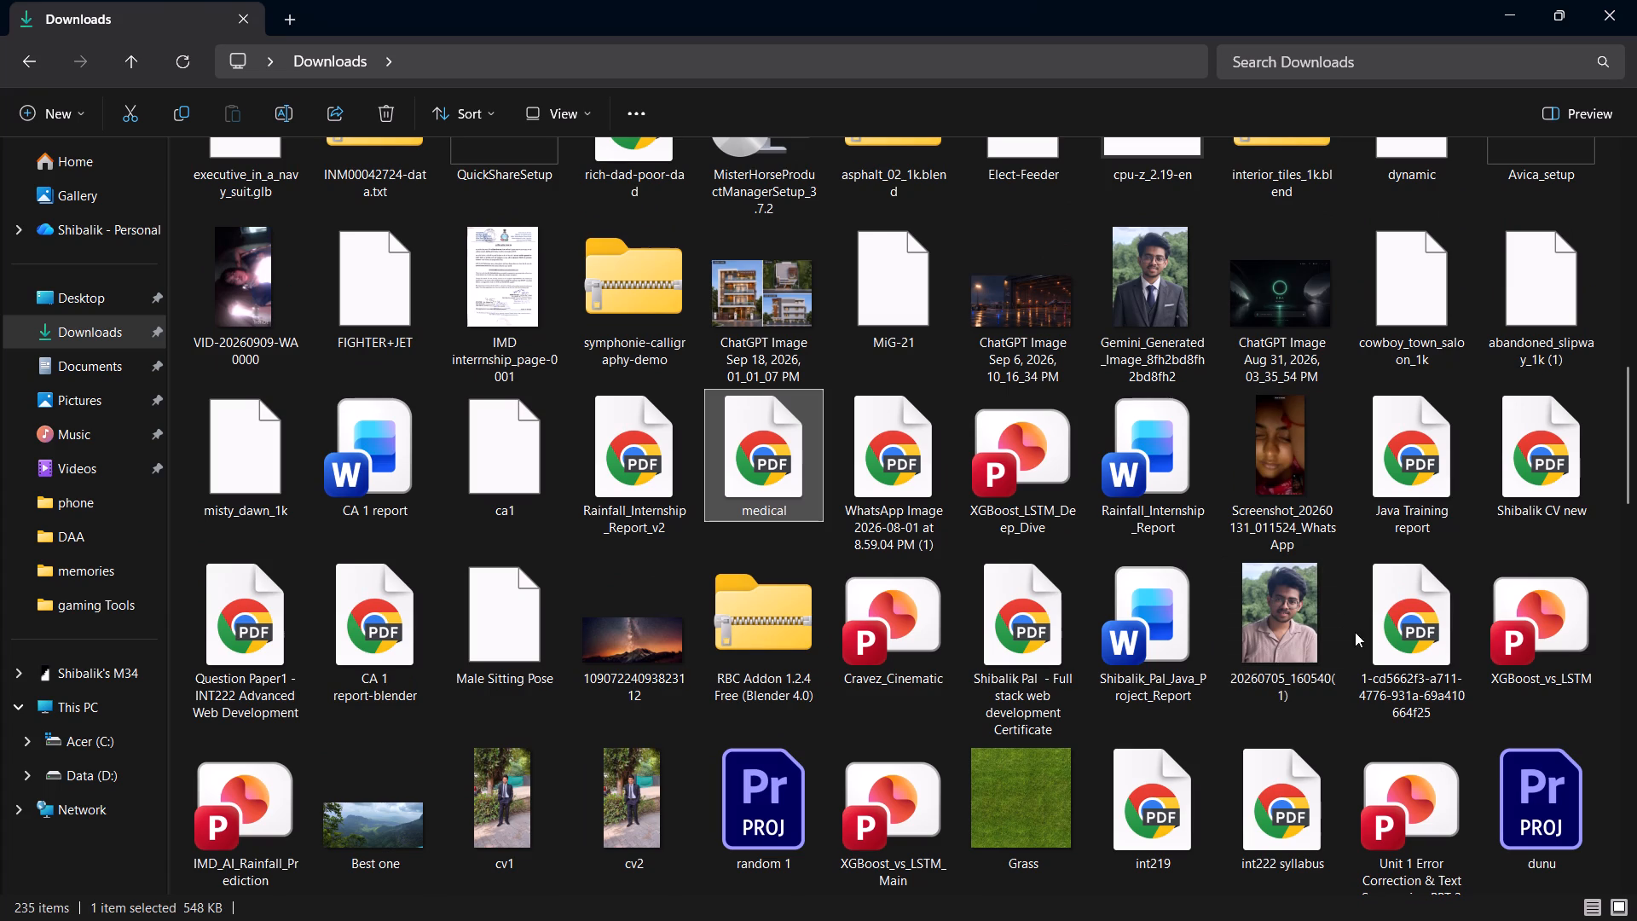
scroll(1478, 489, "up", 2)
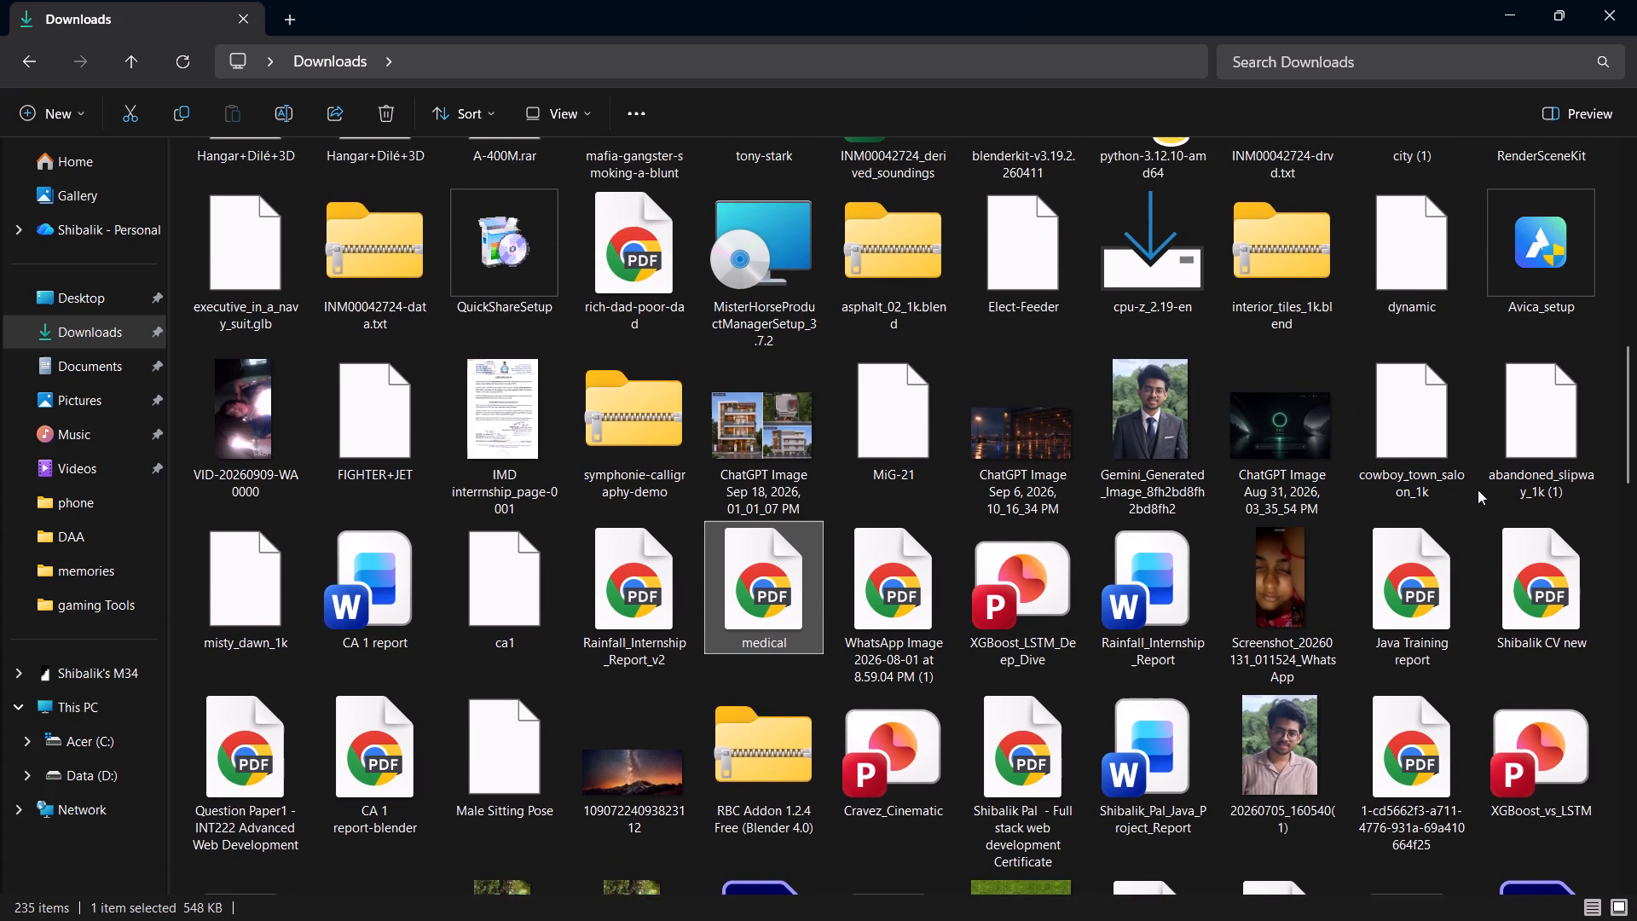
scroll(1478, 489, "up", 1)
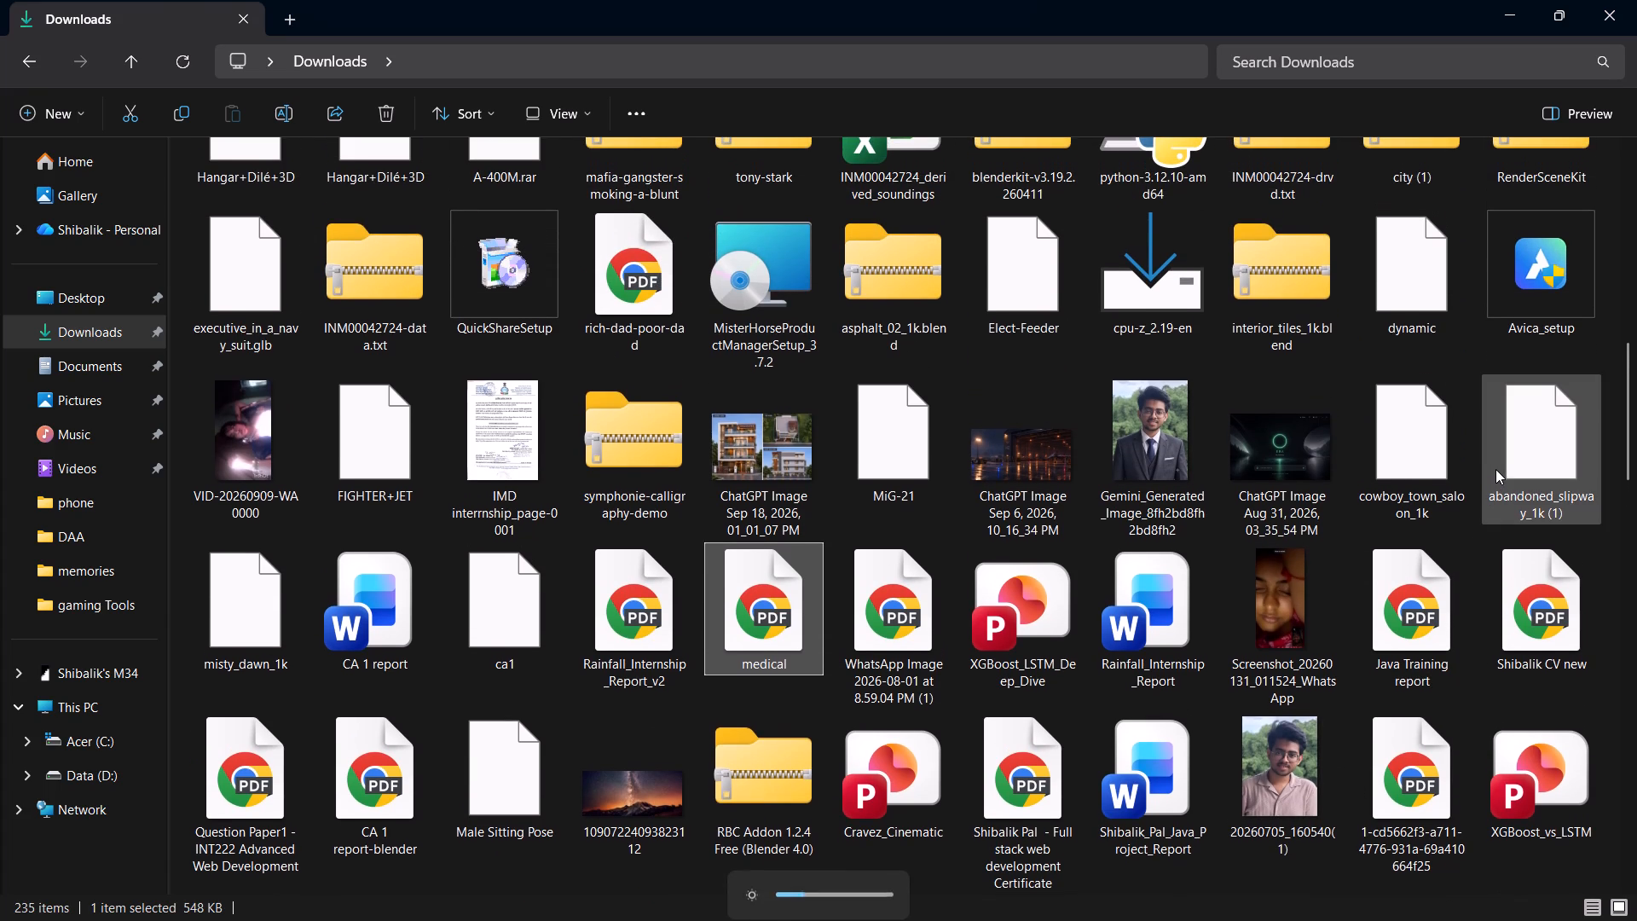
Upload the IMD interrnship_page-0001 image from Downloads to the CV Docs folder in Google Drive.
left_click_drag(468, 455, 899, 559)
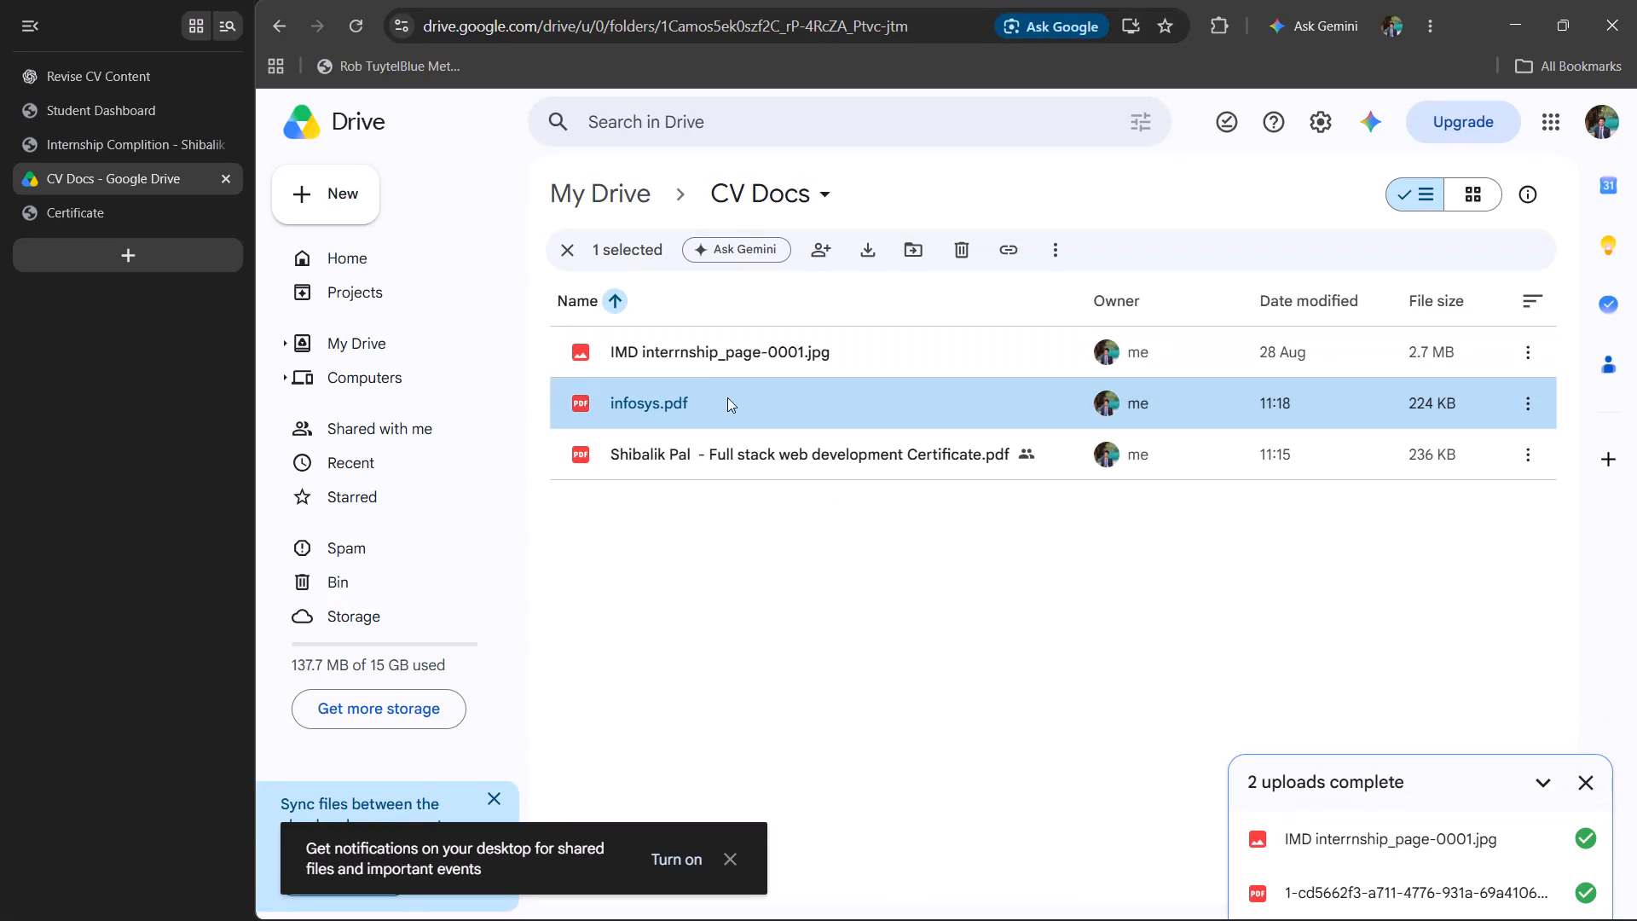
Copy the link to infosys.pdf in the CV Docs folder.
scroll(1371, 384, "right", 1)
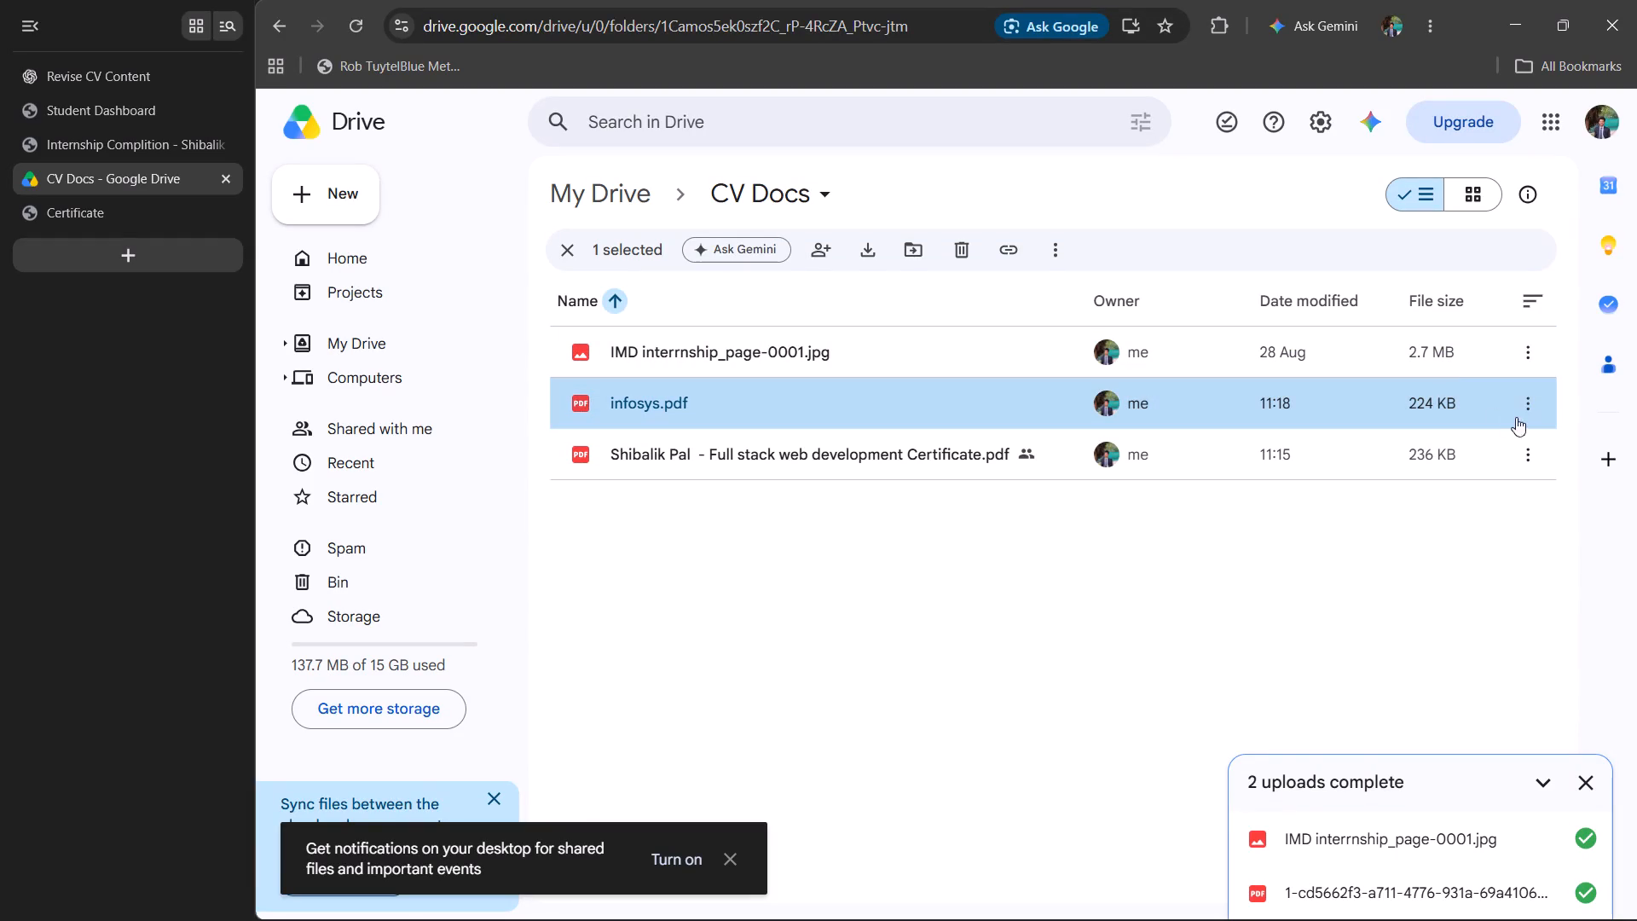
left_click(1528, 413)
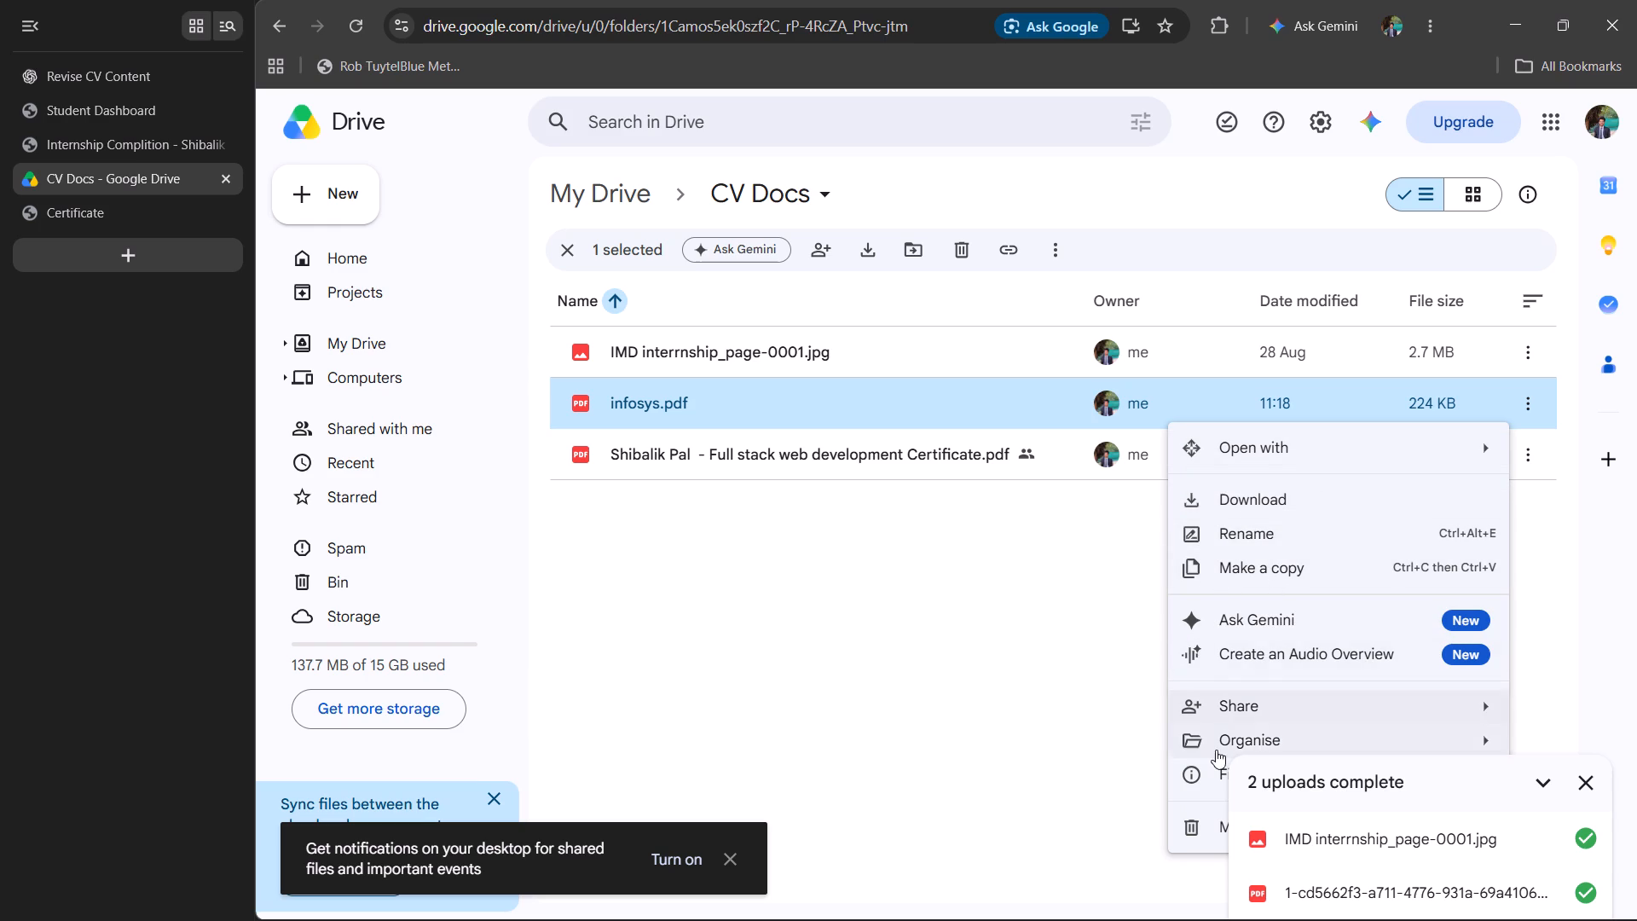
left_click(1026, 762)
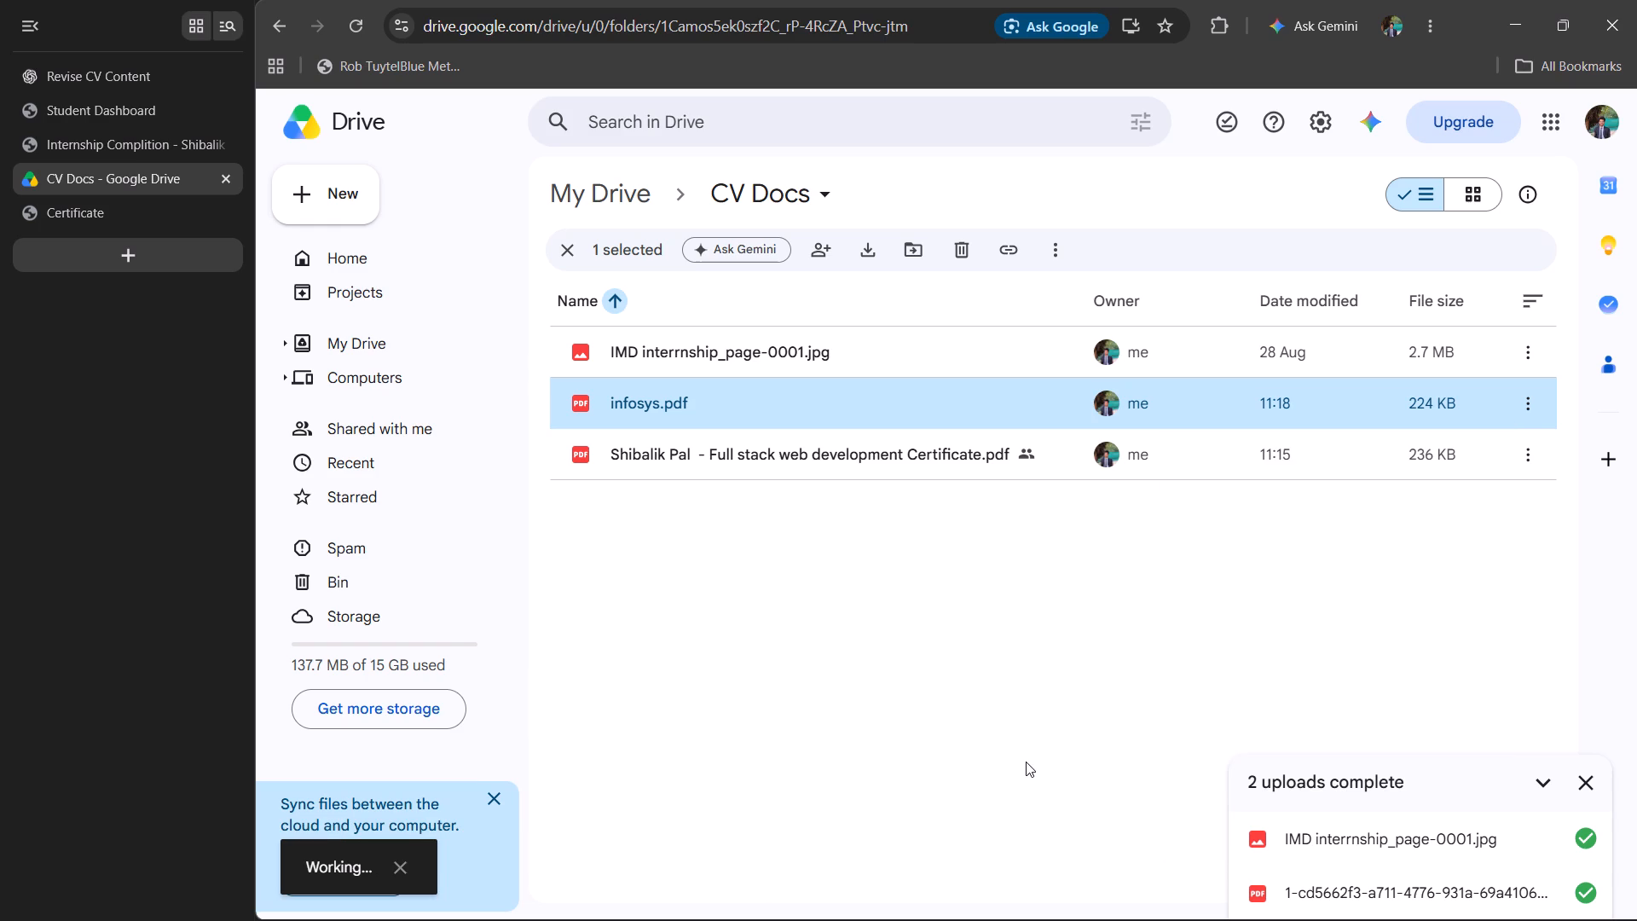
Share infosys.pdf by setting its general access to "Anyone with the link" as Viewer.
left_click(1534, 392)
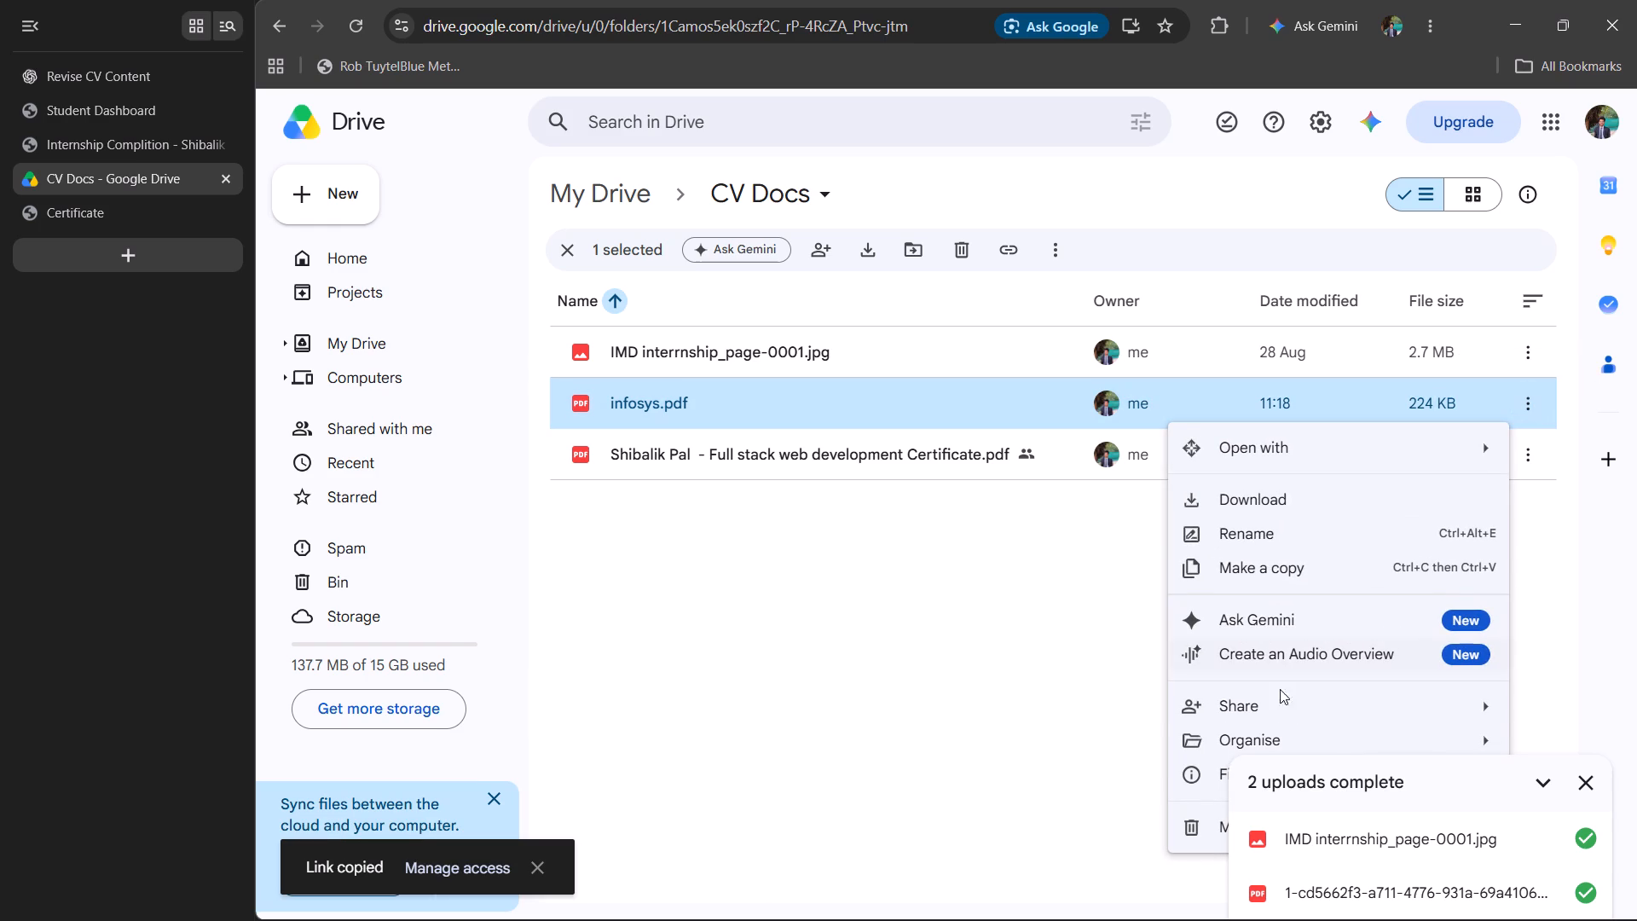
left_click(1022, 710)
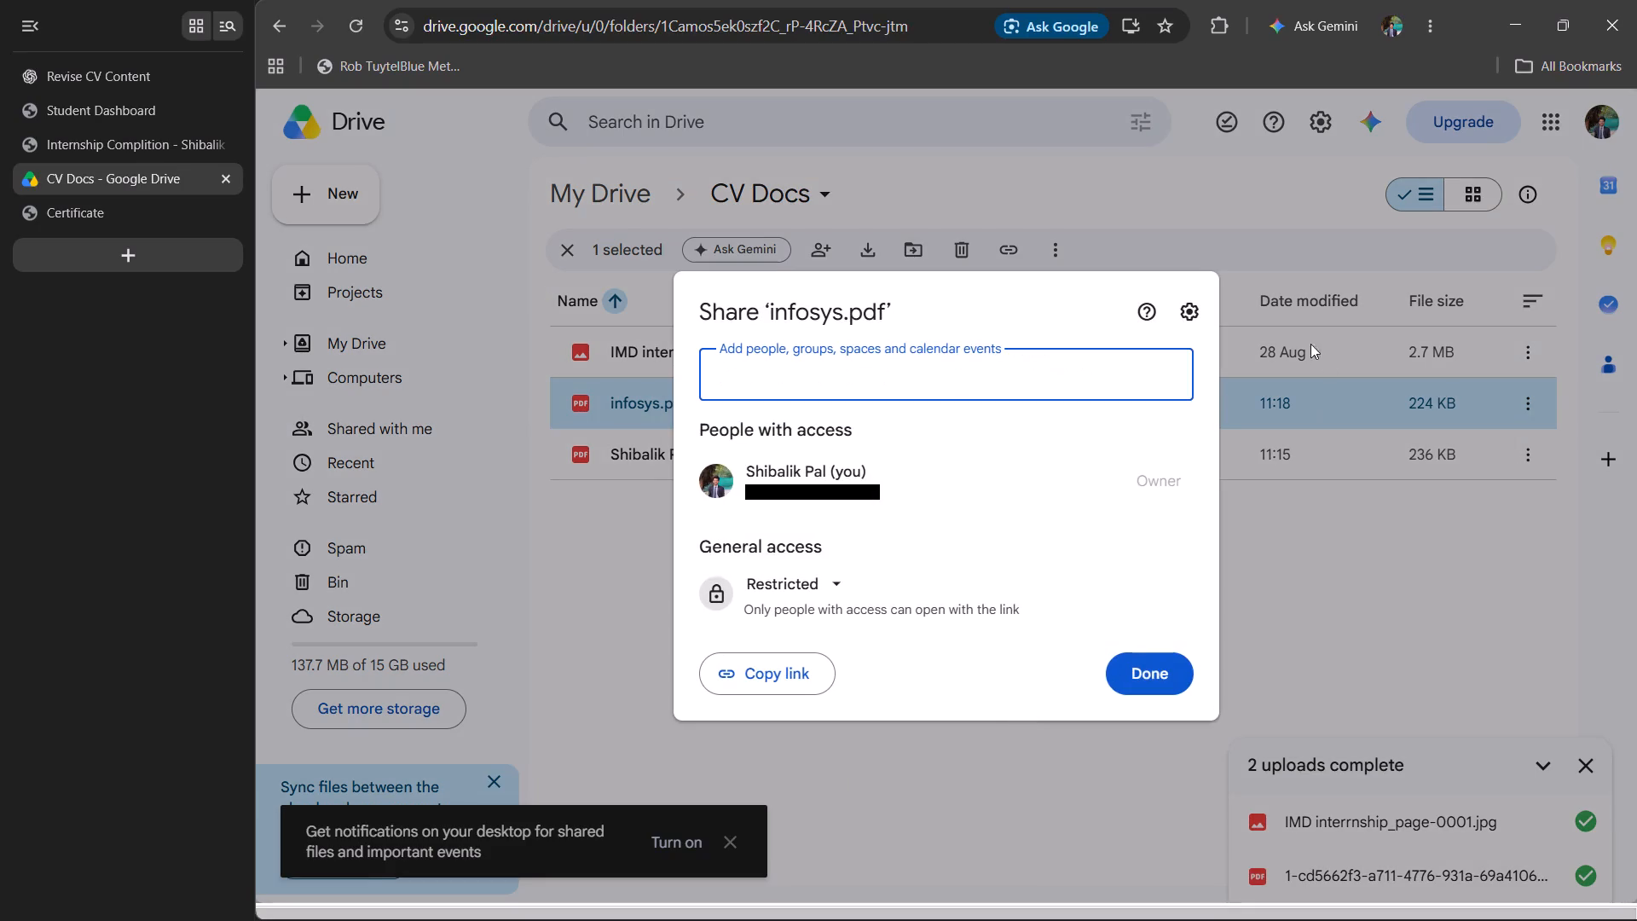
left_click(1313, 343)
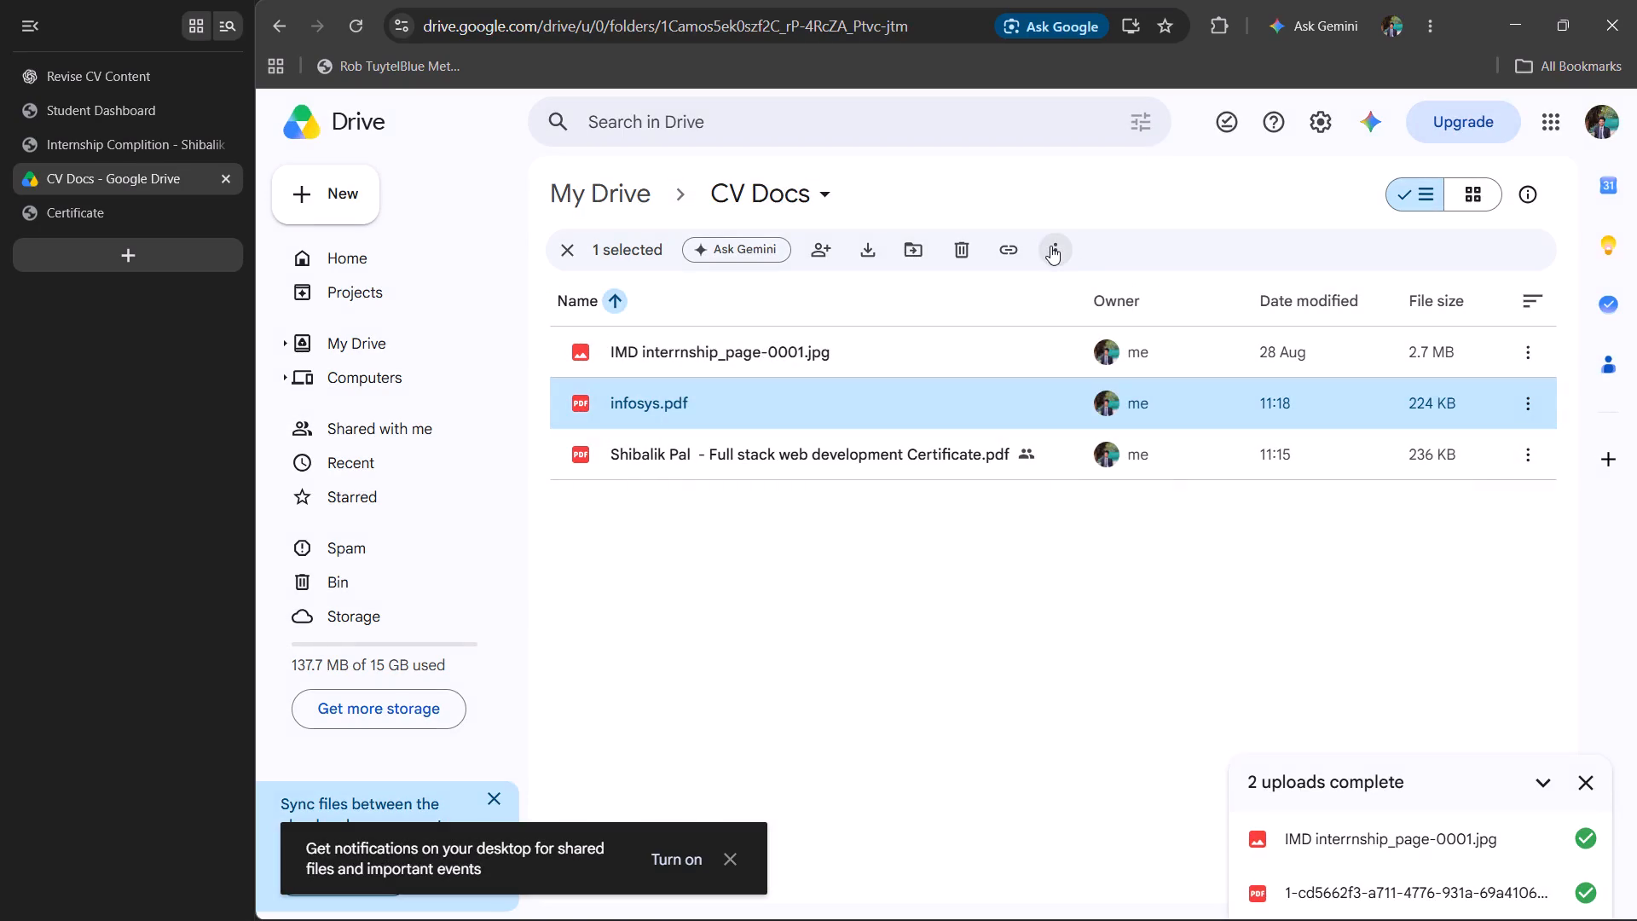
left_click(1050, 246)
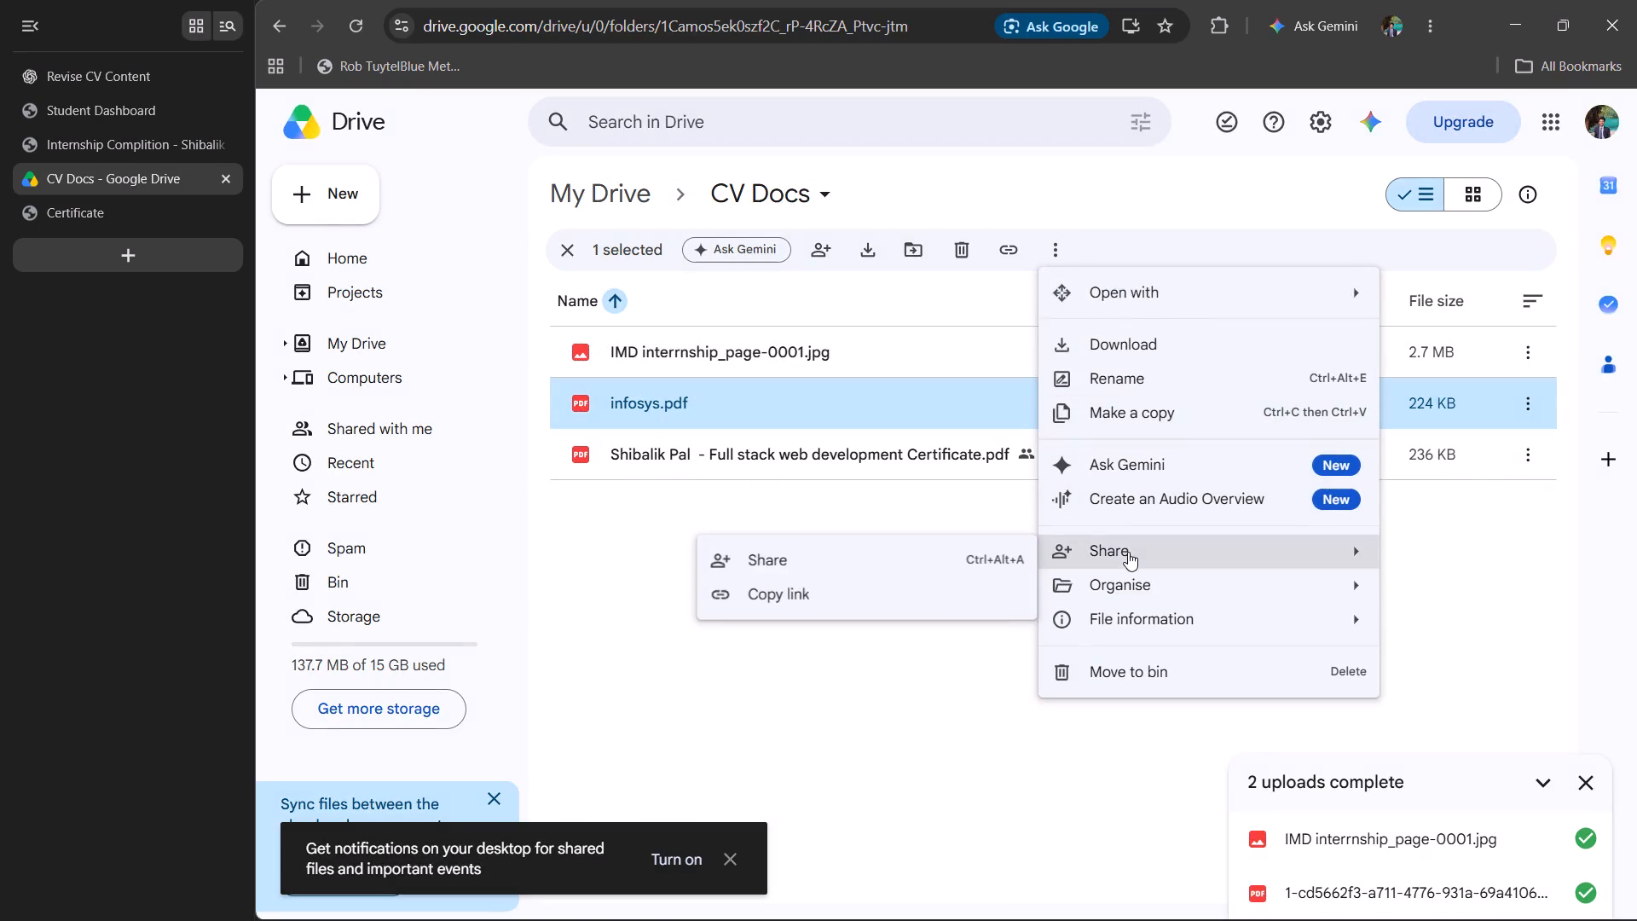
left_click(876, 565)
left_click(785, 582)
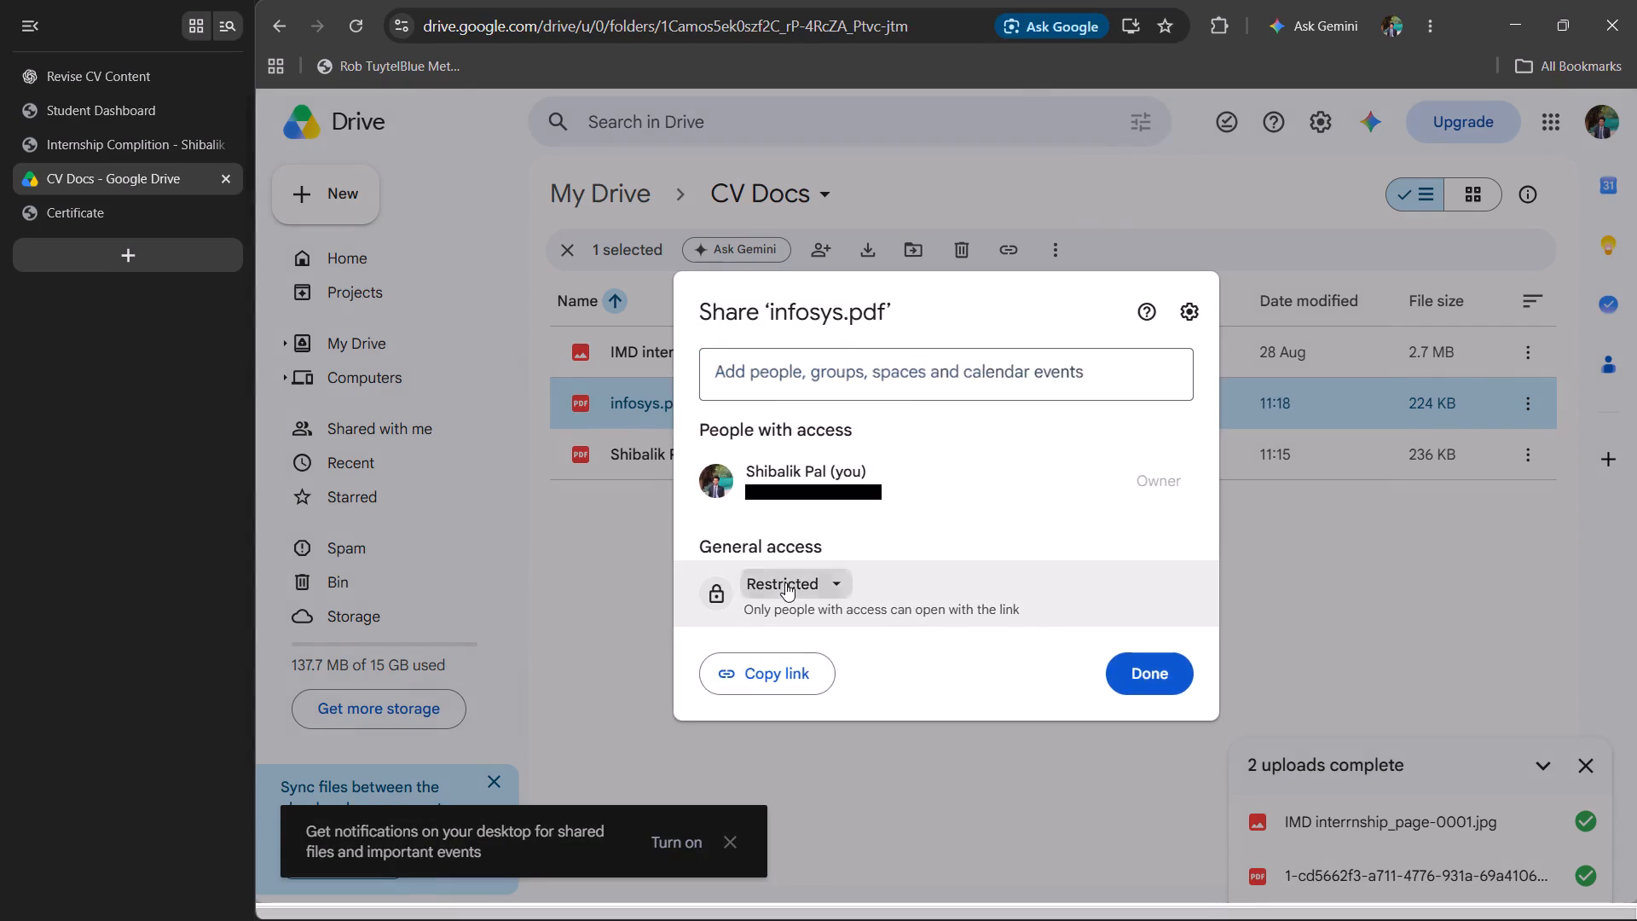
left_click(809, 683)
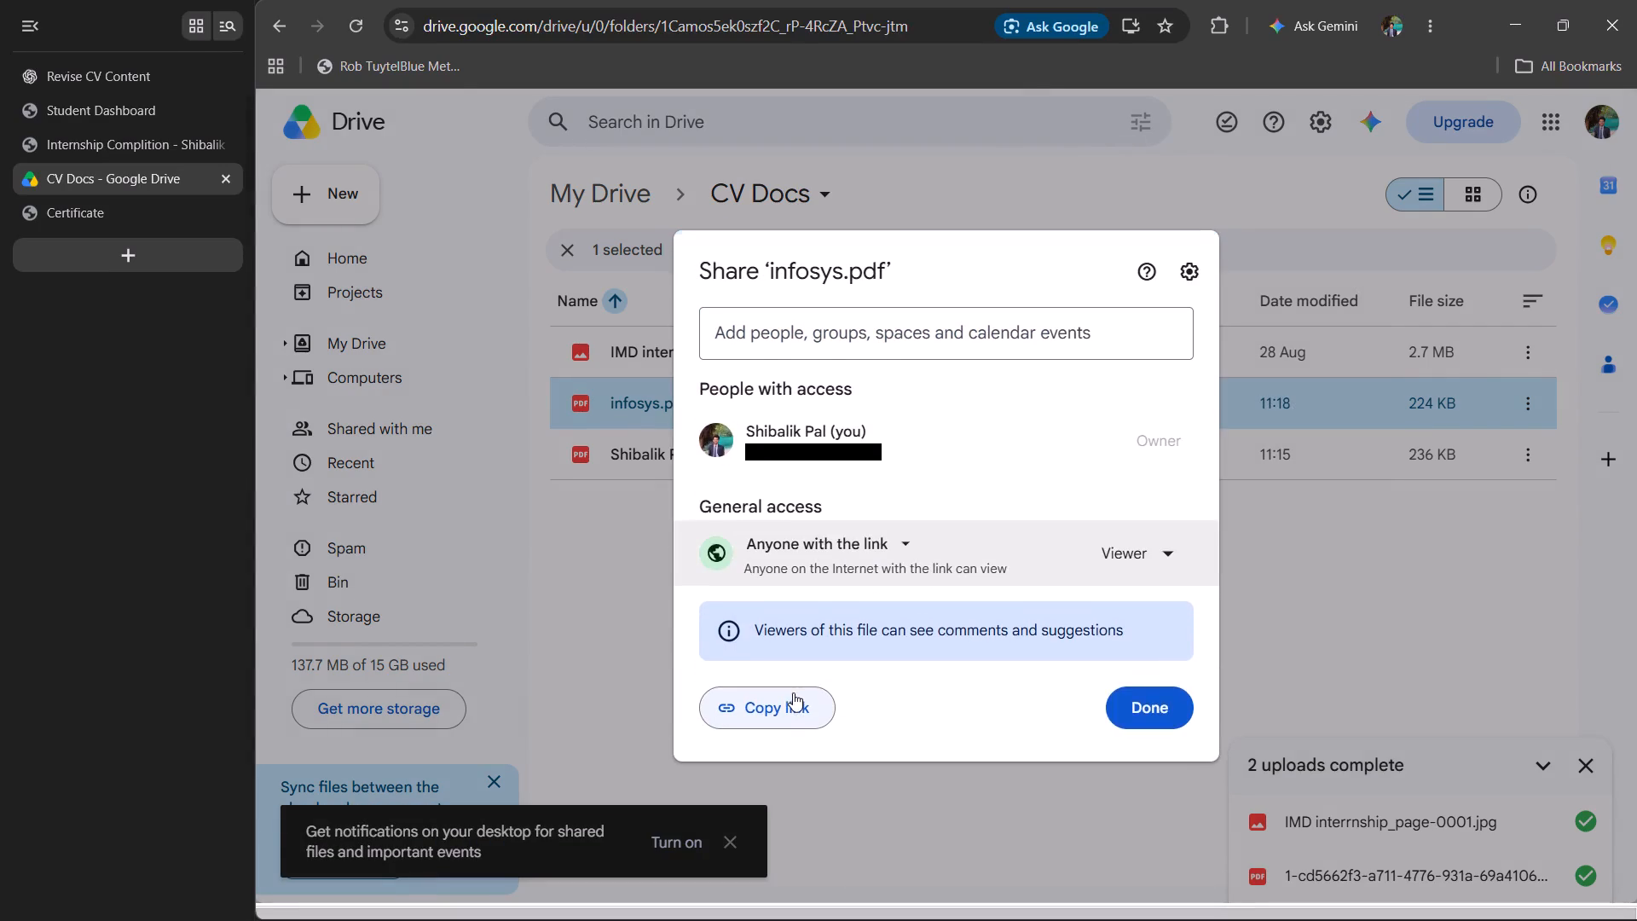
left_click(1162, 703)
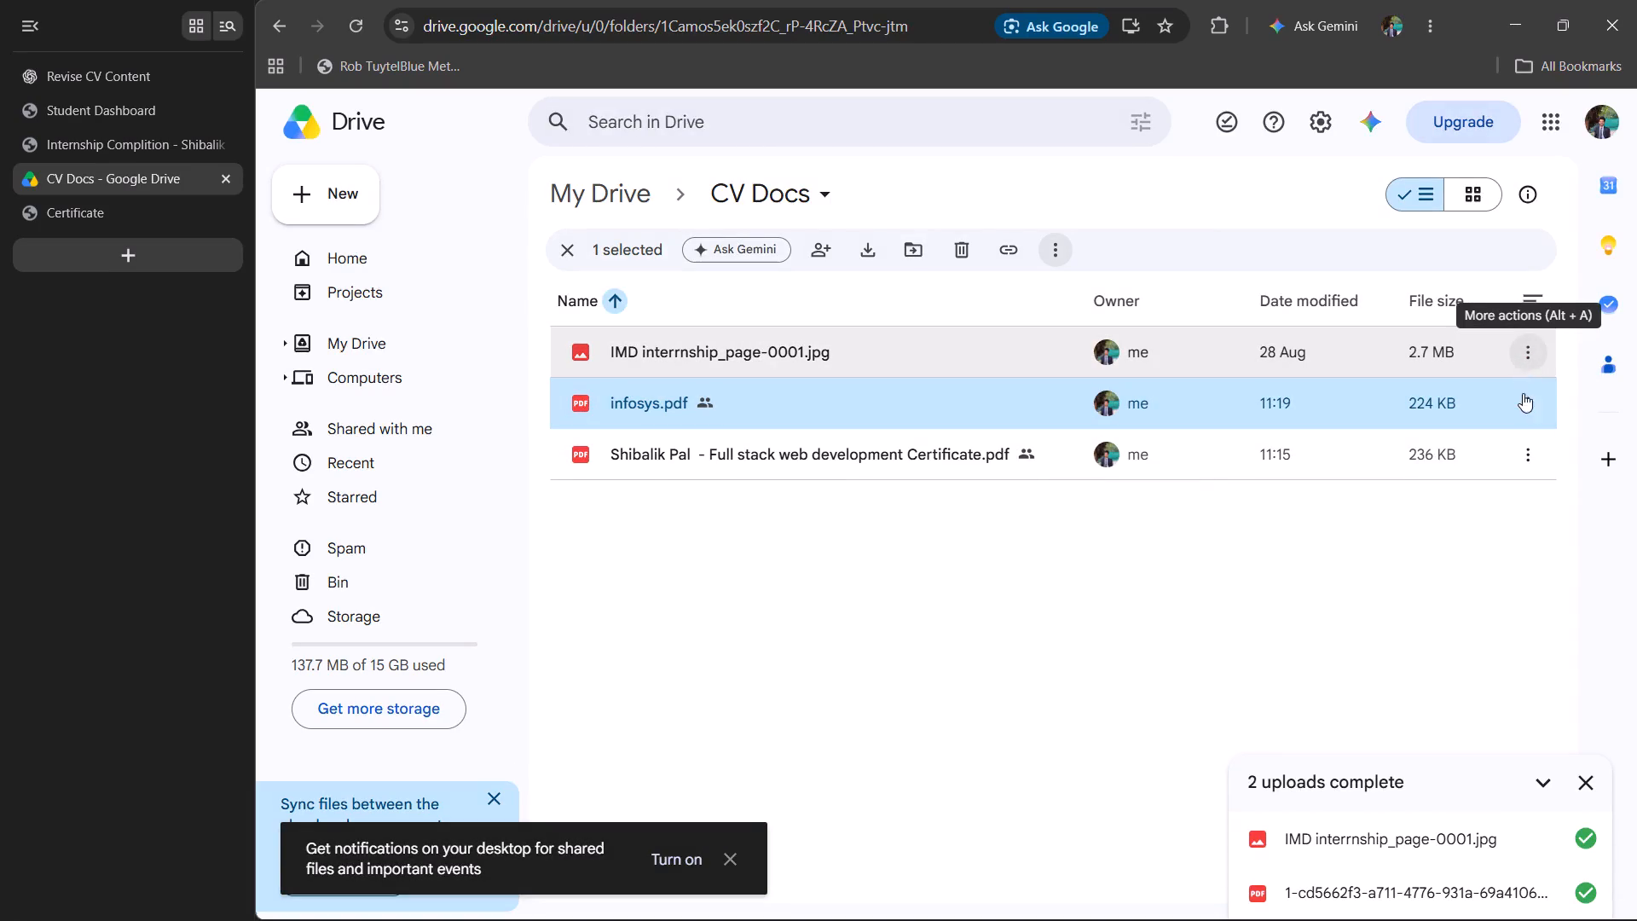
Copy the sharing link of infosys.pdf in the CV Docs folder again.
left_click(1524, 402)
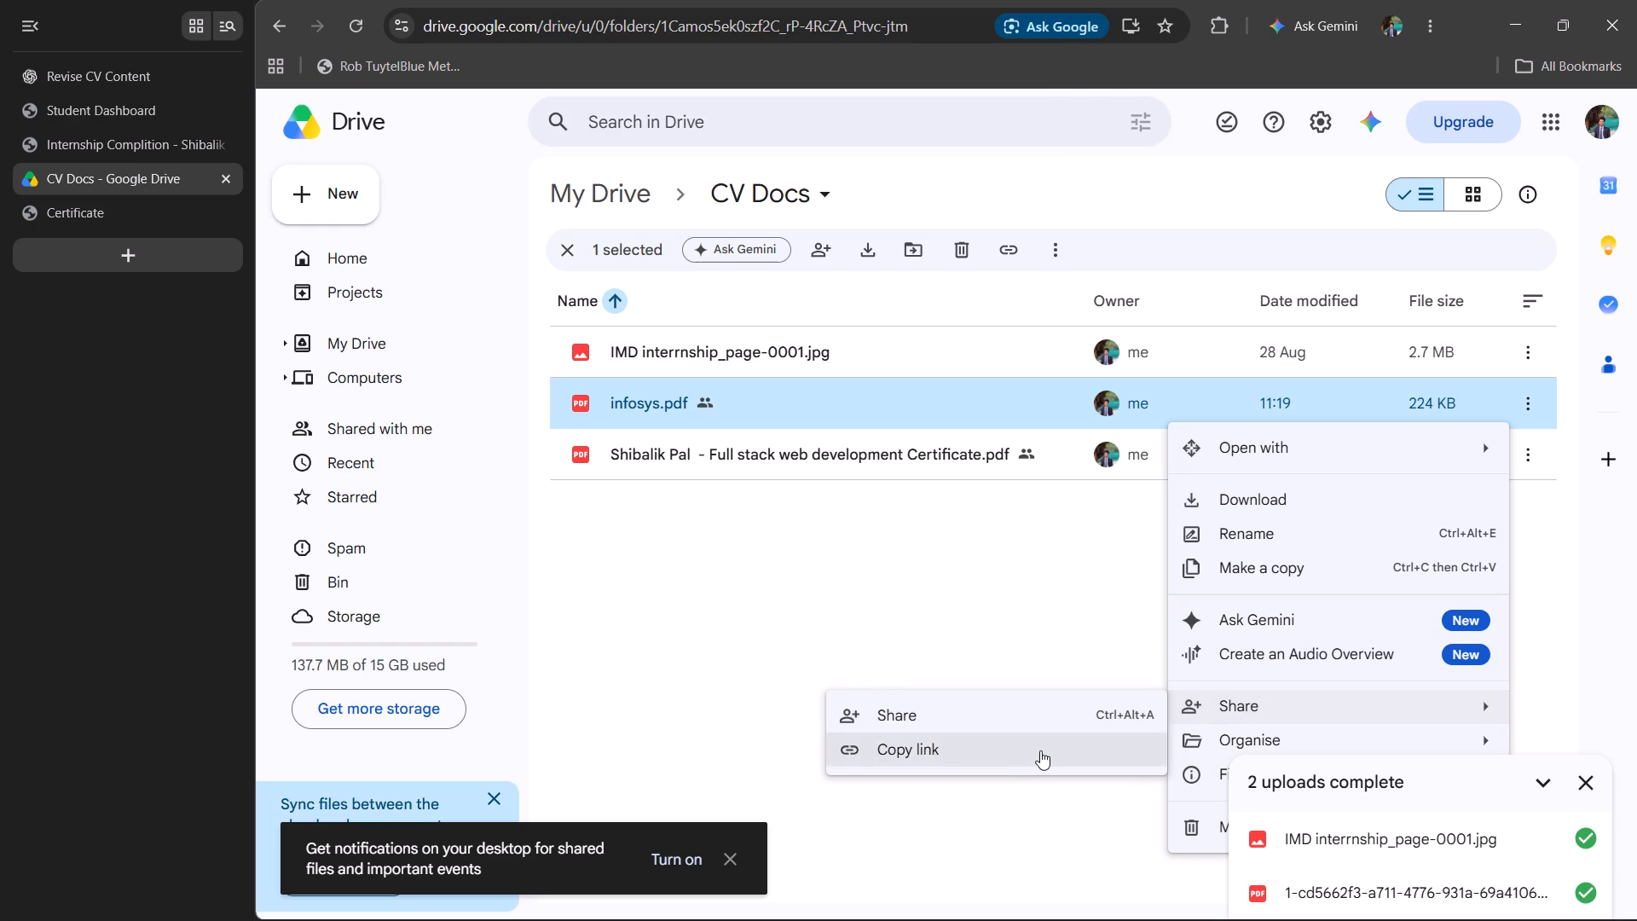
left_click(1030, 756)
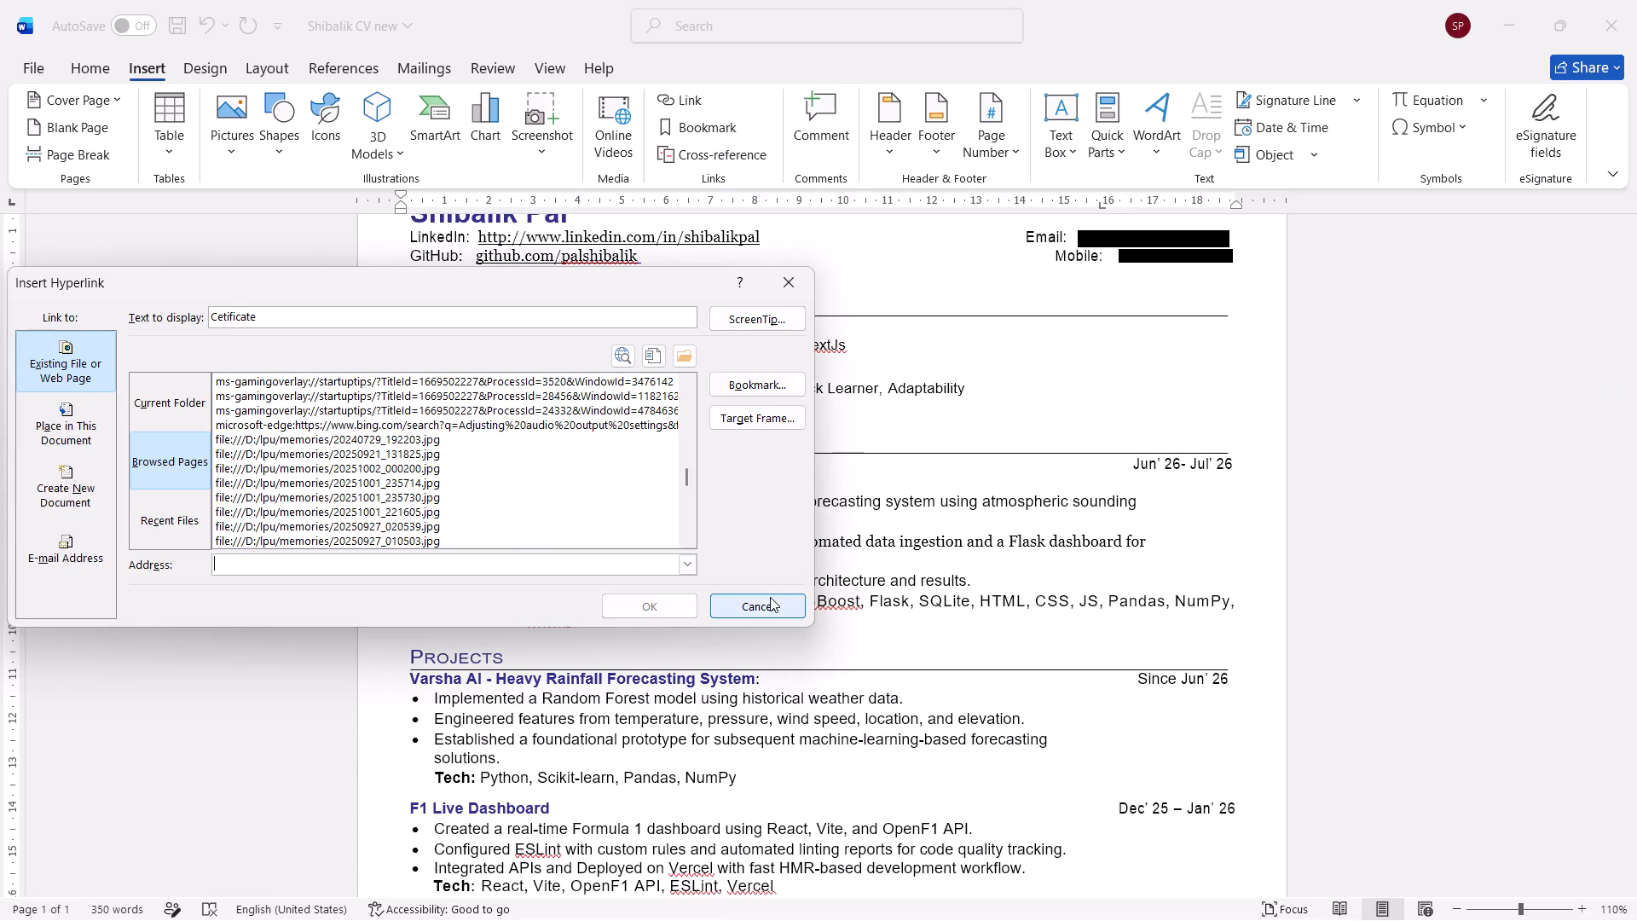
Switch to Word, cancel the open hyperlink dialog, and add a "|" separator after Infosys Springboard under Certificates.
left_click(770, 597)
scroll(770, 597, "down", 2)
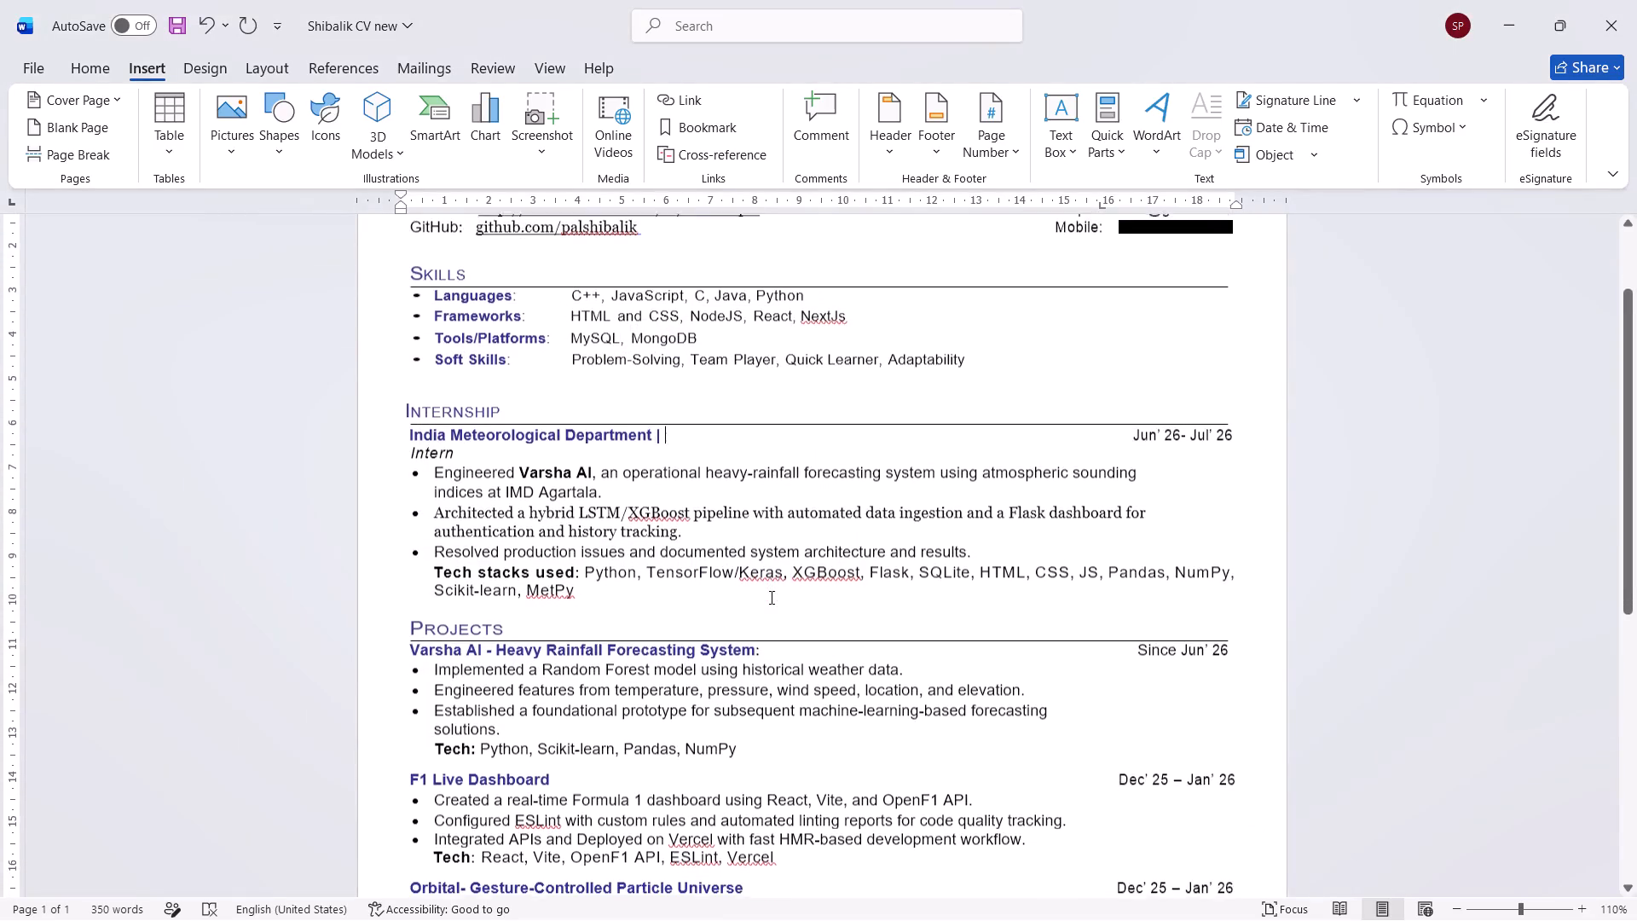
scroll(770, 597, "down", 4)
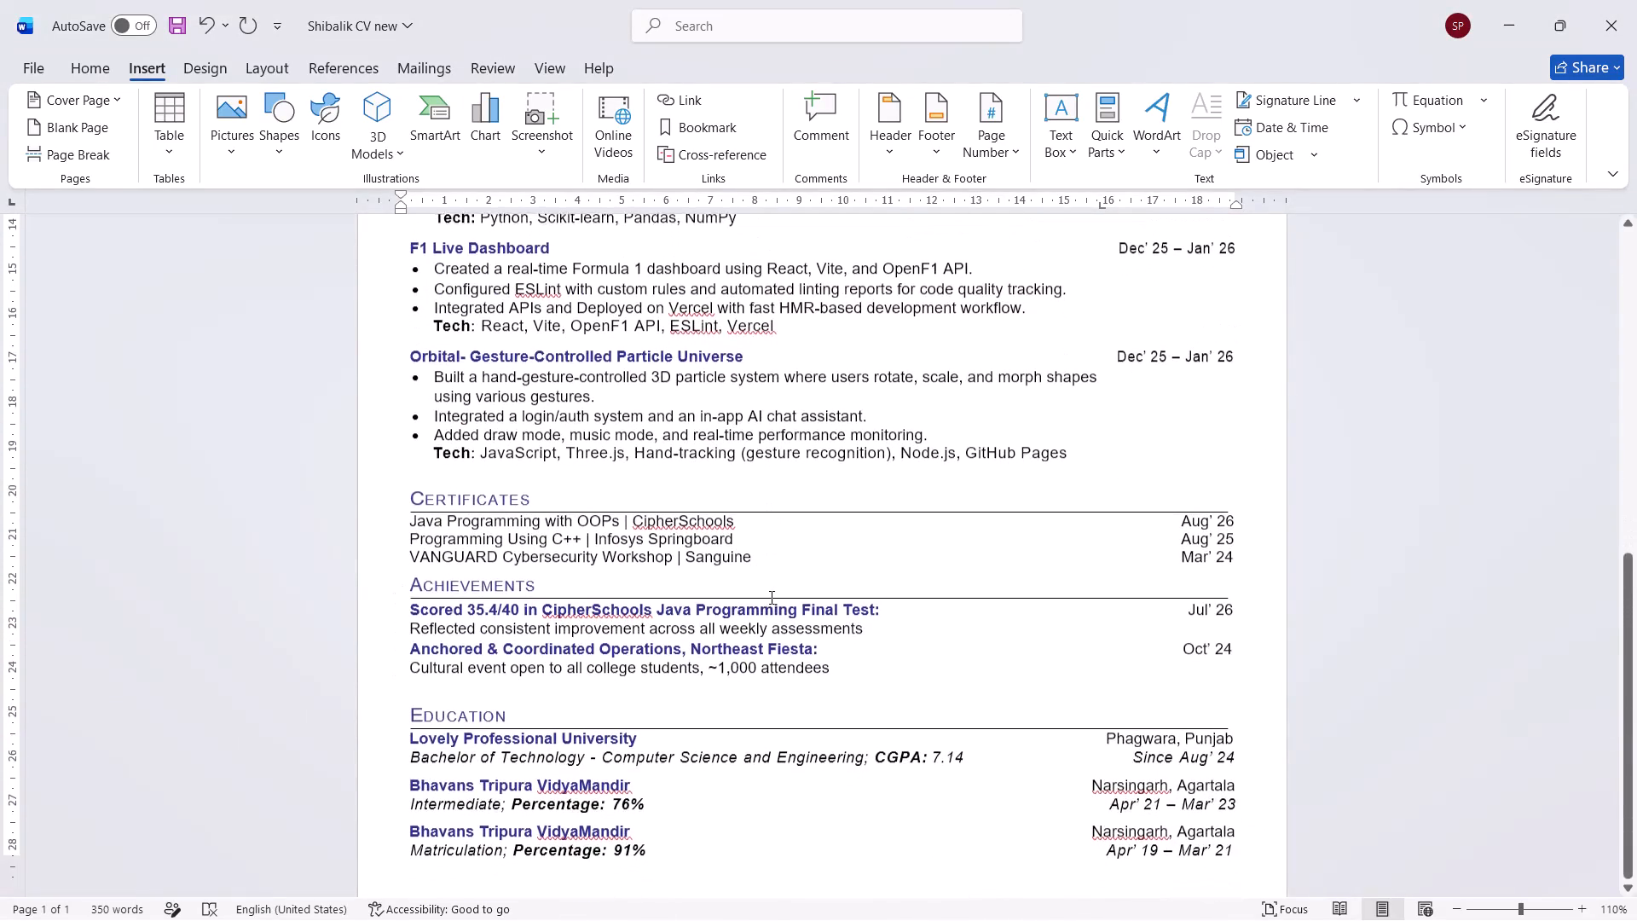
scroll(770, 597, "down", 1)
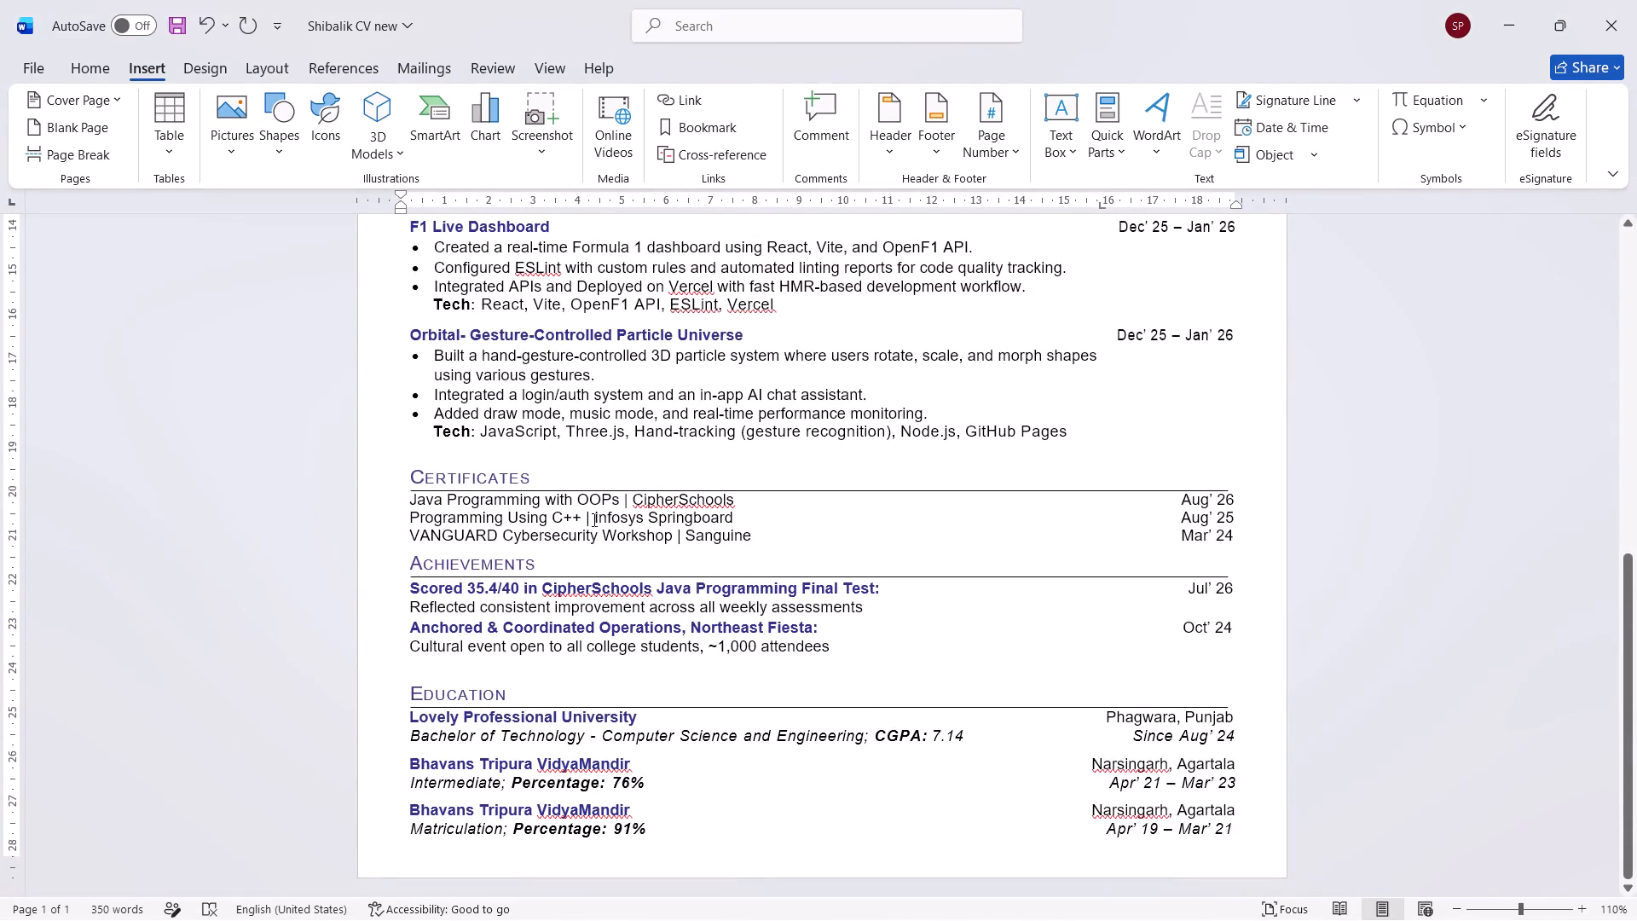
left_click(736, 518)
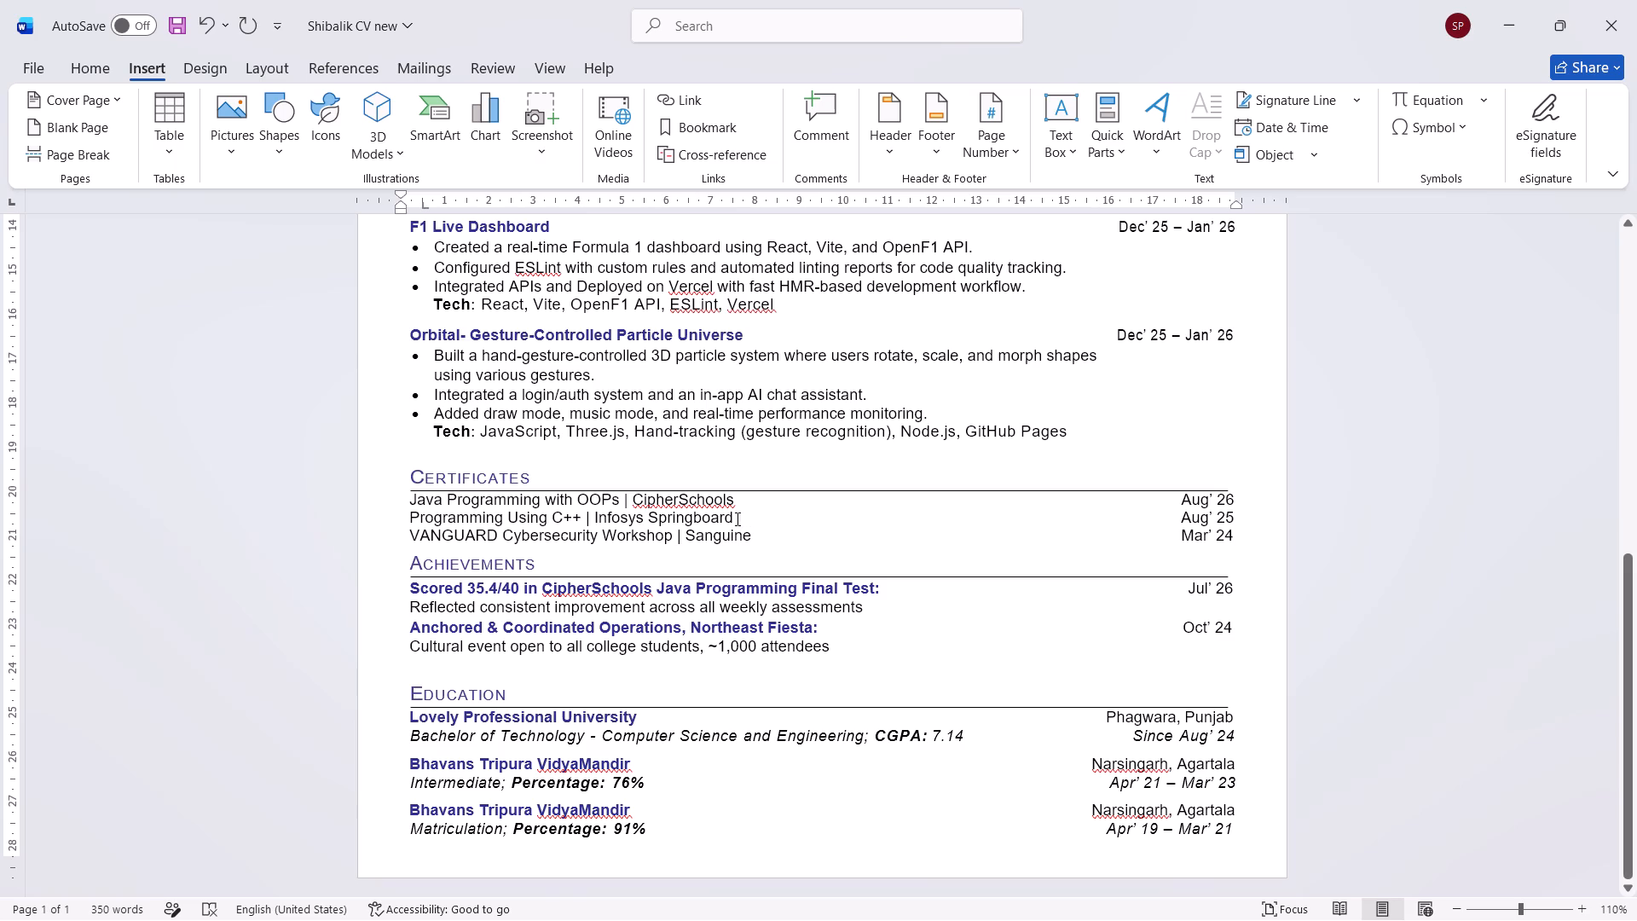
type("|")
key("space")
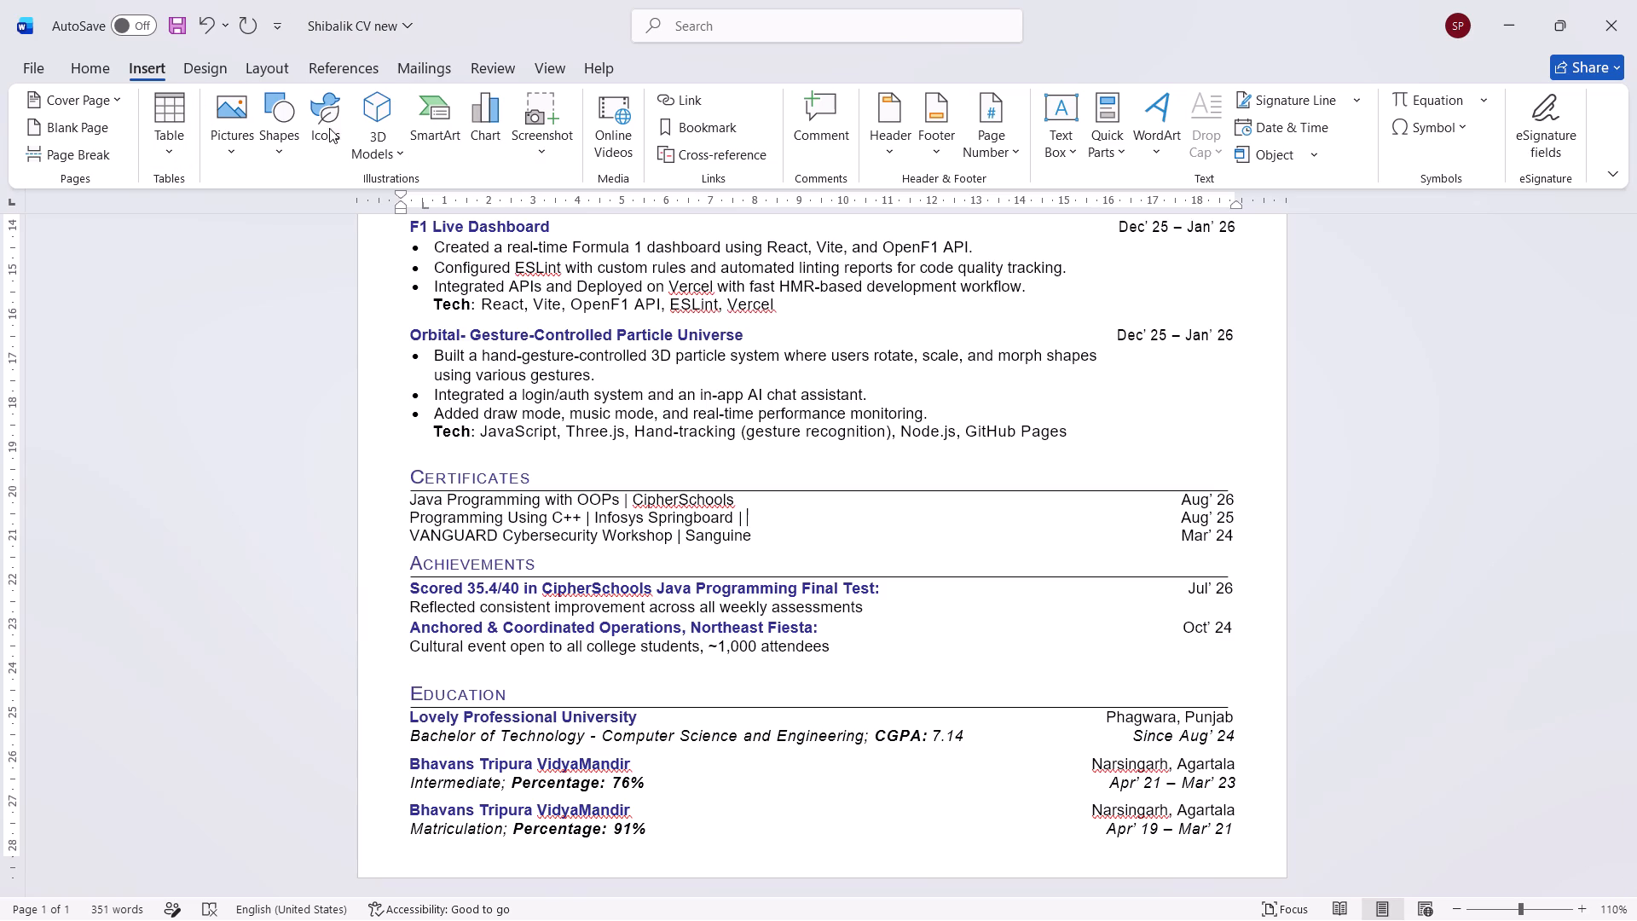
Insert a hyperlink displayed as "Certificate" after the new separator, using the copied infosys.pdf Drive link as its address.
left_click(686, 102)
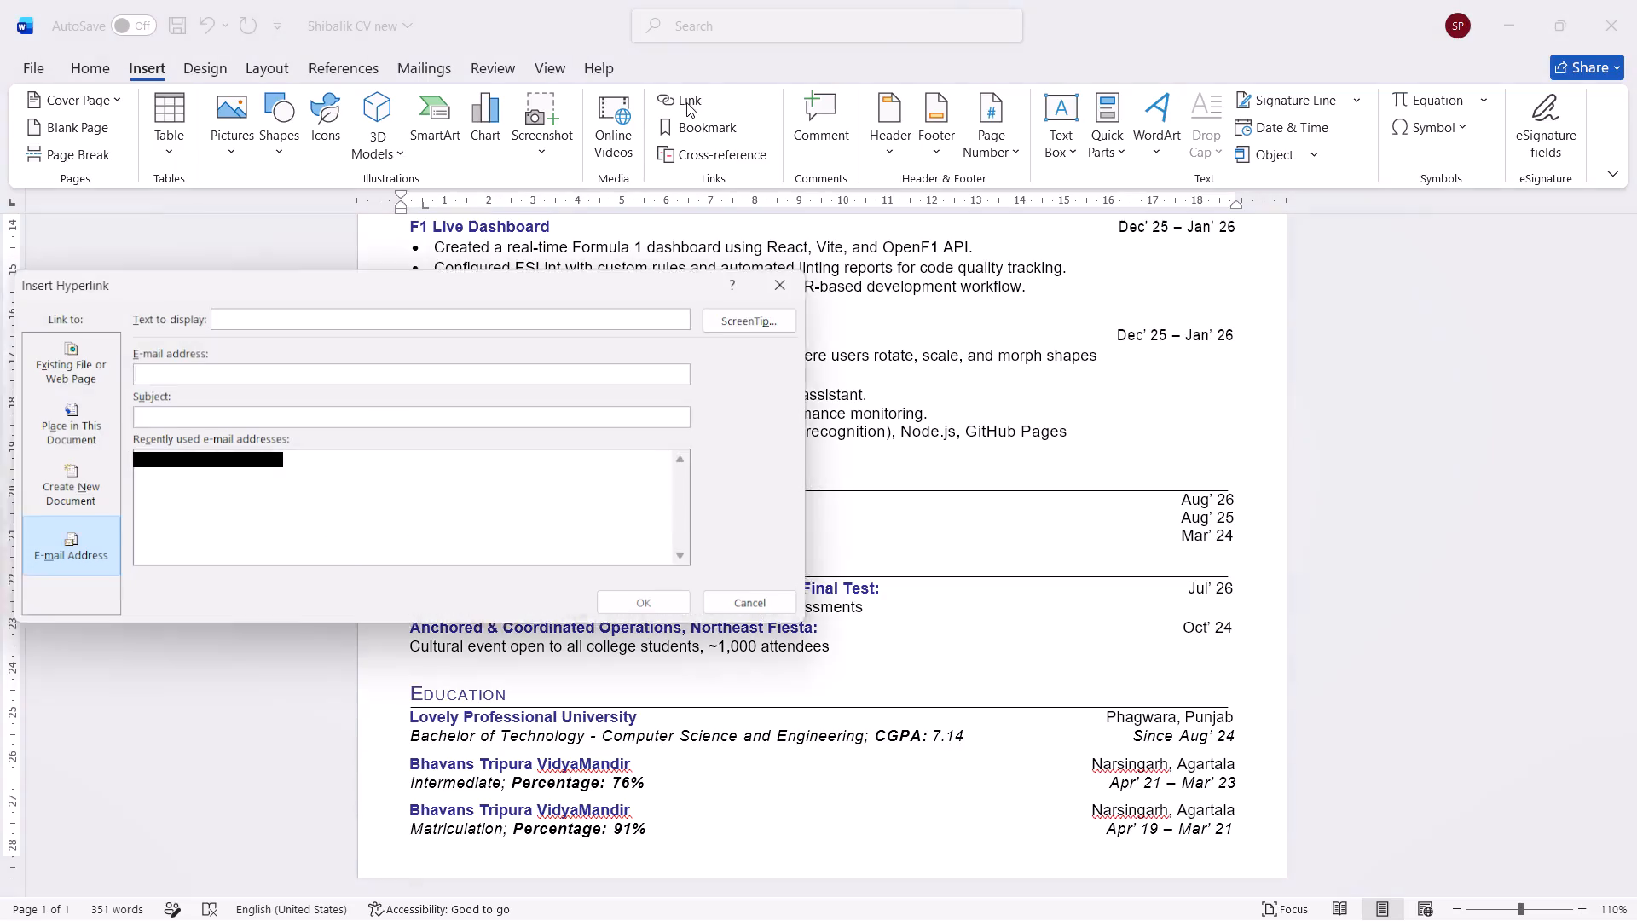
left_click(67, 371)
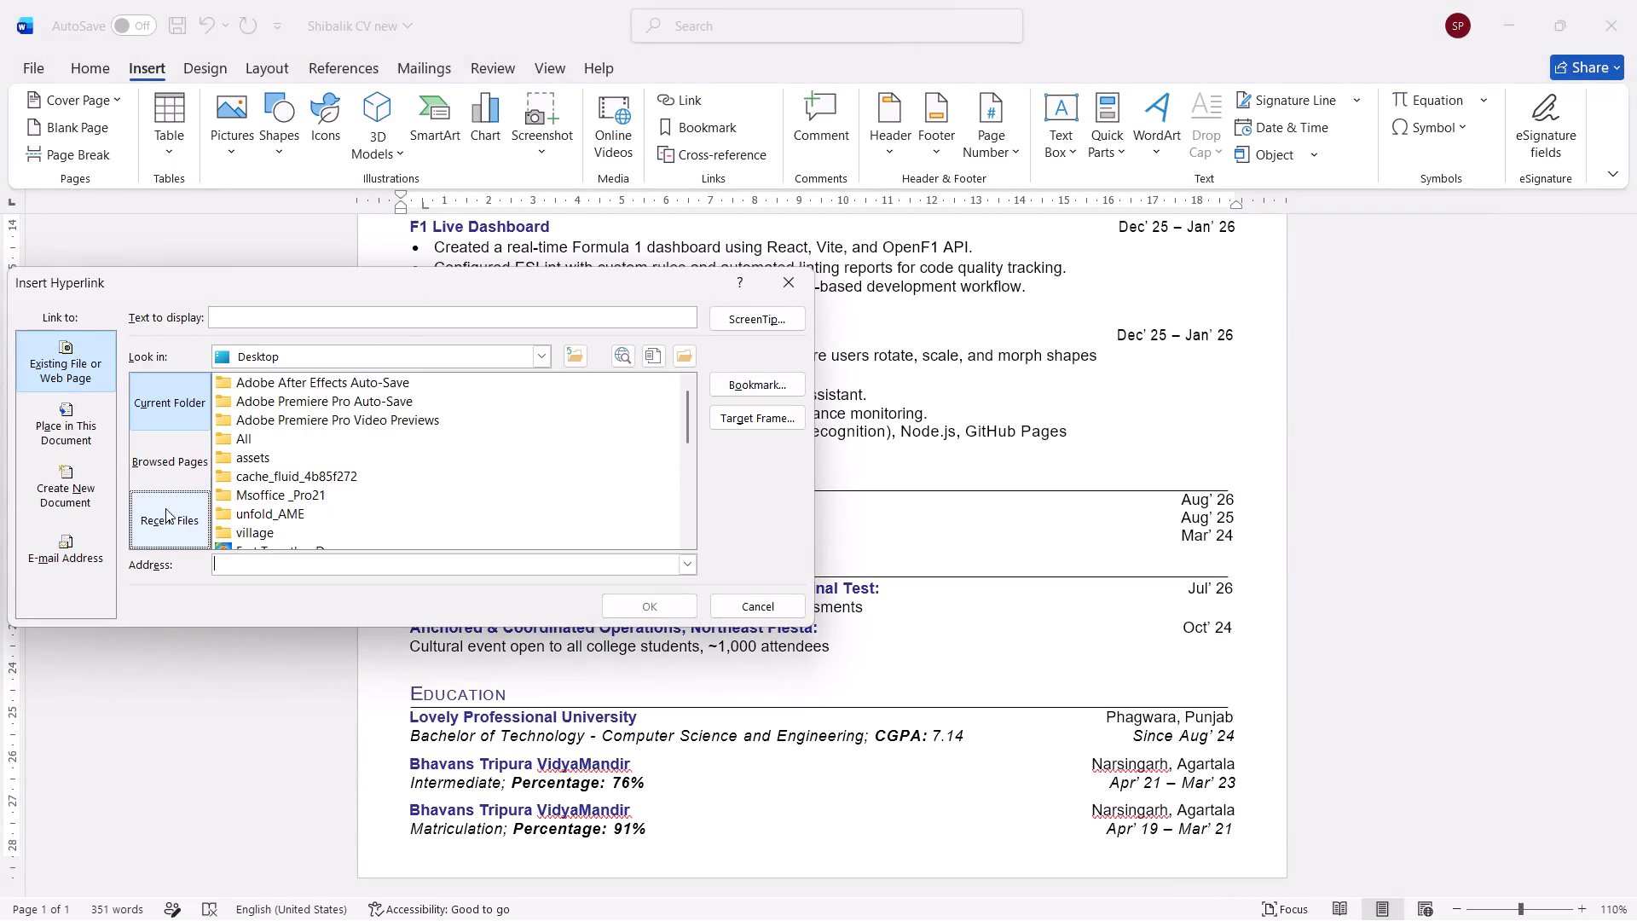
left_click(286, 316)
type("Certificate")
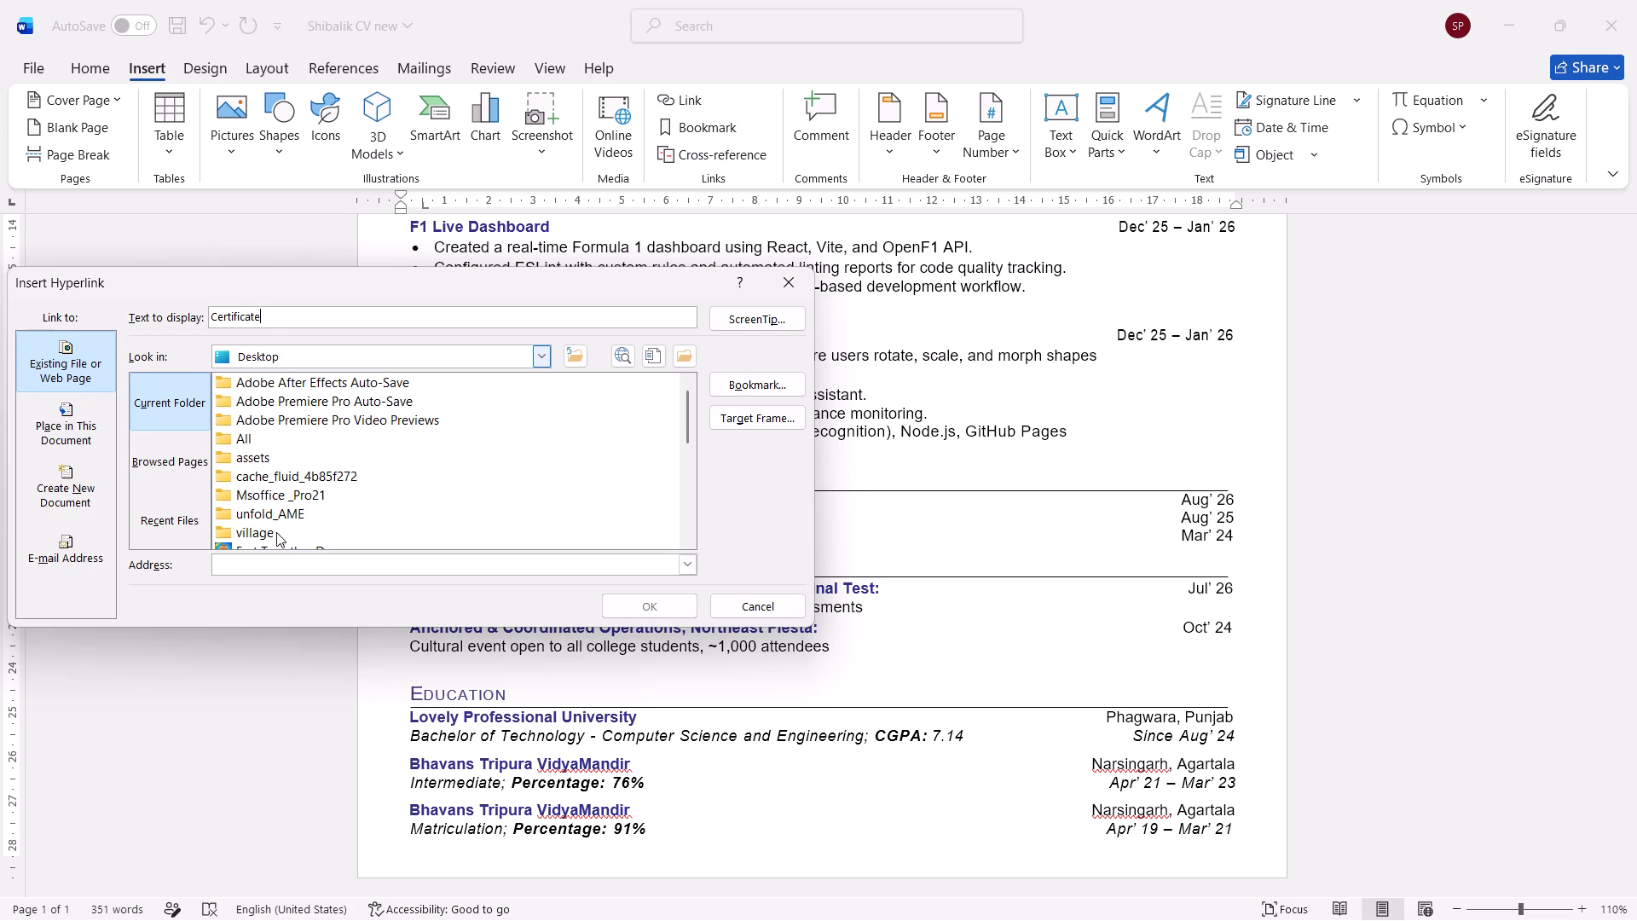
left_click(276, 560)
key("ctrl+v")
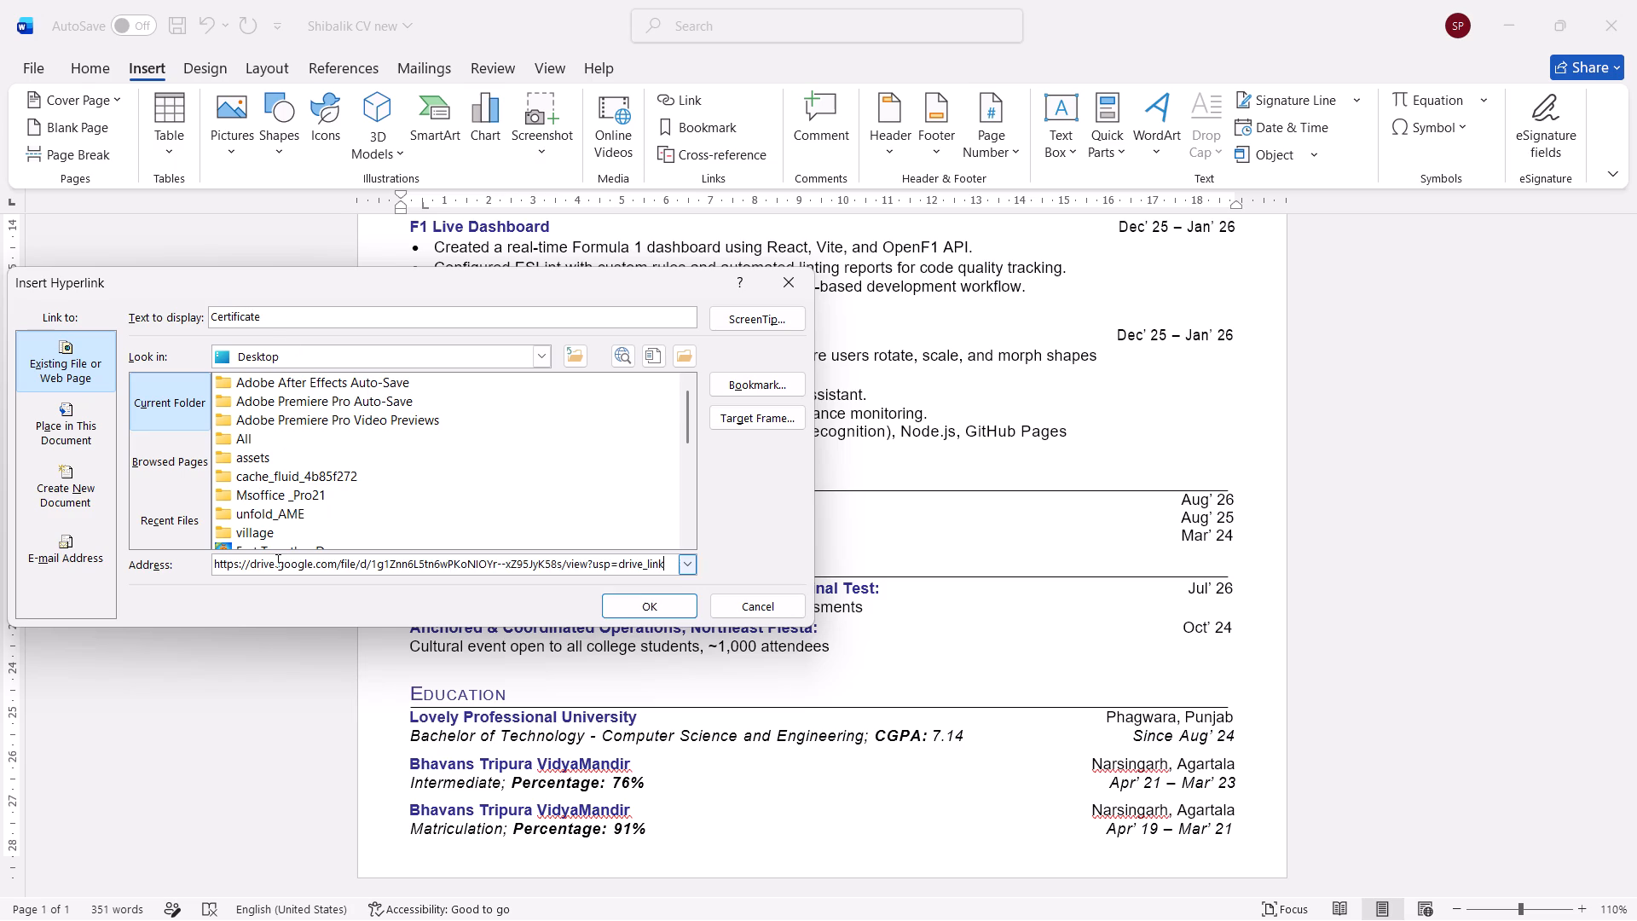
left_click(622, 610)
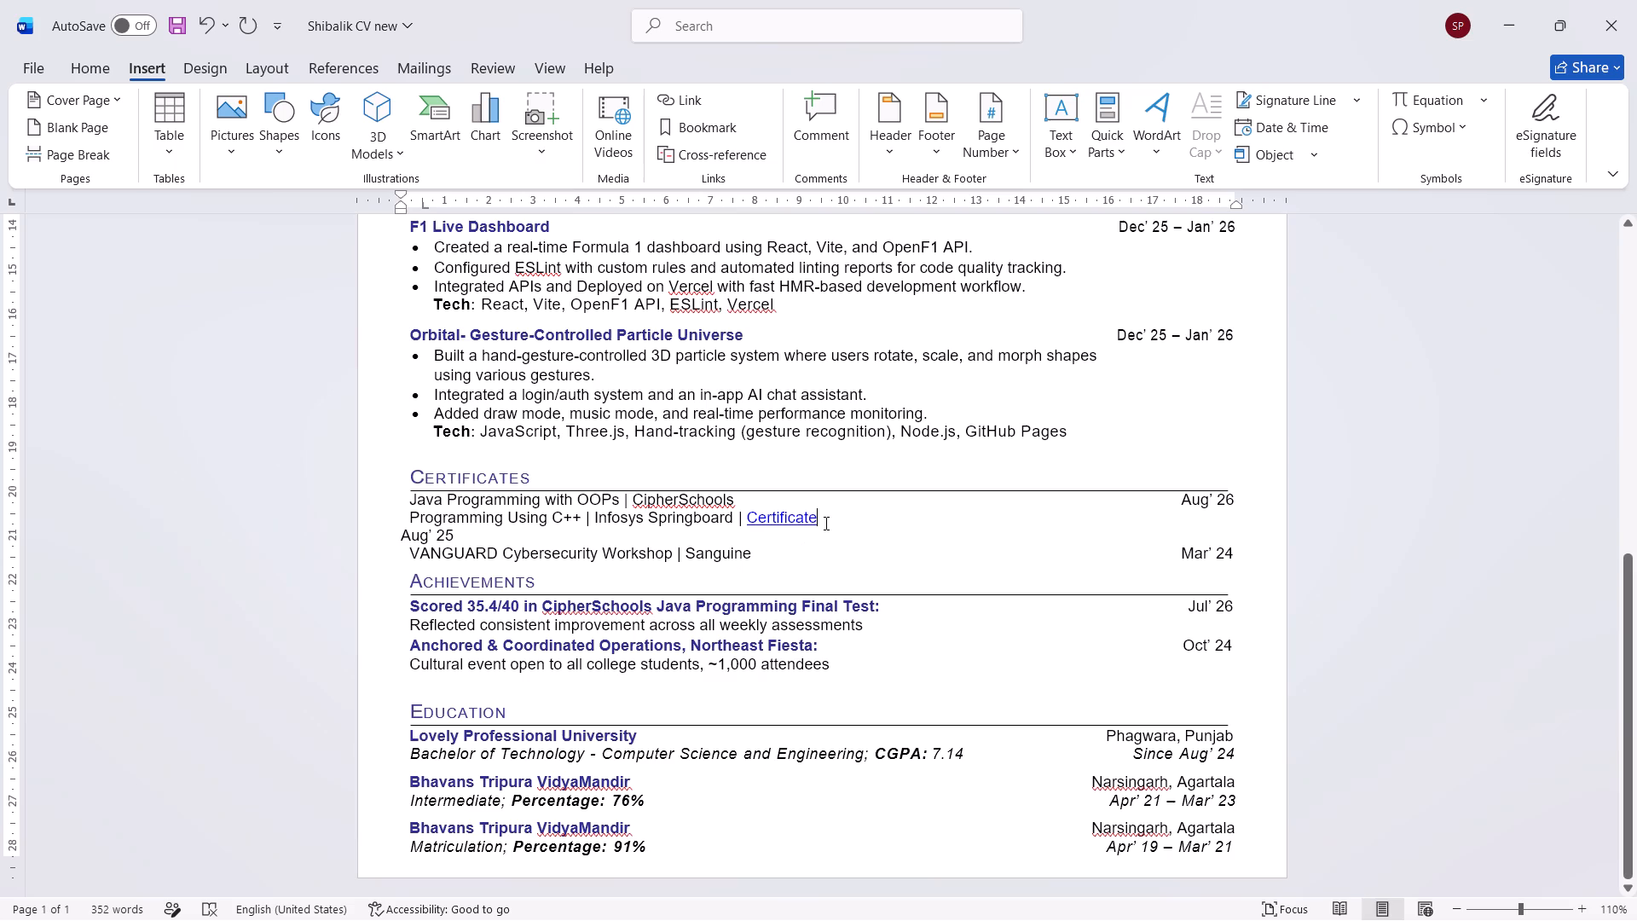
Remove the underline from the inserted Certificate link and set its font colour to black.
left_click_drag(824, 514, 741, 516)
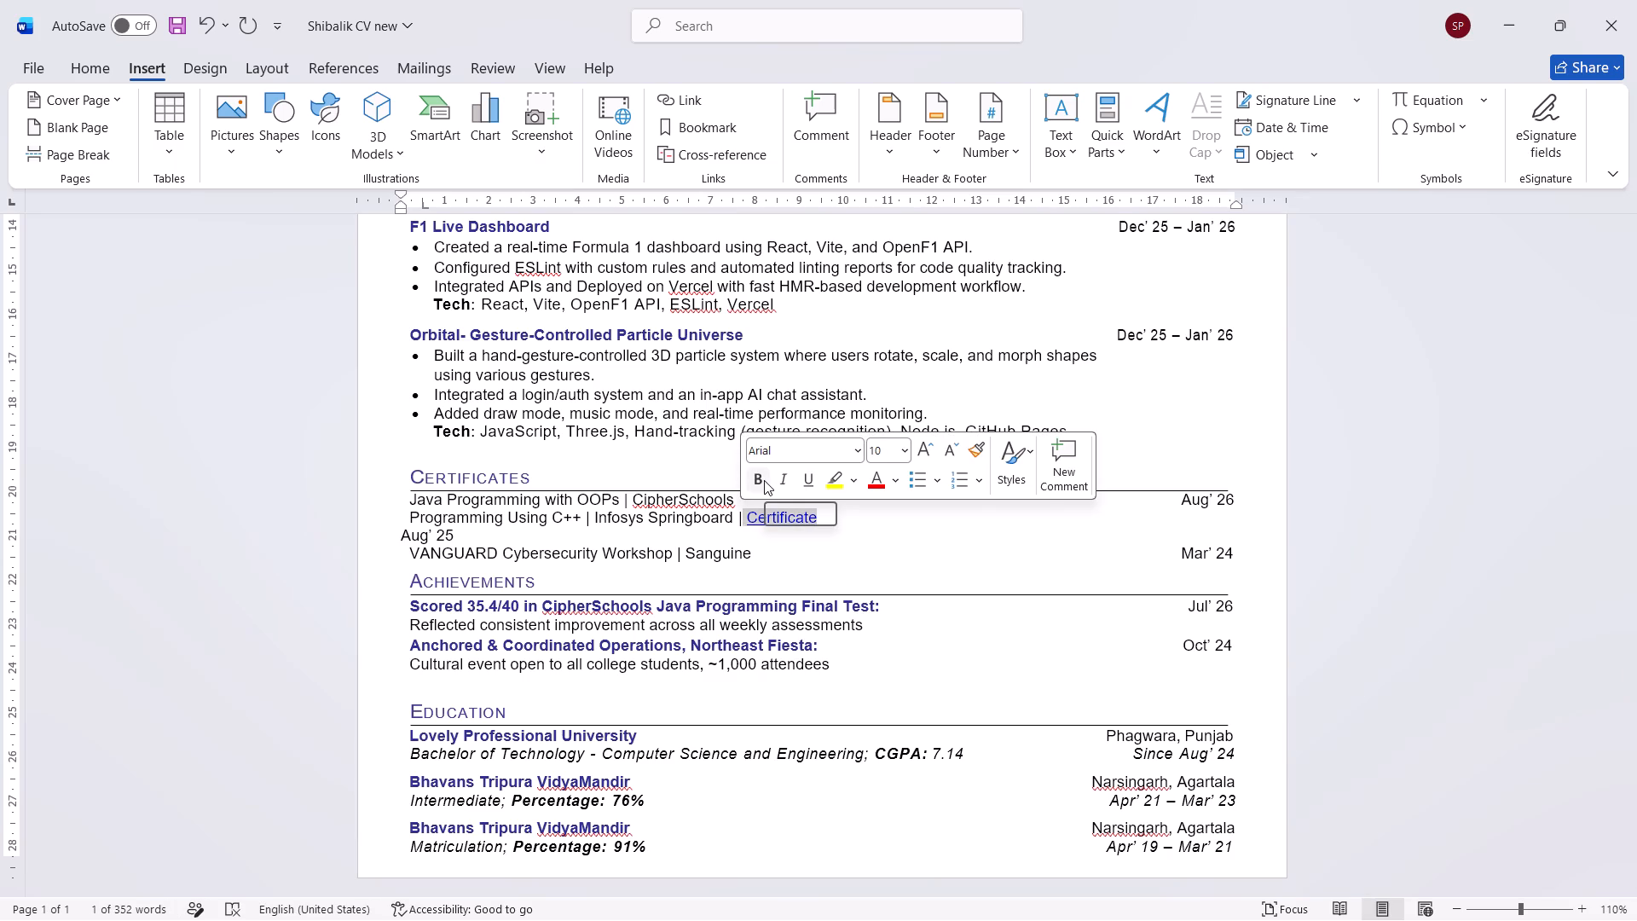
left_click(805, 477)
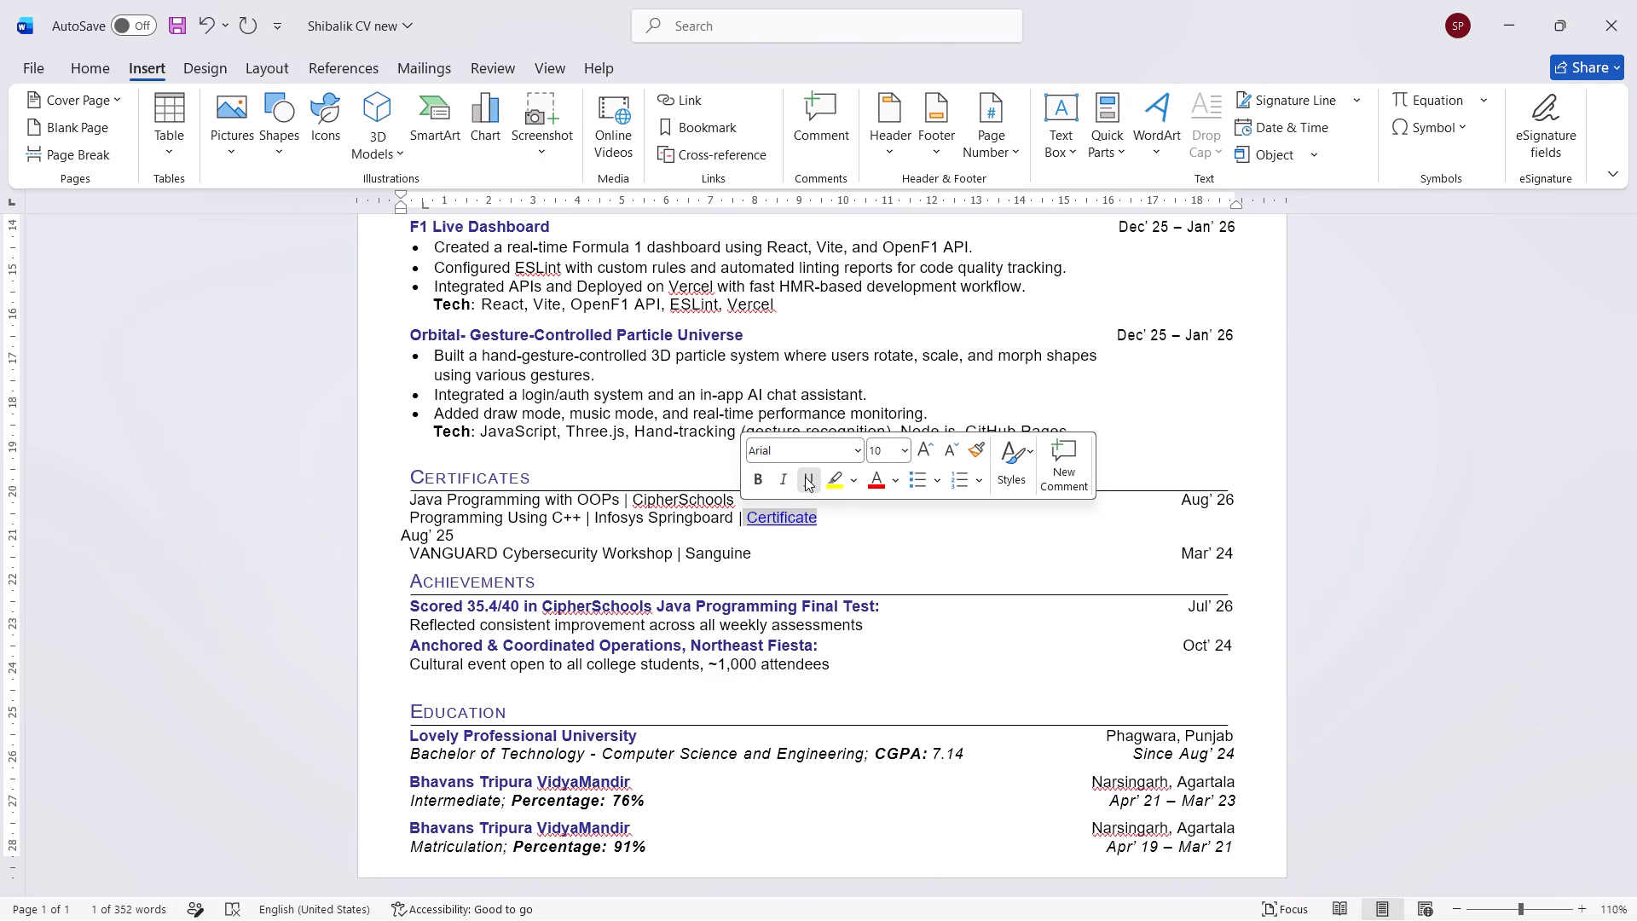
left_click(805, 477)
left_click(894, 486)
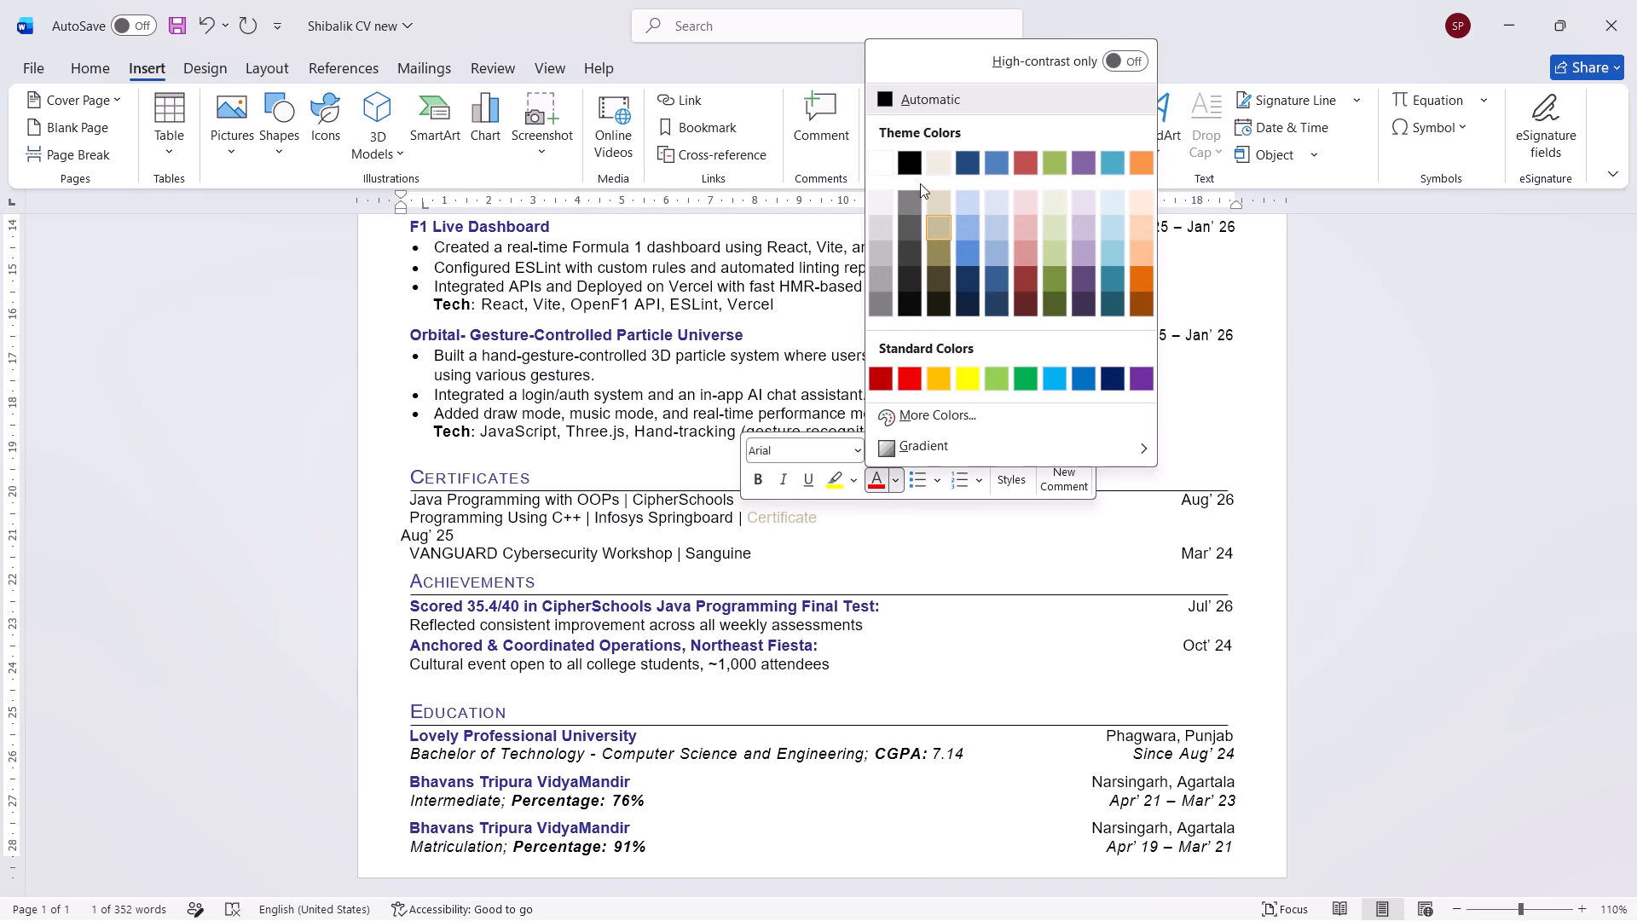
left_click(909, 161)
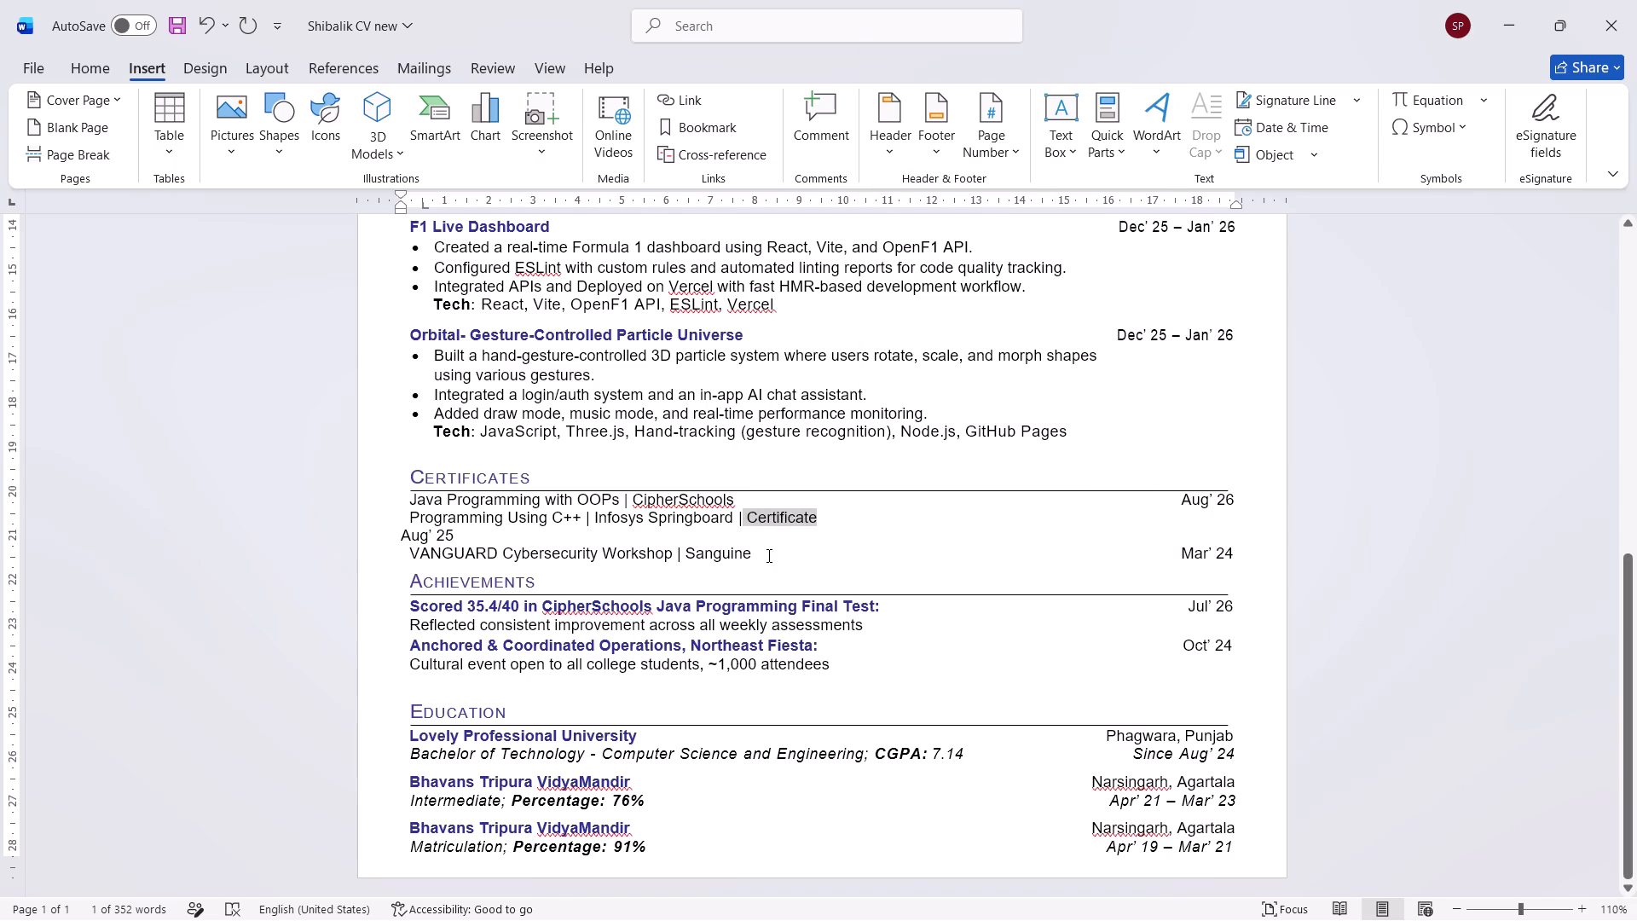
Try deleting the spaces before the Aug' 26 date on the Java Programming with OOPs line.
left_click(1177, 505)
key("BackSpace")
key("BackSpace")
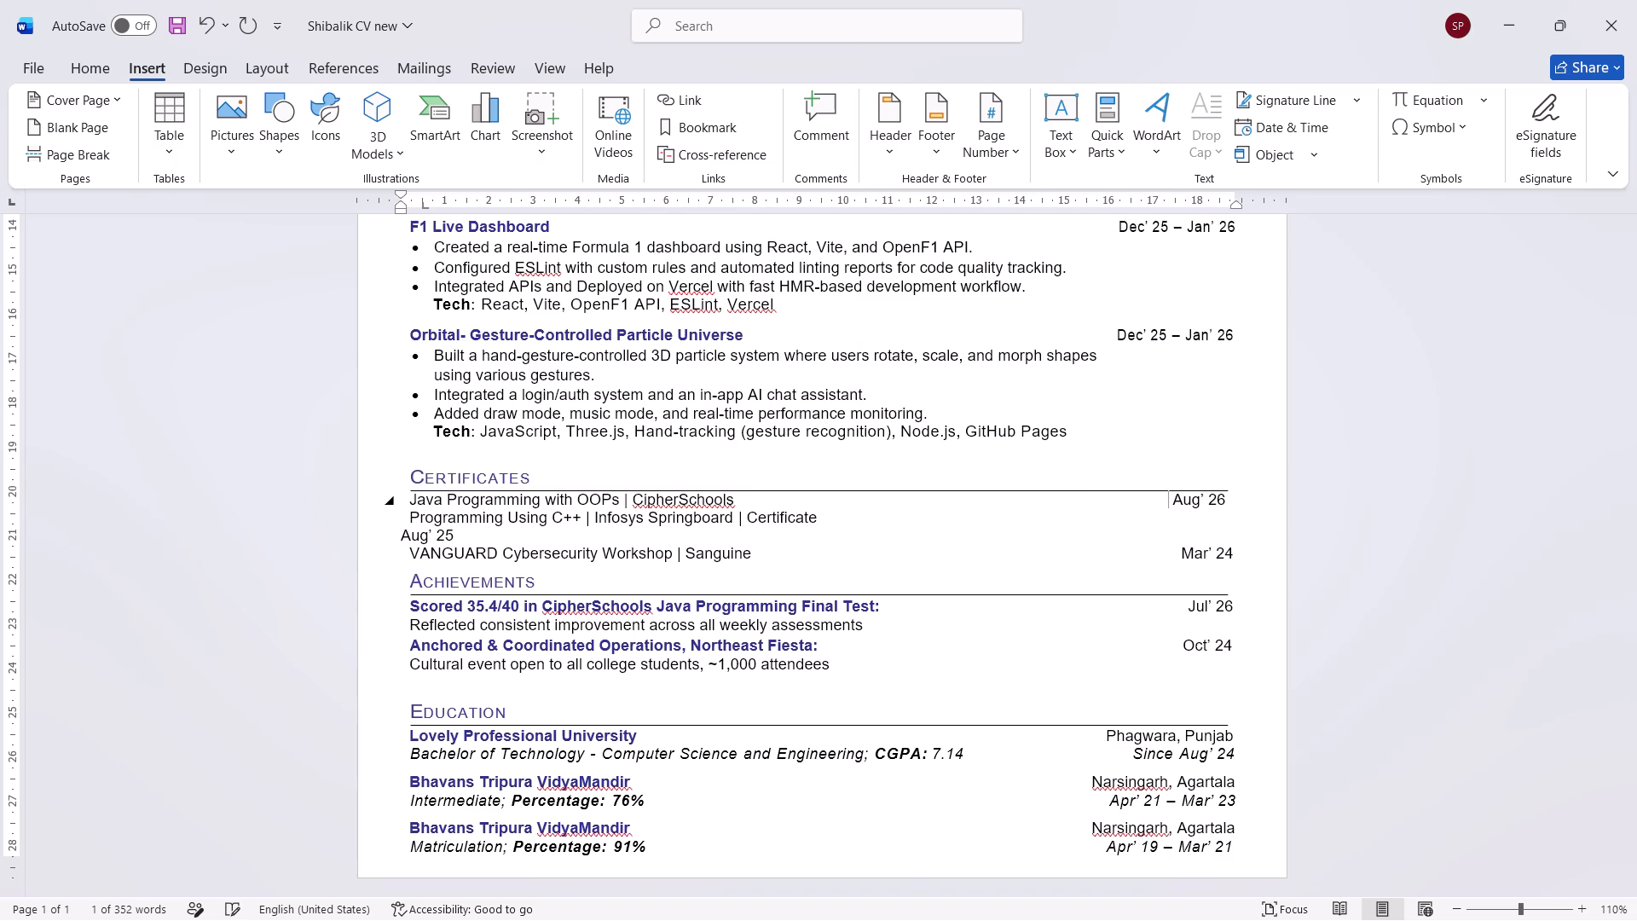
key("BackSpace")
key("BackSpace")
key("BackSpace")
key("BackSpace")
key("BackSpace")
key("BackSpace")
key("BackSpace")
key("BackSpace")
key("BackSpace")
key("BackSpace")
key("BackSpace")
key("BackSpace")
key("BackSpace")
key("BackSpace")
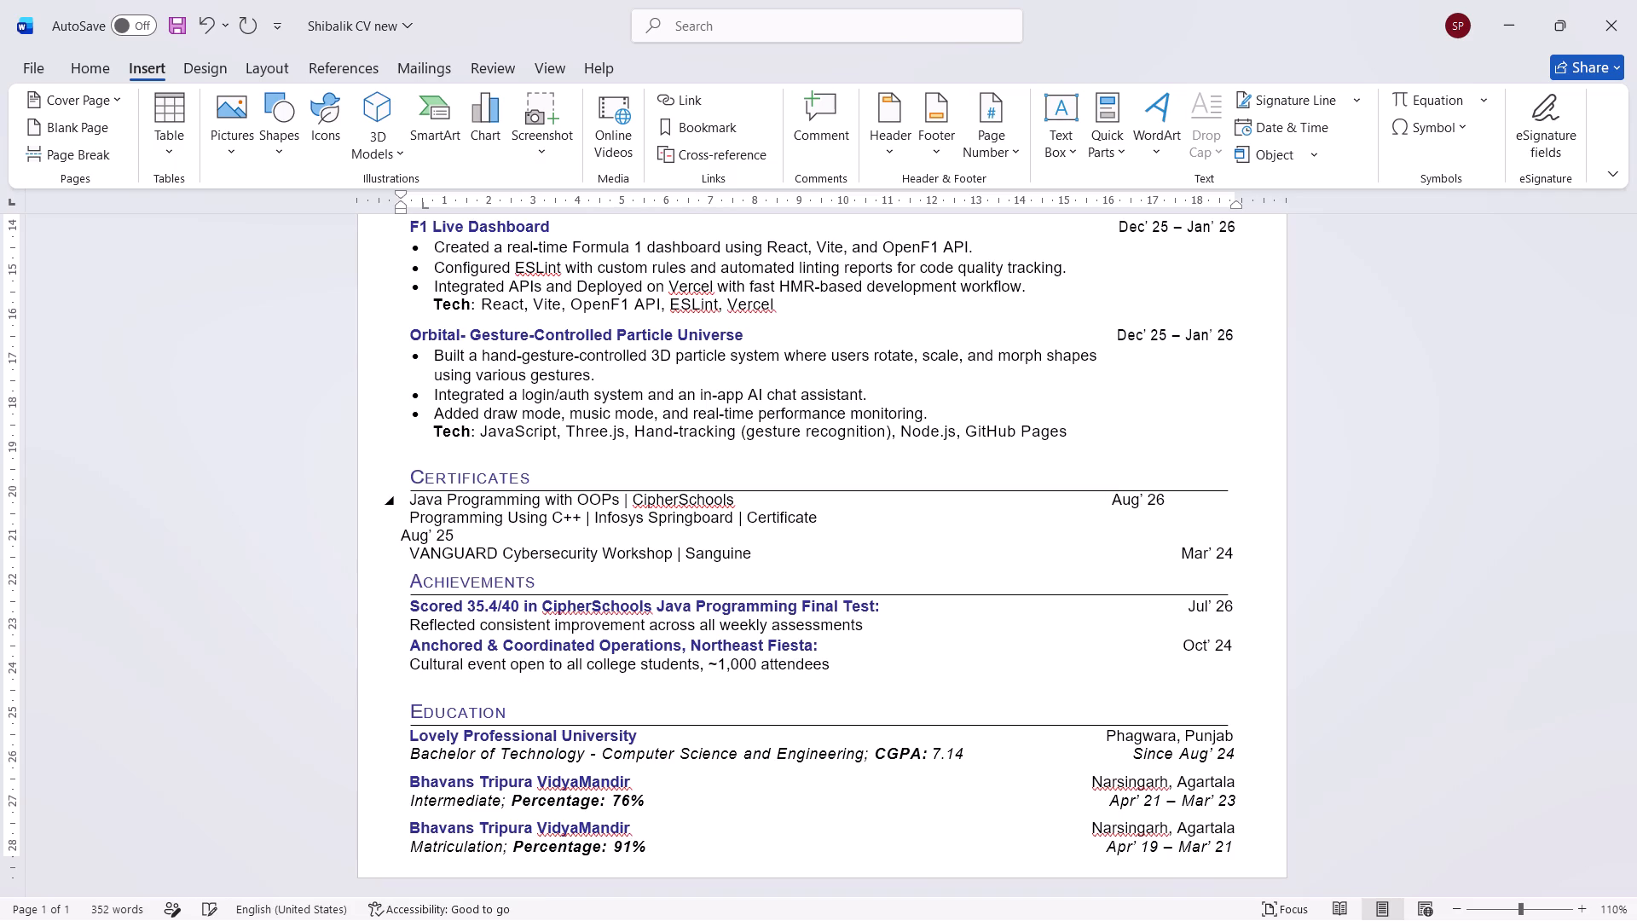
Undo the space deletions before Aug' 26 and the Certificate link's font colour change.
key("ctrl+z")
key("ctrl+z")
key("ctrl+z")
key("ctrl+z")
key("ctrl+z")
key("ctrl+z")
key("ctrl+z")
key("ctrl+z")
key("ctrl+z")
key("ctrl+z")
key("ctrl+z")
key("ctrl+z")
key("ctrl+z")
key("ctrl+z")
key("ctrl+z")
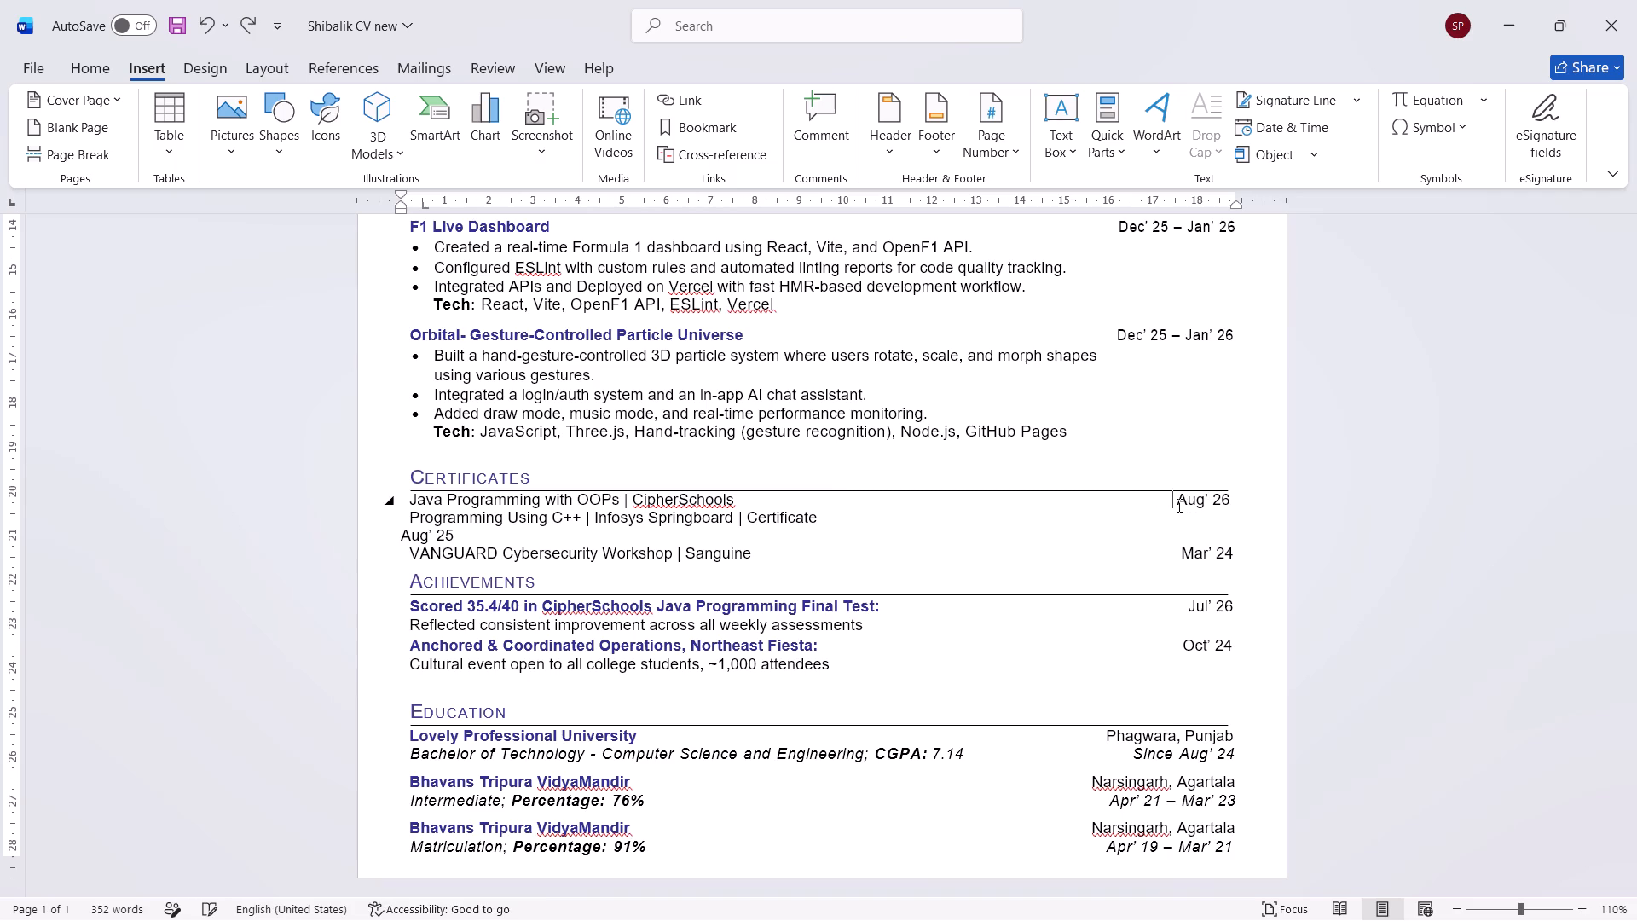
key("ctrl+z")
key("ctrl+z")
Reset the Certificate link's character formatting, set its font size to 10, and apply the Body Text style to it.
key("ctrl+shift+z")
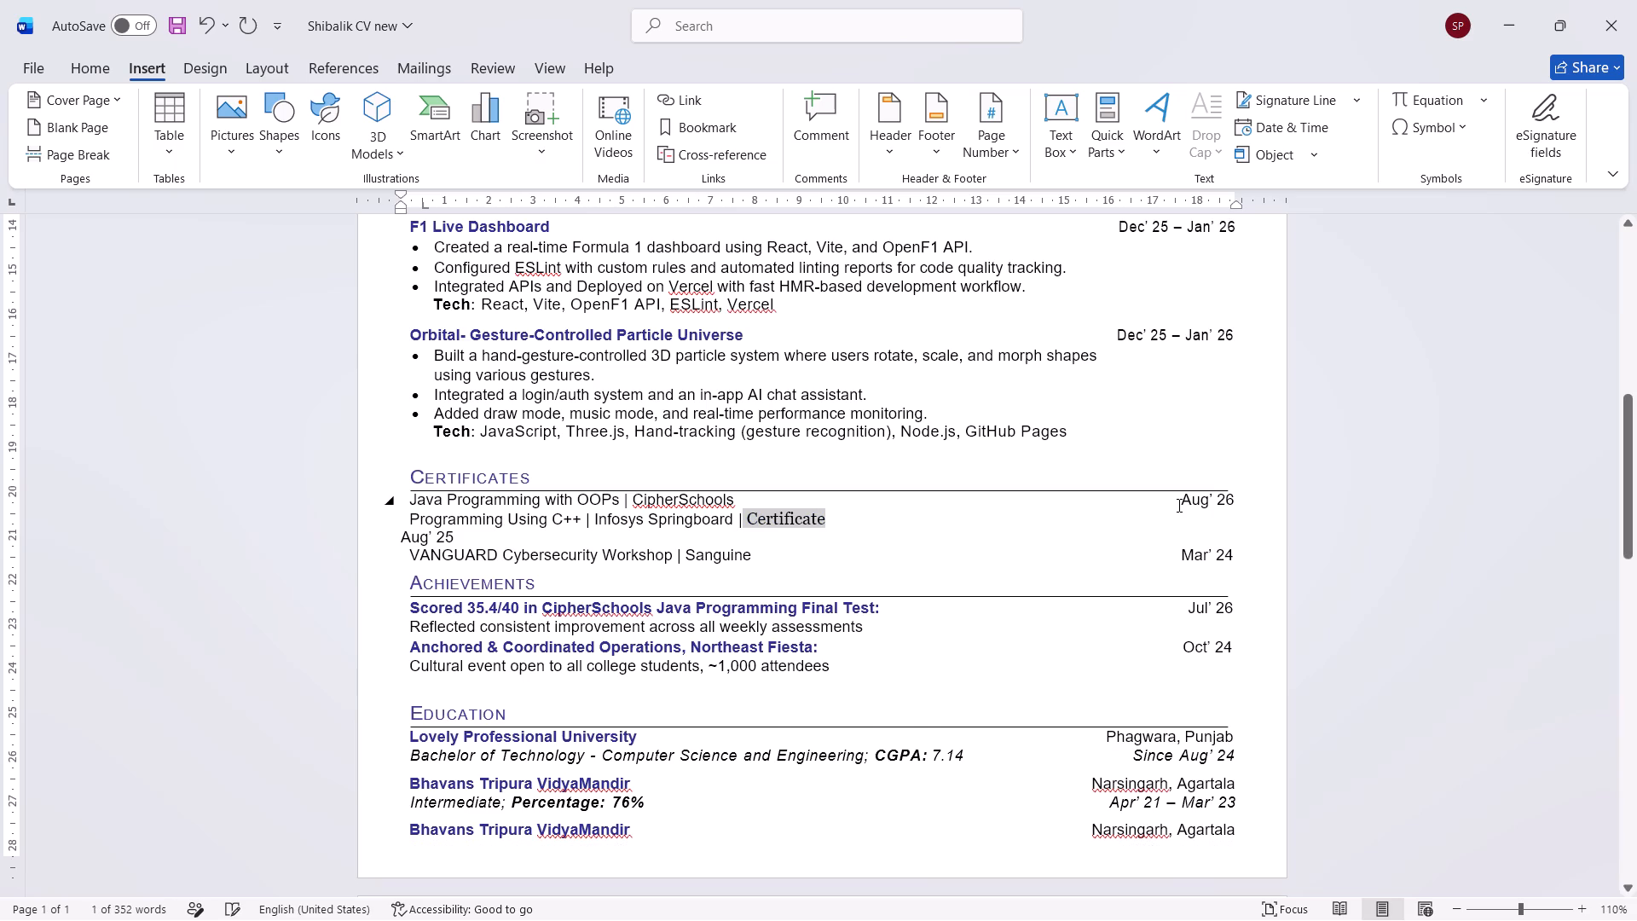
key("ctrl+shift+z")
left_click(91, 77)
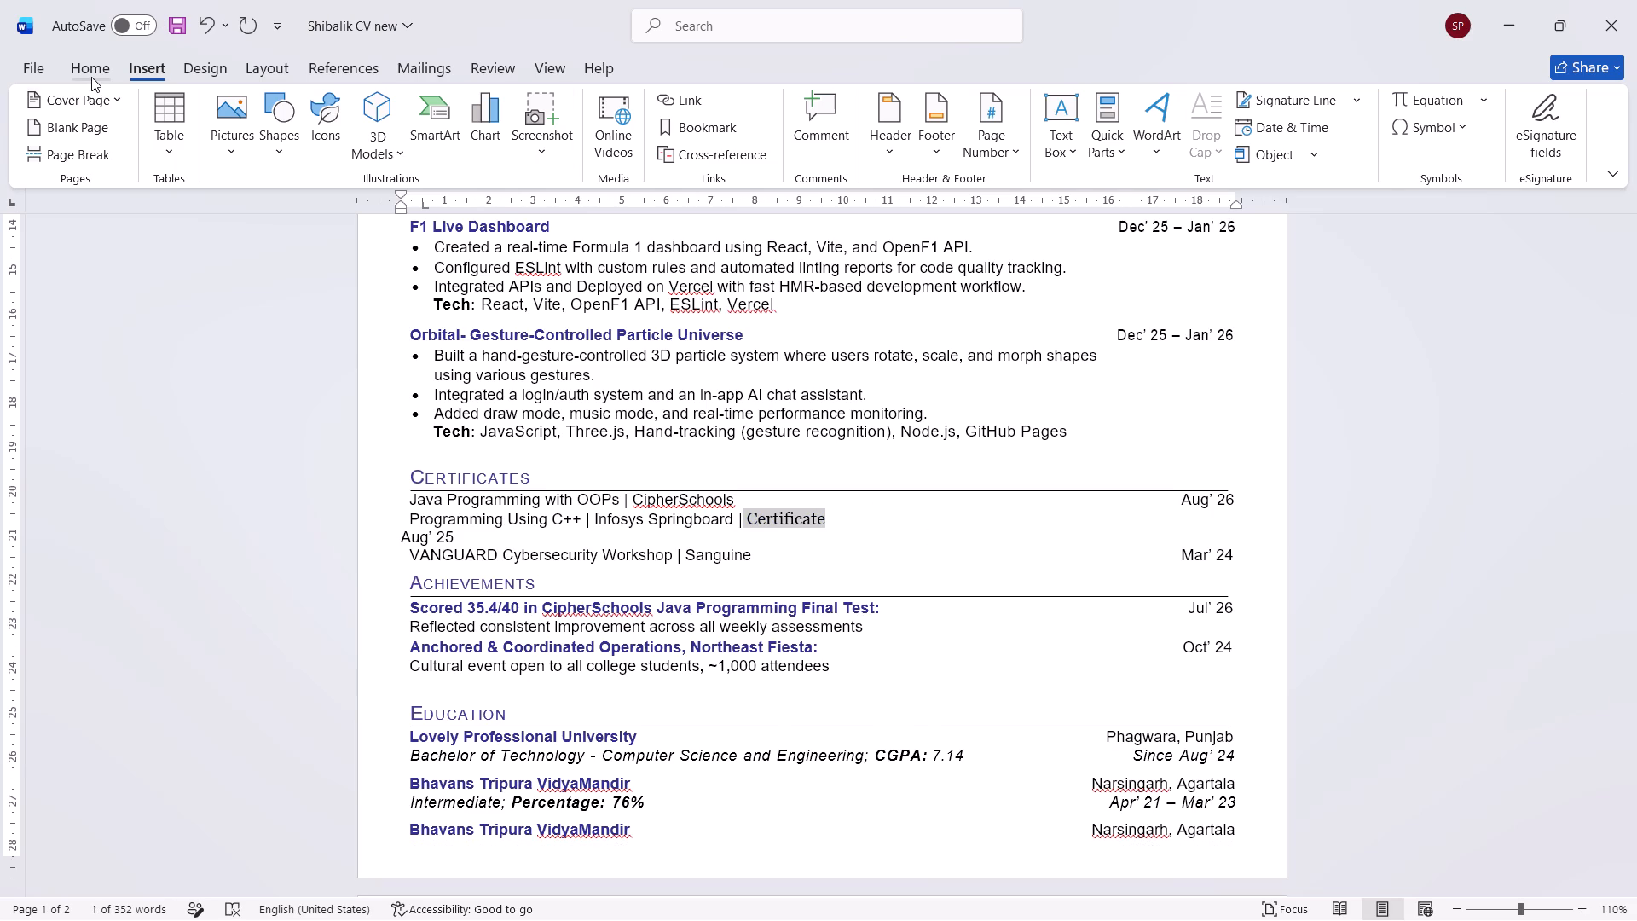
left_click(377, 112)
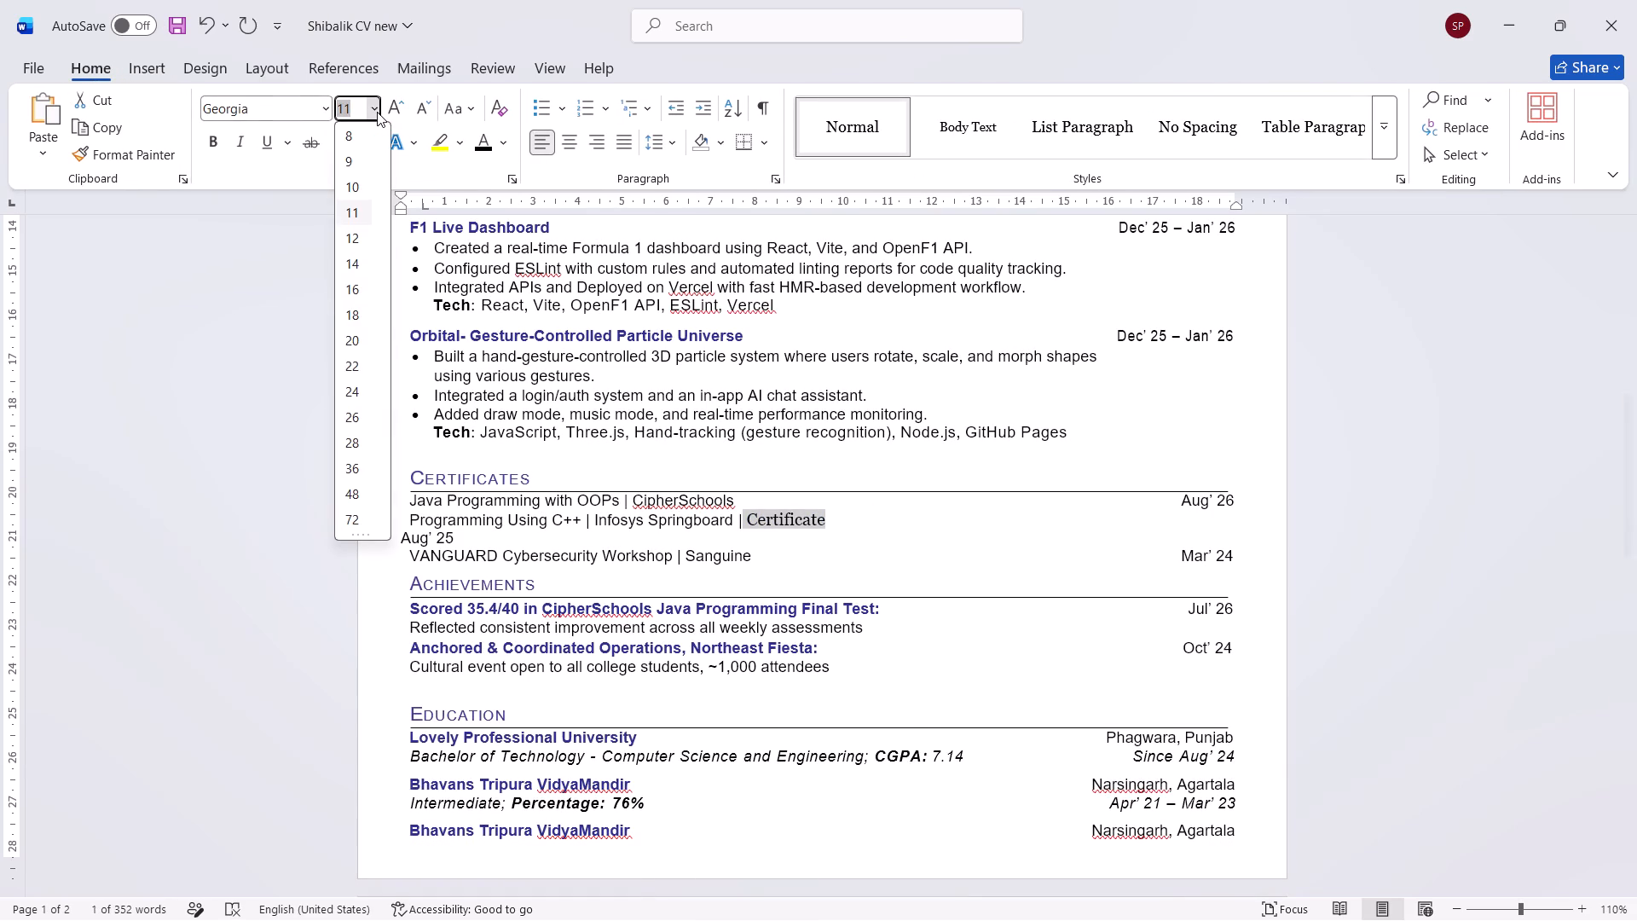
left_click(355, 189)
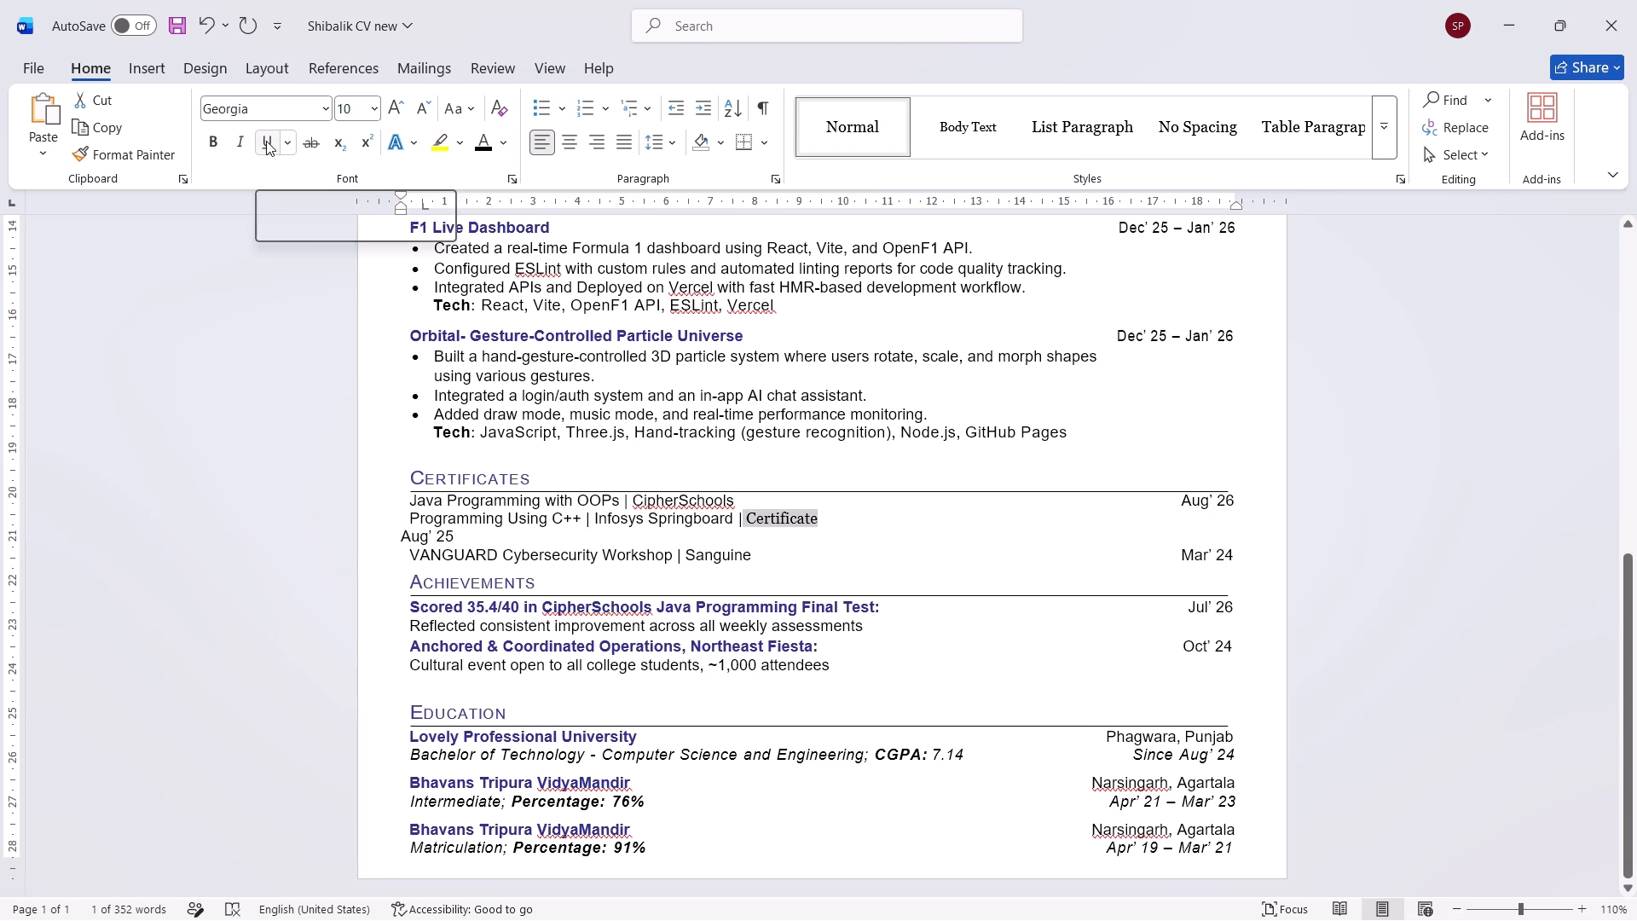
left_click(217, 141)
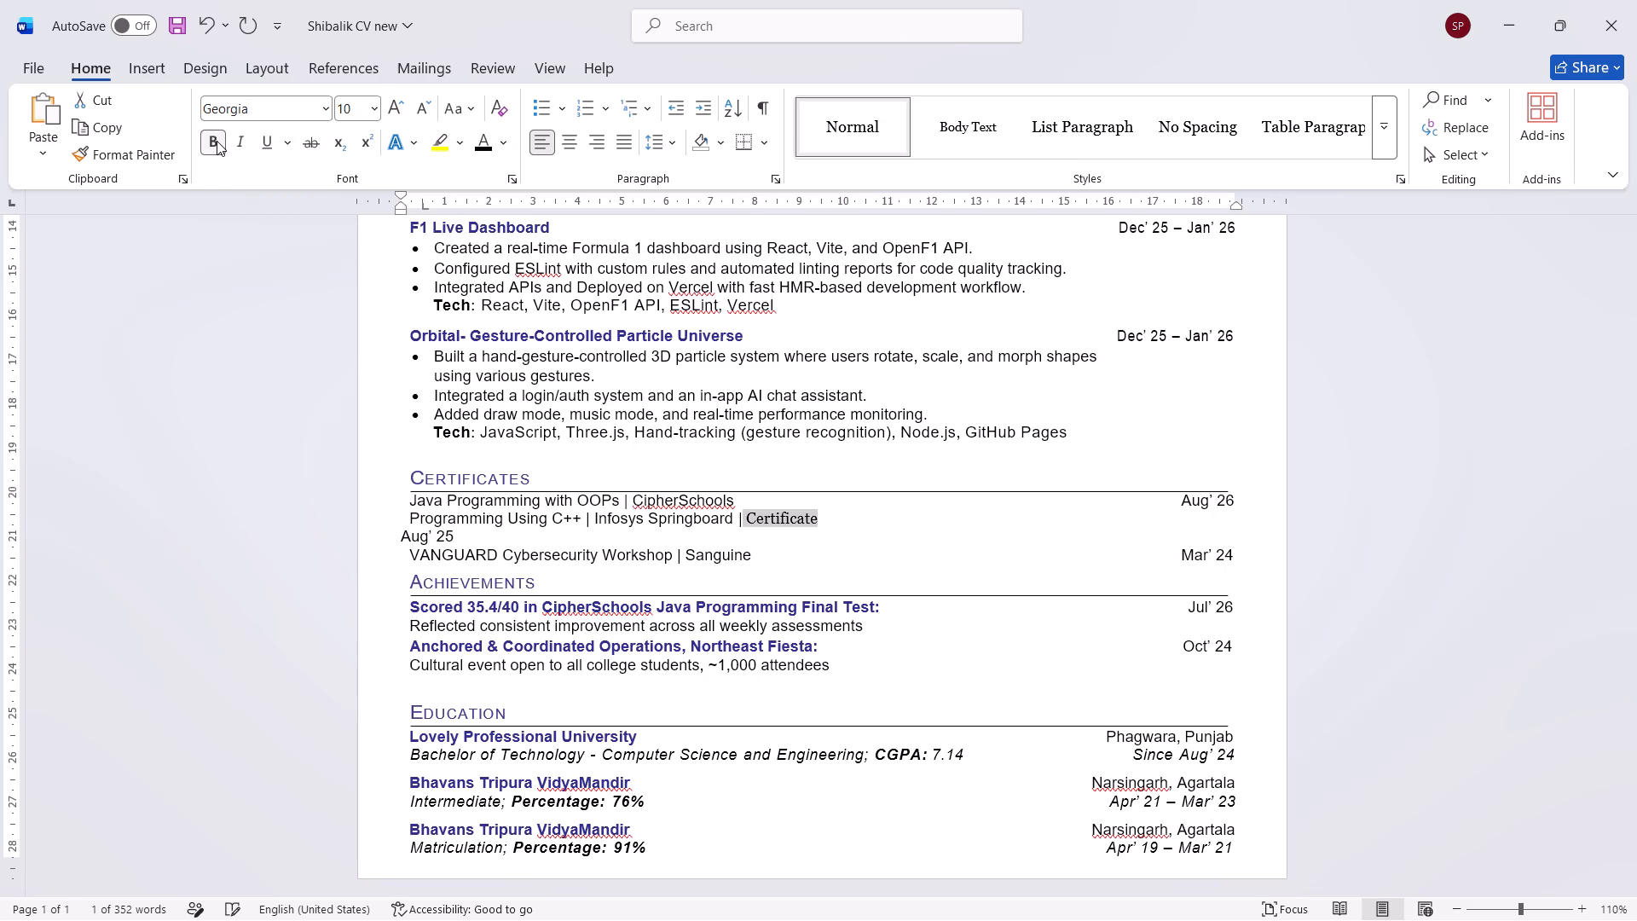
left_click(217, 141)
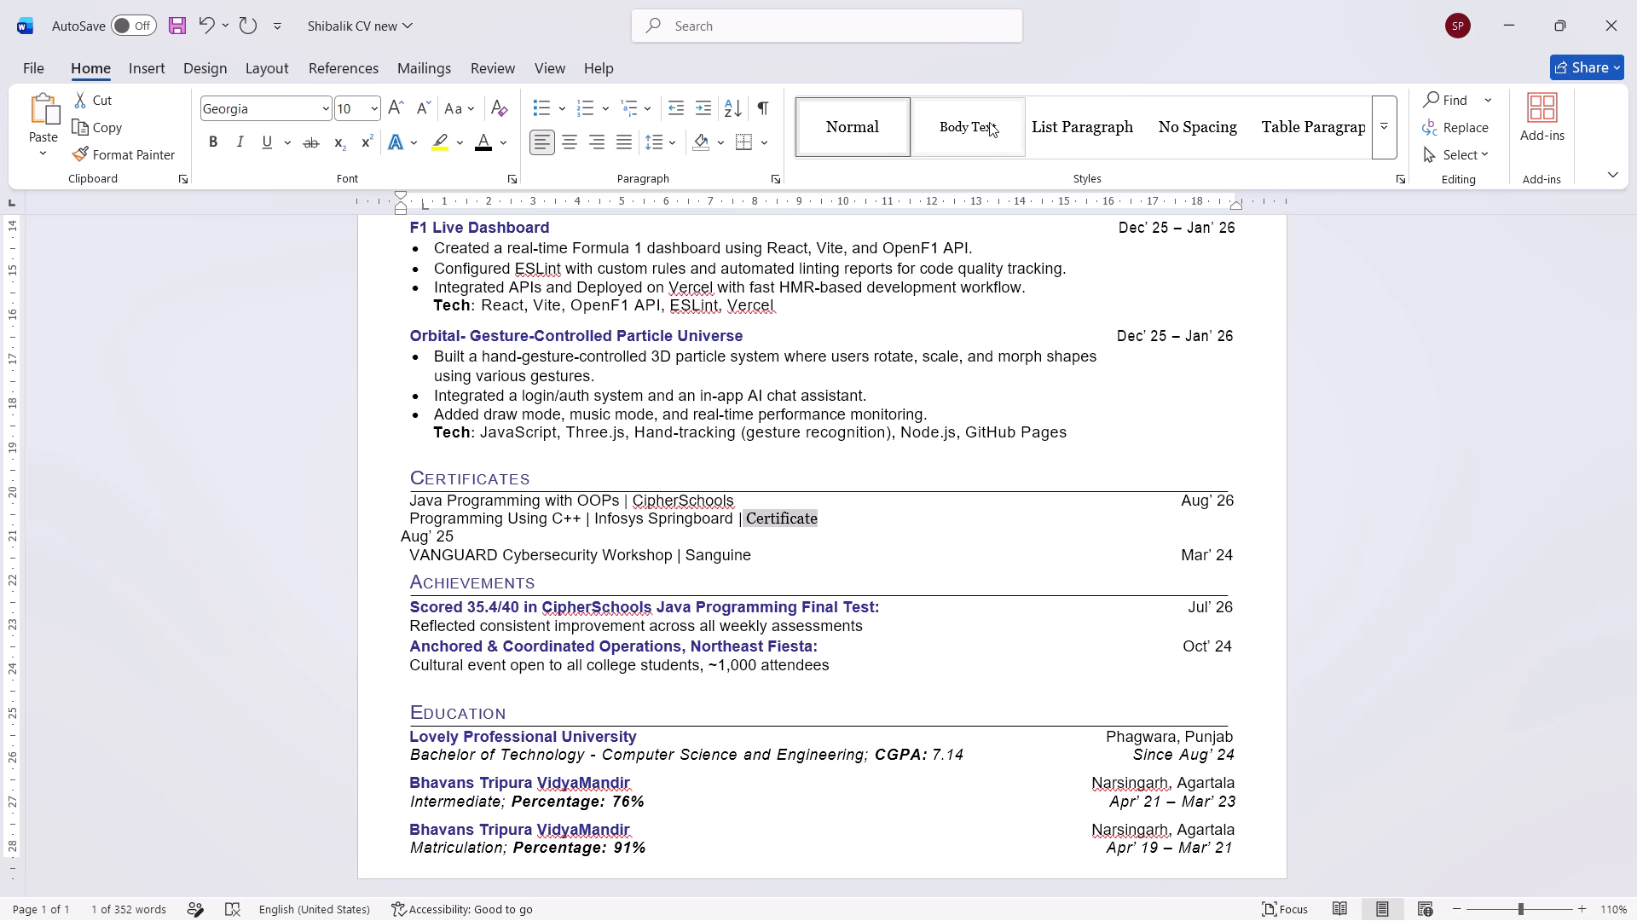
left_click(989, 122)
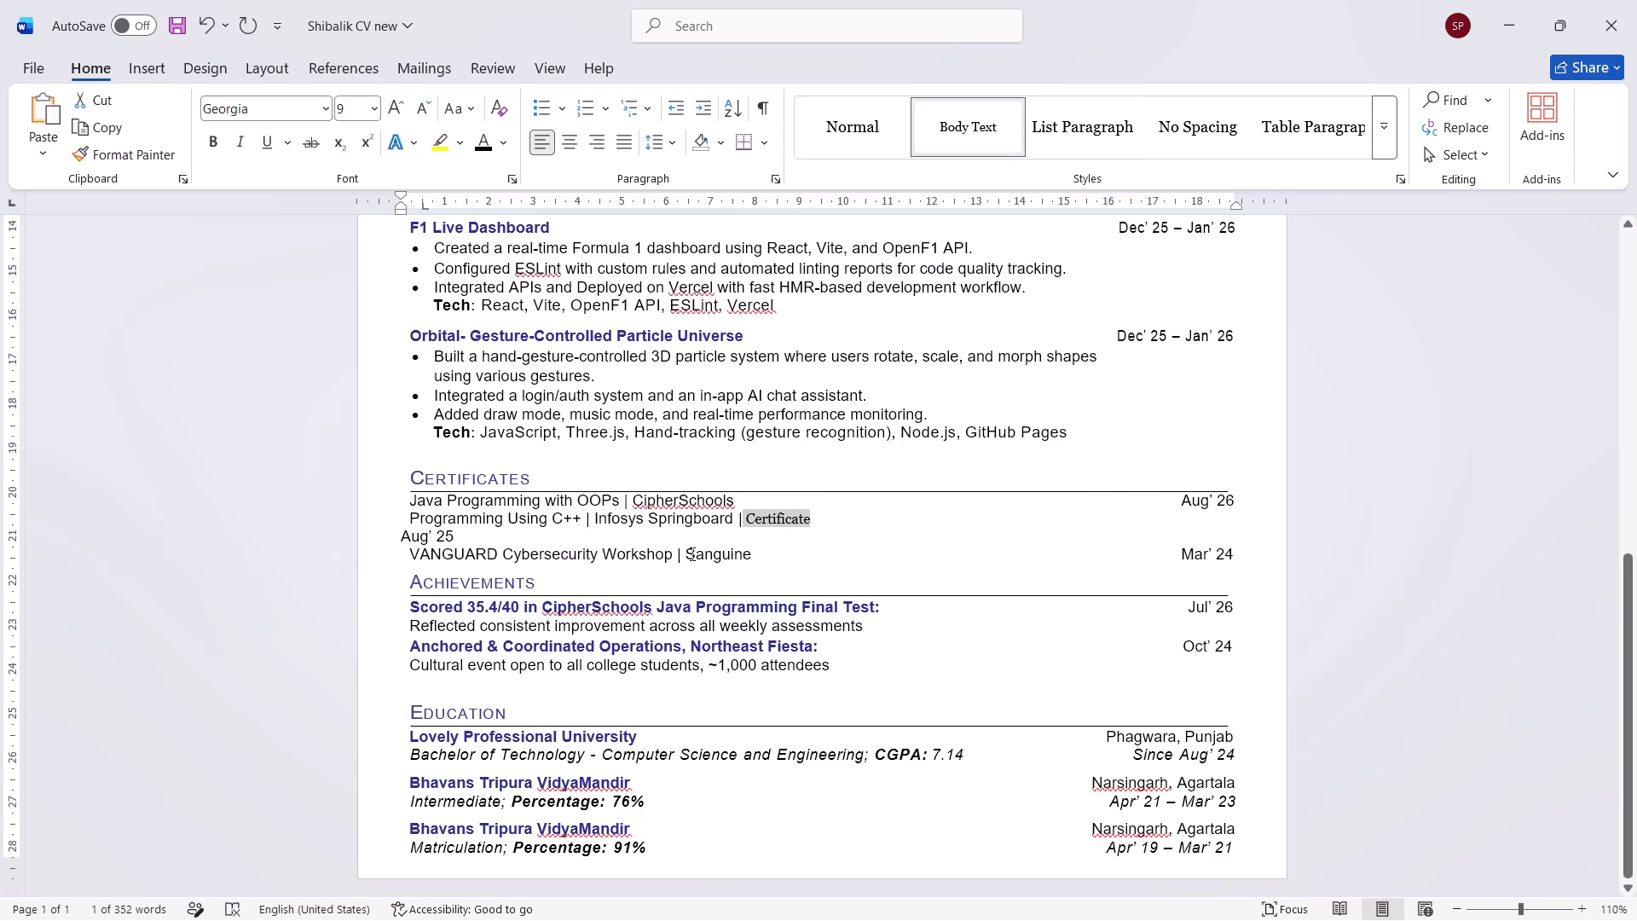
Delete the extra spaces before Aug' 25 so the date fits on the Programming Using C++ line.
left_click(1181, 519)
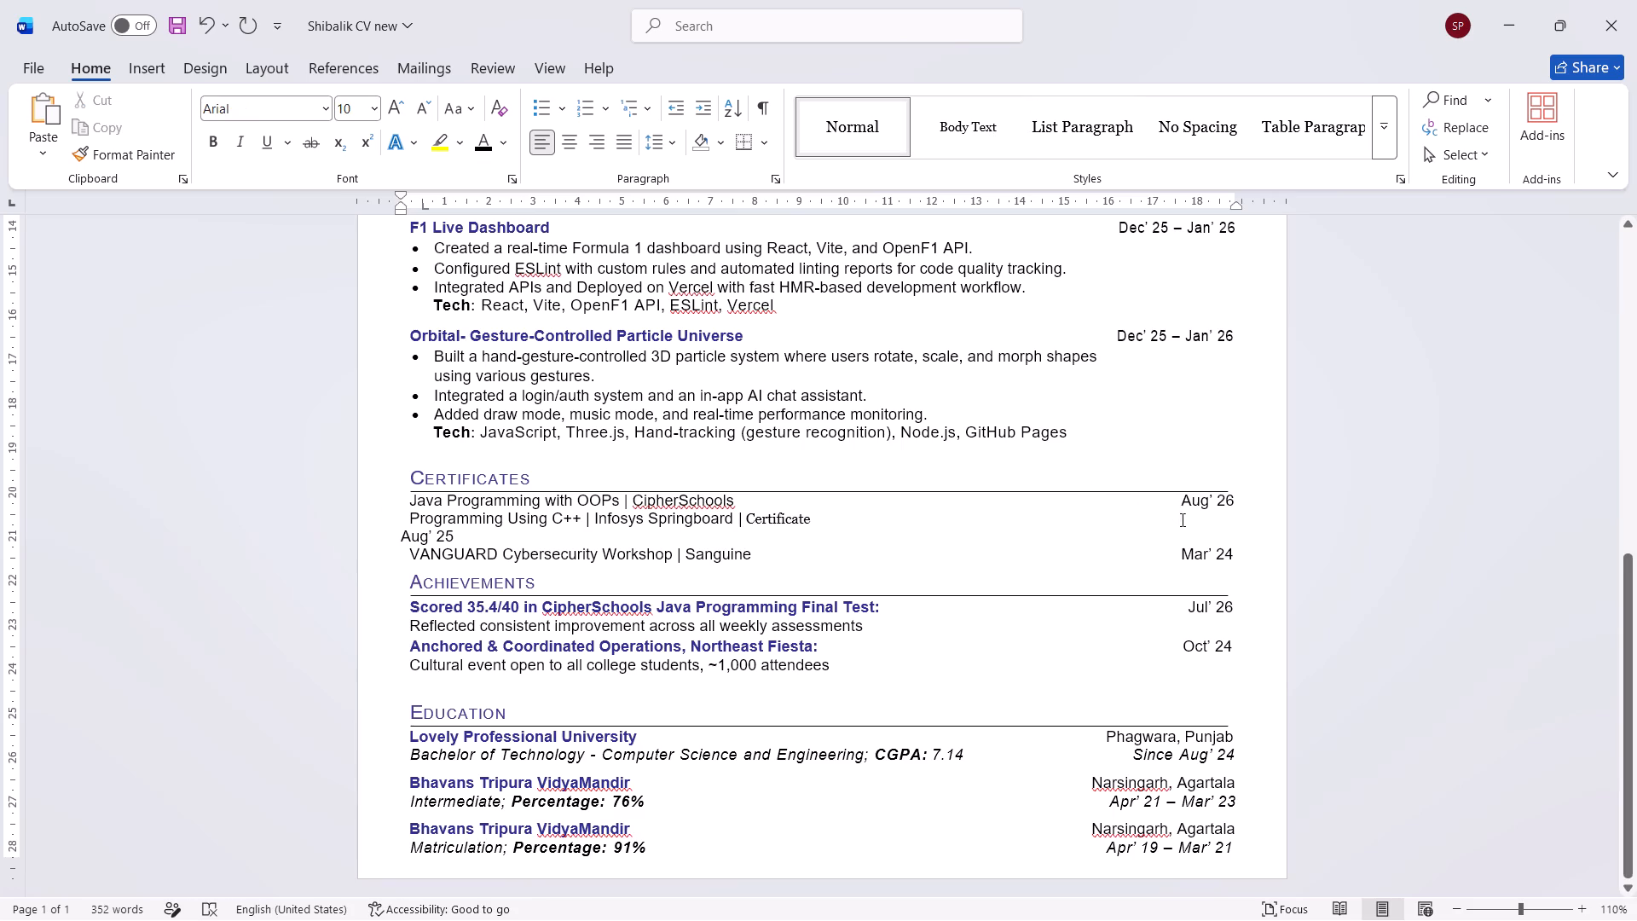
key("BackSpace")
key("BackSpace")
key("BackSpace")
key("BackSpace")
key("BackSpace")
key("BackSpace")
key("BackSpace")
key("BackSpace")
key("BackSpace")
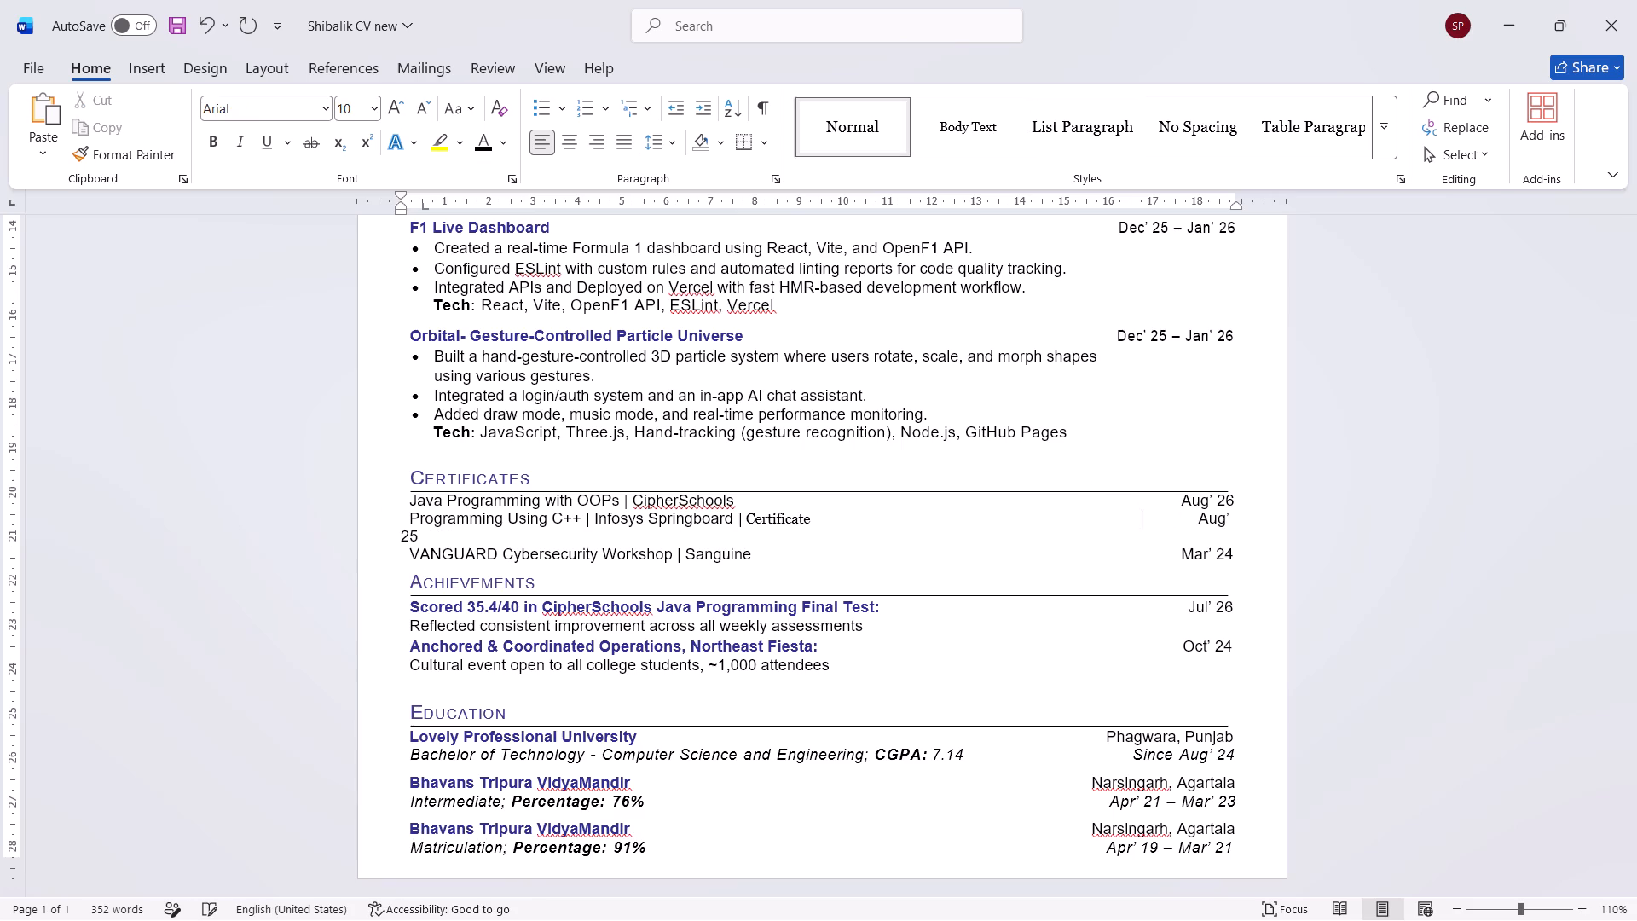
key("BackSpace")
key("BackSpace")
key("BackSpace")
key("BackSpace")
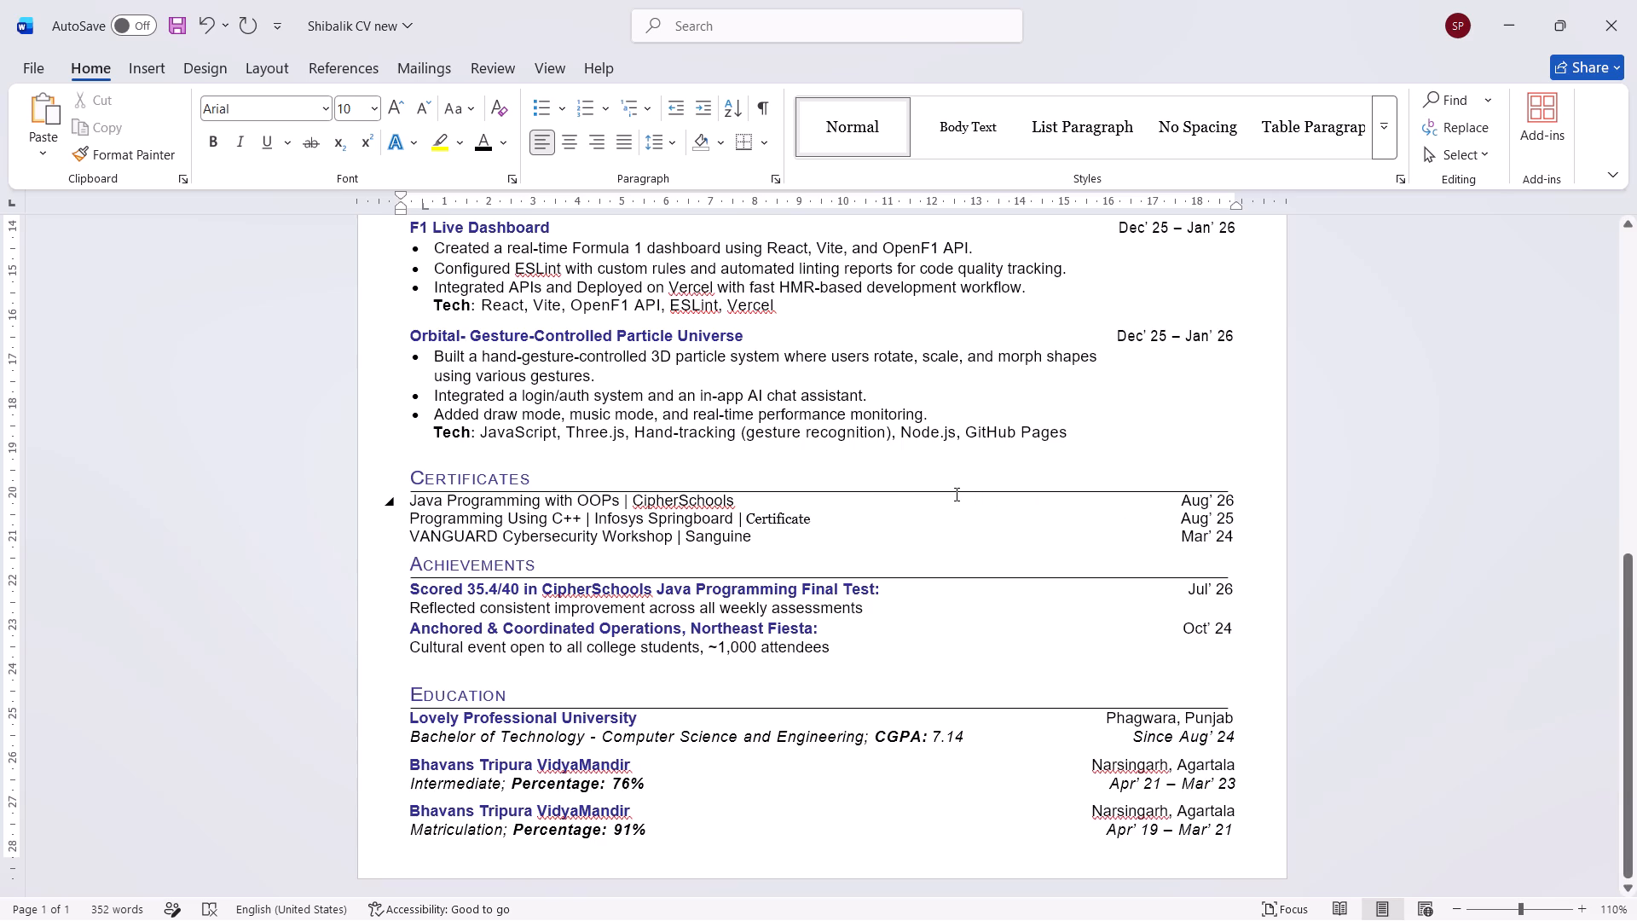
Add a "|" separator after CipherSchools on the Java Programming with OOPs line in the Certificates section.
left_click(784, 502)
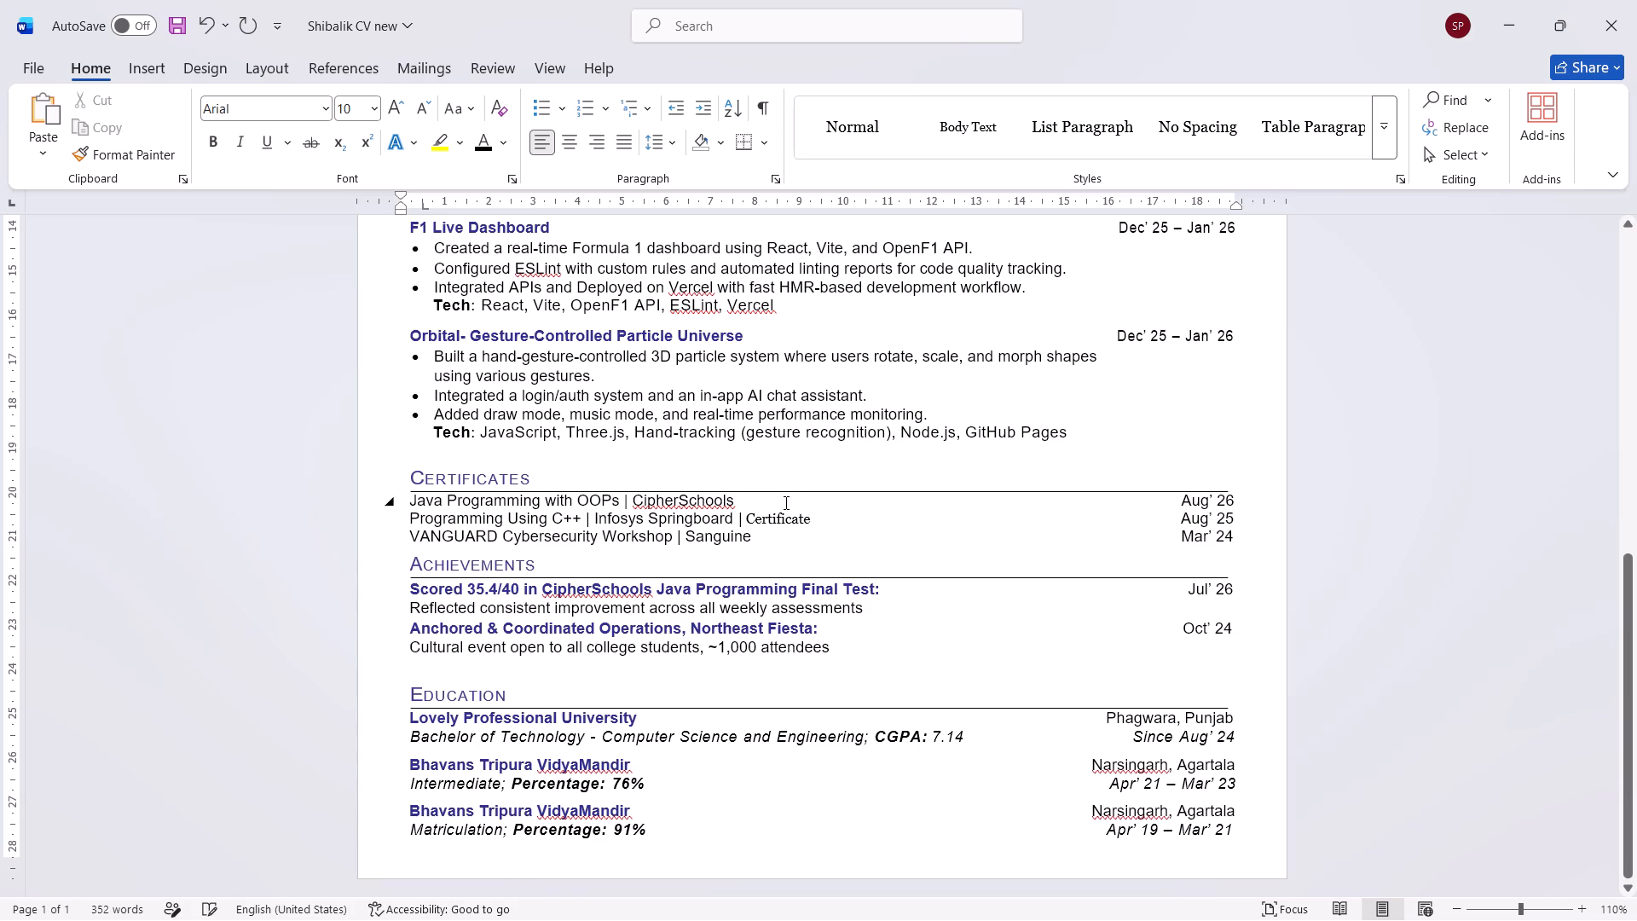
left_click(784, 502)
left_click(738, 501)
key("Left")
key("Right")
key("shift+bar")
key("space")
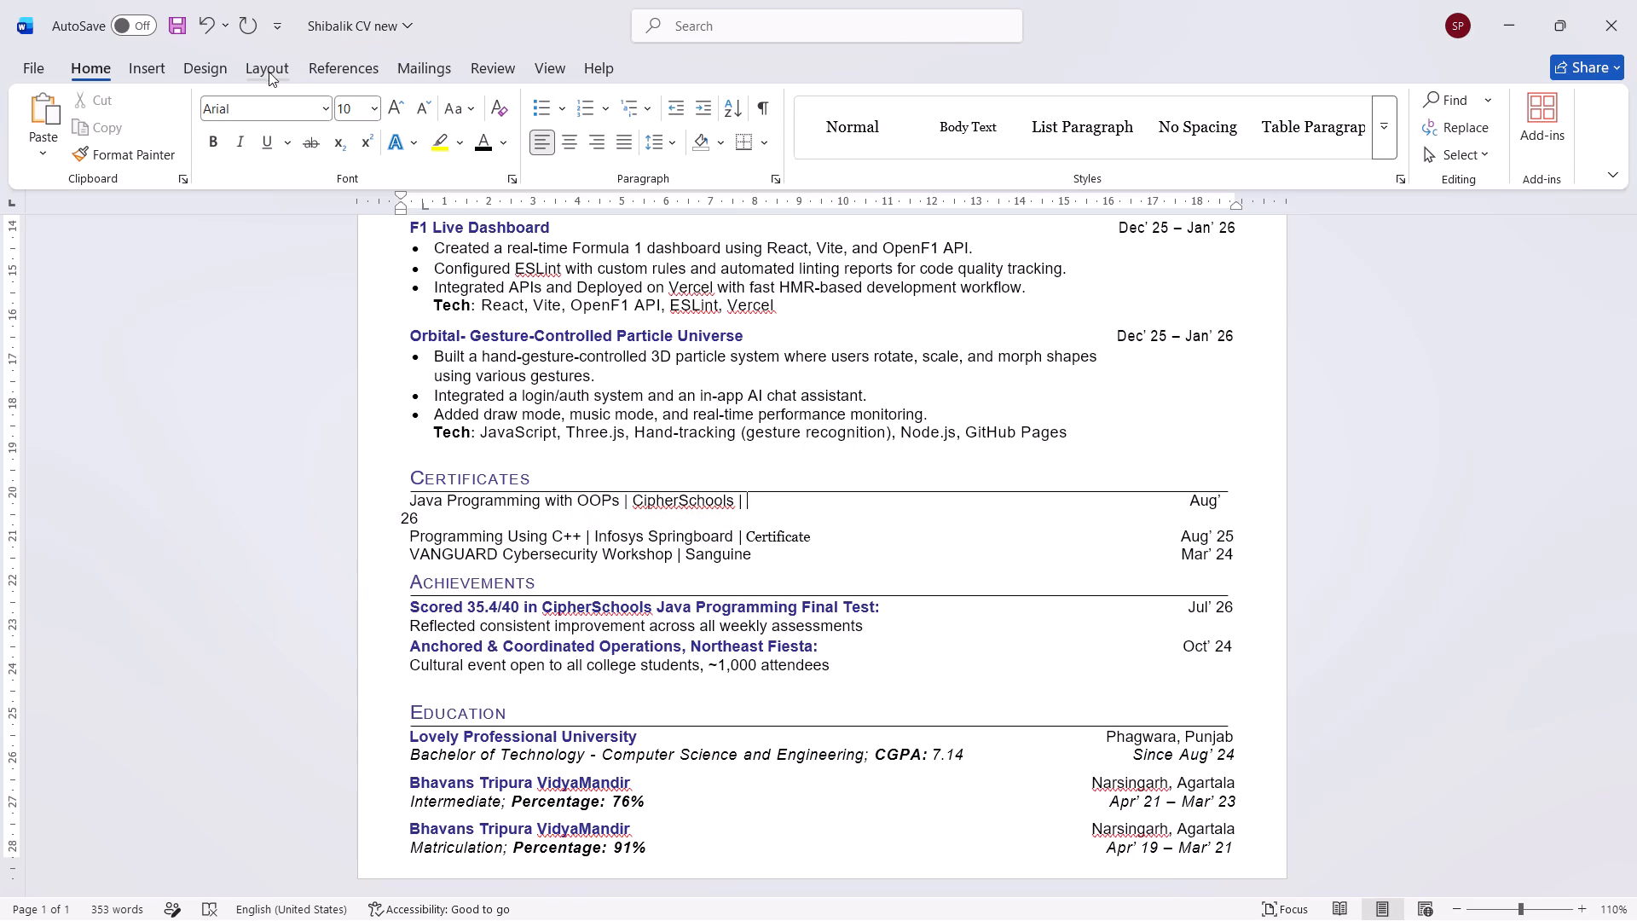
left_click(148, 64)
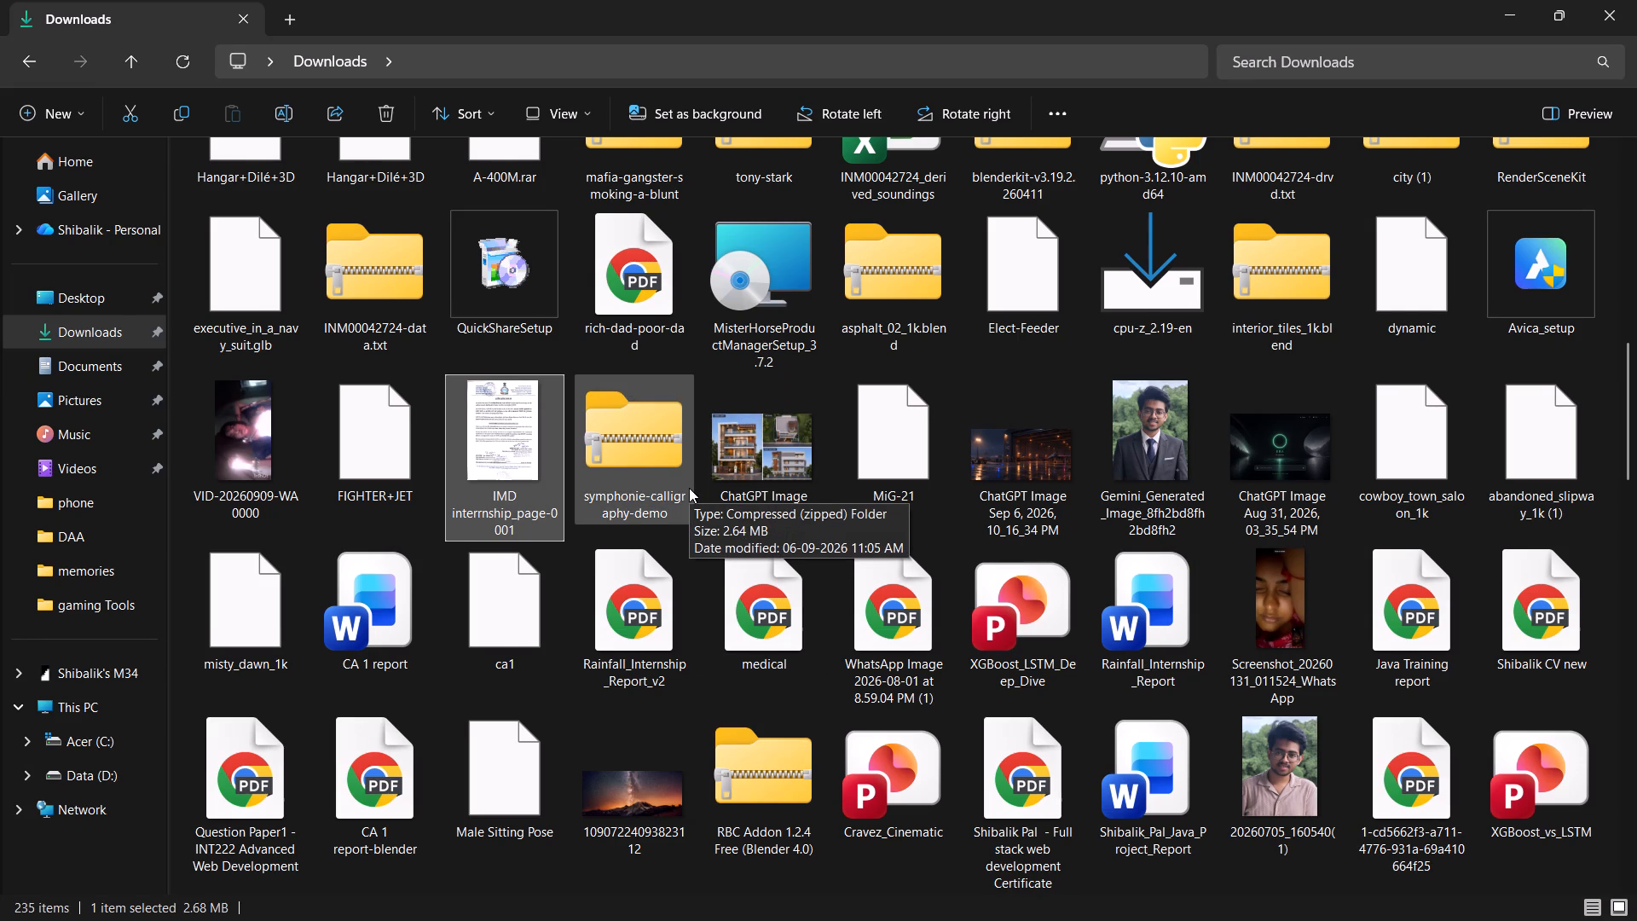
Switch to the Downloads folder in File Explorer and look through its files for the Java Programming certificate.
scroll(689, 488, "up", 2)
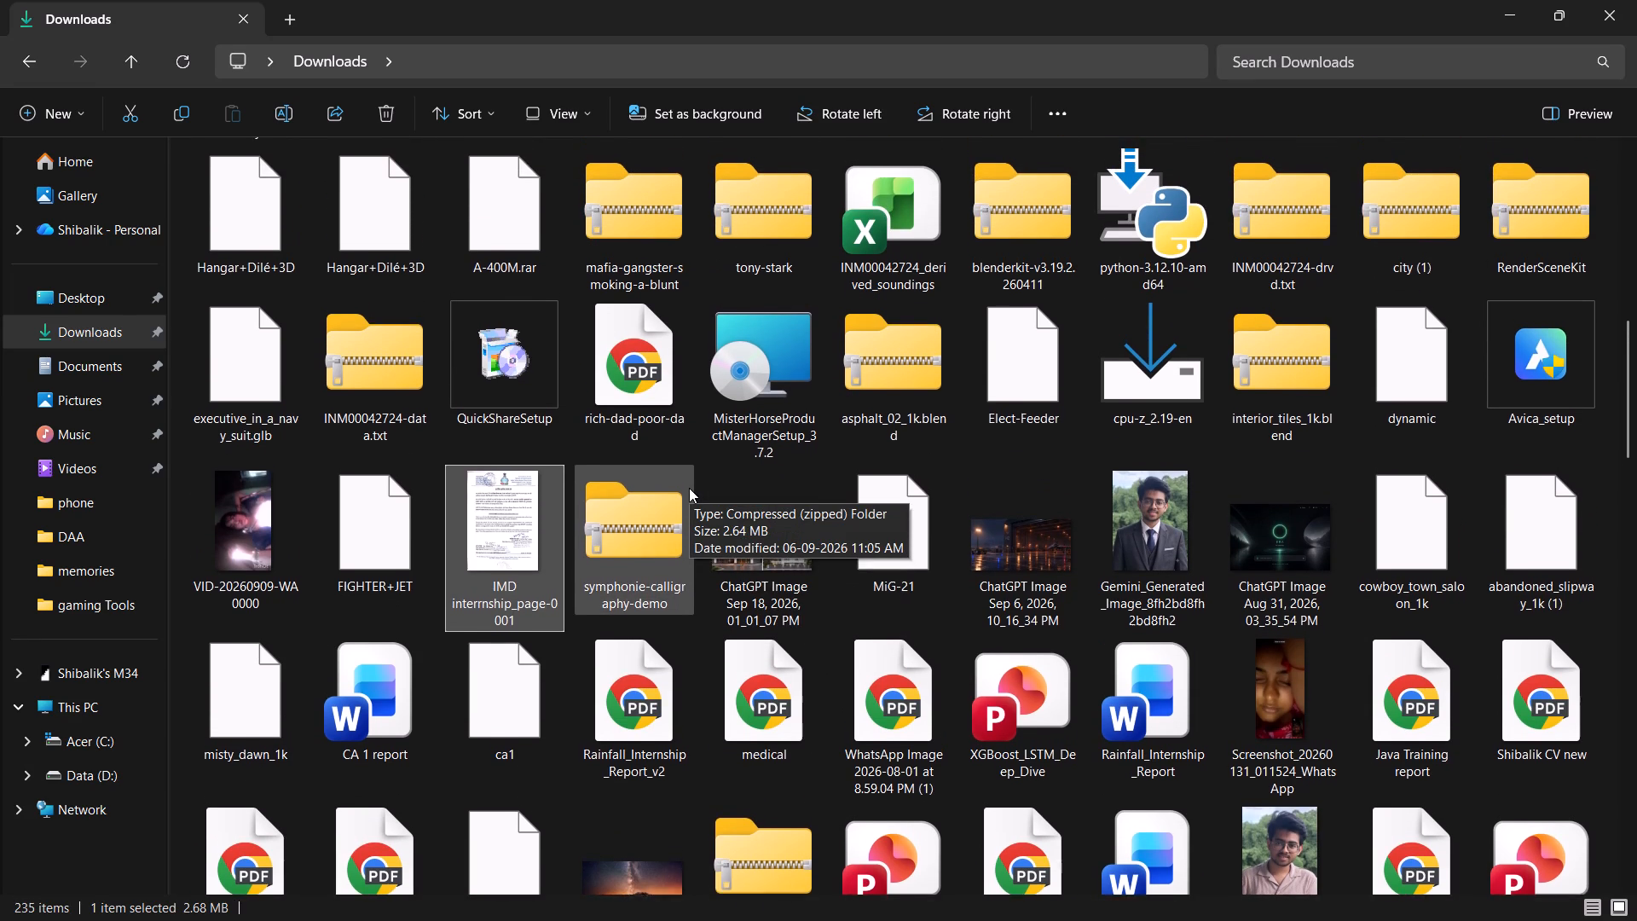
scroll(689, 488, "up", 3)
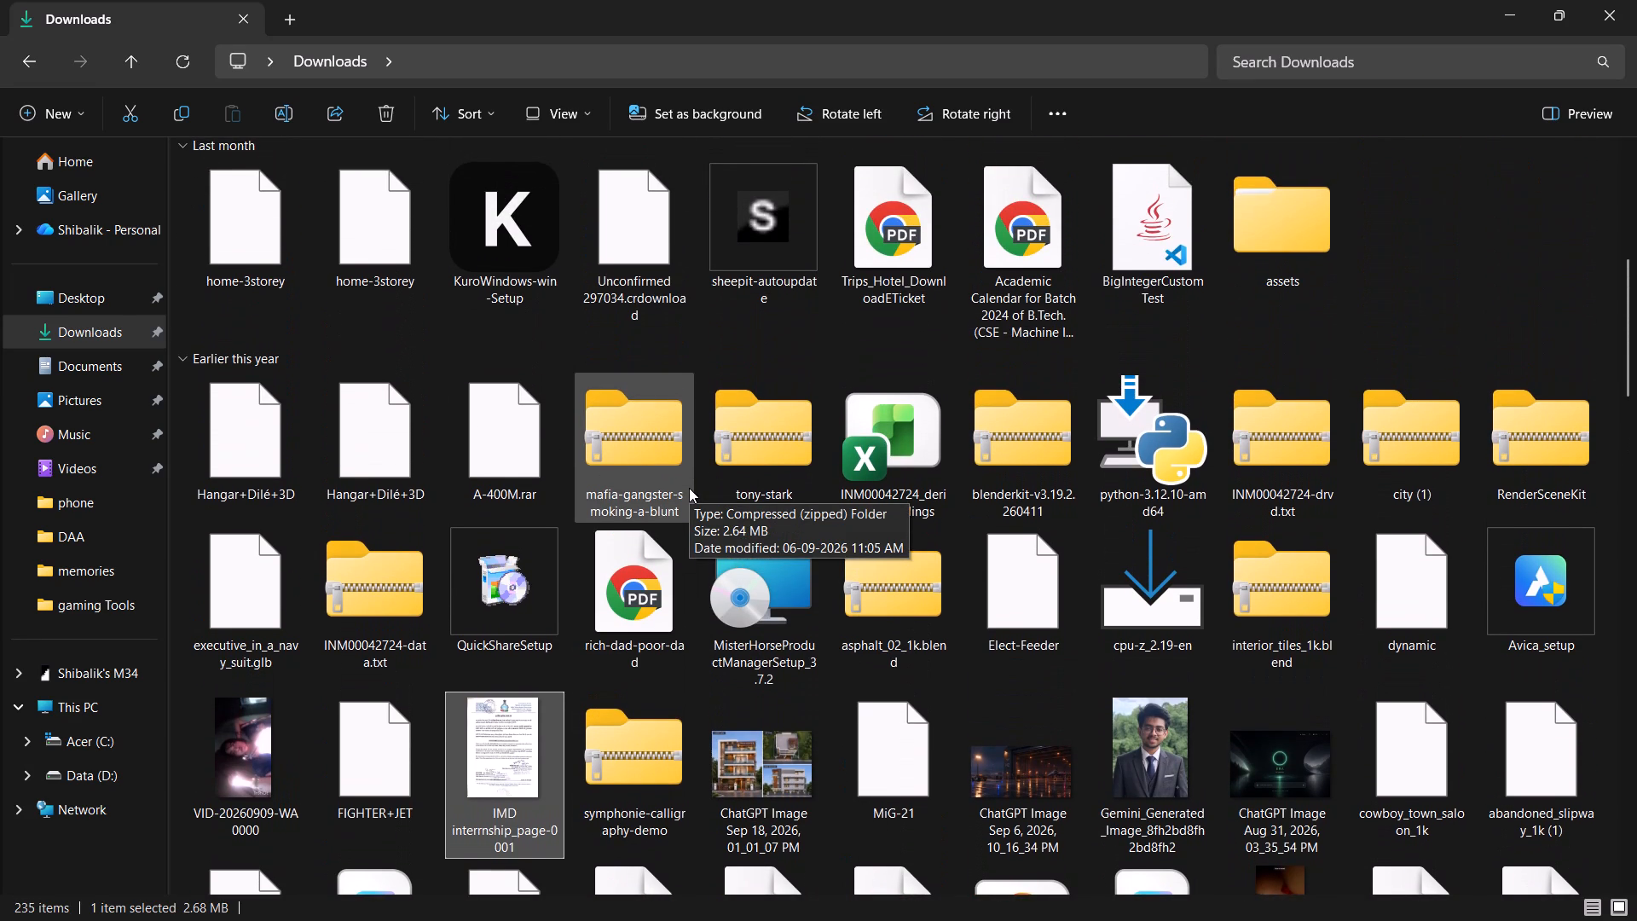
scroll(689, 488, "up", 1)
scroll(689, 488, "down", 2)
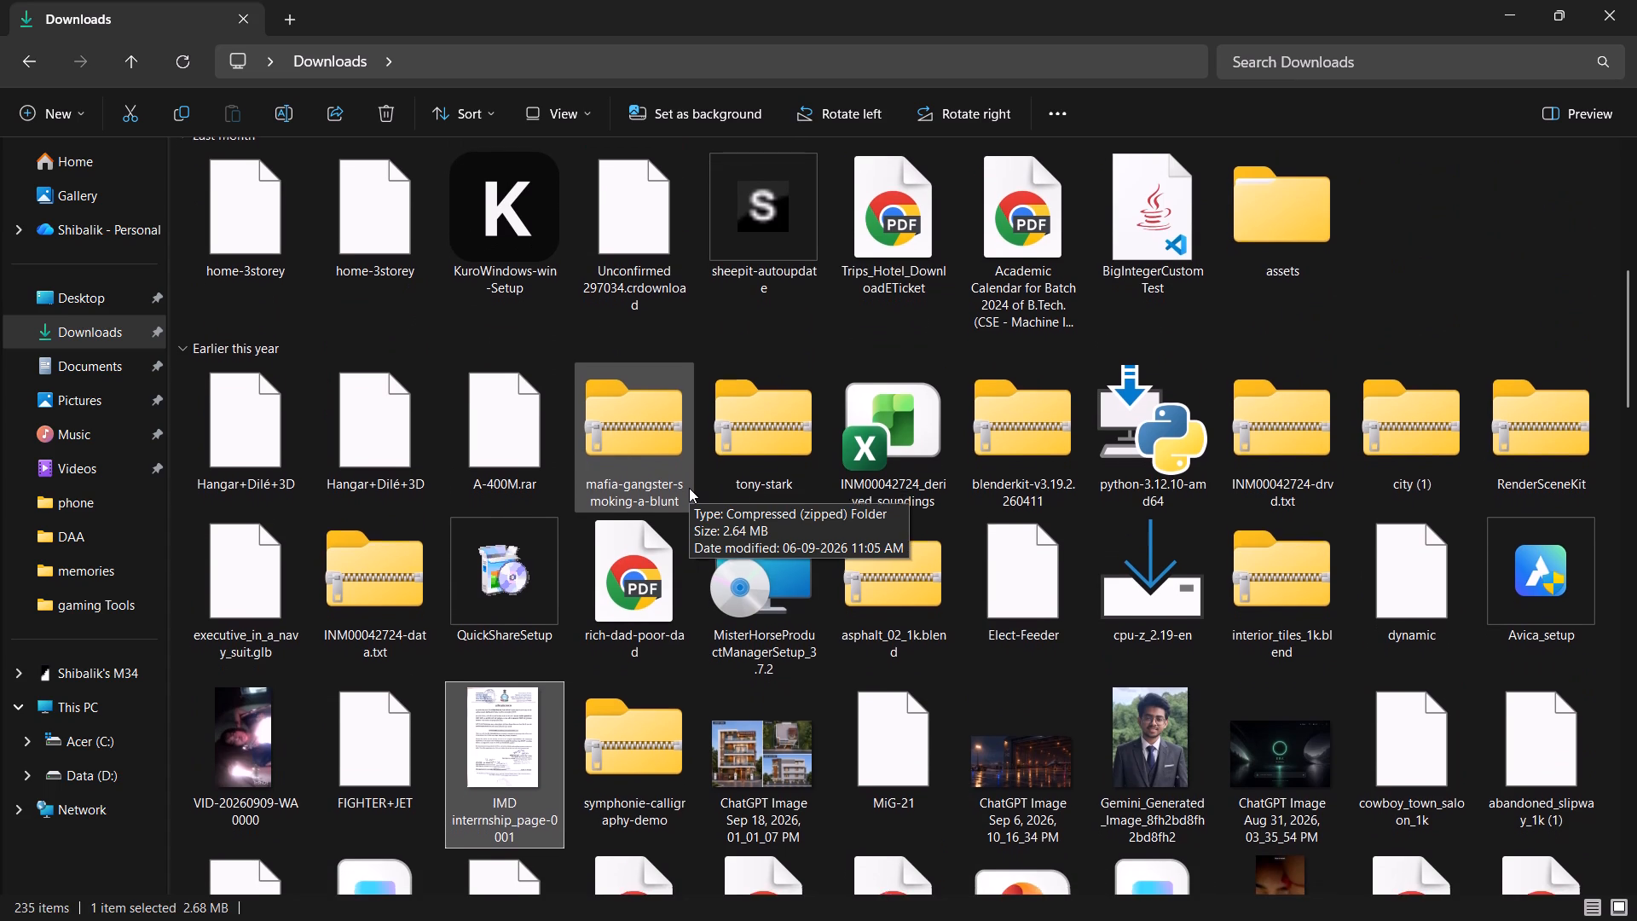
scroll(689, 488, "down", 4)
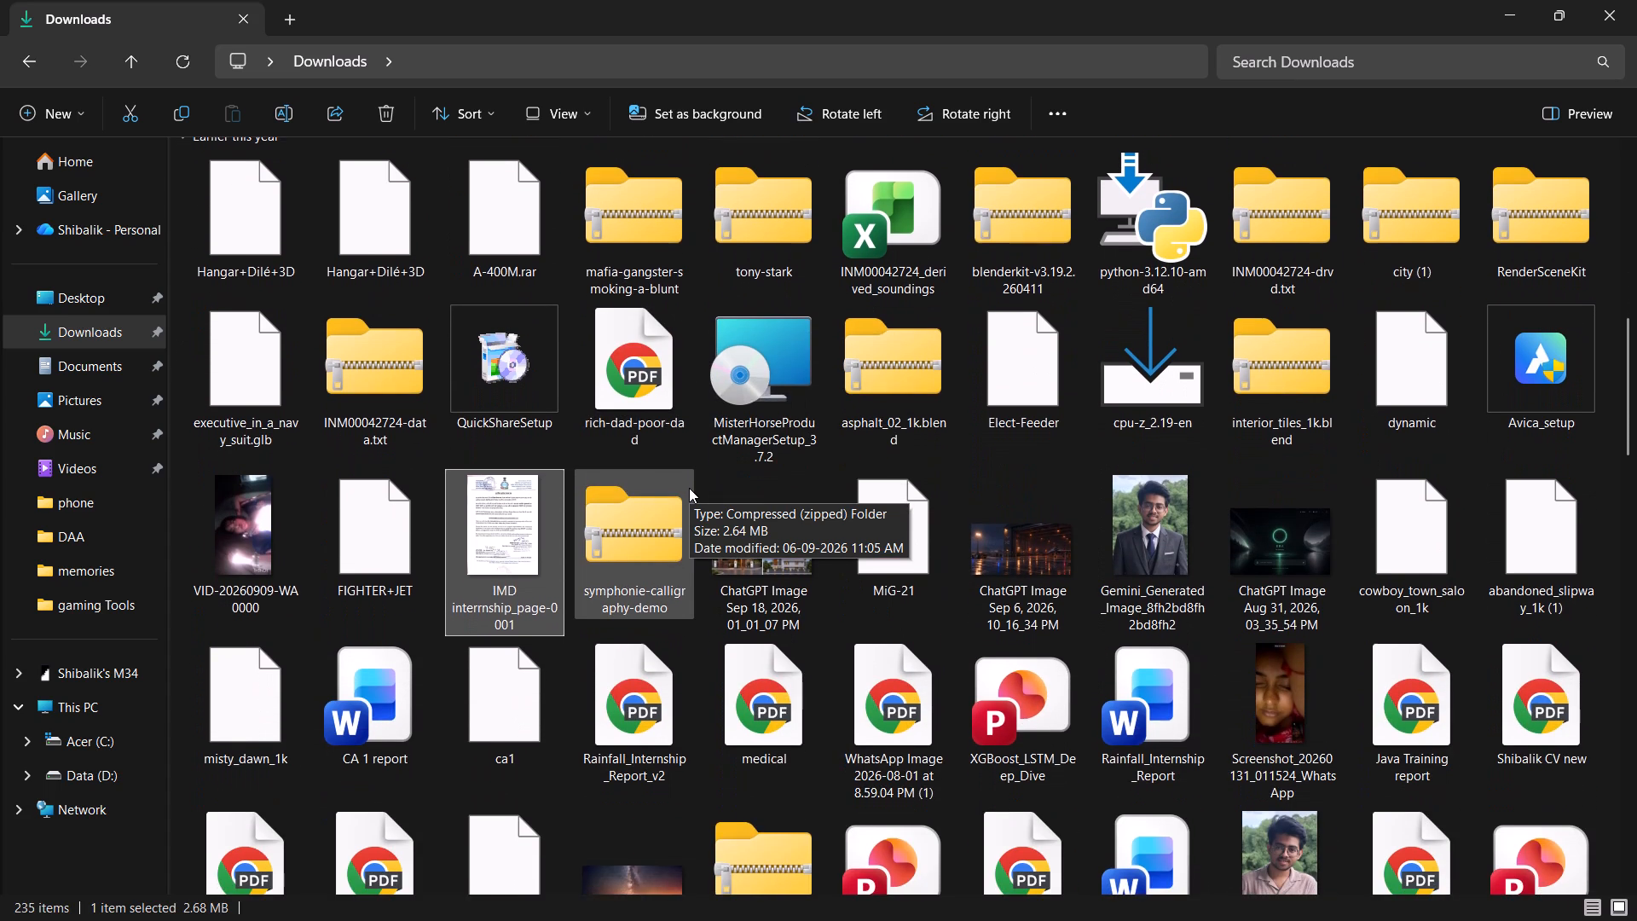
scroll(689, 488, "down", 2)
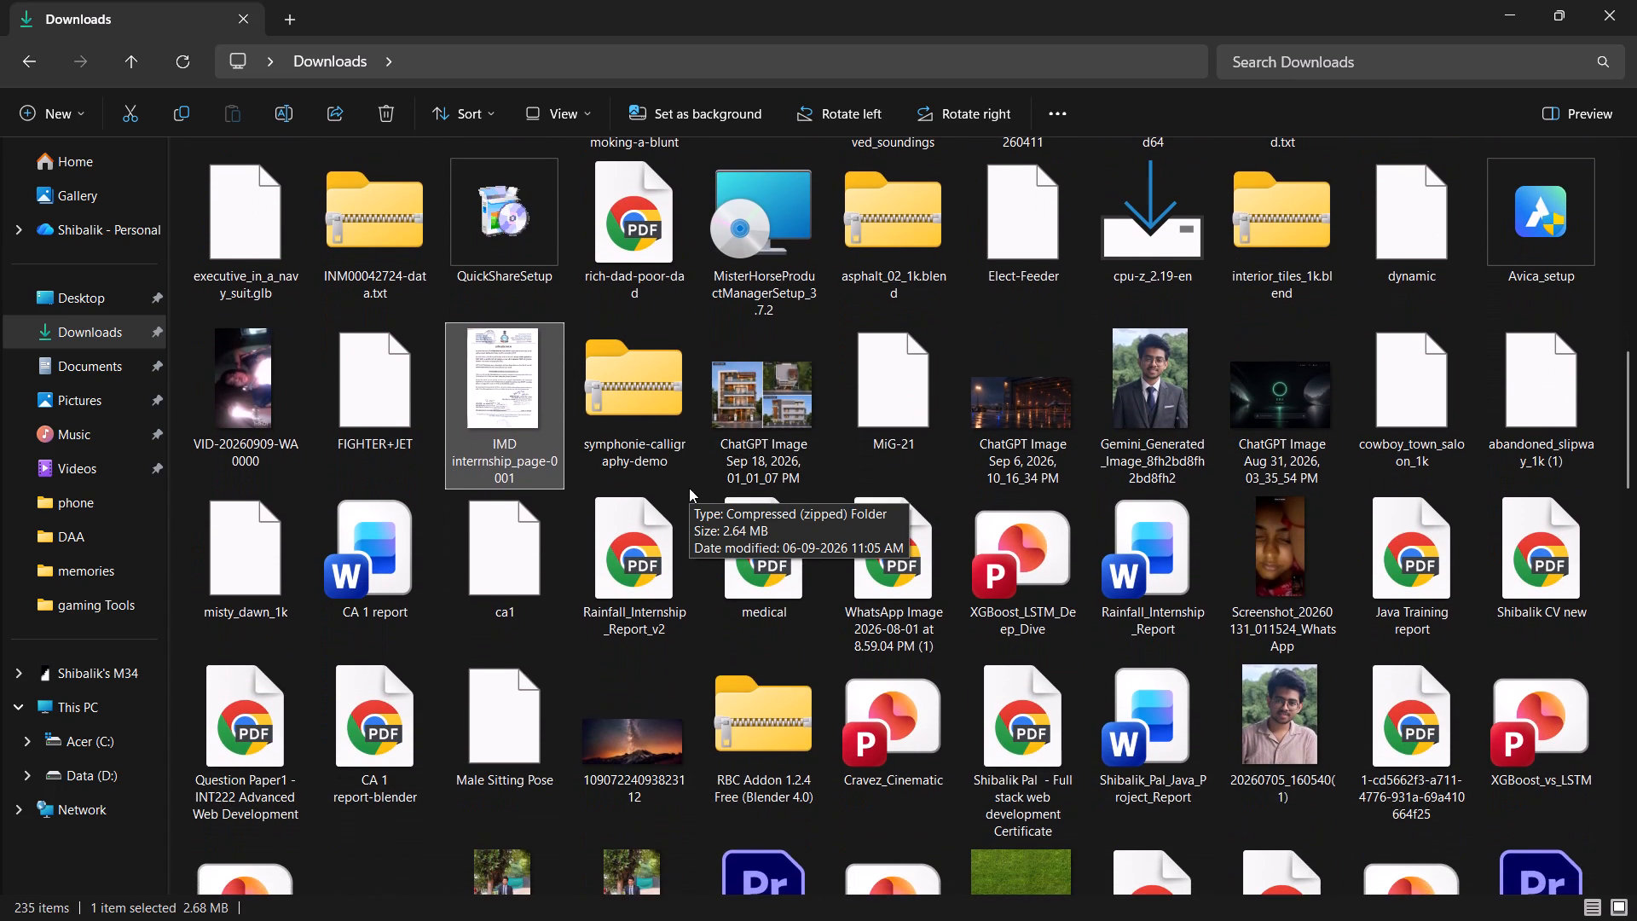
scroll(689, 488, "down", 1)
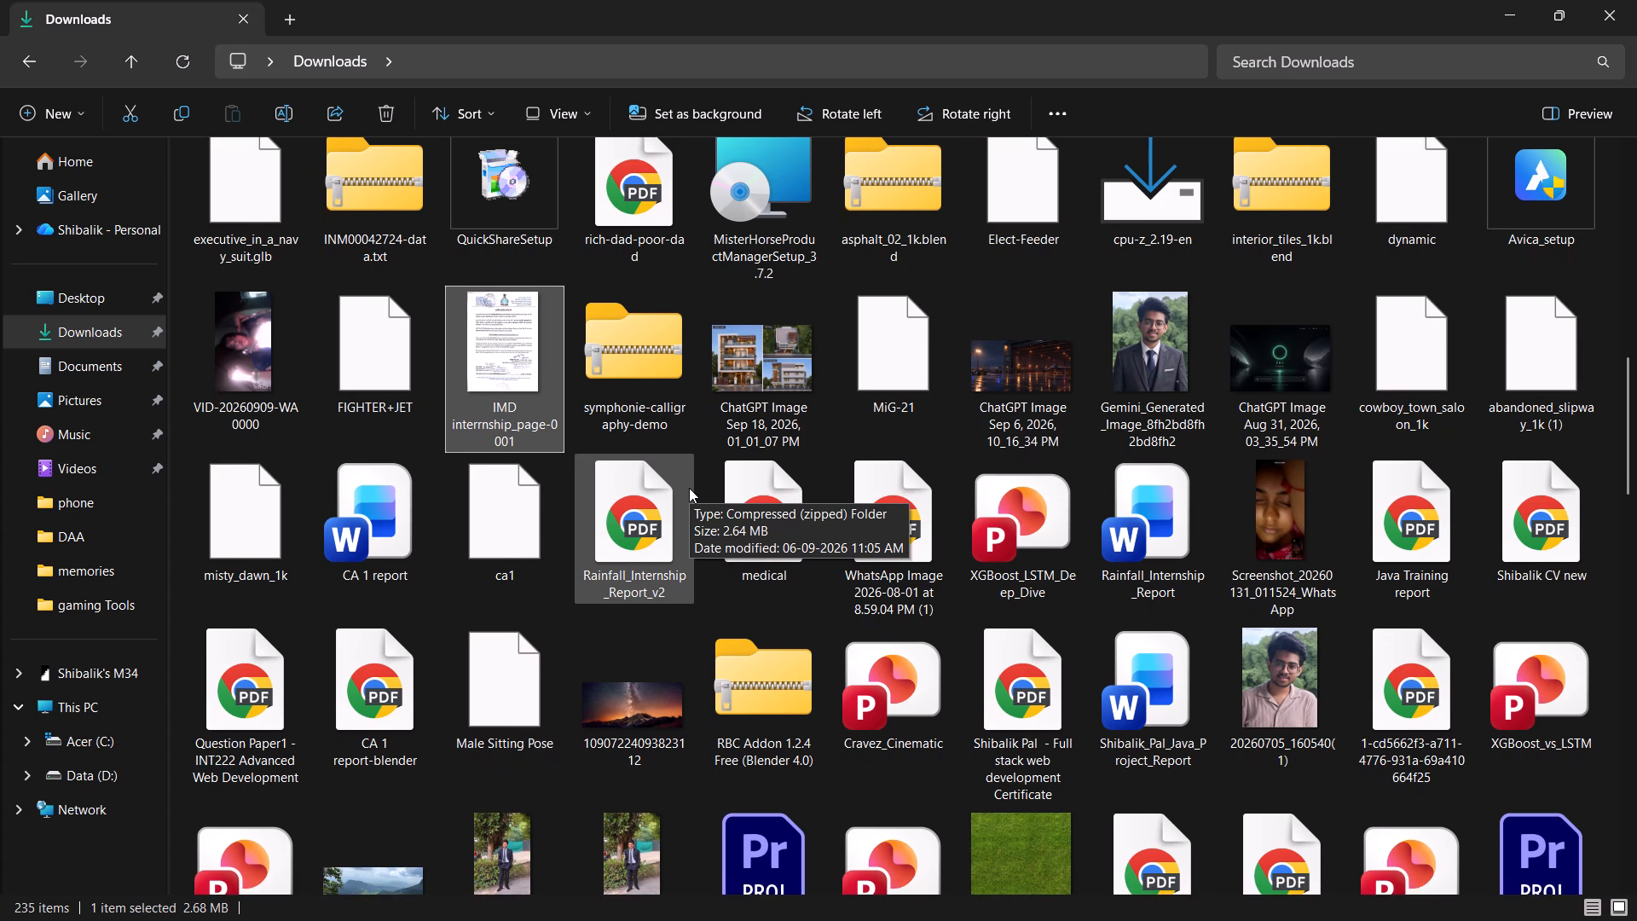
scroll(689, 488, "down", 2)
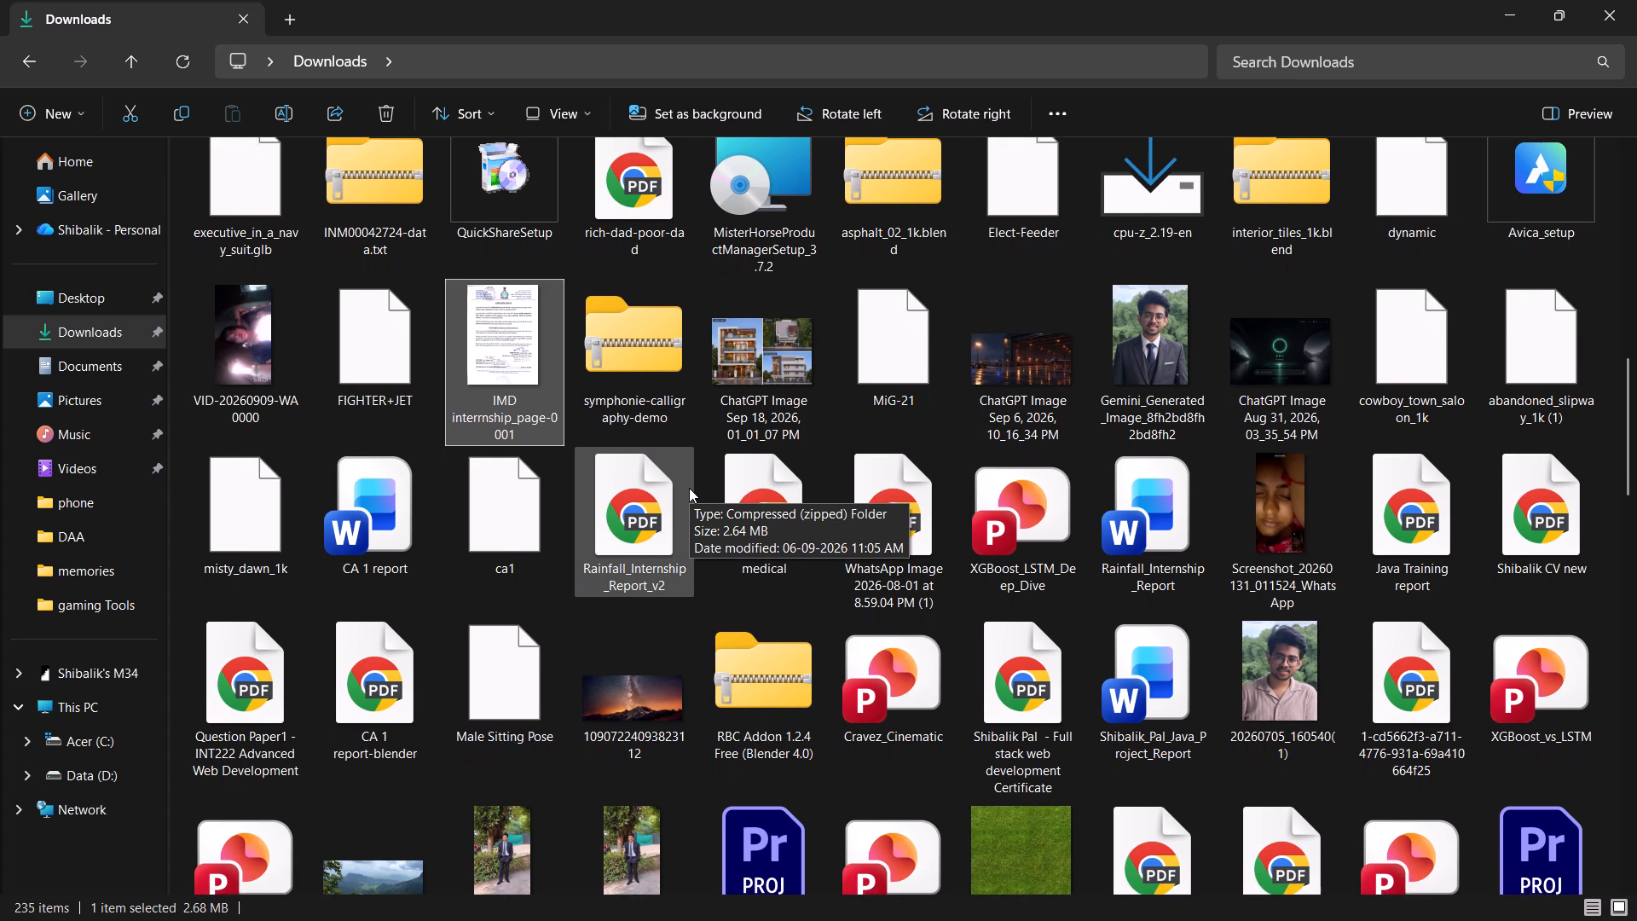
scroll(689, 488, "down", 2)
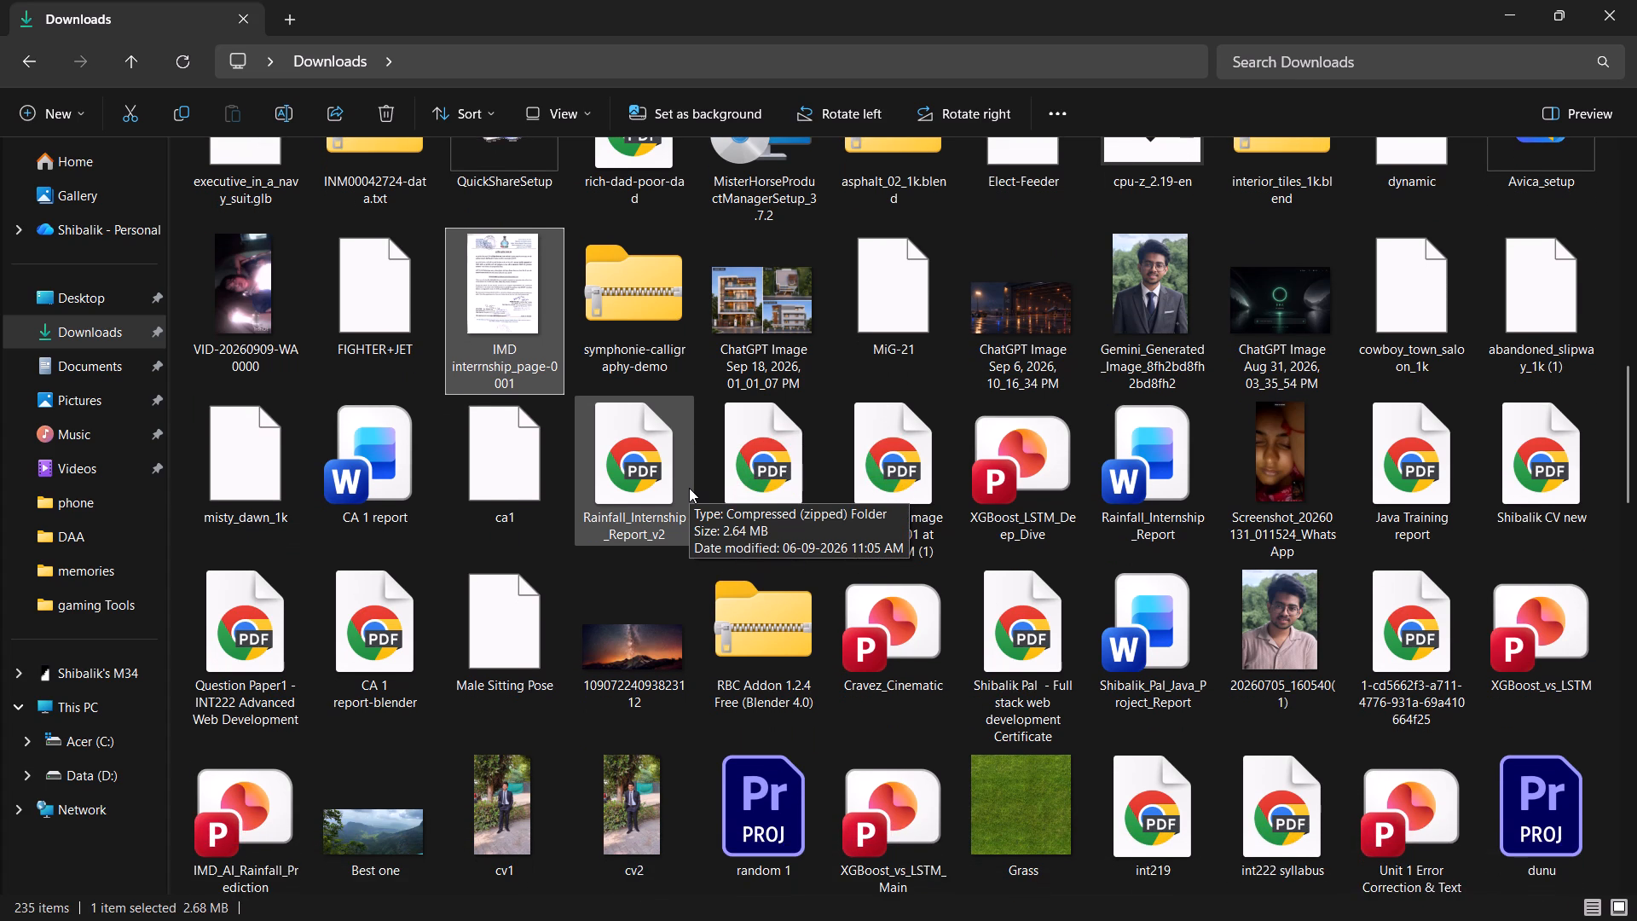
scroll(689, 488, "down", 4)
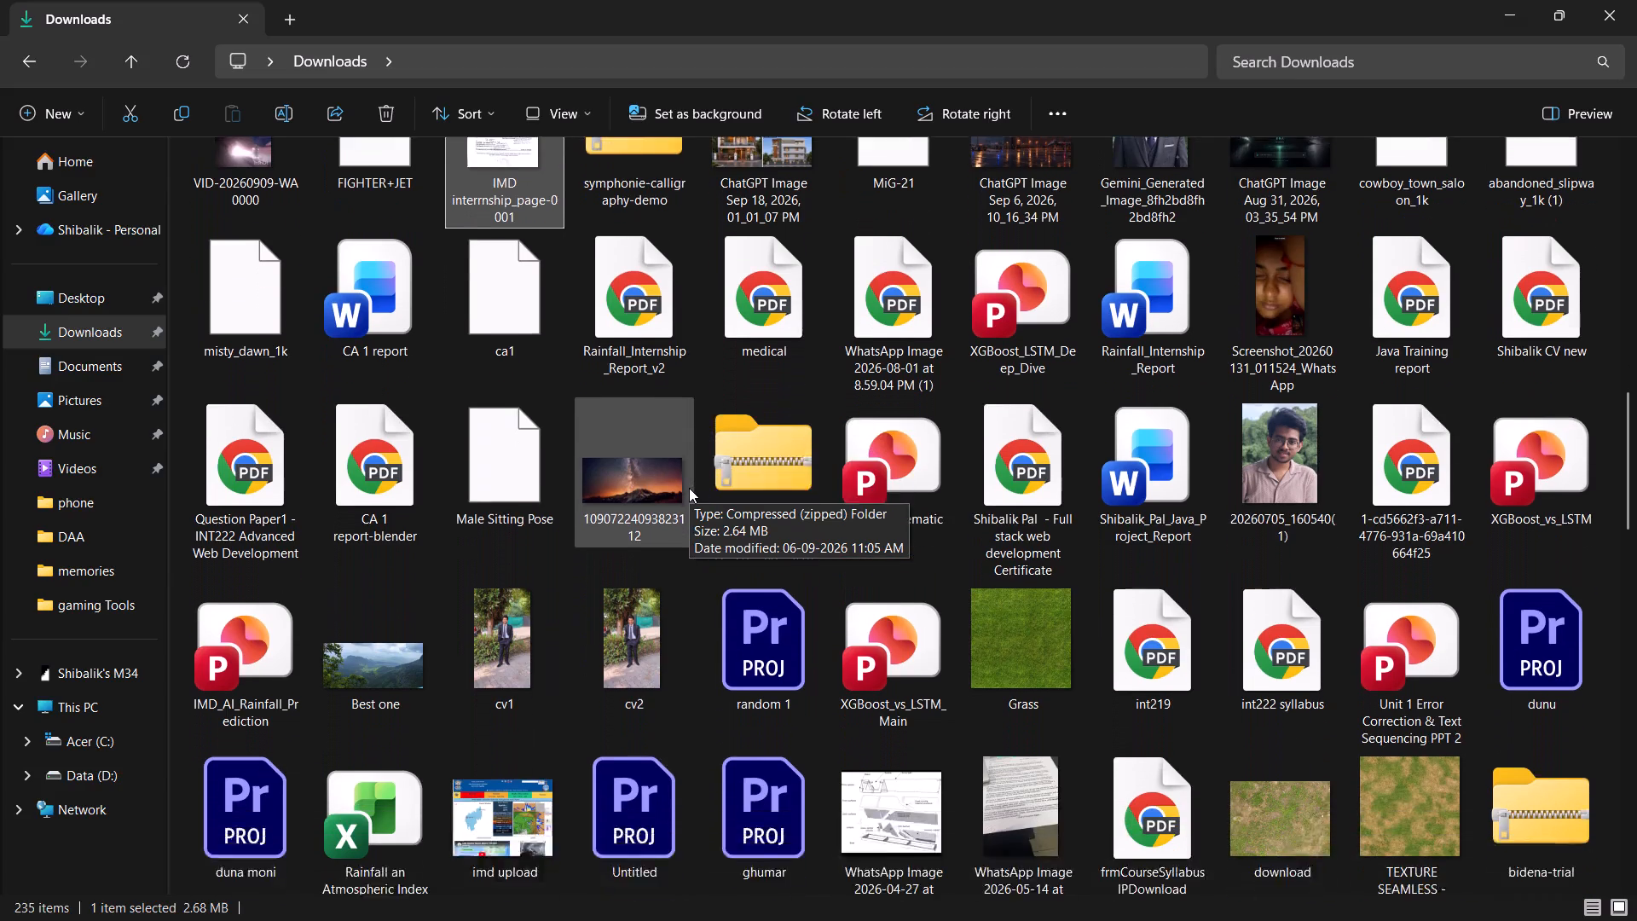
scroll(689, 488, "down", 3)
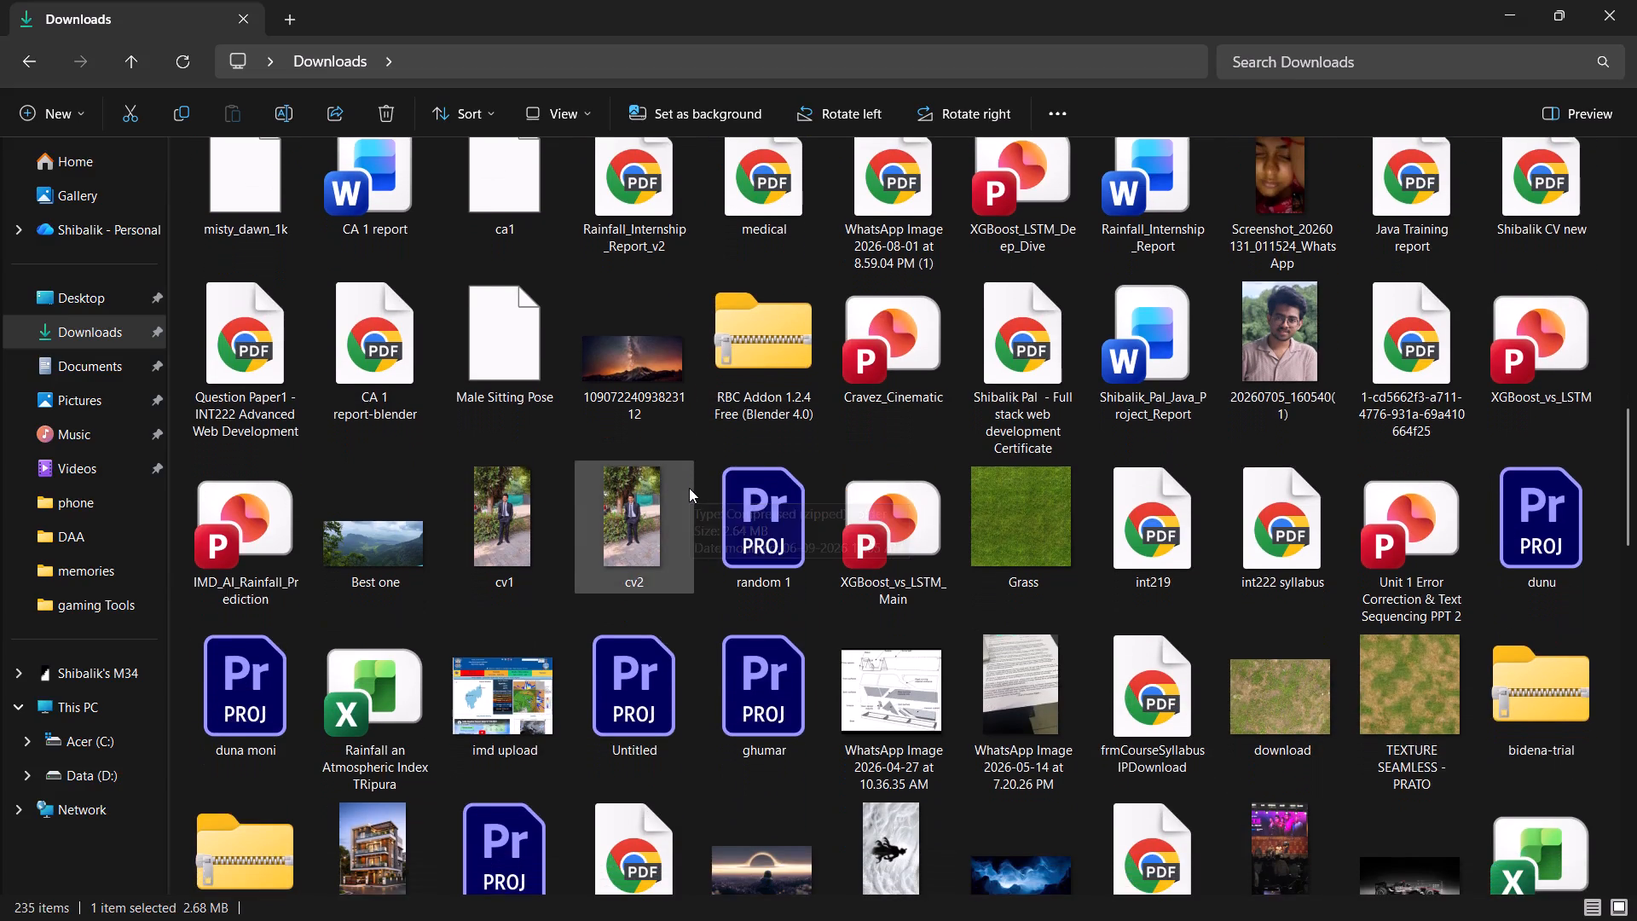
Preview the frmCourseSyllabusIPDownload PDF and the digital_consent_final PDF to check whether either is the certificate.
left_click(1173, 706)
key("space")
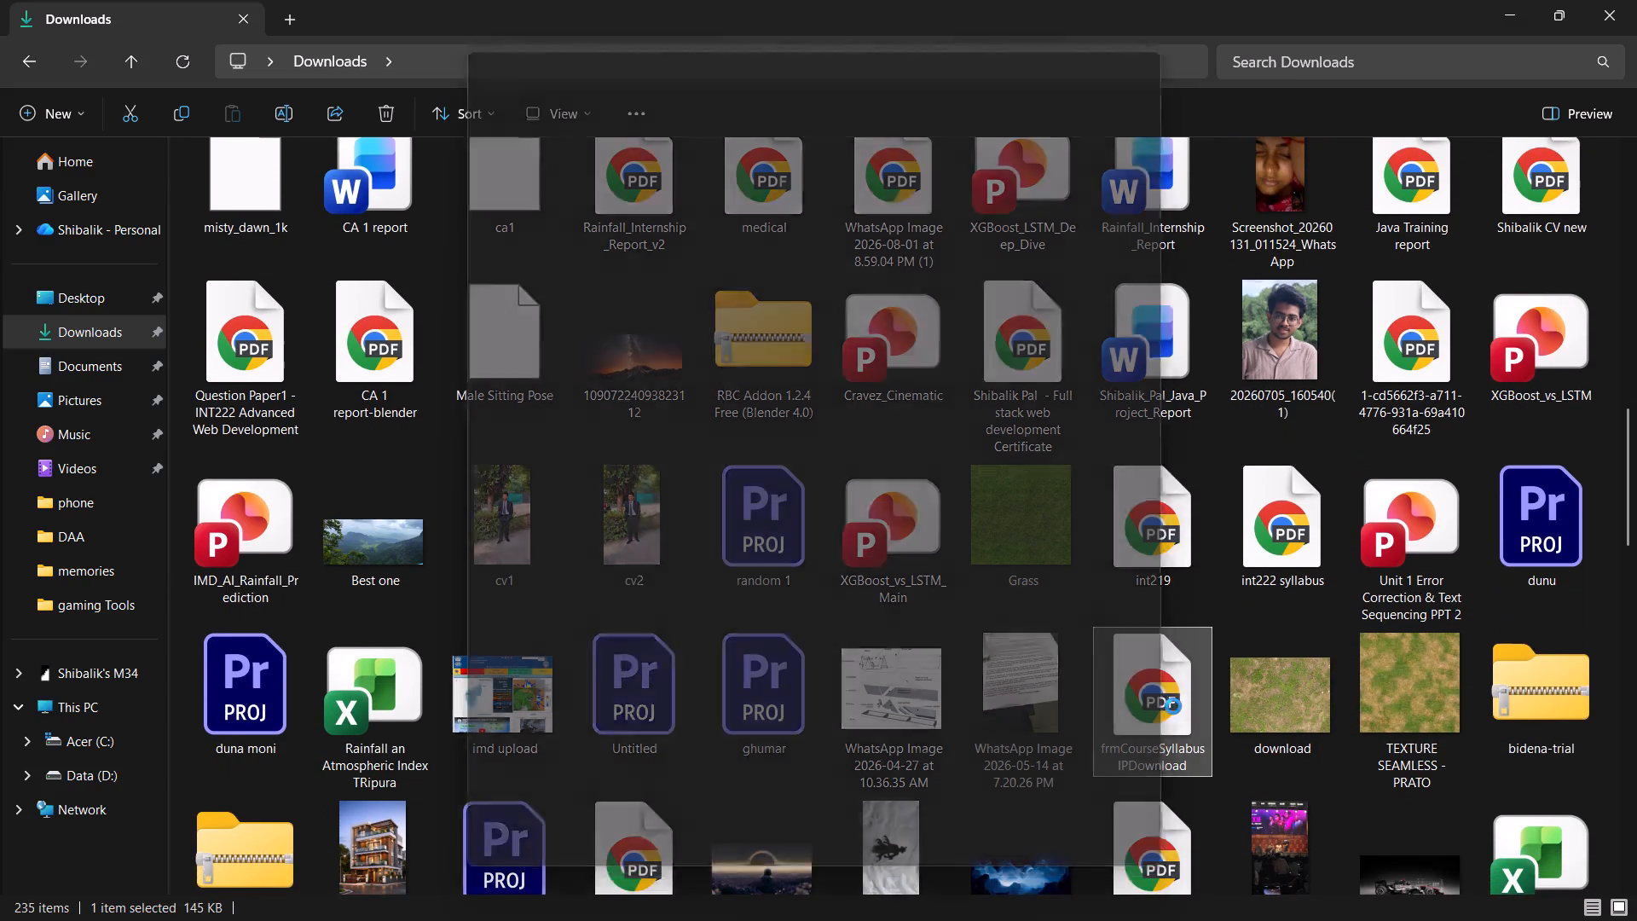
key("space")
scroll(1173, 706, "down", 2)
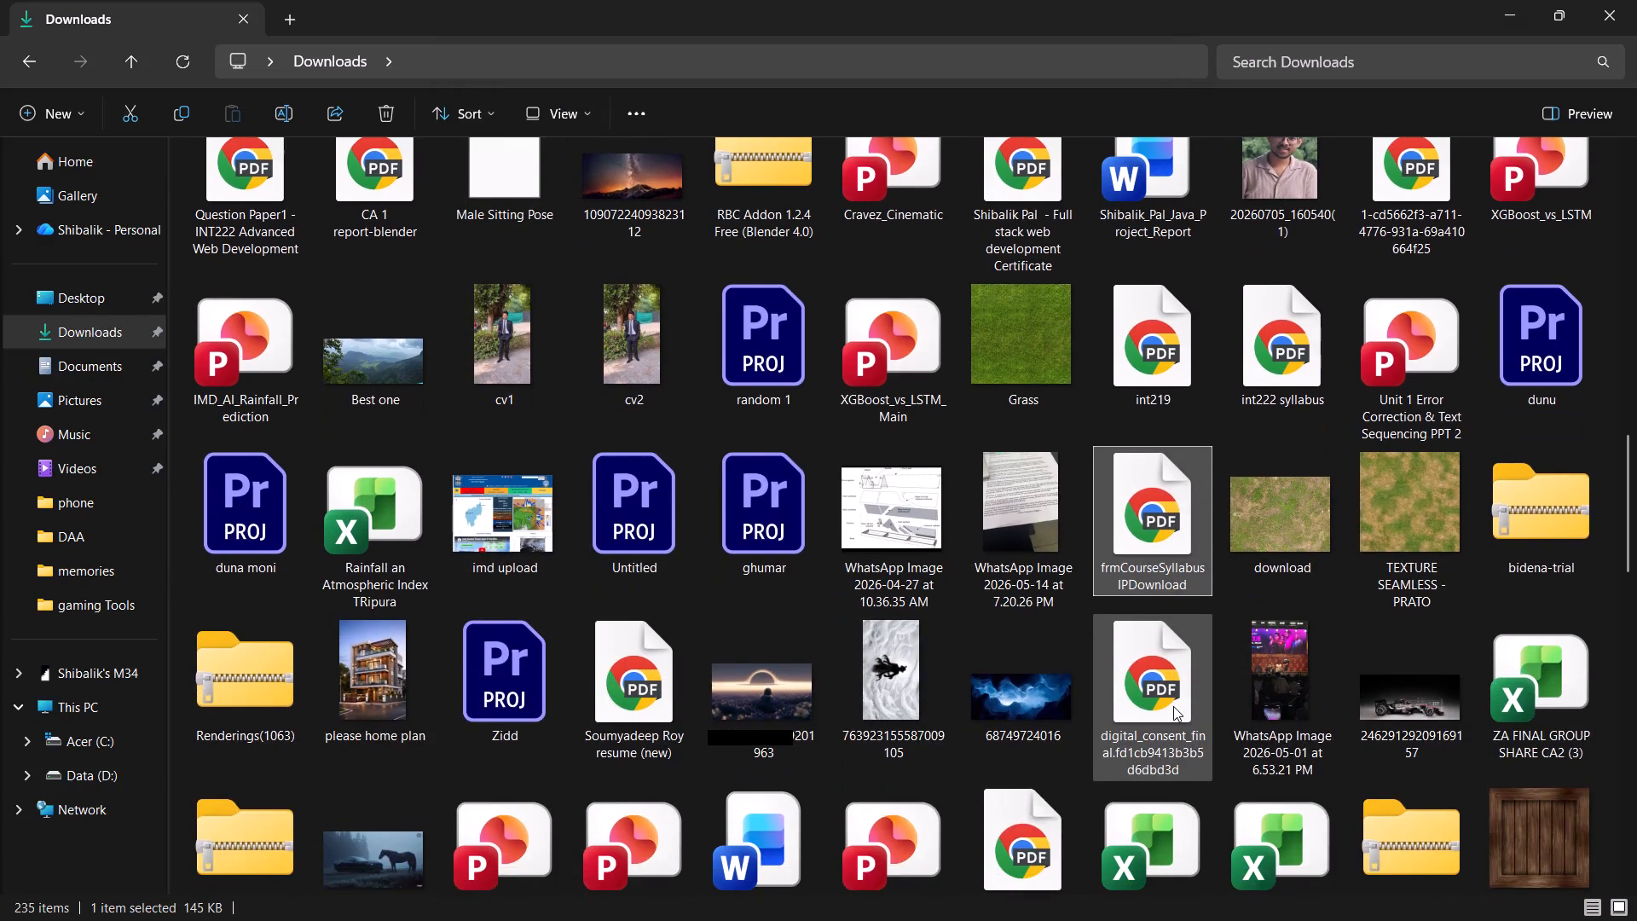
scroll(1173, 706, "down", 1)
left_click(1173, 706)
key("space")
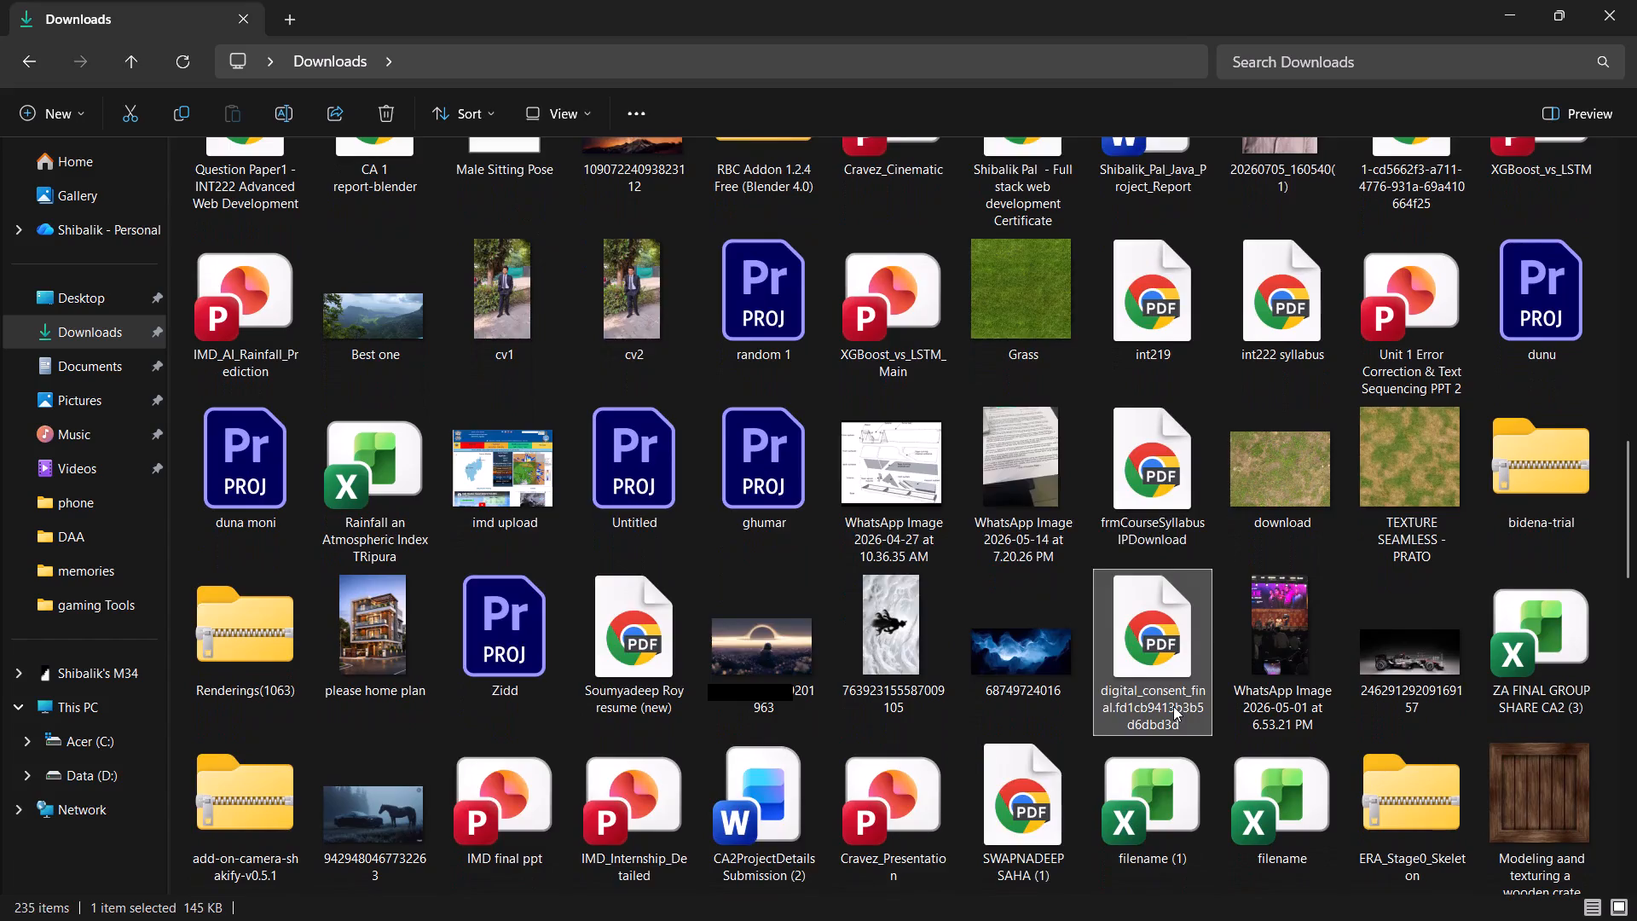
key("space")
Look through the remaining files and folders in Downloads for the Java Programming certificate.
scroll(1173, 706, "down", 1)
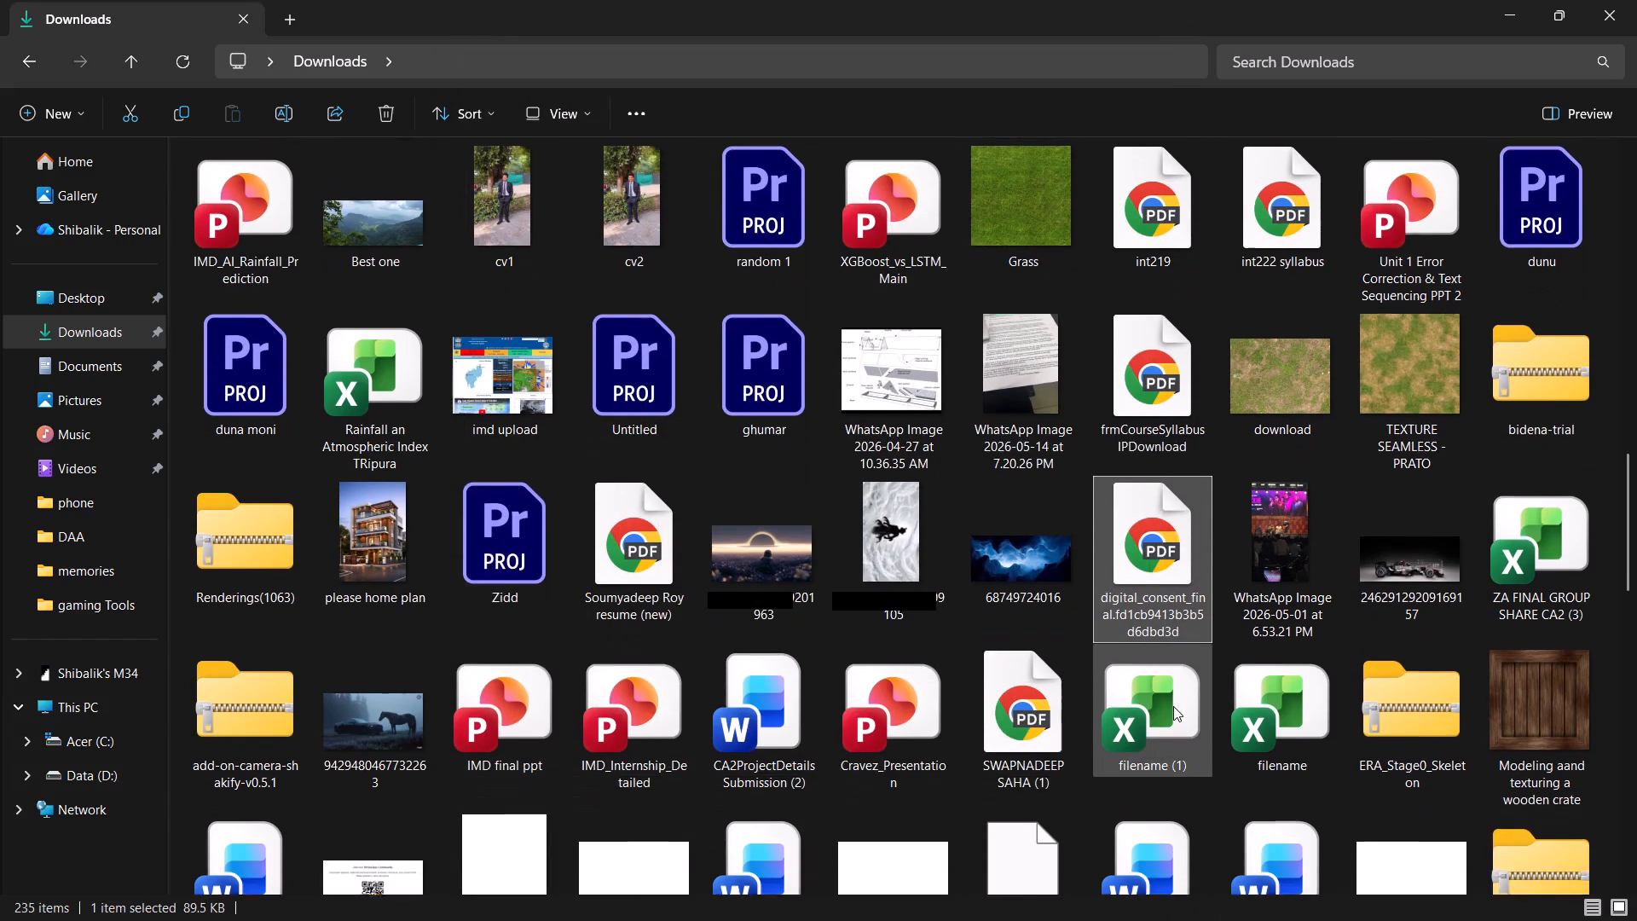
scroll(1173, 706, "down", 2)
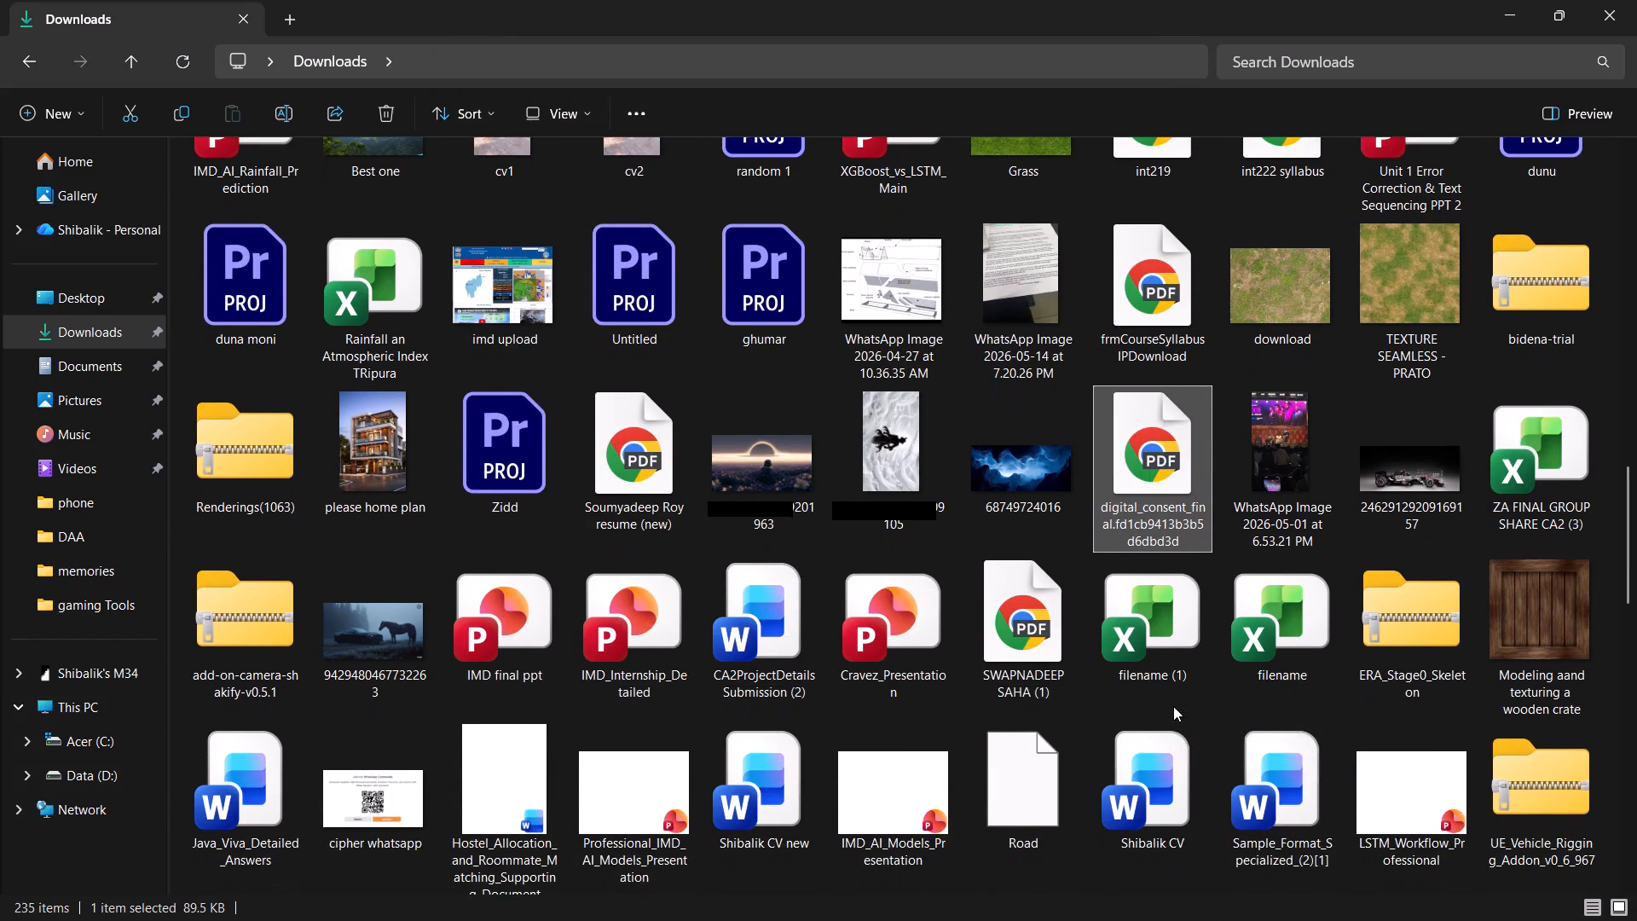
scroll(1173, 706, "down", 1)
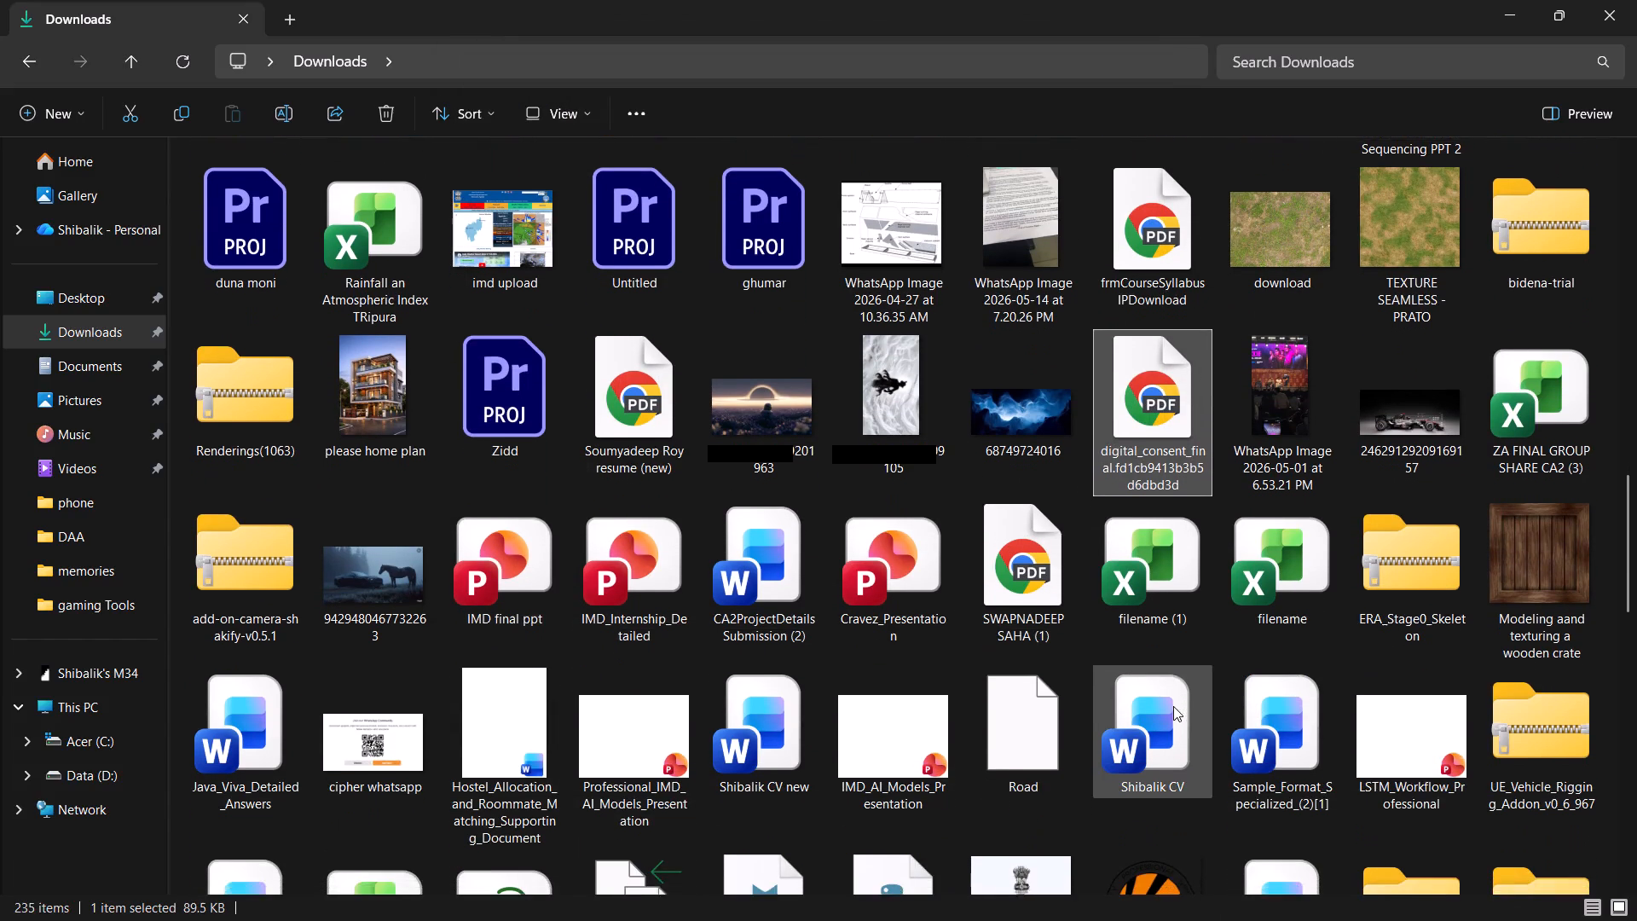
scroll(1173, 706, "down", 1)
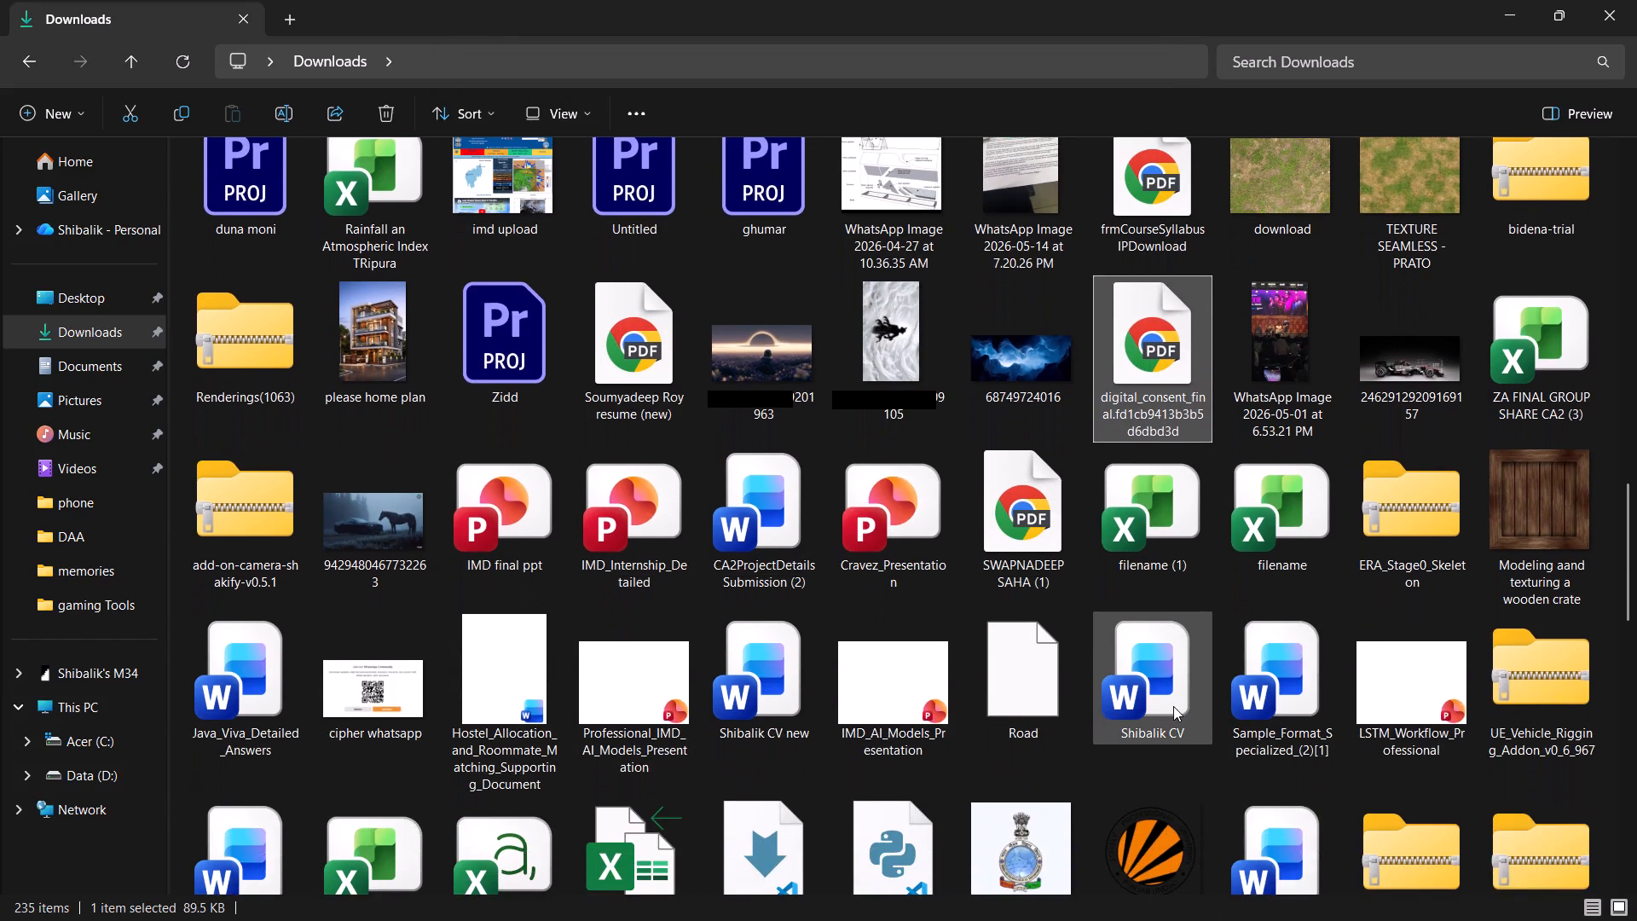
scroll(1173, 706, "down", 1)
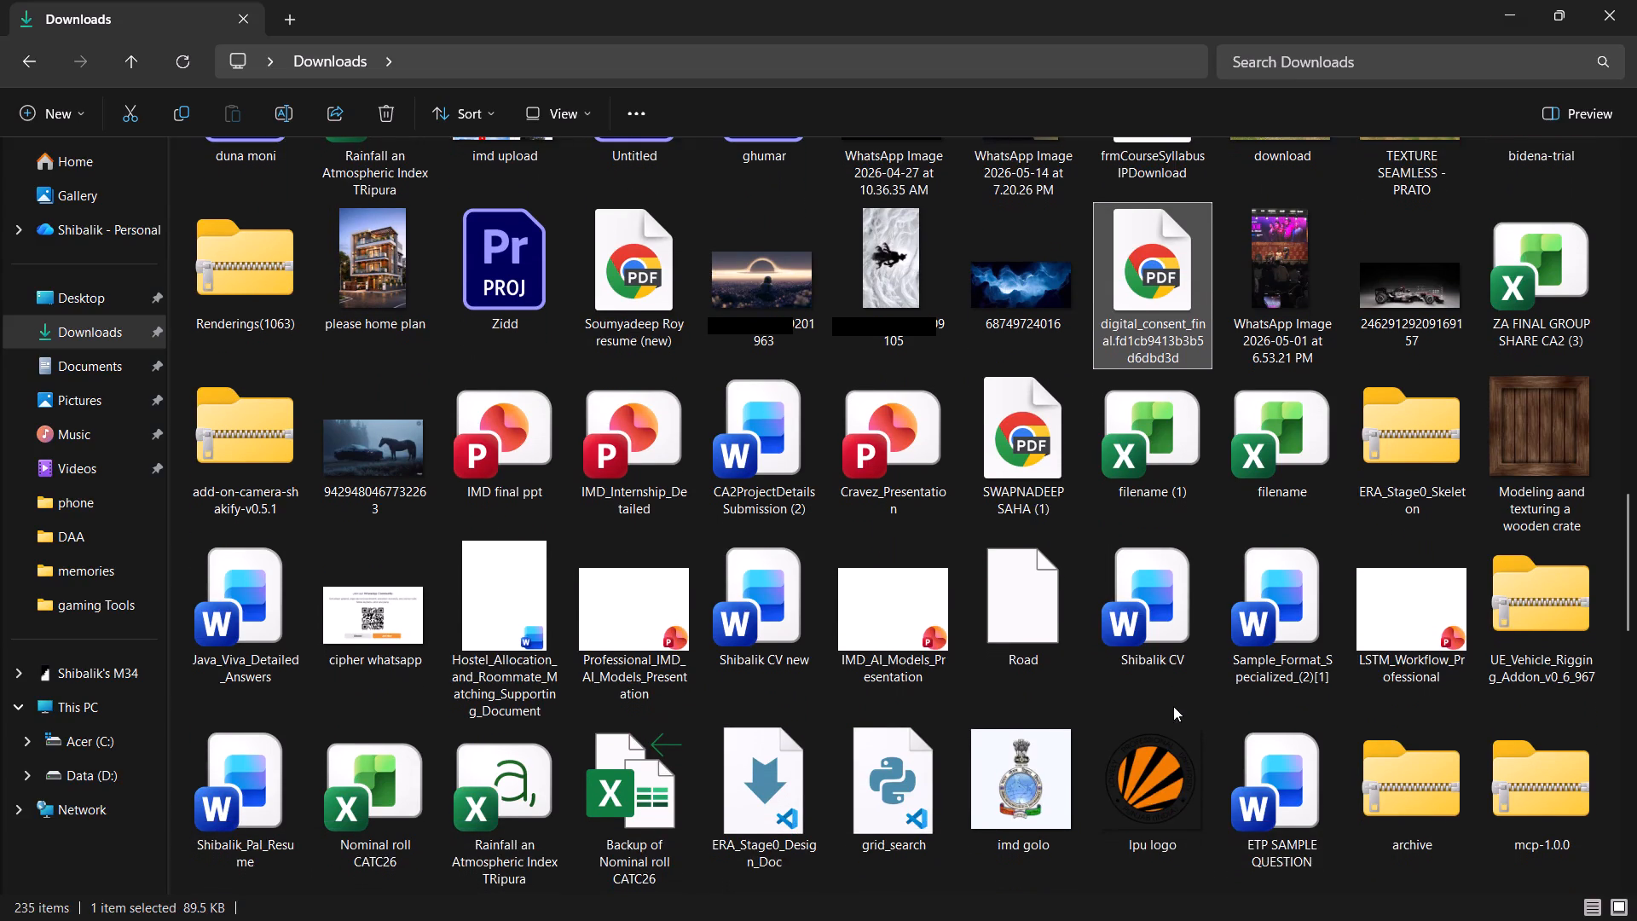
scroll(1173, 706, "down", 1)
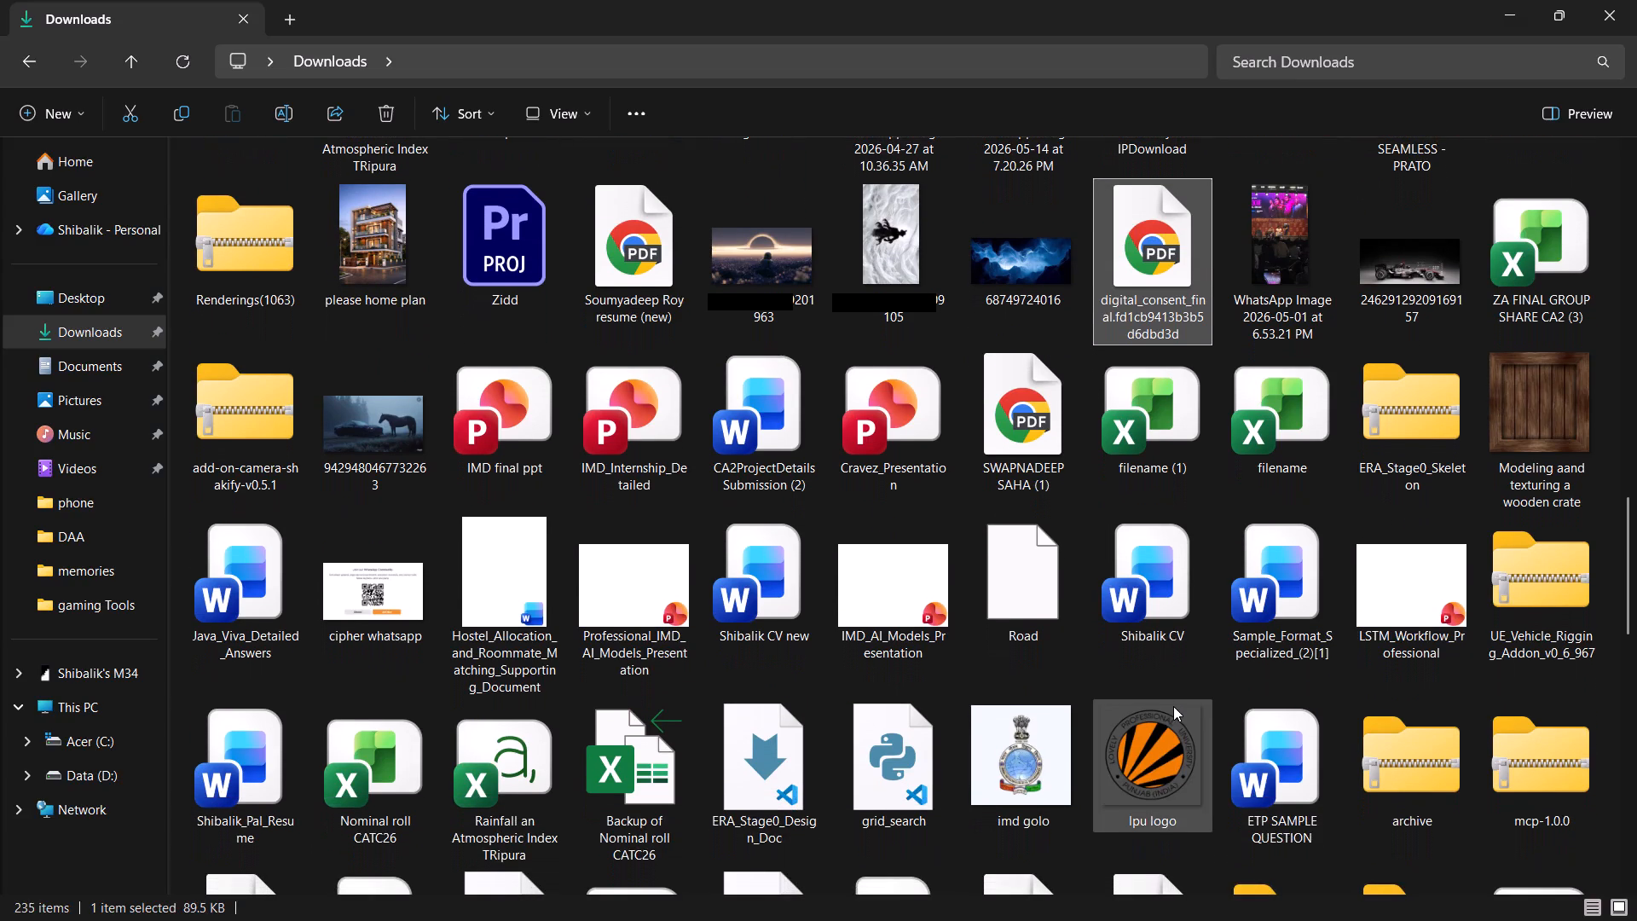
scroll(1173, 706, "down", 1)
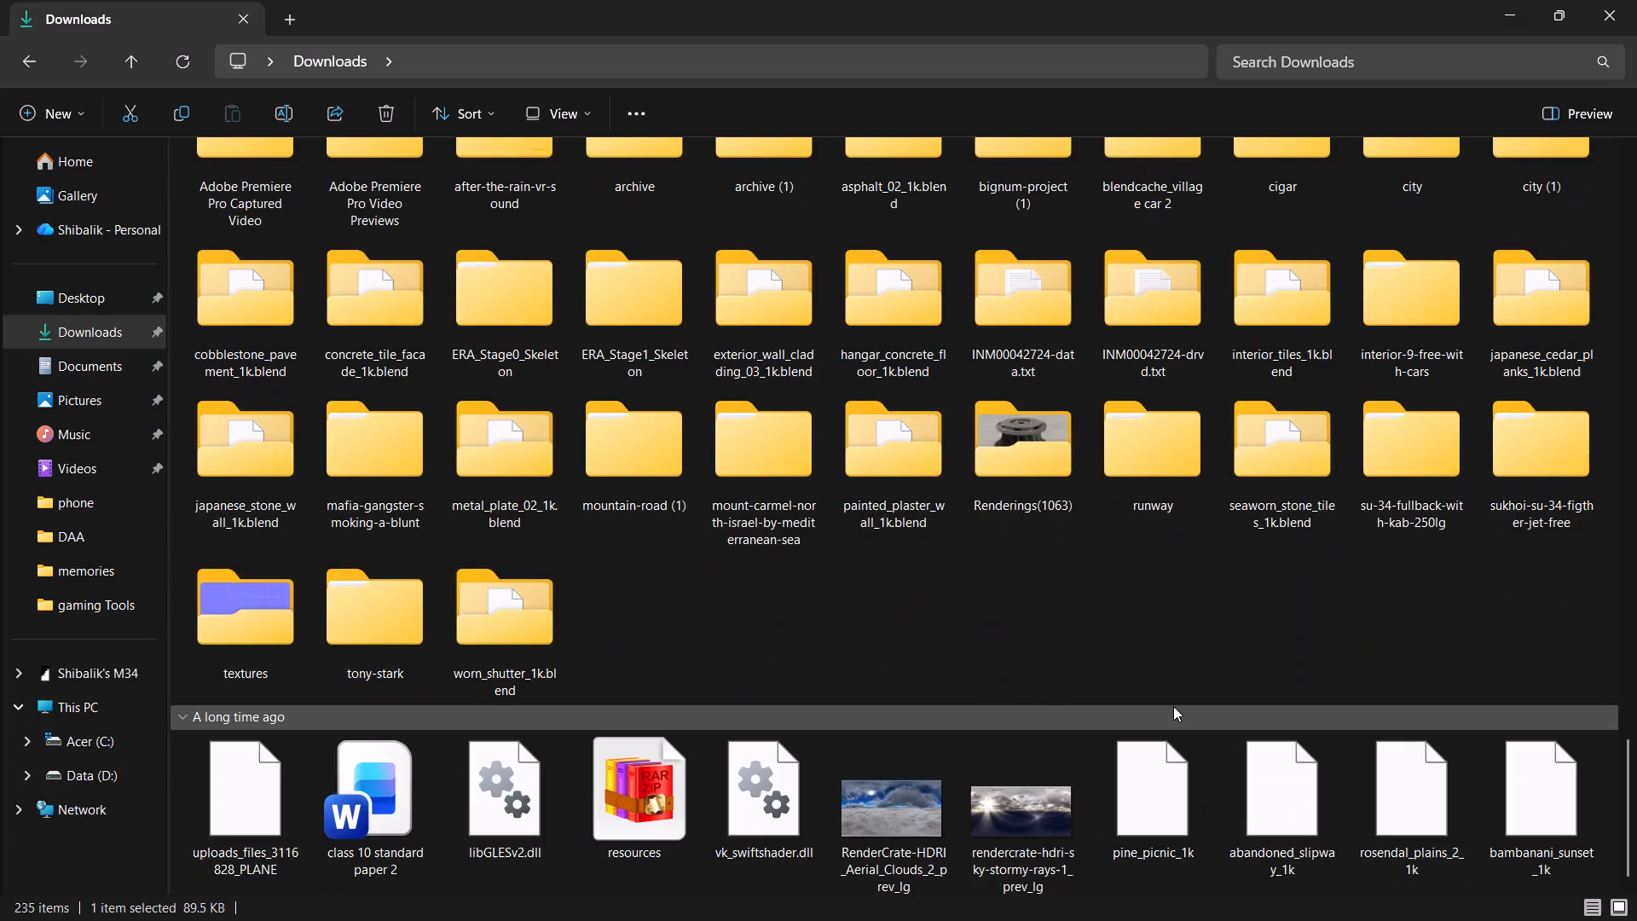
scroll(1221, 699, "up", 2)
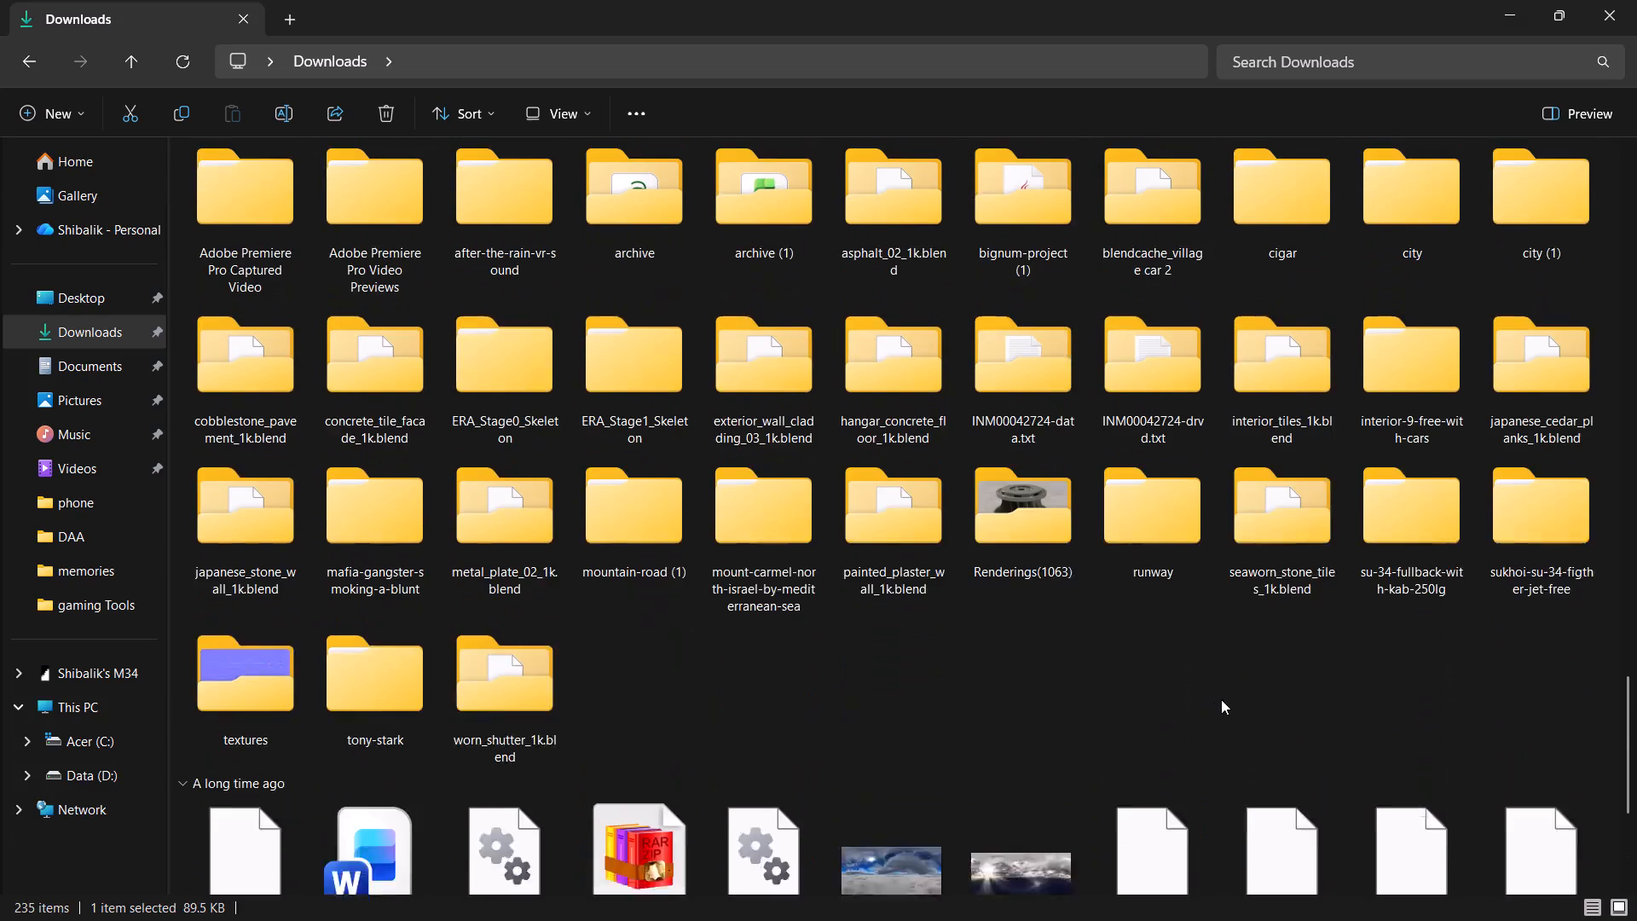
scroll(1221, 699, "up", 1)
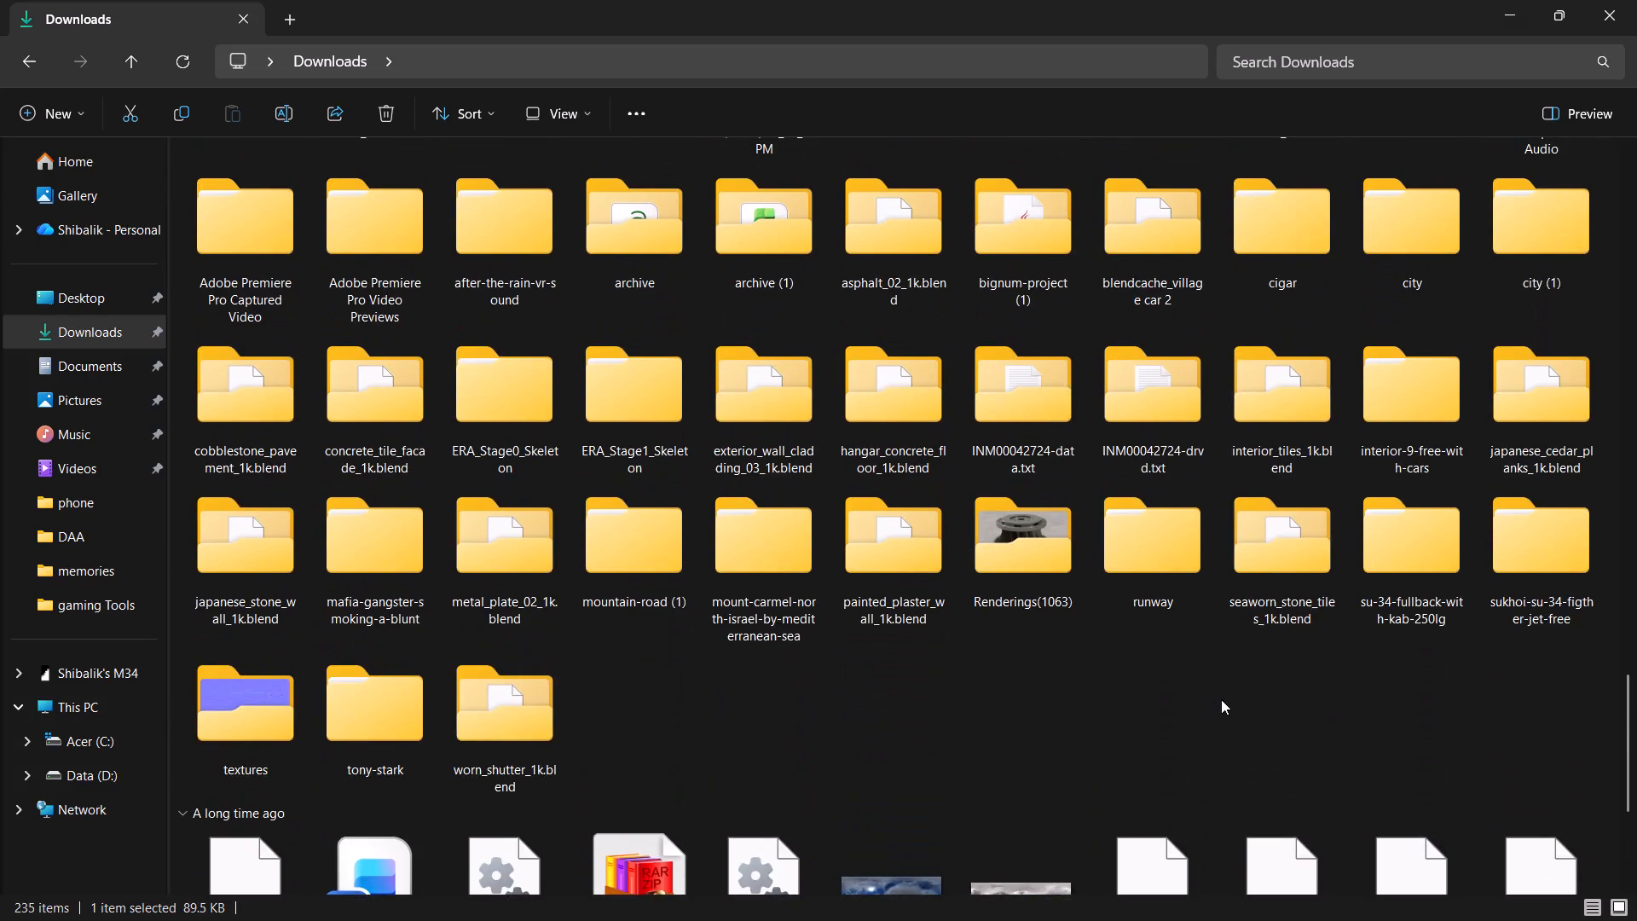
scroll(1221, 699, "up", 2)
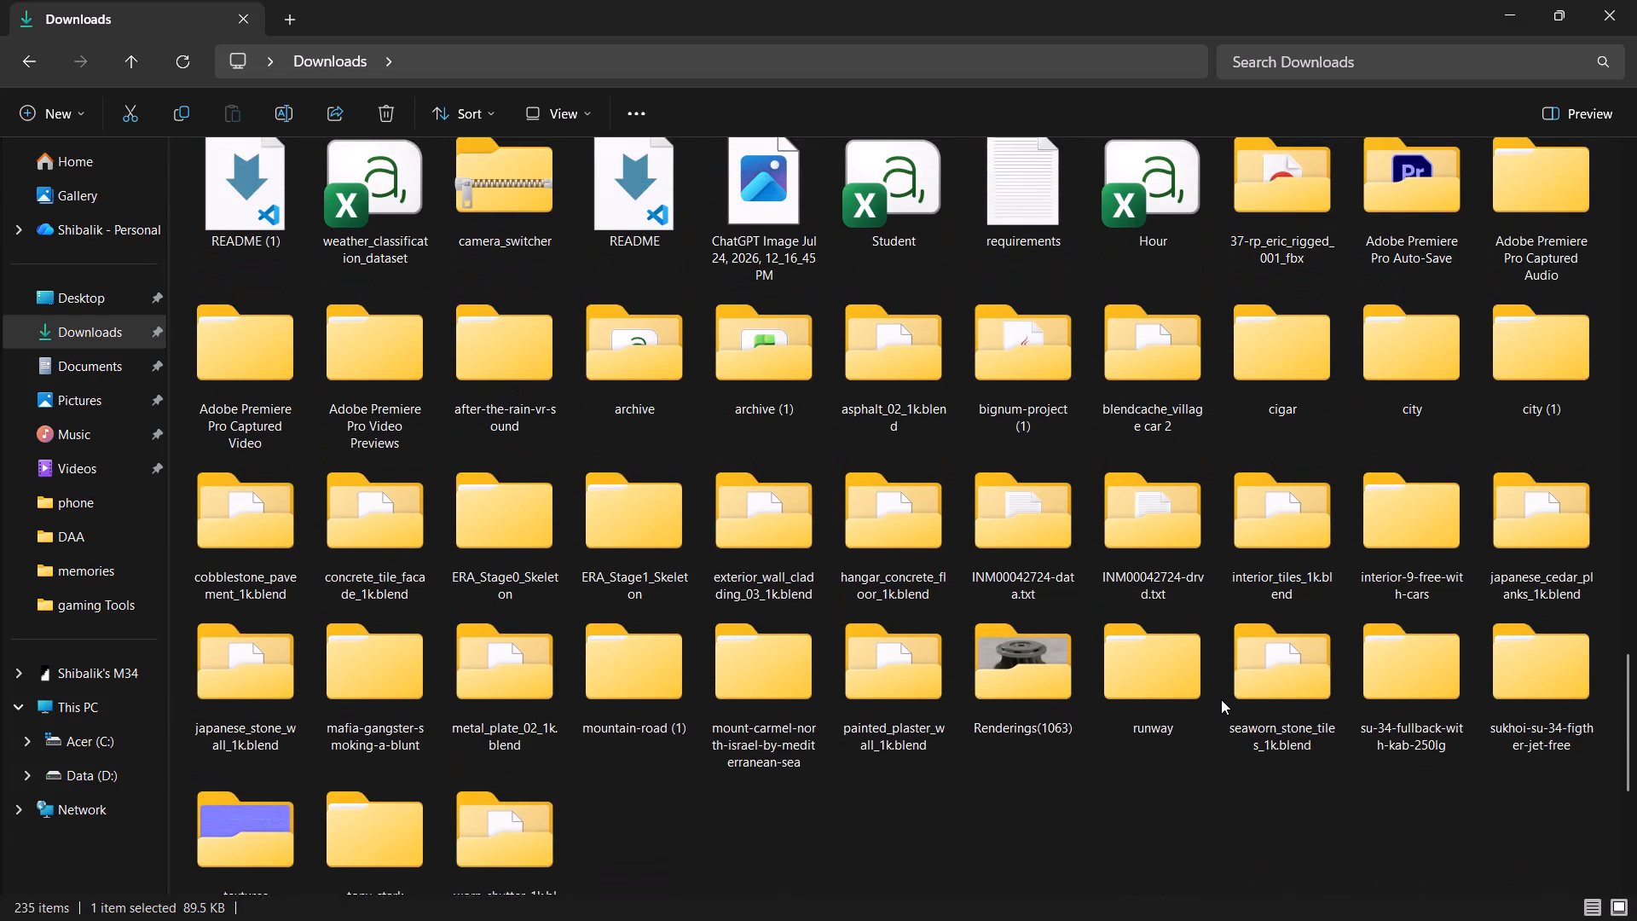
scroll(1221, 699, "up", 2)
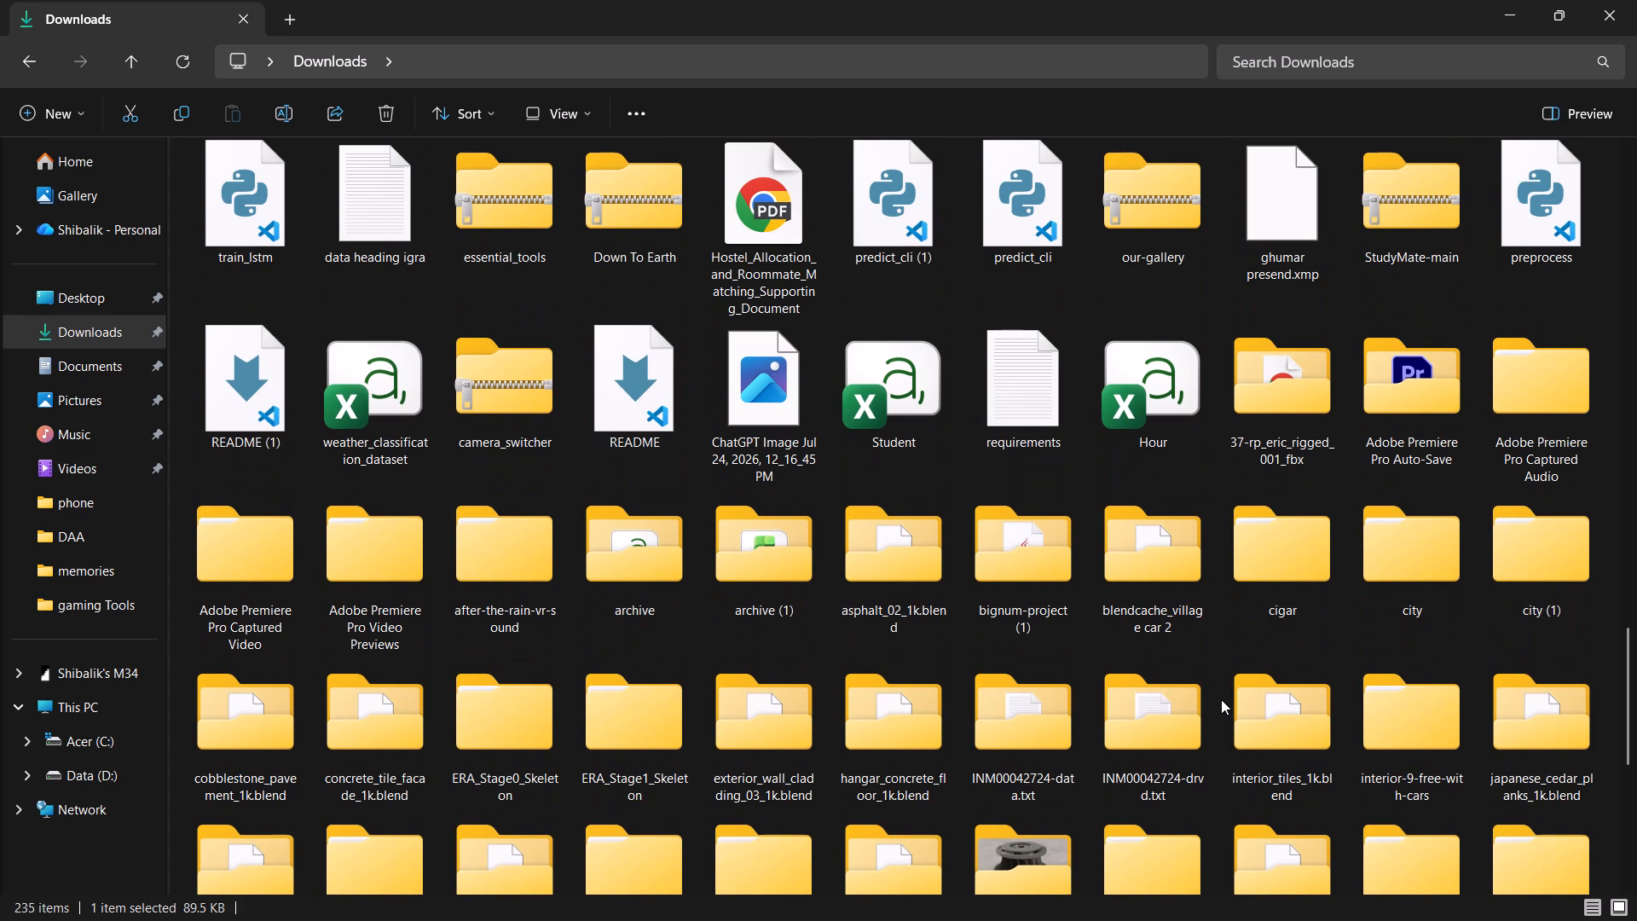
scroll(1221, 699, "up", 1)
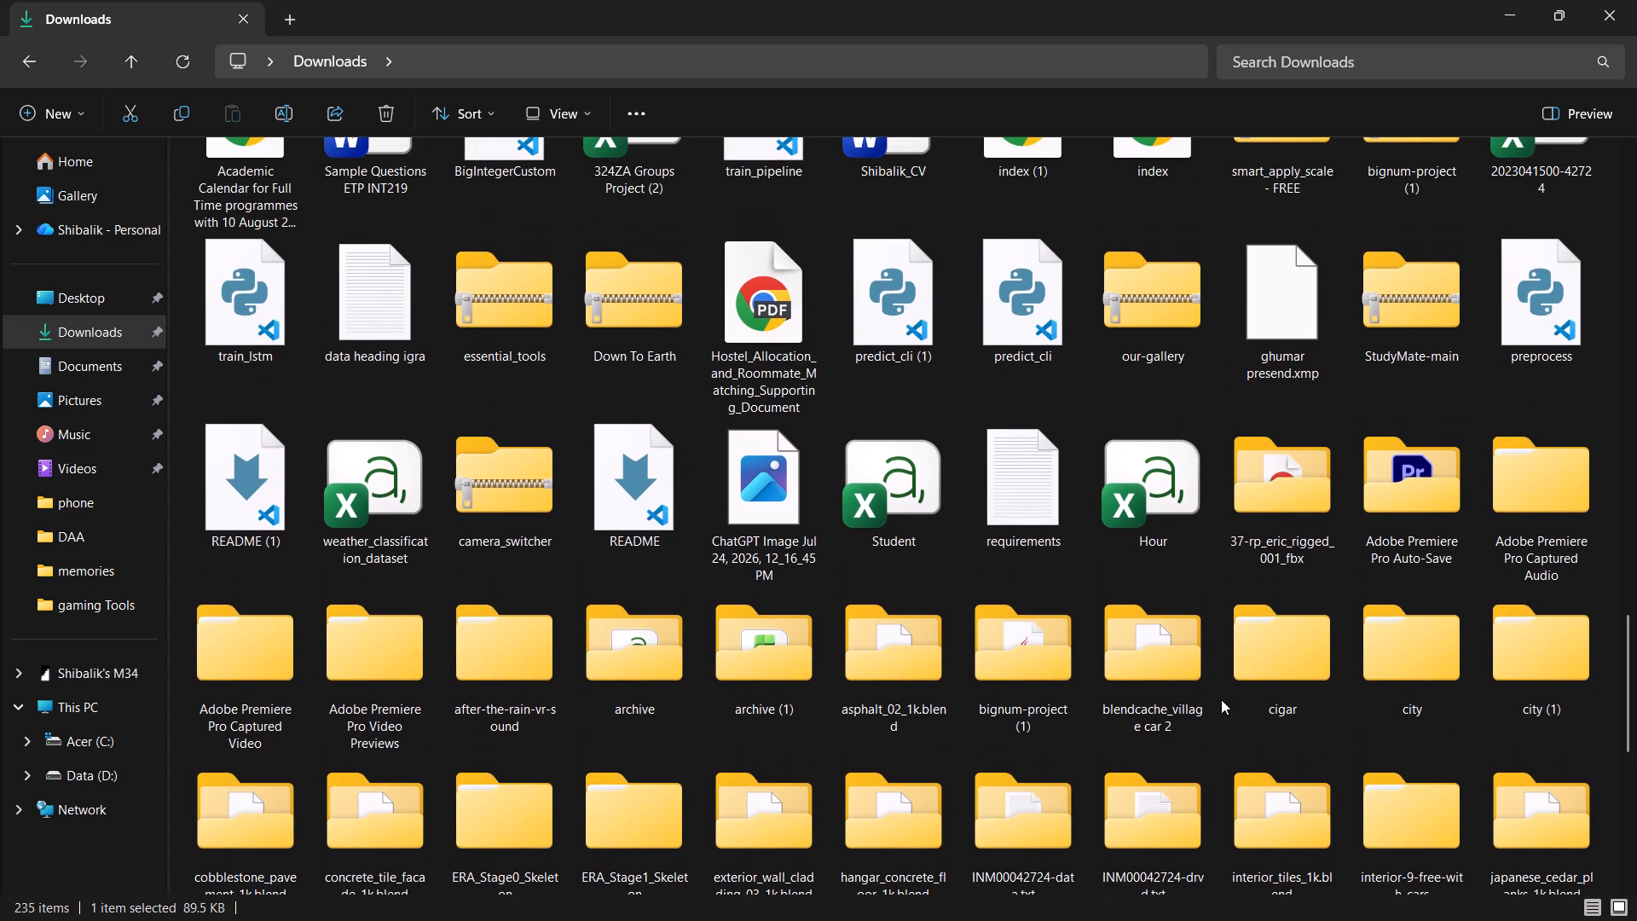
scroll(1221, 699, "up", 1)
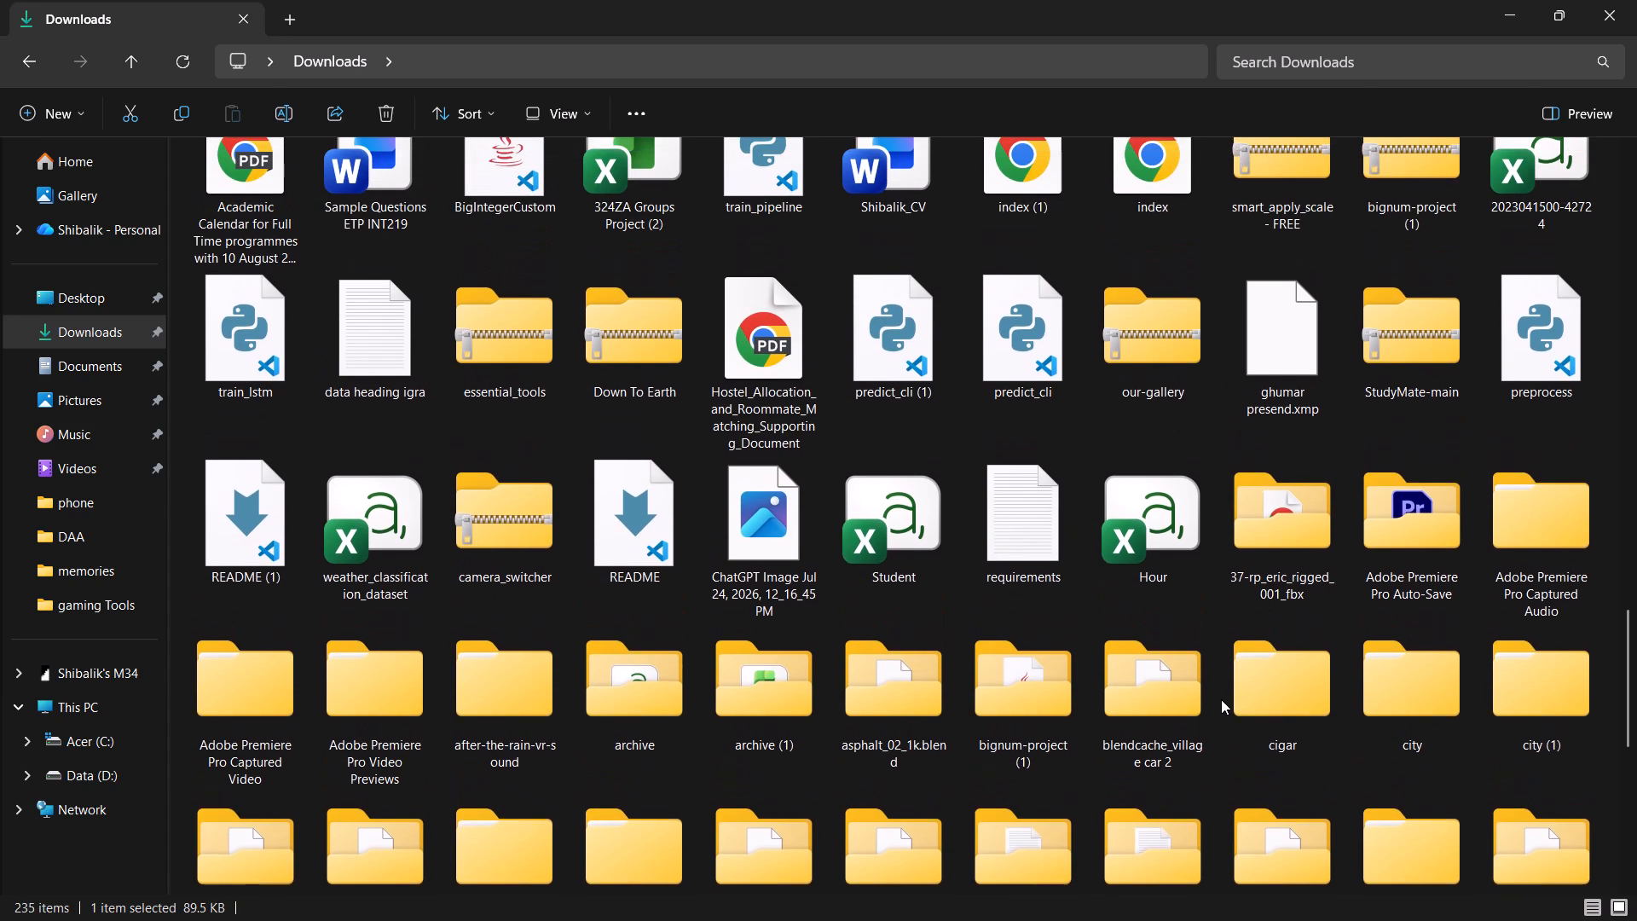
scroll(1221, 699, "up", 1)
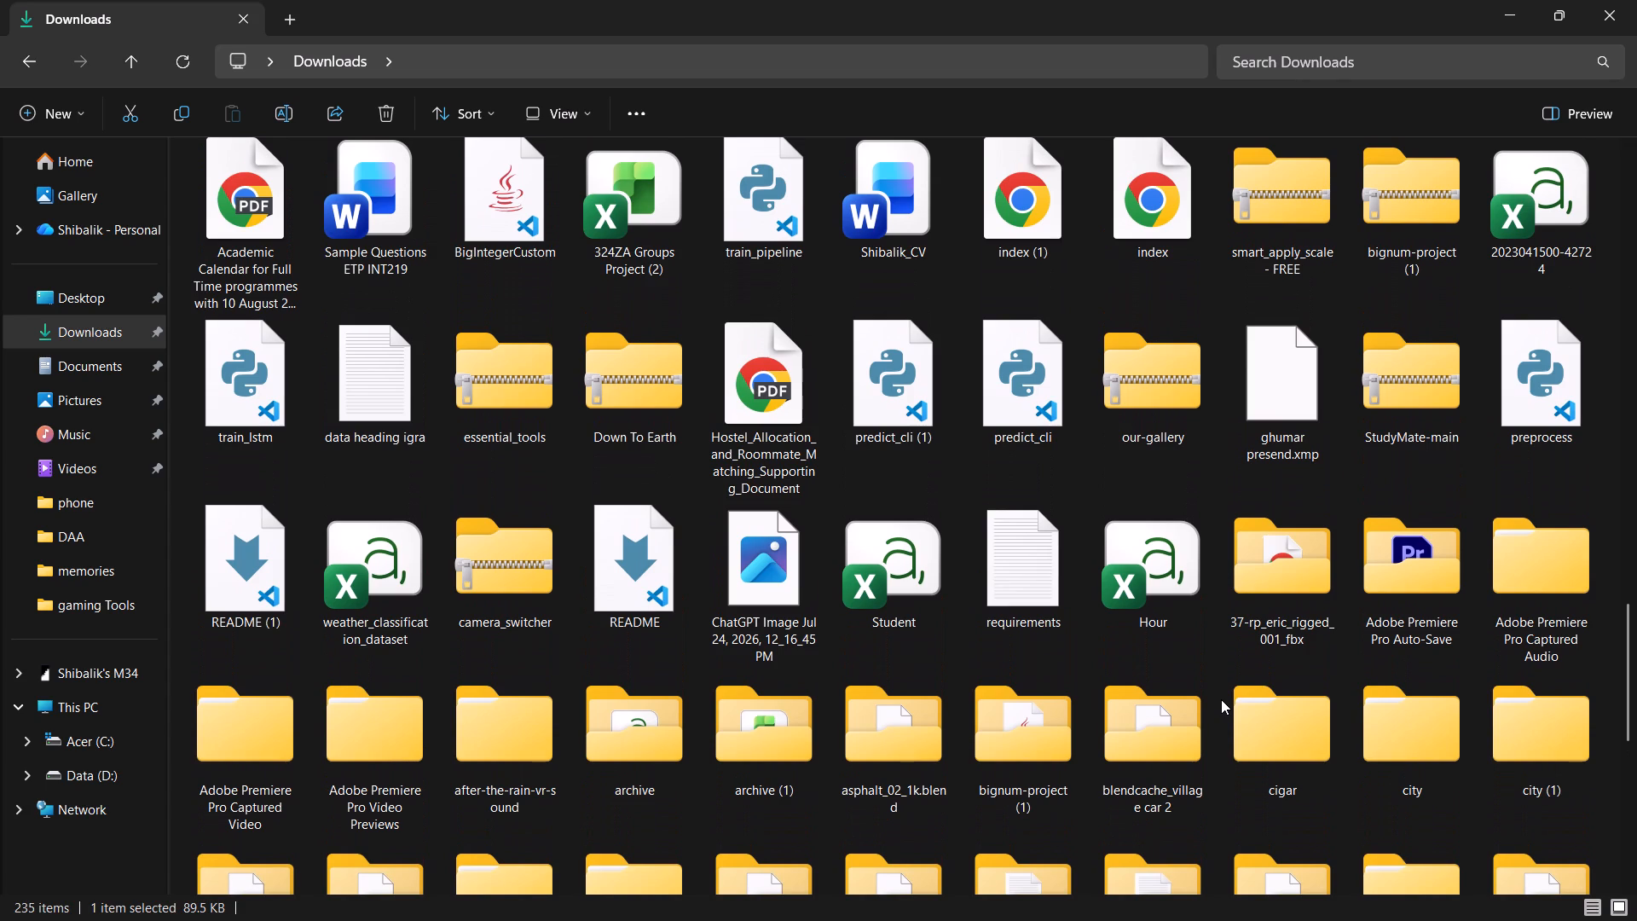
scroll(1221, 699, "up", 1)
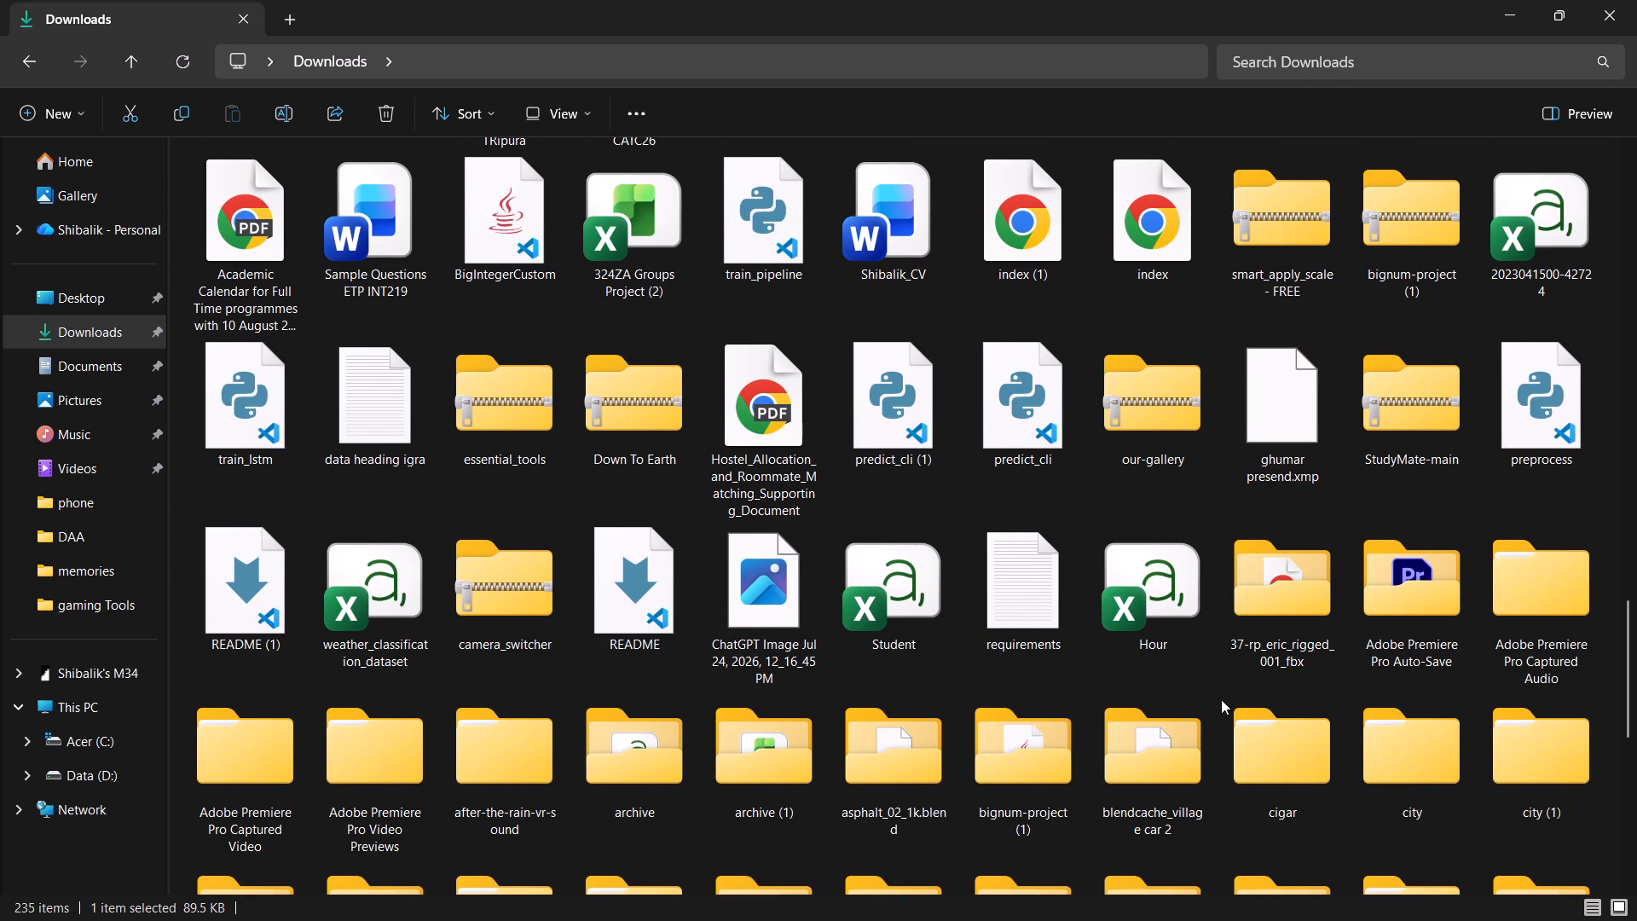
scroll(1221, 699, "up", 1)
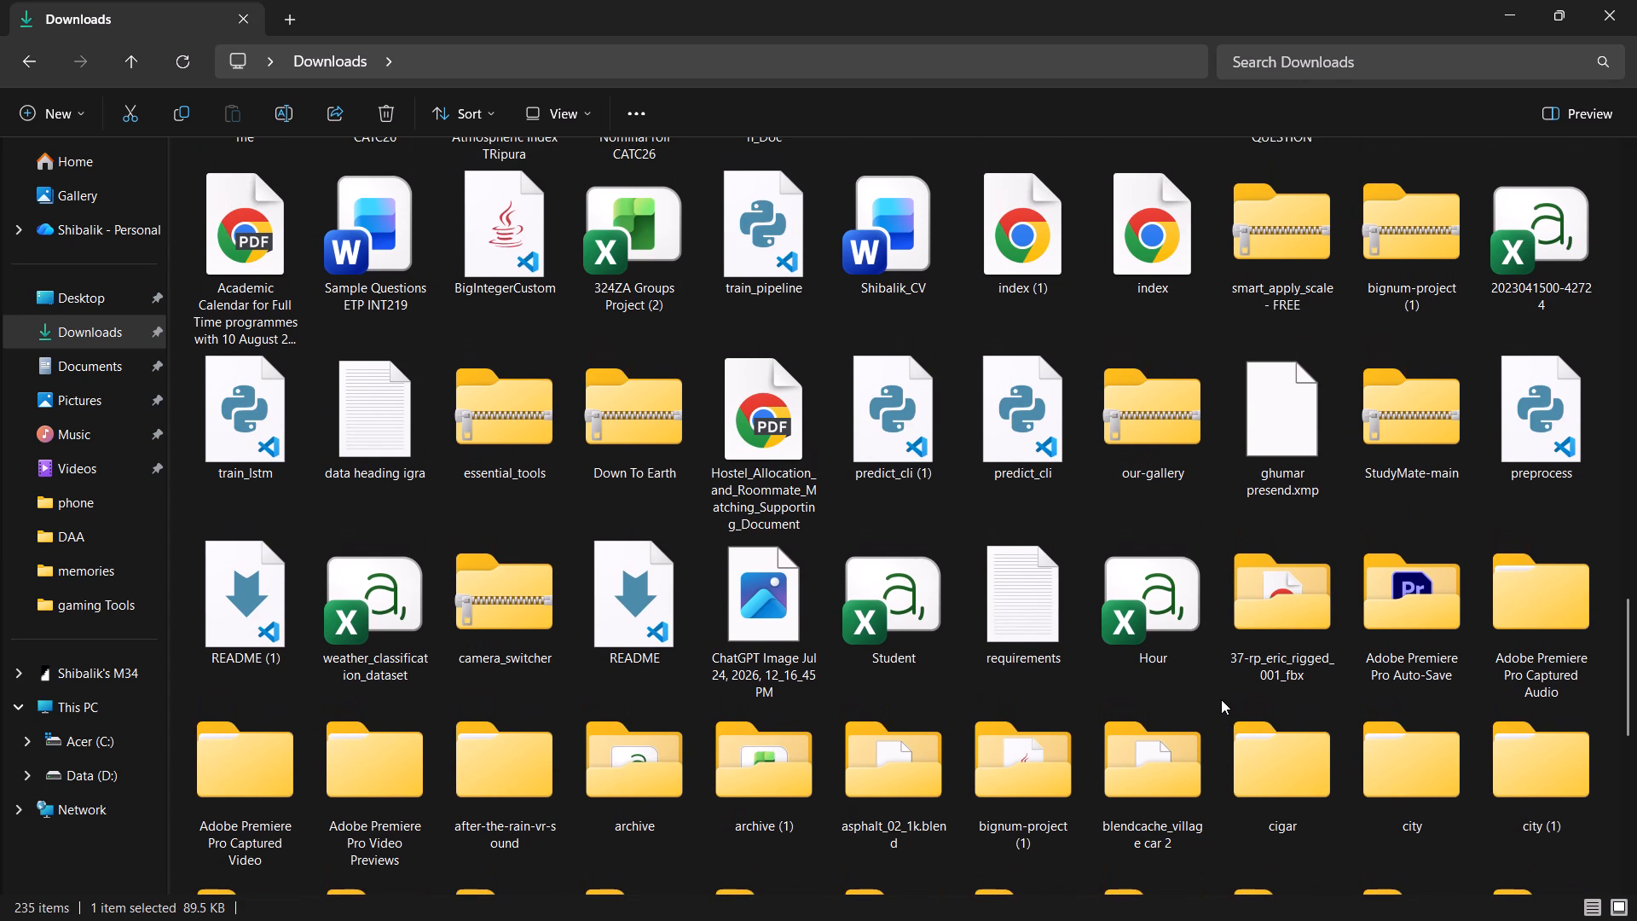
scroll(1221, 699, "up", 1)
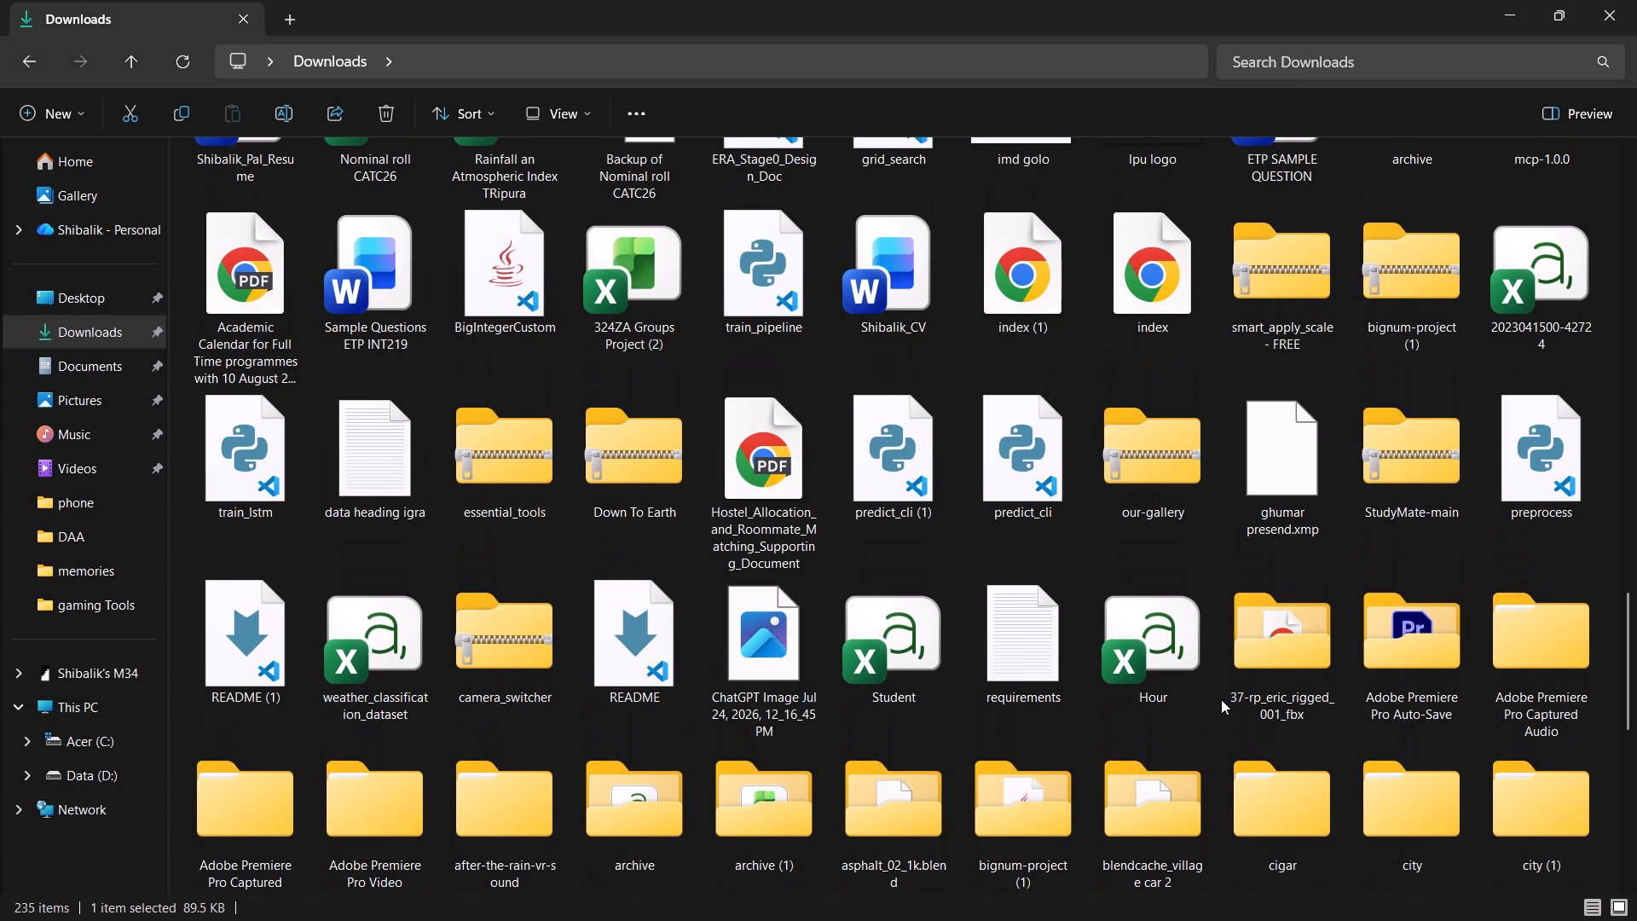
scroll(1221, 699, "up", 1)
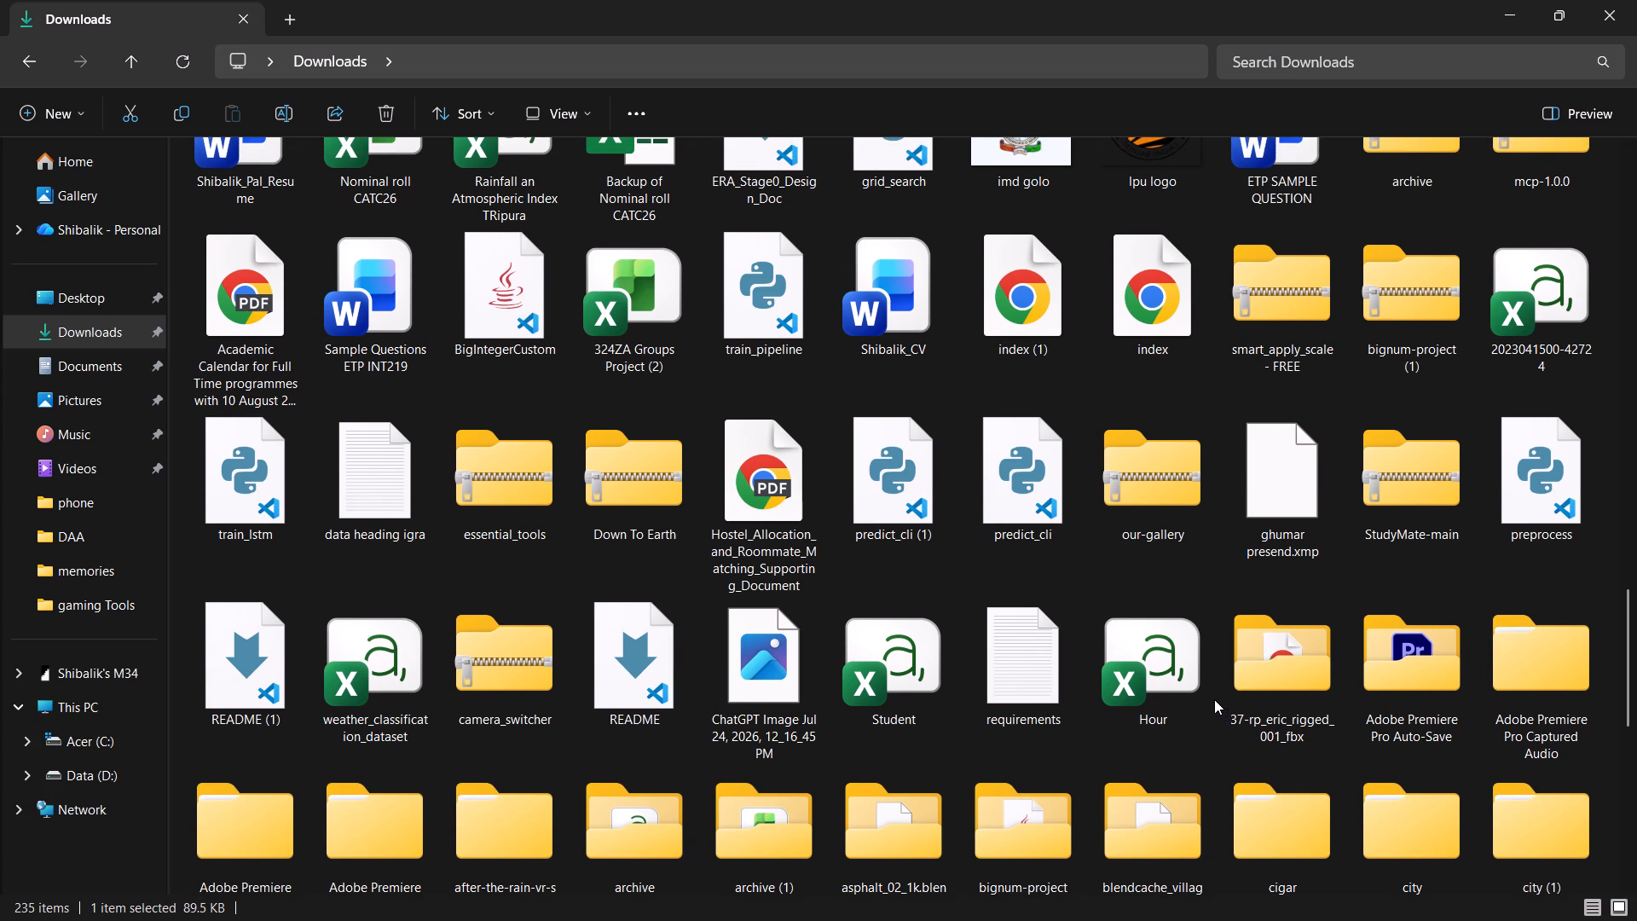
scroll(1213, 698, "up", 1)
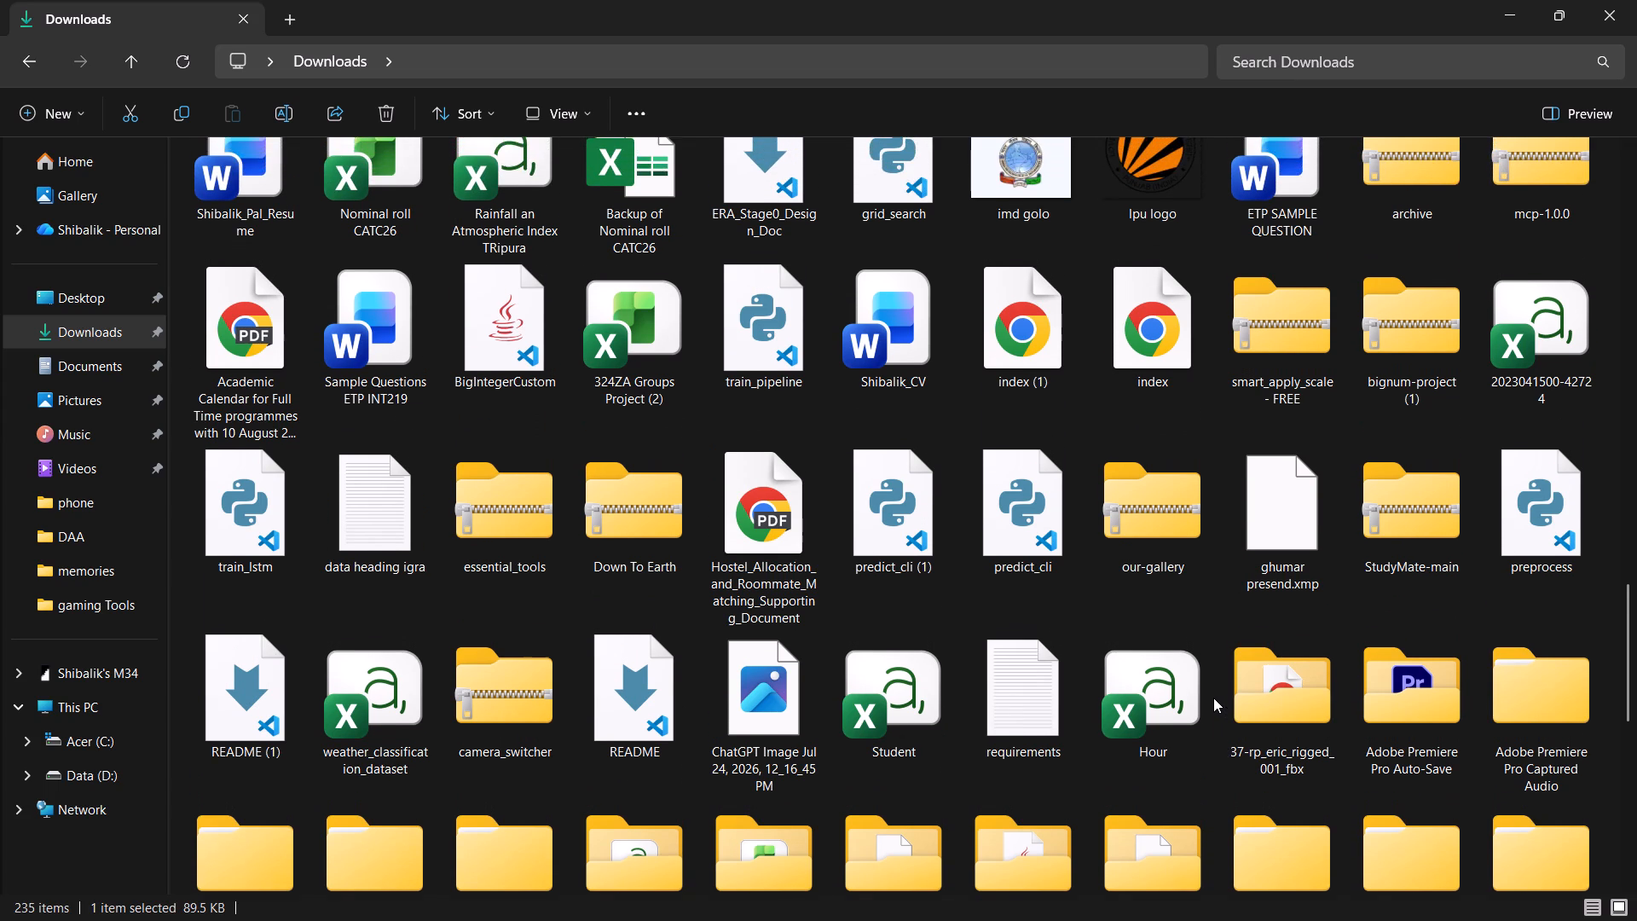
scroll(1213, 698, "up", 1)
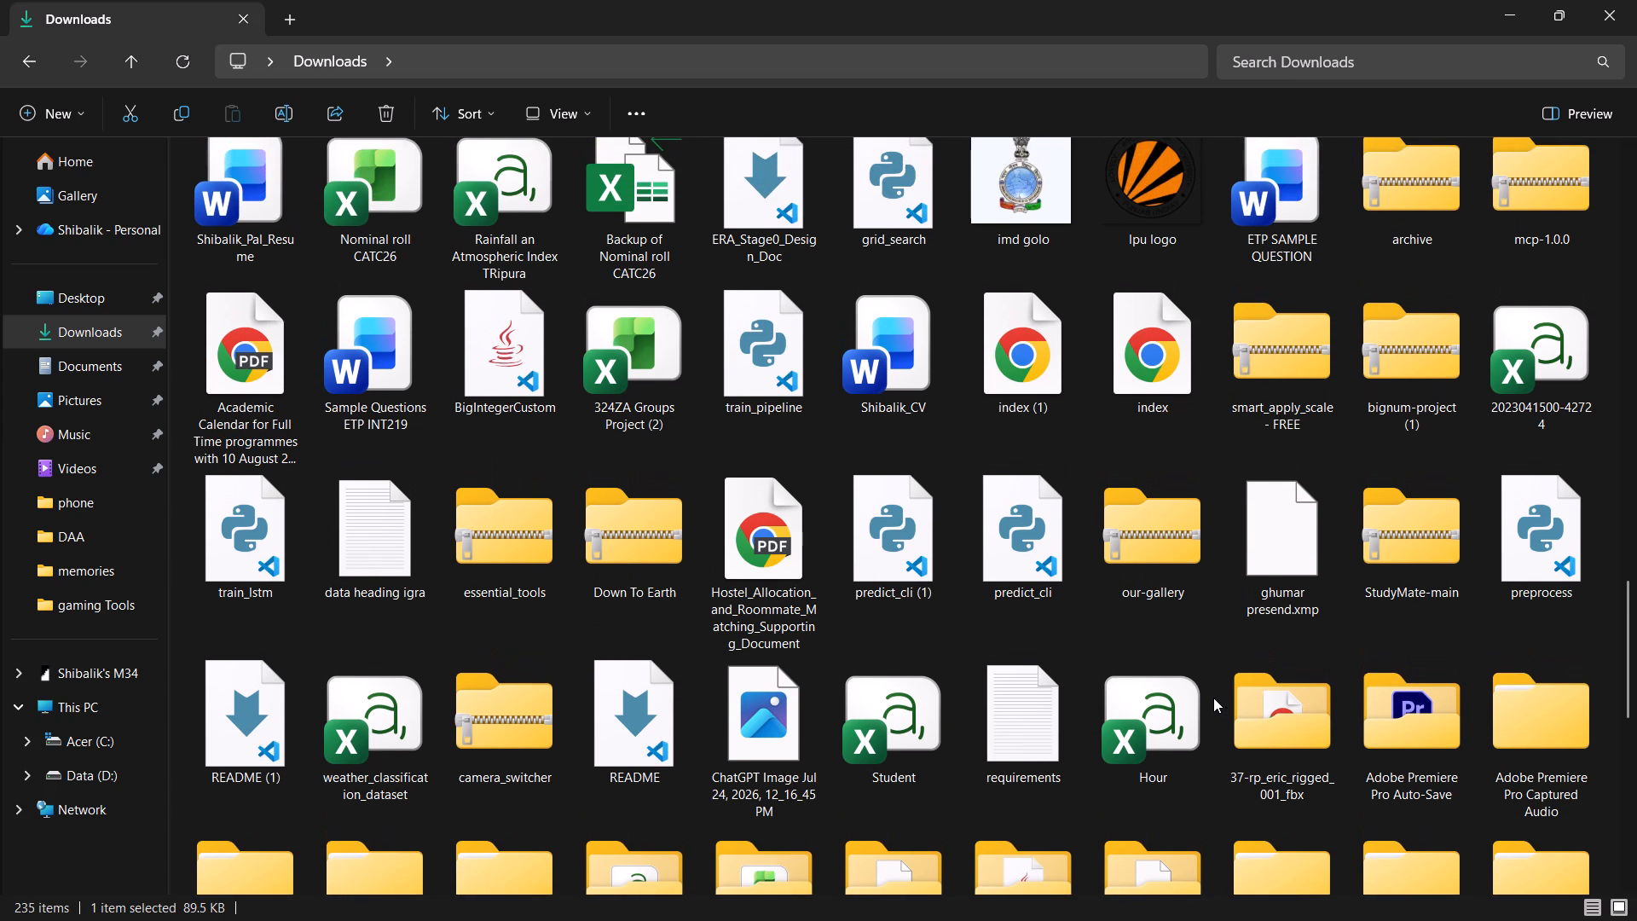
scroll(1213, 698, "up", 1)
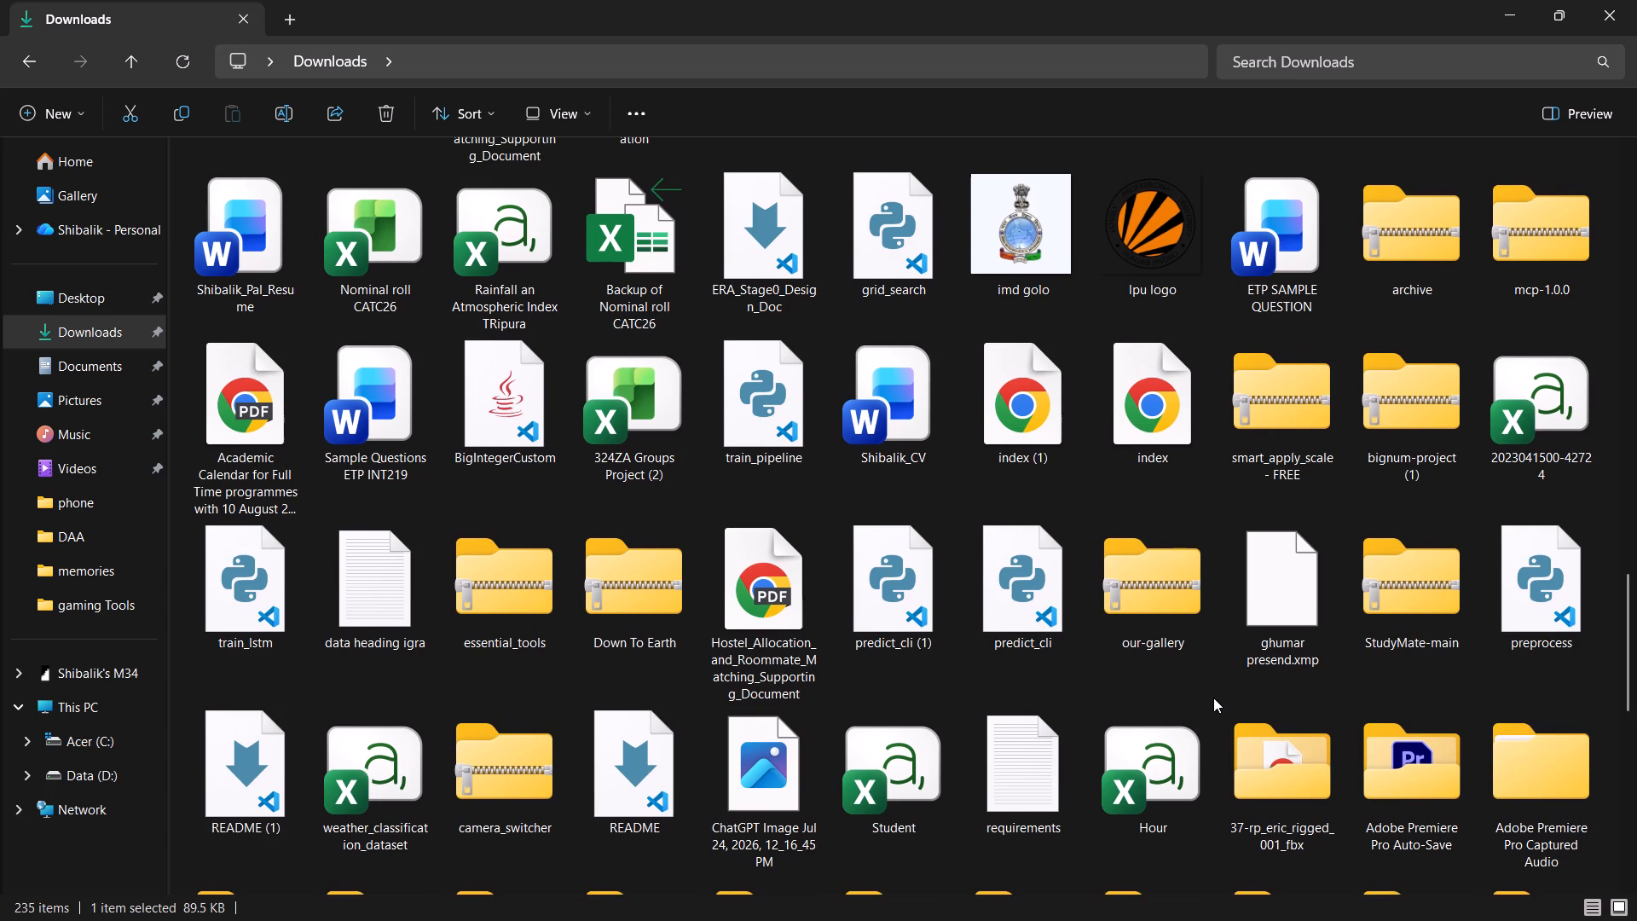
scroll(1213, 698, "up", 2)
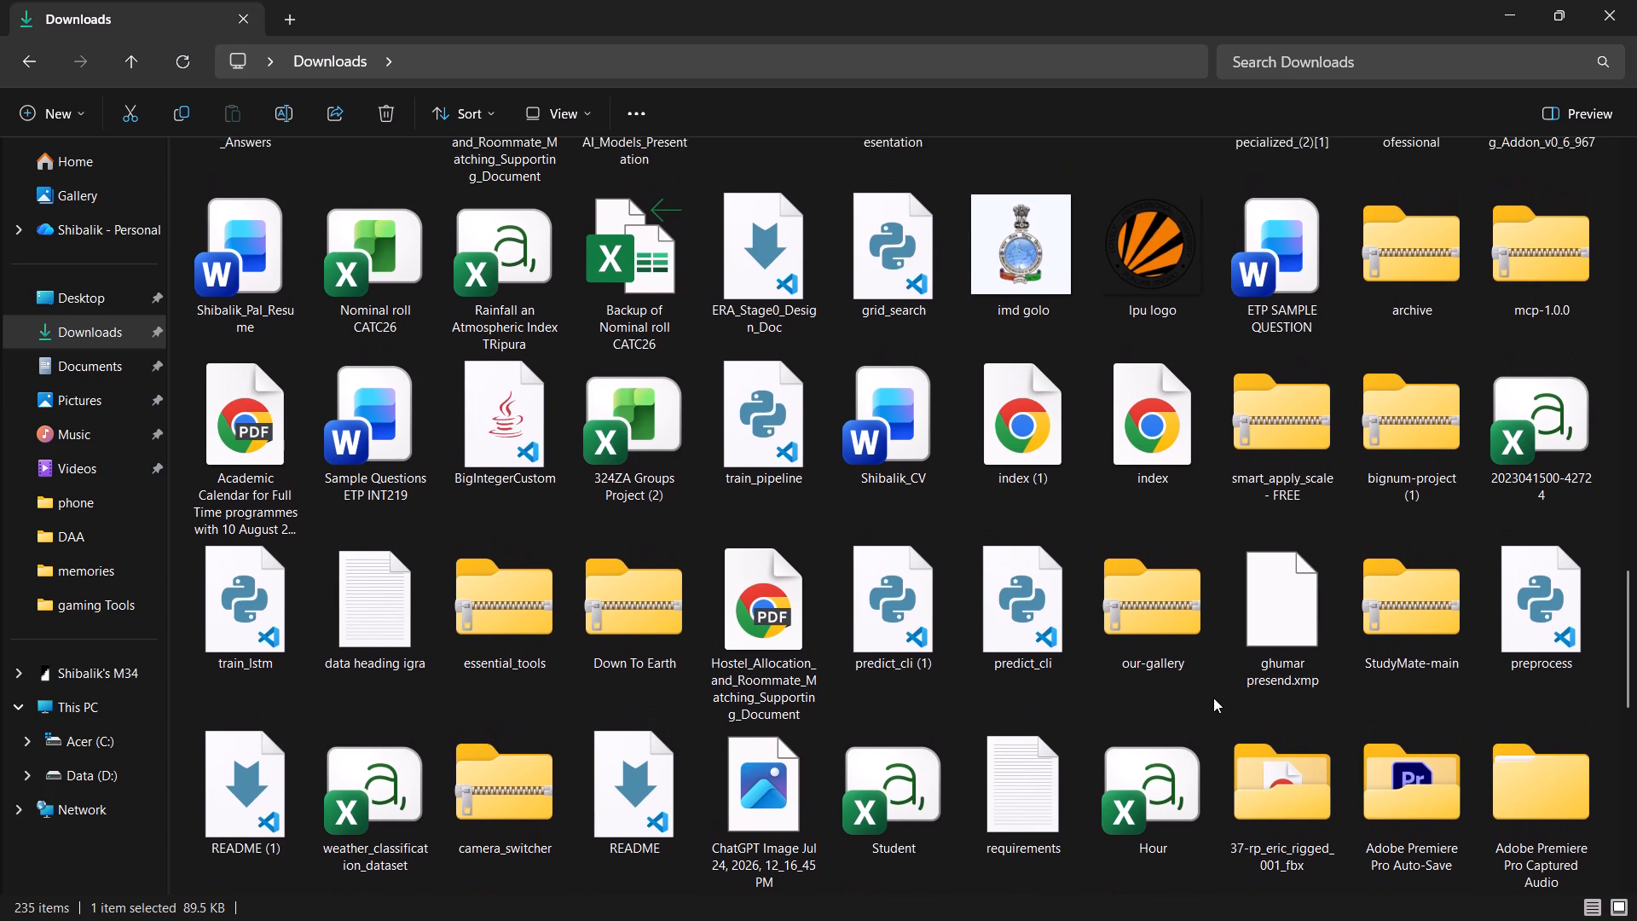
scroll(1213, 698, "up", 1)
Preview the index HTML file in Downloads to check what it contains, and close the preview.
left_click(1138, 489)
key("space")
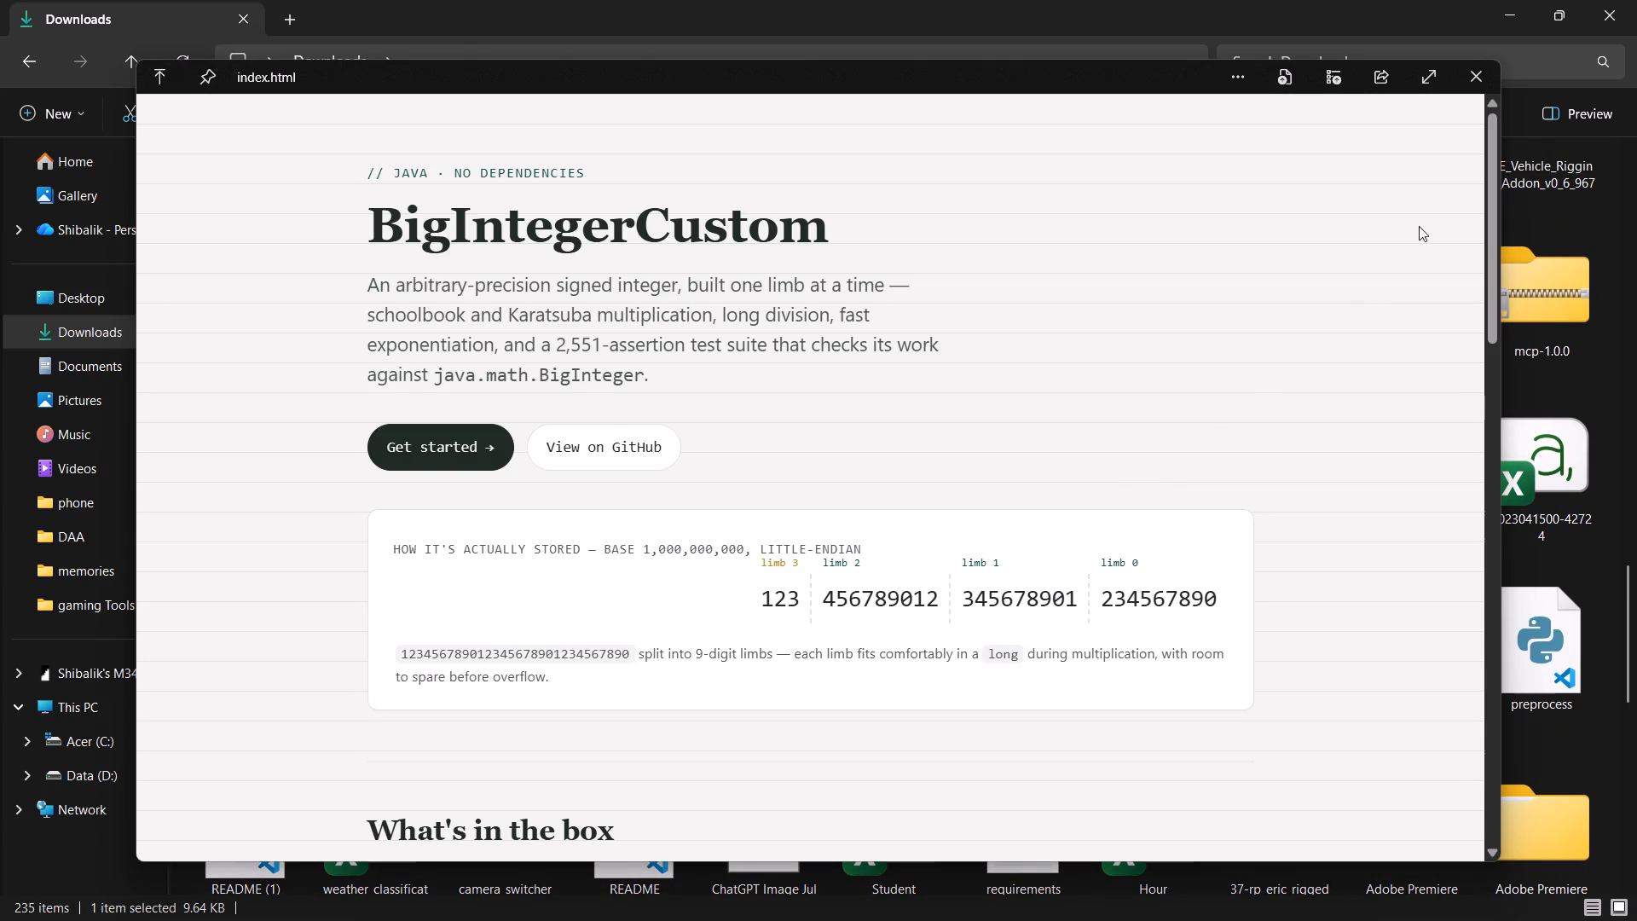
left_click(1484, 79)
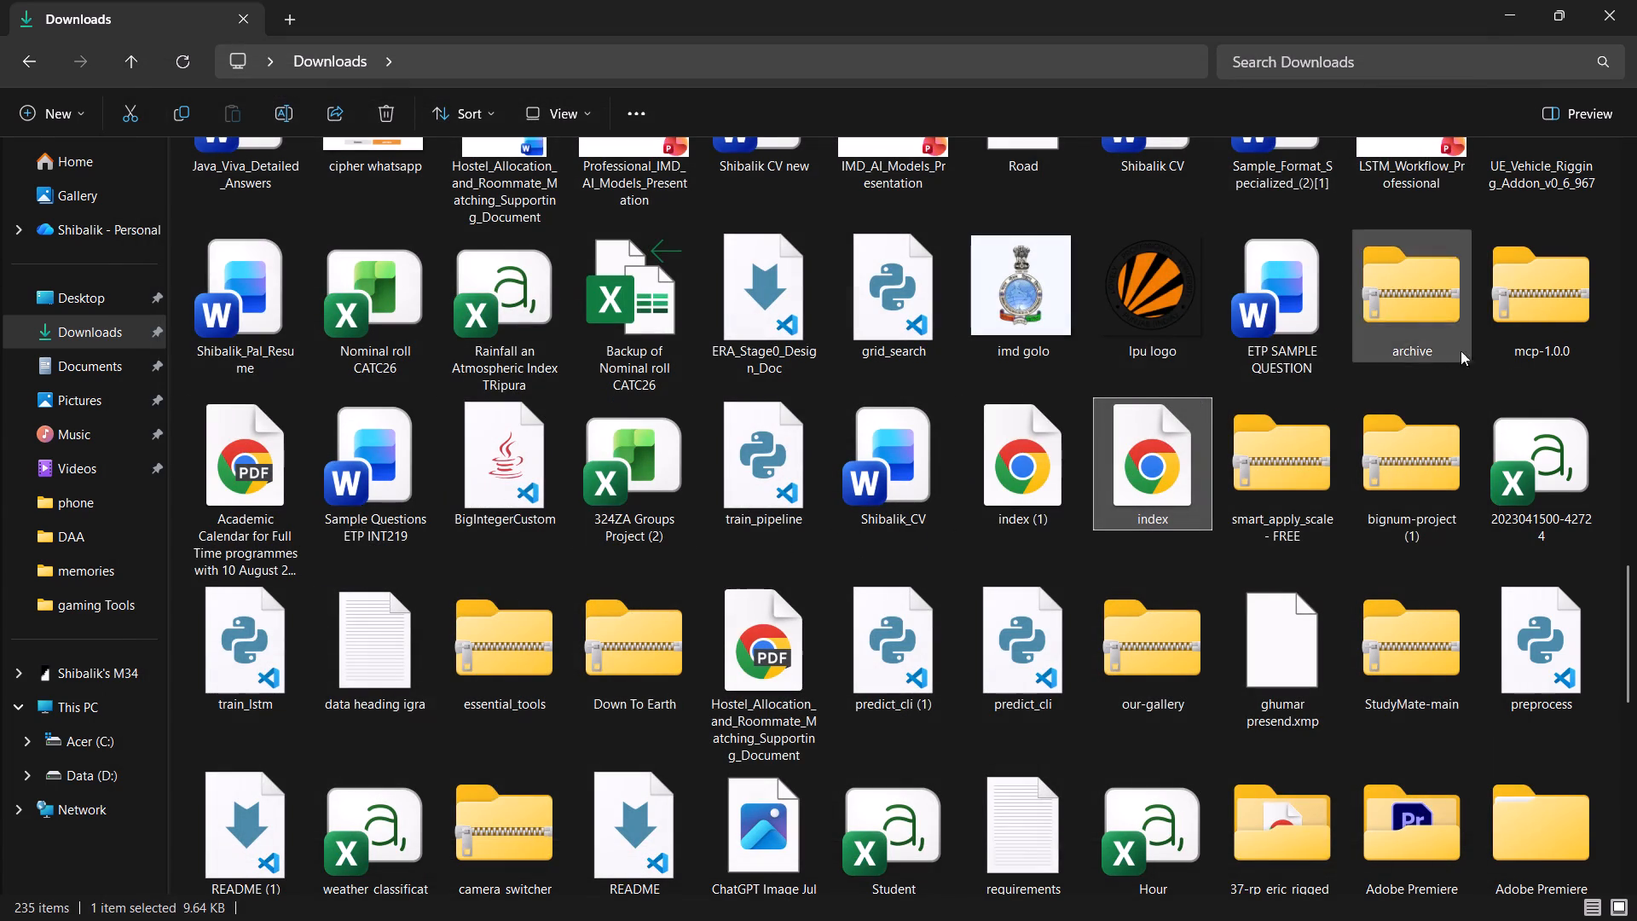
Look back through the earlier Downloads files for the Java certificate, and preview the selected index file once more.
scroll(1126, 314, "up", 1)
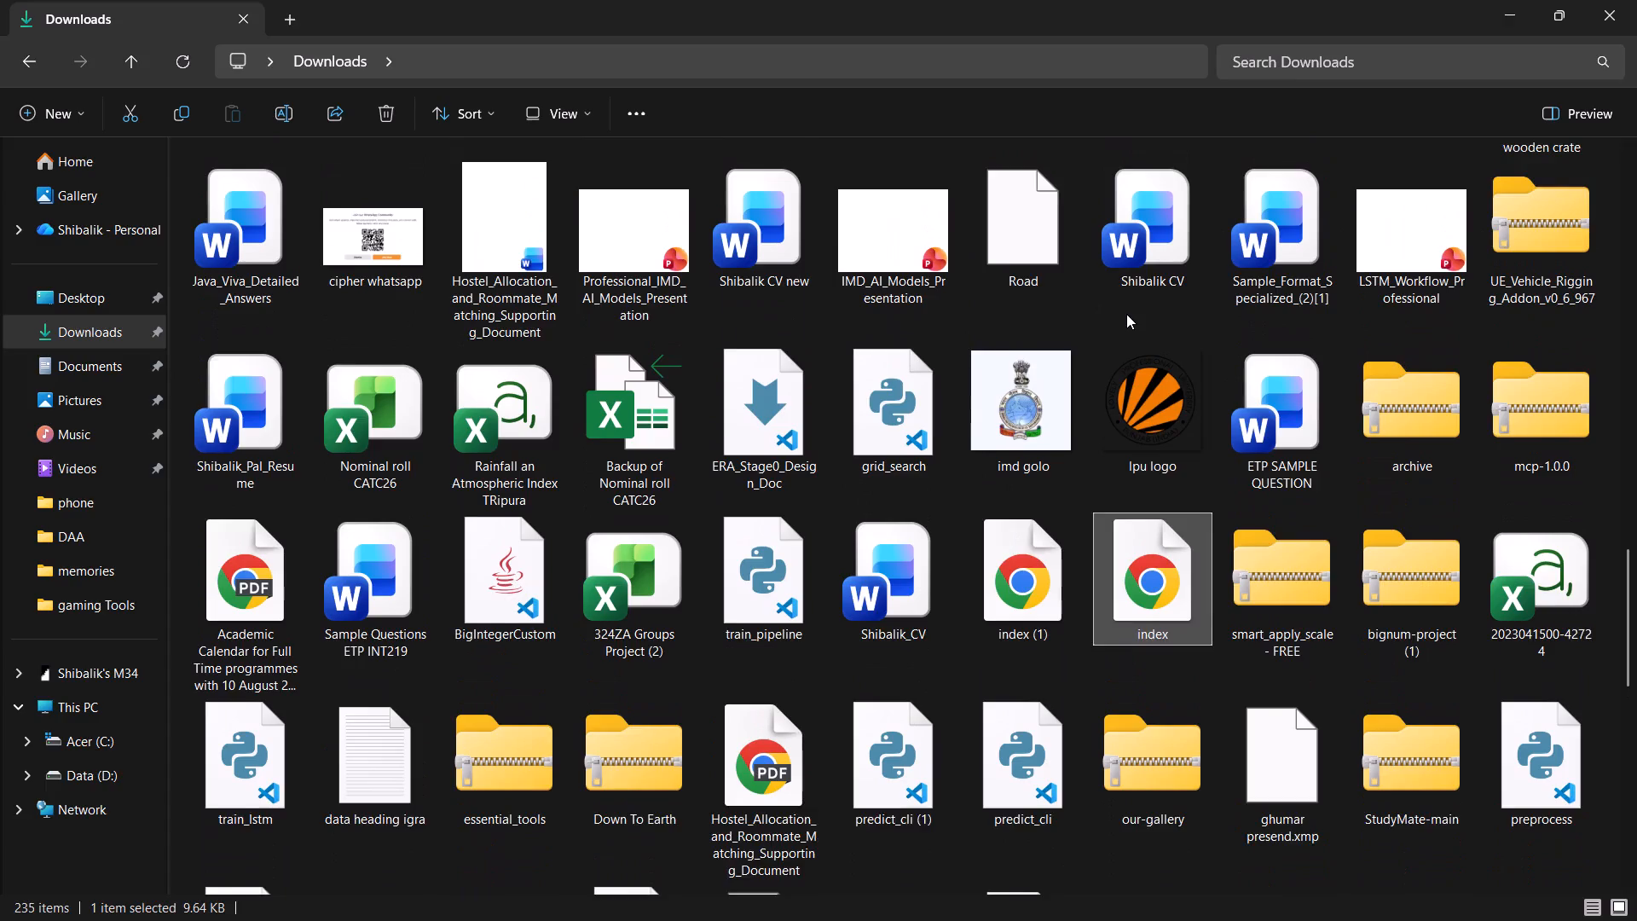
scroll(1126, 314, "up", 2)
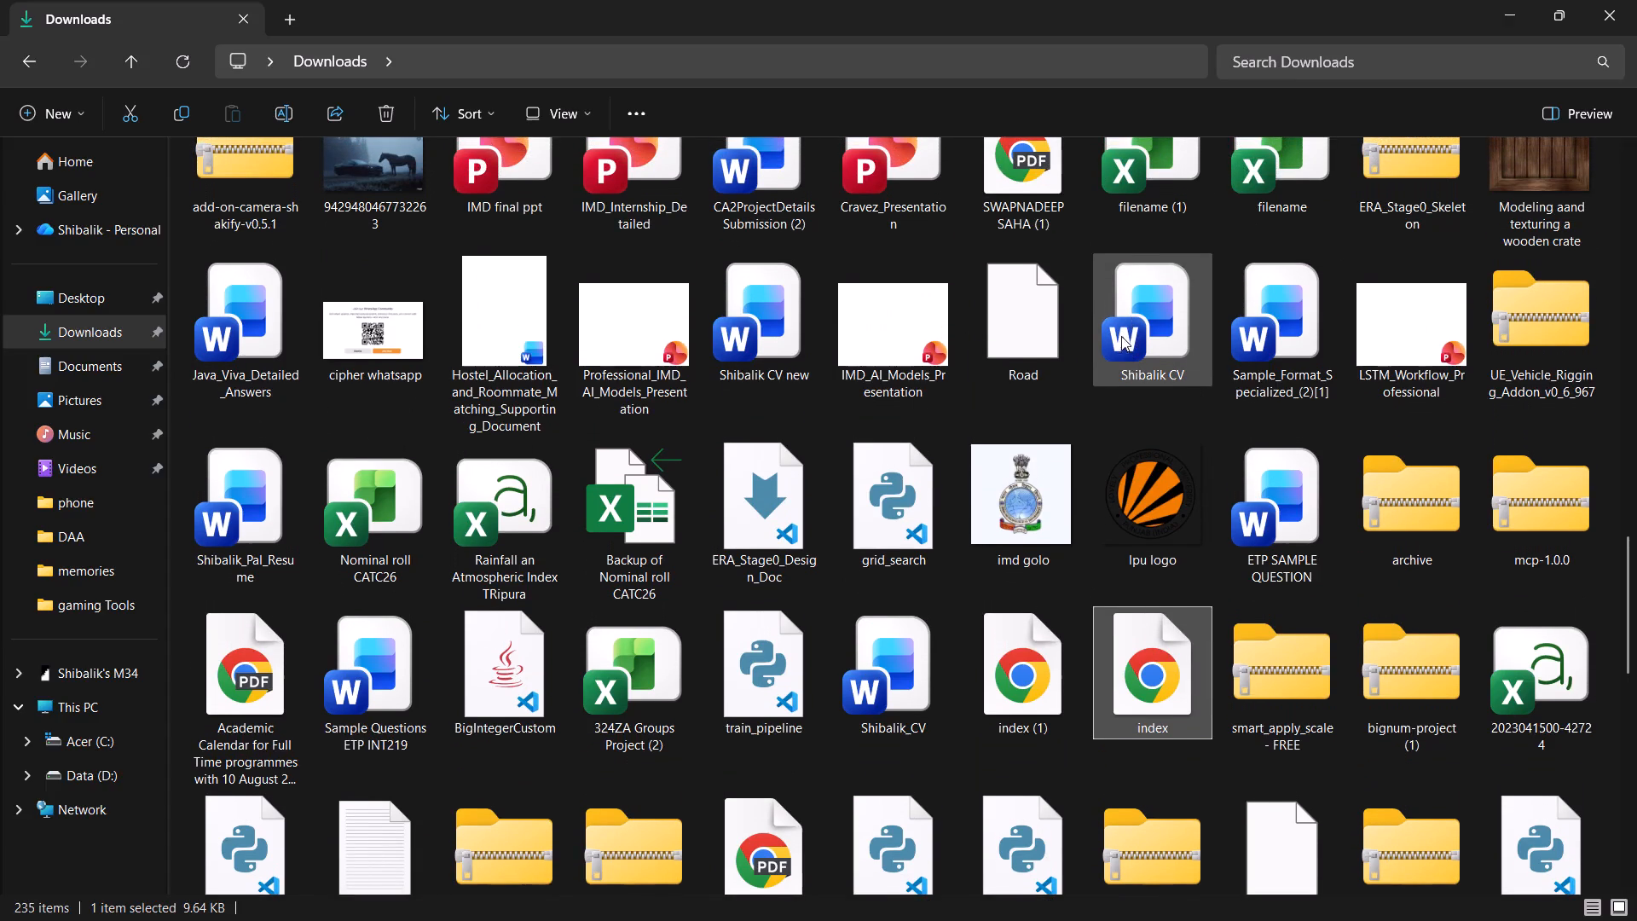
scroll(1134, 348, "up", 1)
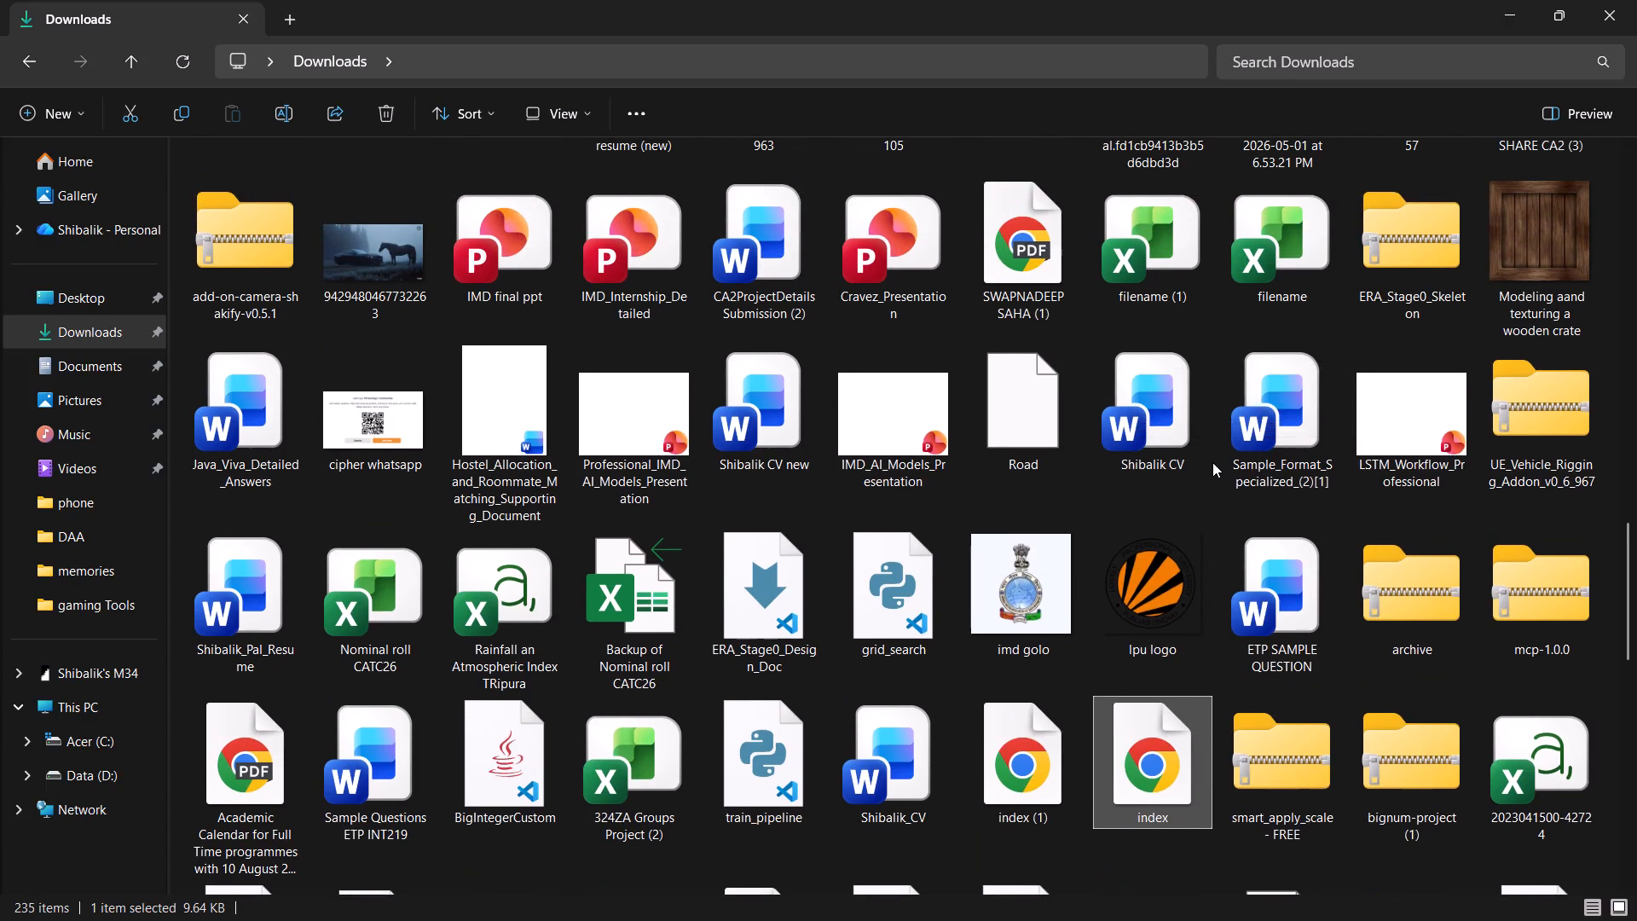
scroll(1212, 462, "up", 1)
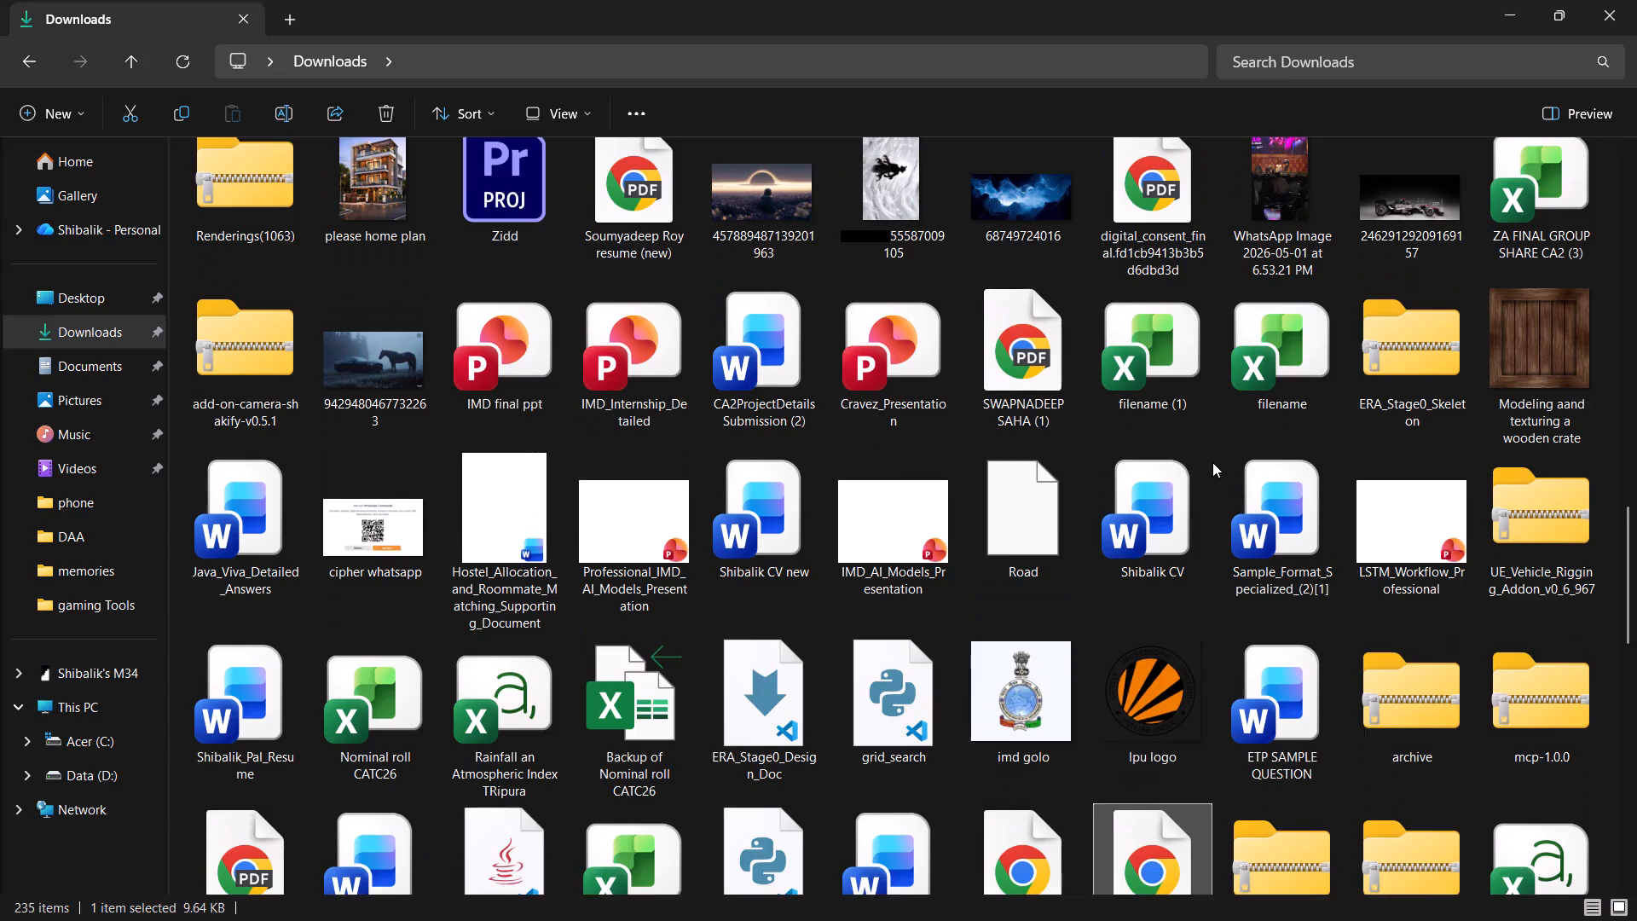
scroll(1212, 462, "up", 1)
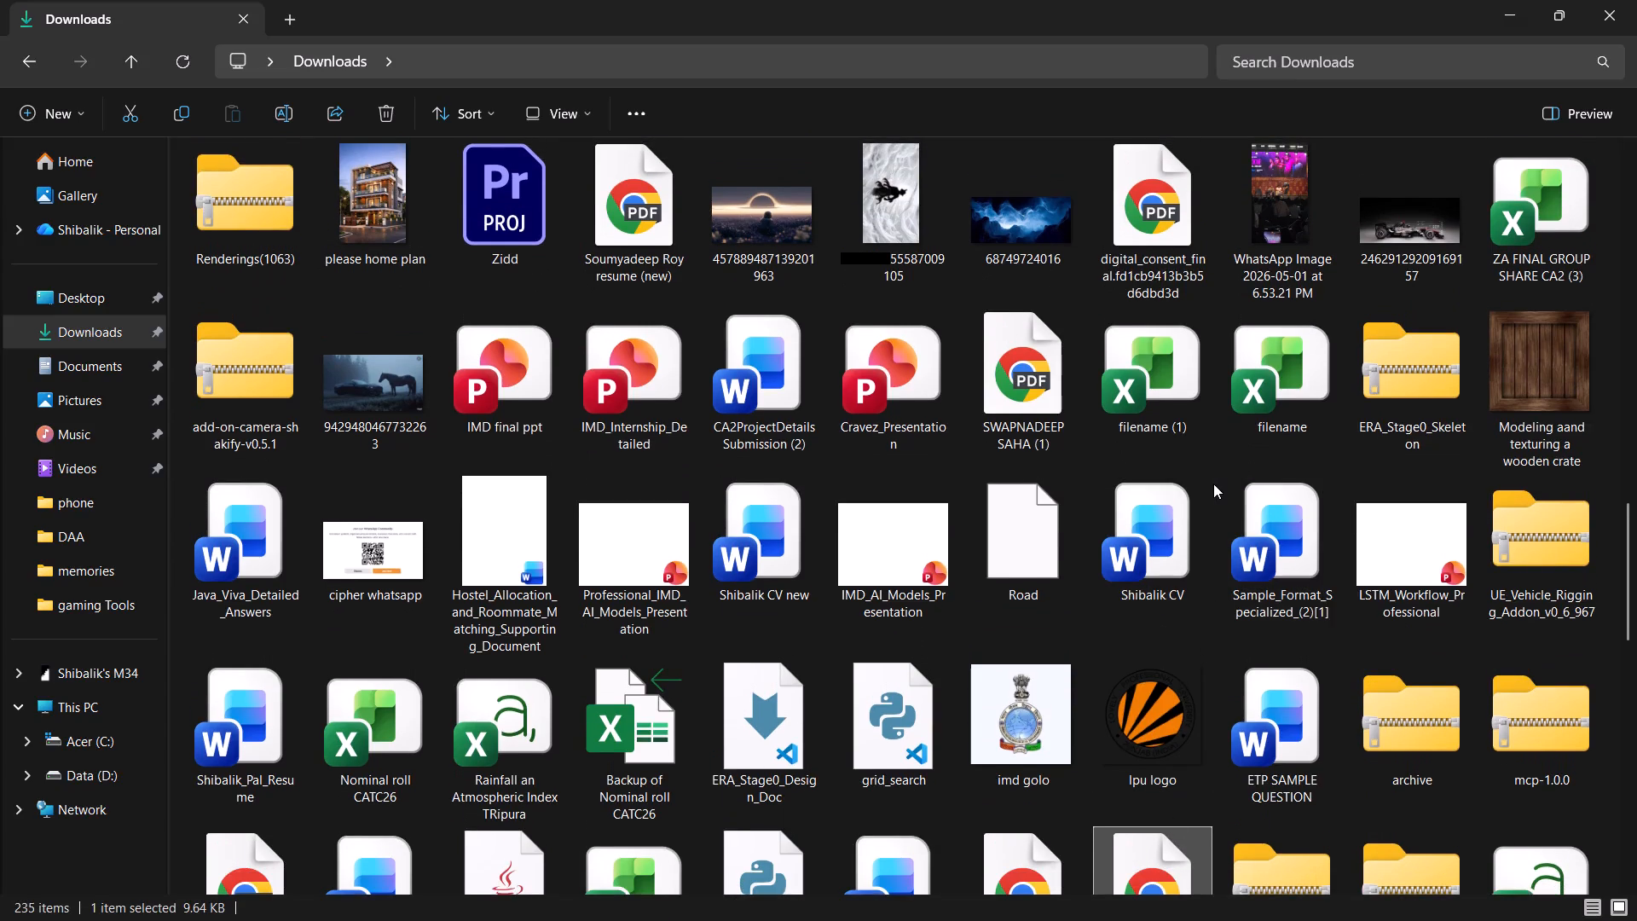
scroll(1213, 484, "up", 1)
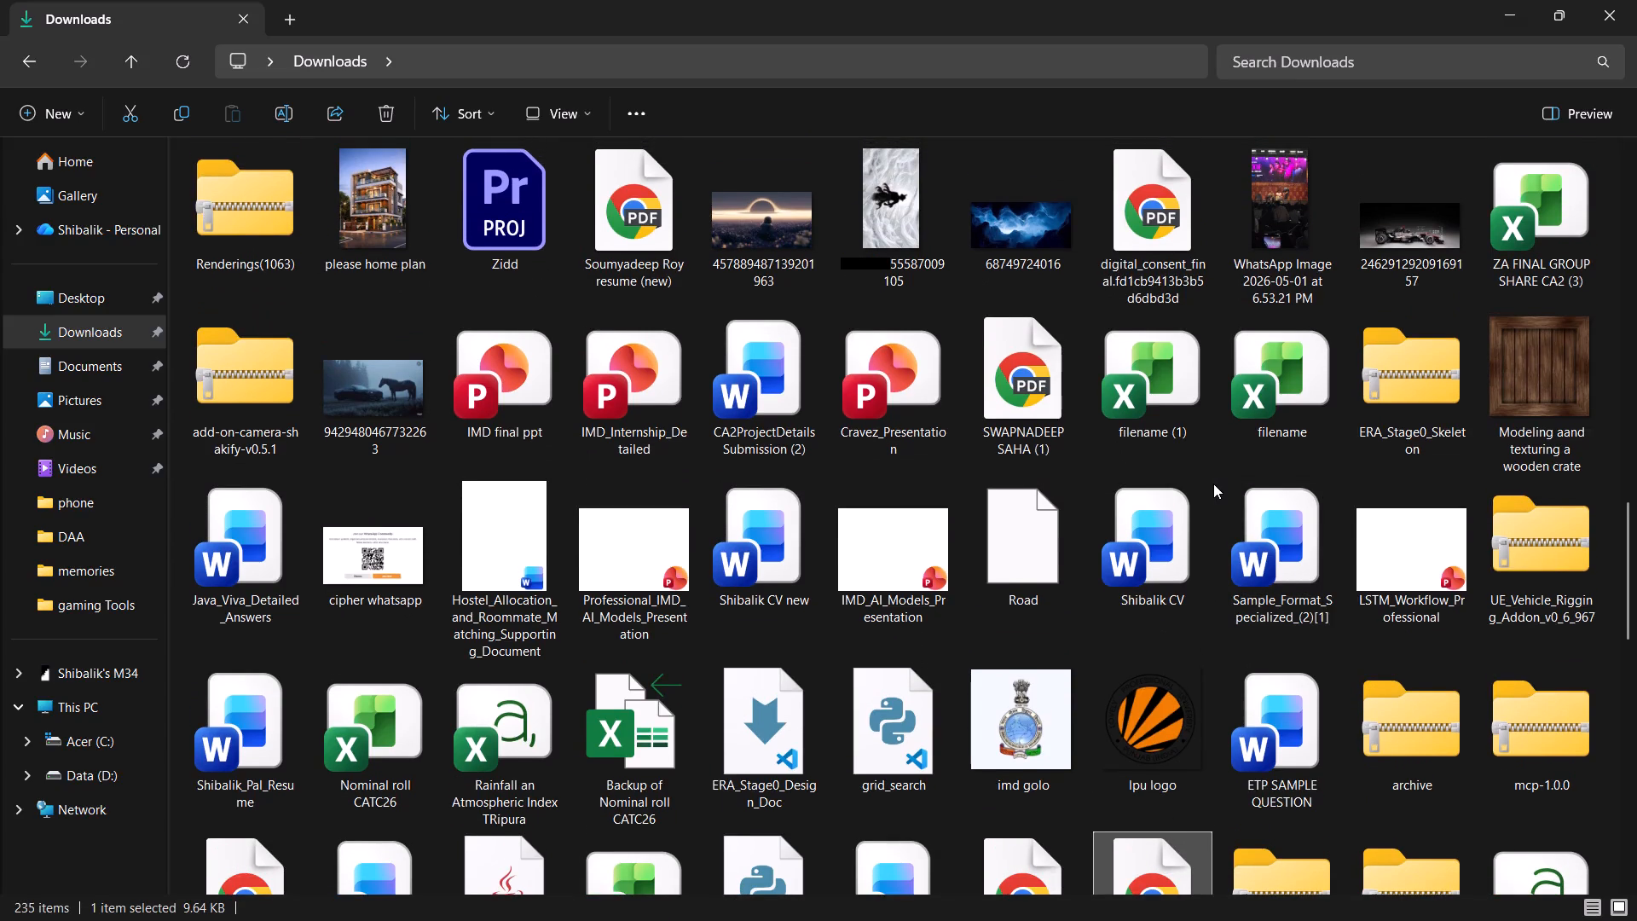
scroll(1213, 484, "up", 2)
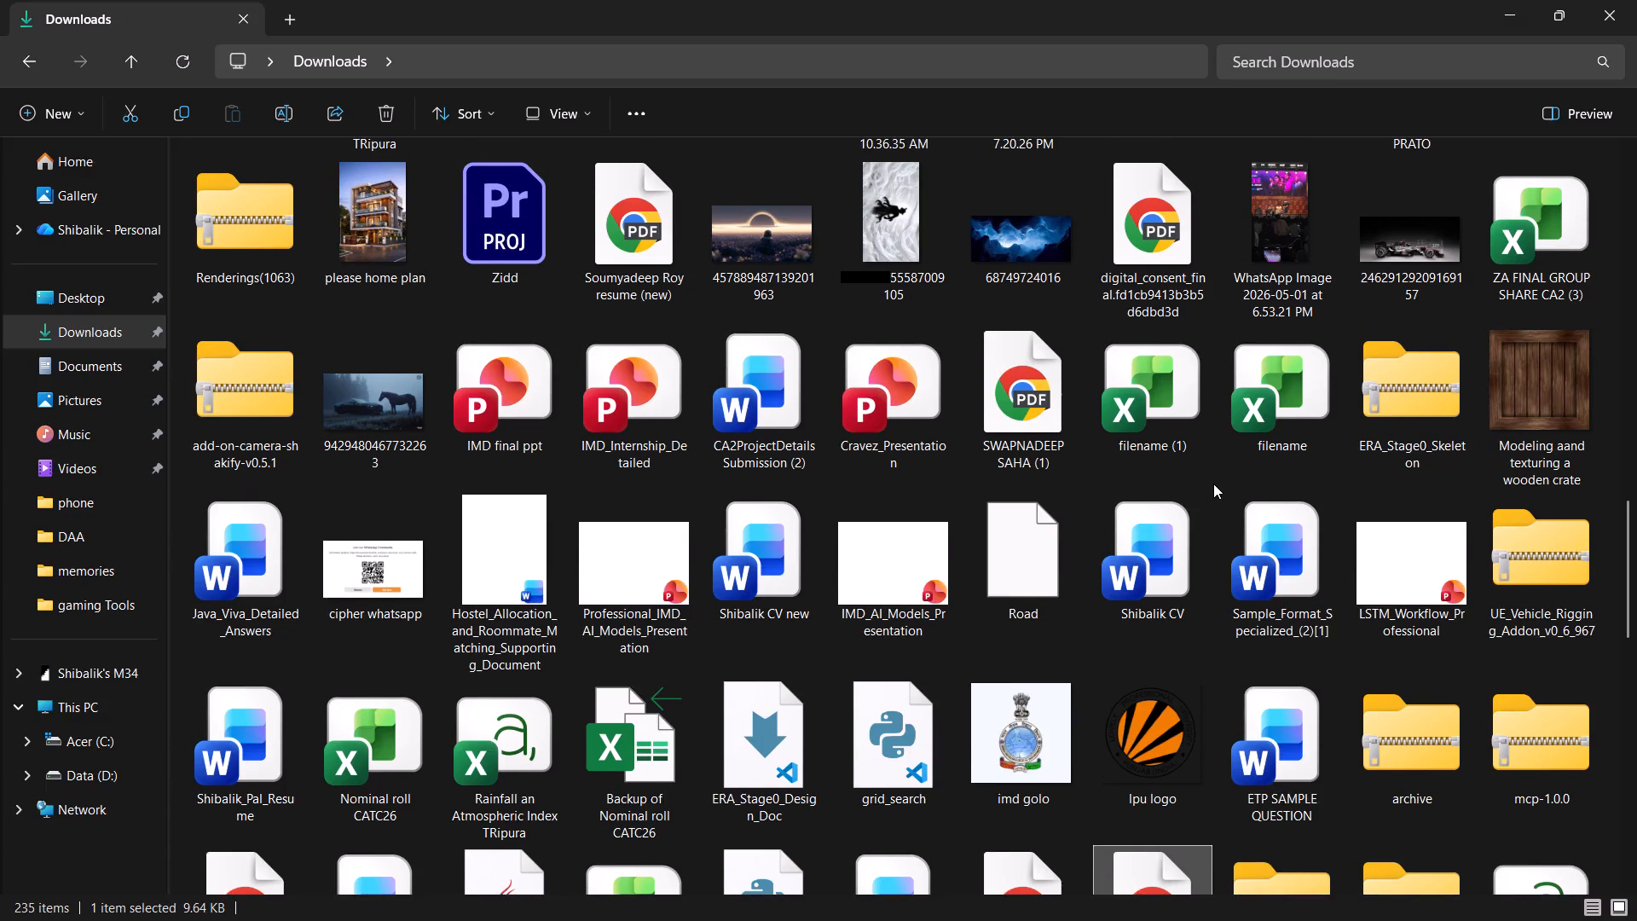
scroll(1213, 484, "up", 1)
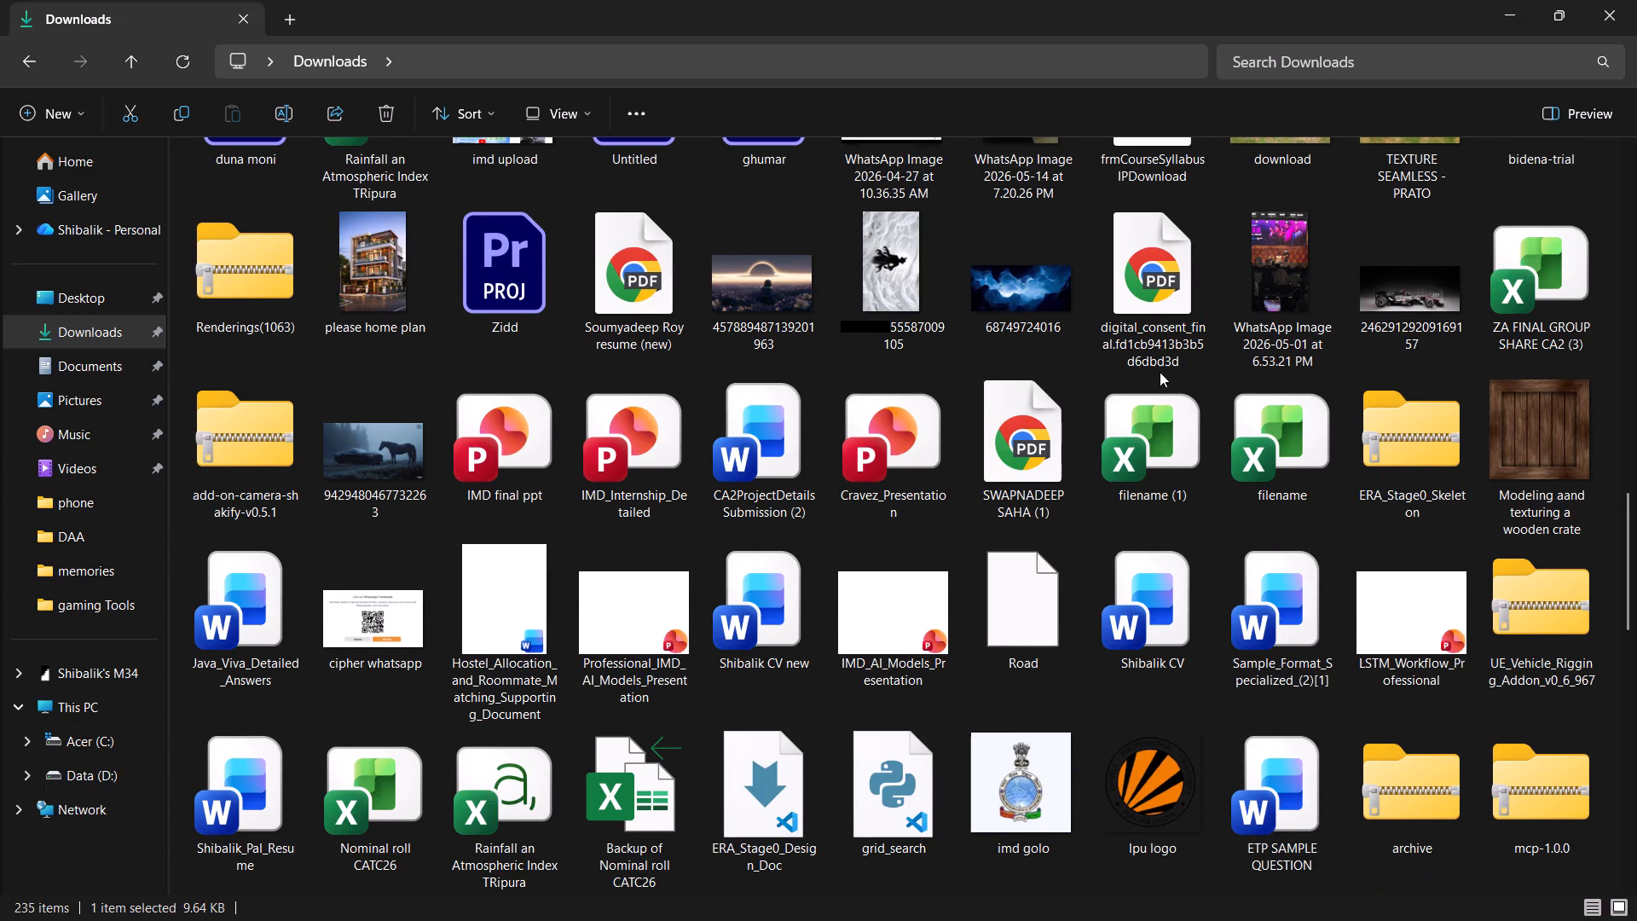
key("space")
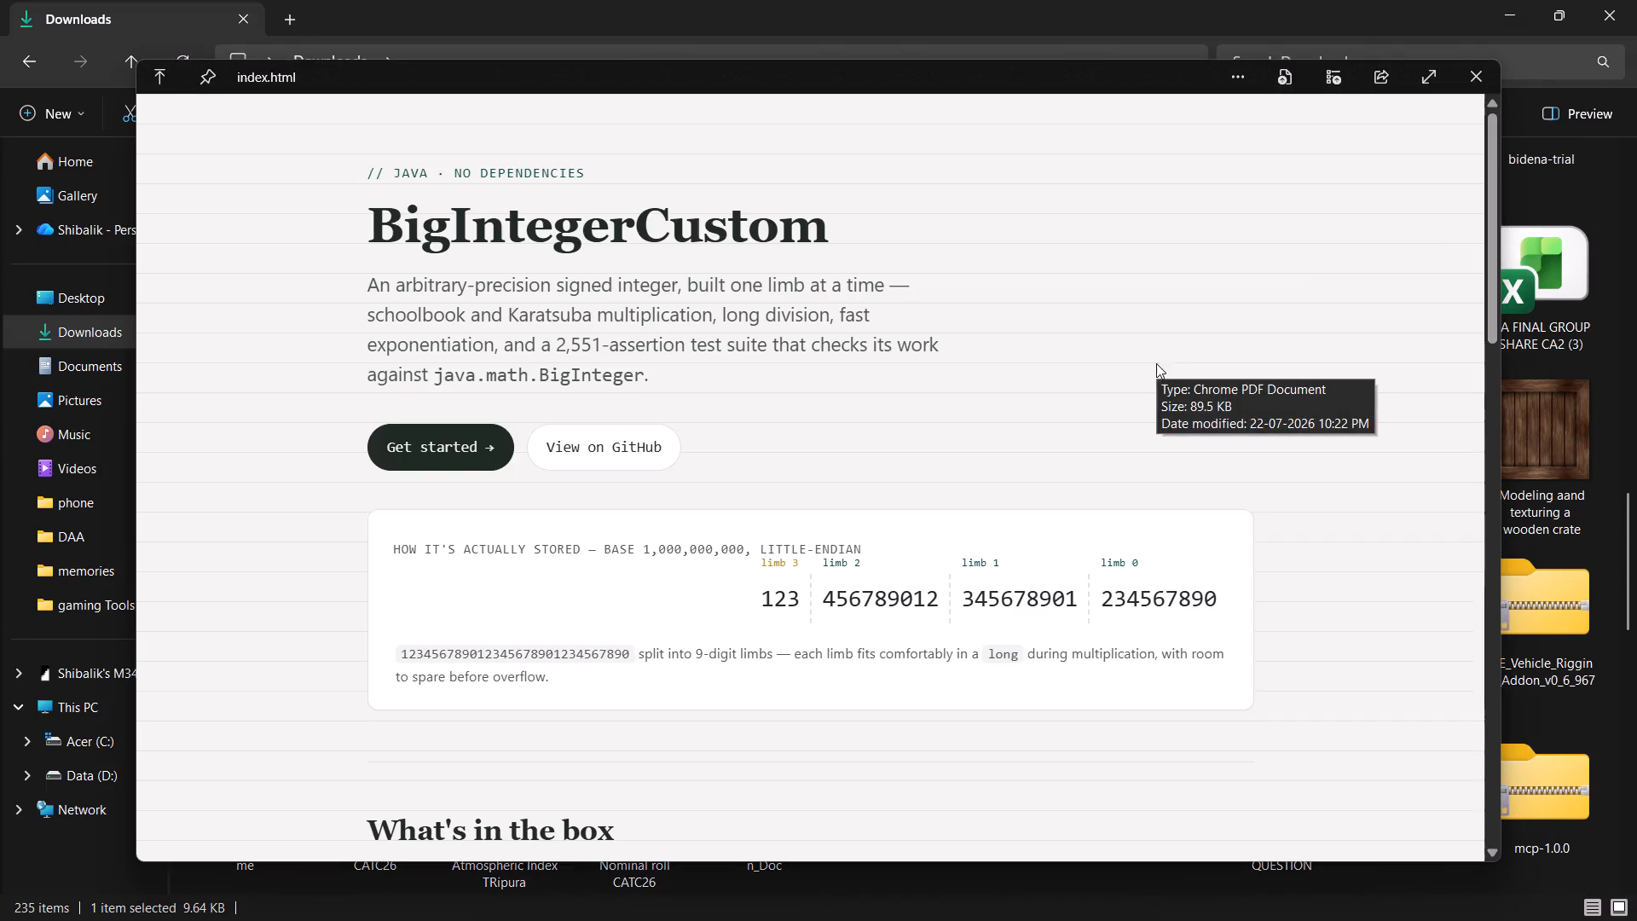
left_click(1484, 84)
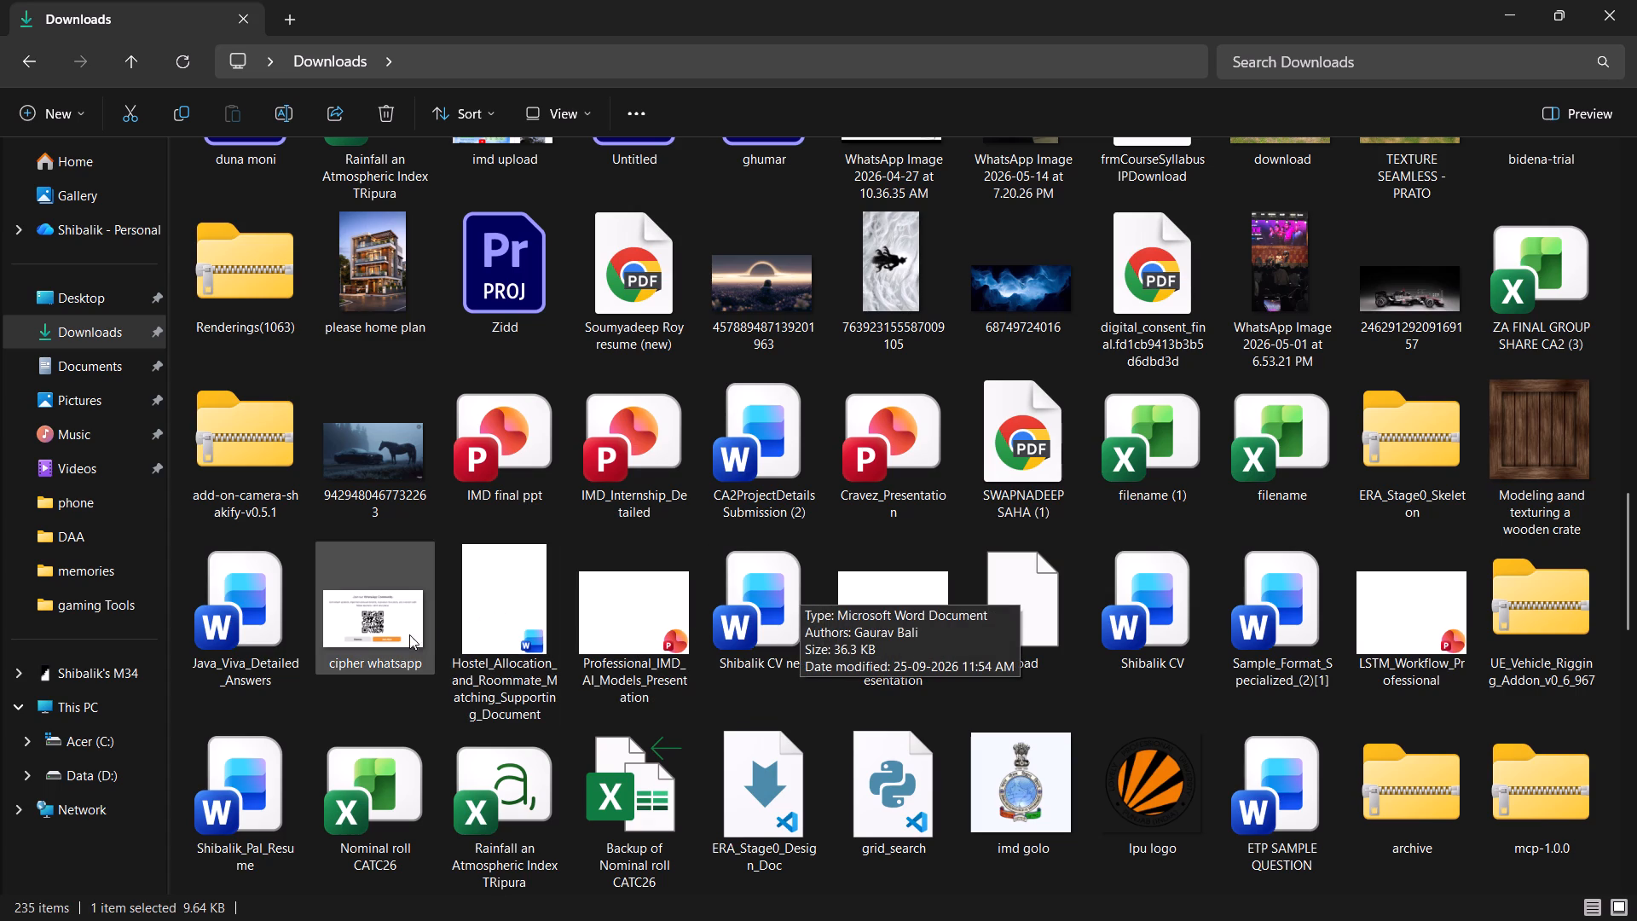
Open the Java_Viva_Detailed_Answers document, skim its contents to check whether it relates to the certificate, and close it.
left_click(286, 640)
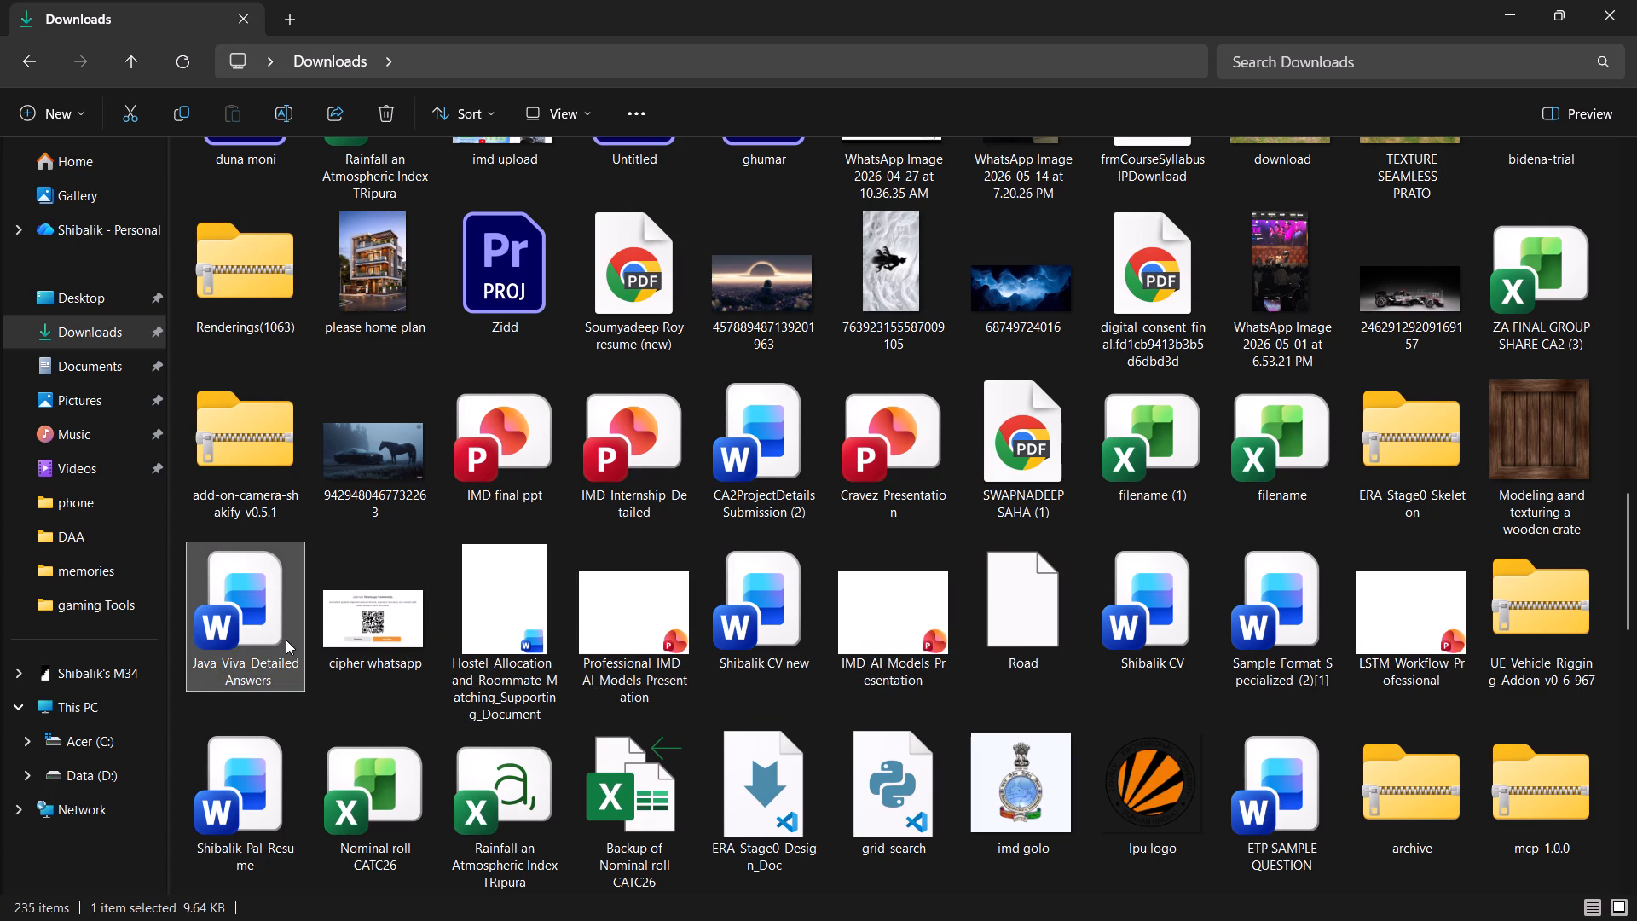
double_click(286, 640)
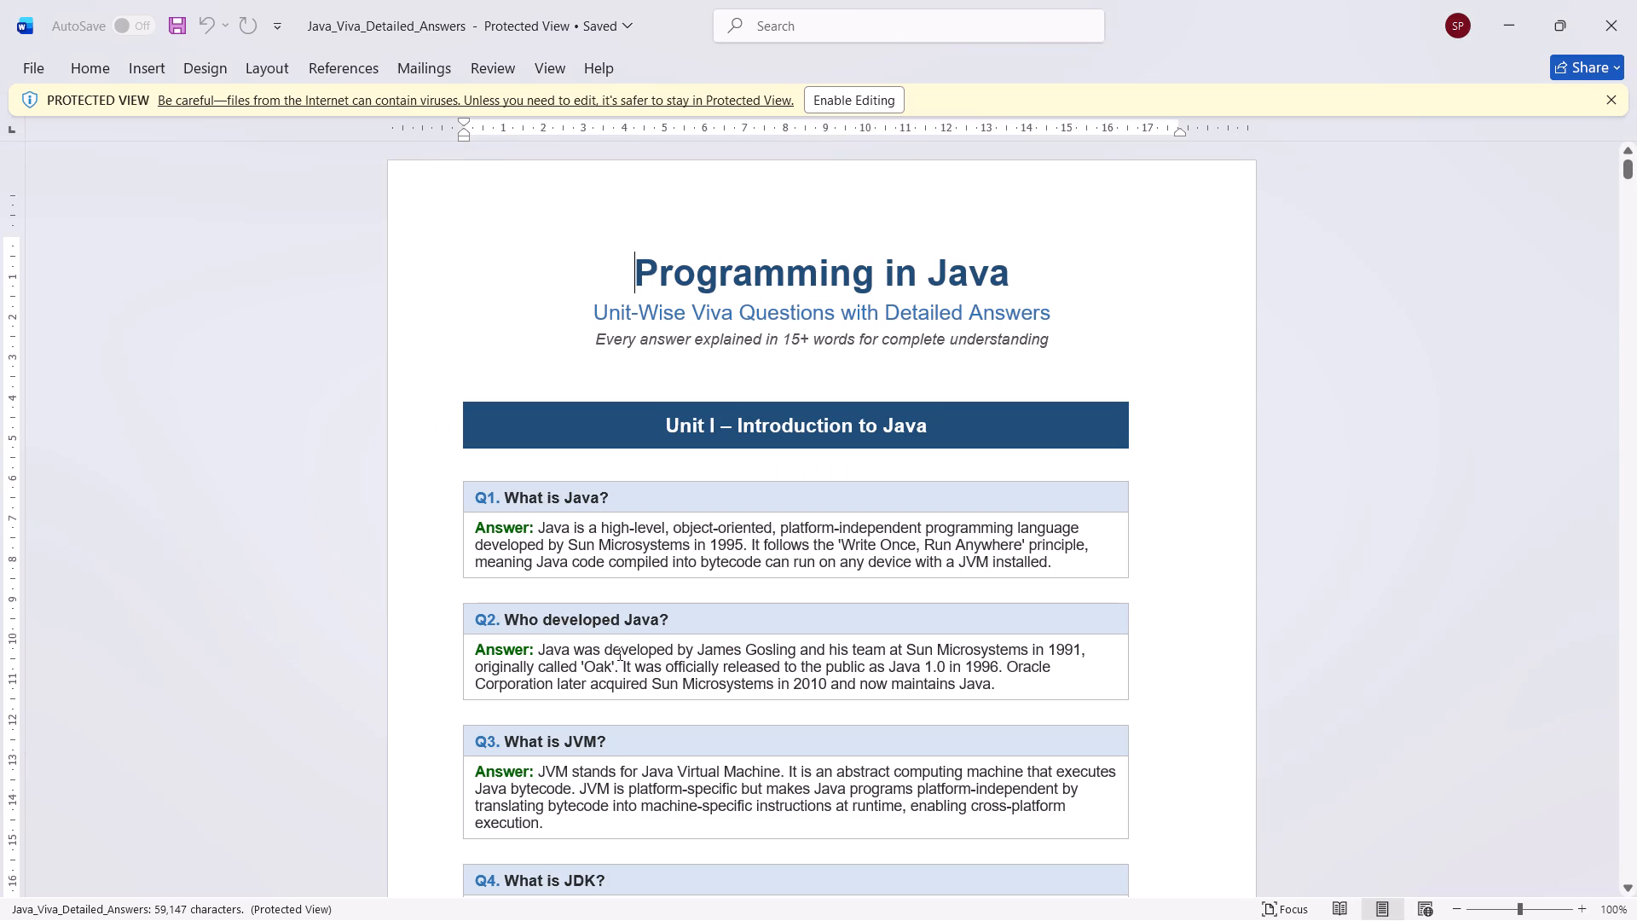
scroll(628, 631, "down", 20)
scroll(628, 631, "down", 20)
scroll(628, 631, "down", 20)
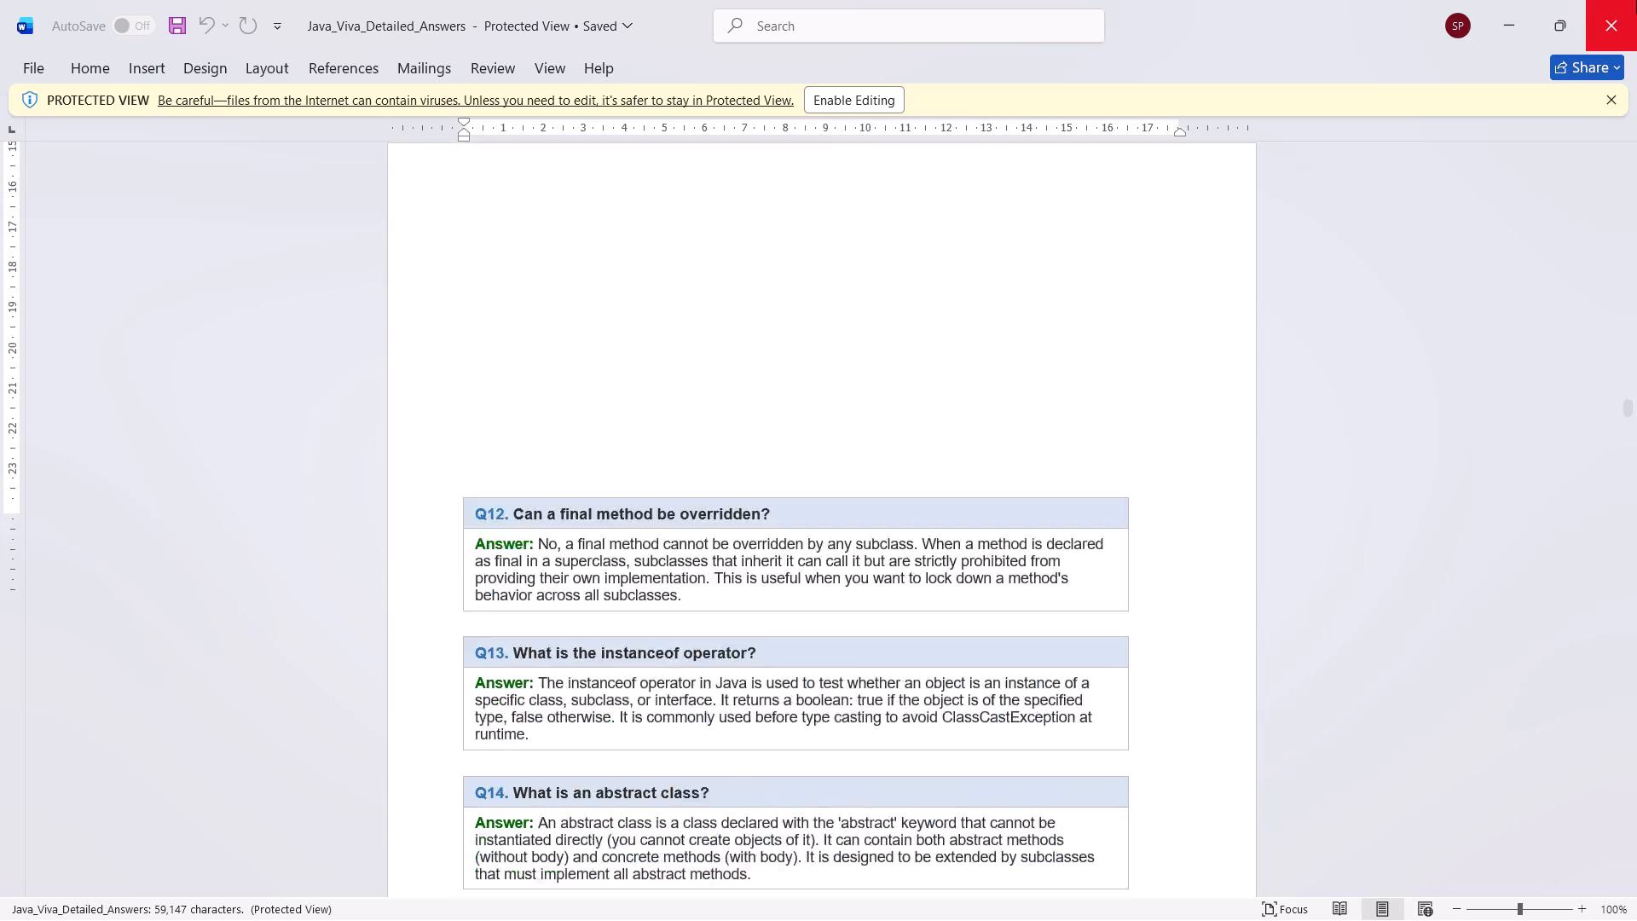
left_click(1636, 0)
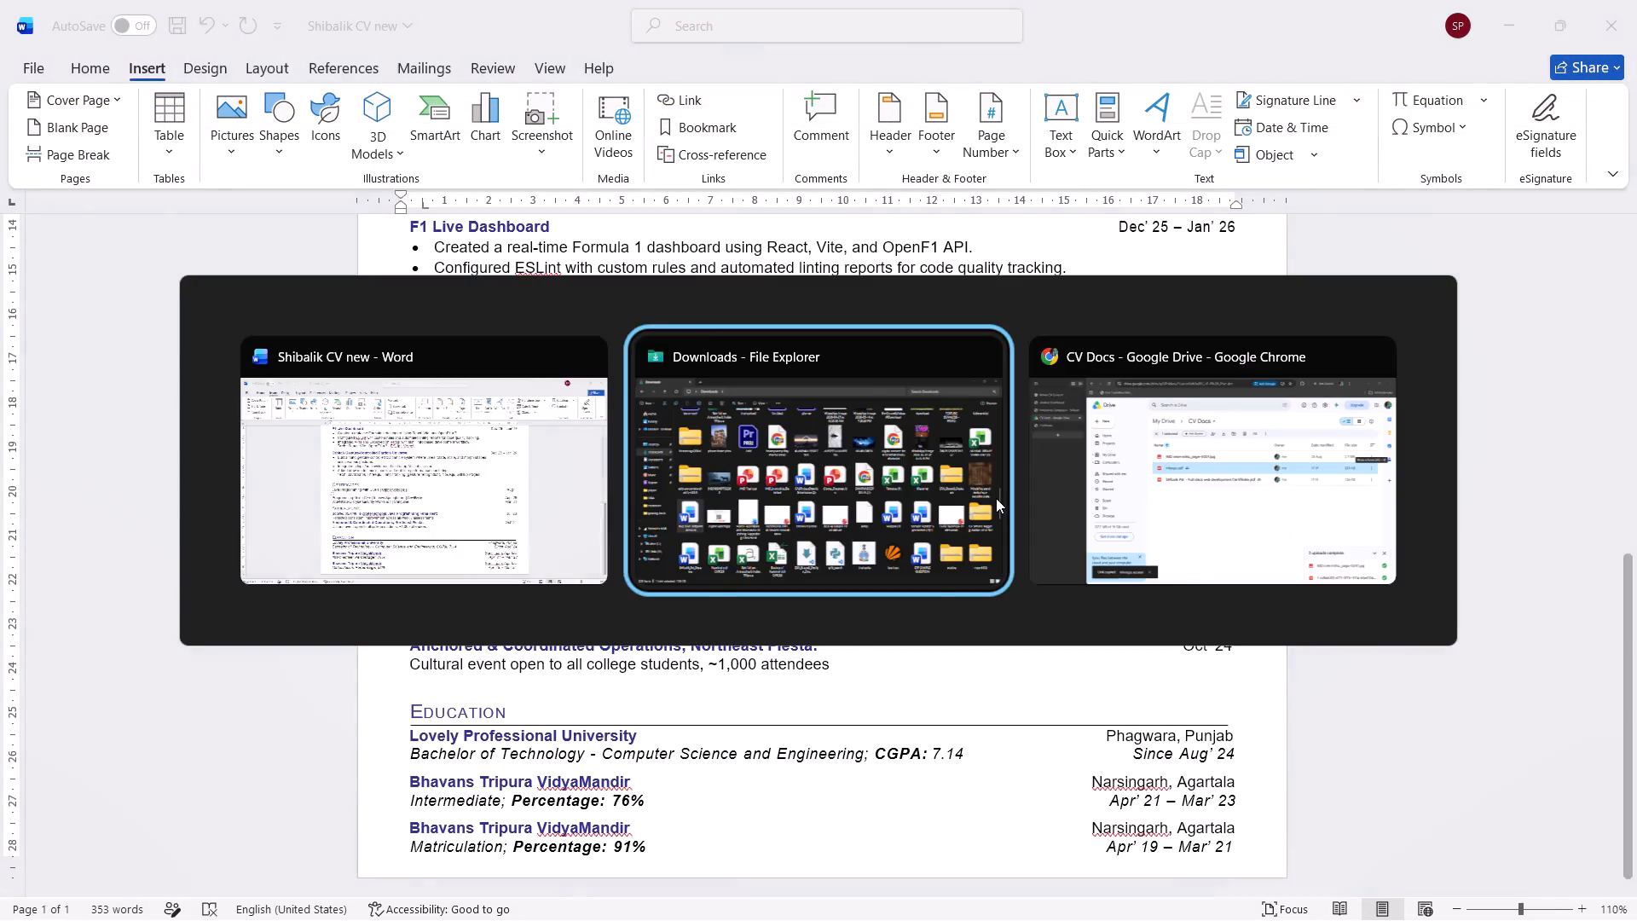
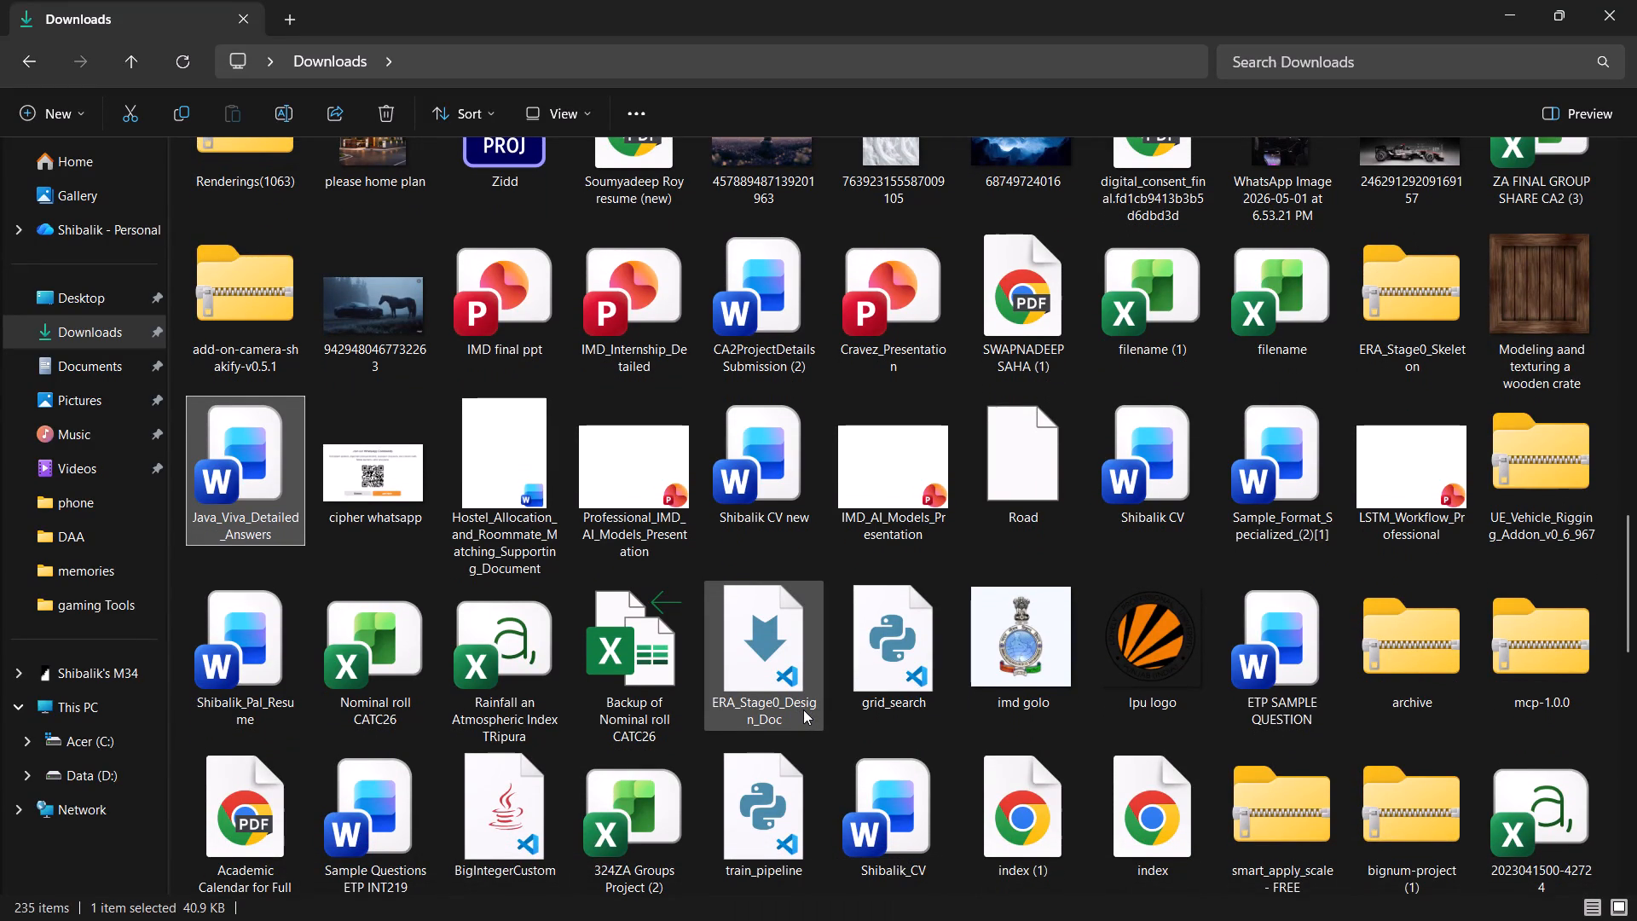
Look through the rest of the Downloads folder, down to the oldest files and folders, for the Java Programming certificate.
scroll(803, 710, "down", 1)
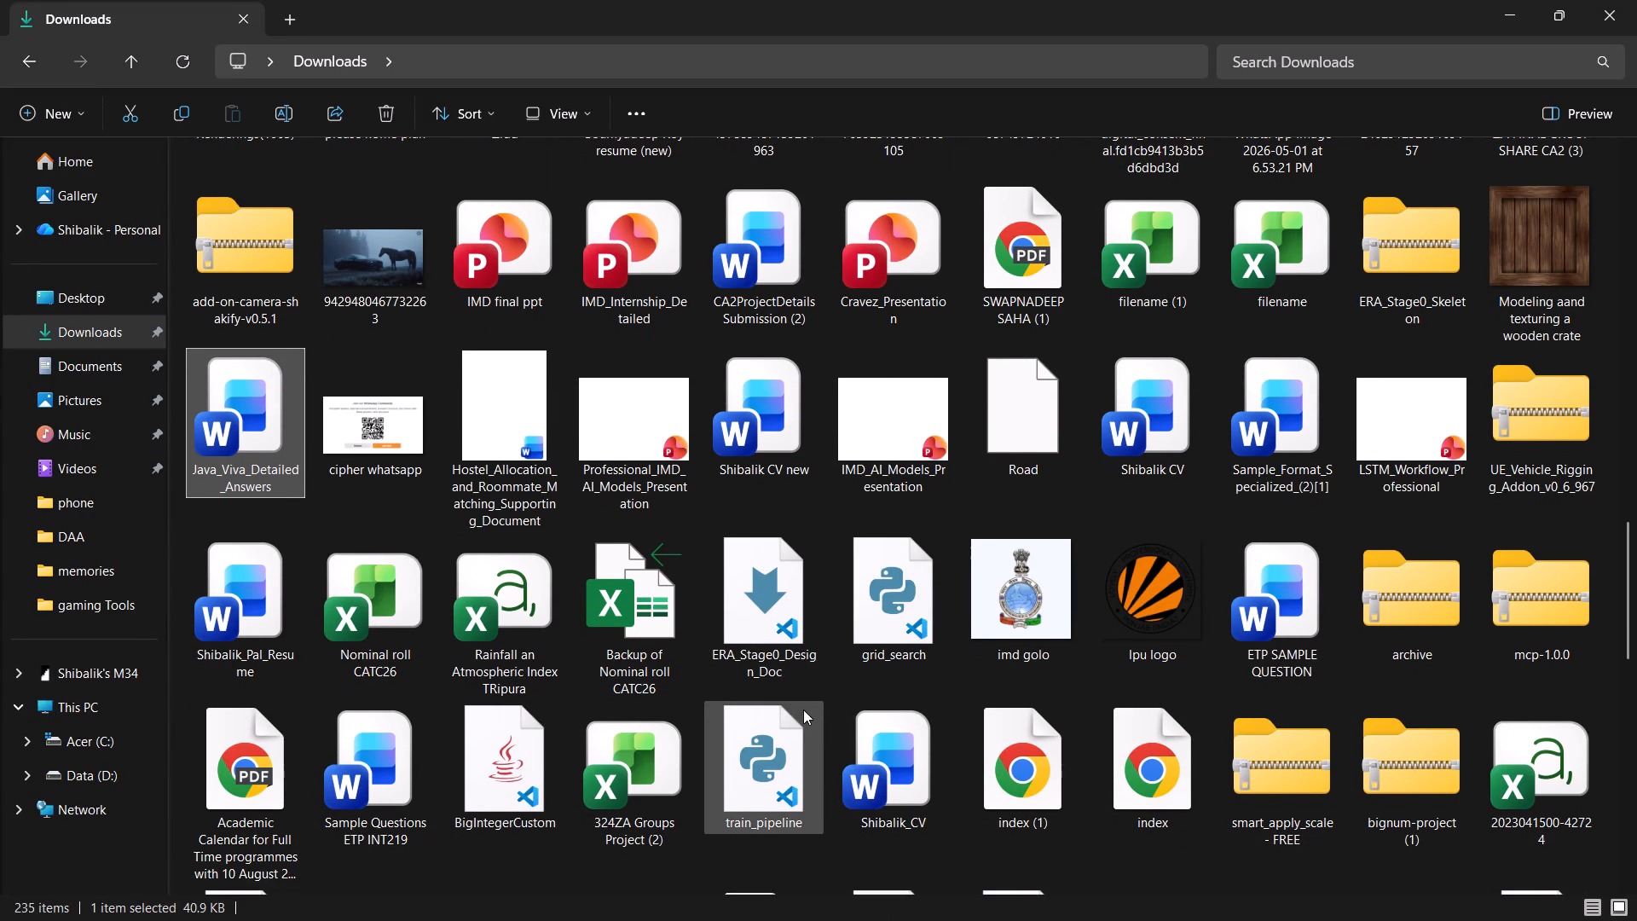
scroll(803, 710, "down", 1)
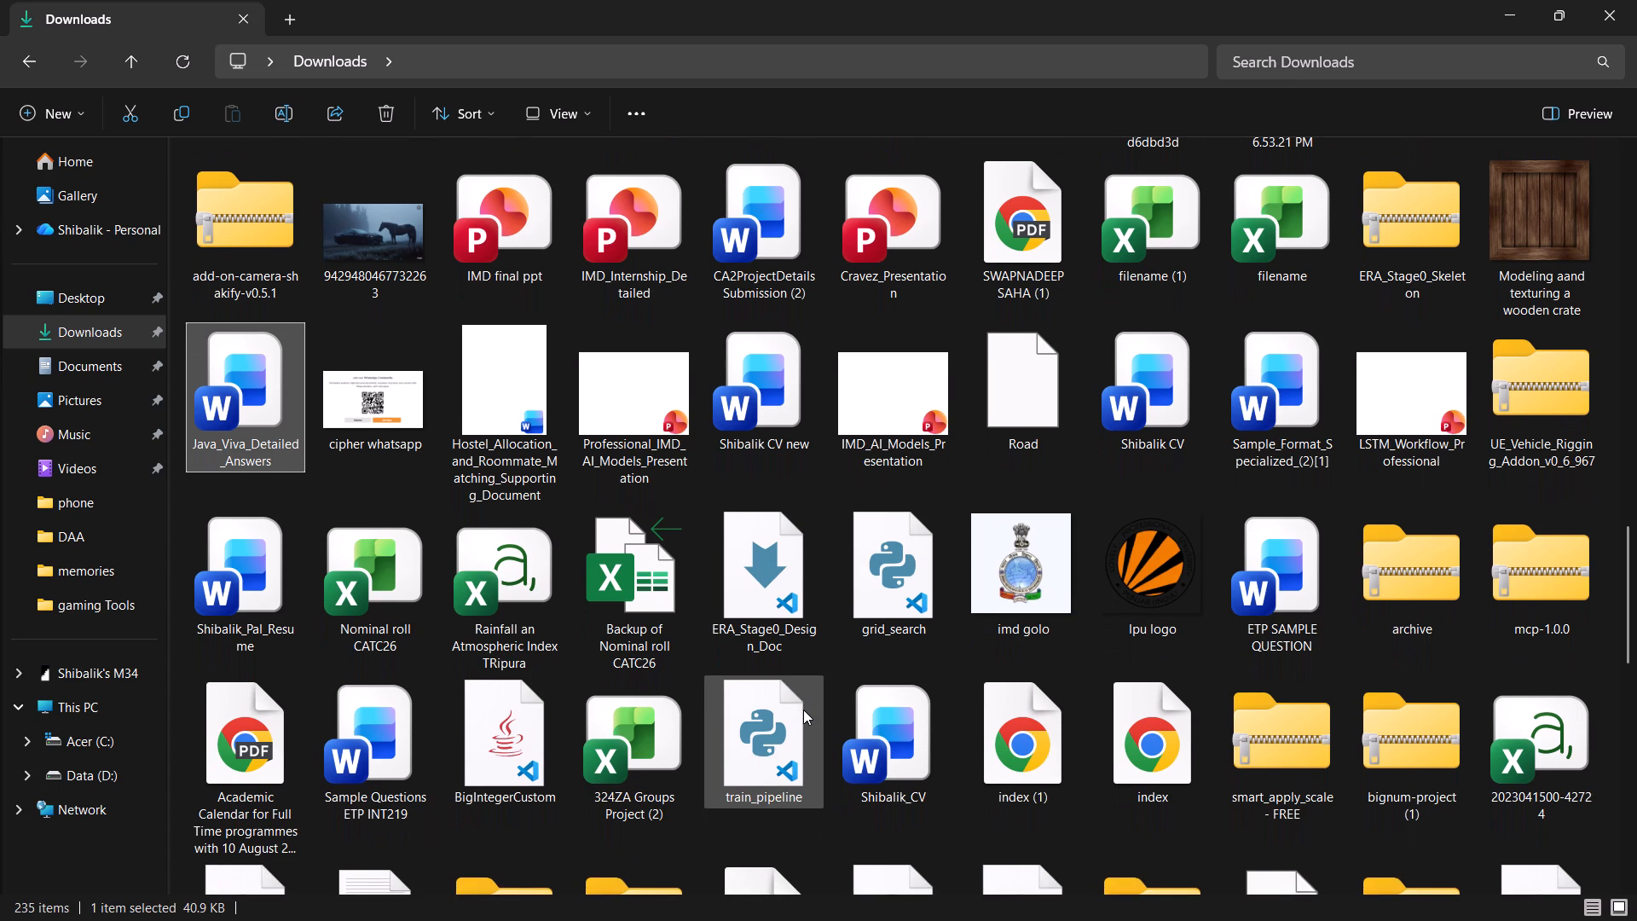
scroll(803, 710, "down", 1)
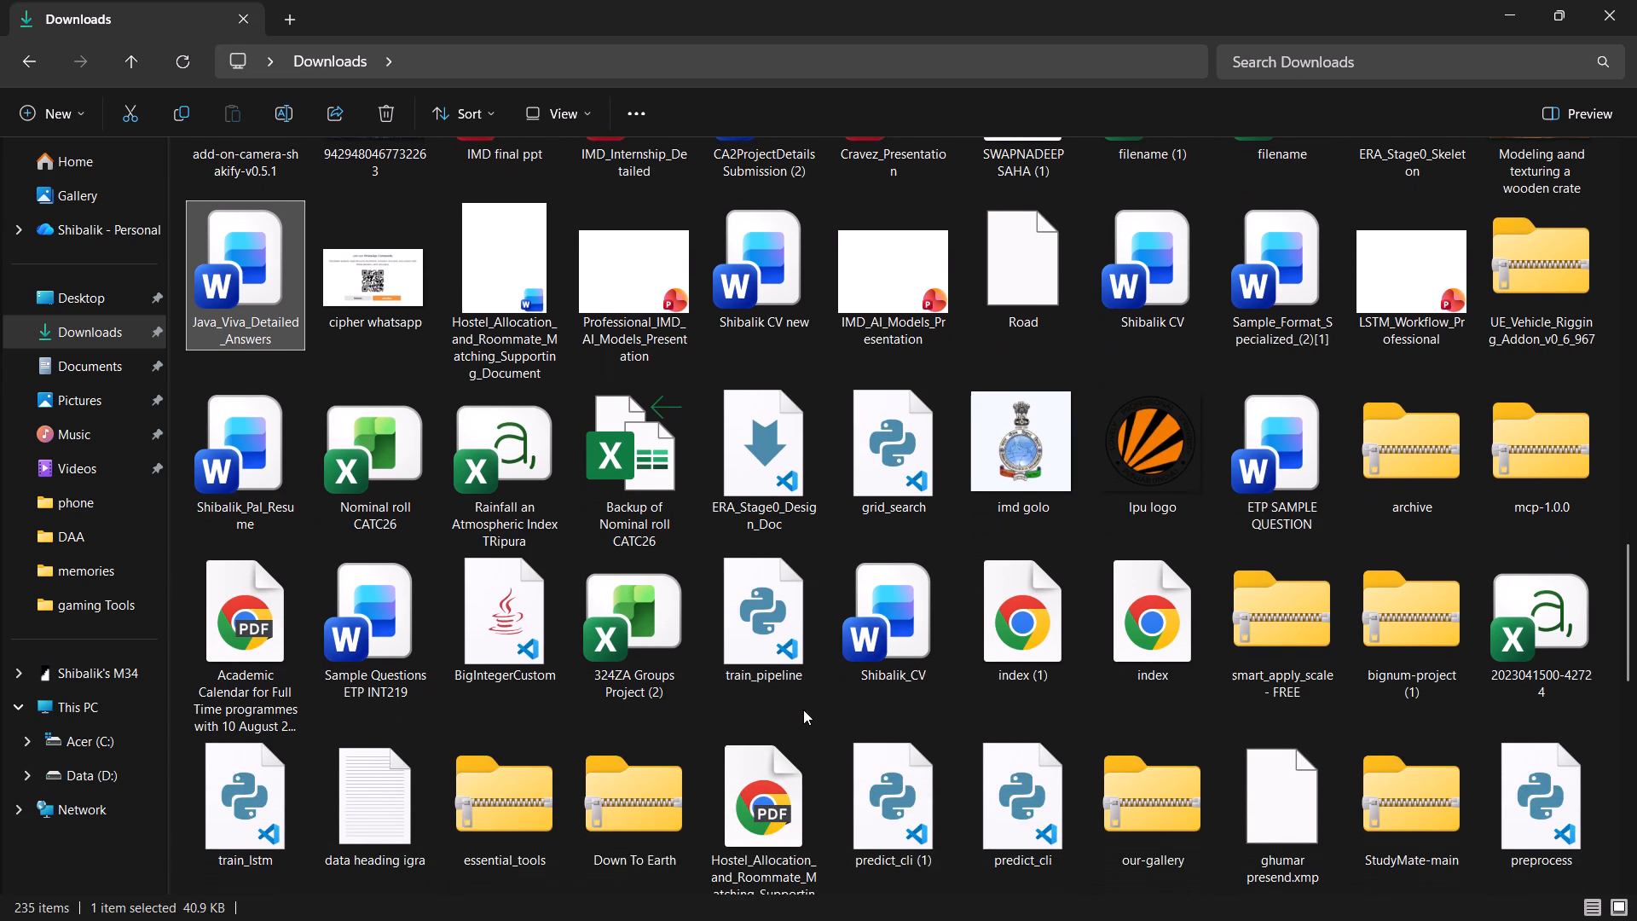
scroll(803, 710, "down", 2)
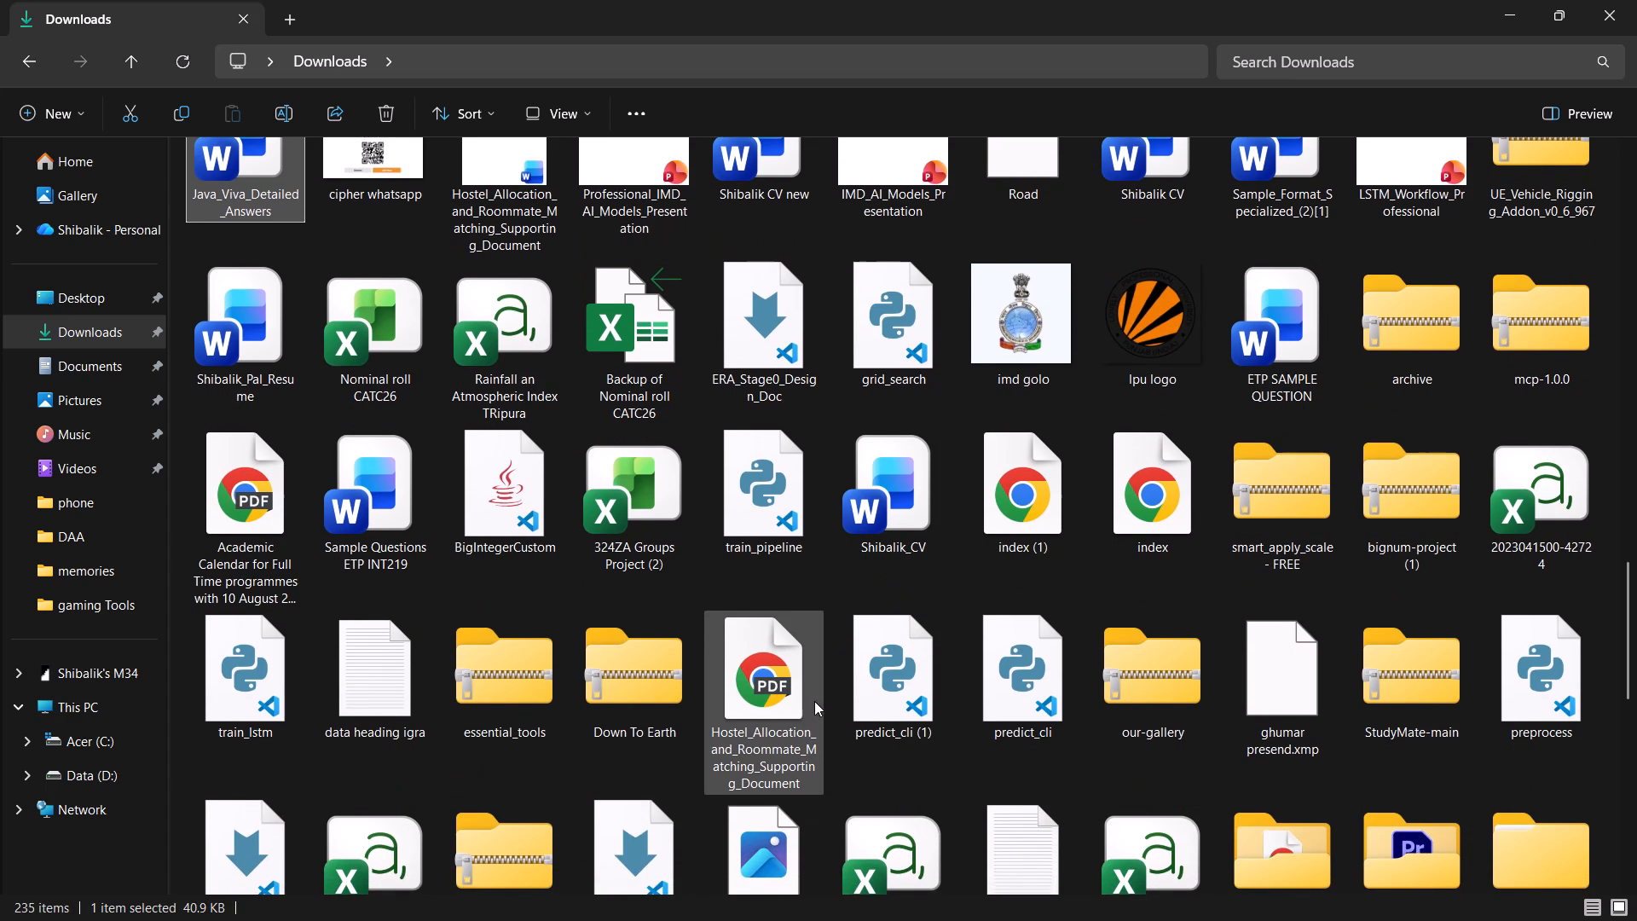
scroll(826, 693, "down", 1)
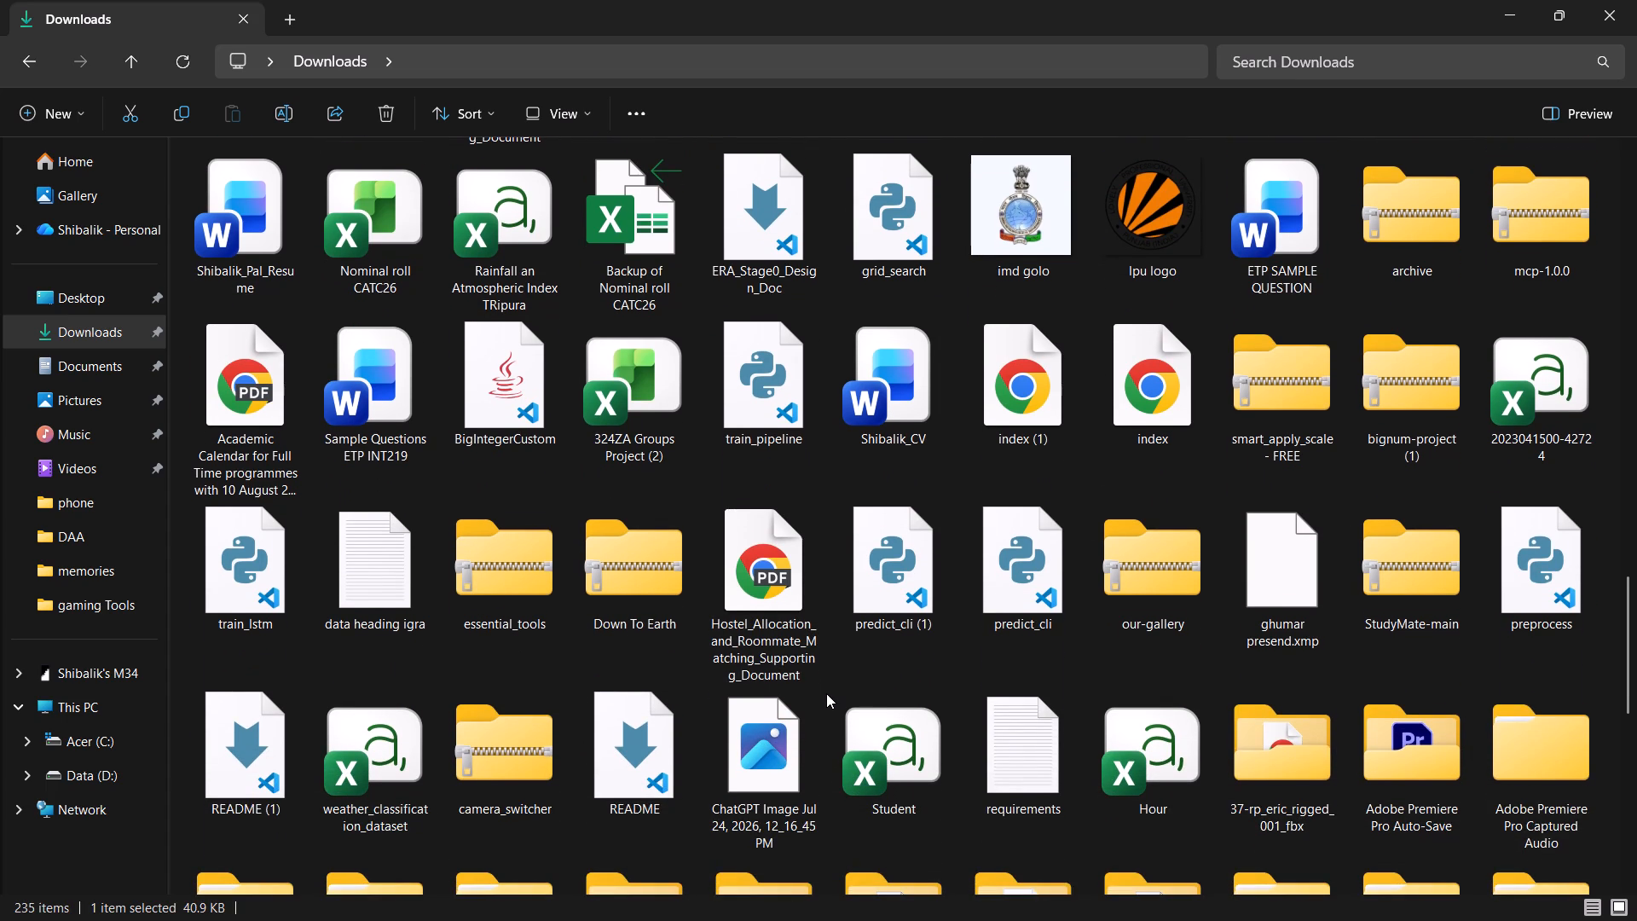
scroll(826, 693, "down", 2)
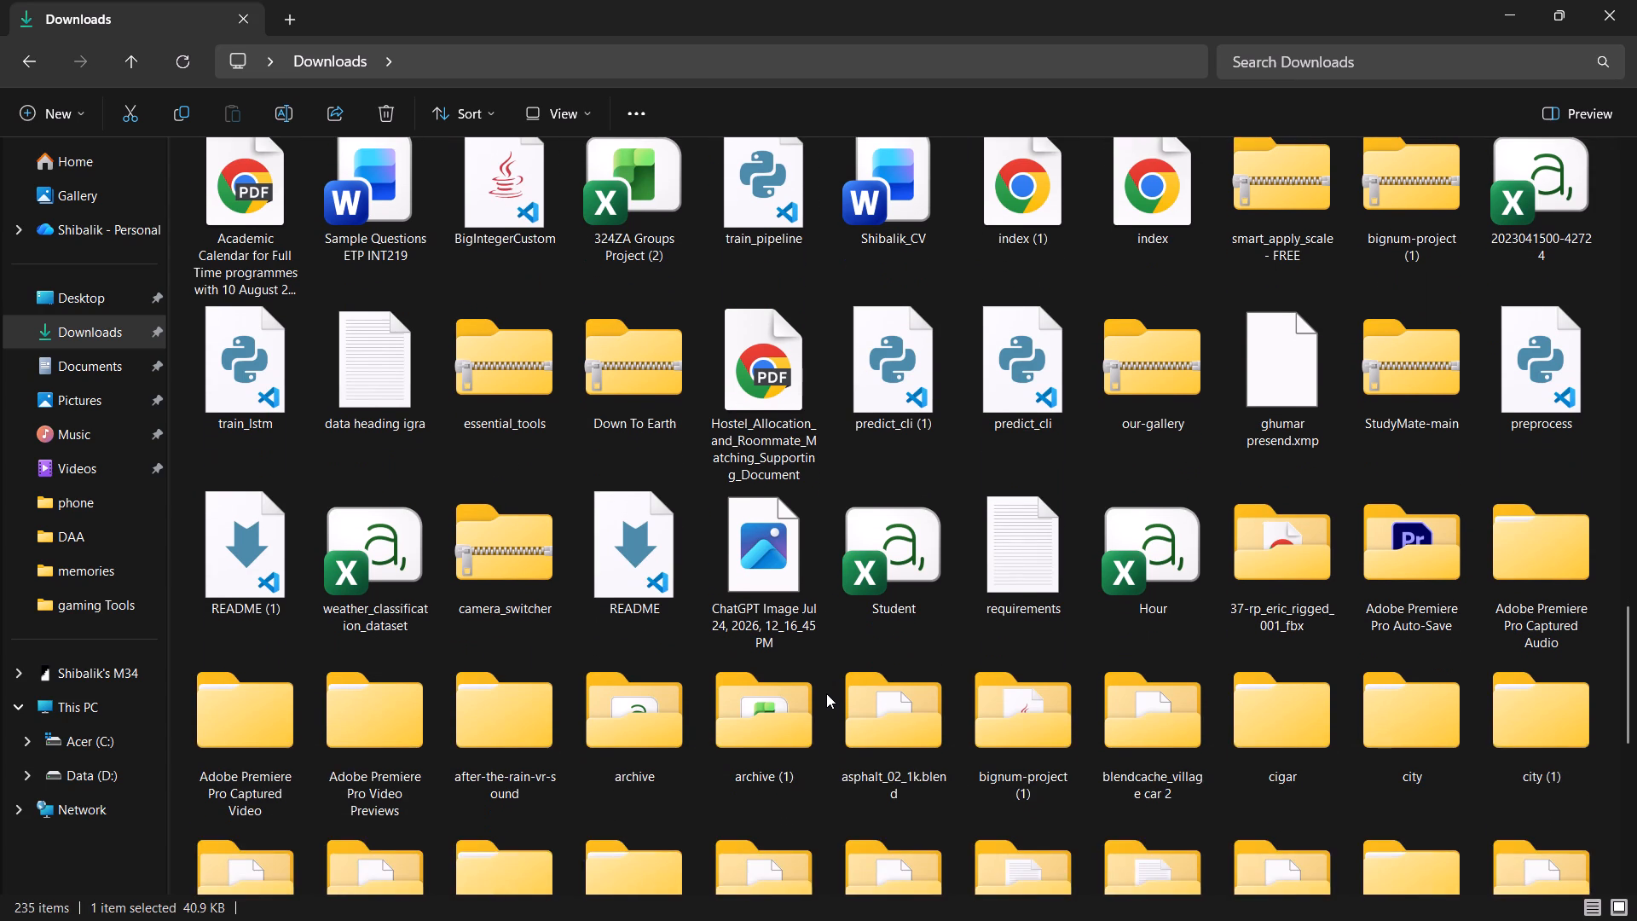
scroll(826, 693, "down", 4)
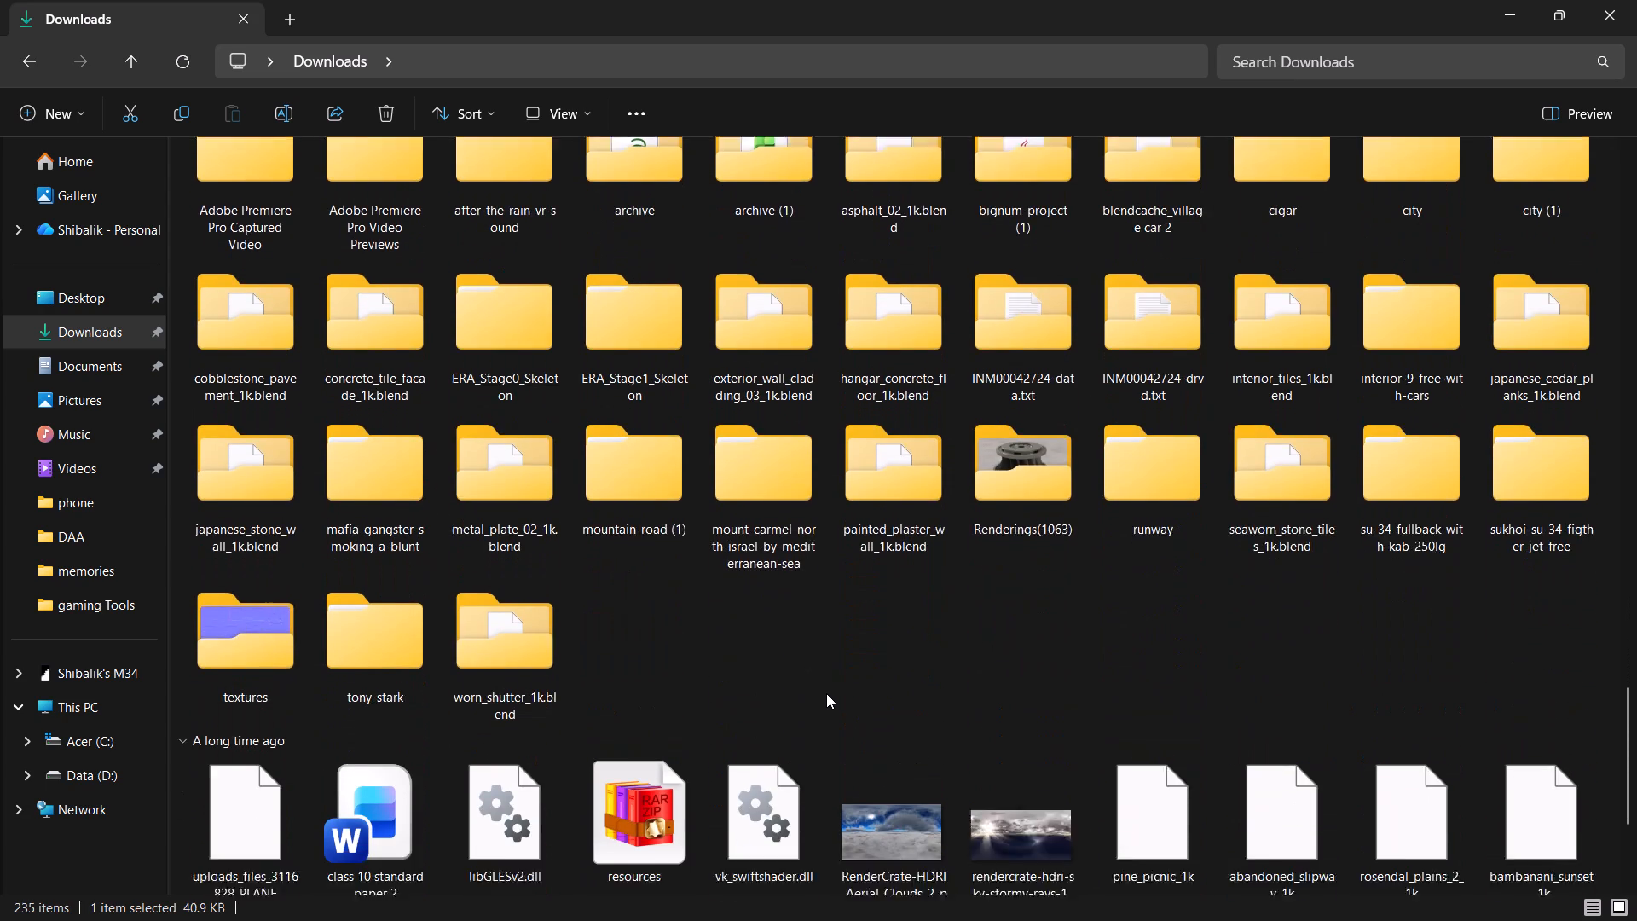
scroll(826, 693, "down", 2)
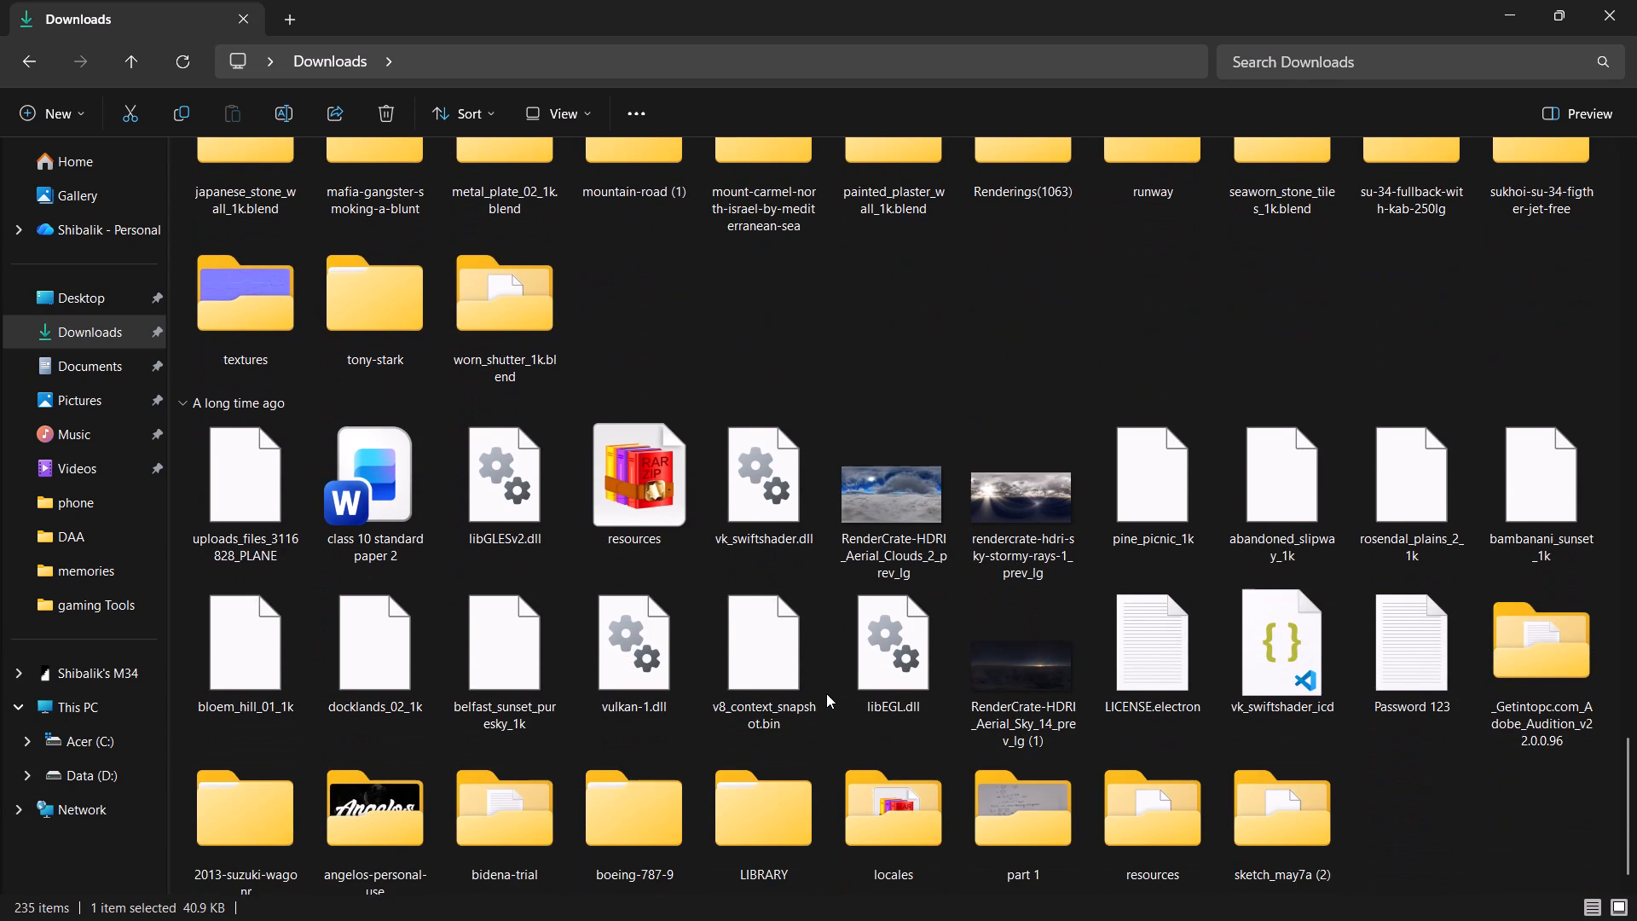
scroll(826, 693, "down", 5)
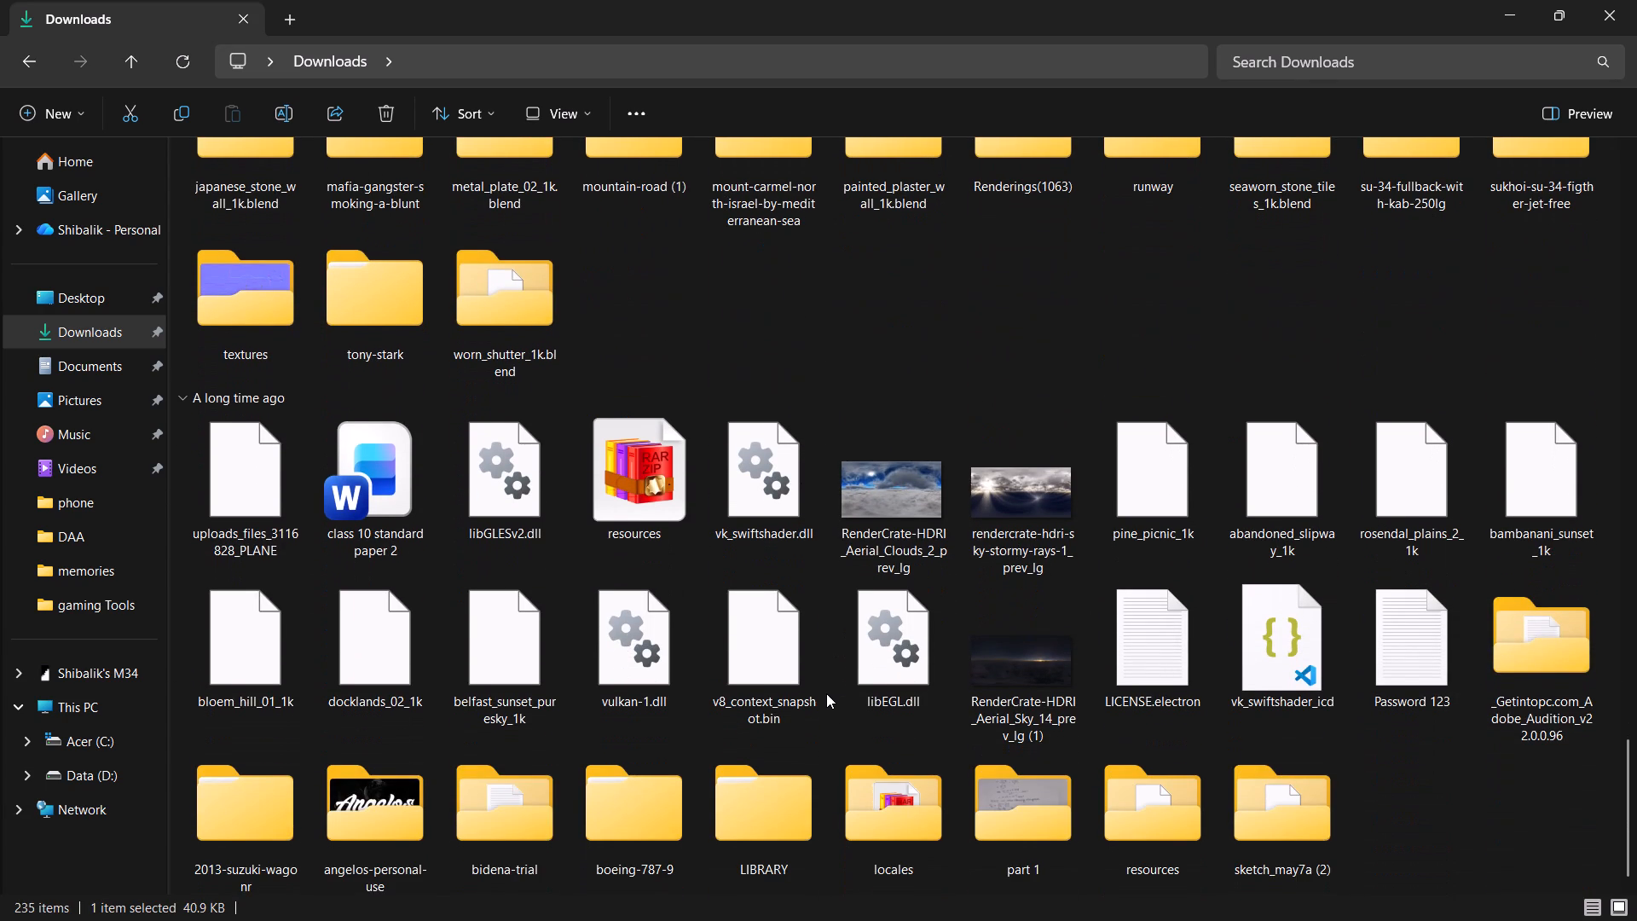
scroll(826, 693, "down", 4)
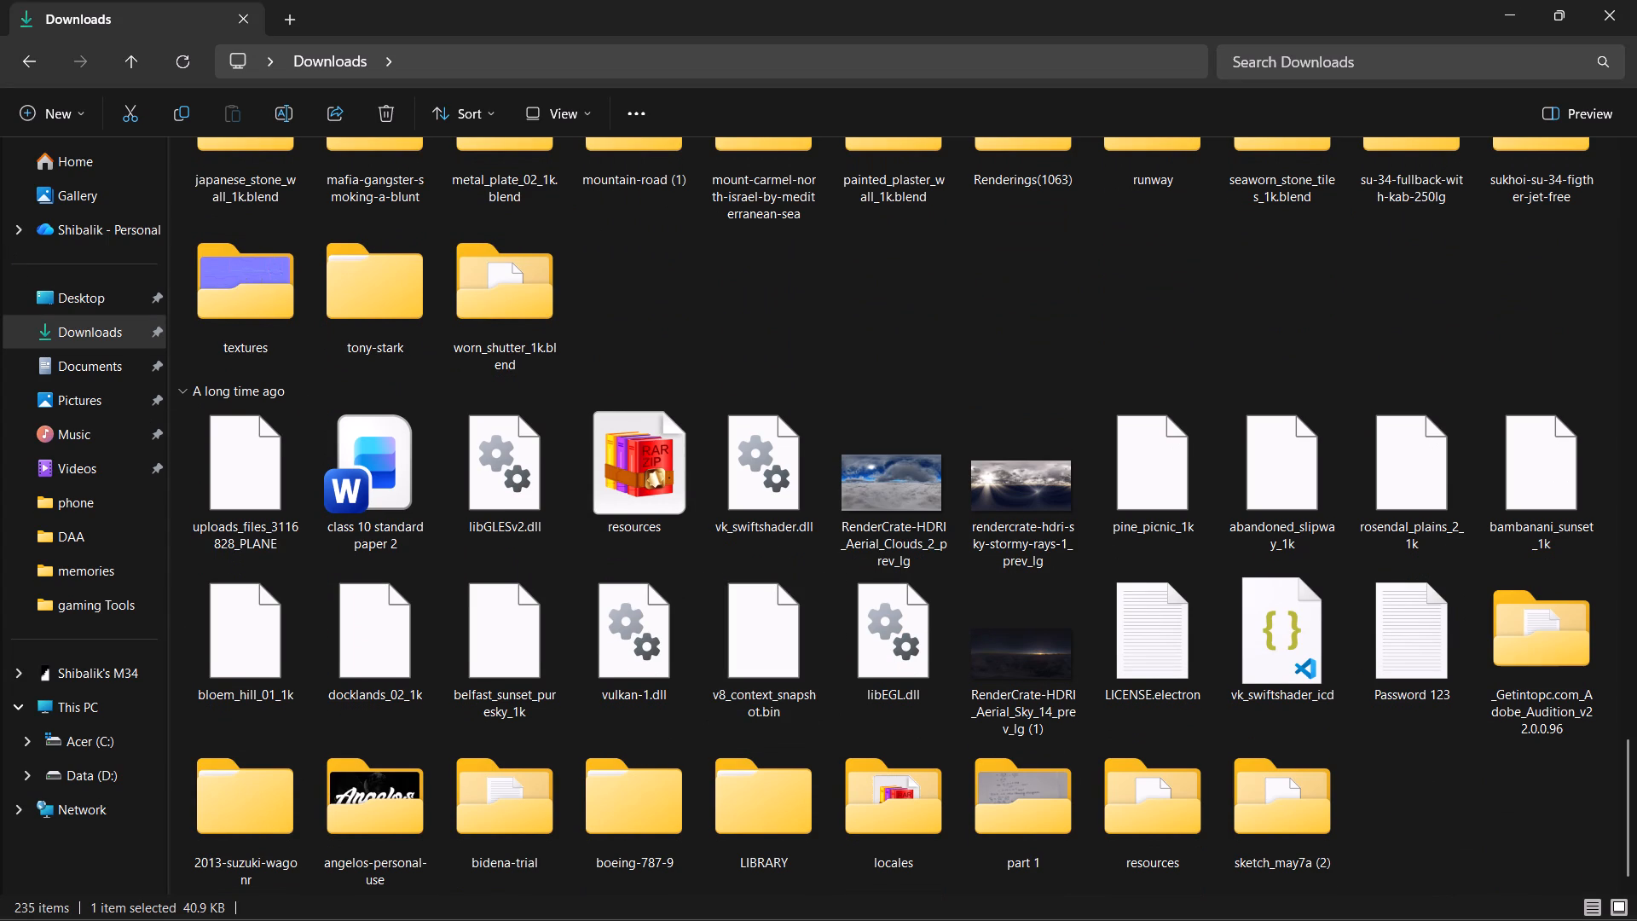
Look through the Downloads folder again from the most recent files into the Earlier this year group for the Java Programming certificate.
scroll(1072, 571, "up", 12)
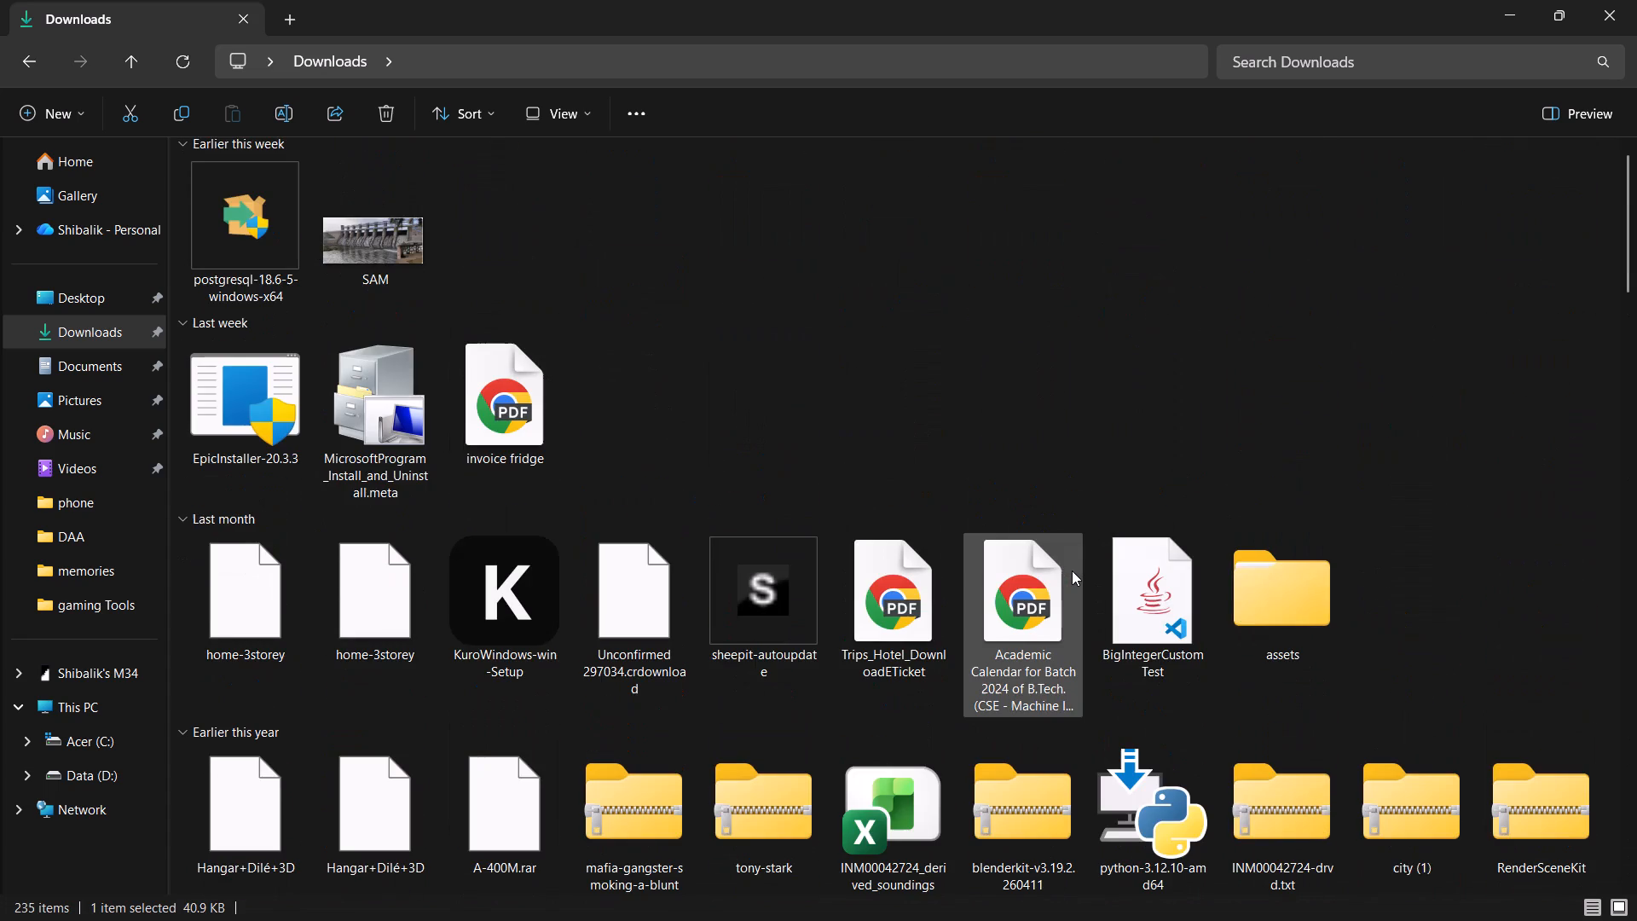
scroll(1072, 571, "down", 1)
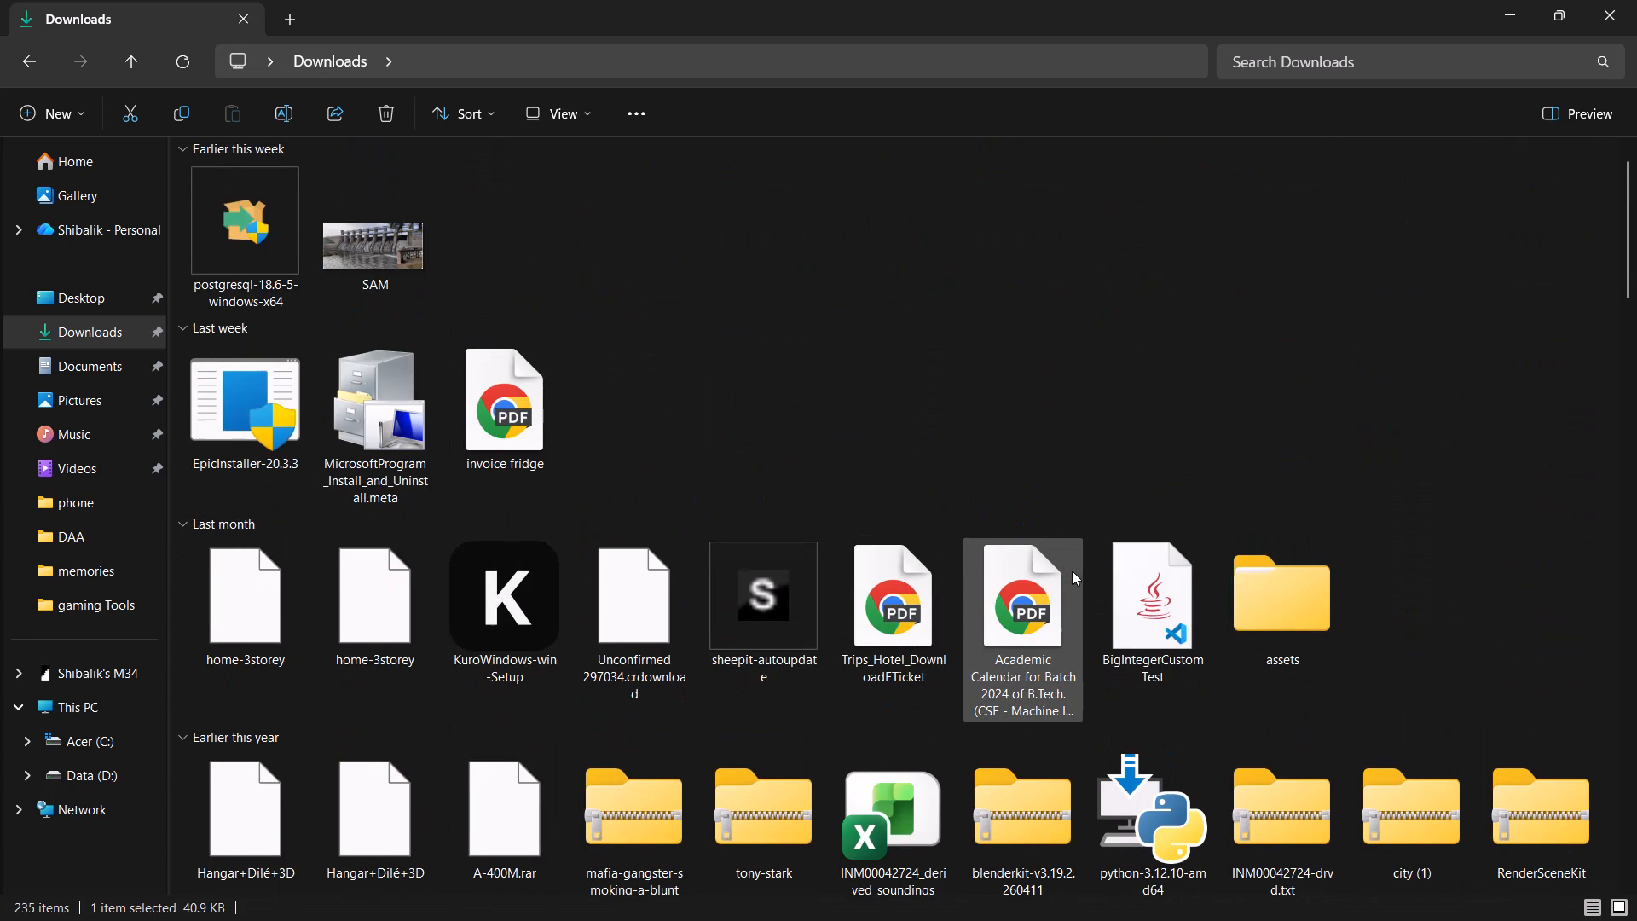
scroll(1072, 571, "down", 1)
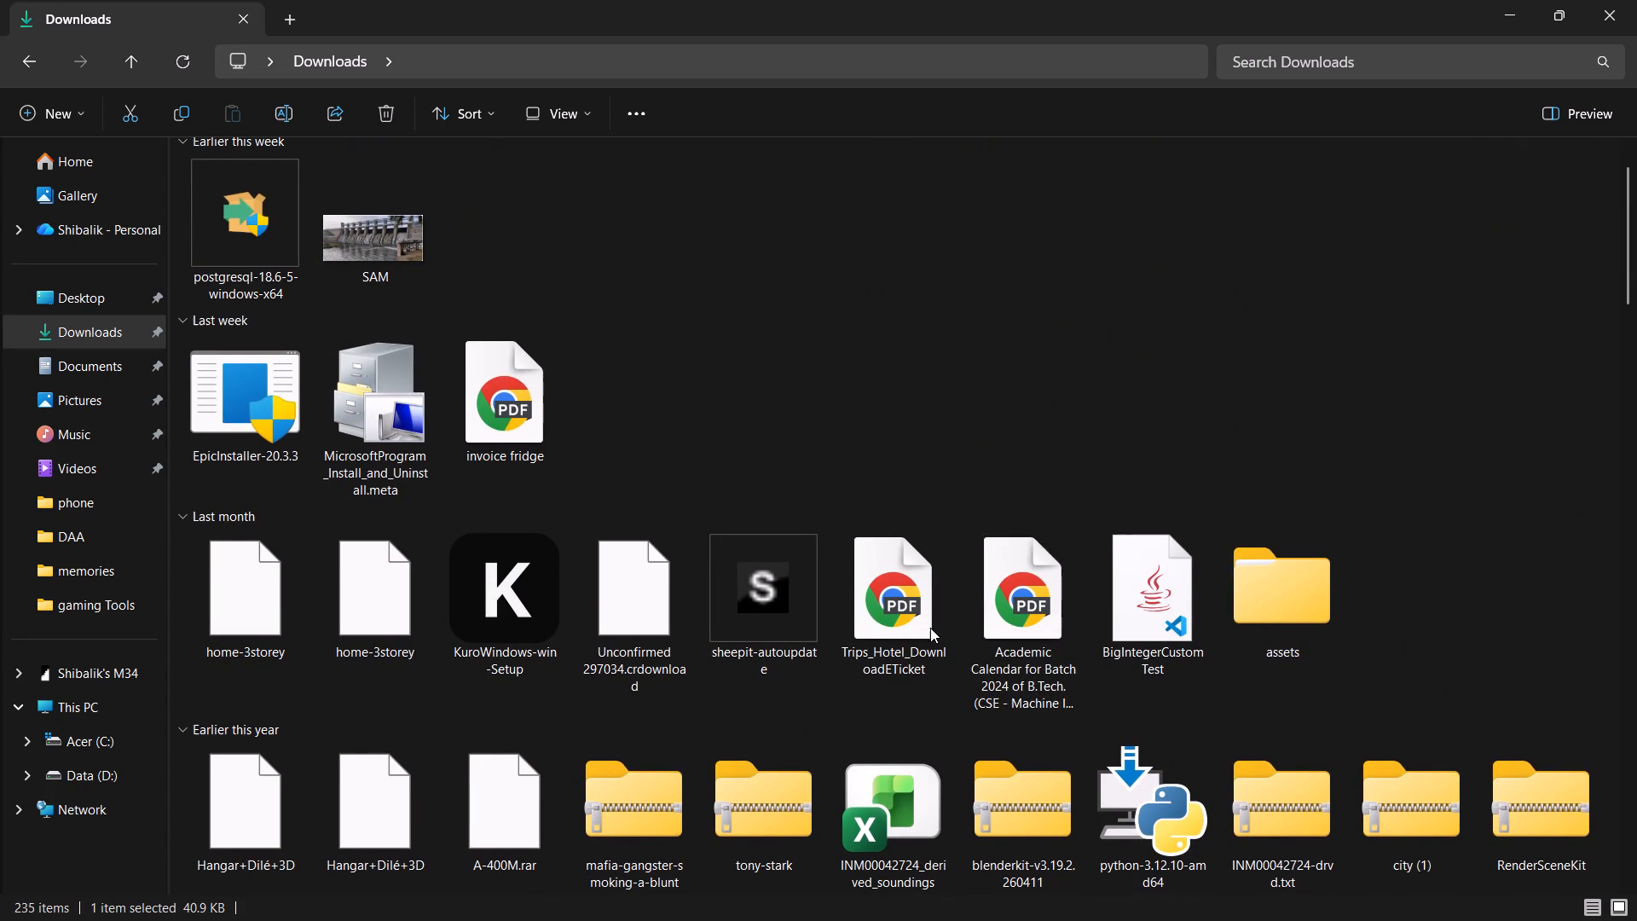
scroll(958, 639, "down", 1)
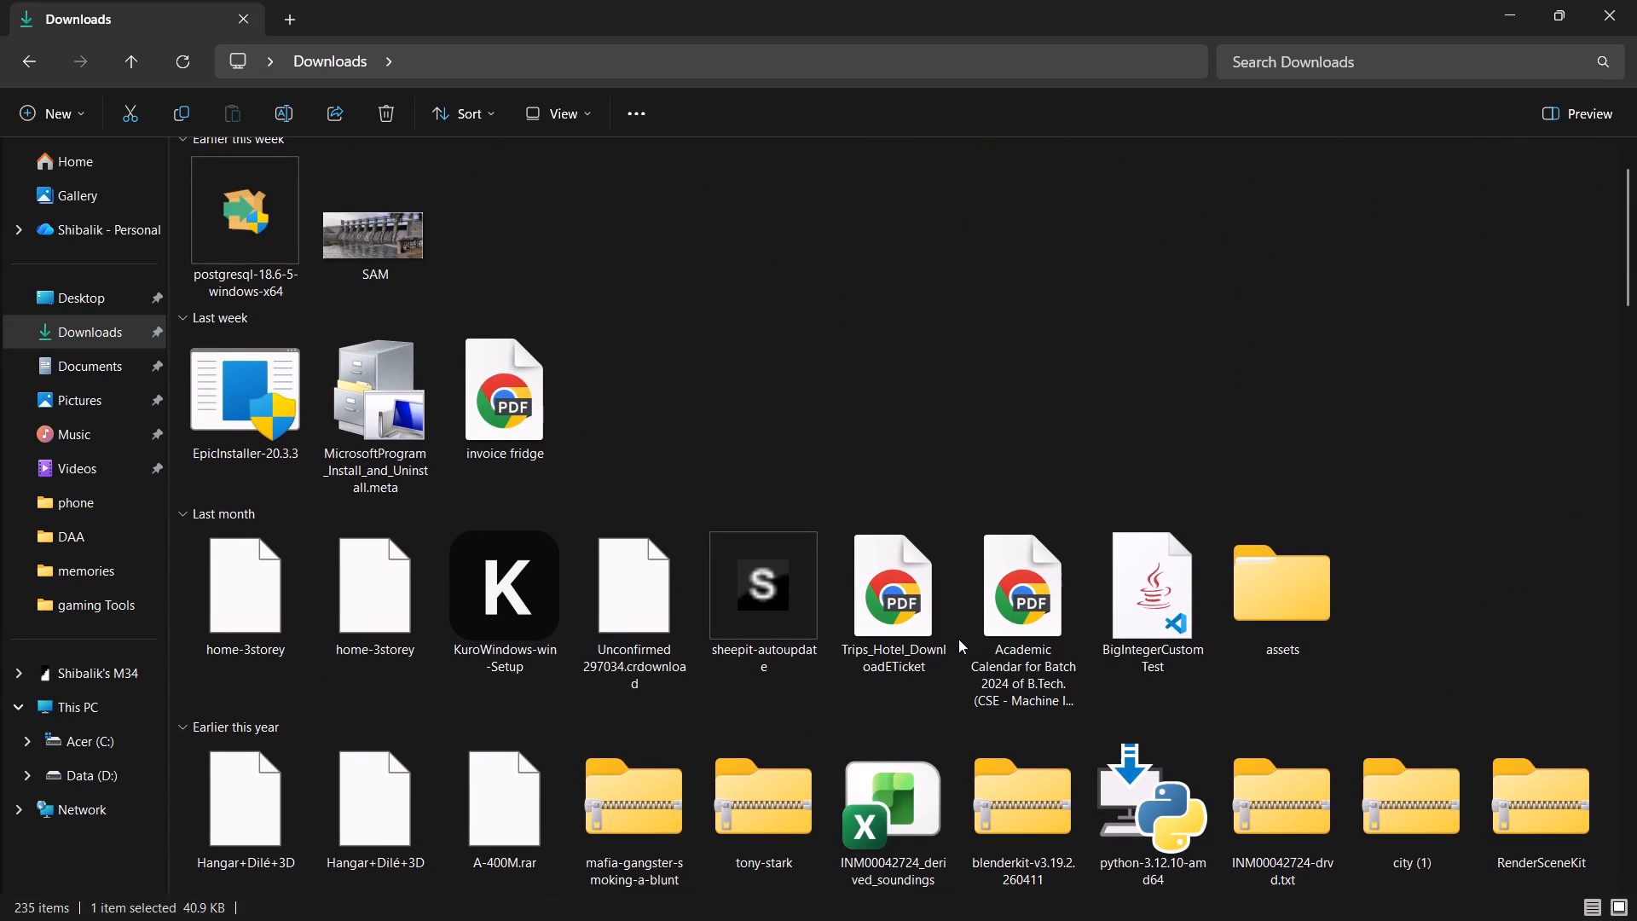
scroll(958, 639, "down", 3)
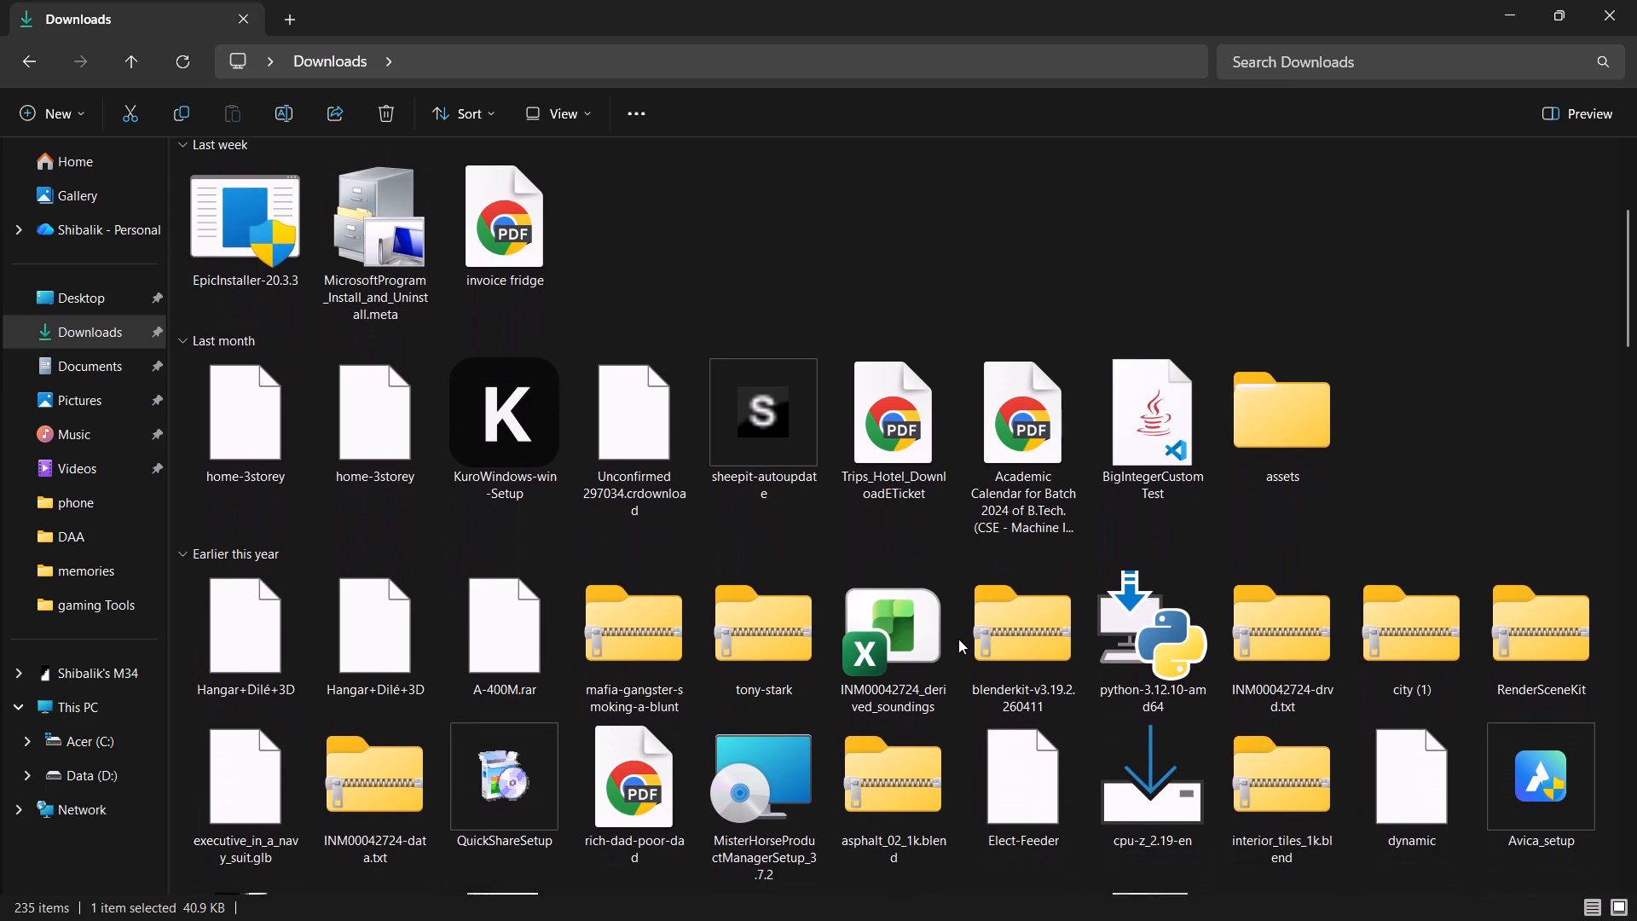
scroll(958, 639, "down", 2)
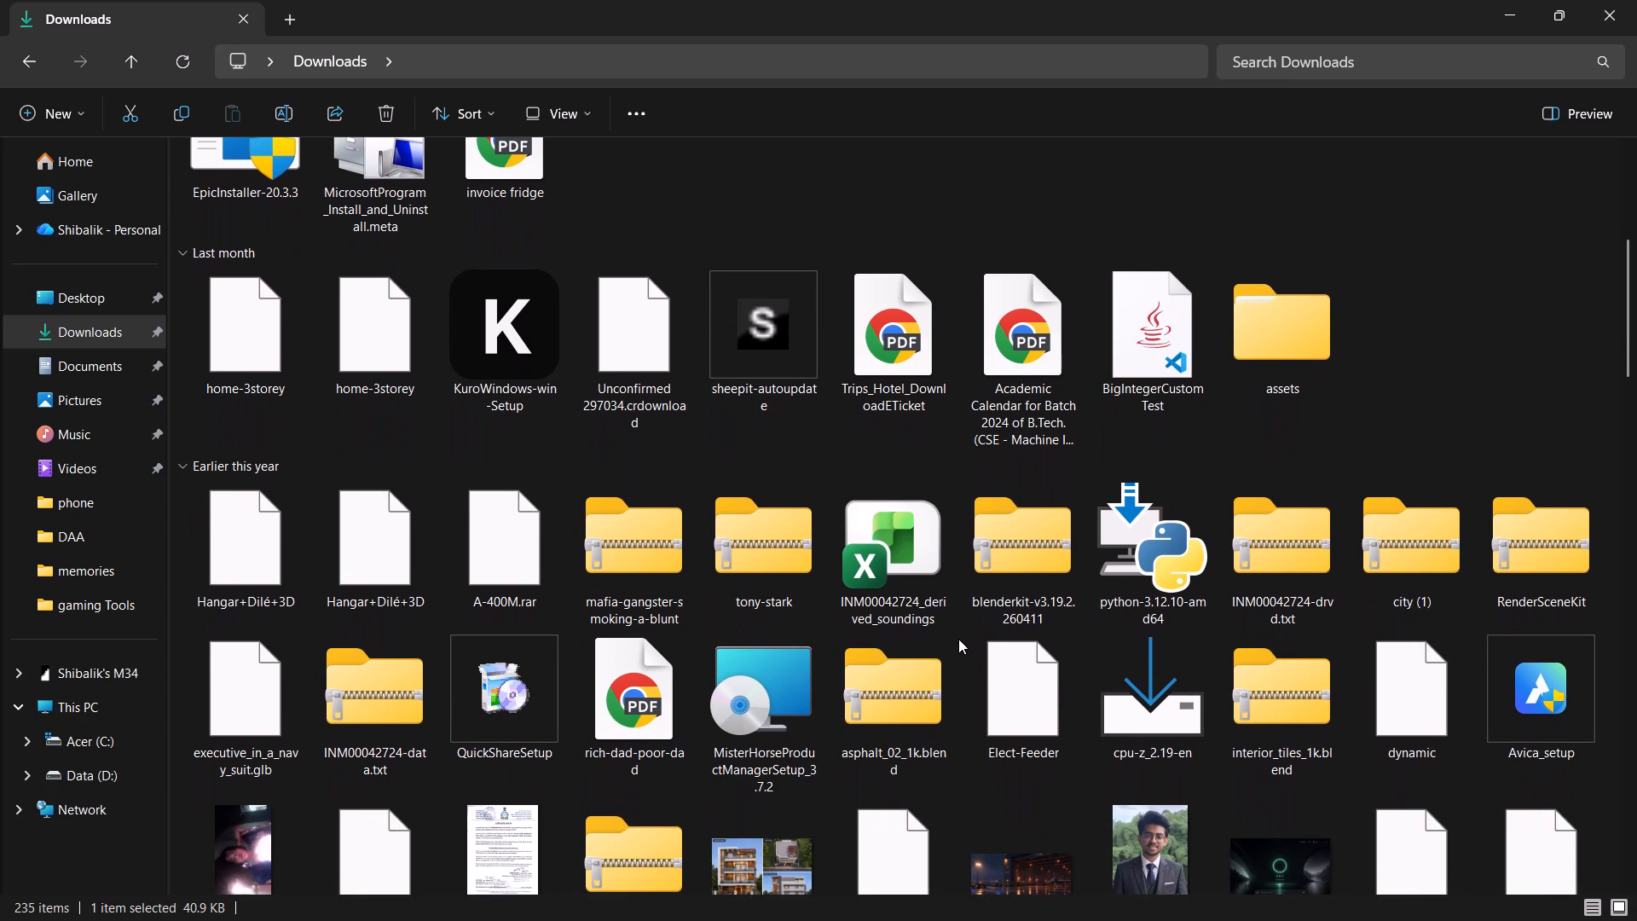
scroll(958, 639, "down", 2)
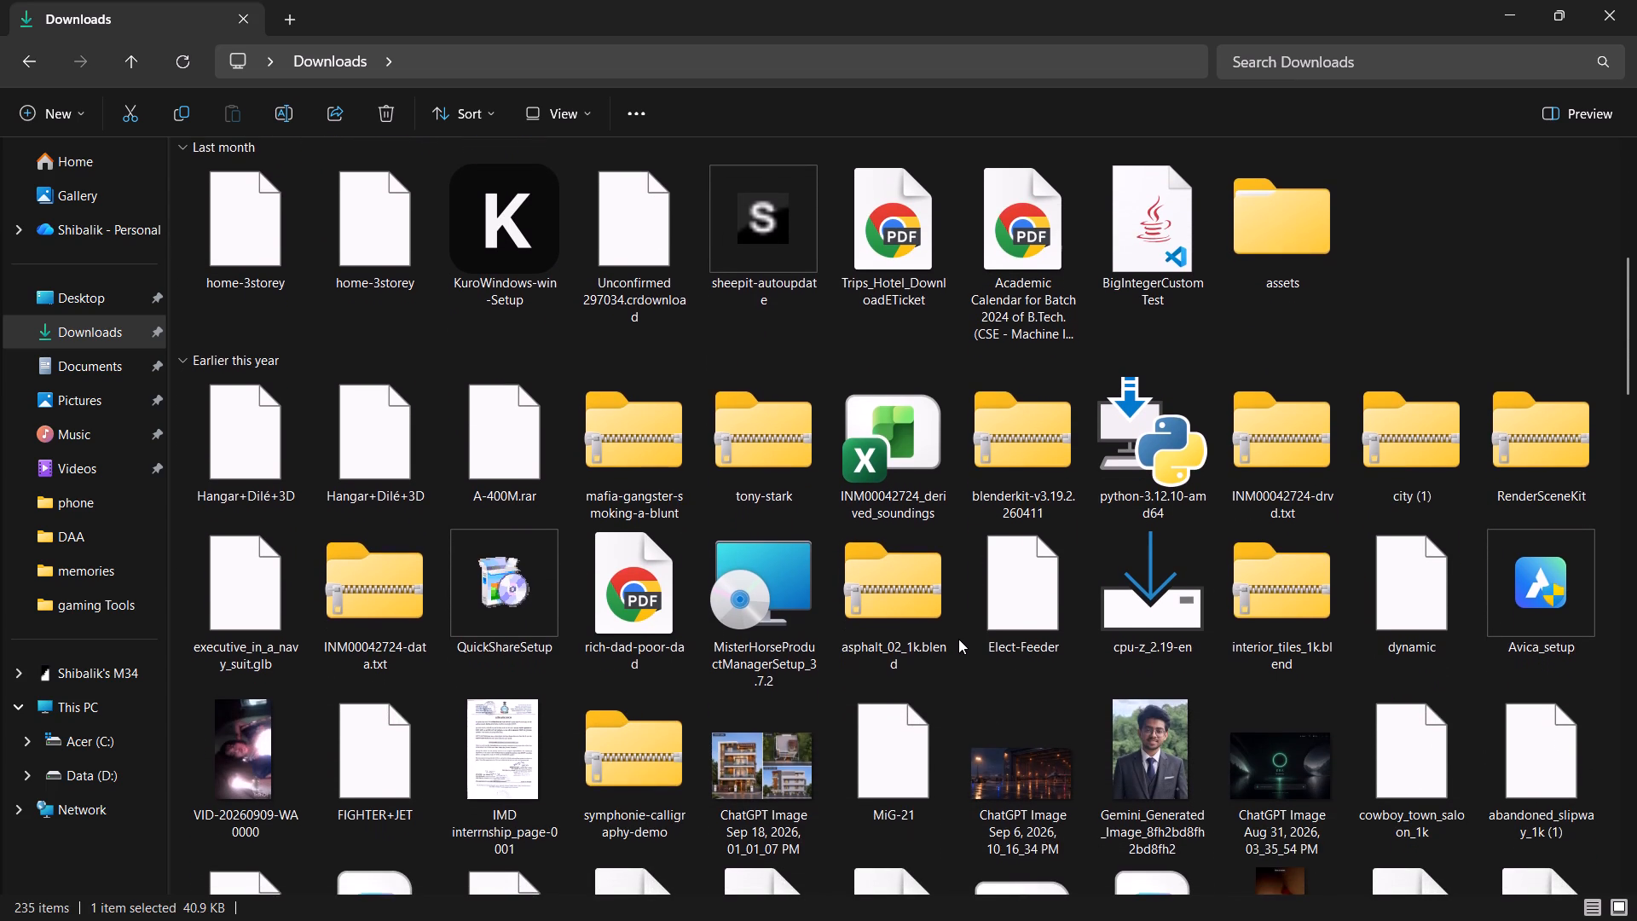
scroll(958, 639, "down", 4)
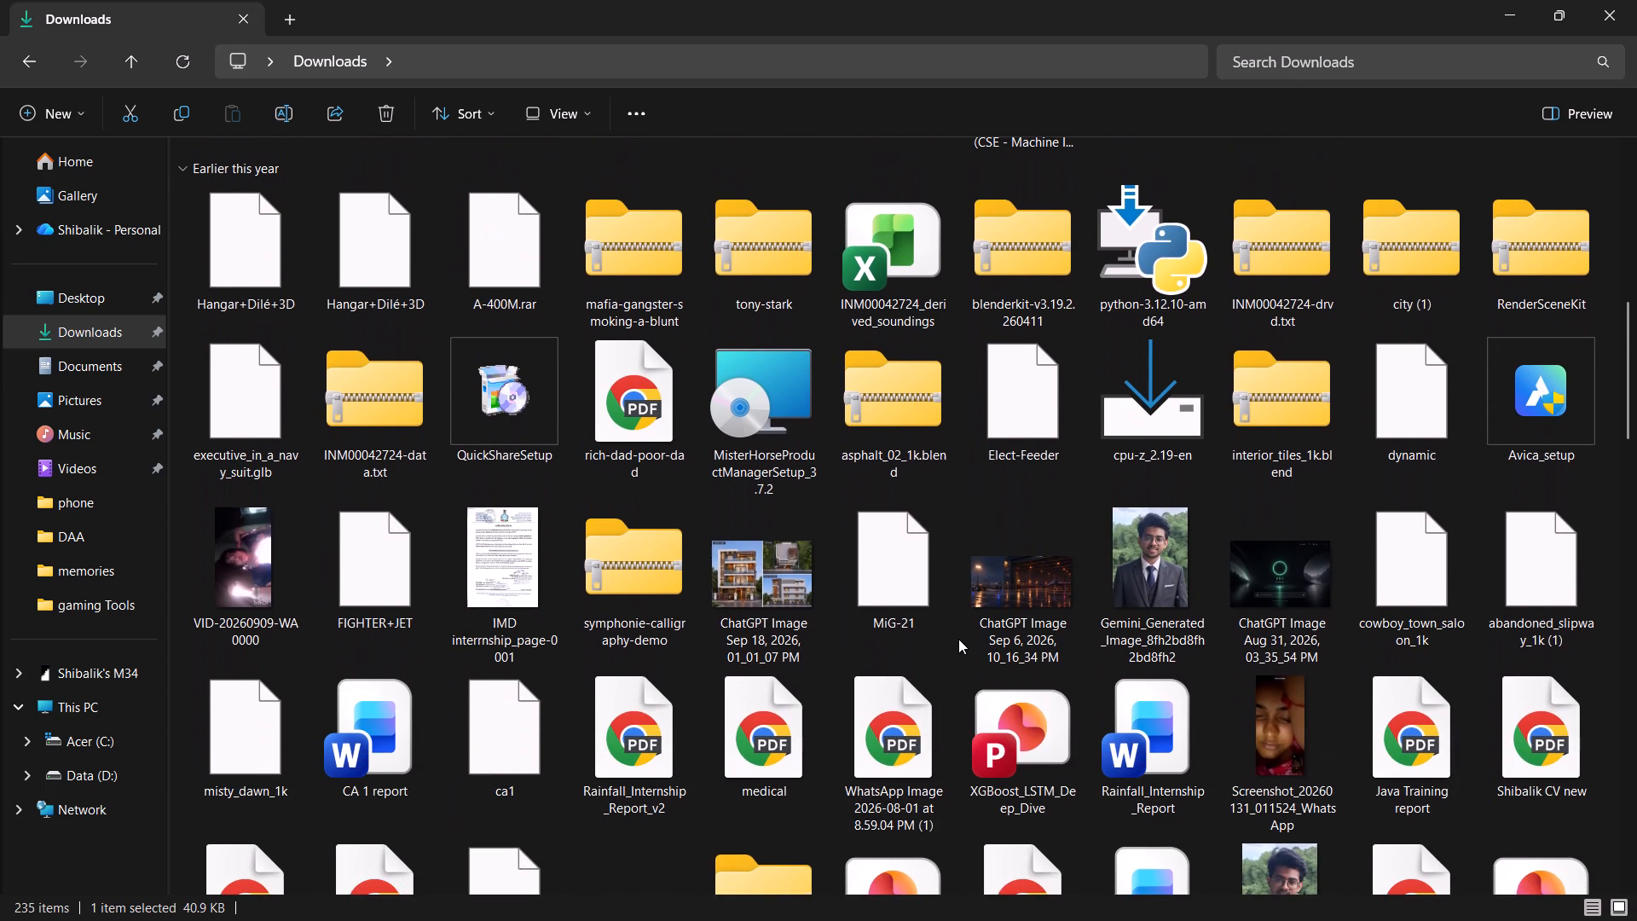
scroll(958, 639, "down", 2)
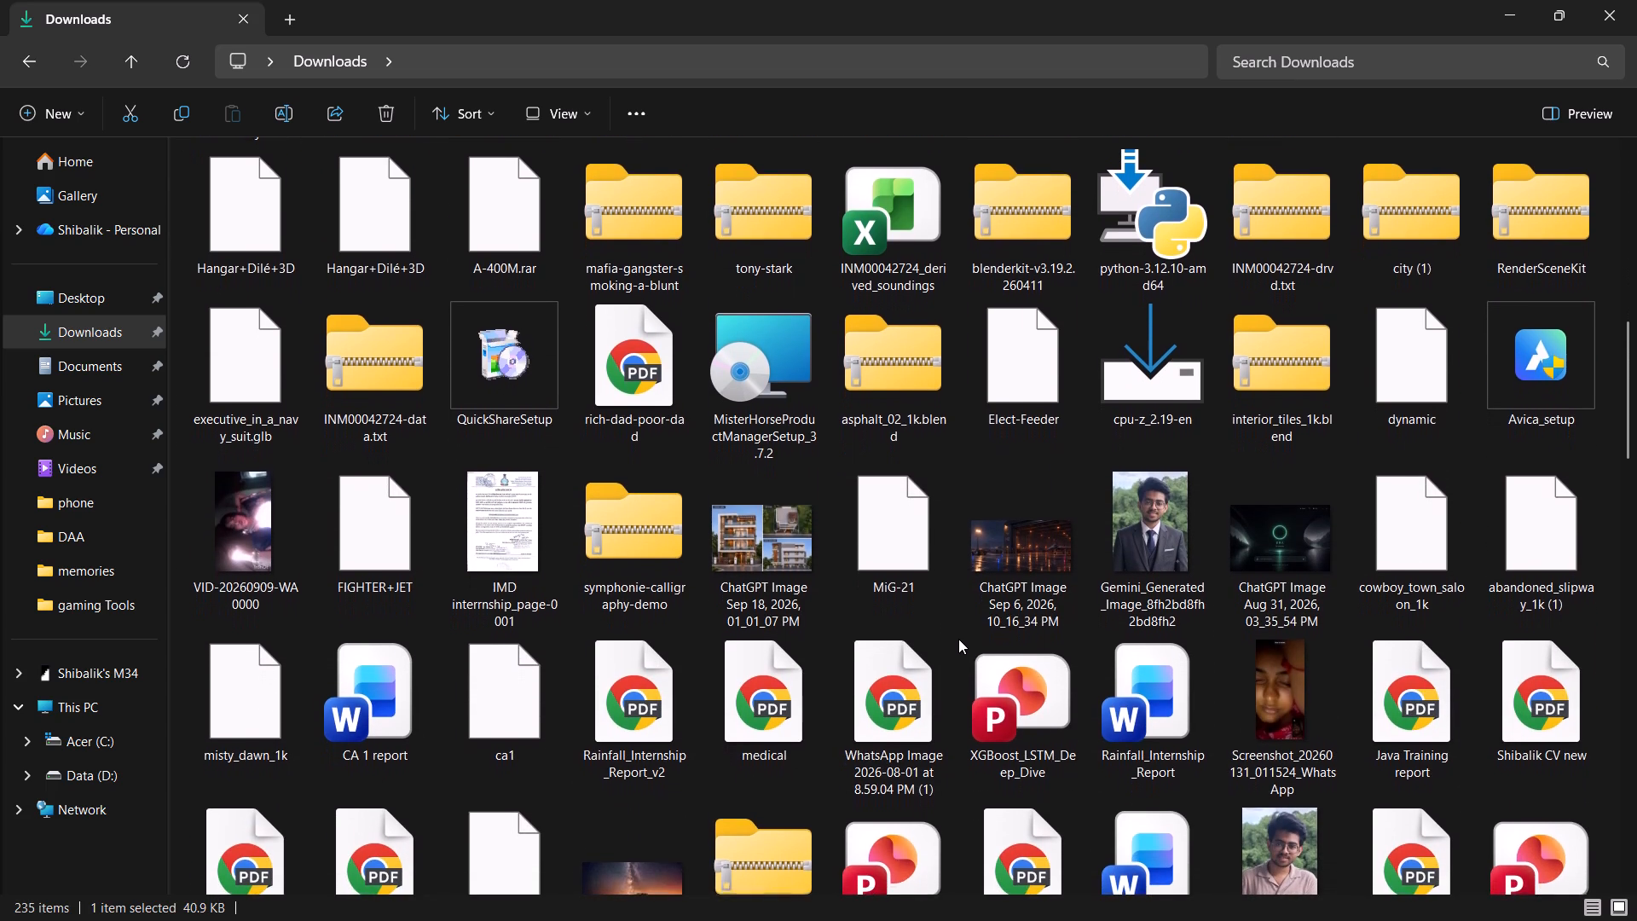
scroll(958, 639, "down", 2)
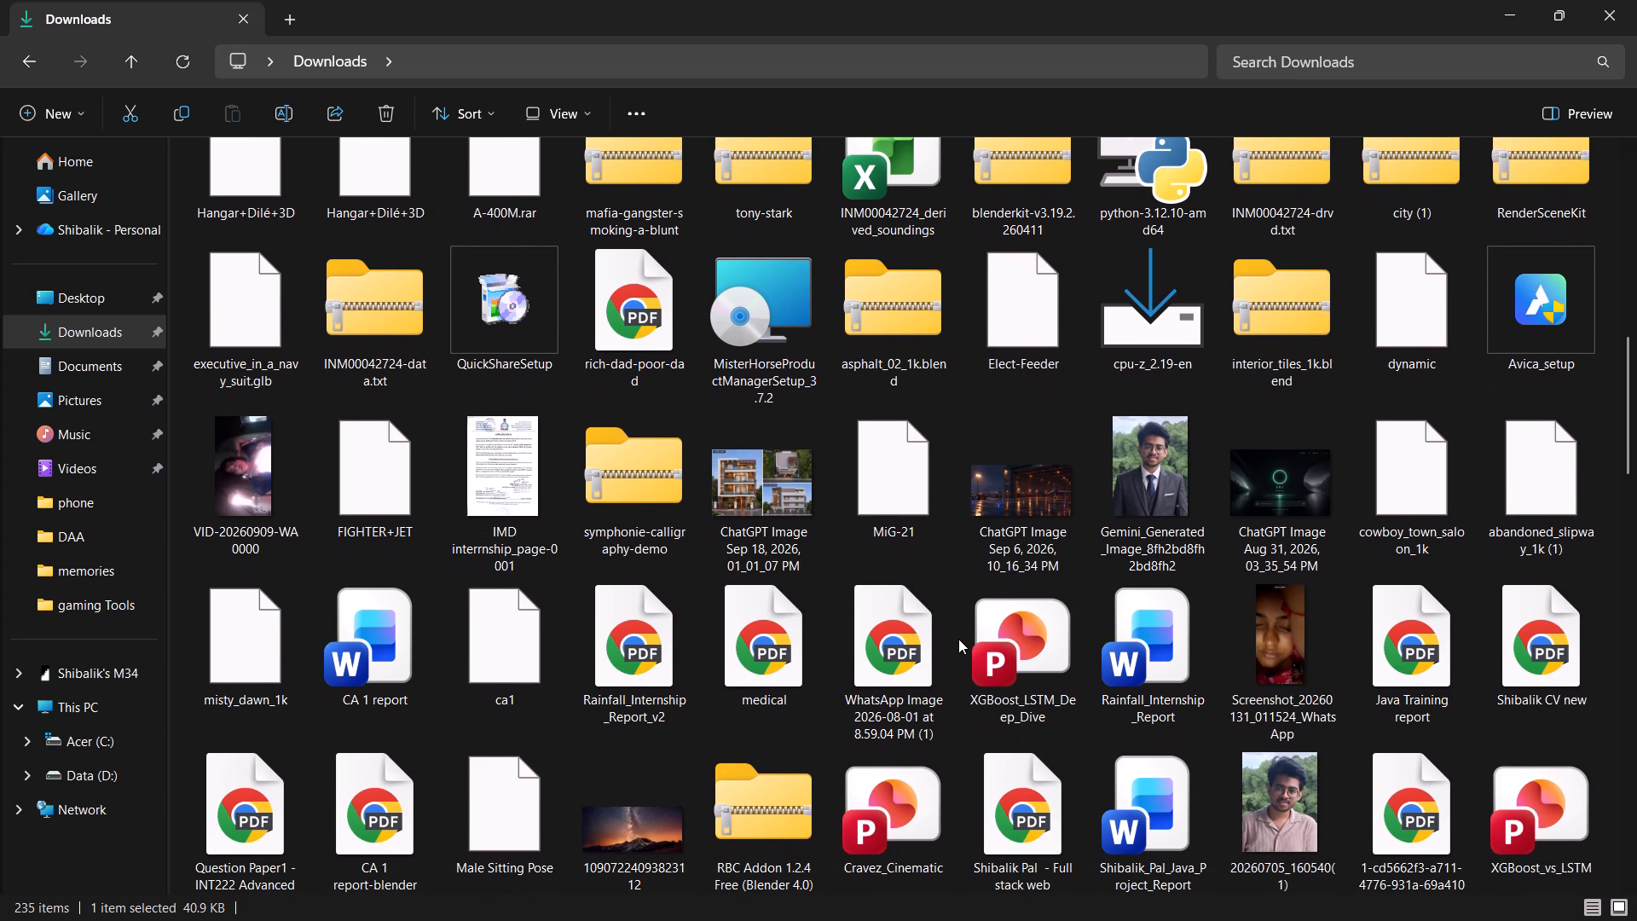
scroll(958, 639, "down", 1)
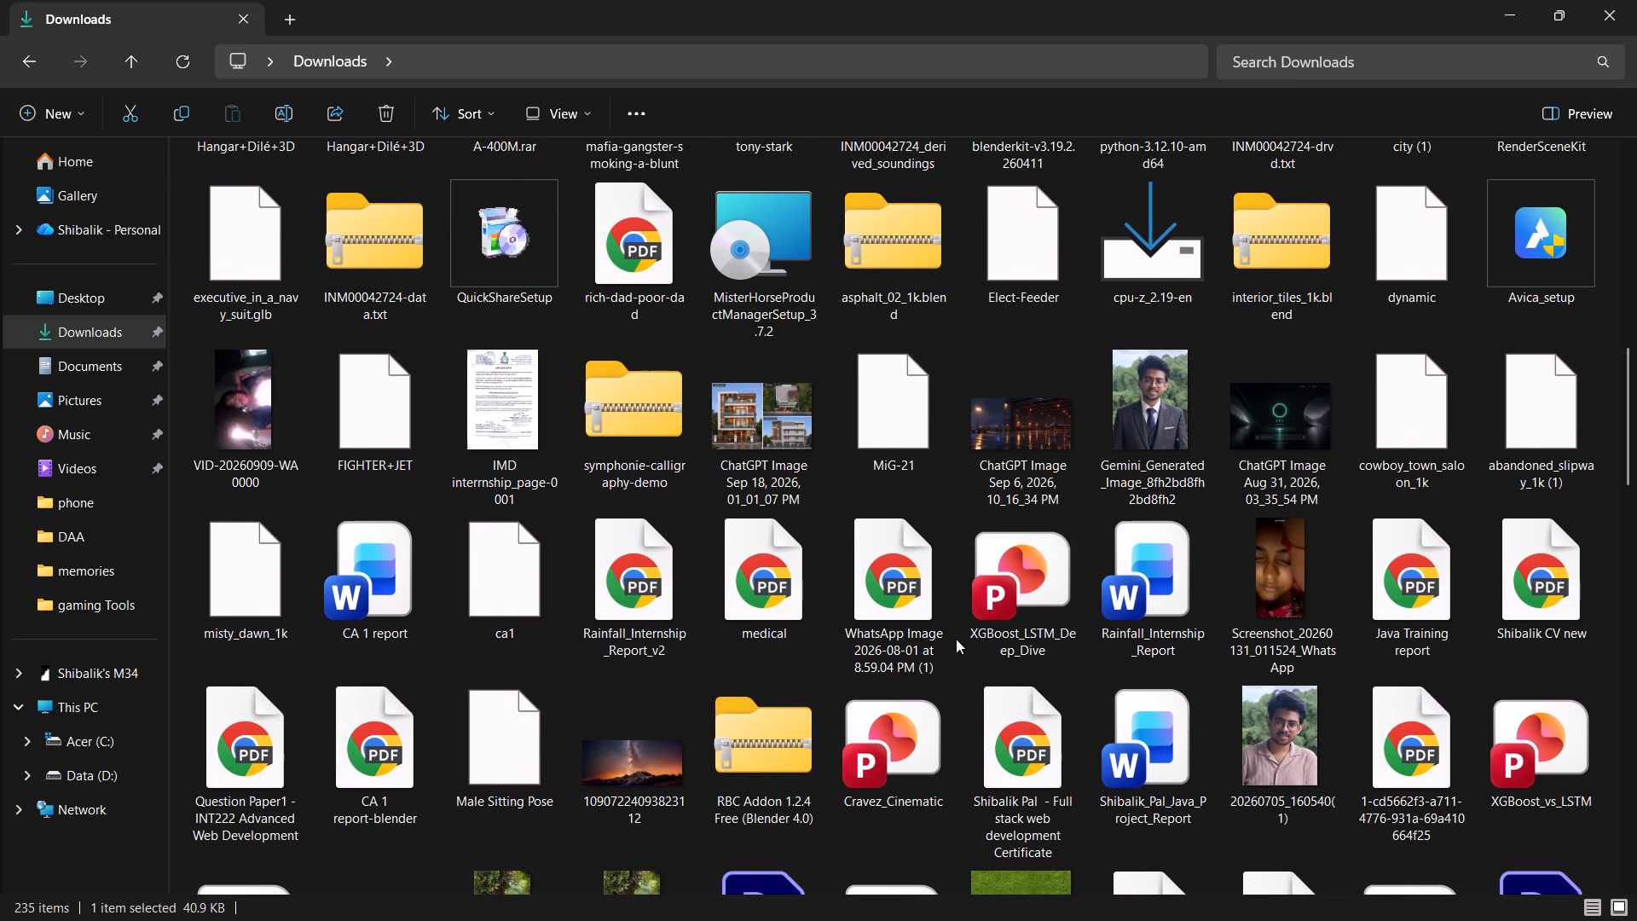
Preview the PDF named WhatsApp Image 2026-08-01 at 8.59.04 PM (1), close the preview, and delete the file from Downloads.
left_click(905, 608)
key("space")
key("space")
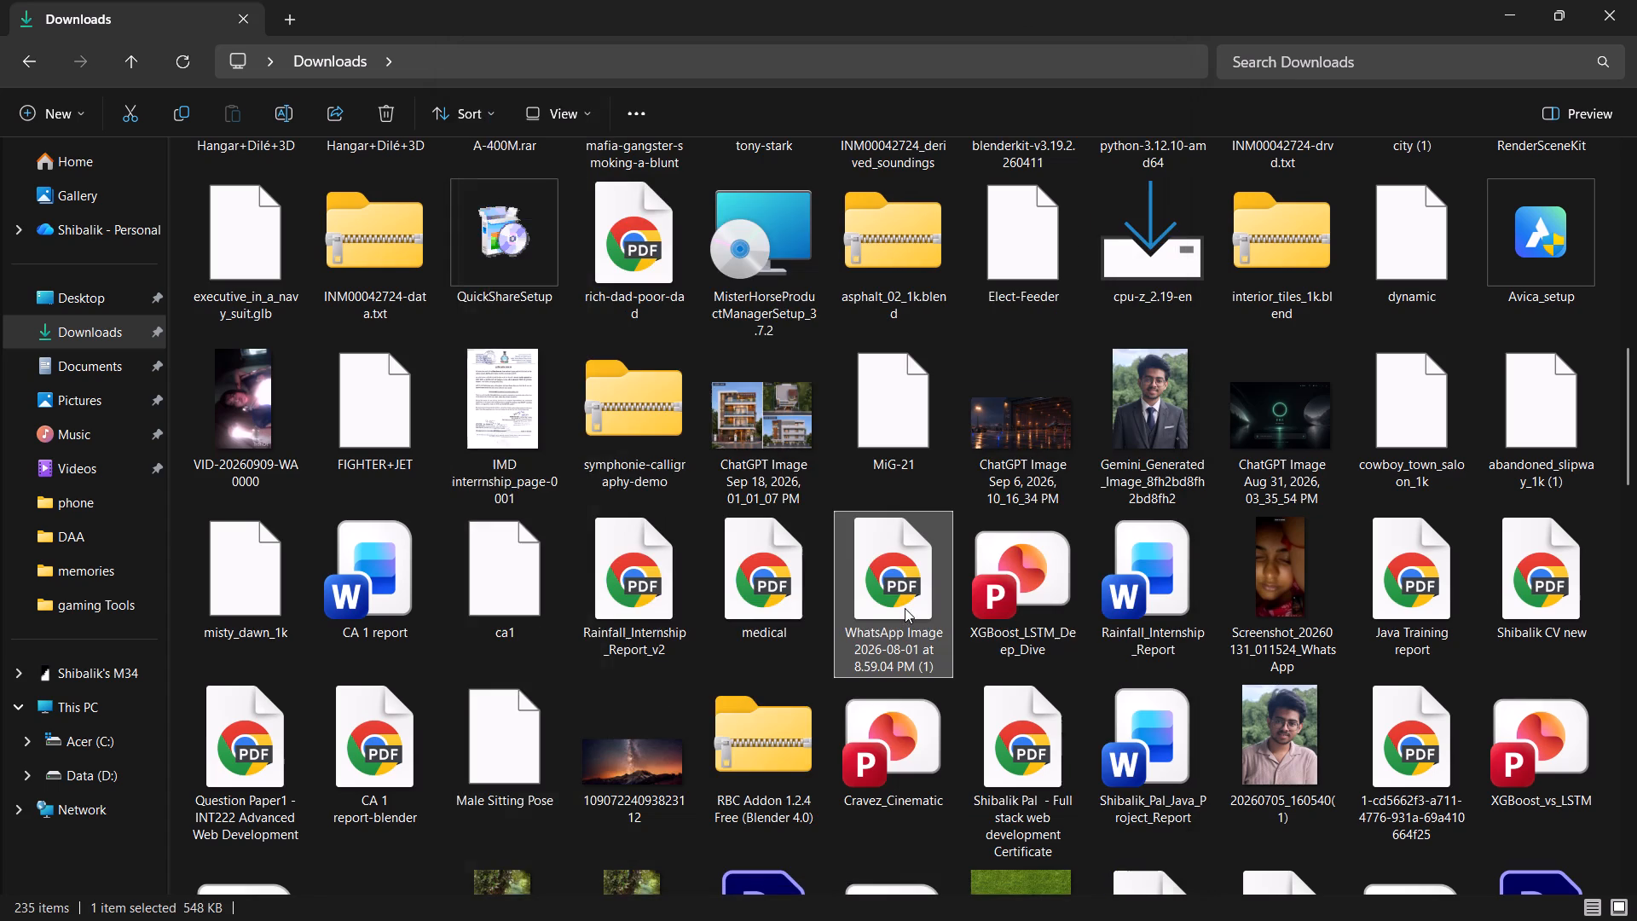
left_click(940, 604)
key("Delete")
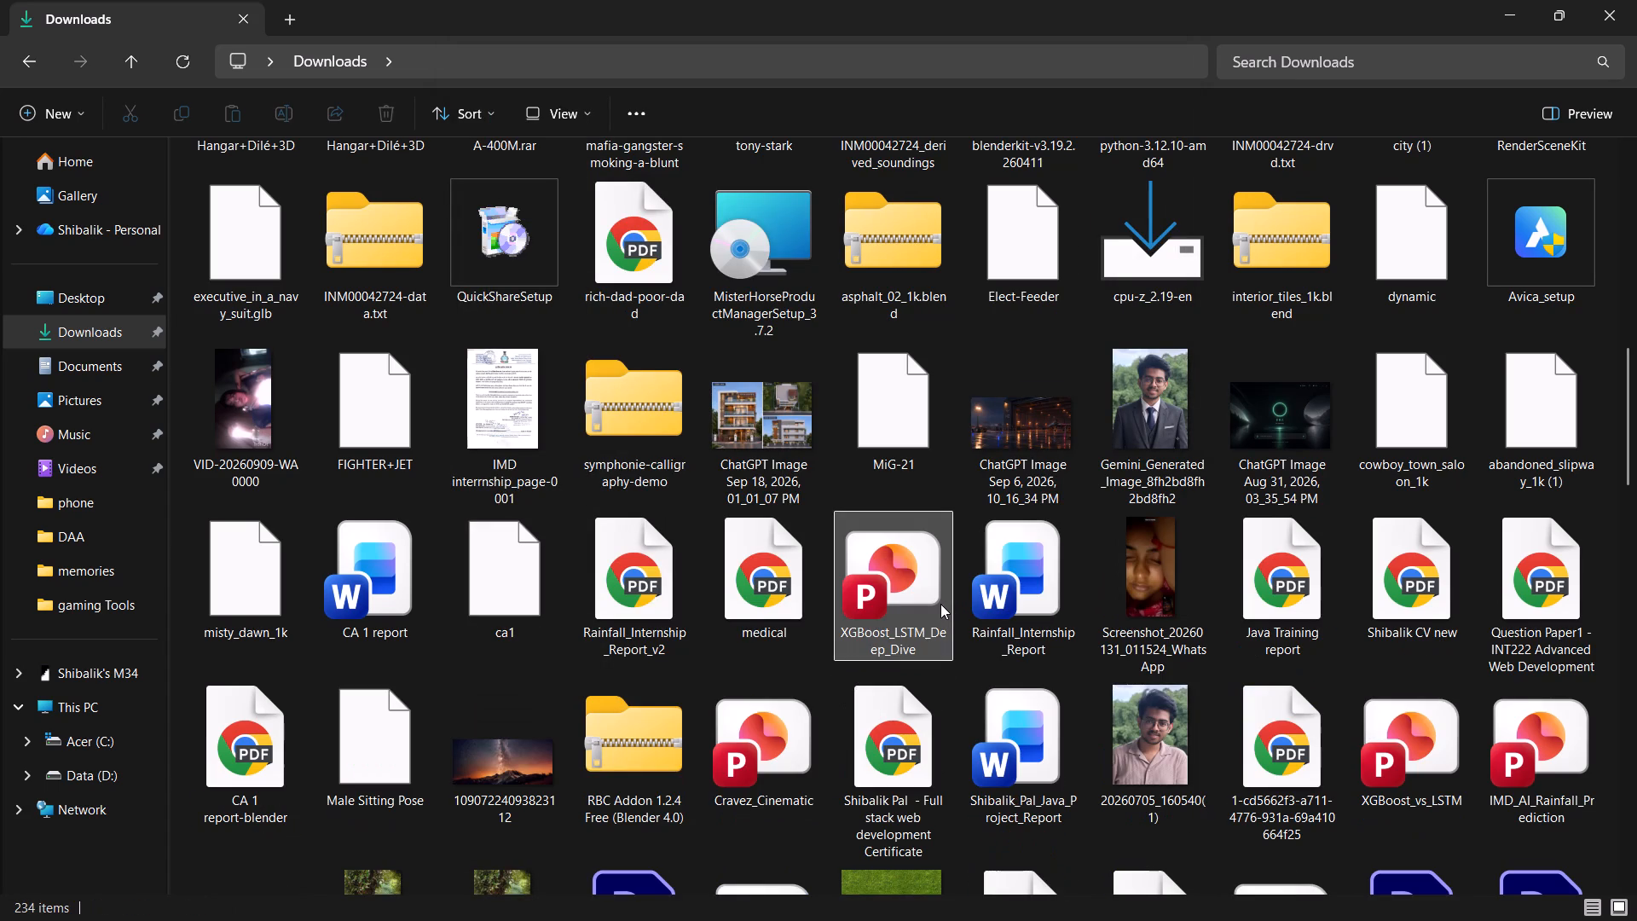
Go through the newer and older Downloads files again for the Java certificate, checking the date of the CV's Java Programming entry in Word.
scroll(628, 586, "up", 1)
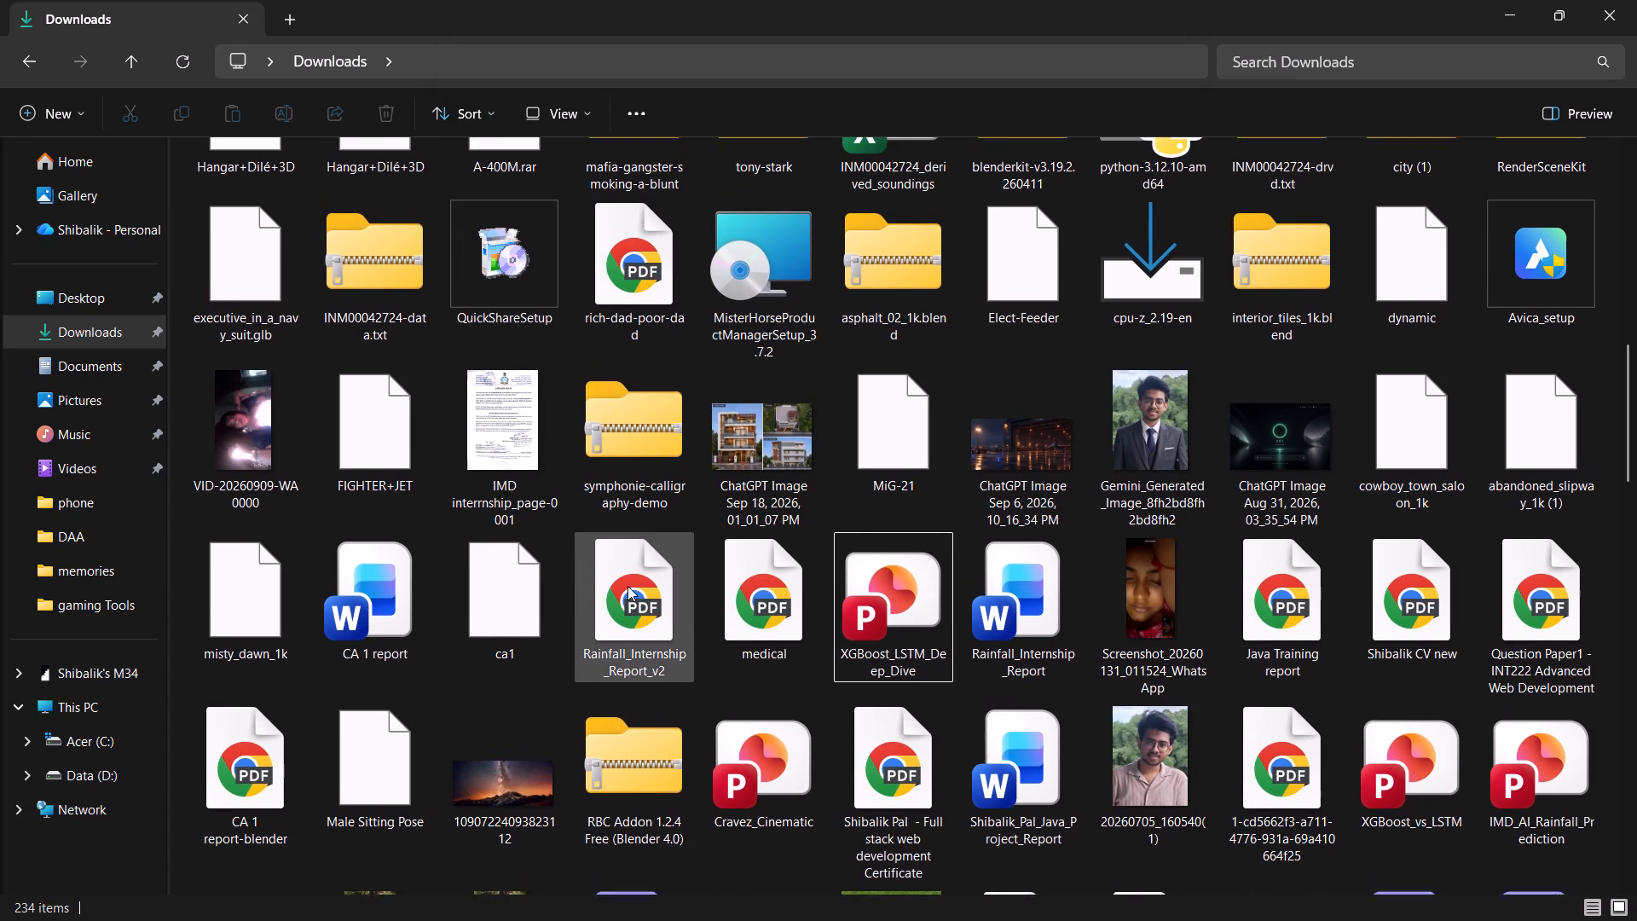
scroll(628, 586, "up", 1)
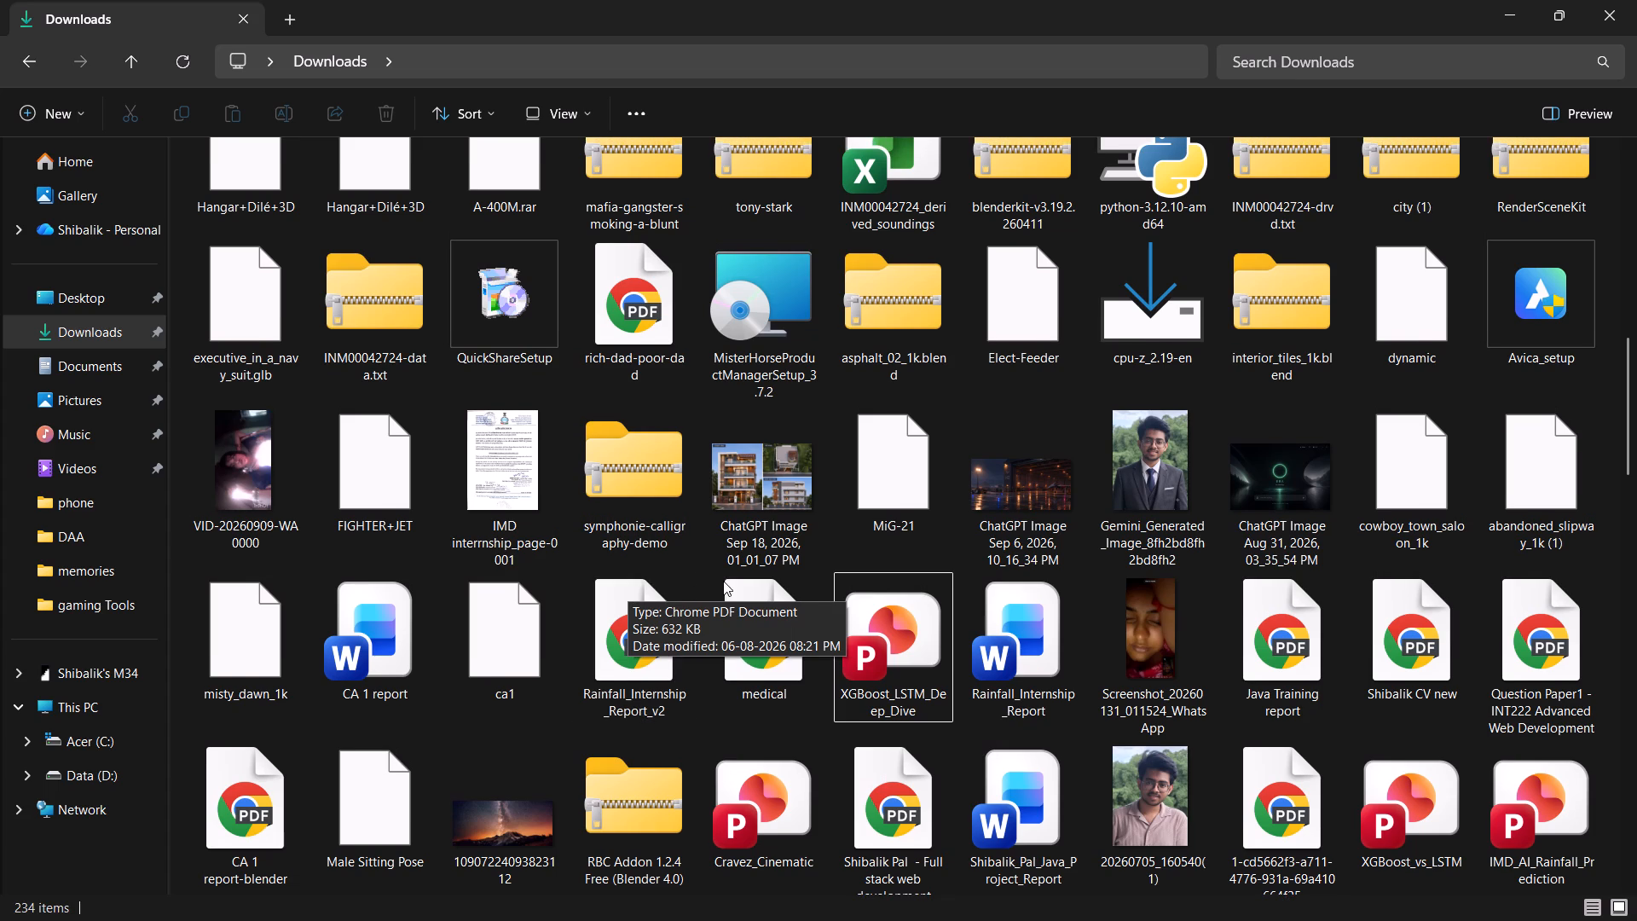
scroll(999, 575, "up", 1)
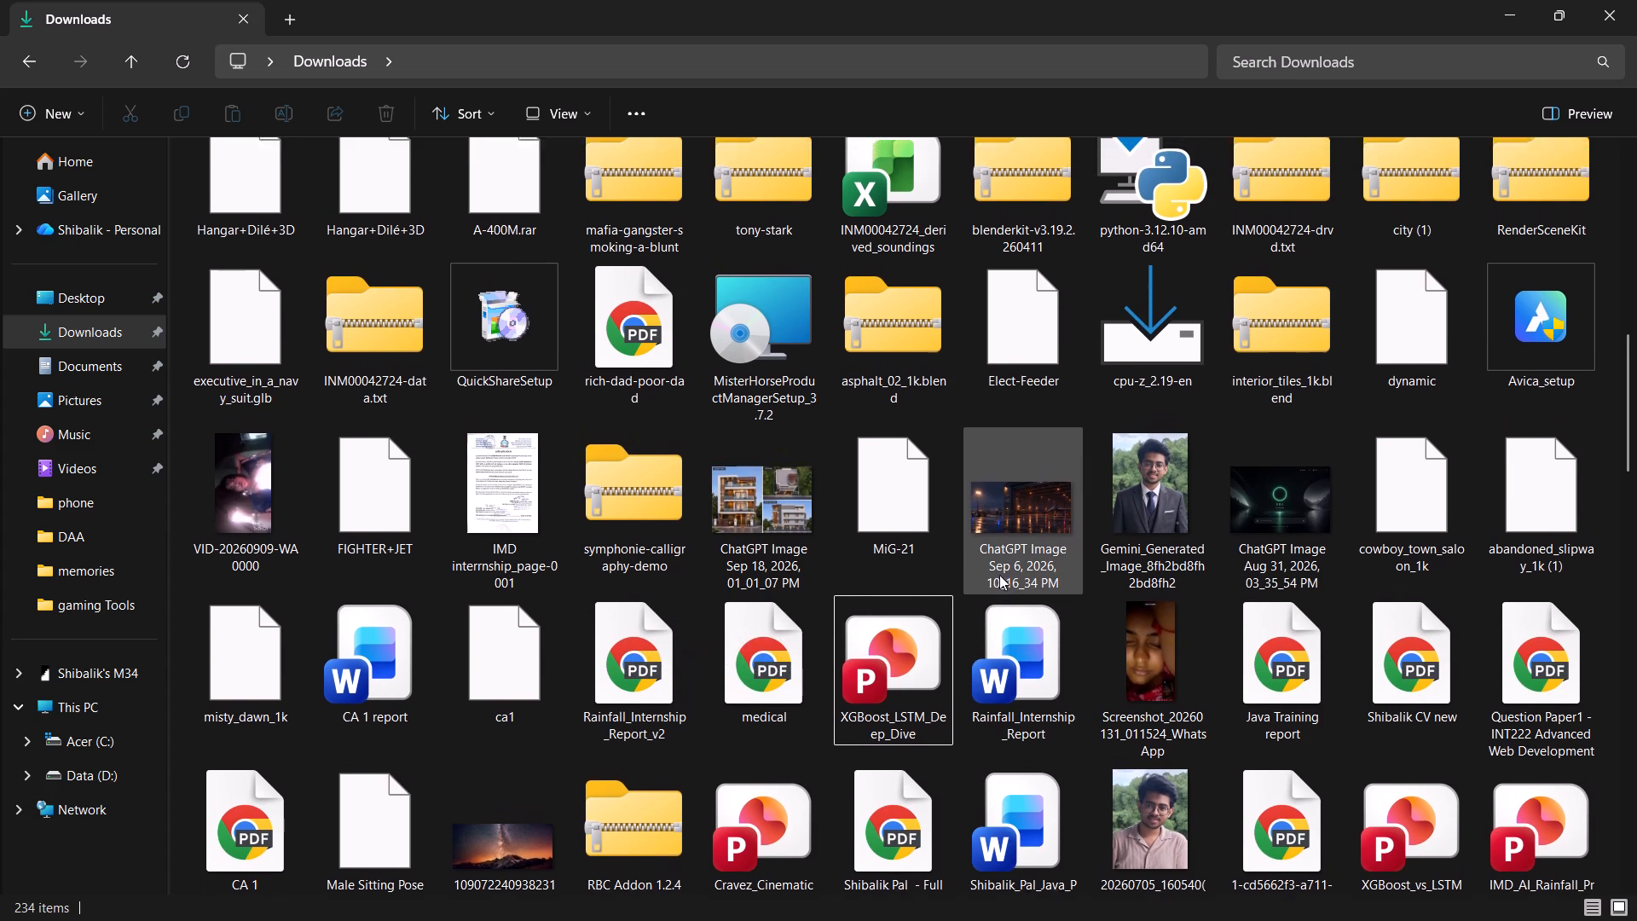
scroll(999, 575, "up", 7)
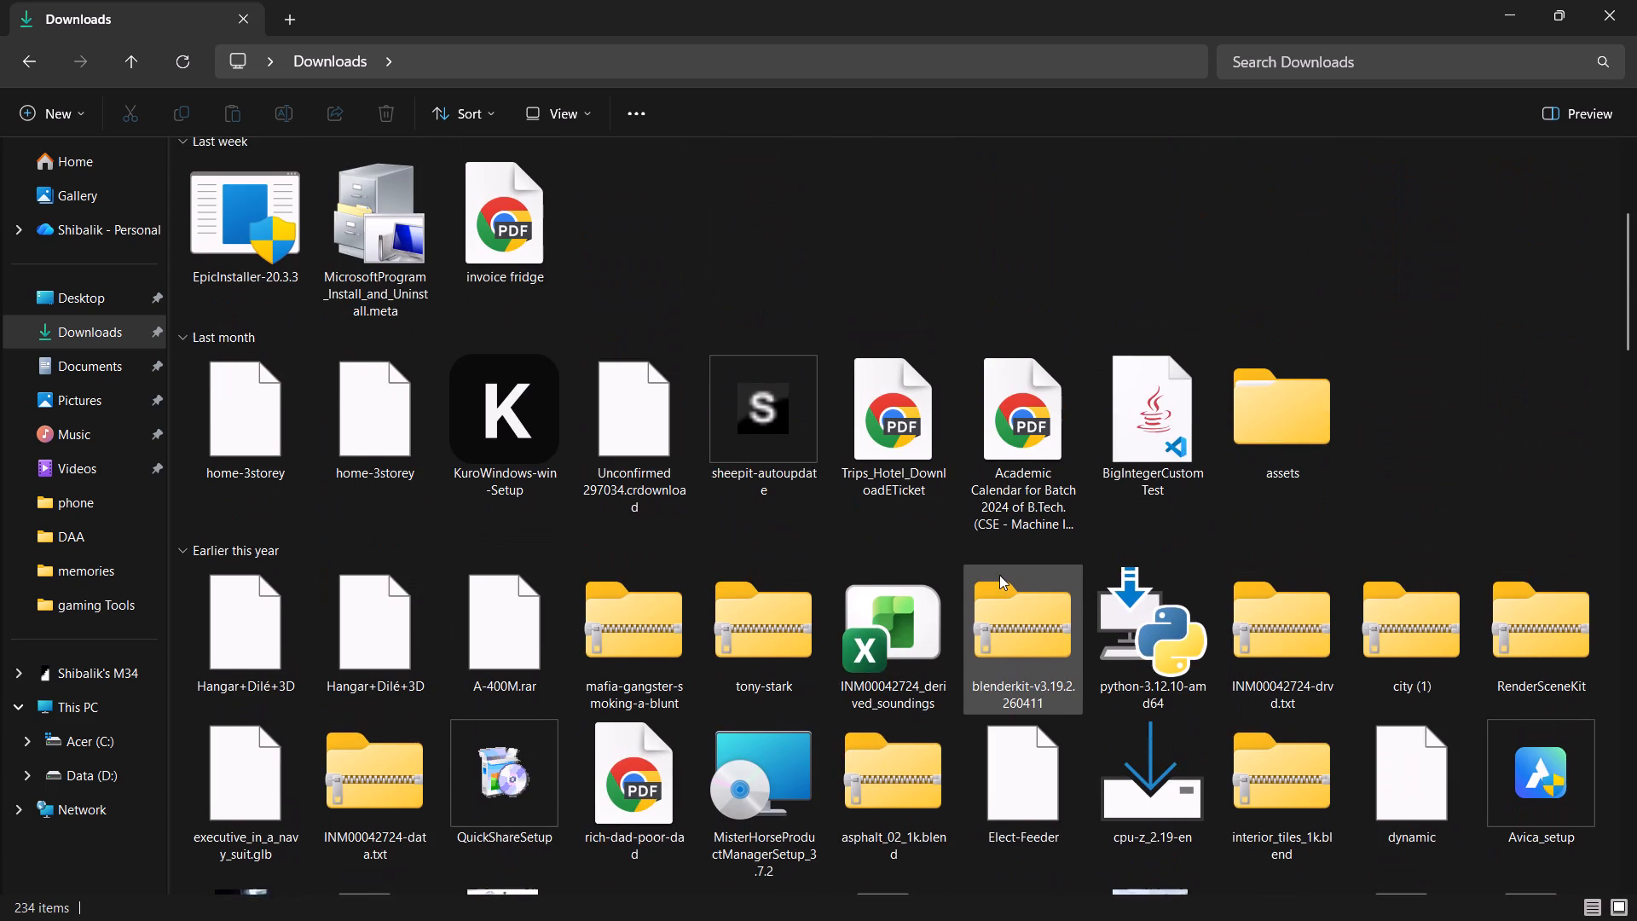
scroll(999, 575, "down", 1)
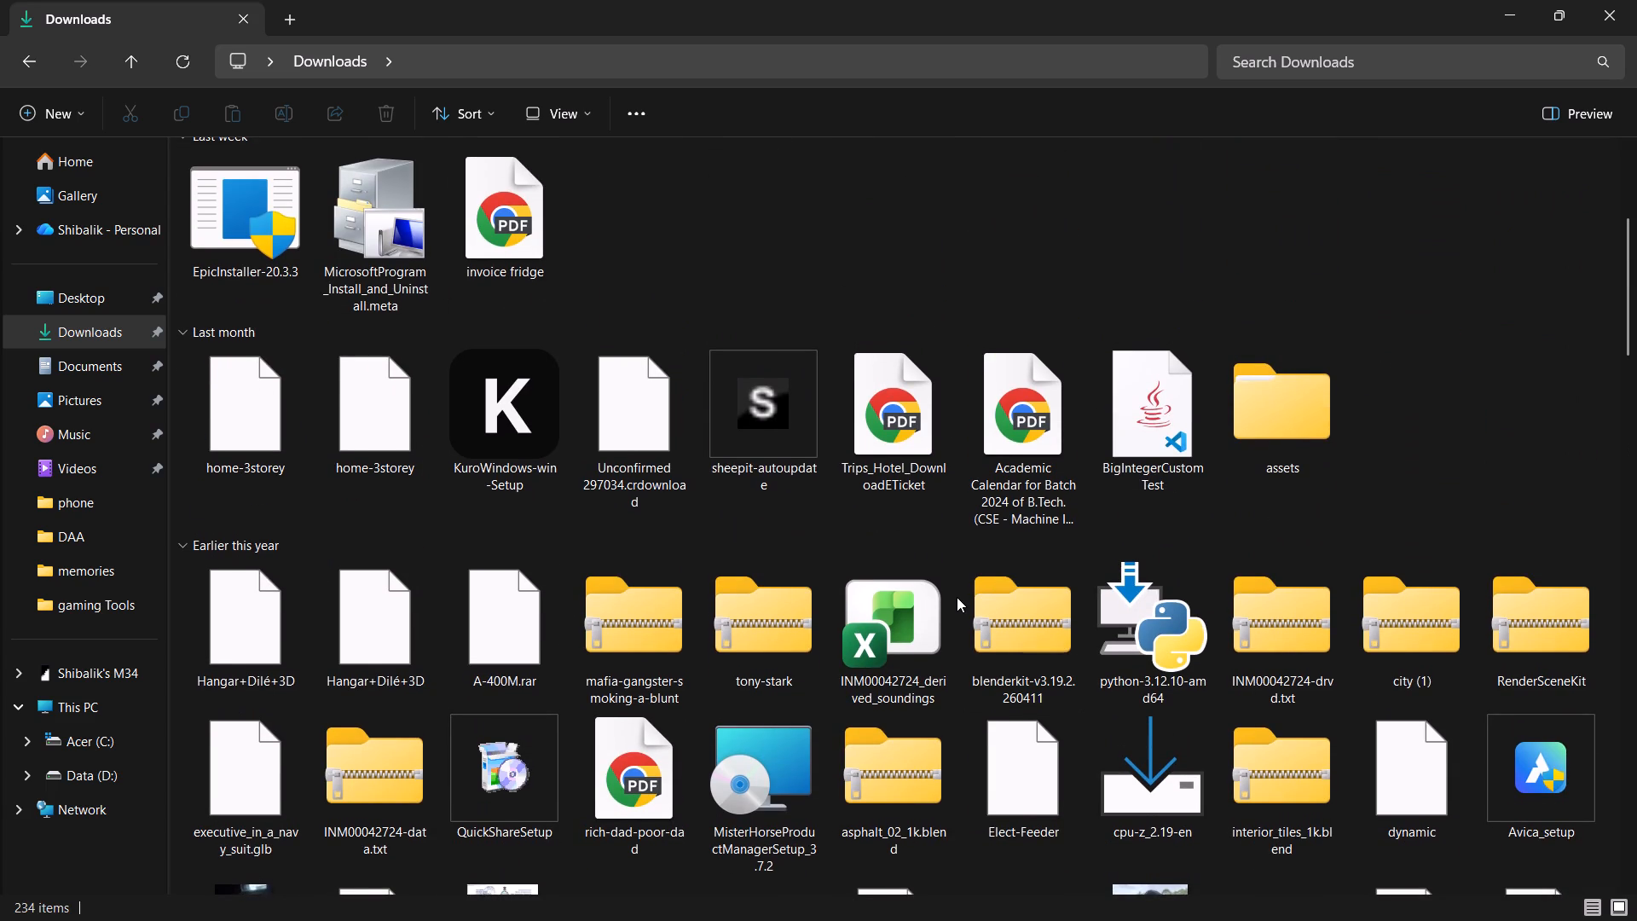
scroll(957, 597, "down", 12)
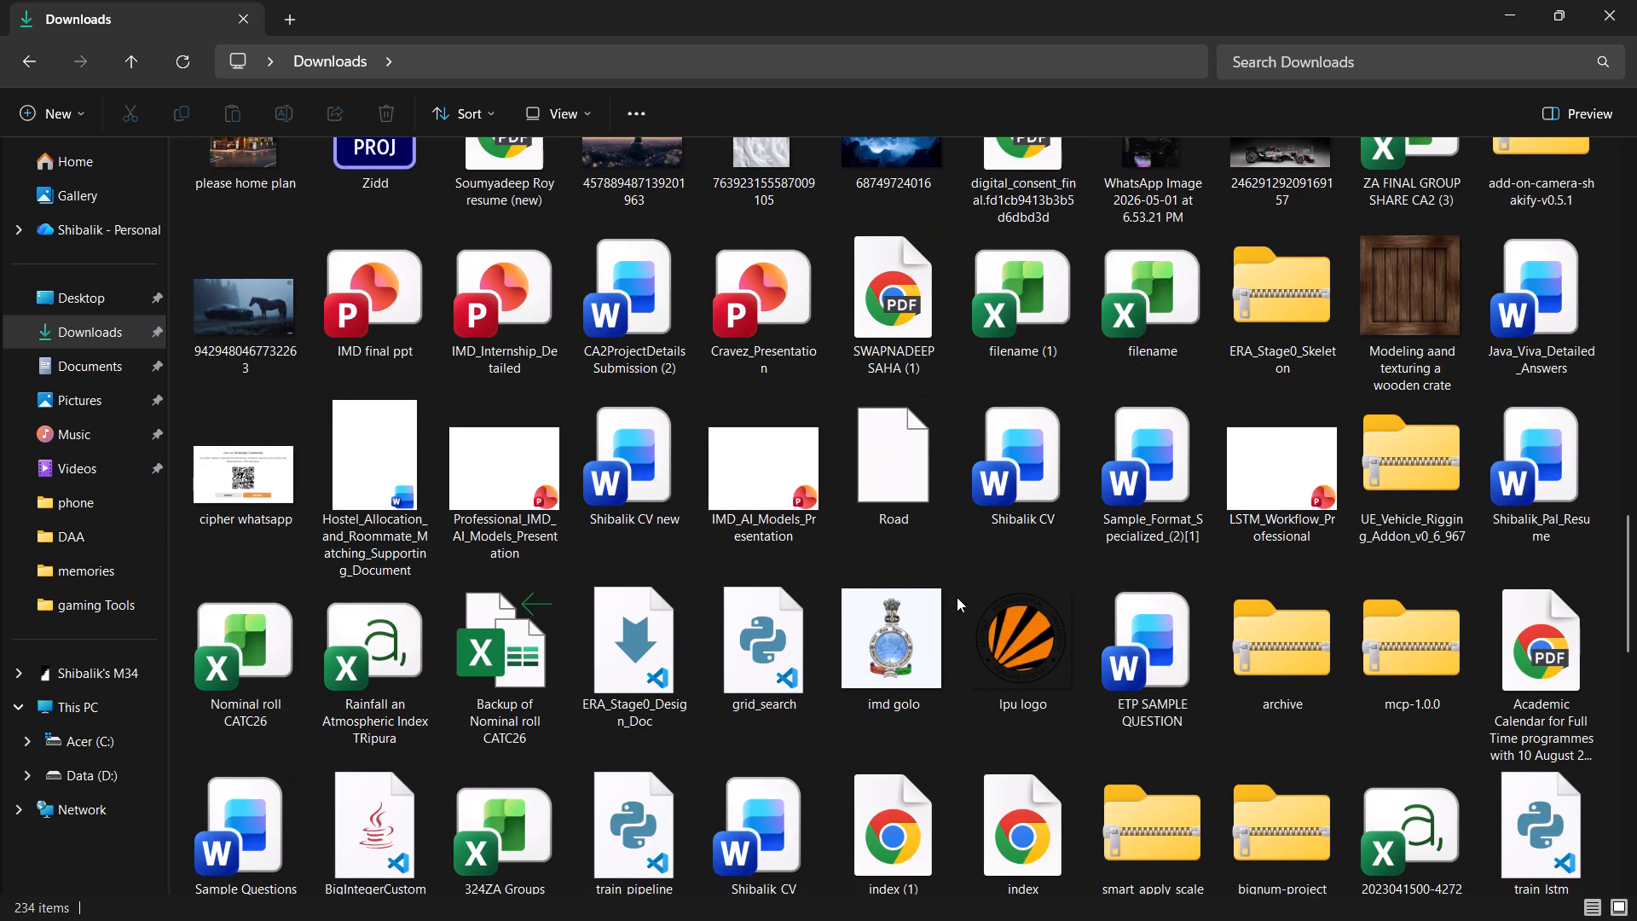
scroll(957, 597, "down", 1)
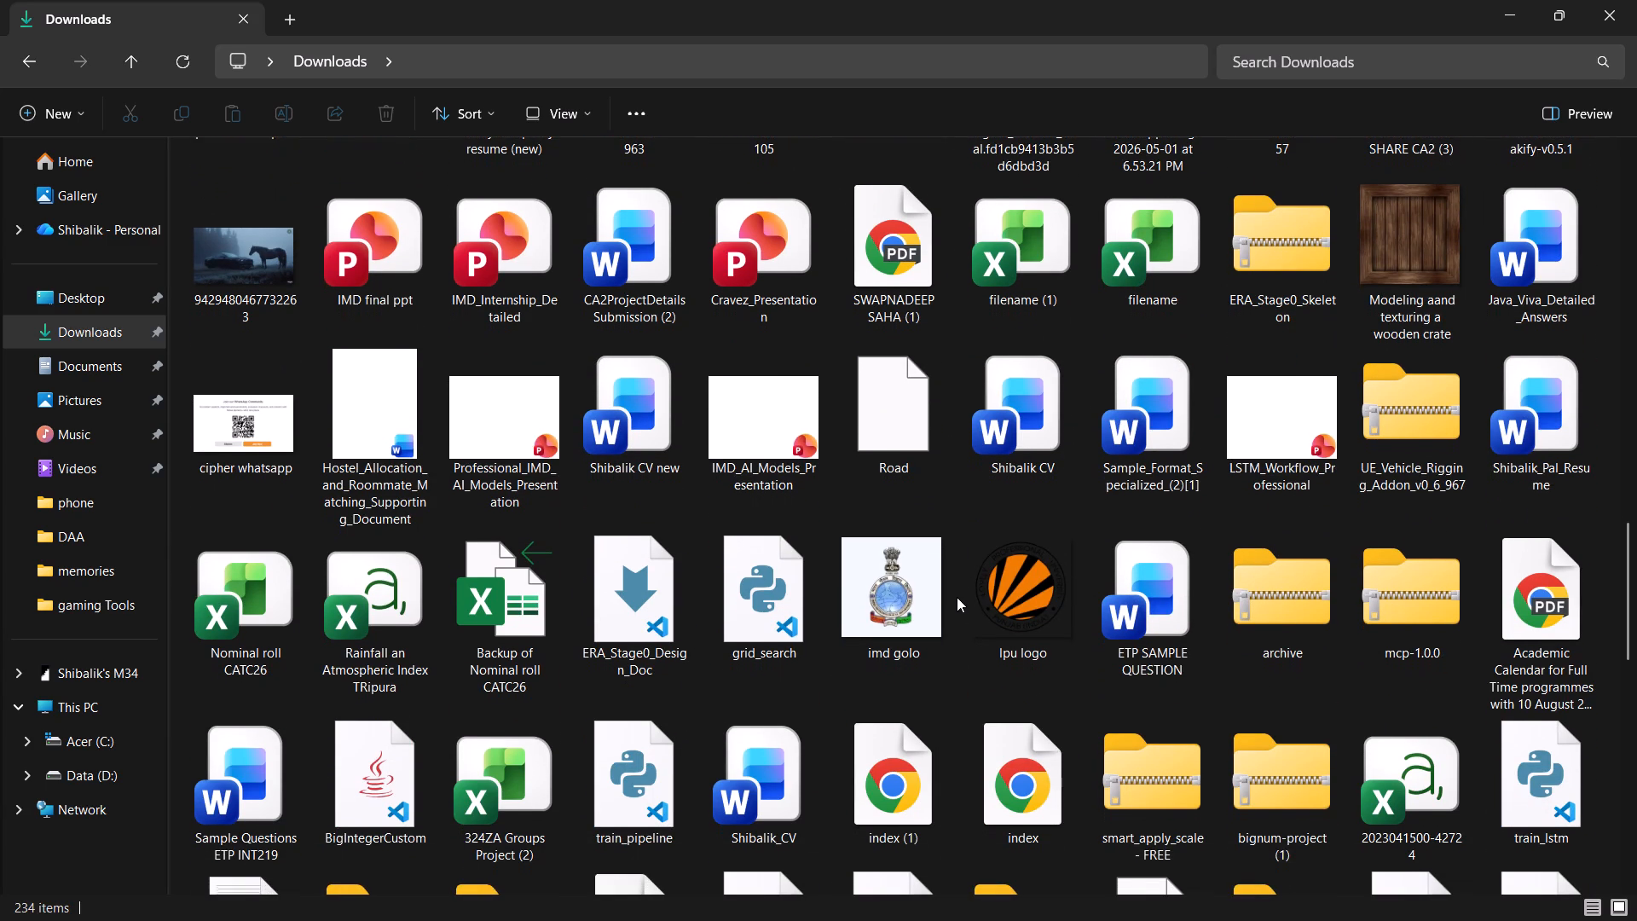
scroll(957, 597, "down", 1)
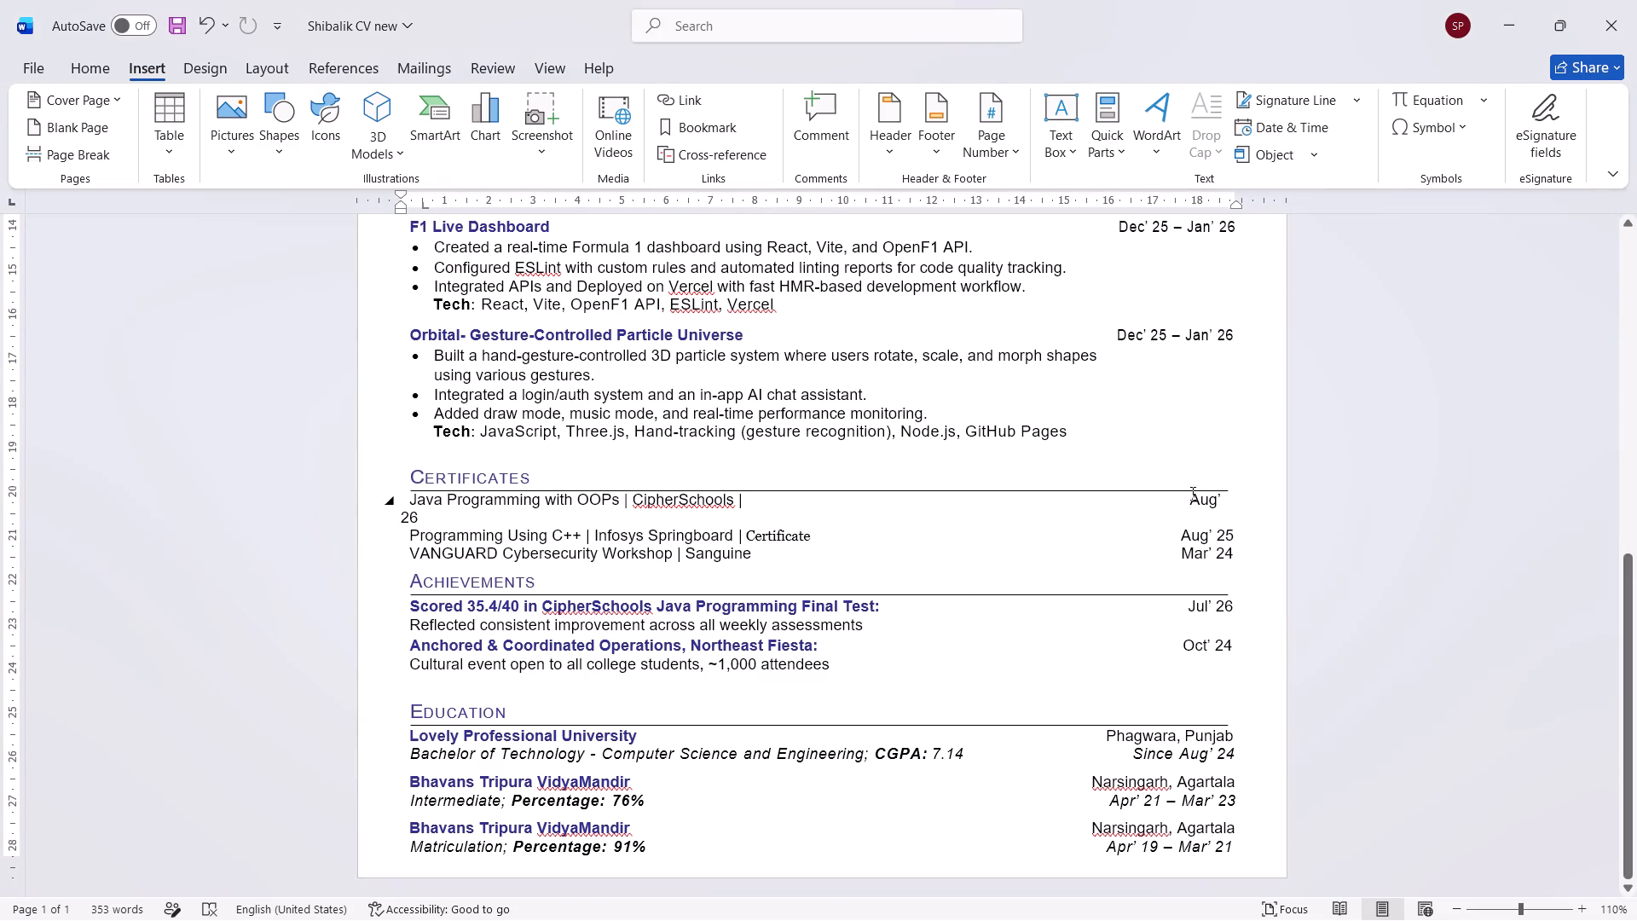
left_click(1186, 499)
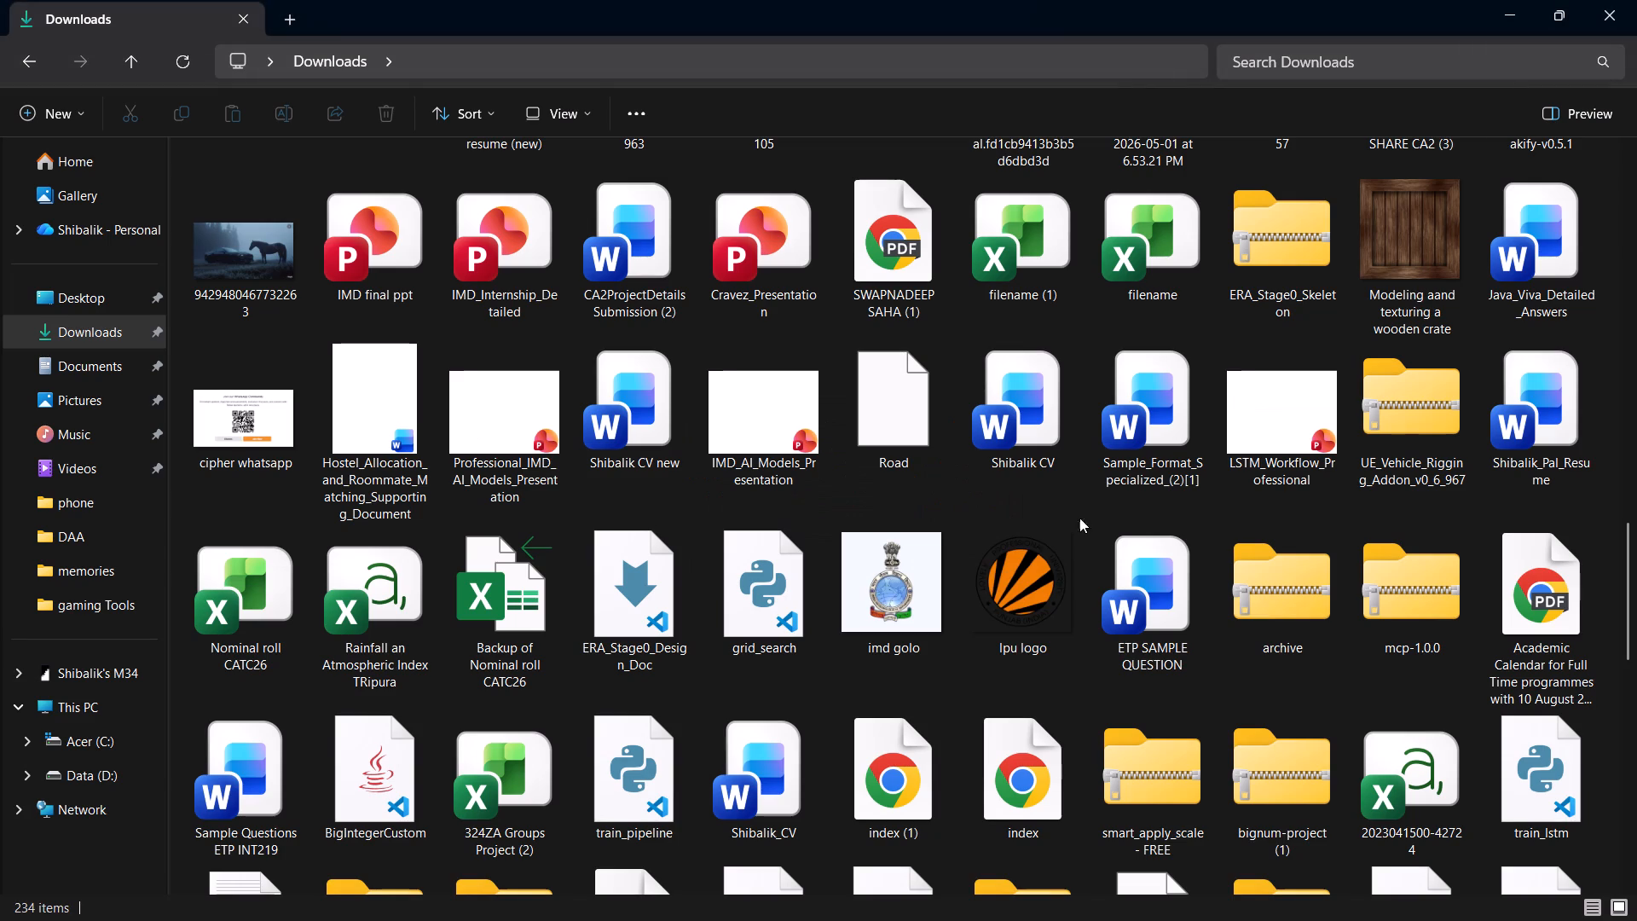
scroll(955, 623, "down", 1)
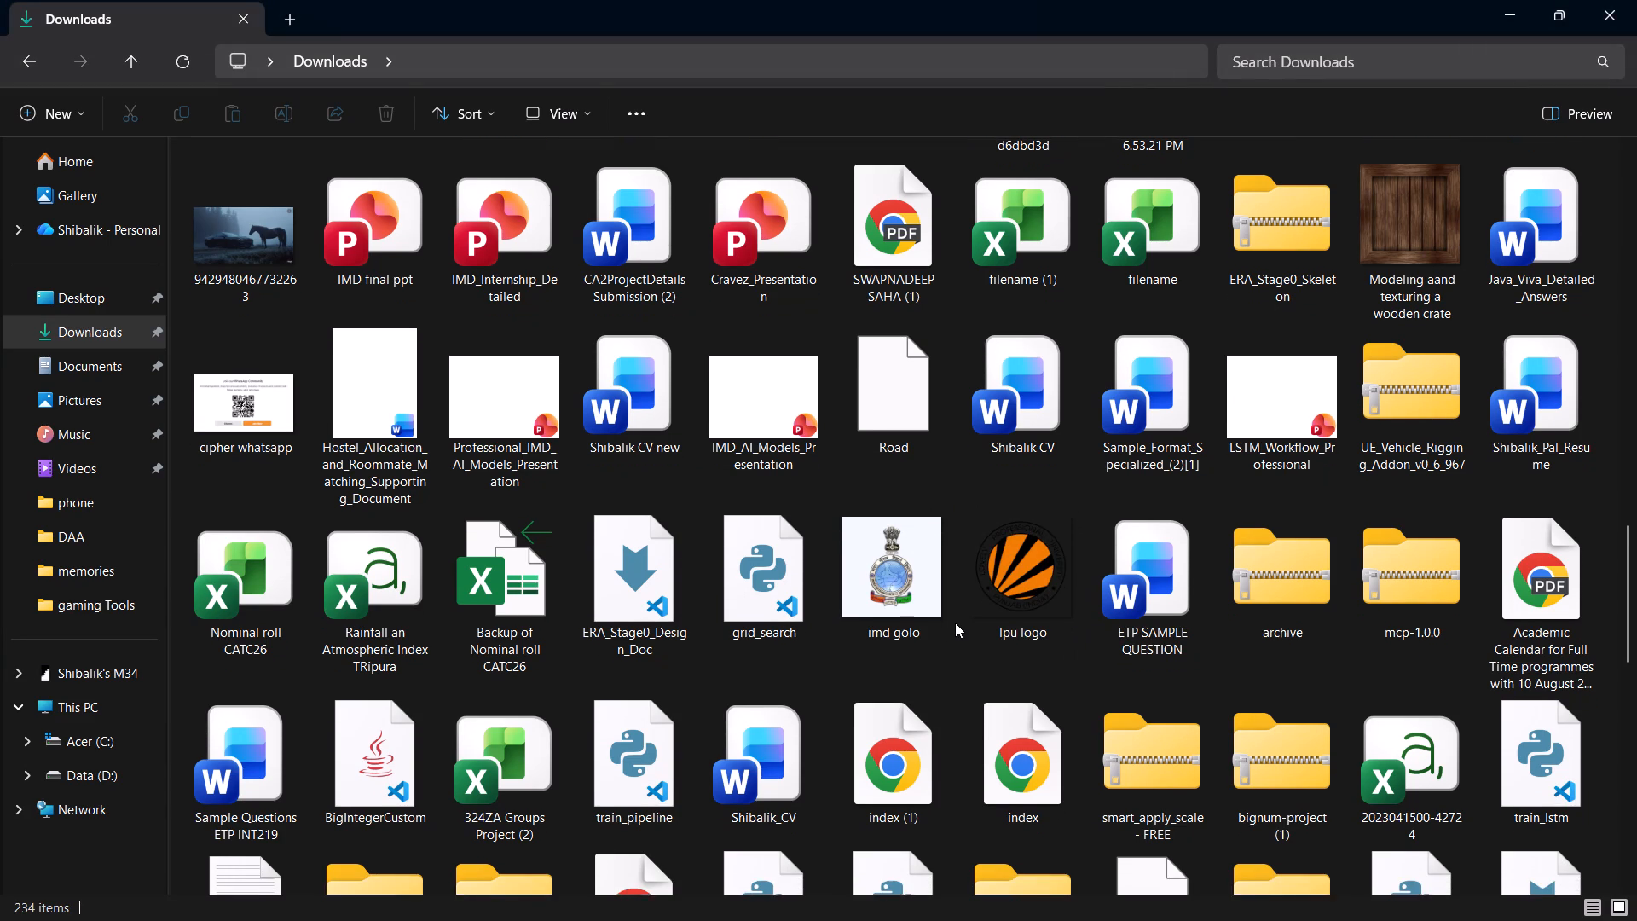
scroll(955, 623, "down", 1)
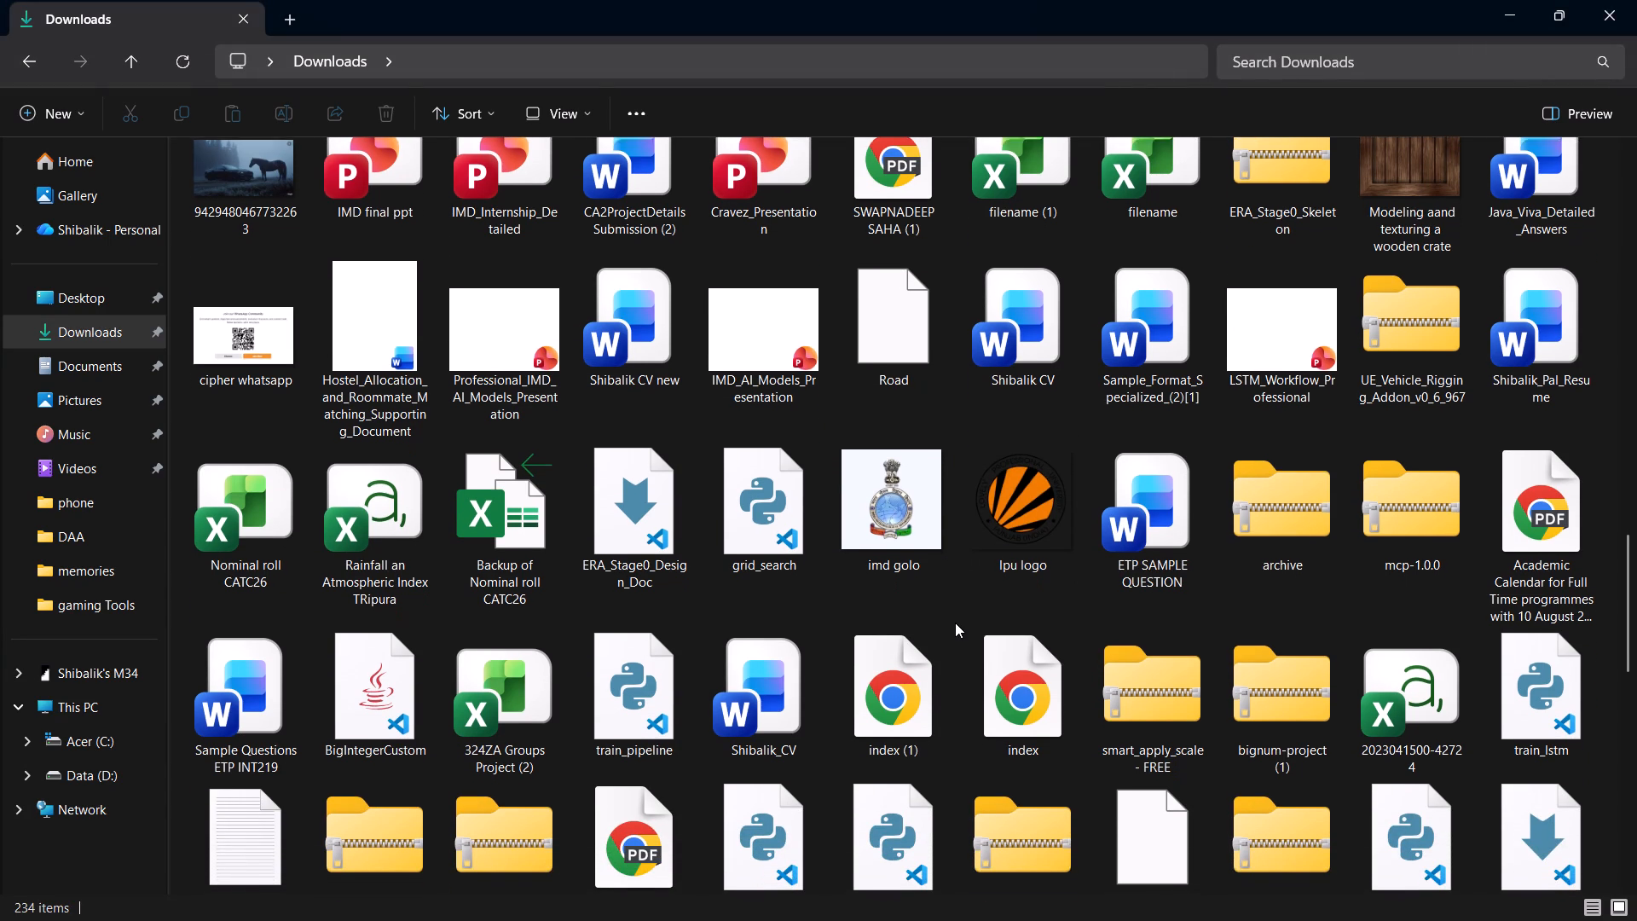
scroll(955, 623, "down", 1)
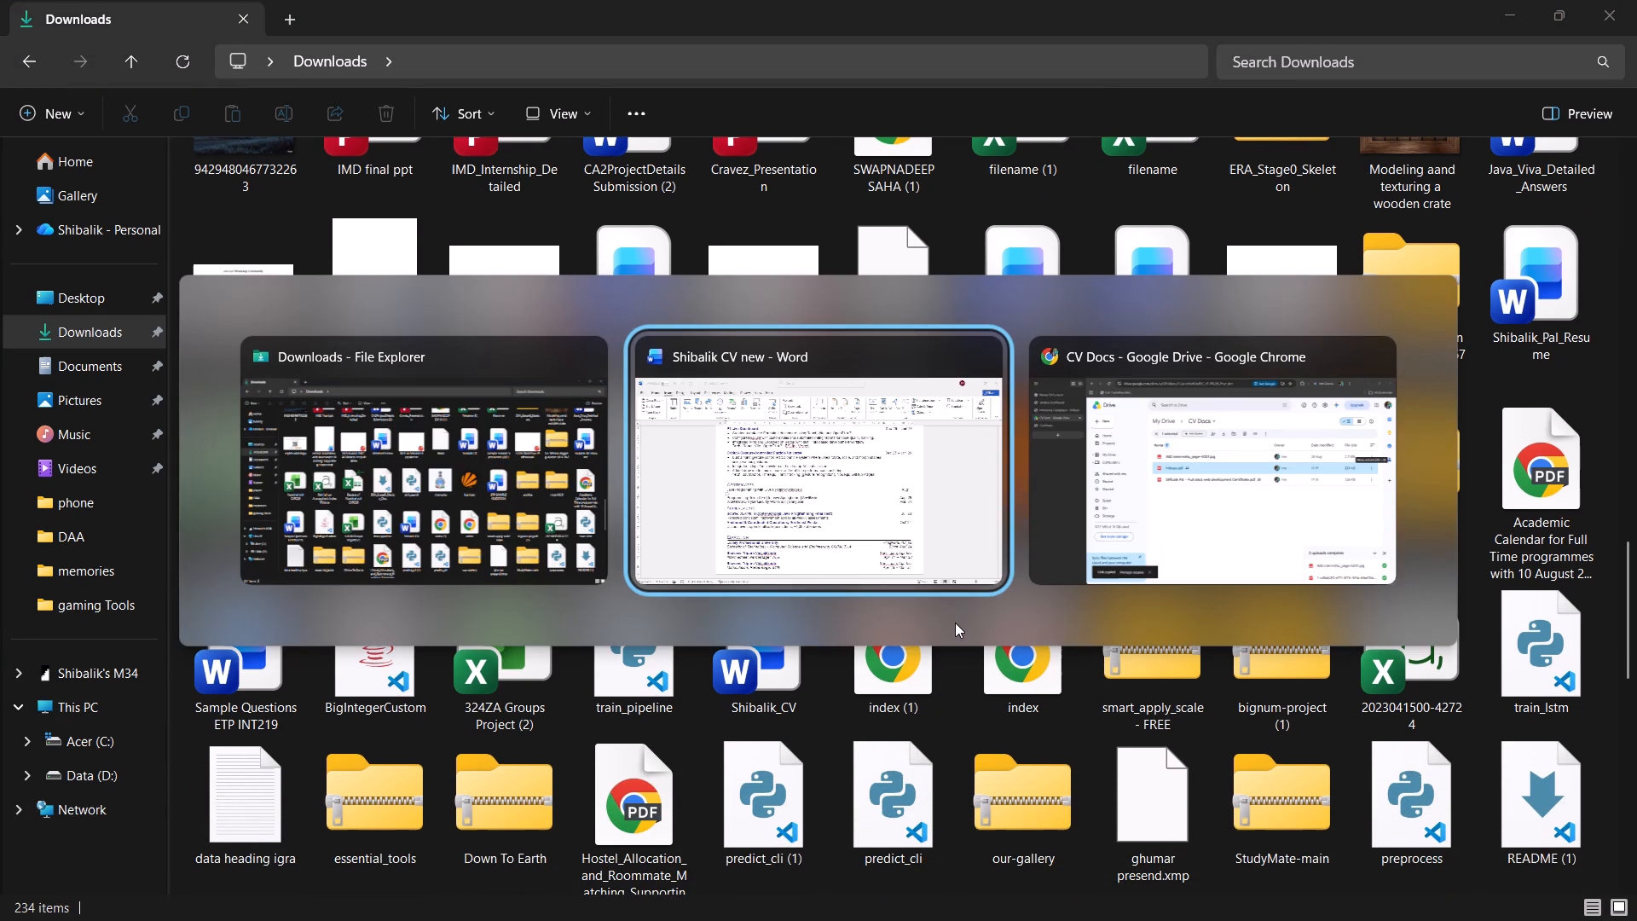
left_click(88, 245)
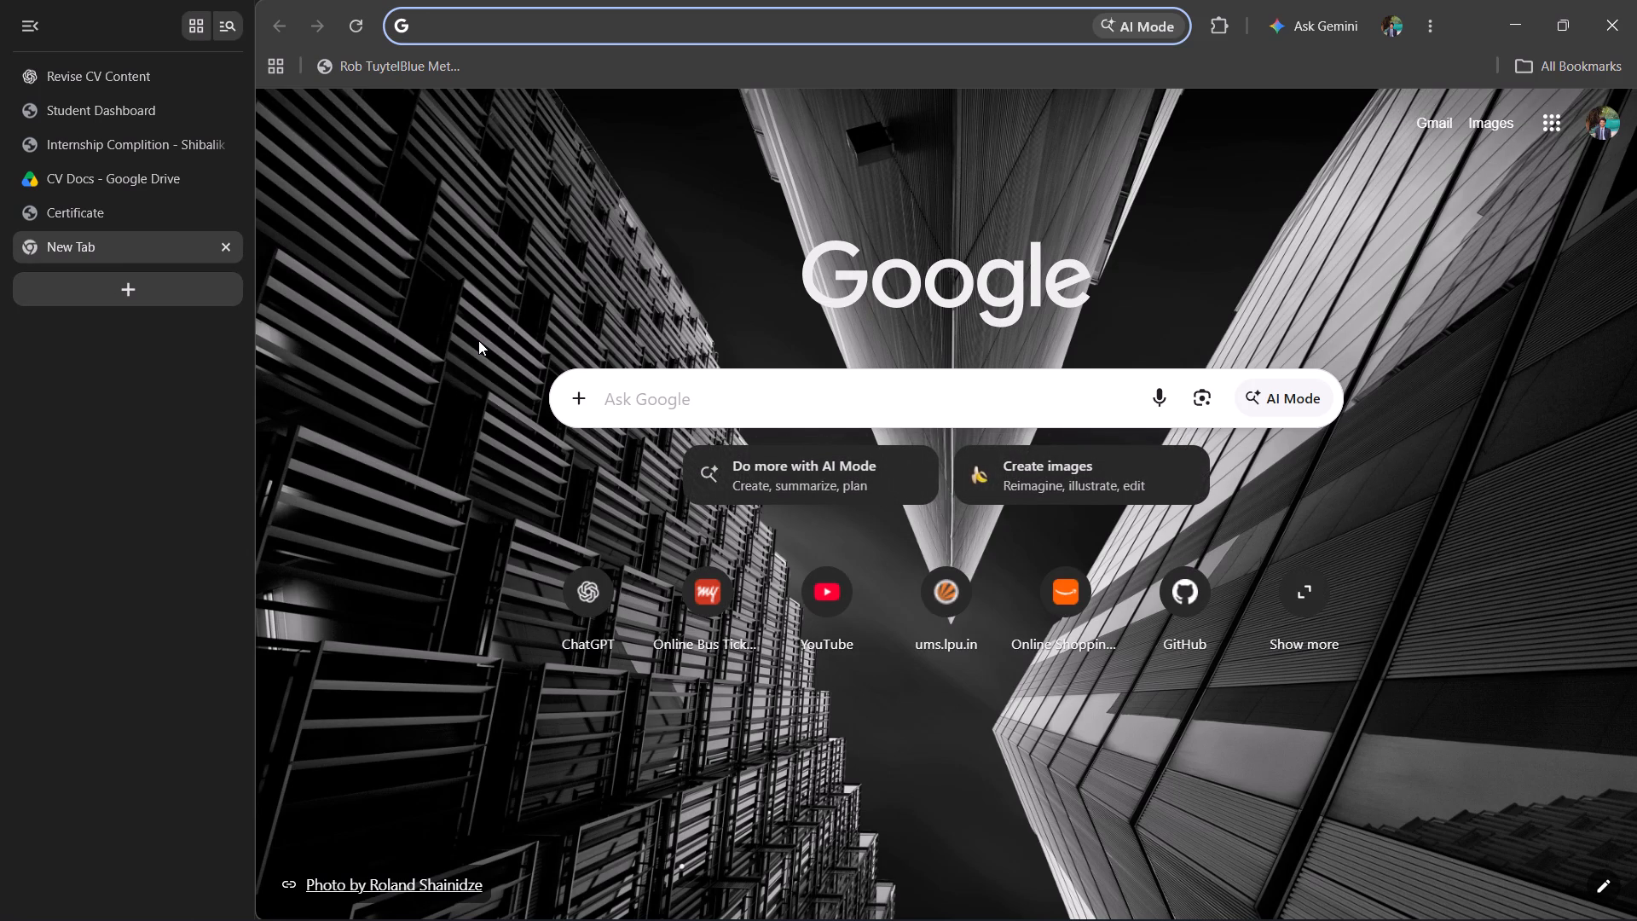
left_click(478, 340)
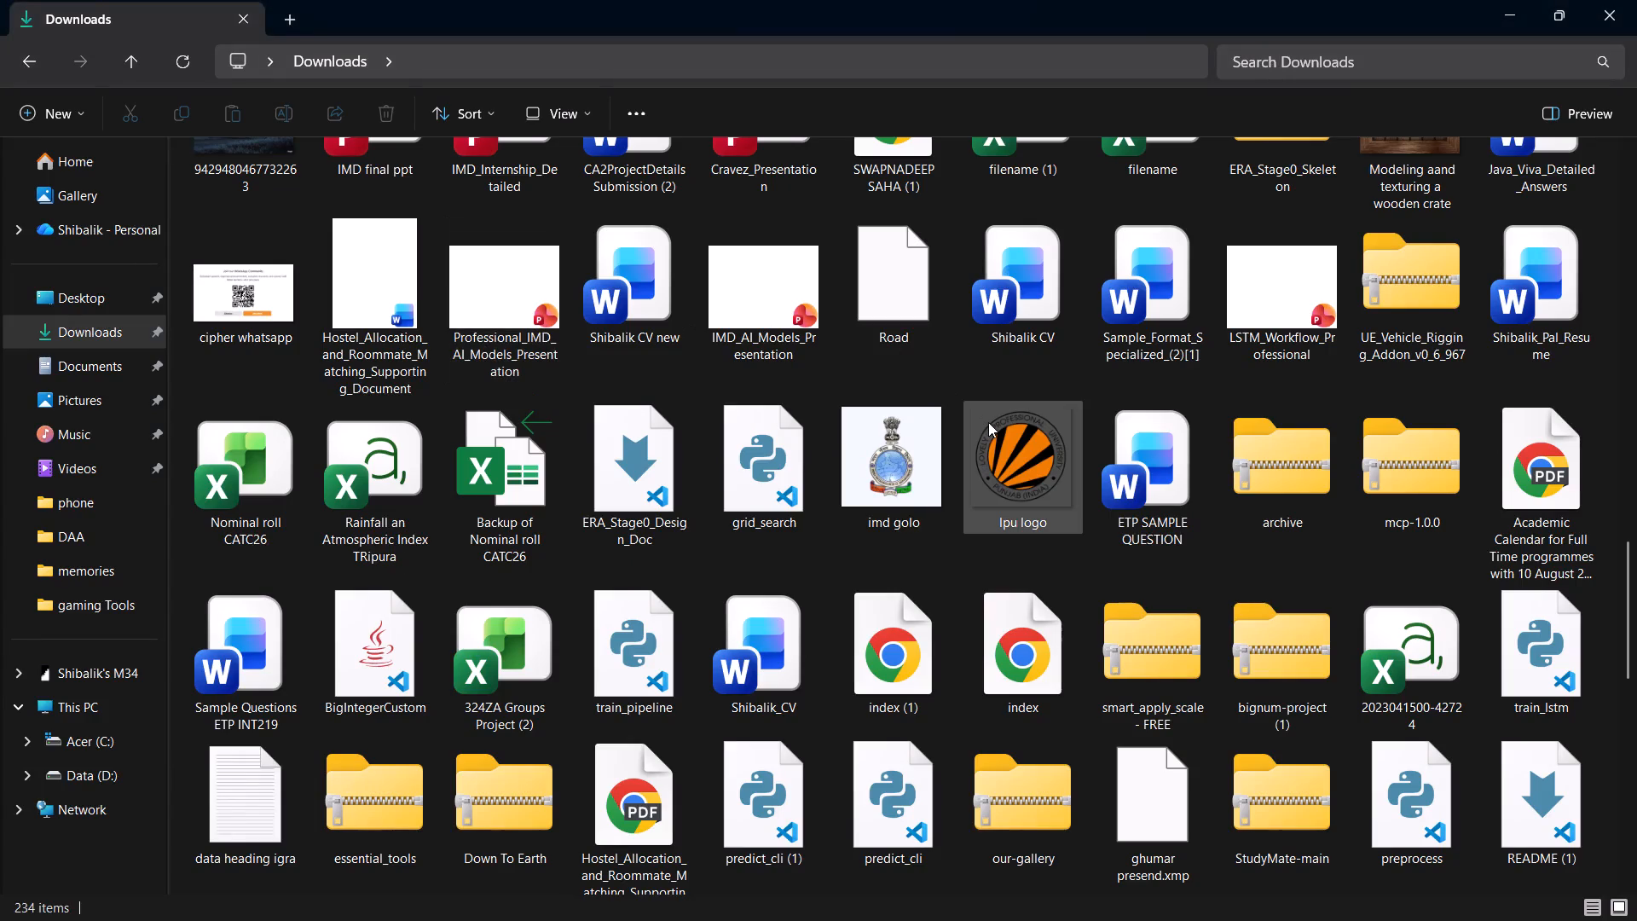
Look back up through the Downloads files to the most recent ones for the Java Programming certificate.
scroll(1128, 448, "up", 3)
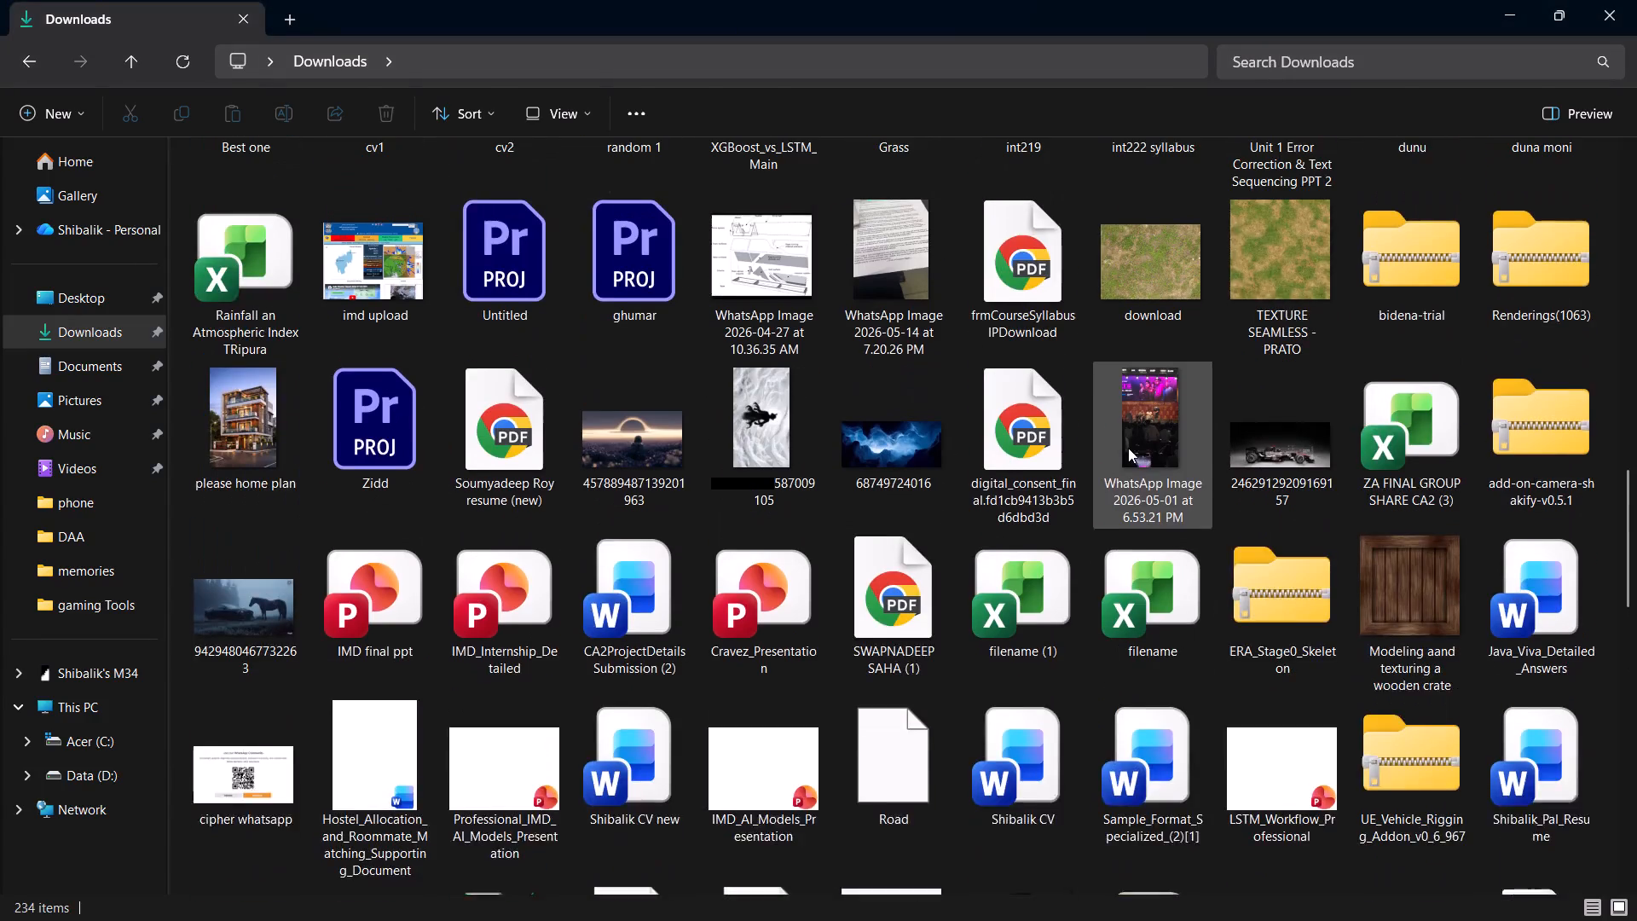
scroll(1128, 448, "up", 4)
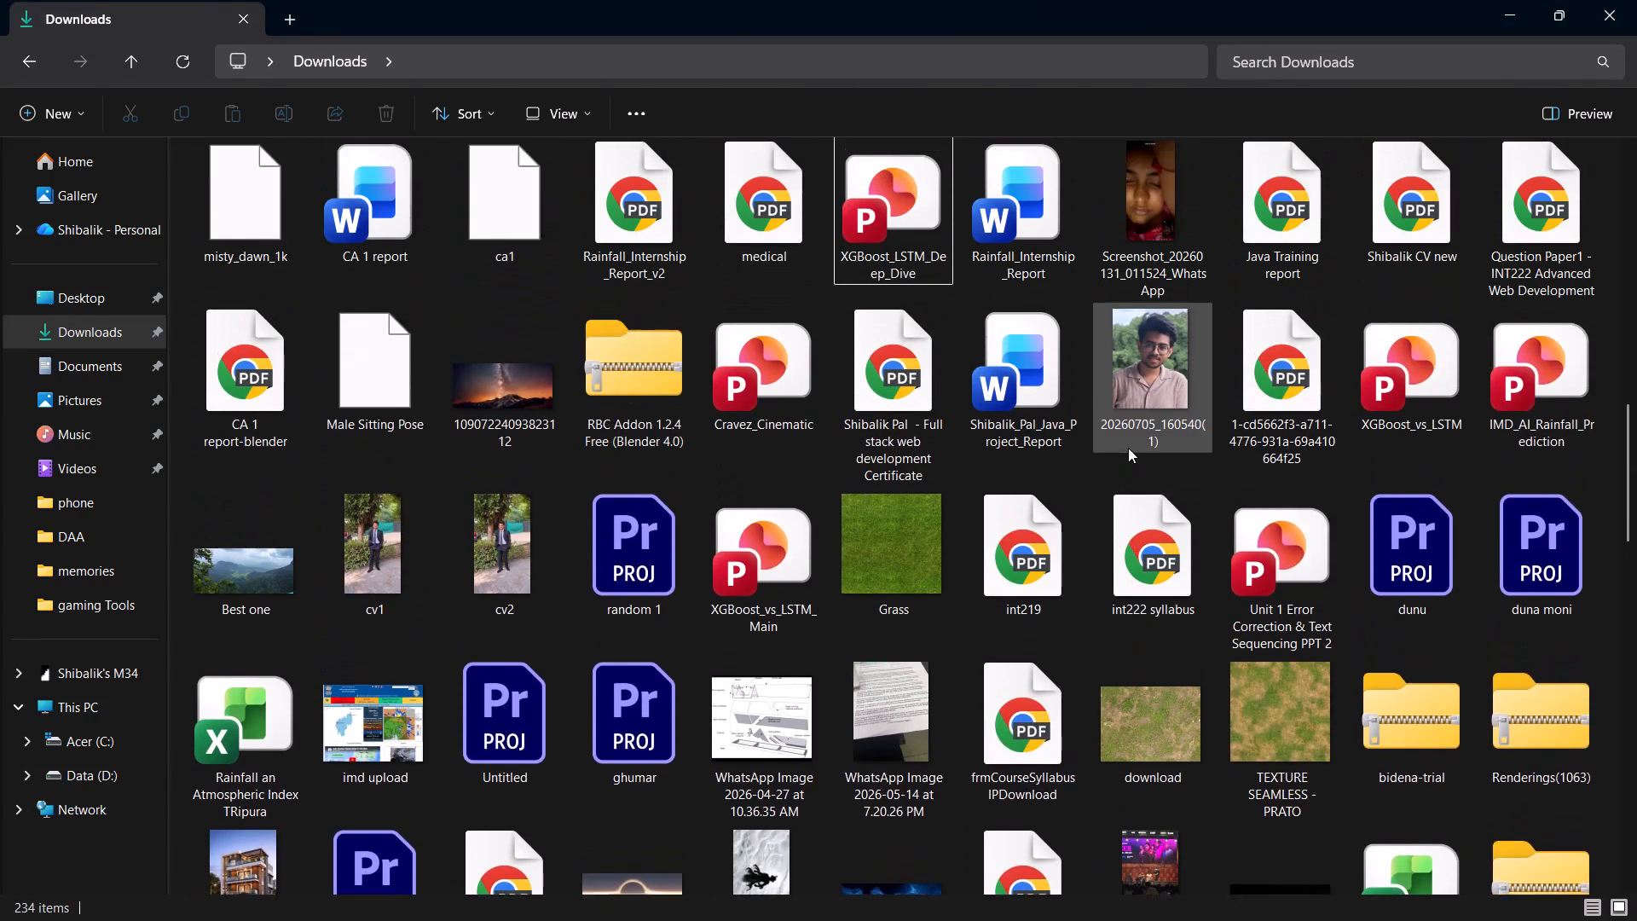
scroll(1128, 448, "up", 3)
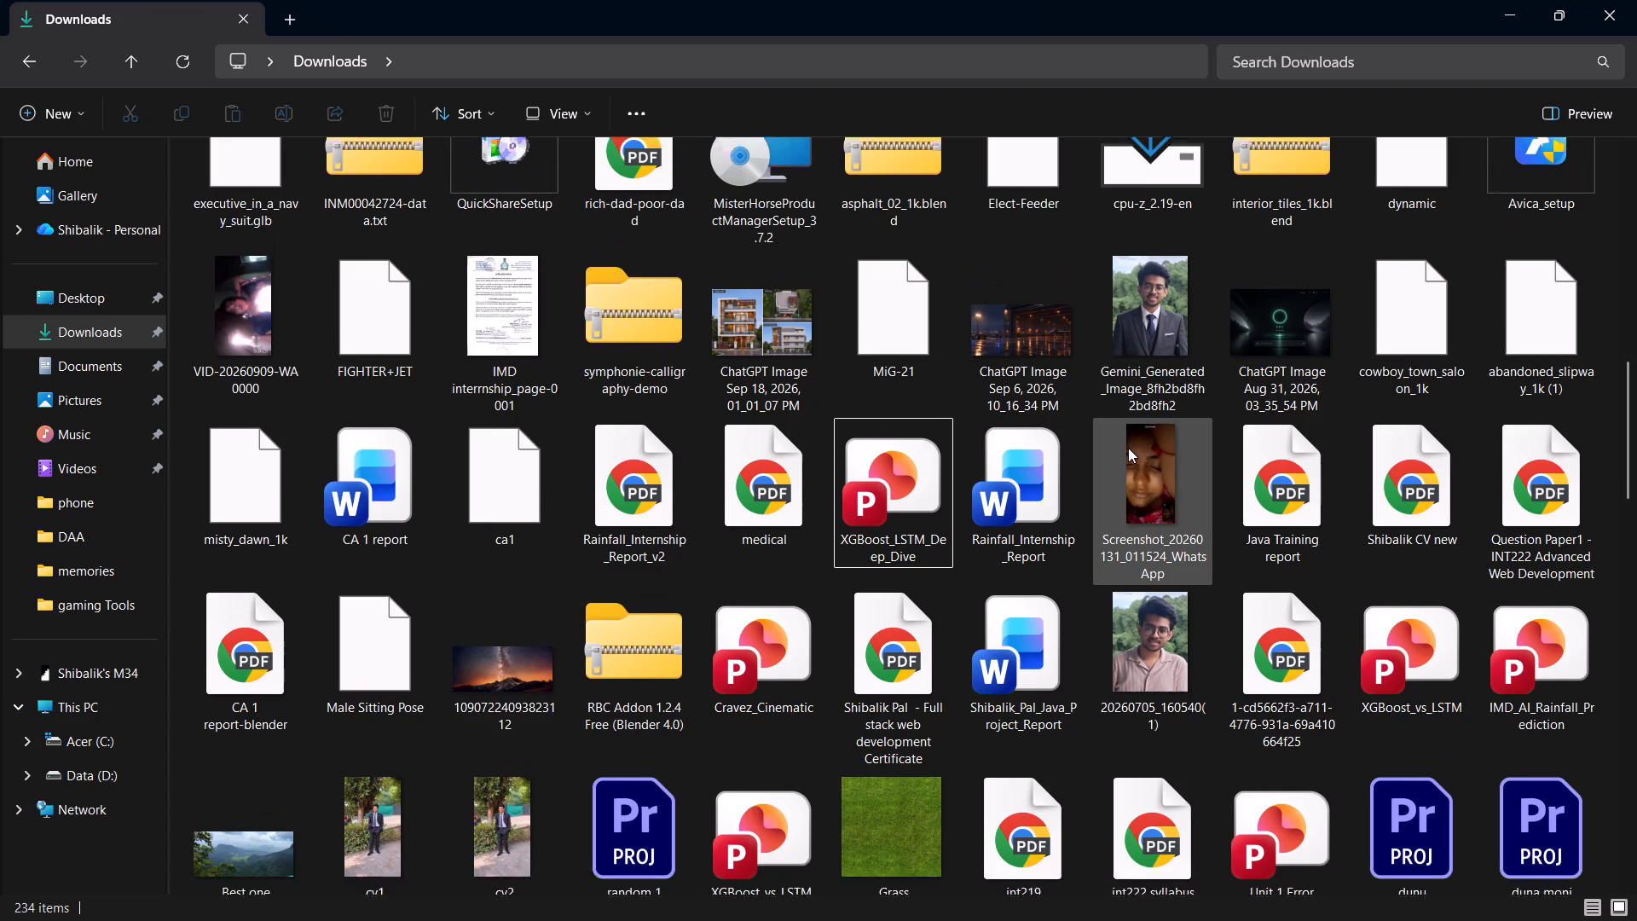
scroll(1128, 448, "up", 3)
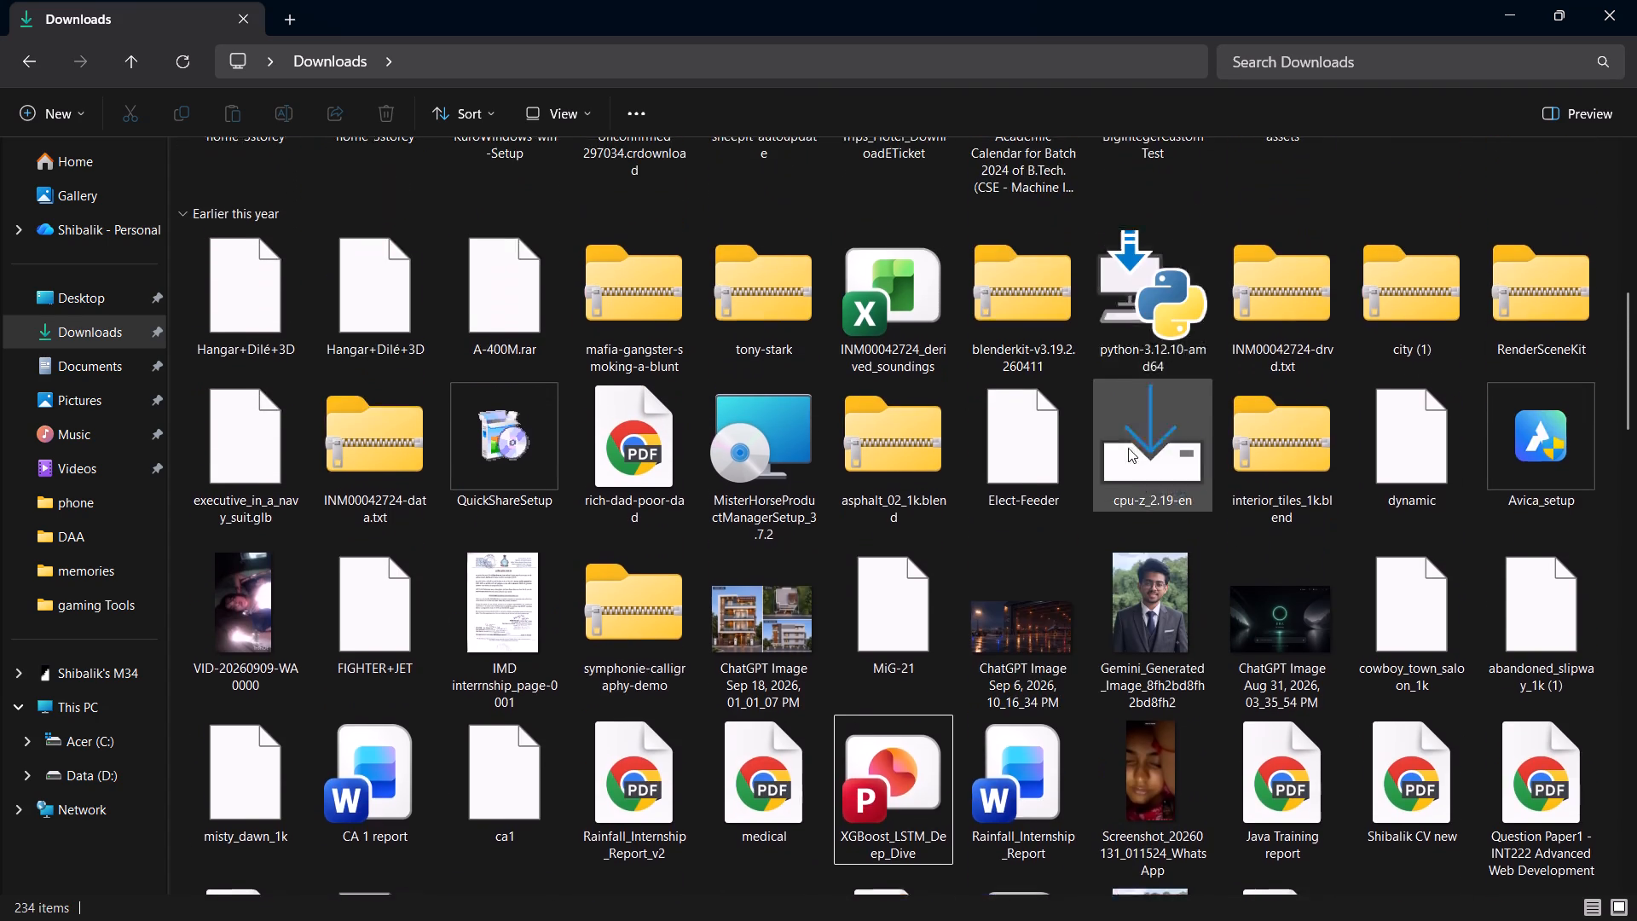
scroll(1128, 448, "up", 3)
Go through the whole Downloads folder once more, from recent files to the oldest group, searching for the Java Programming certificate.
scroll(1128, 448, "down", 4)
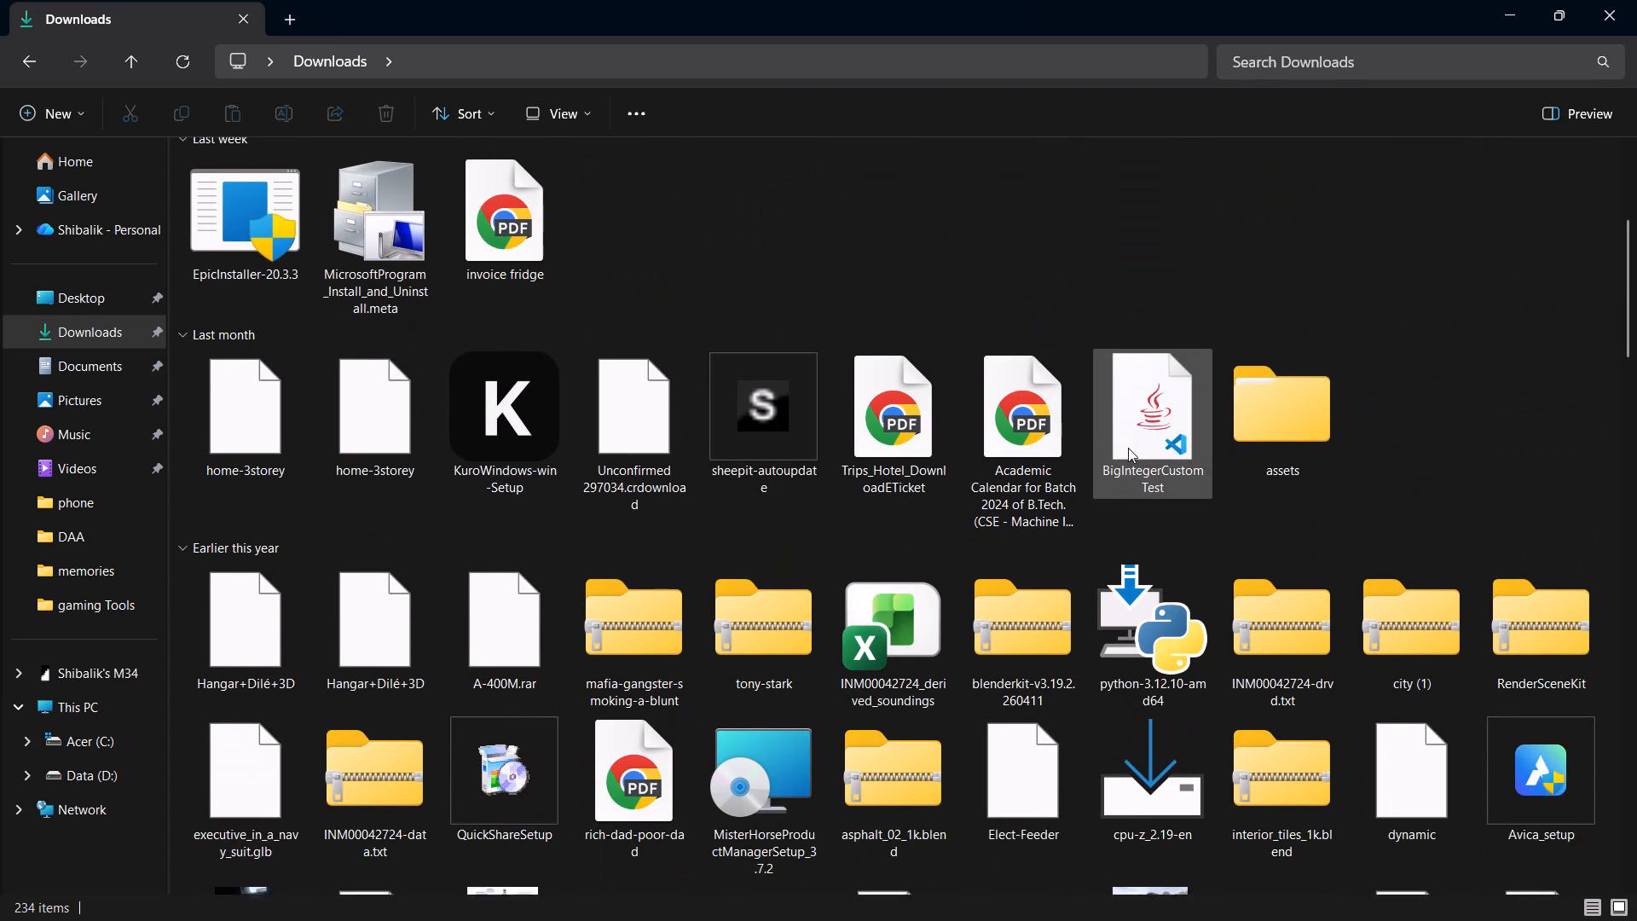
scroll(1128, 448, "down", 7)
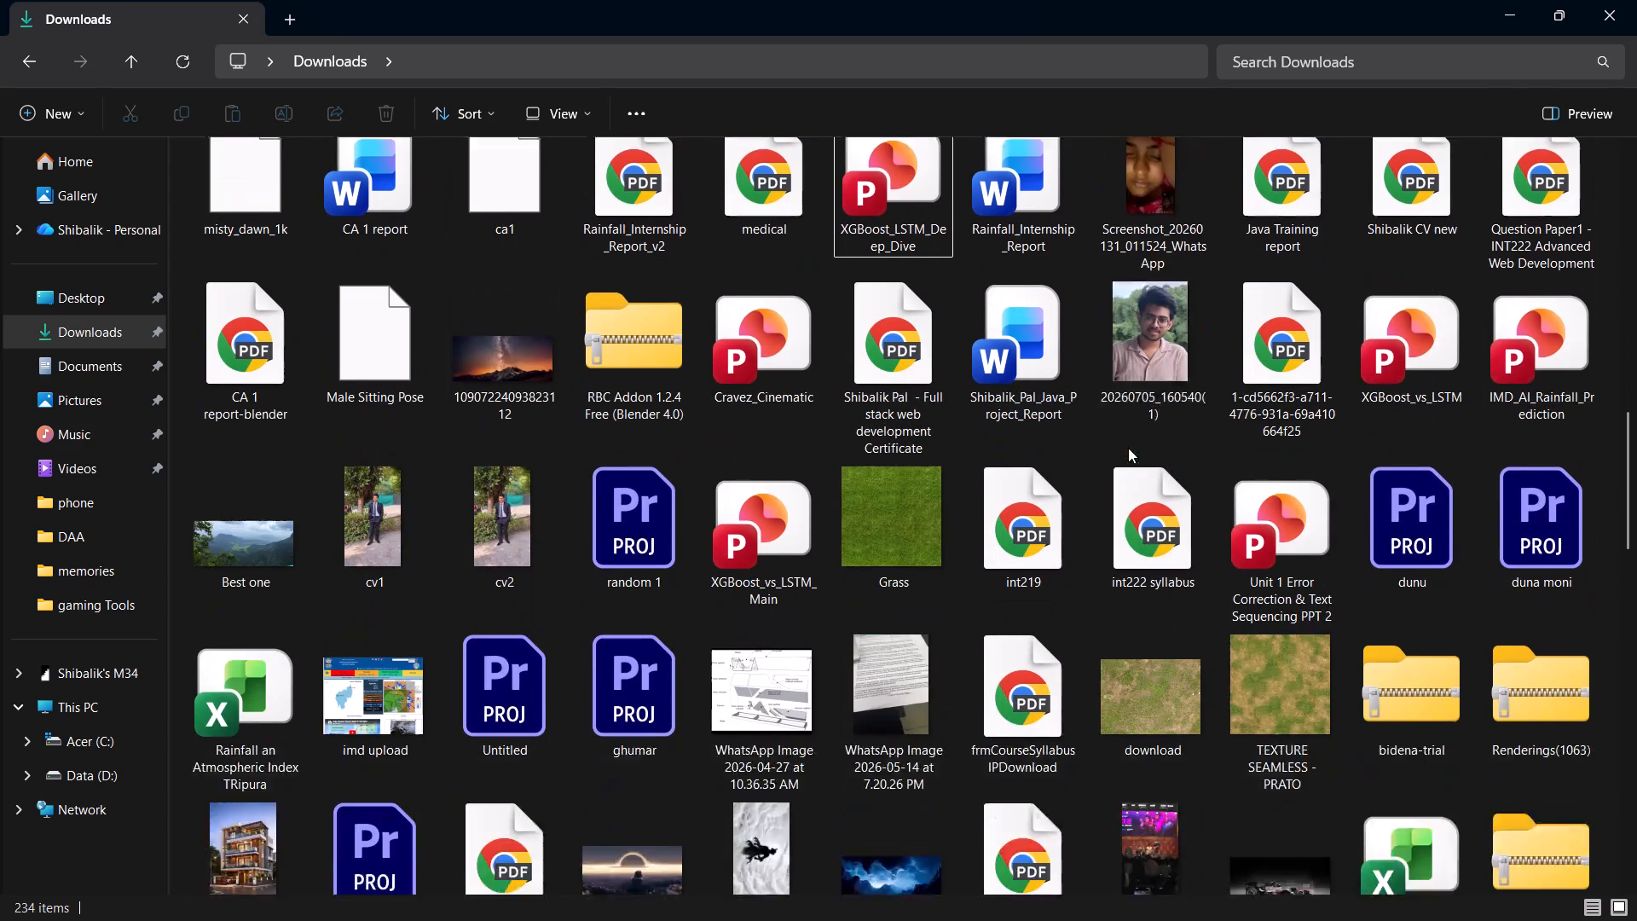
scroll(1128, 448, "down", 5)
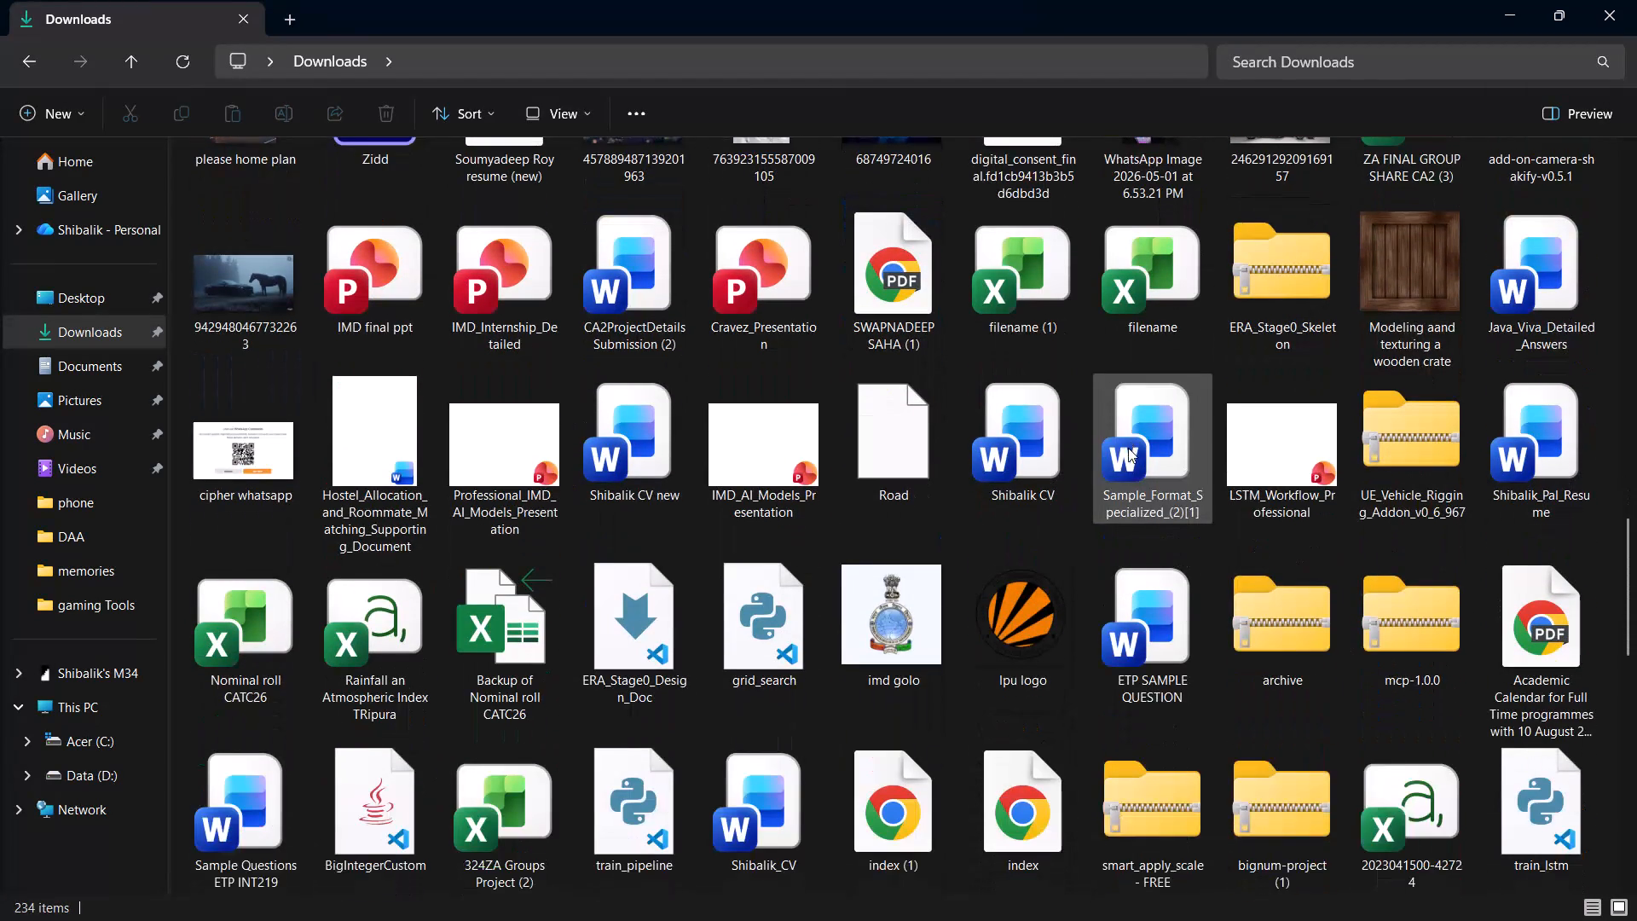
scroll(1128, 448, "down", 1)
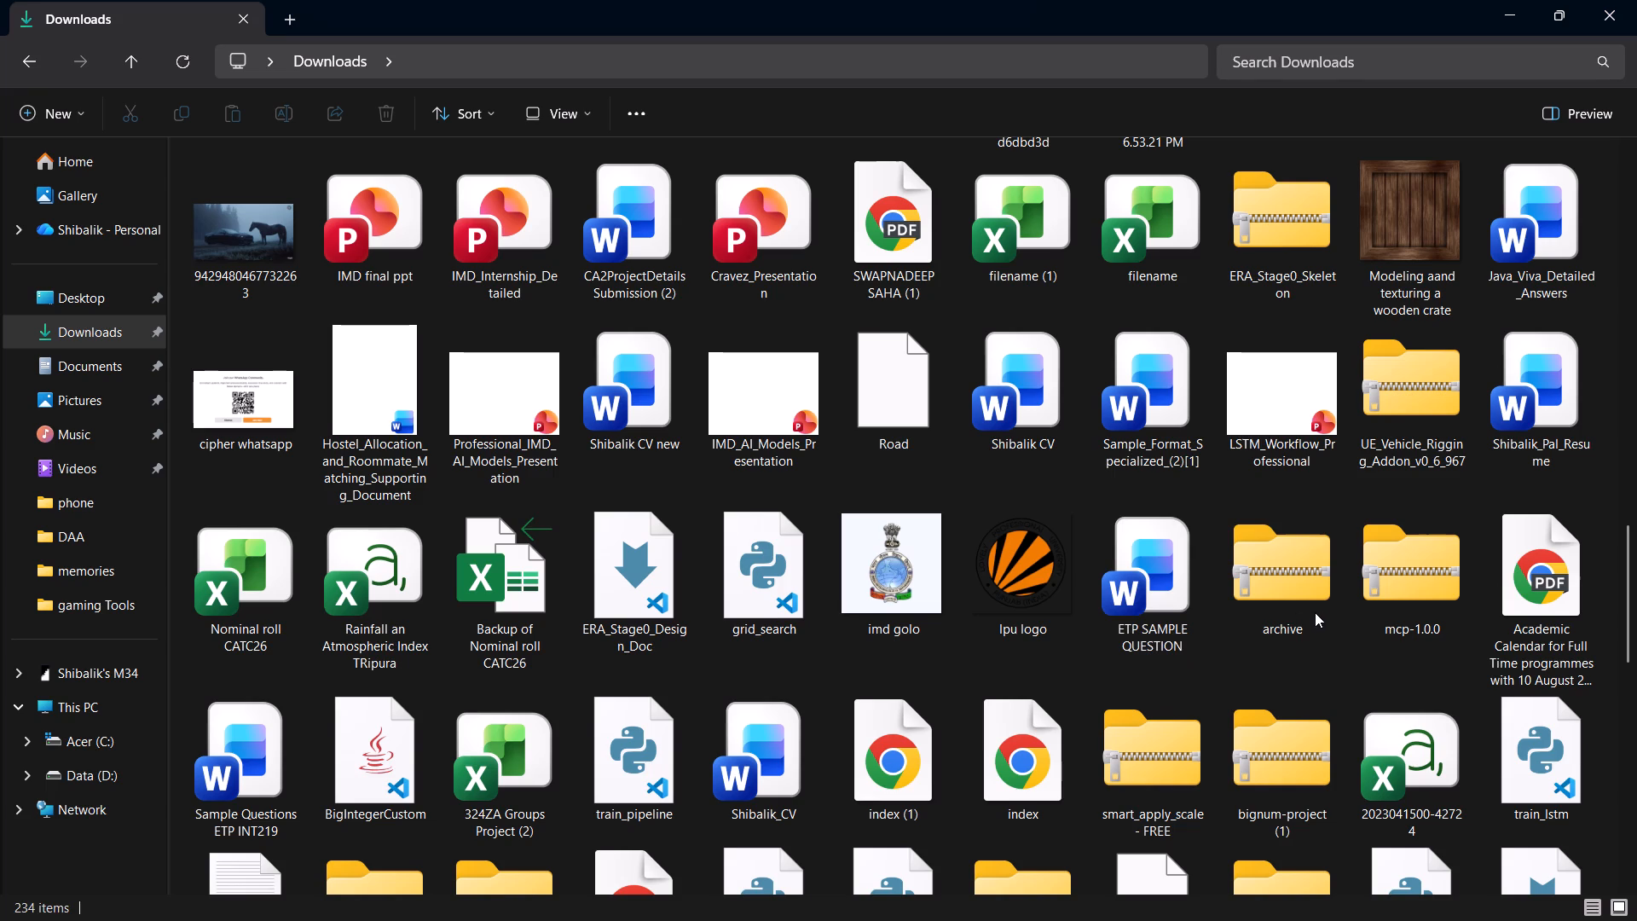
scroll(1258, 645, "down", 1)
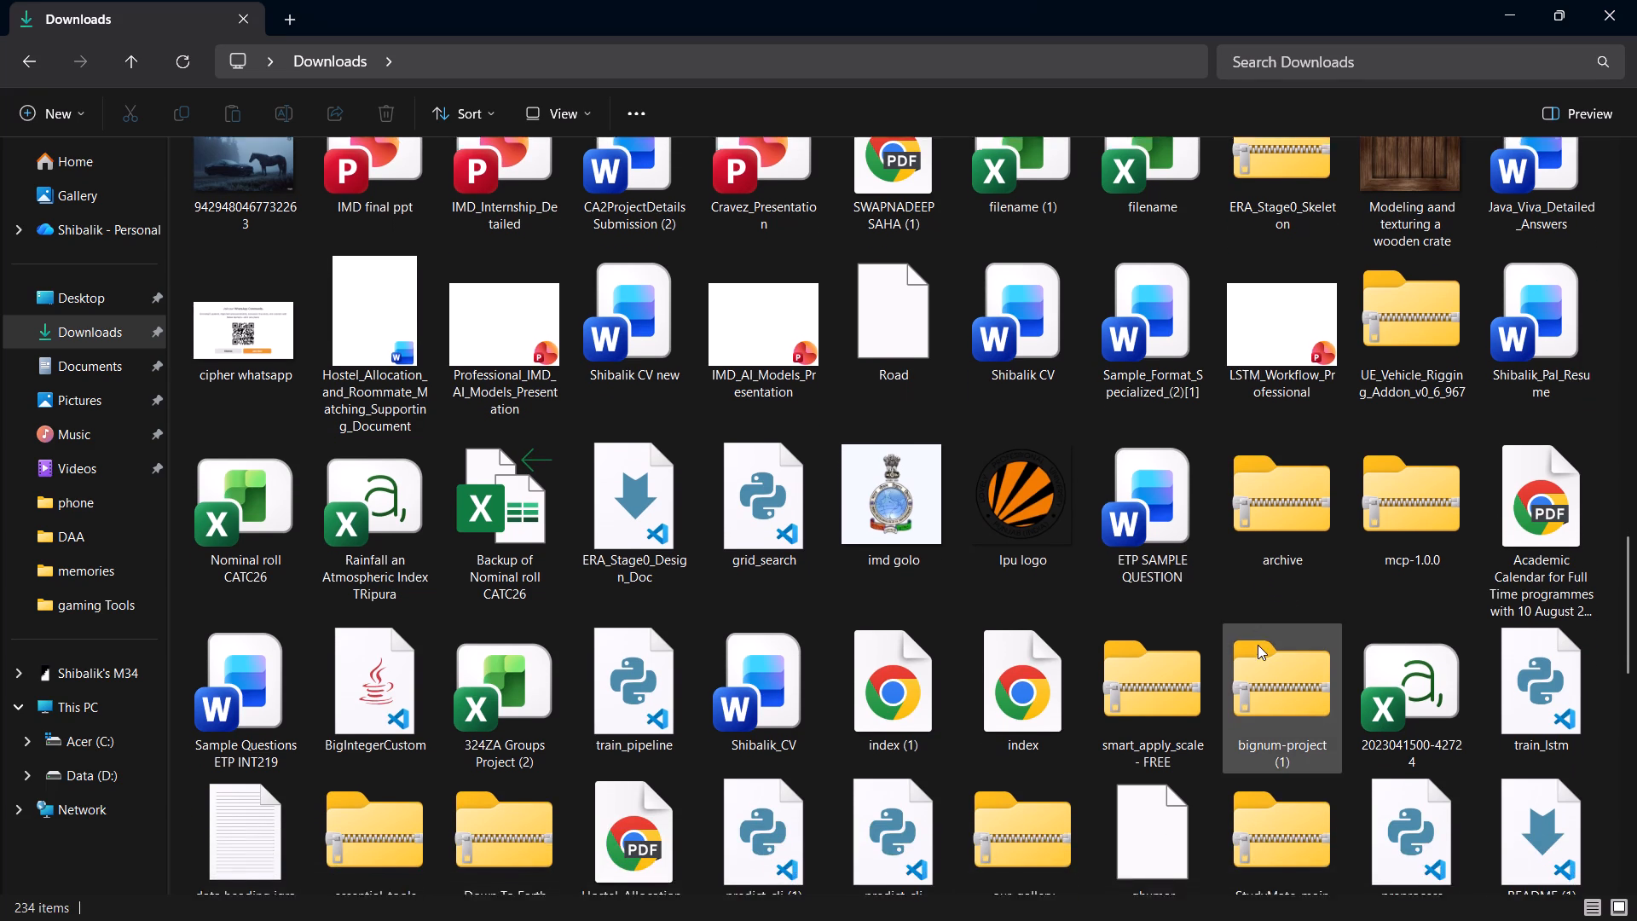
scroll(1258, 645, "down", 3)
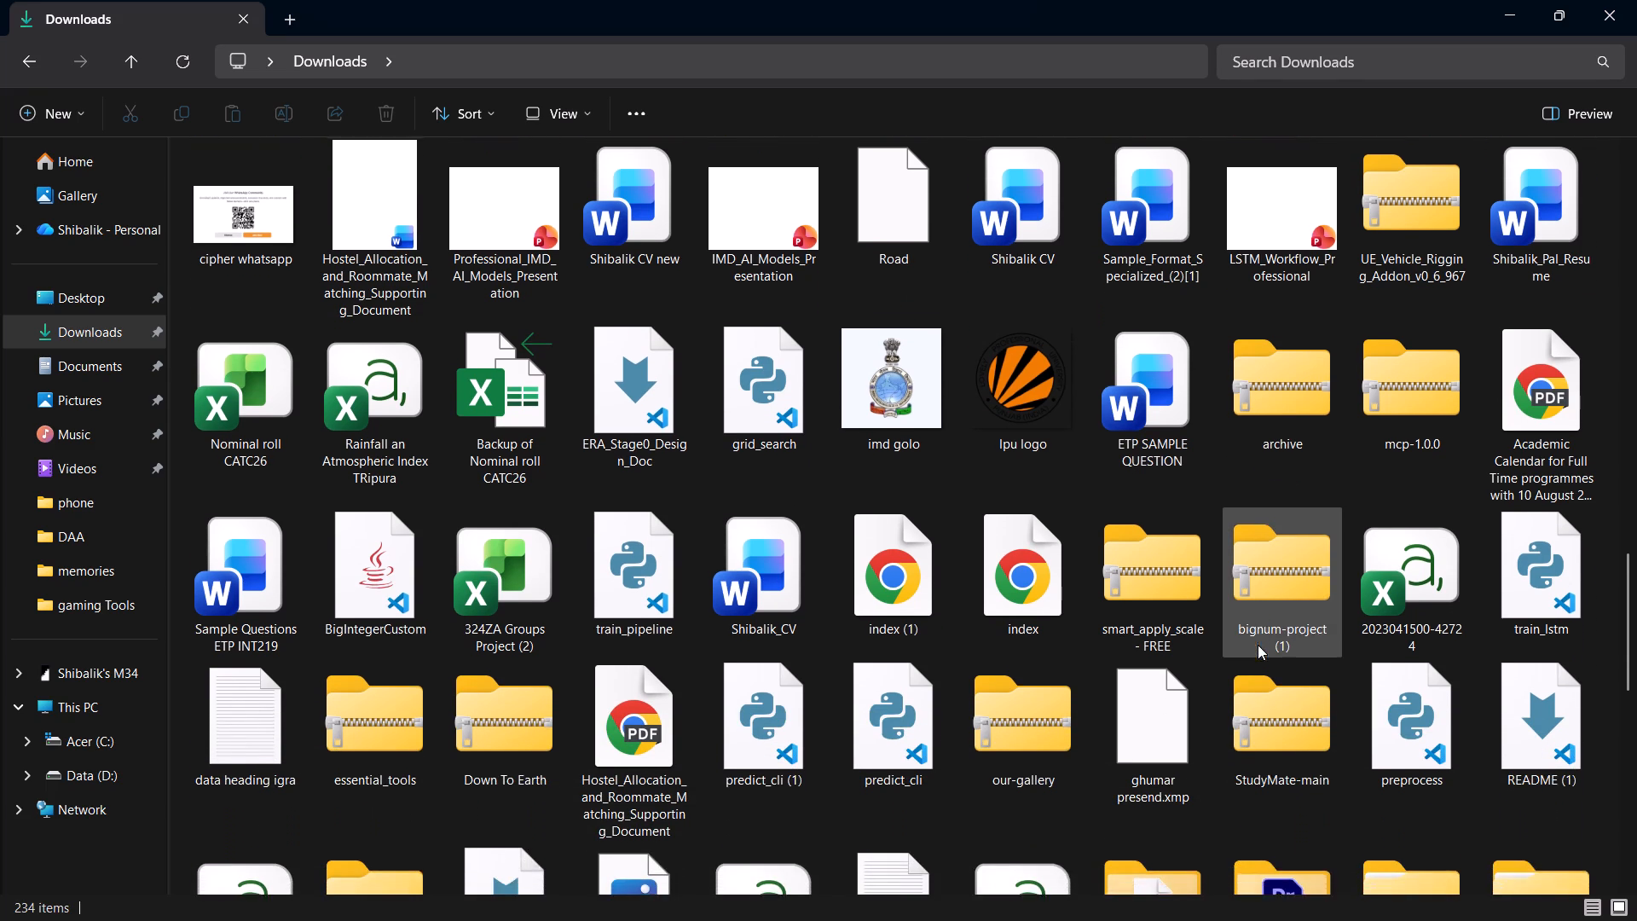
scroll(1258, 645, "down", 3)
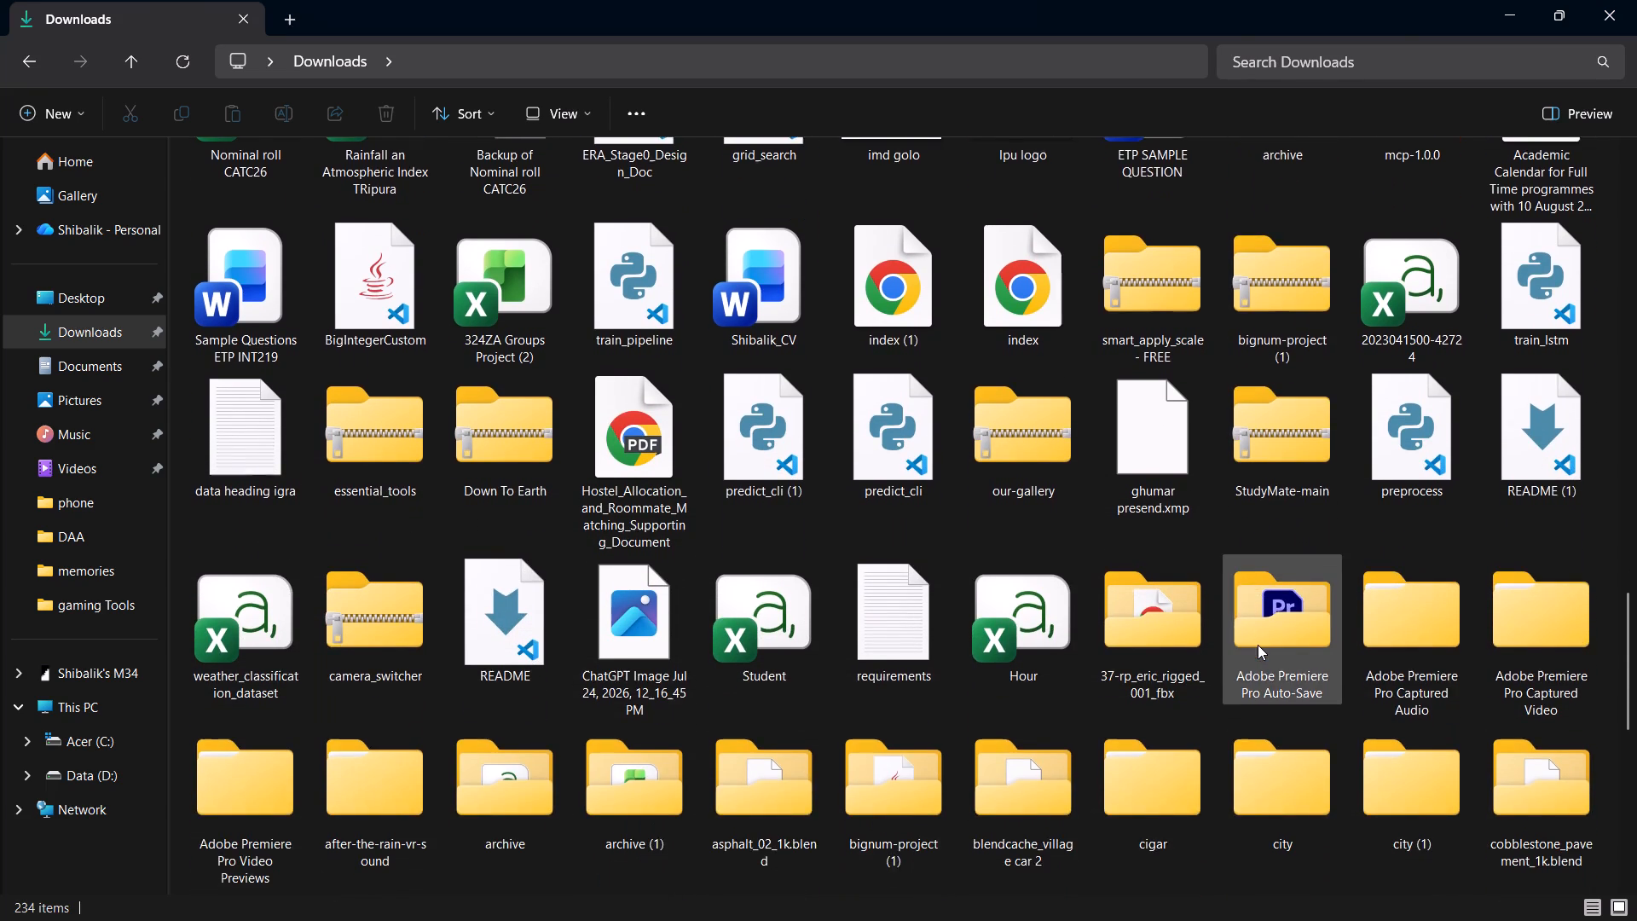
scroll(1258, 645, "down", 5)
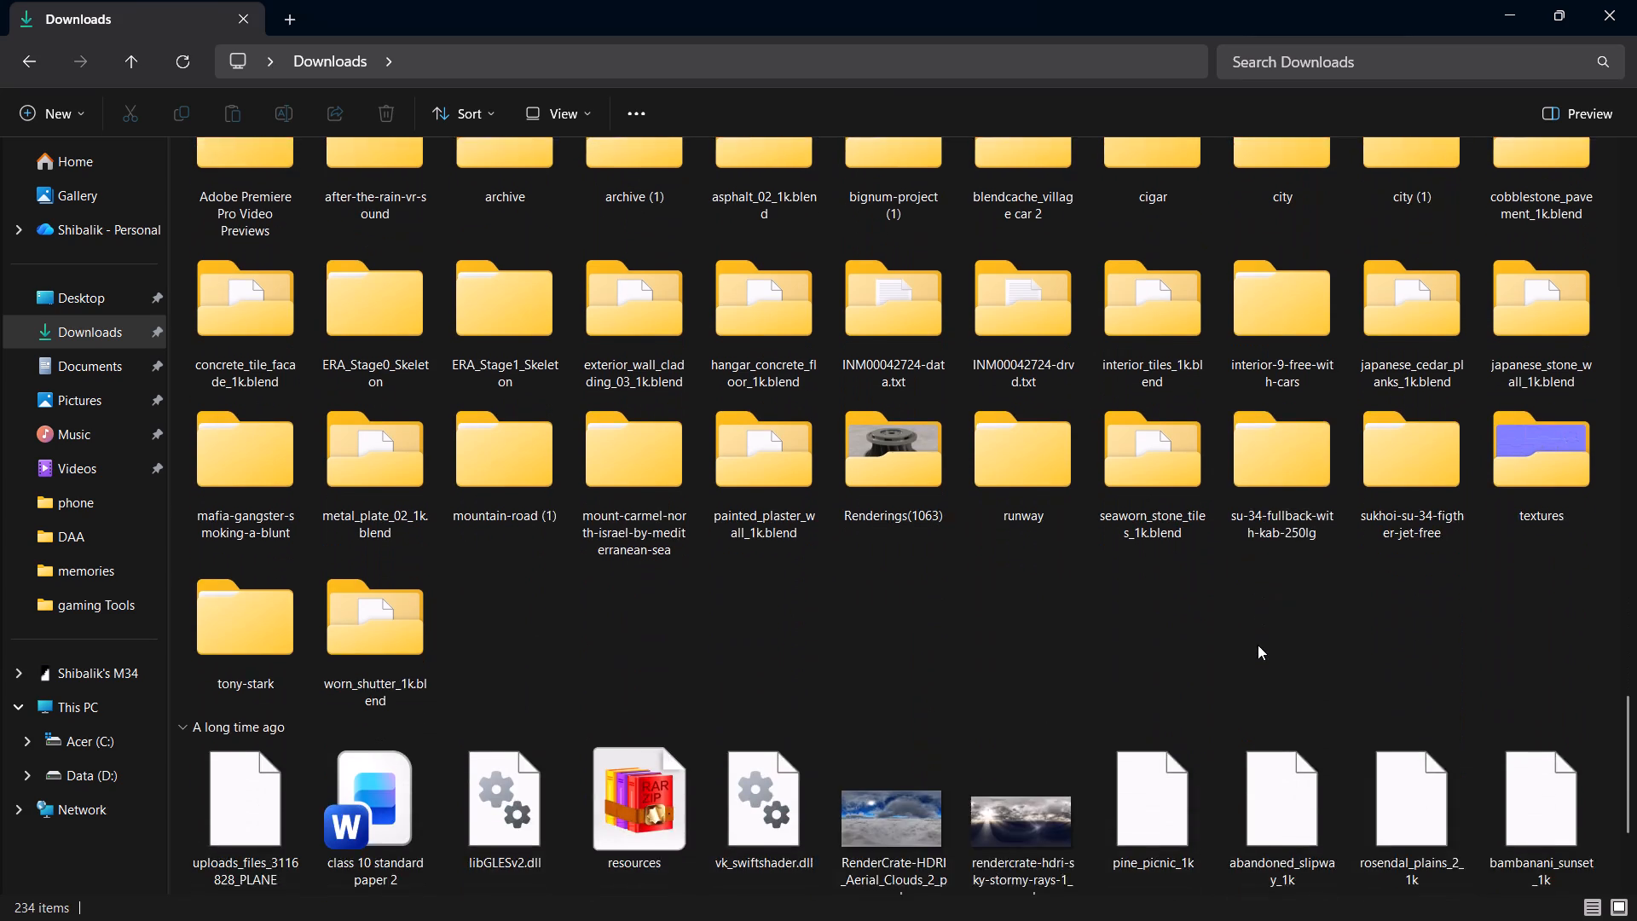
scroll(1258, 645, "down", 2)
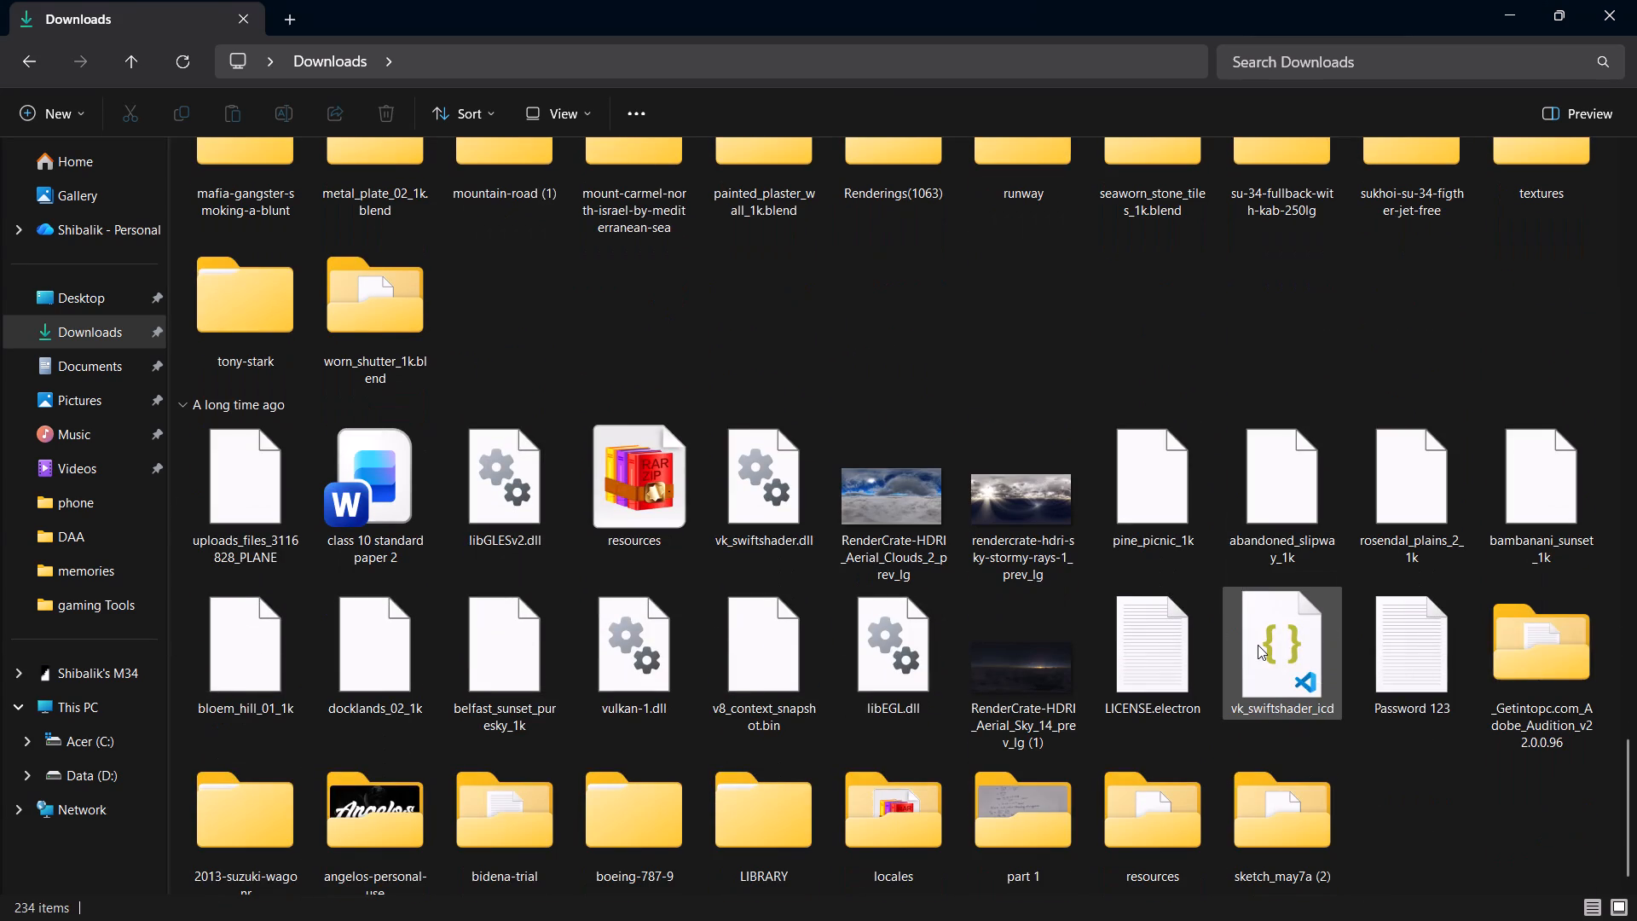
Look back up from the oldest Downloads group through the folders and project files for the Java Programming certificate.
scroll(1258, 645, "down", 1)
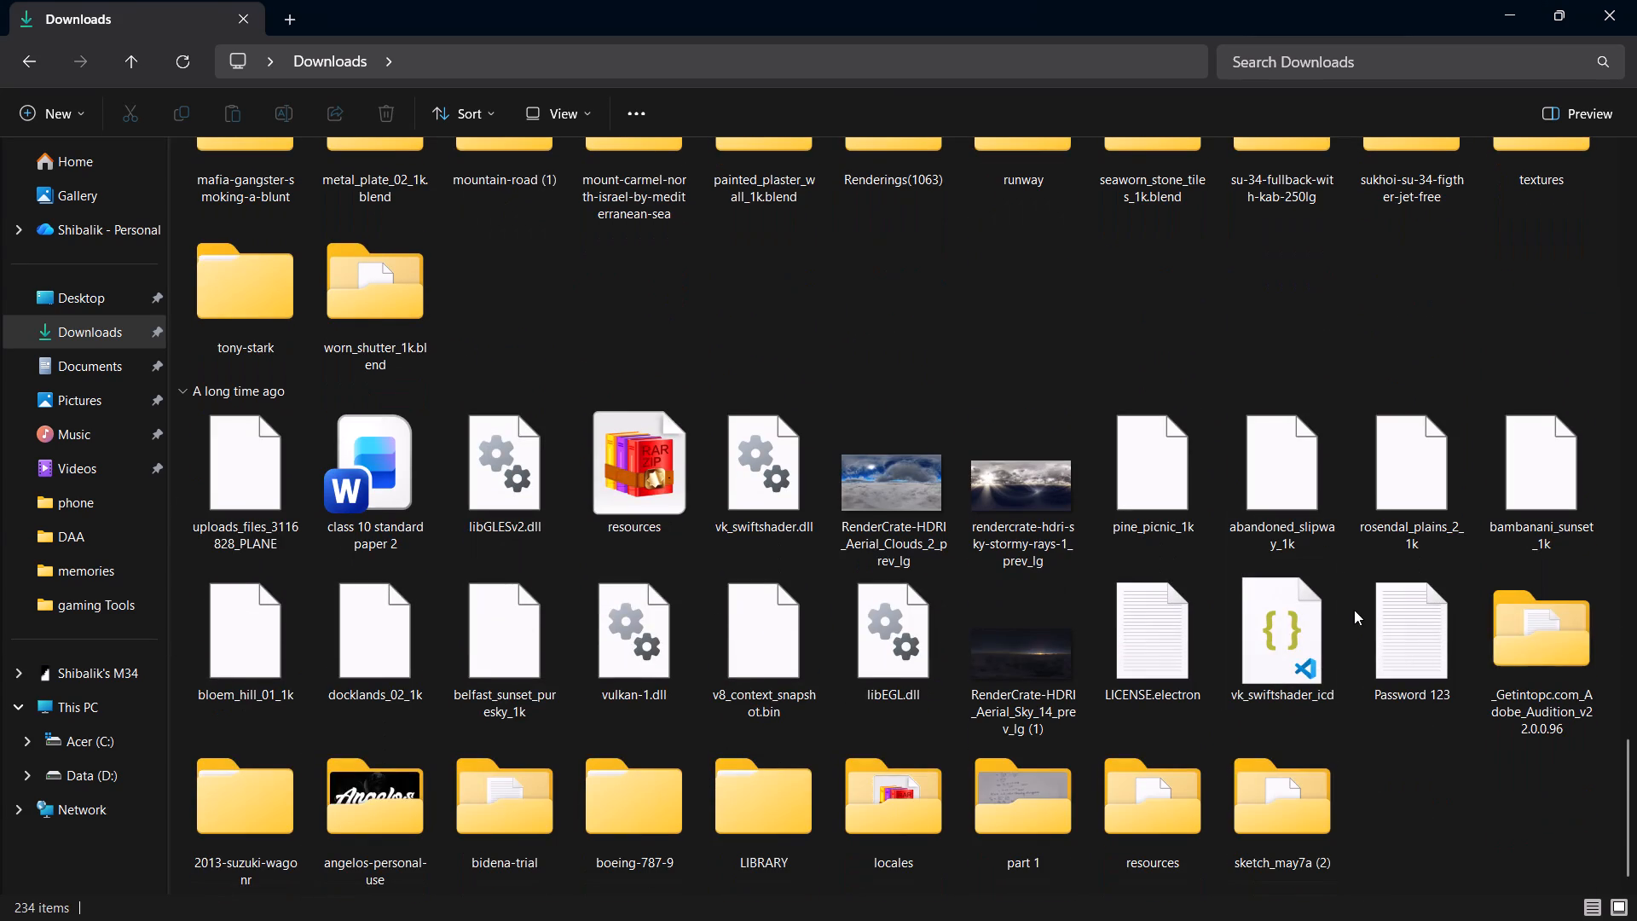
scroll(1415, 744, "down", 1)
scroll(1415, 744, "up", 3)
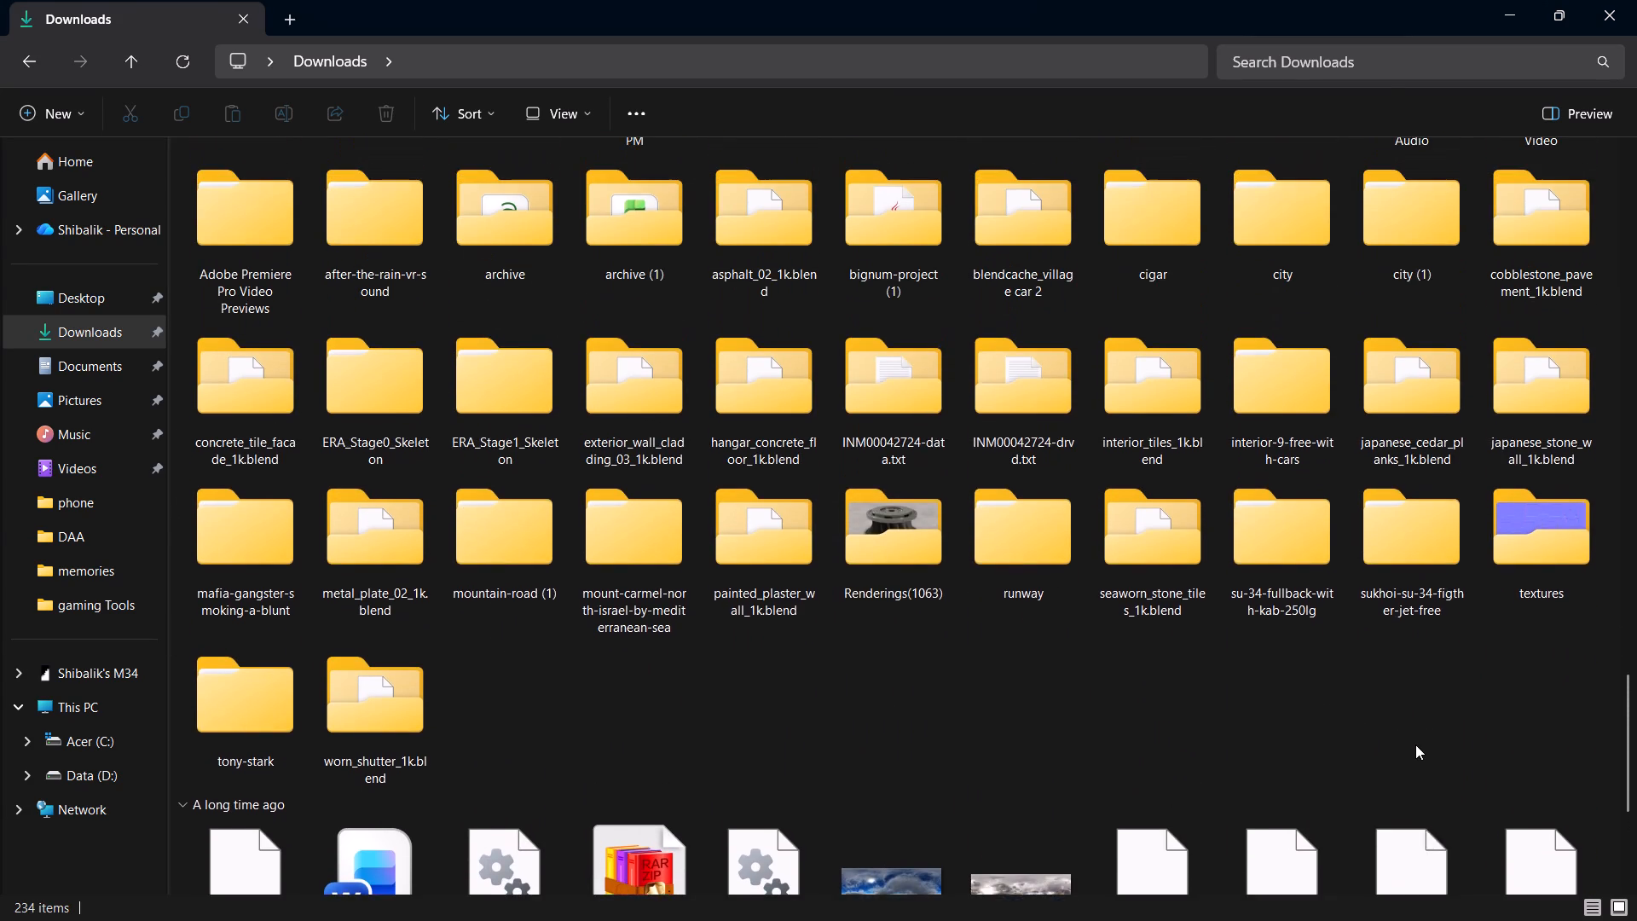
scroll(1415, 744, "up", 4)
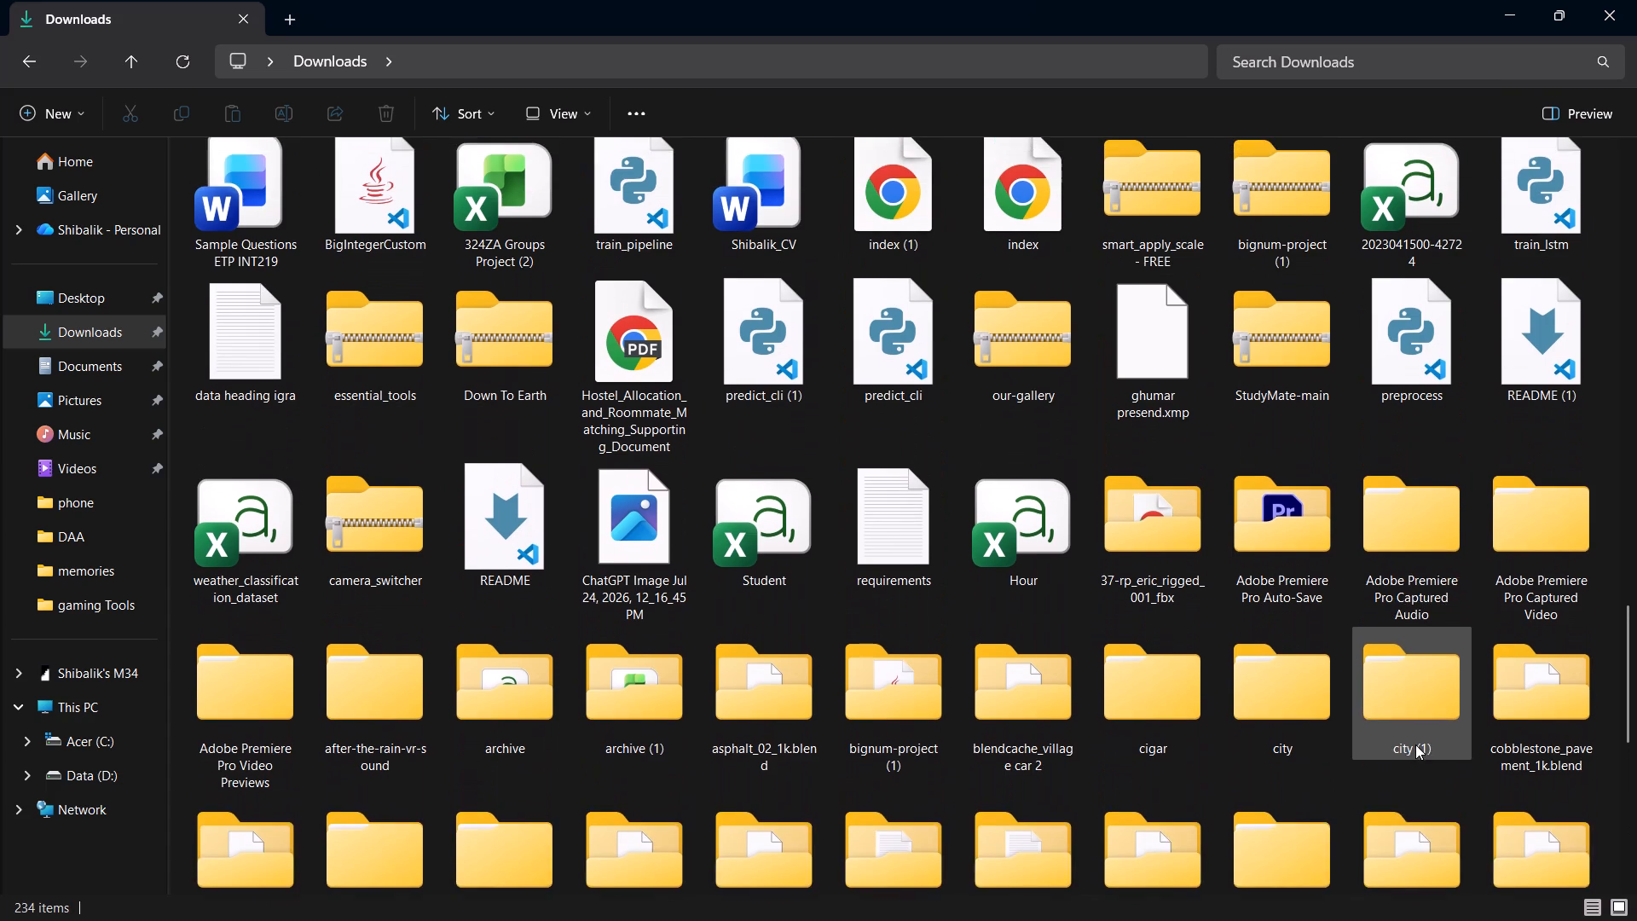
scroll(1415, 744, "up", 2)
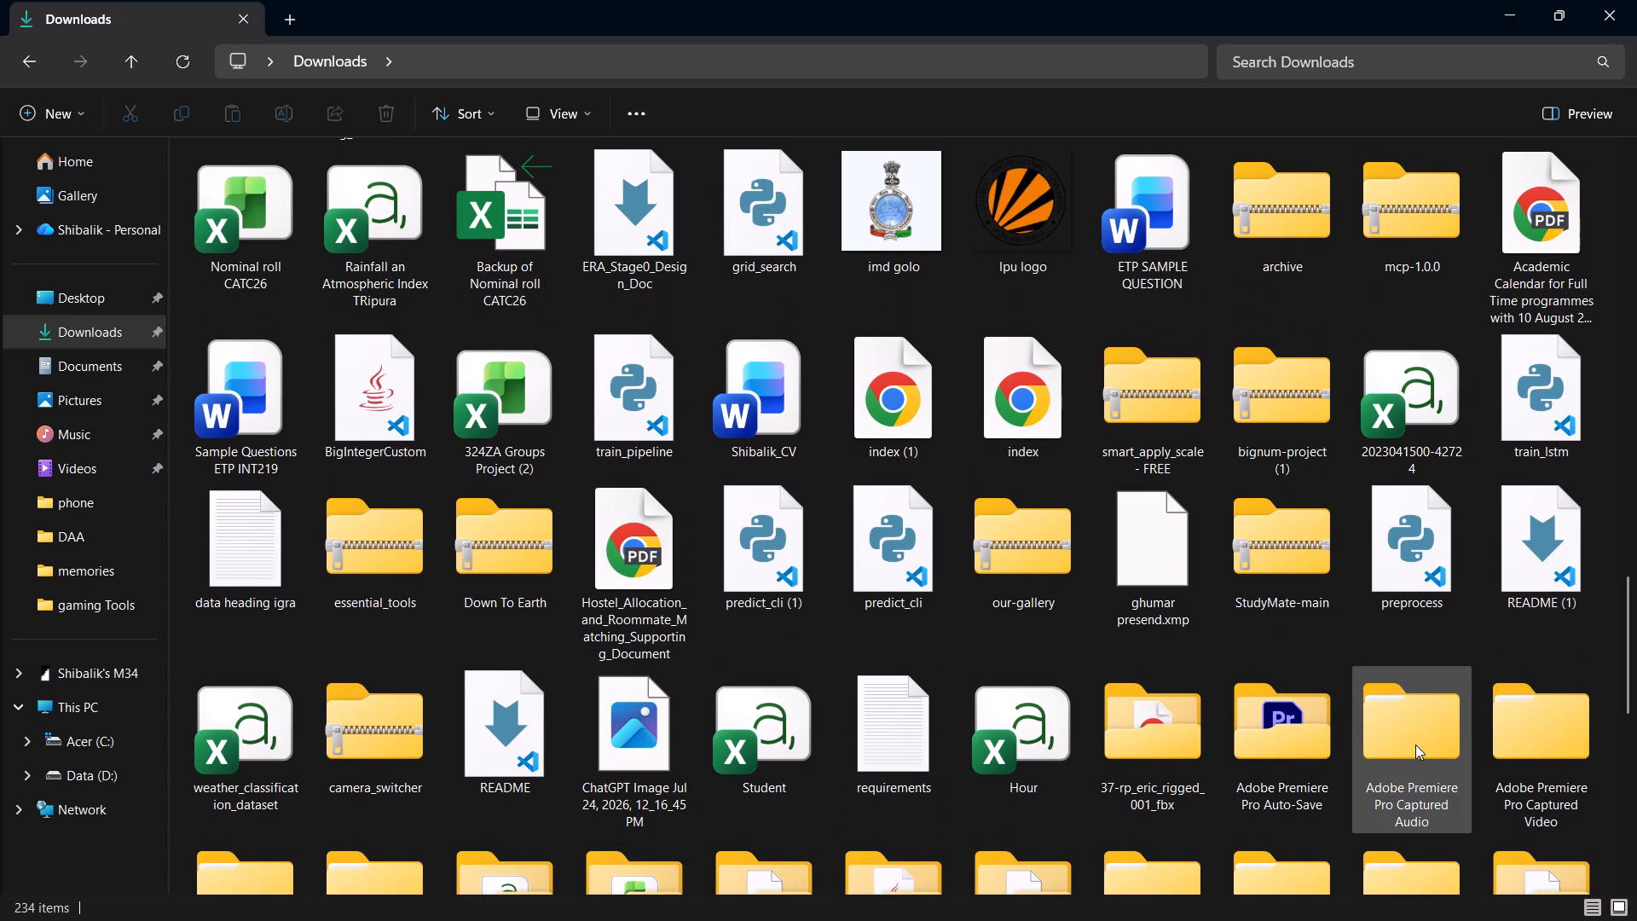
scroll(1415, 744, "up", 1)
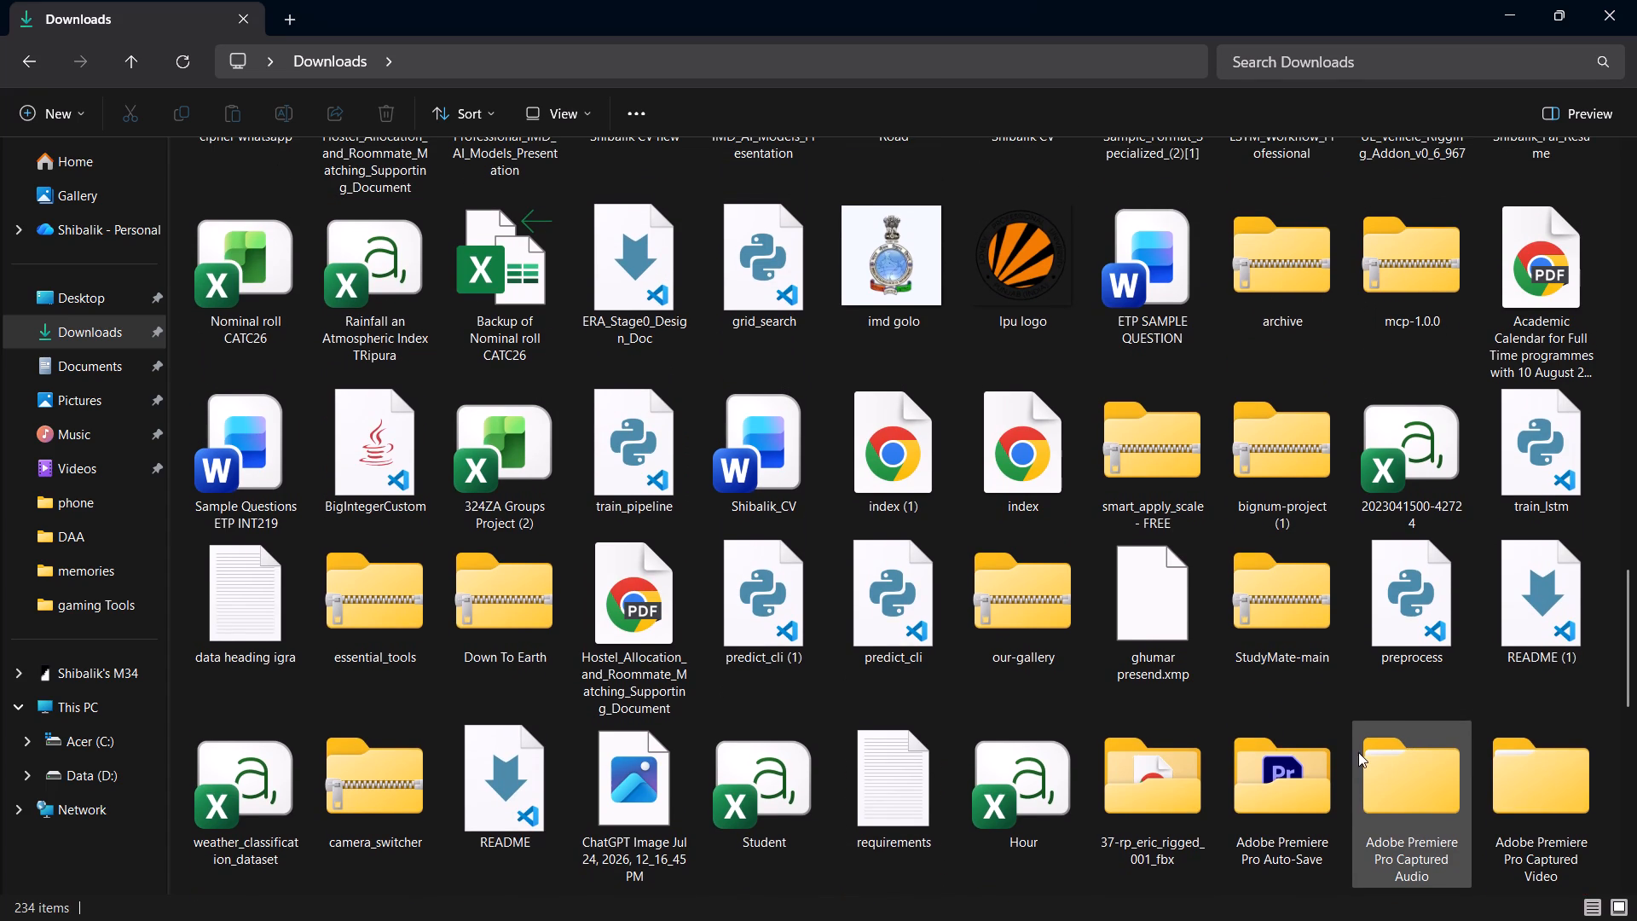
scroll(1347, 756, "up", 1)
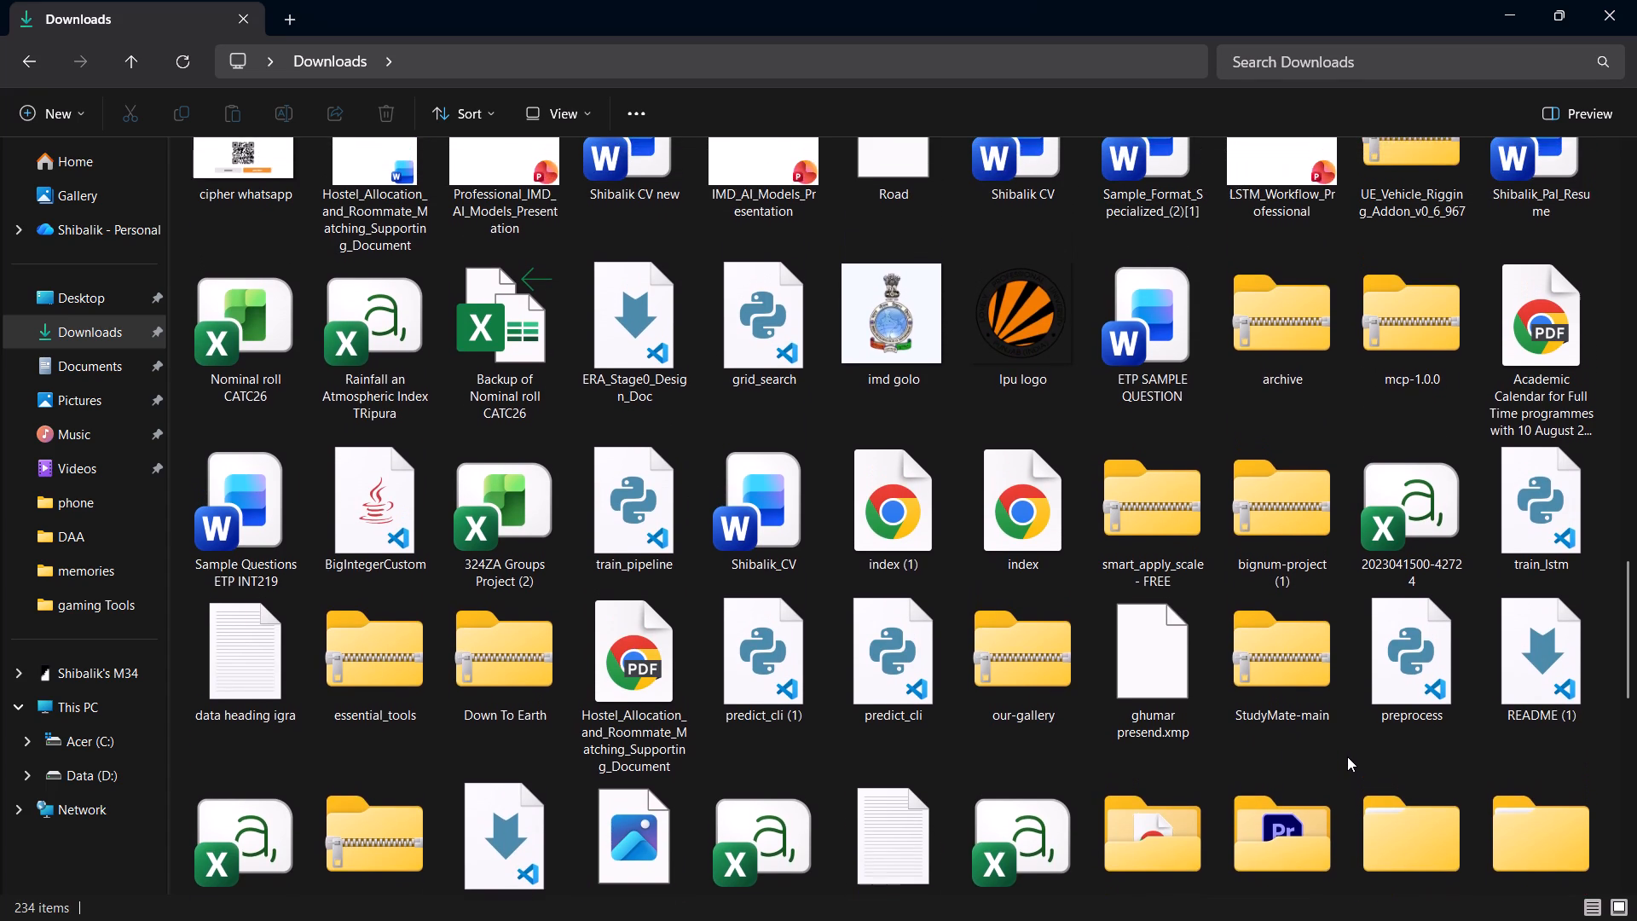
scroll(1347, 756, "up", 1)
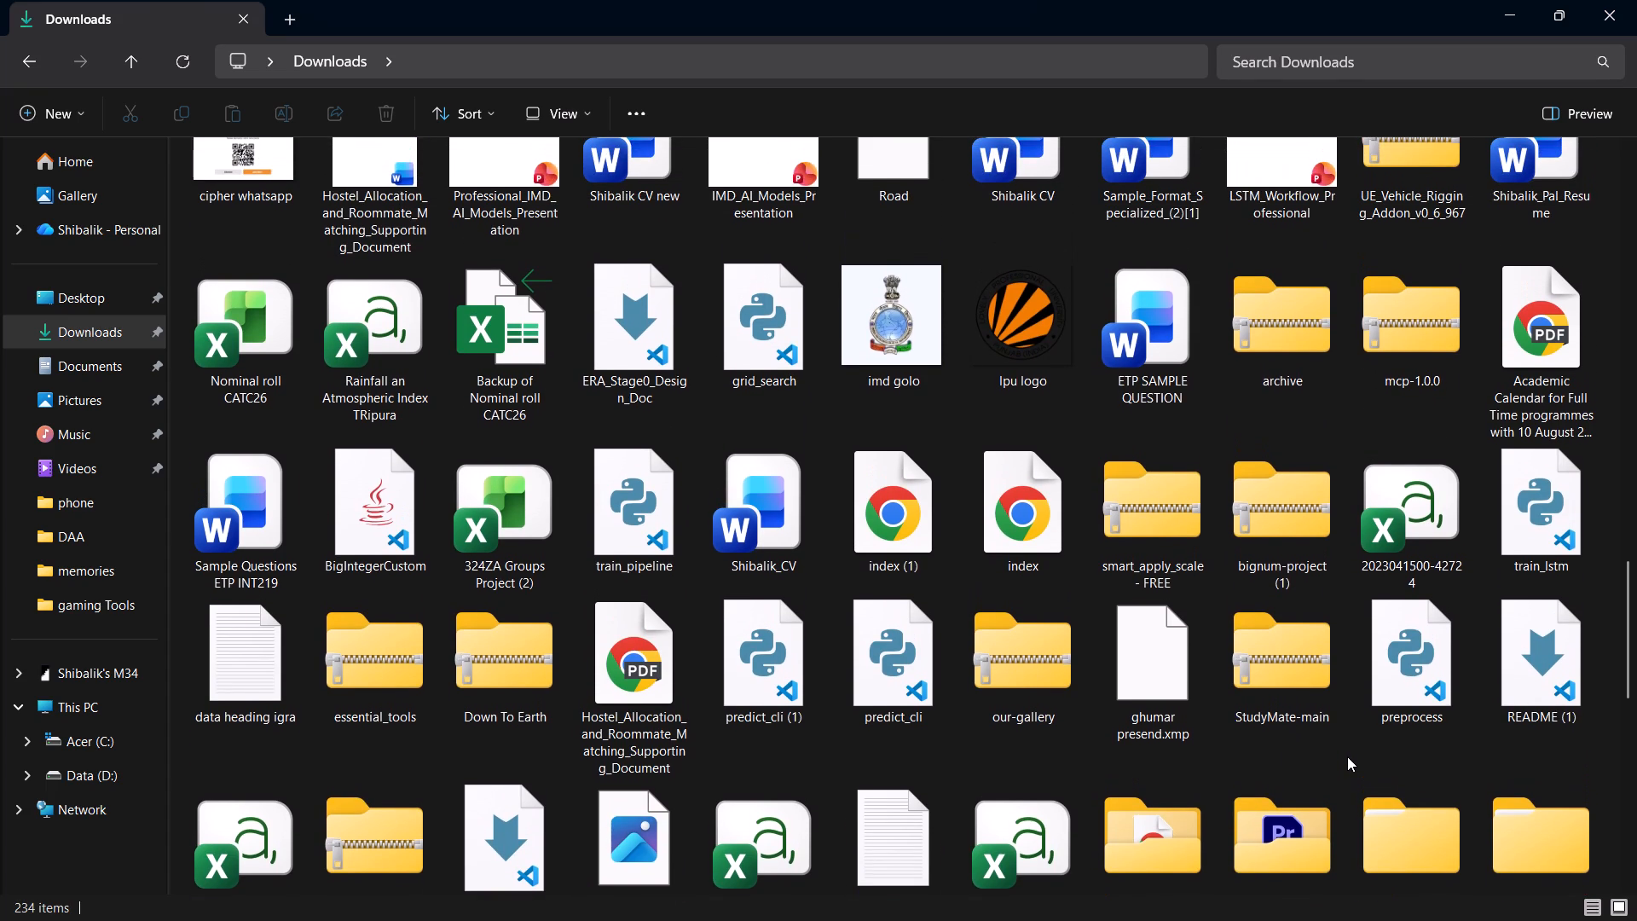
scroll(1347, 756, "up", 1)
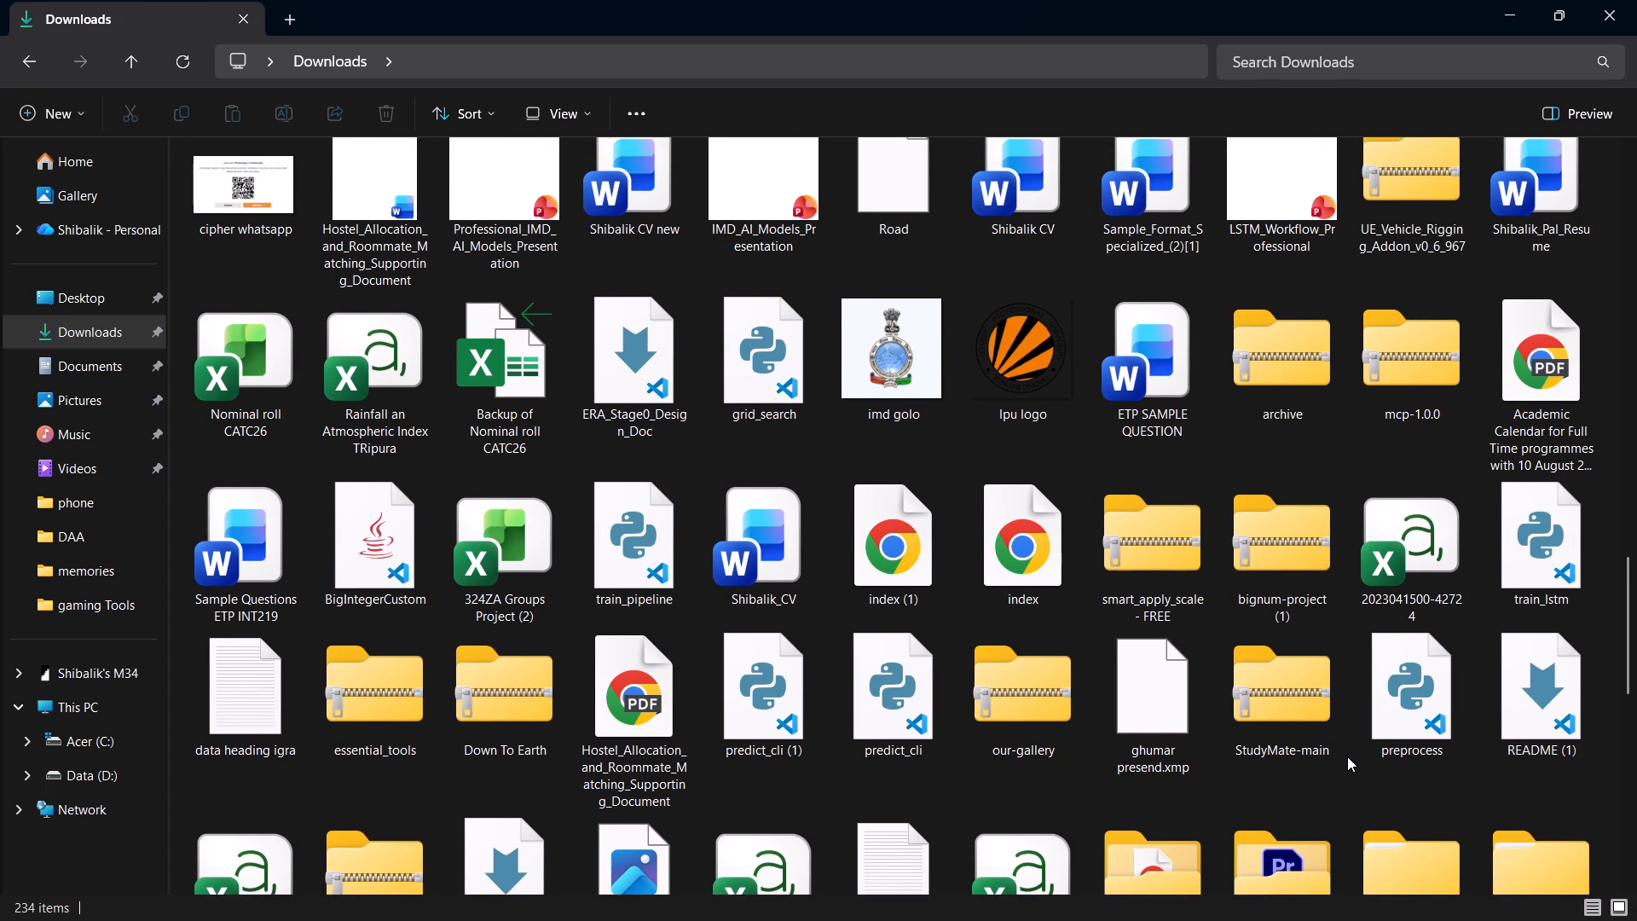
scroll(1347, 756, "up", 1)
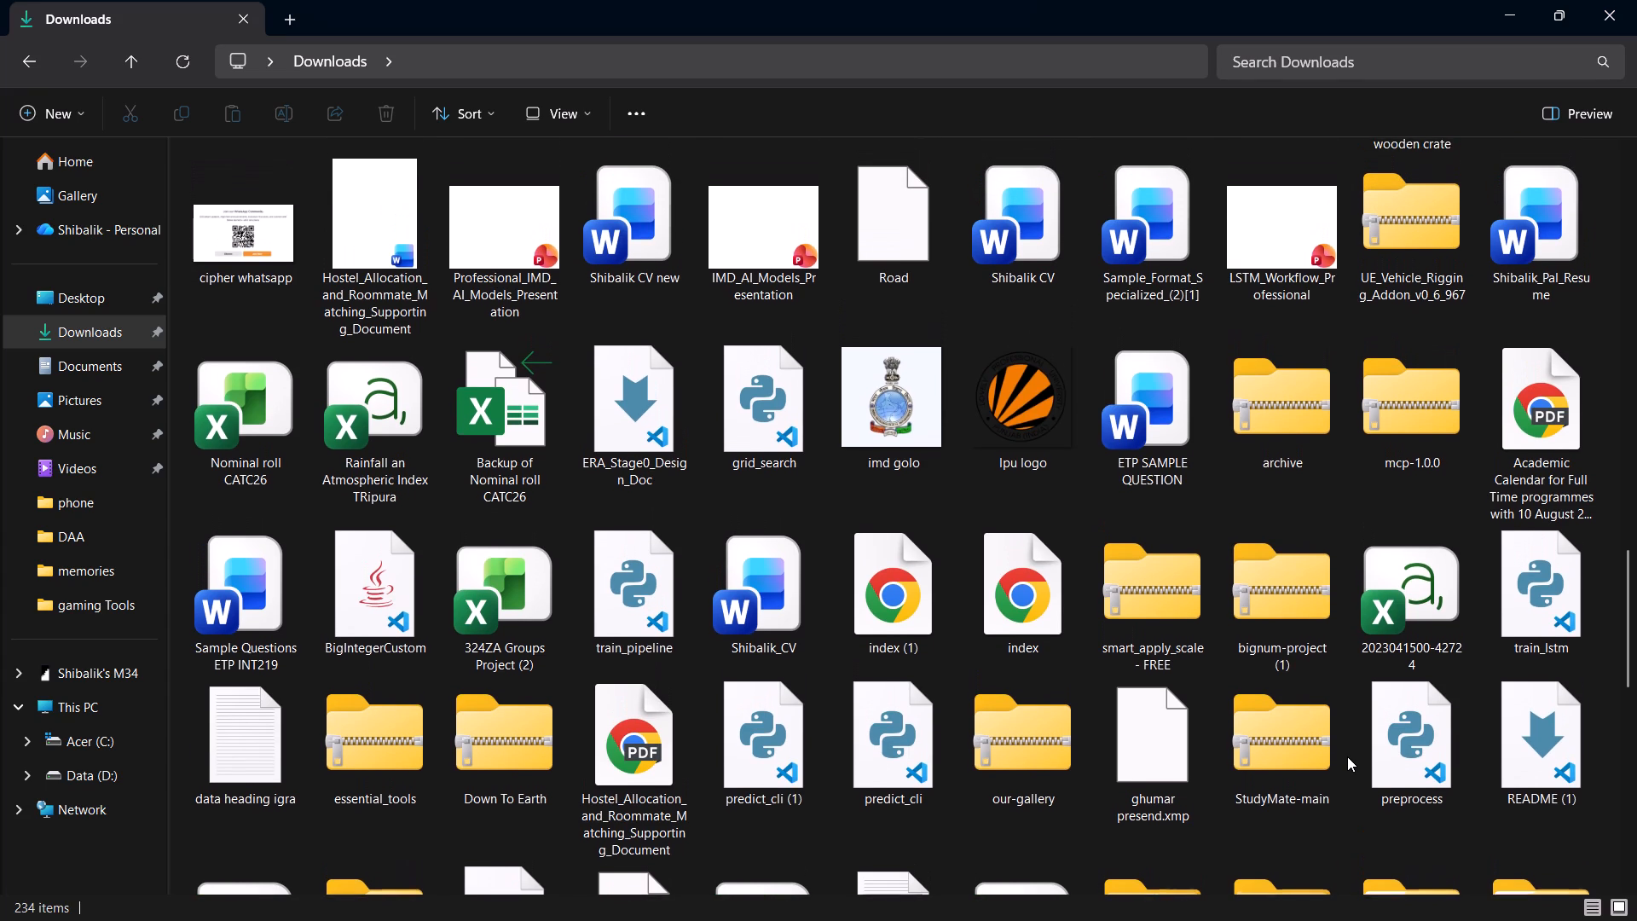
scroll(1347, 756, "up", 2)
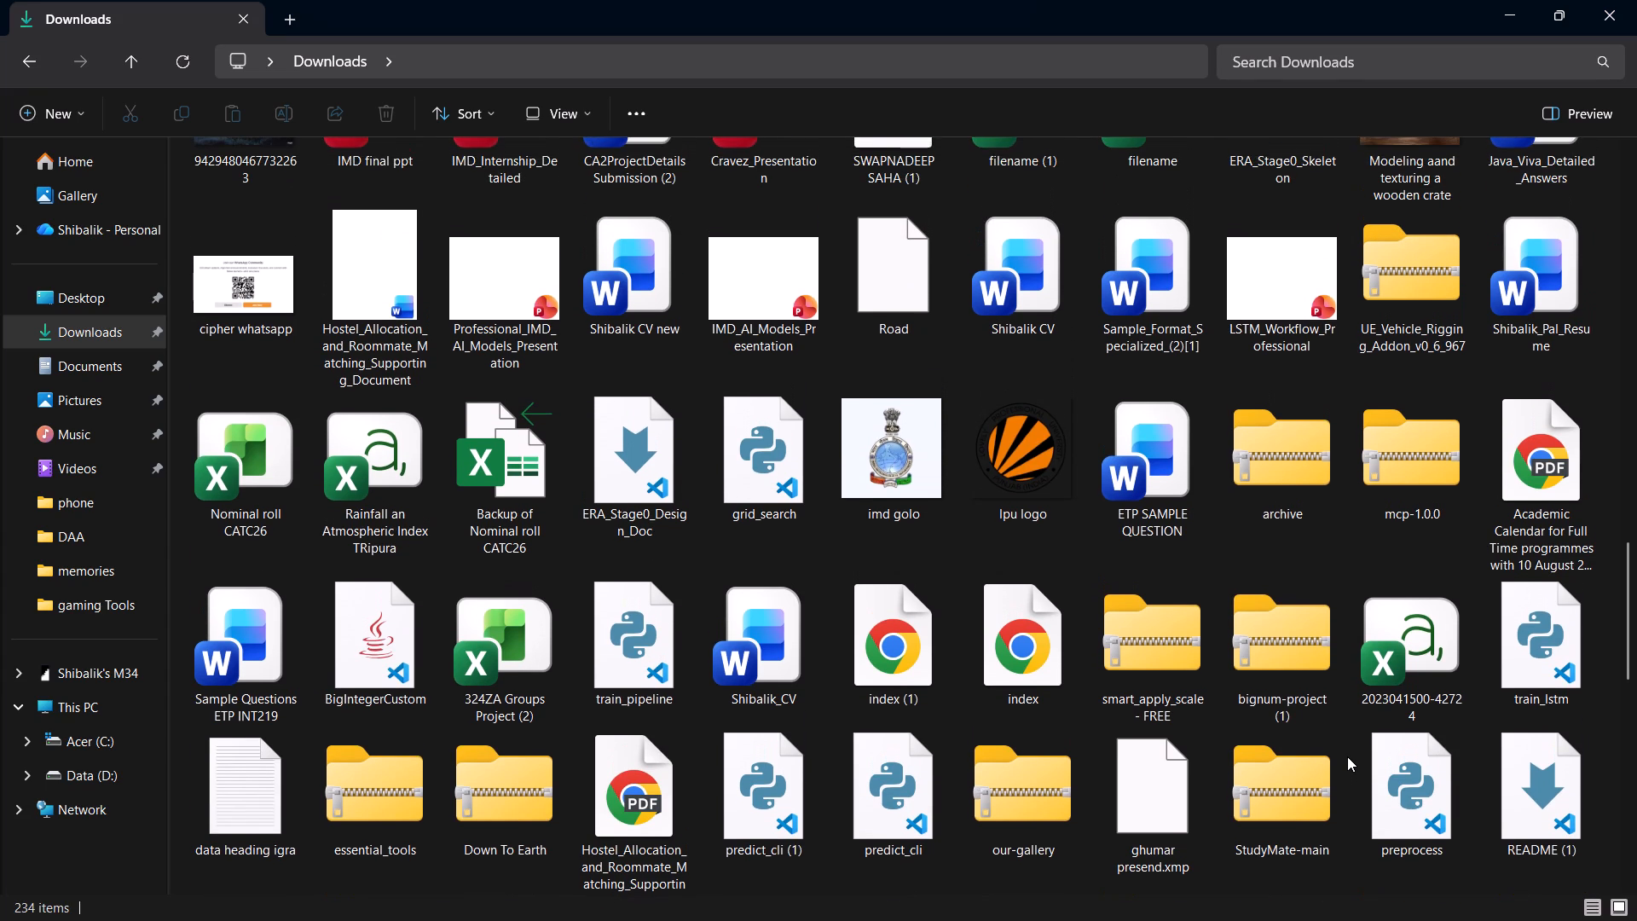
Continue through the more recent Downloads documents, images and PDFs to find a file containing the Java Programming certificate.
scroll(1347, 756, "up", 2)
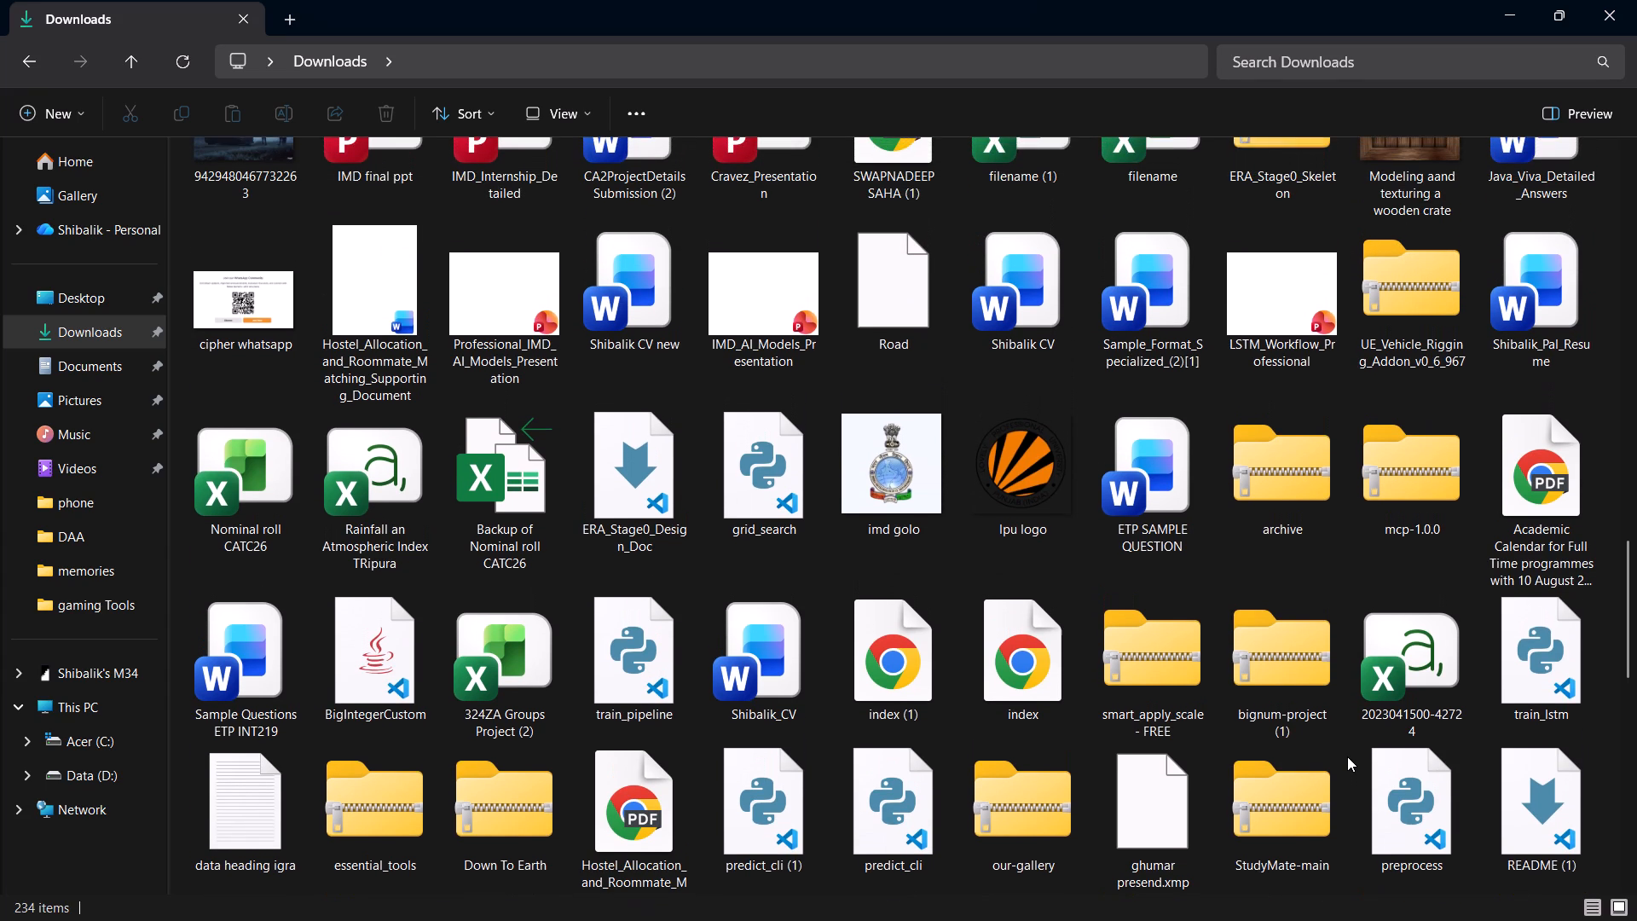
scroll(1347, 756, "up", 1)
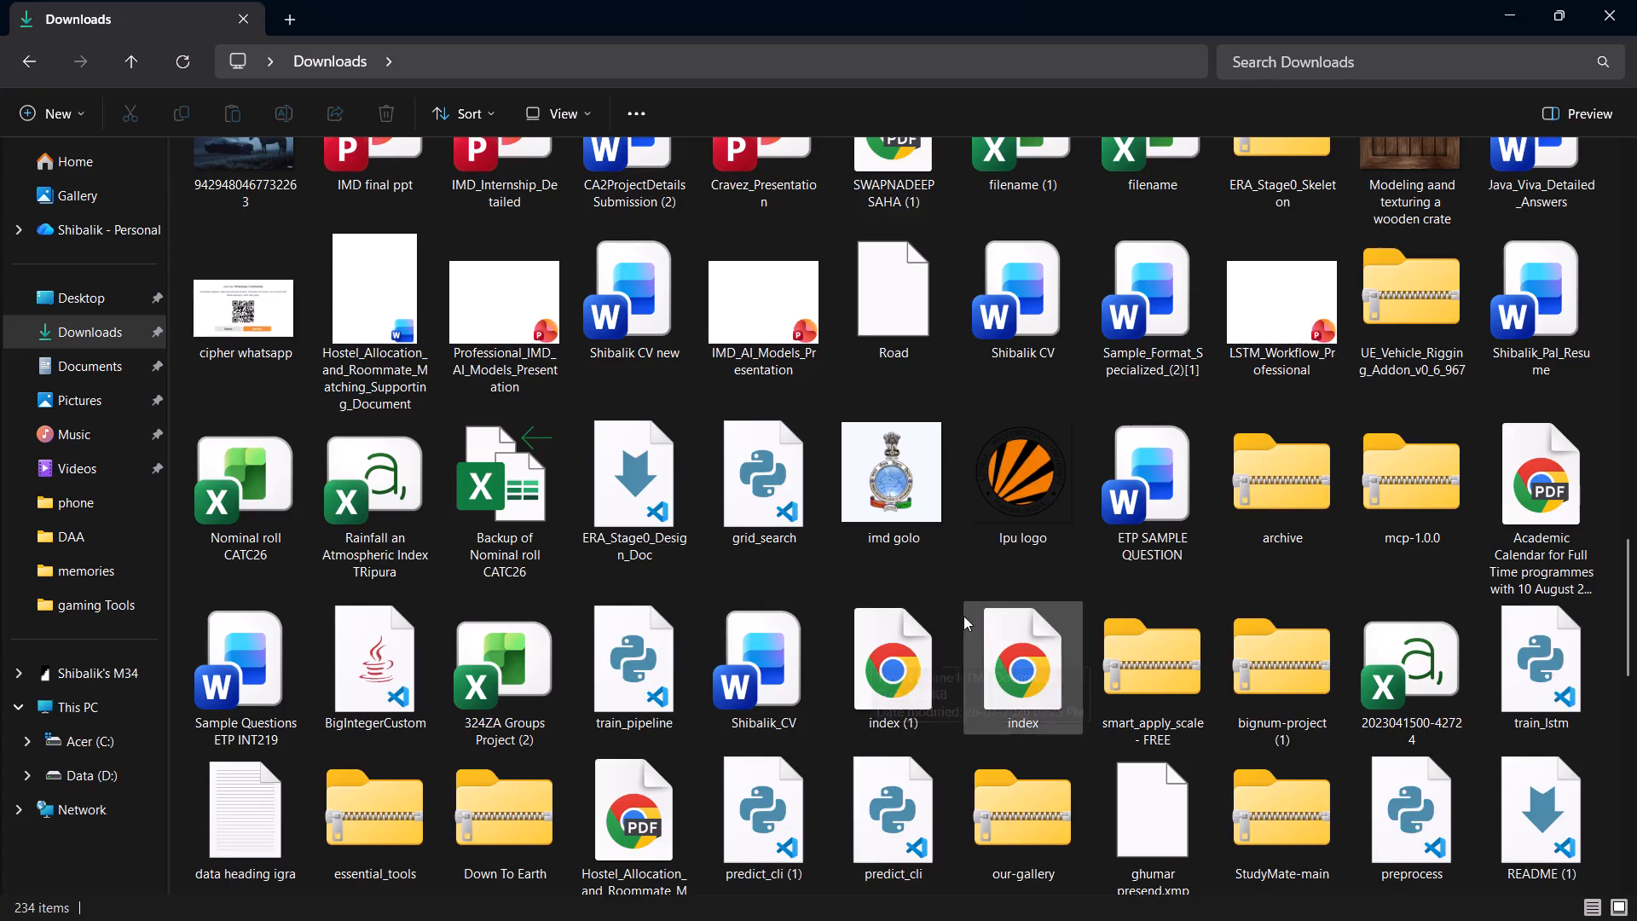
scroll(956, 657, "up", 1)
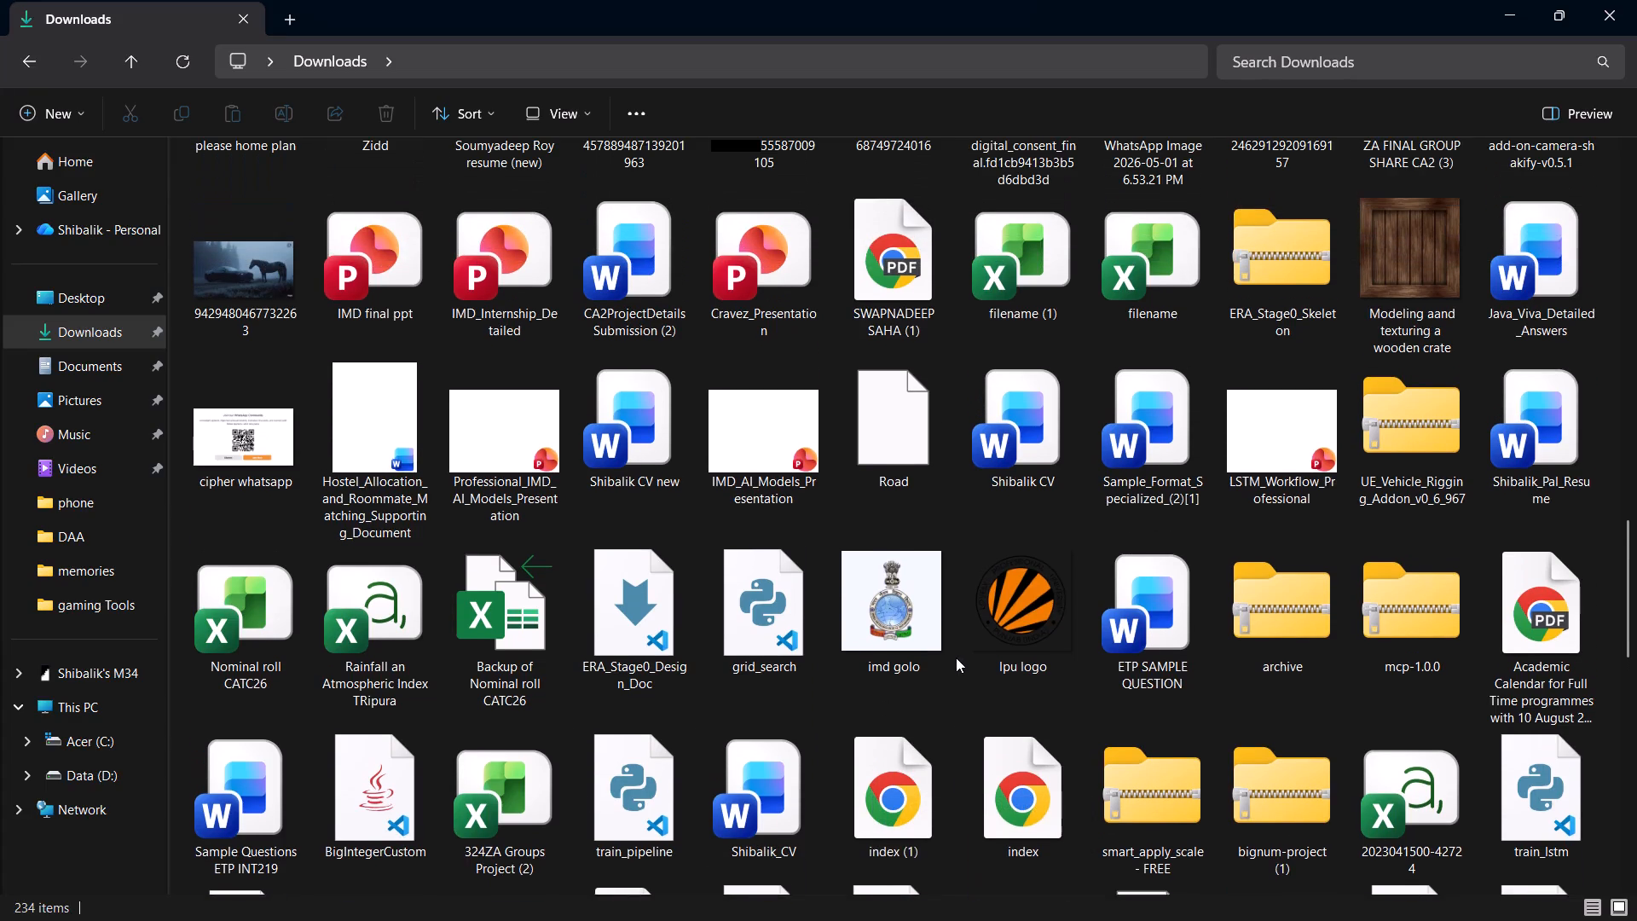
scroll(956, 657, "up", 3)
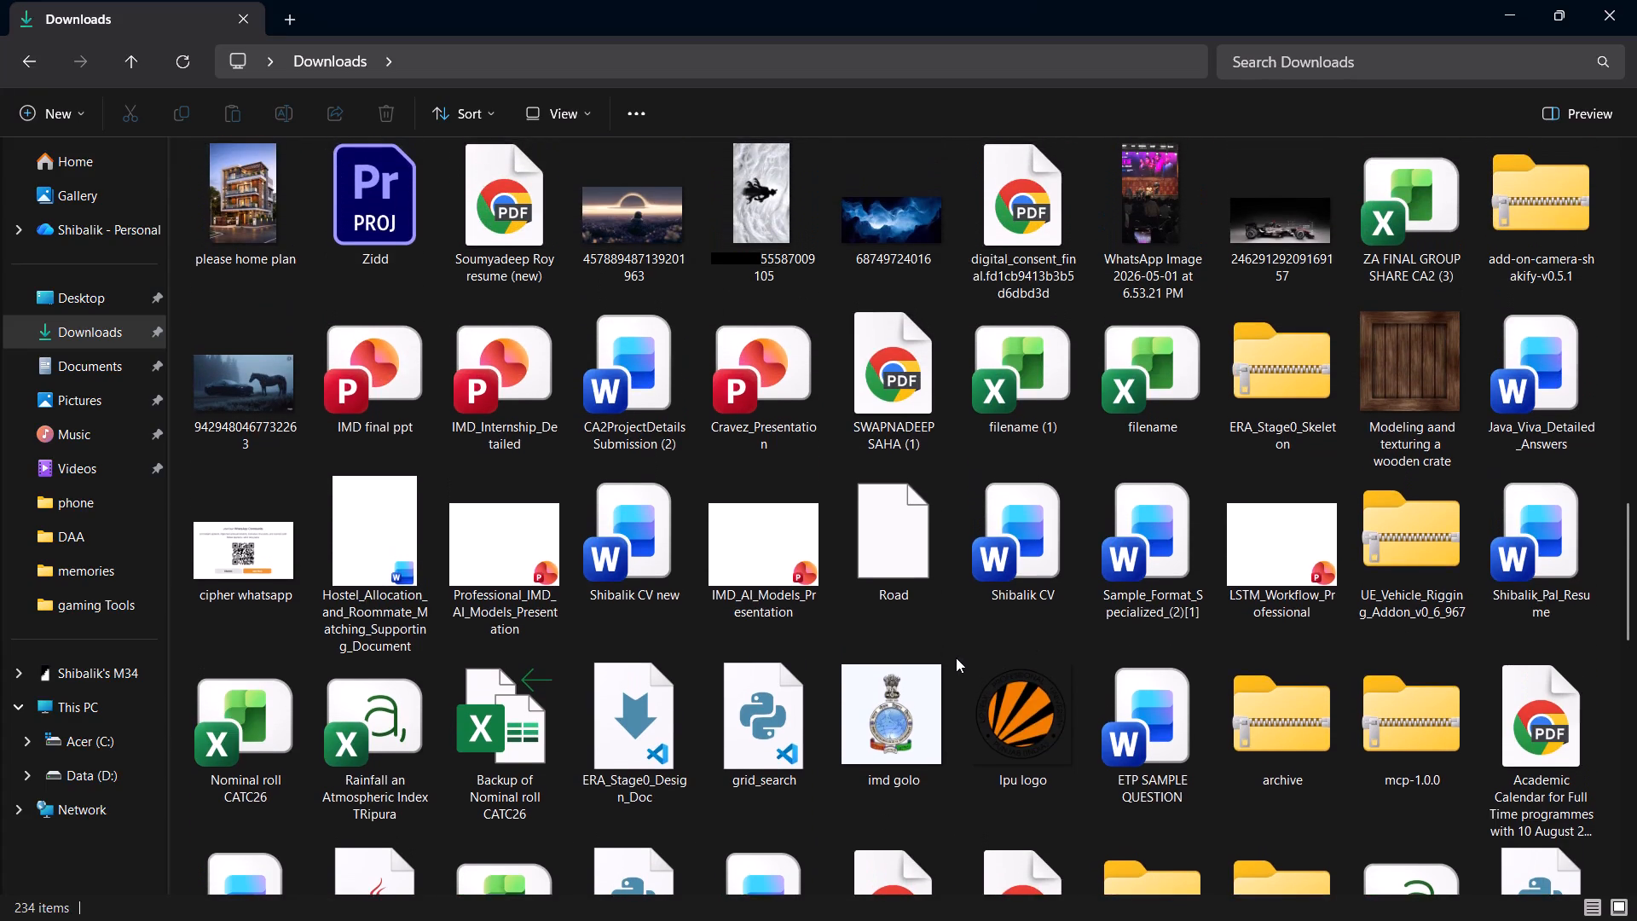
scroll(956, 657, "up", 1)
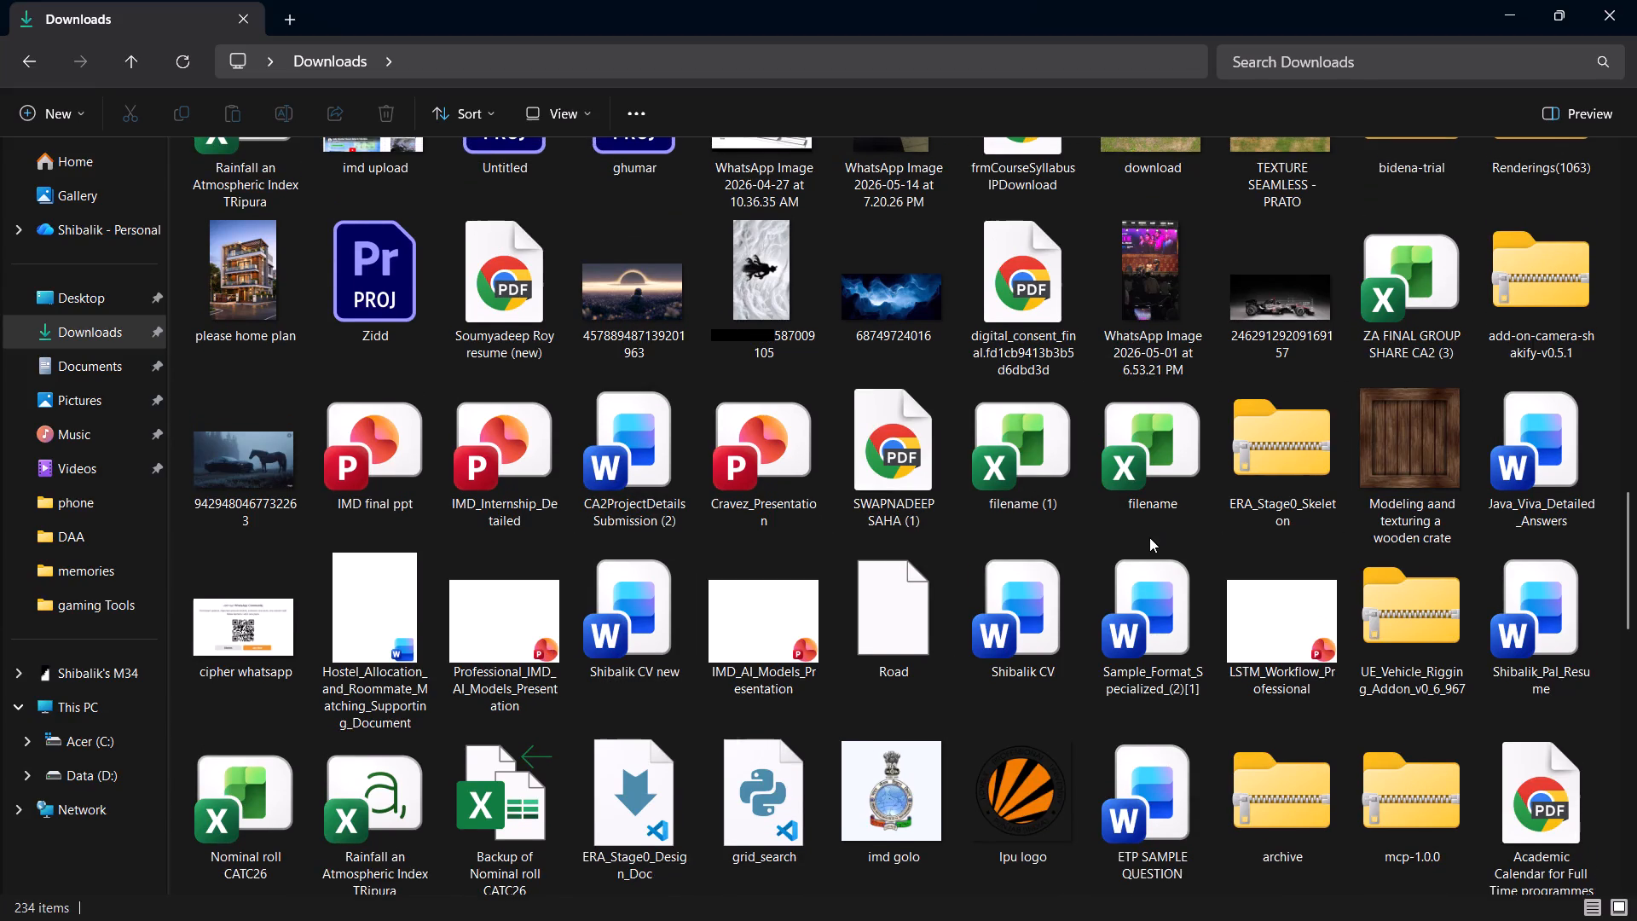
scroll(1149, 537, "up", 4)
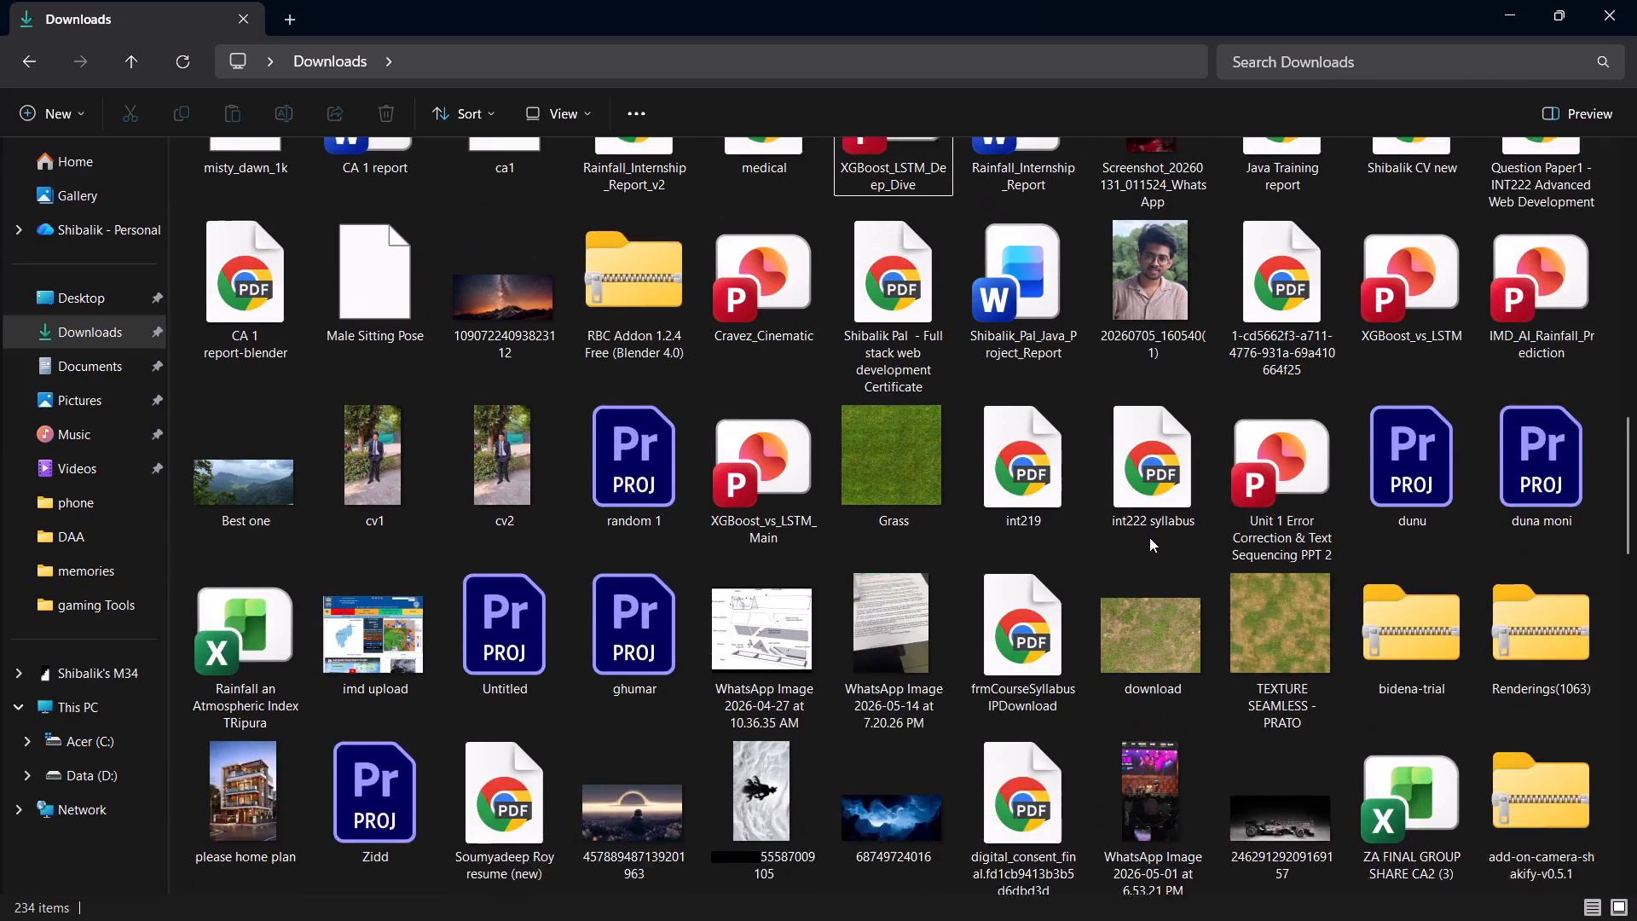
scroll(1149, 537, "up", 2)
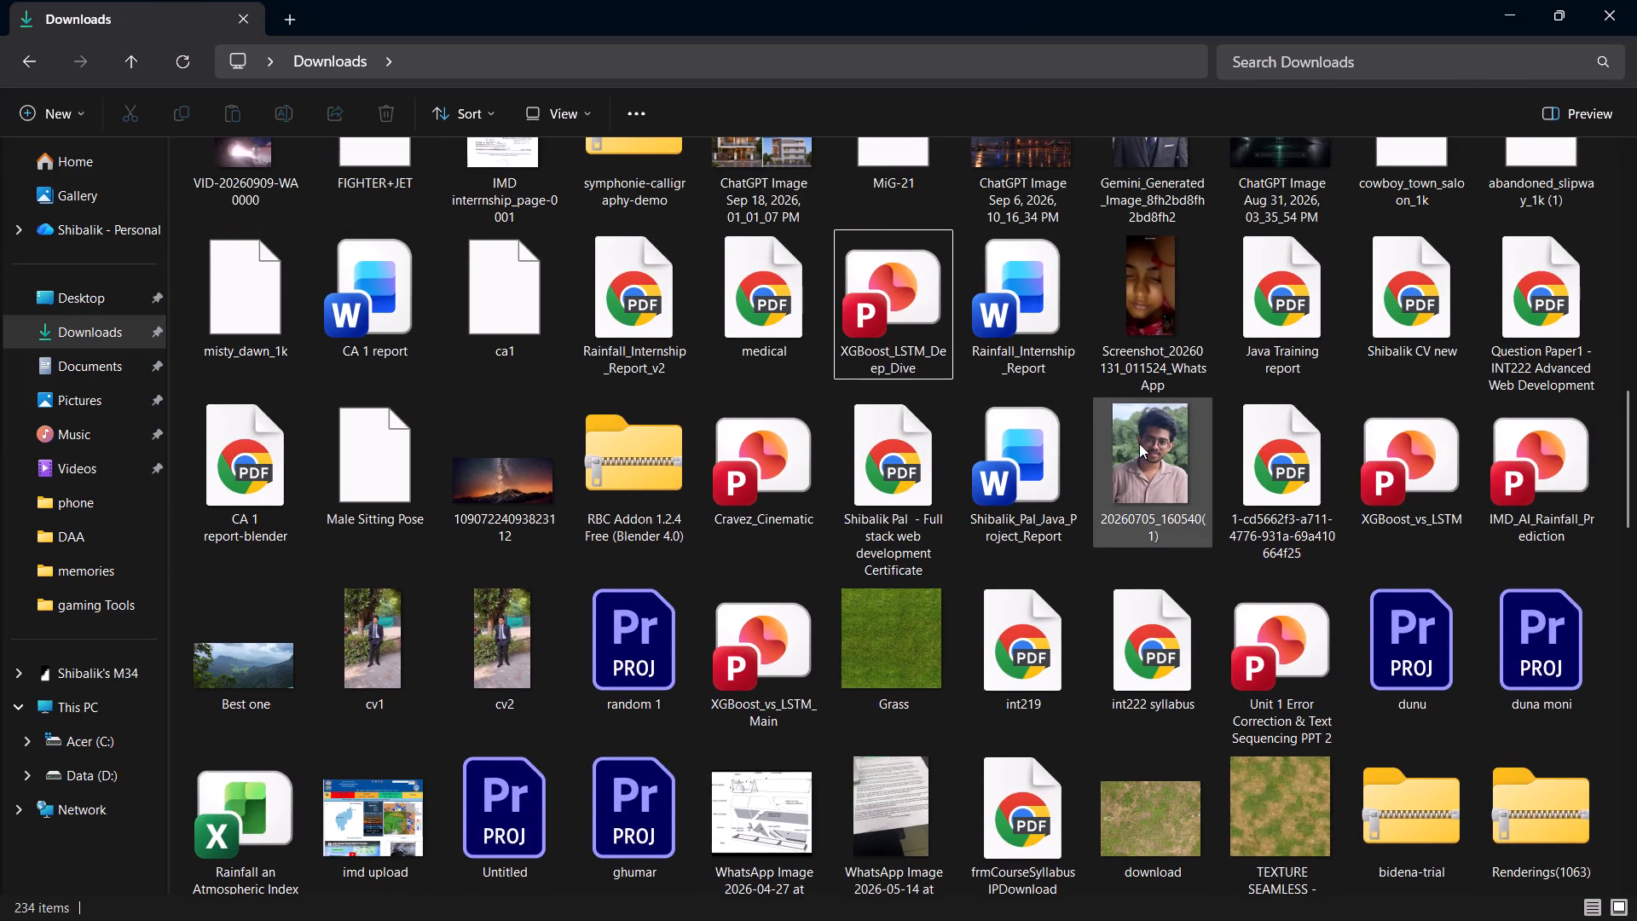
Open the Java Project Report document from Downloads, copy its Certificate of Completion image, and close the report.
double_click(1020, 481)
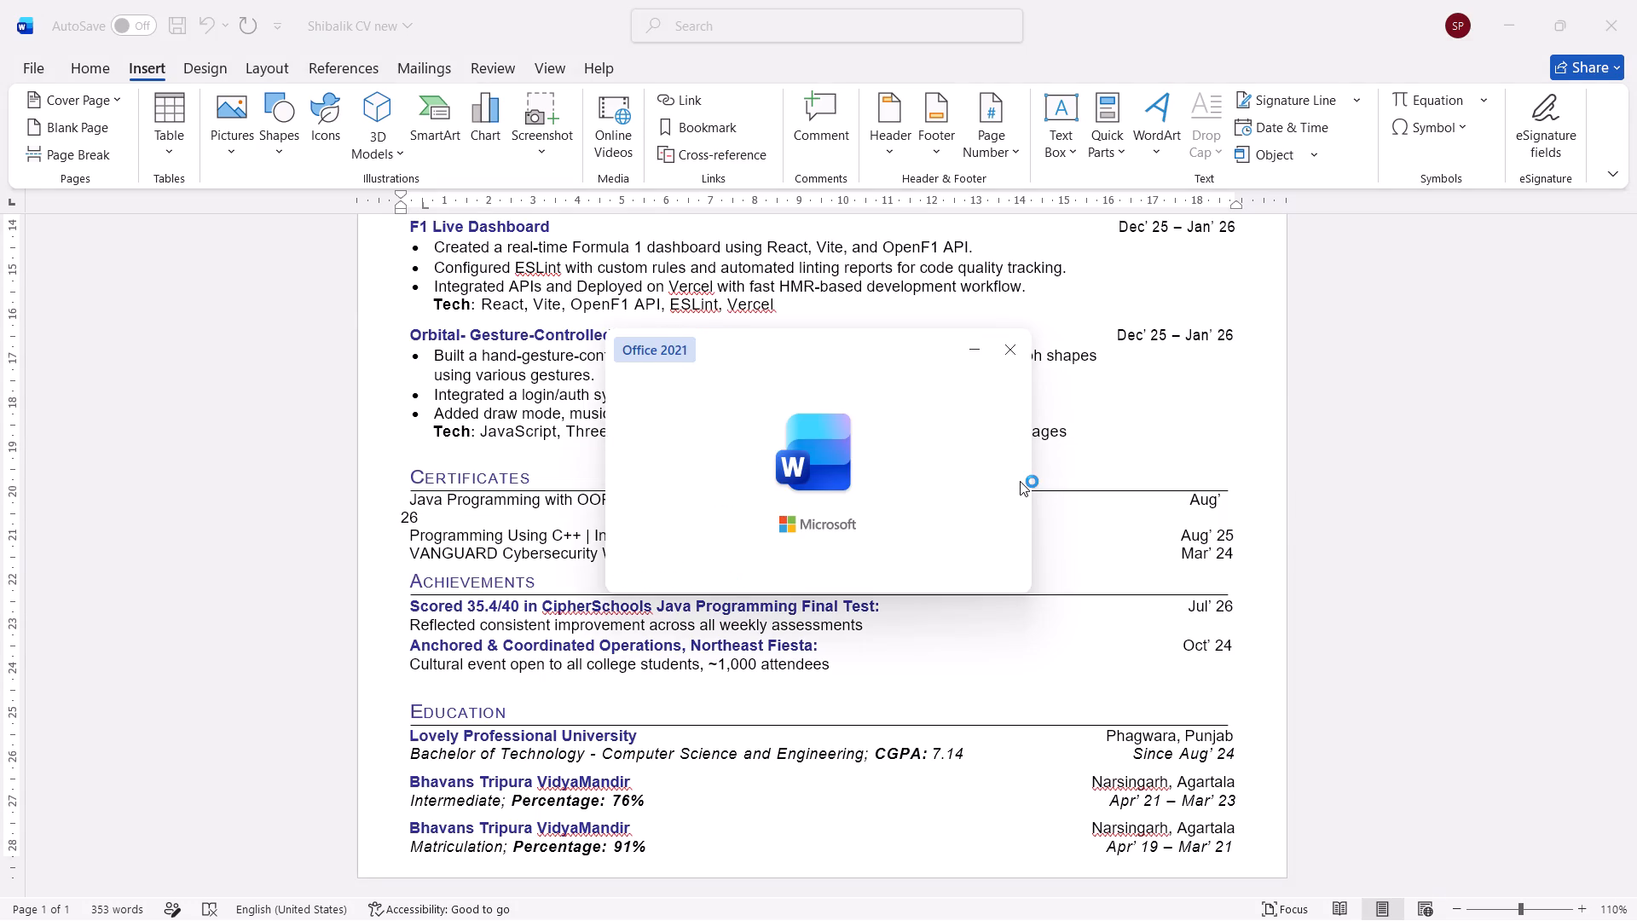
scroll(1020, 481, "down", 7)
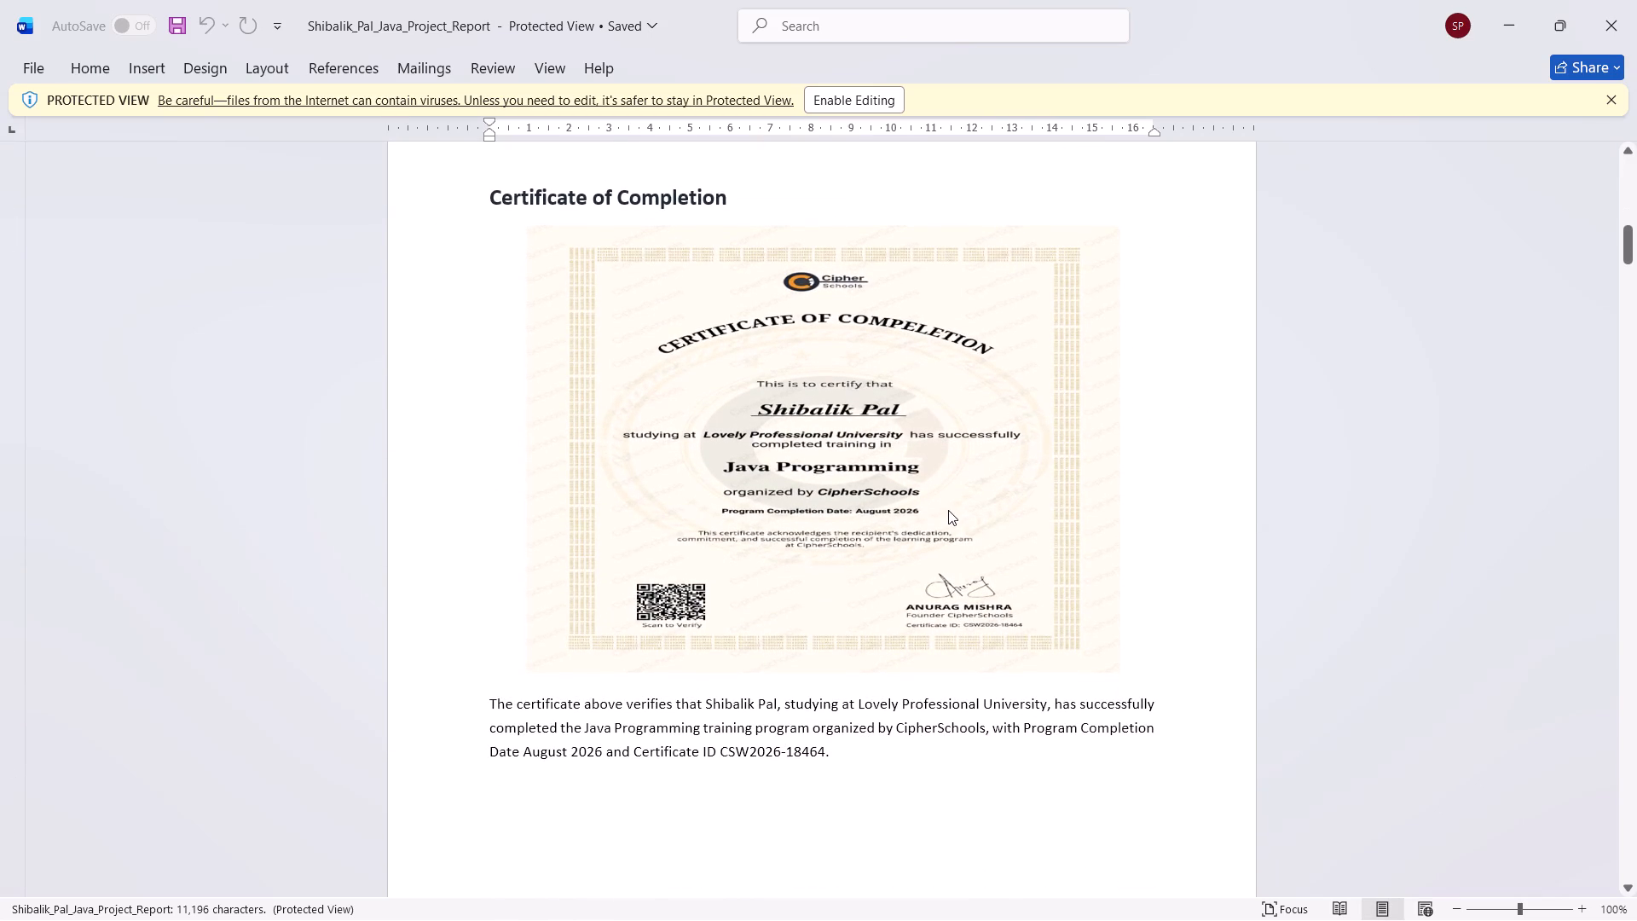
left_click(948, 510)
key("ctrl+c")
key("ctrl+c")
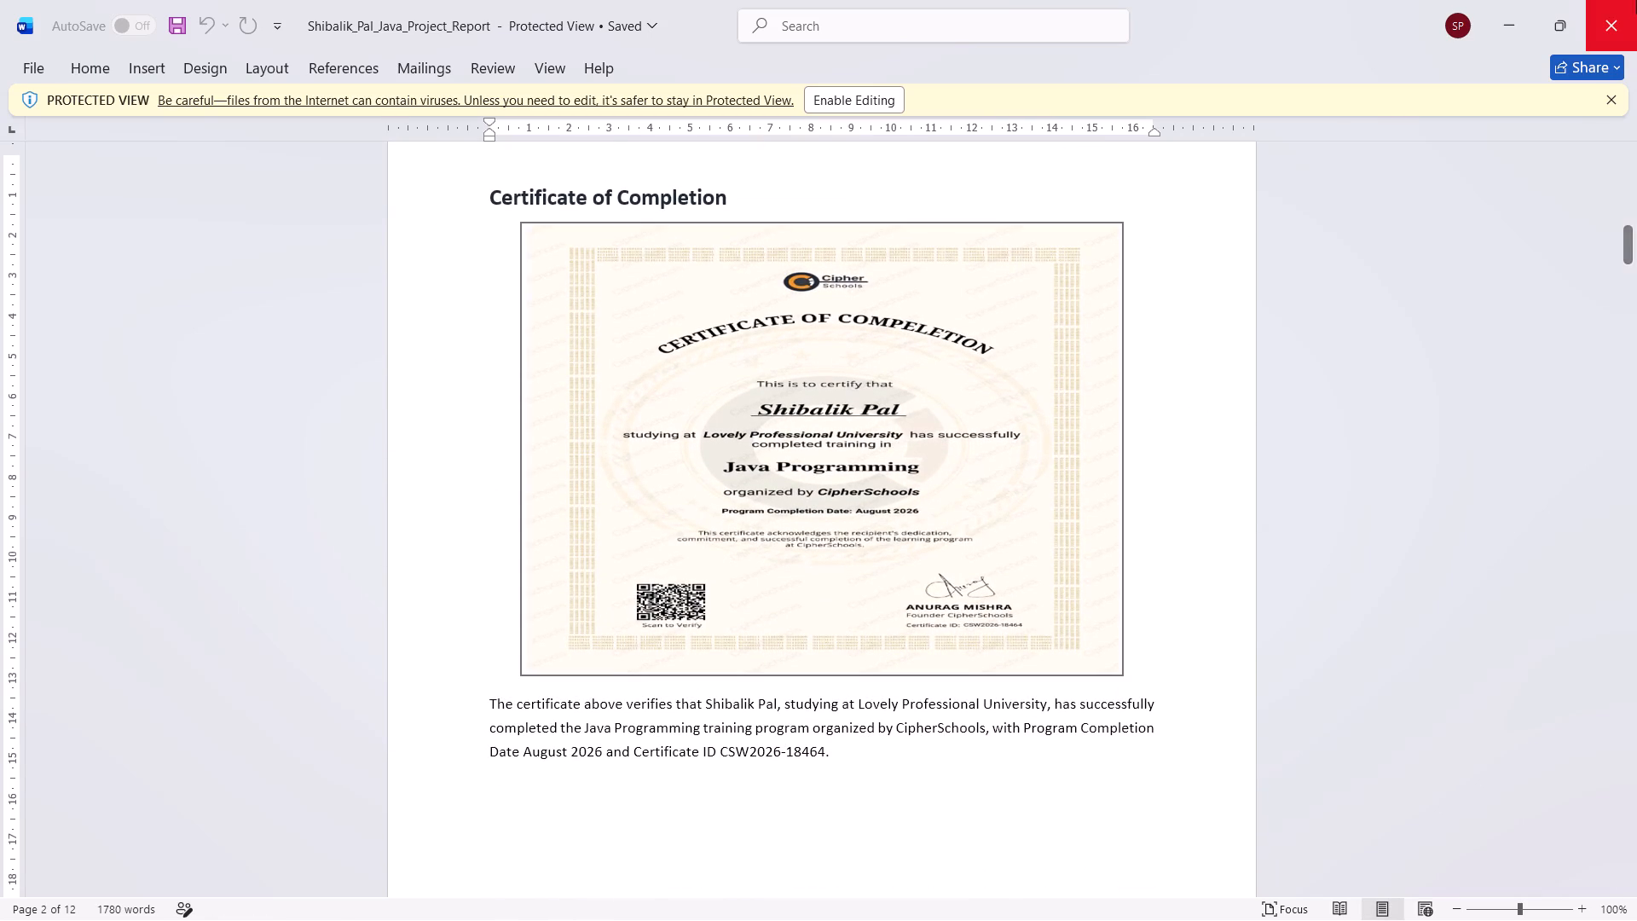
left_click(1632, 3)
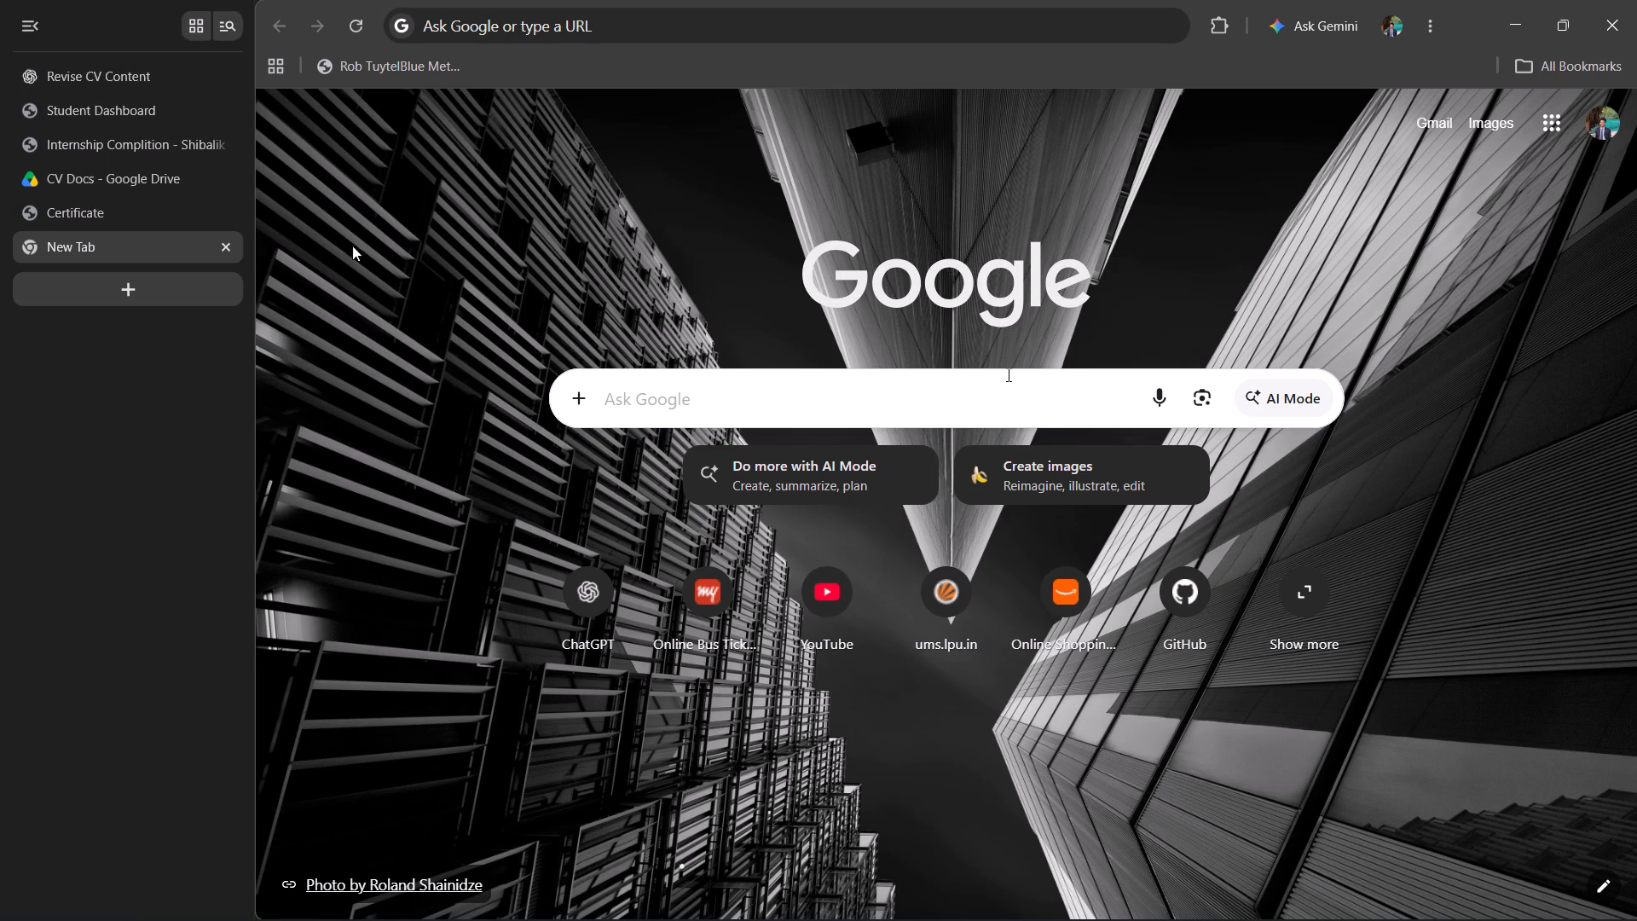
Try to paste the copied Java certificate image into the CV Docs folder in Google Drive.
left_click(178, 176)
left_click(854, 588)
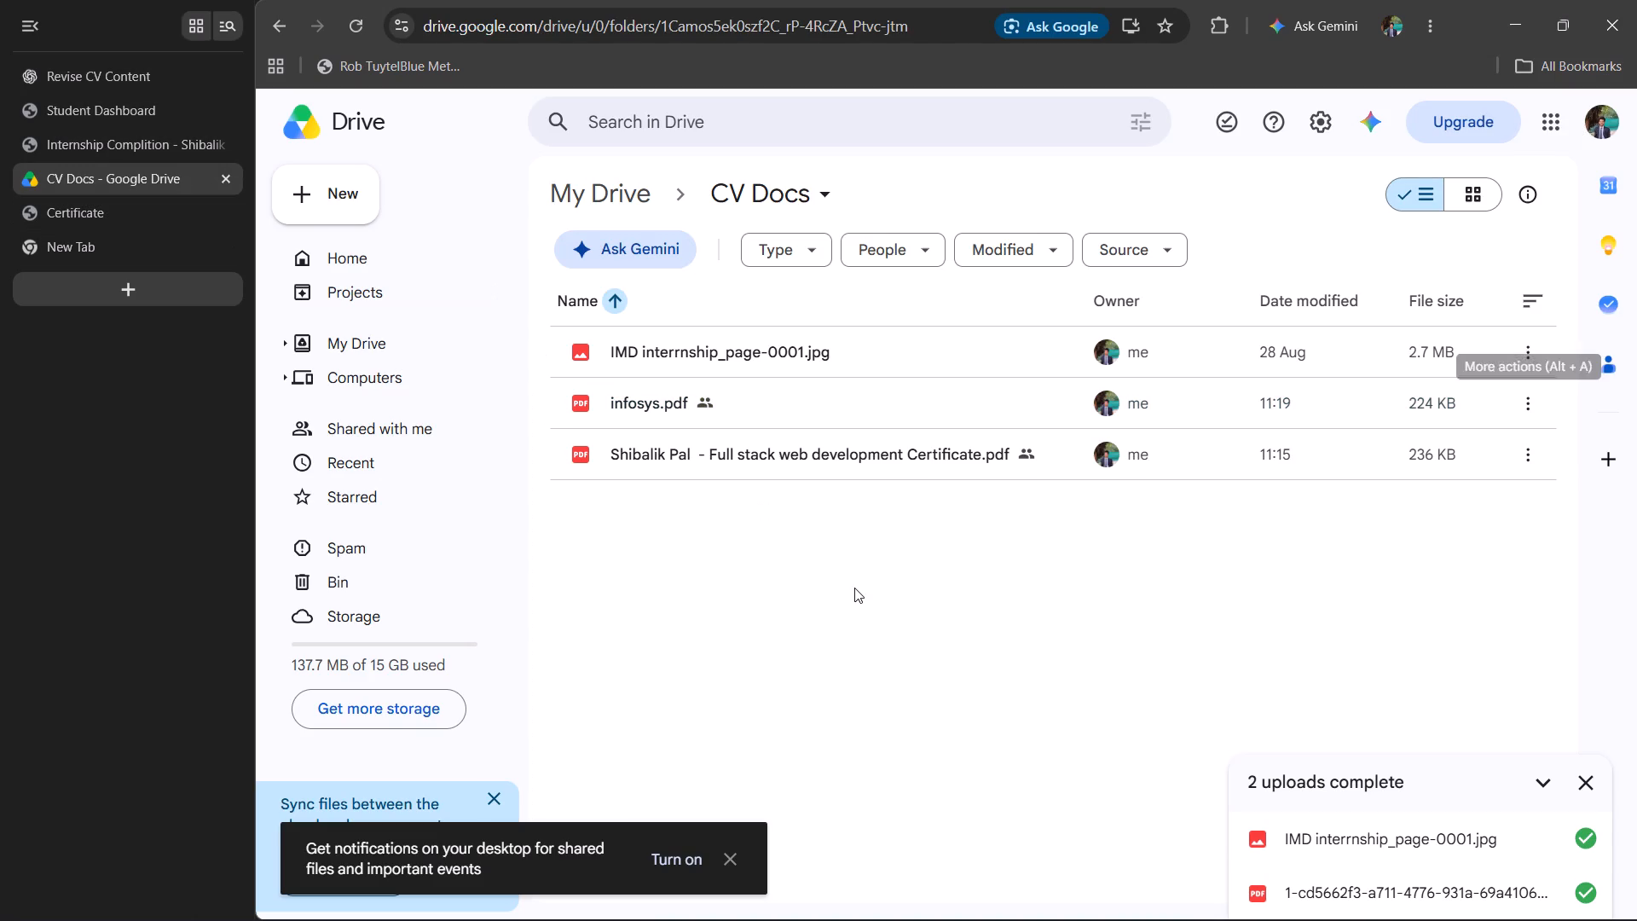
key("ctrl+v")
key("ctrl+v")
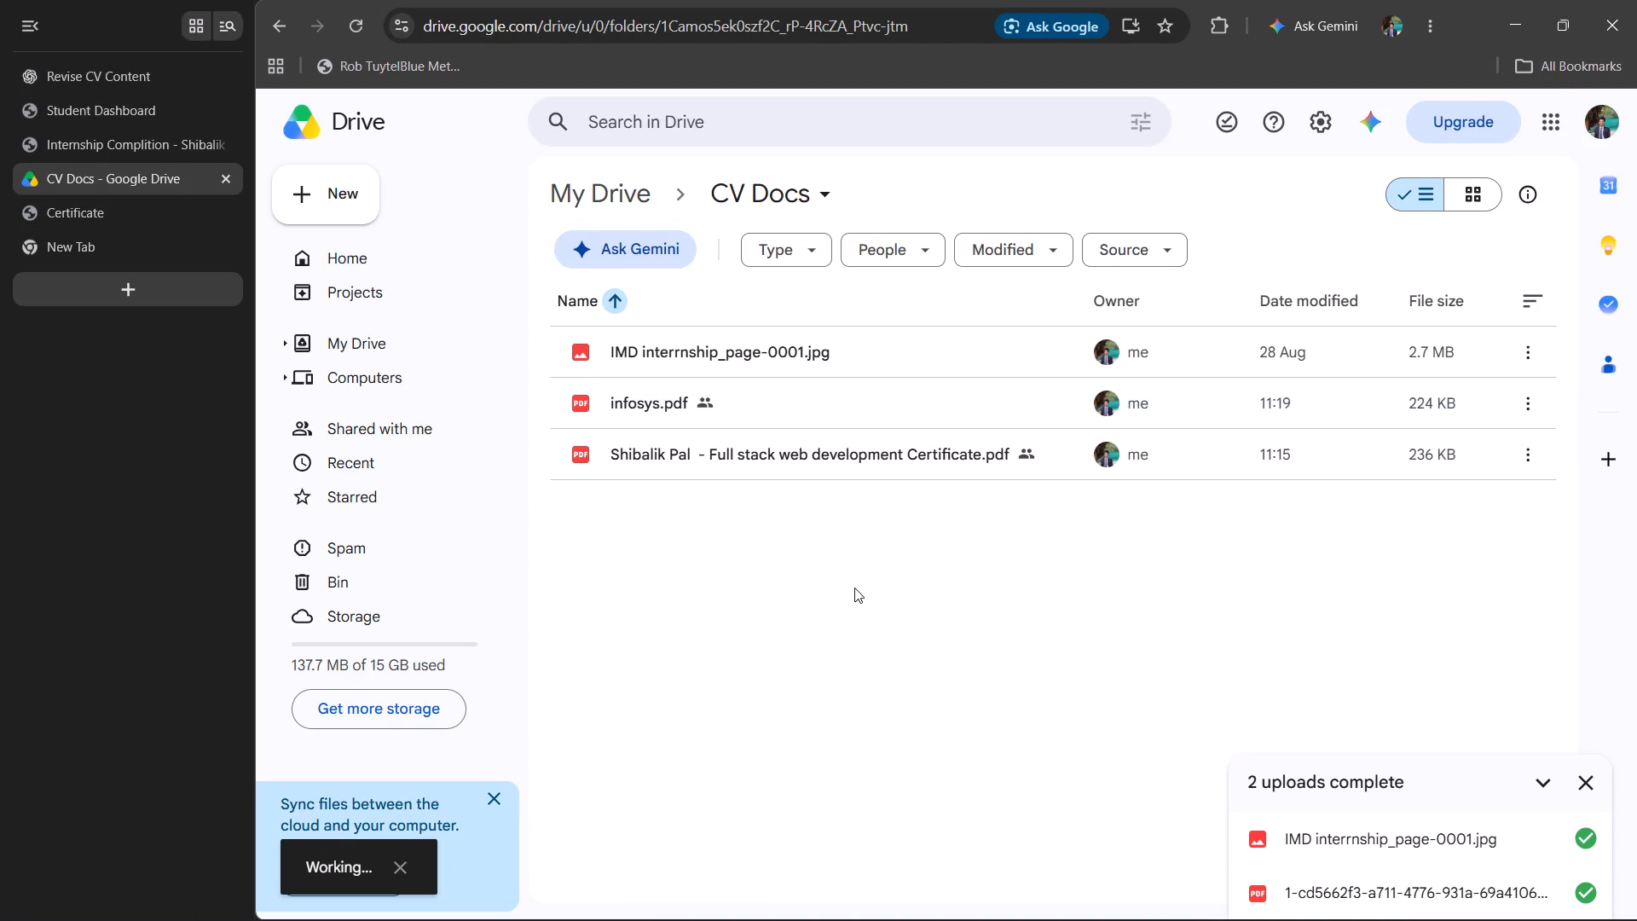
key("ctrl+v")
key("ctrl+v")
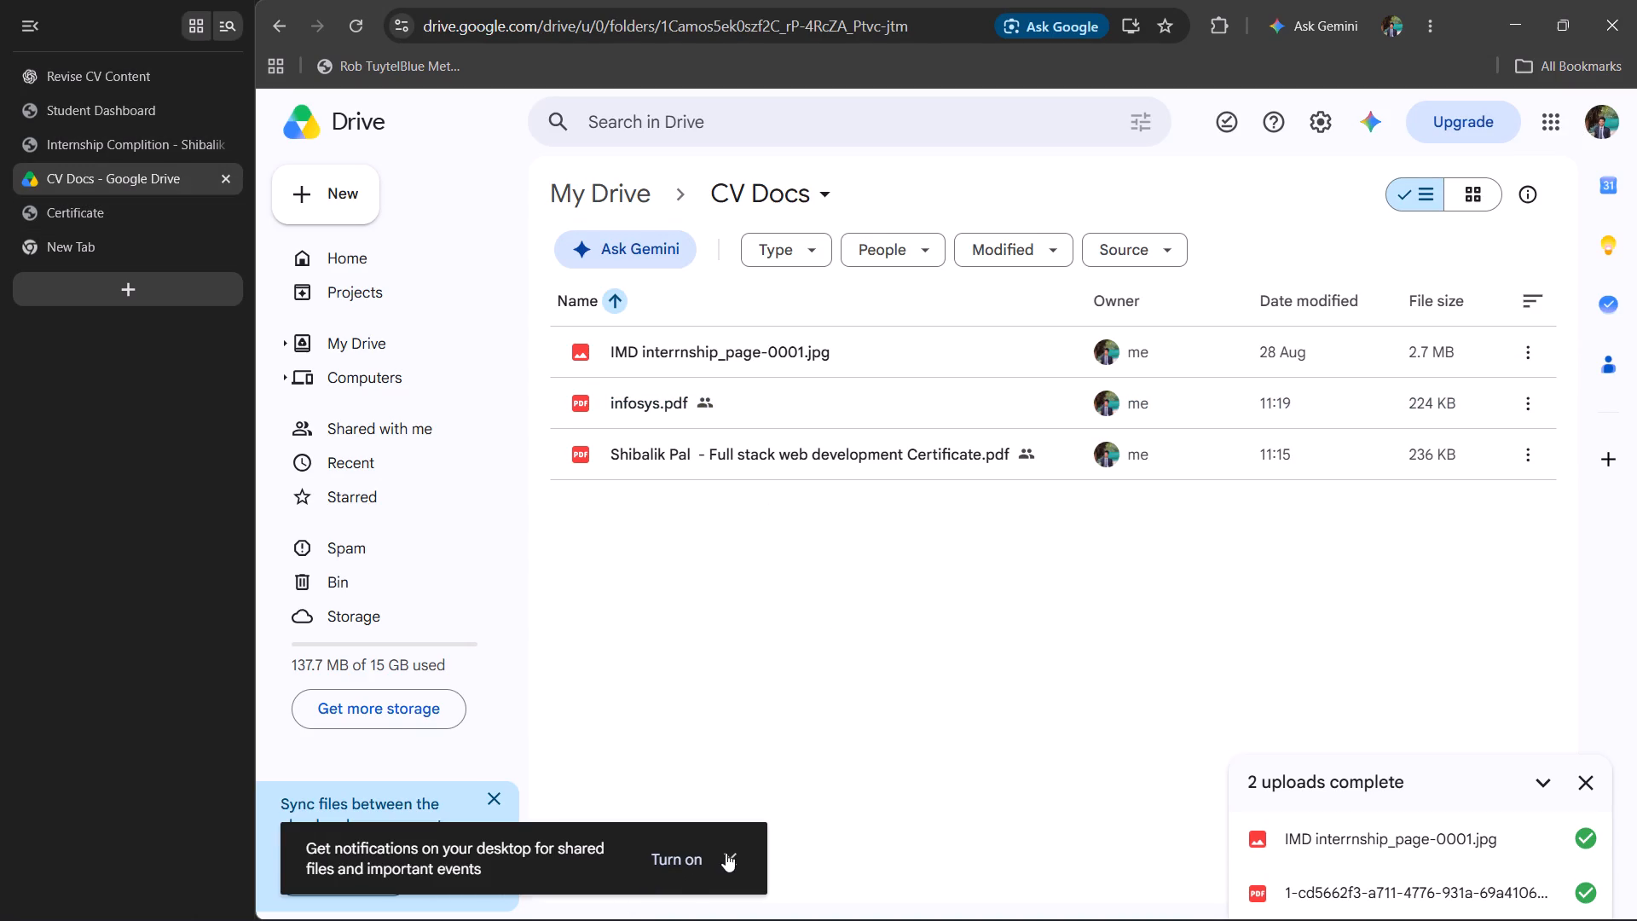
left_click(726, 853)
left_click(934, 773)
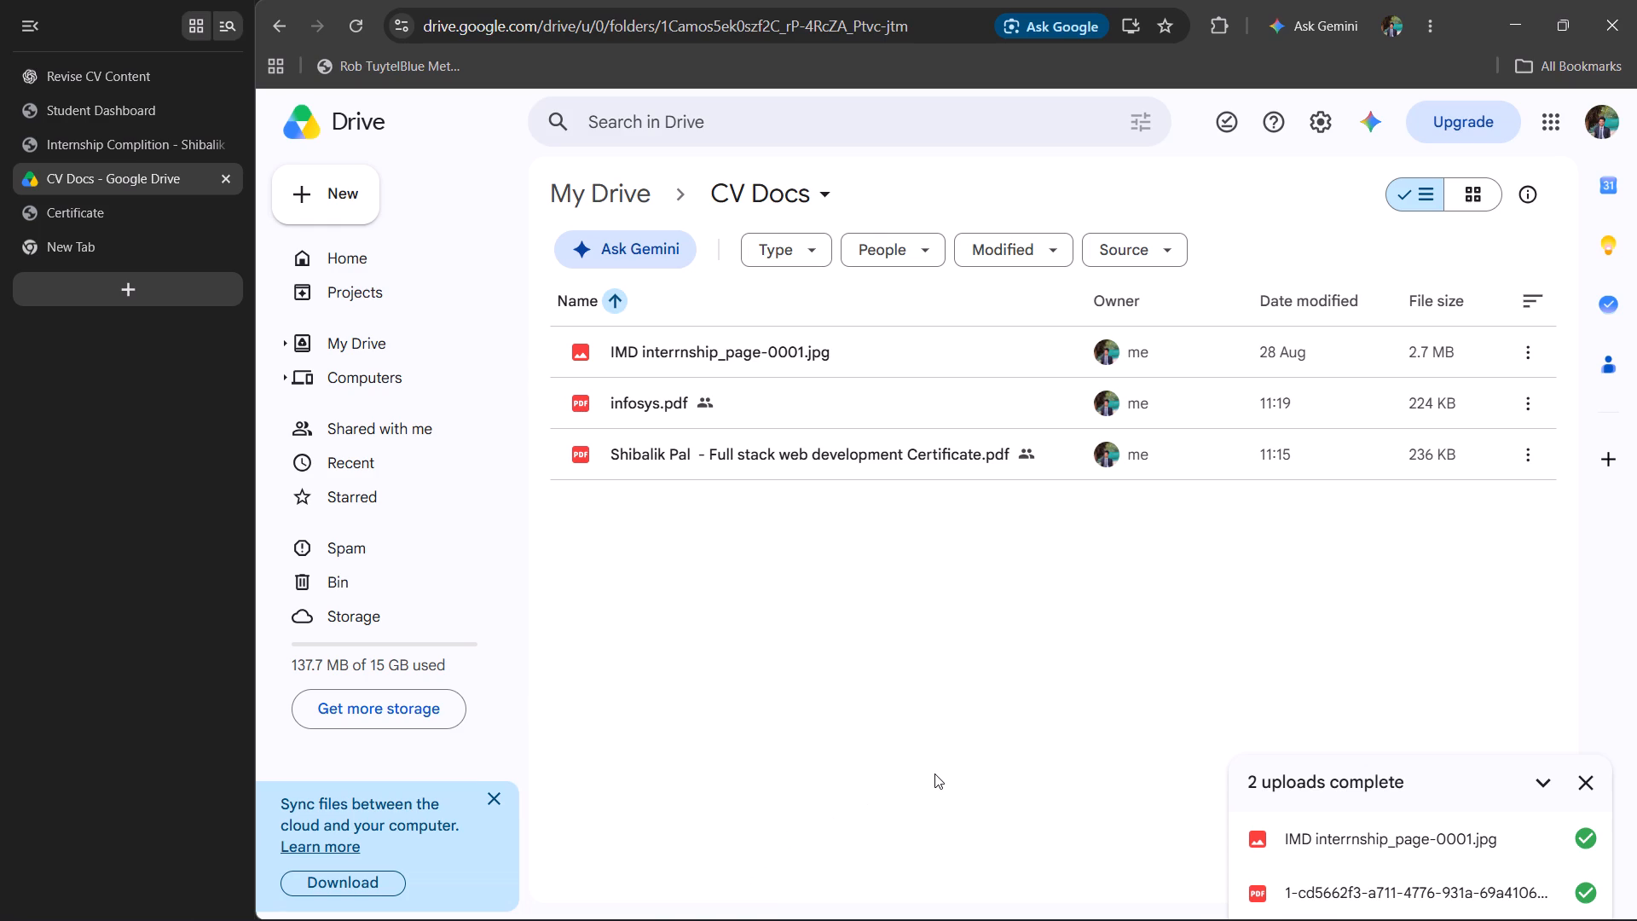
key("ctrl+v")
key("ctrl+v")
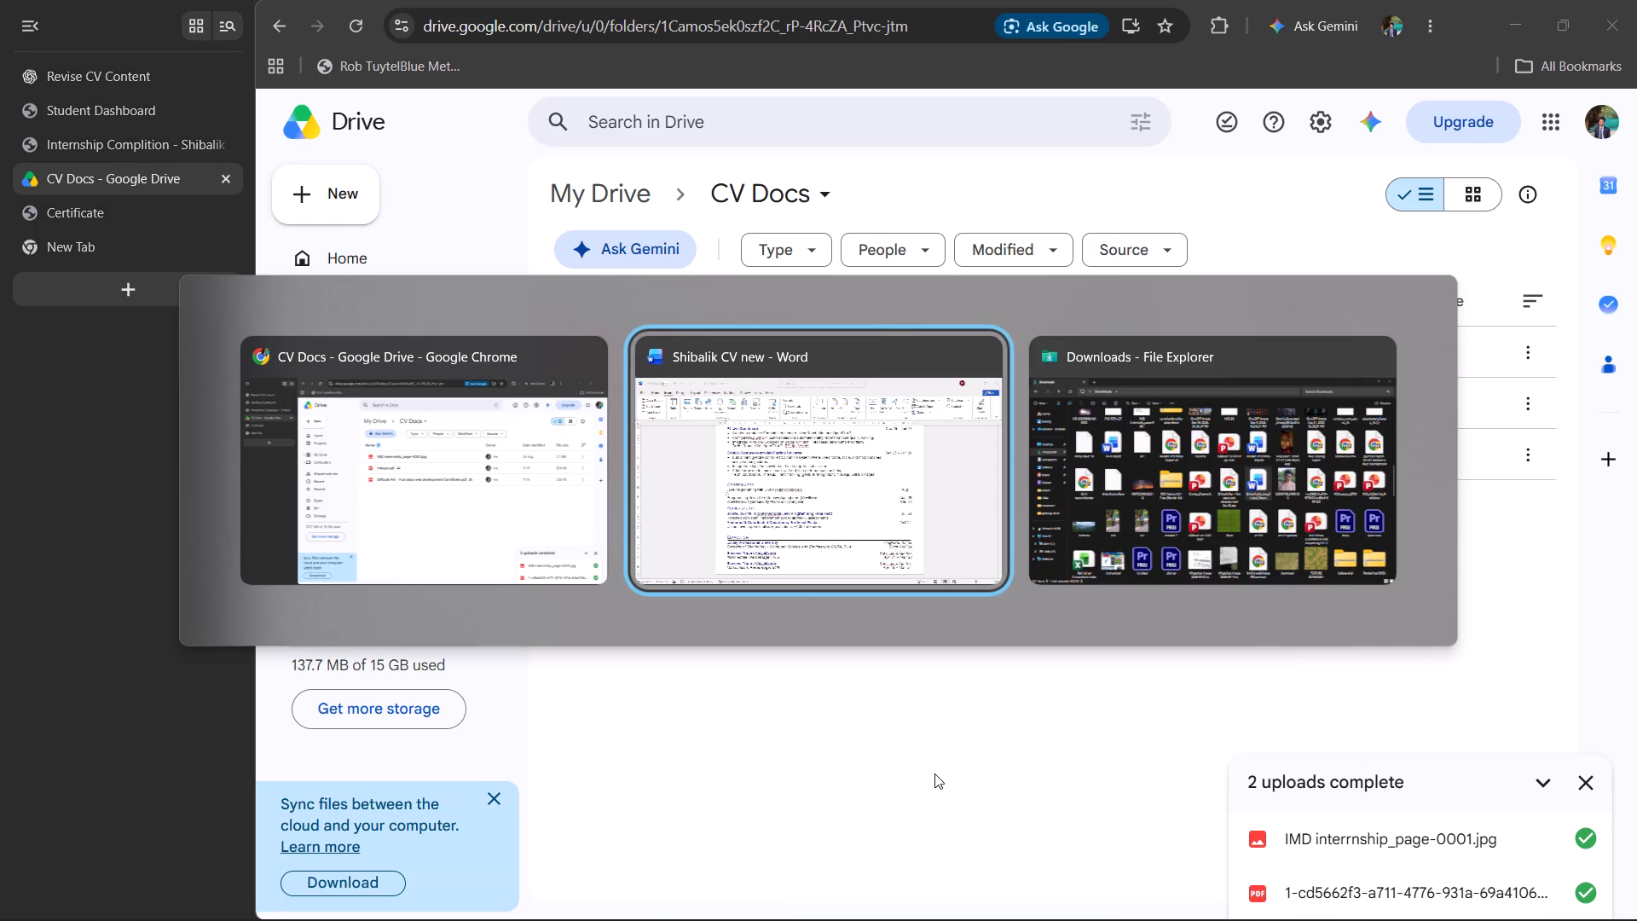
Look through Downloads again, from the Java Project Report down to the oldest files, for a standalone Java certificate file.
scroll(853, 675, "down", 1)
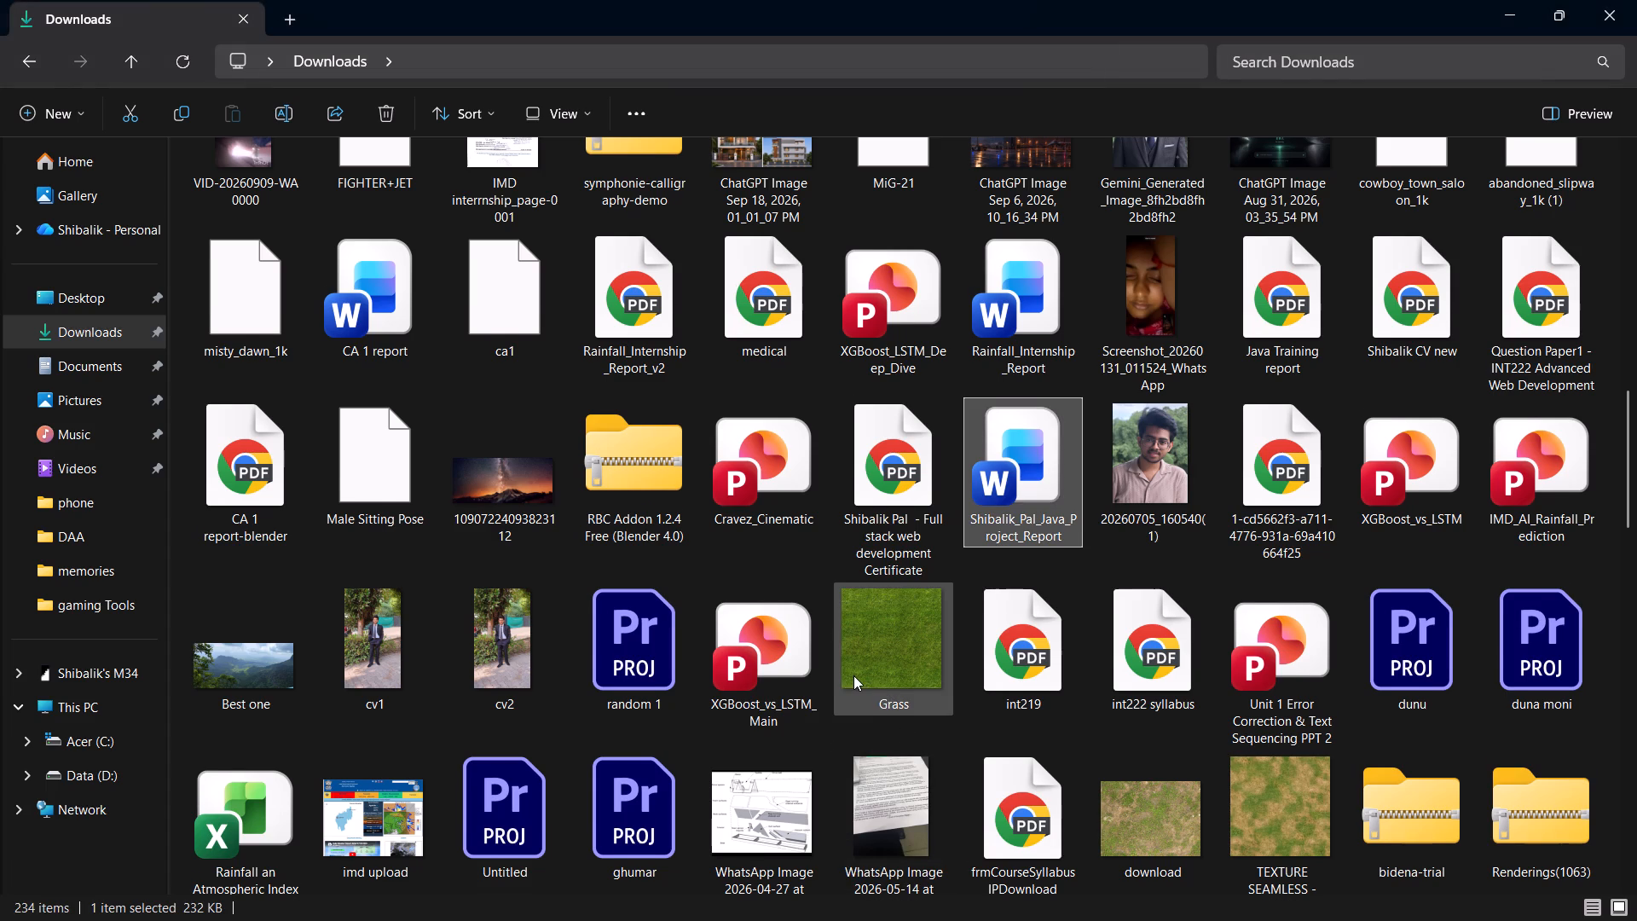
scroll(853, 675, "down", 3)
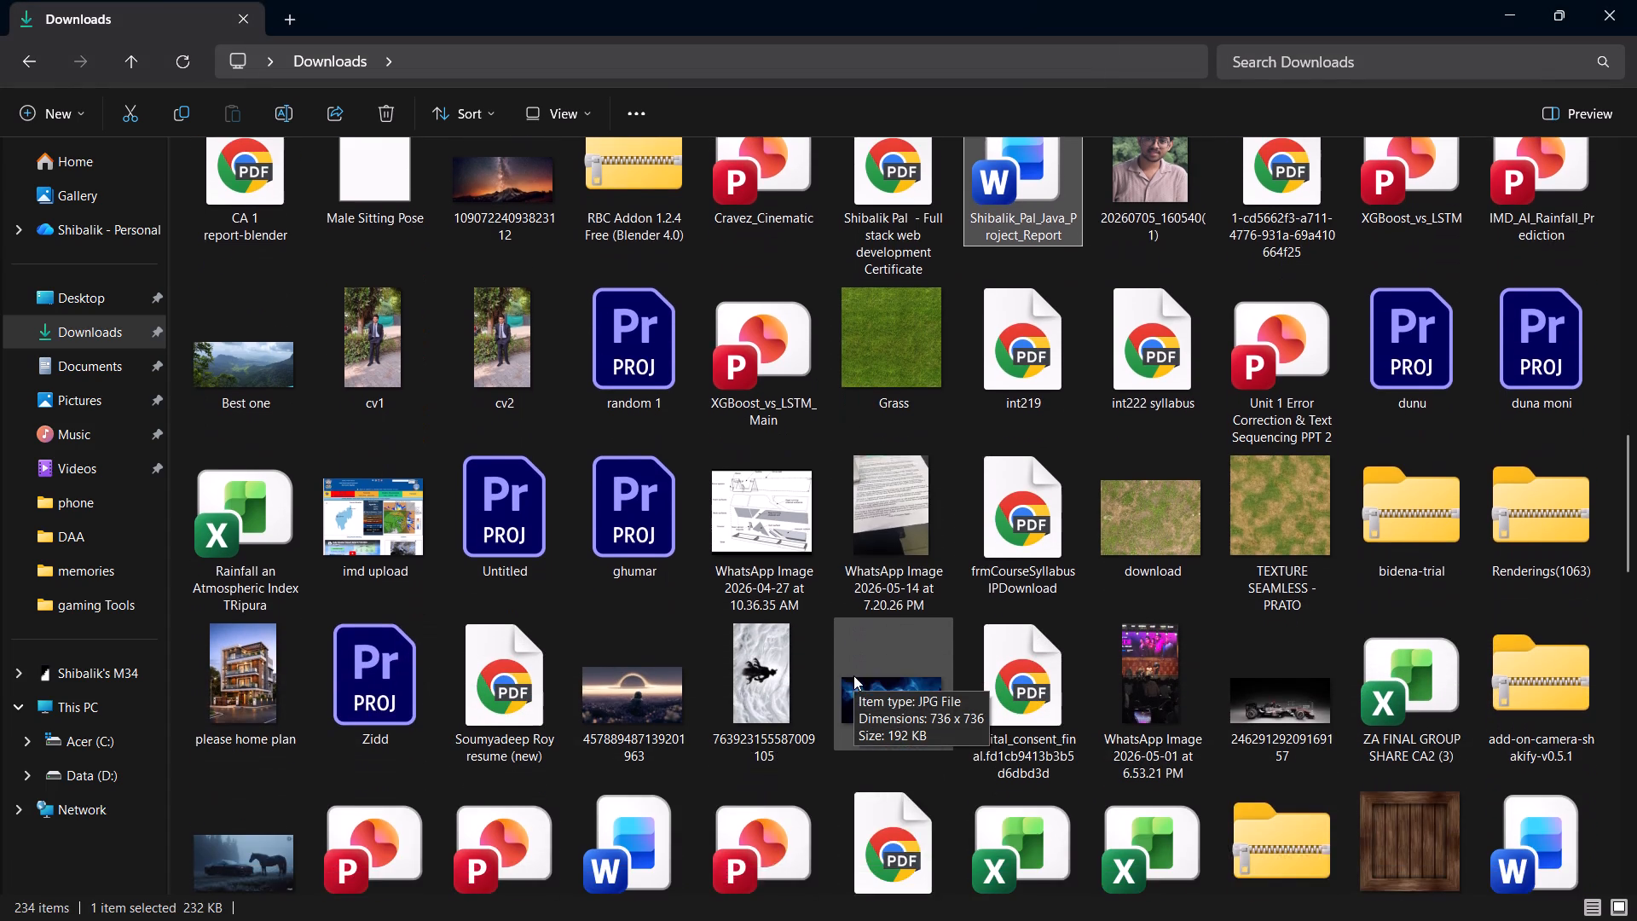
scroll(853, 675, "down", 5)
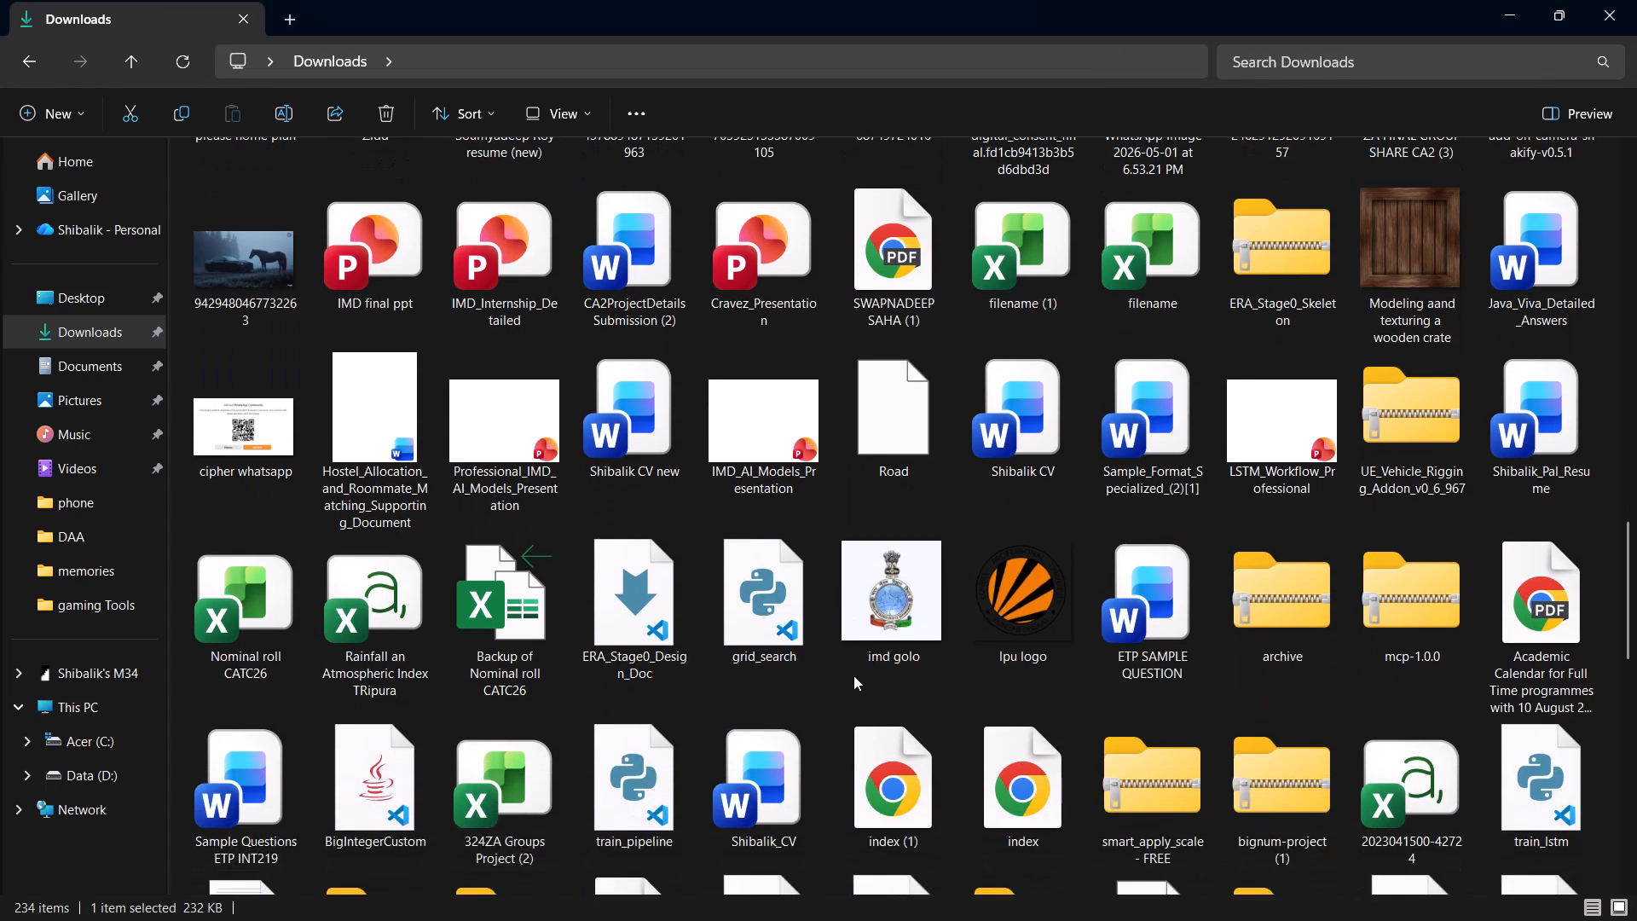
scroll(853, 675, "down", 3)
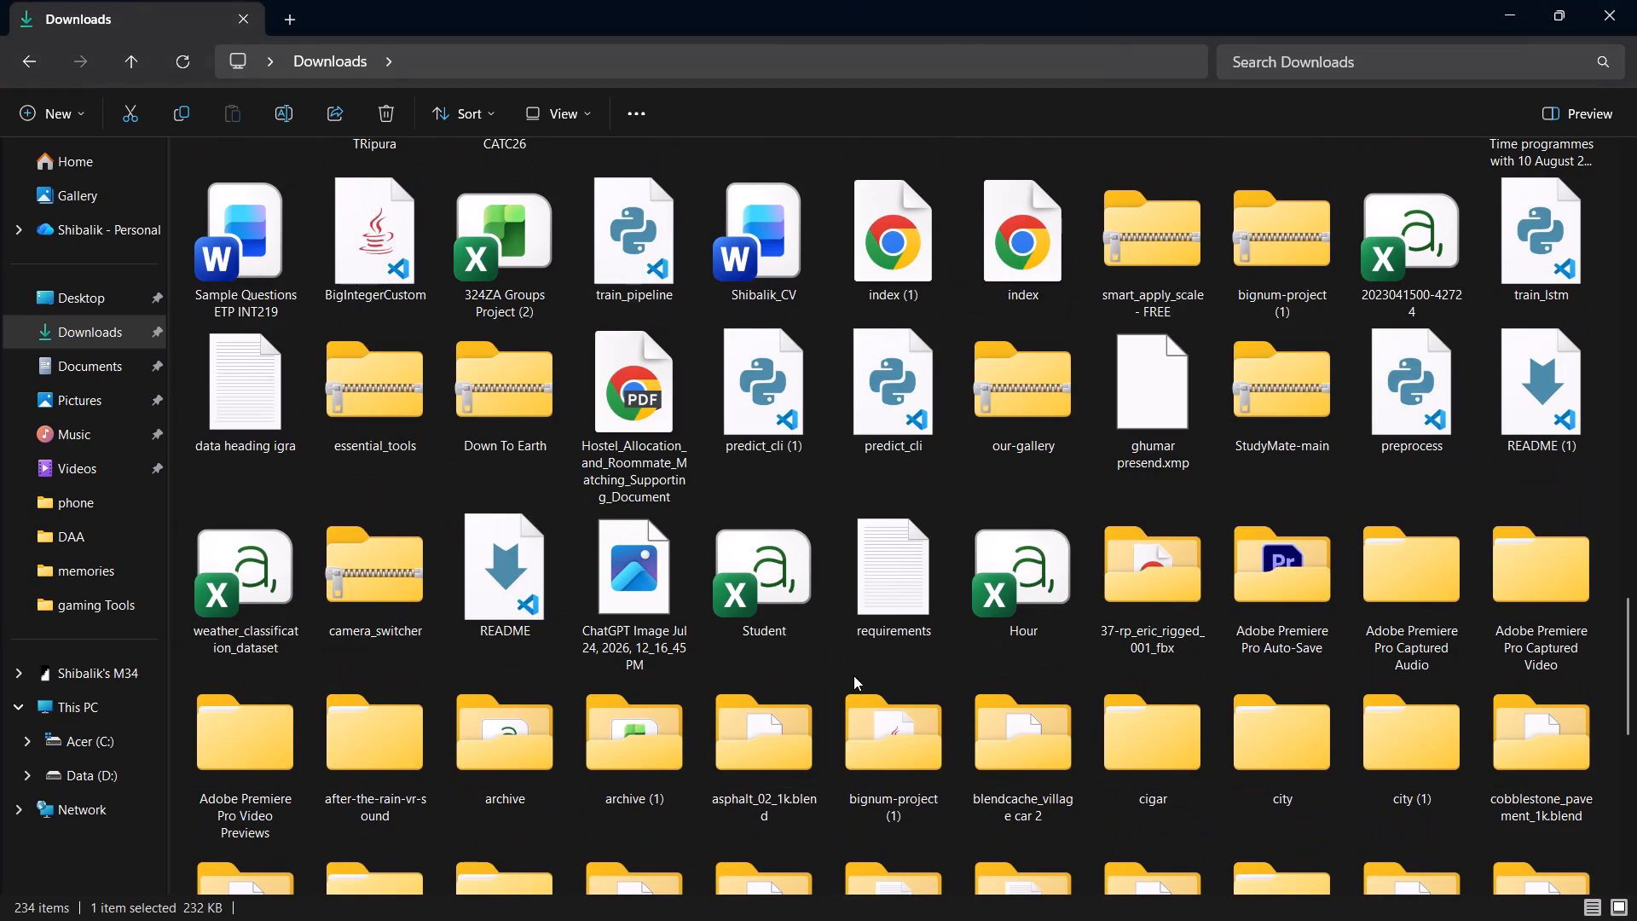
scroll(853, 675, "down", 6)
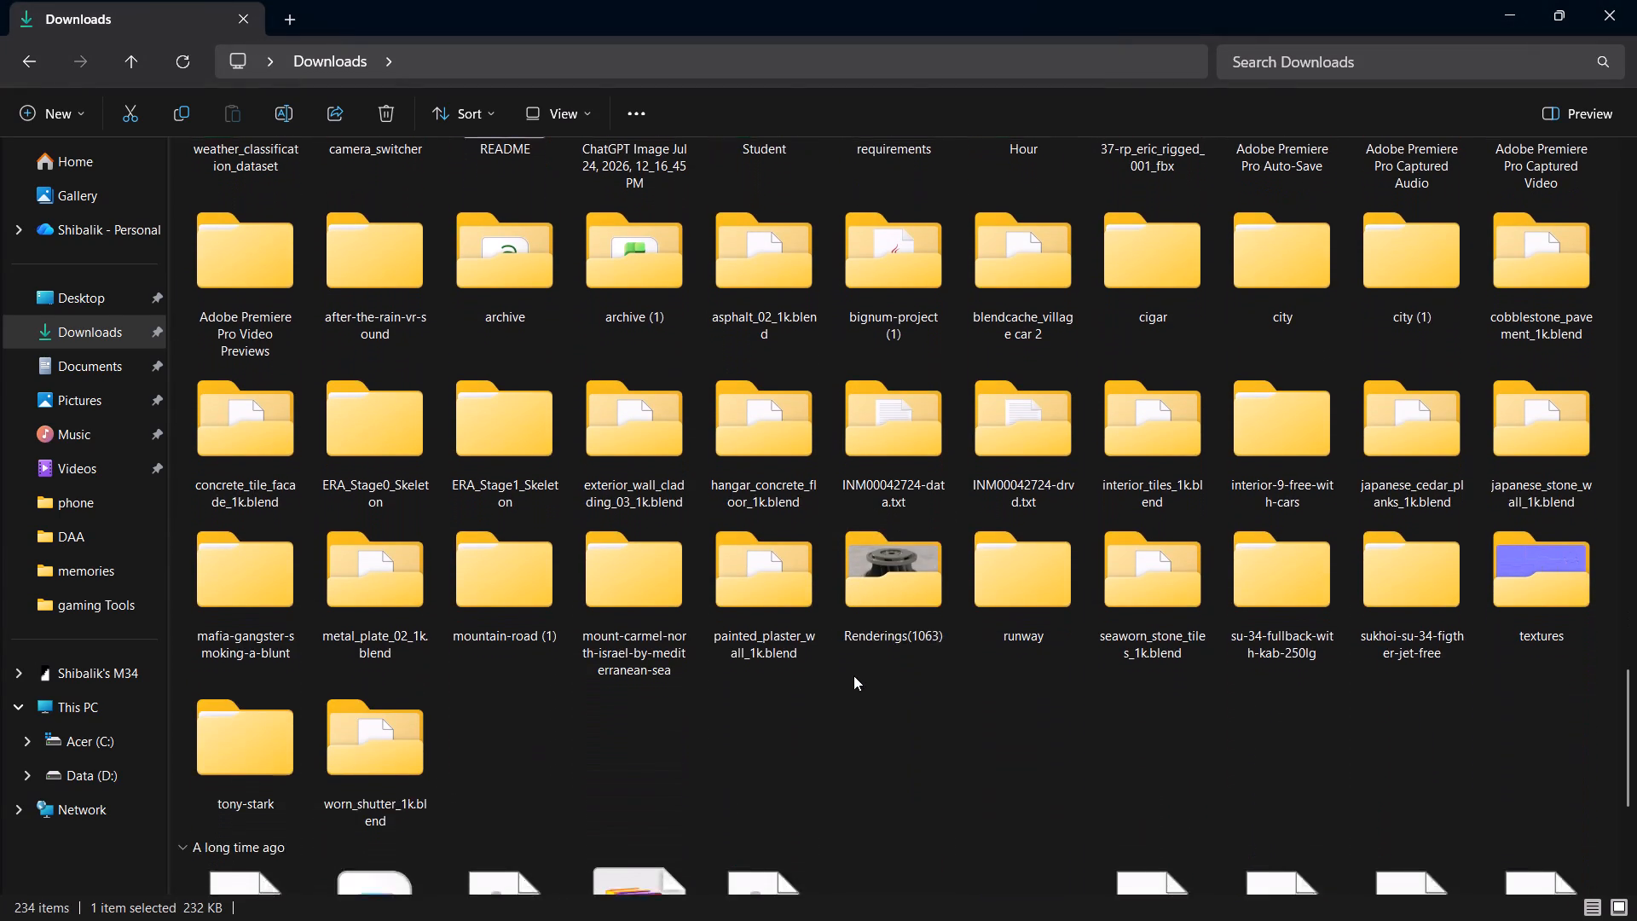
scroll(853, 675, "down", 4)
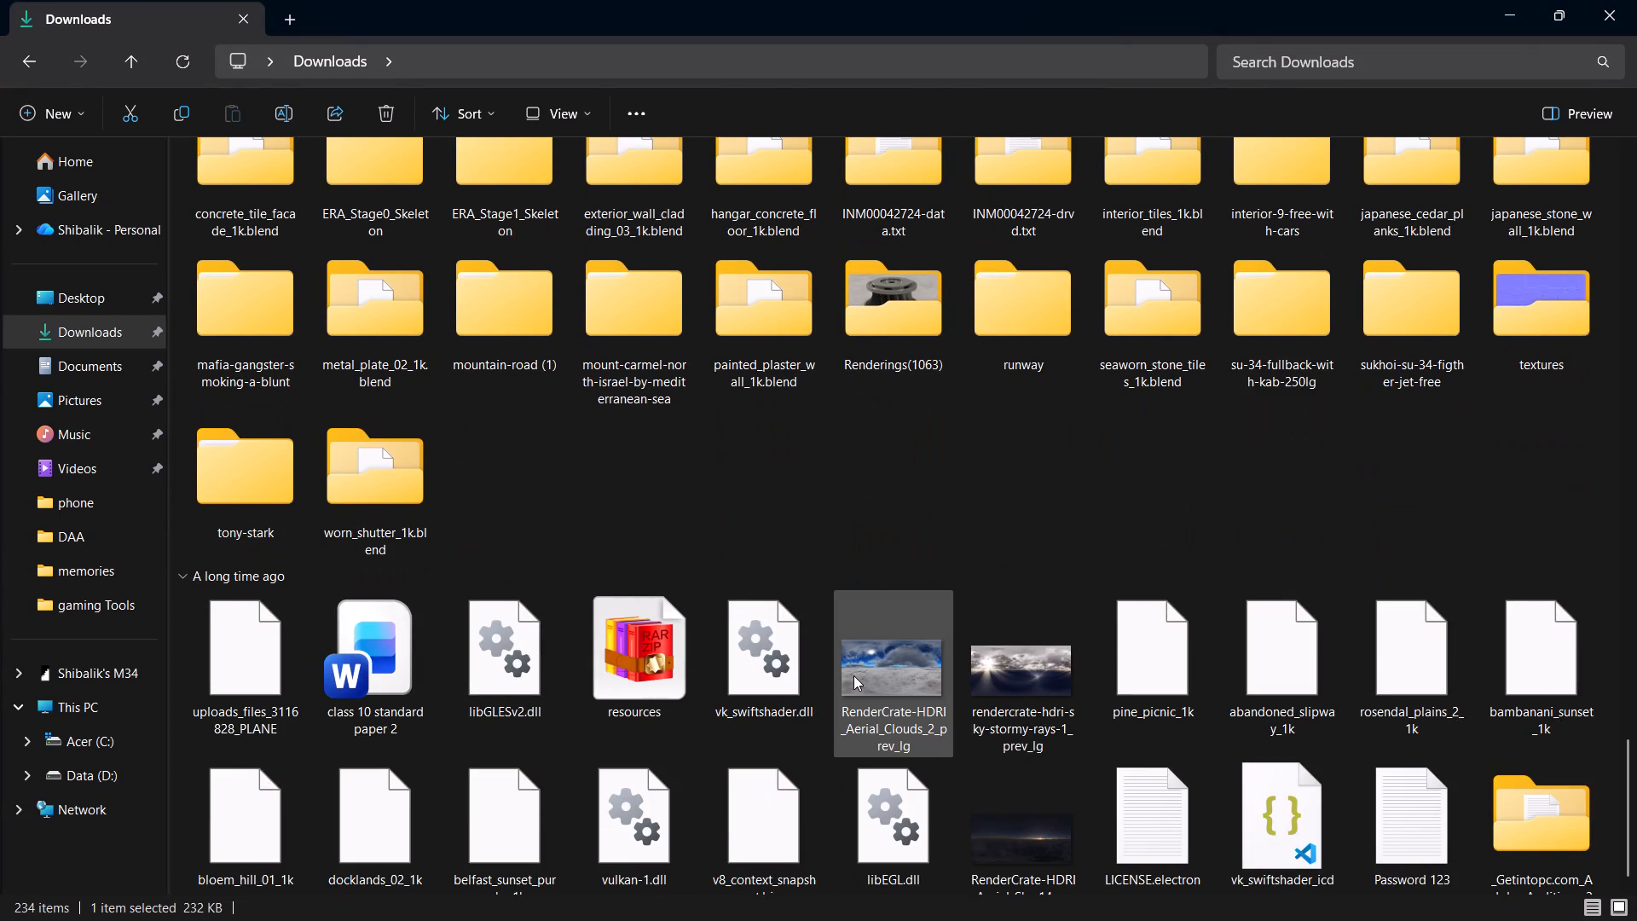
scroll(853, 675, "down", 2)
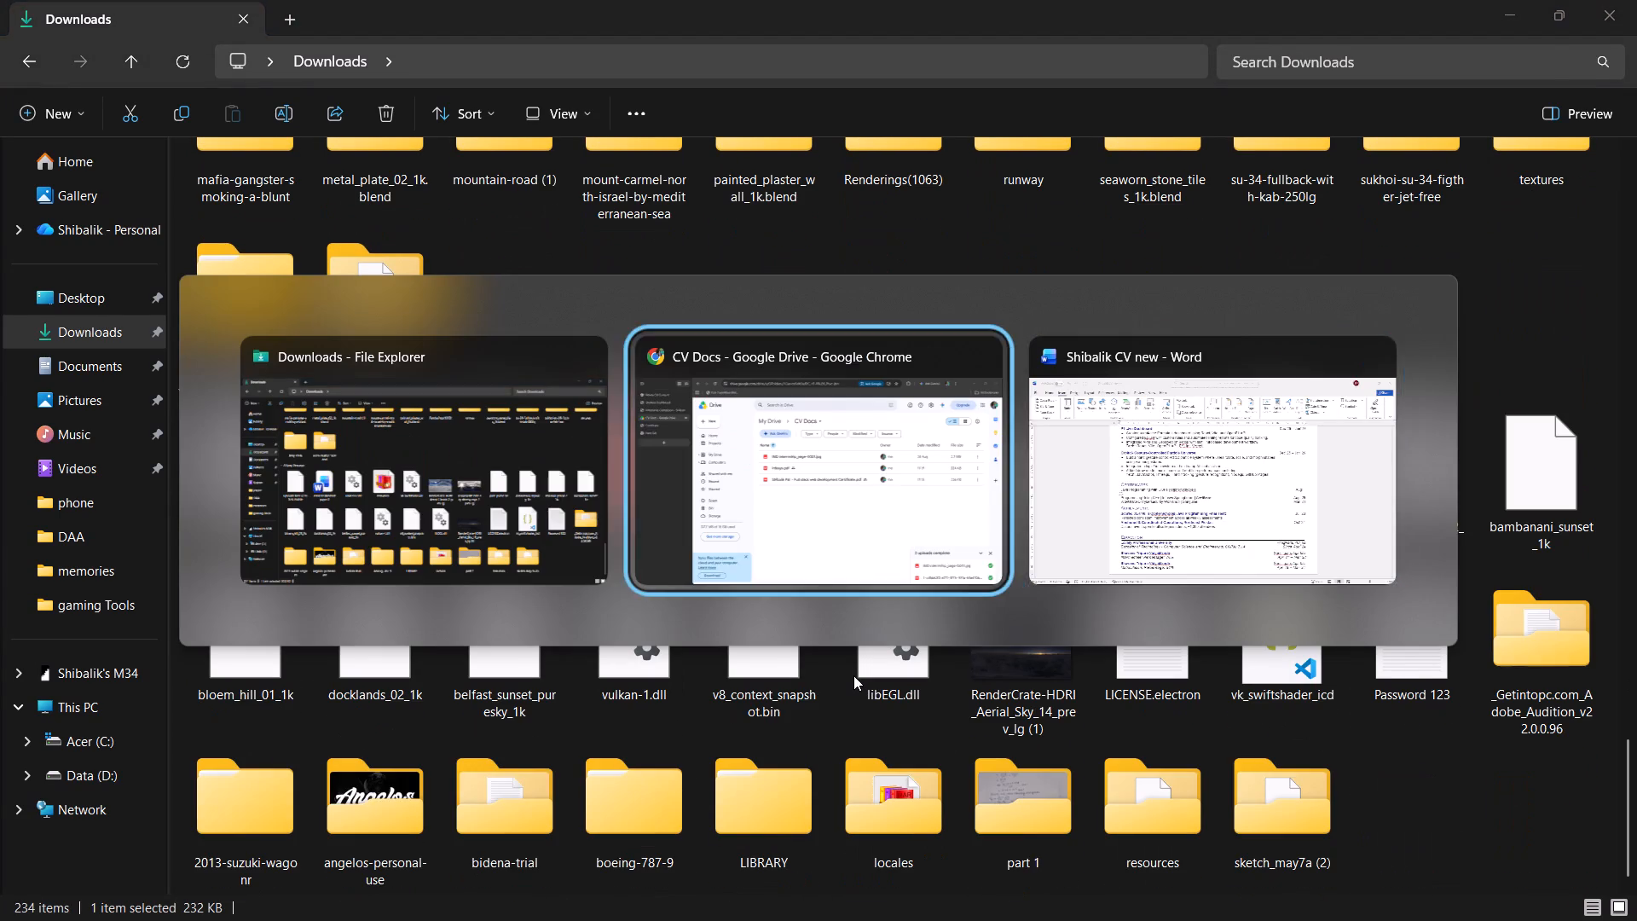
Open cipherschools.com/batches in the empty Chrome tab and collapse the browser's tab sidebar.
left_click(159, 244)
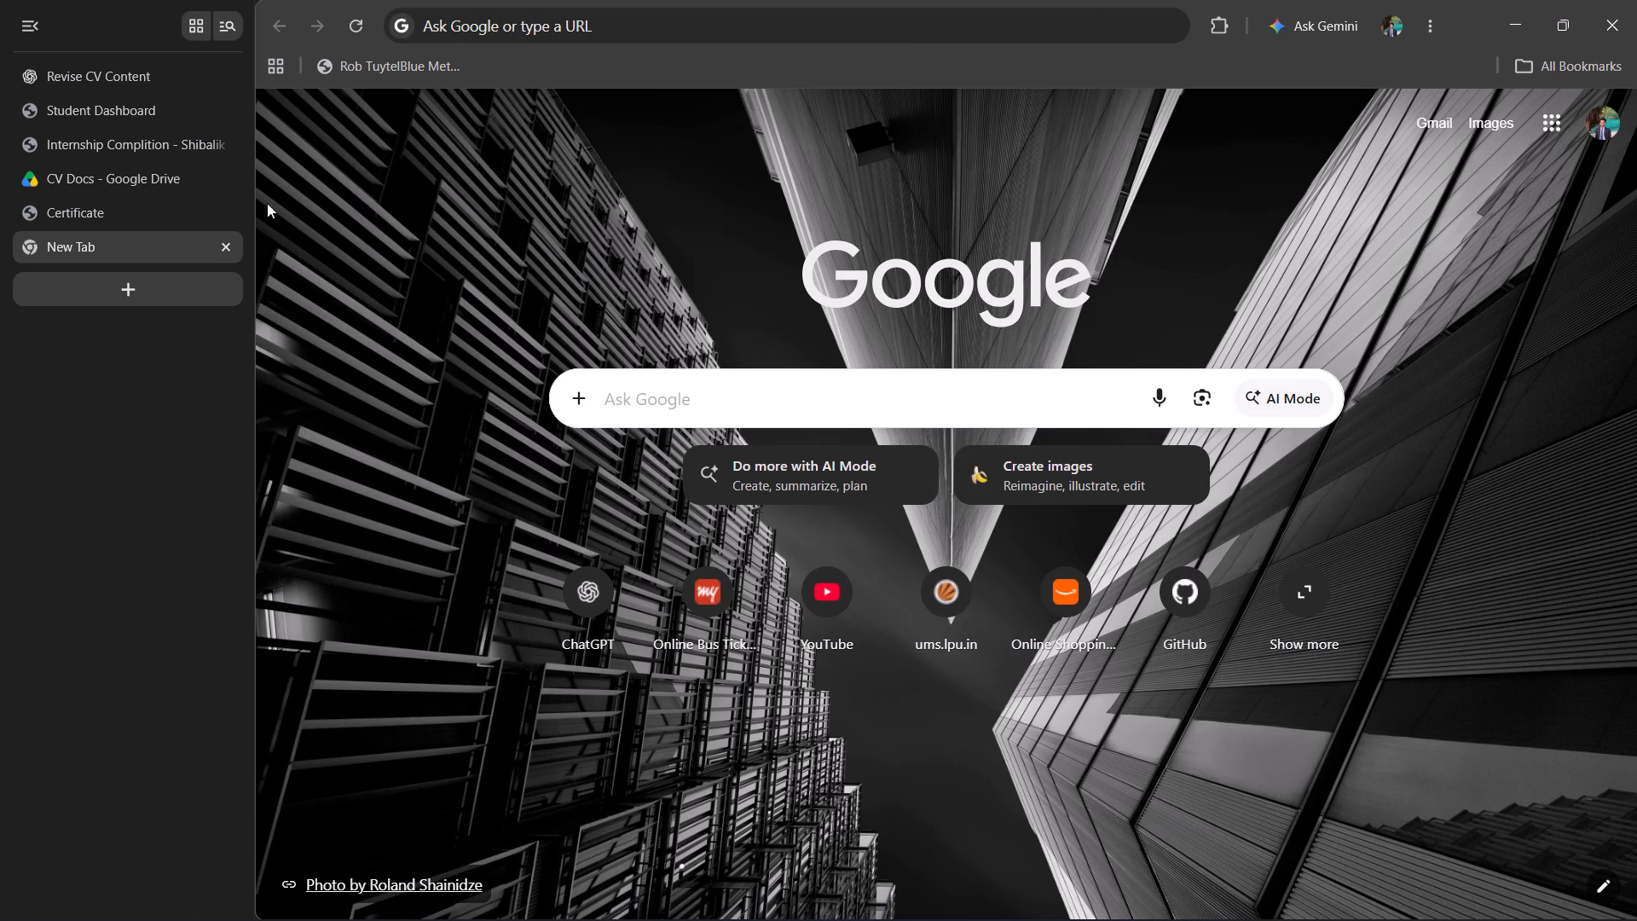
left_click(570, 26)
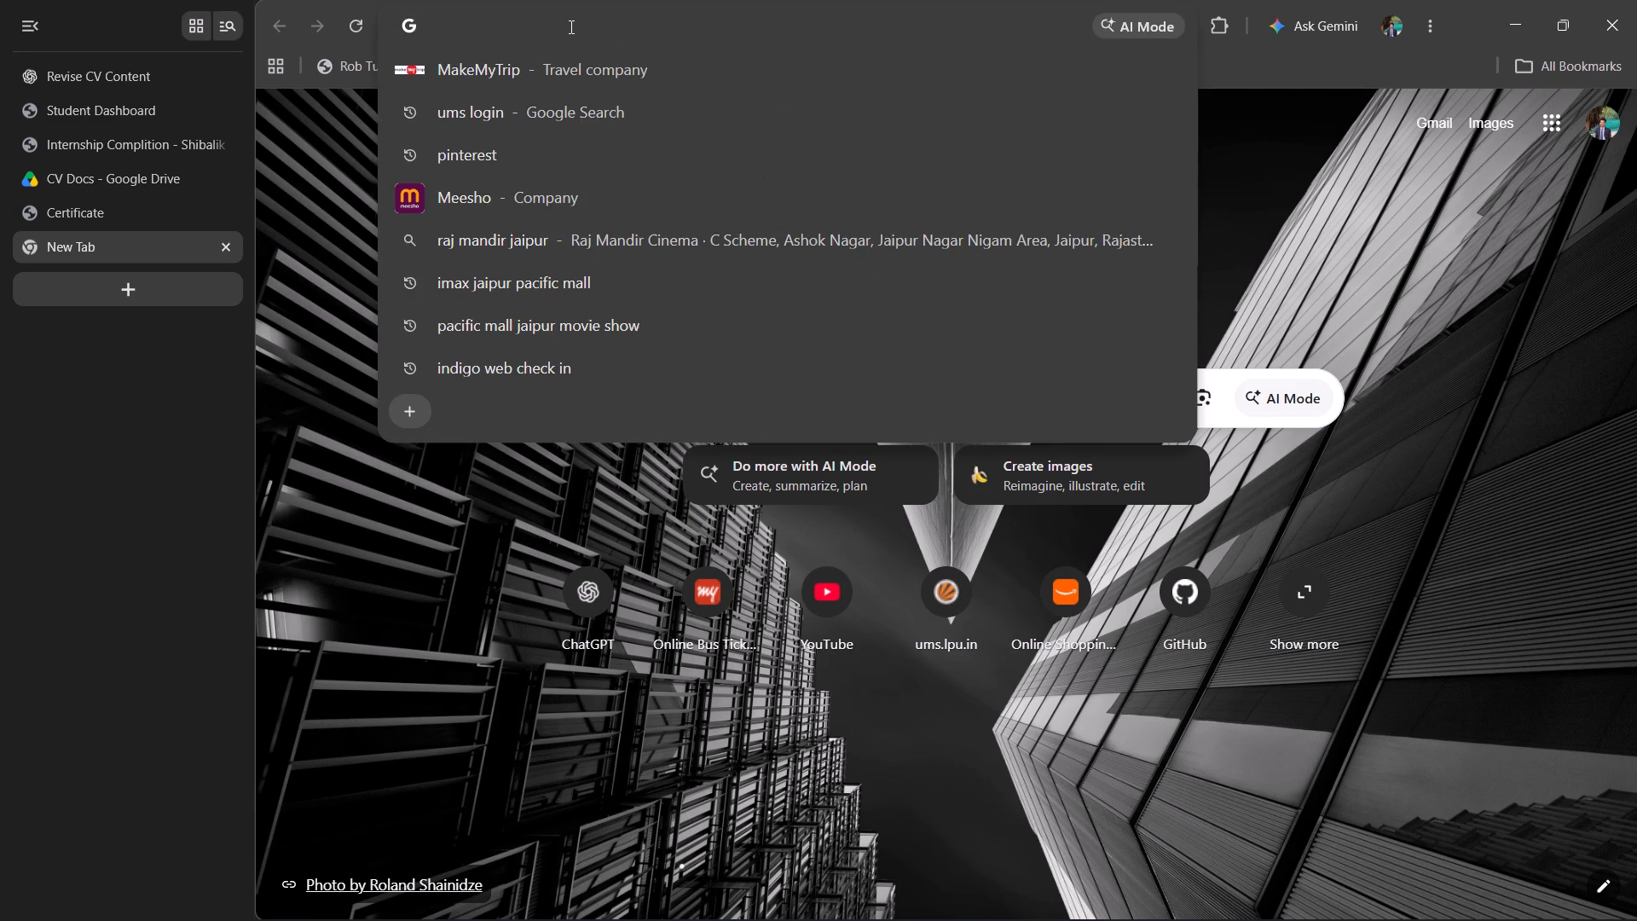
key("d")
key("BackSpace")
key("c")
key("BackSpace")
key("BackSpace")
type("ciphe")
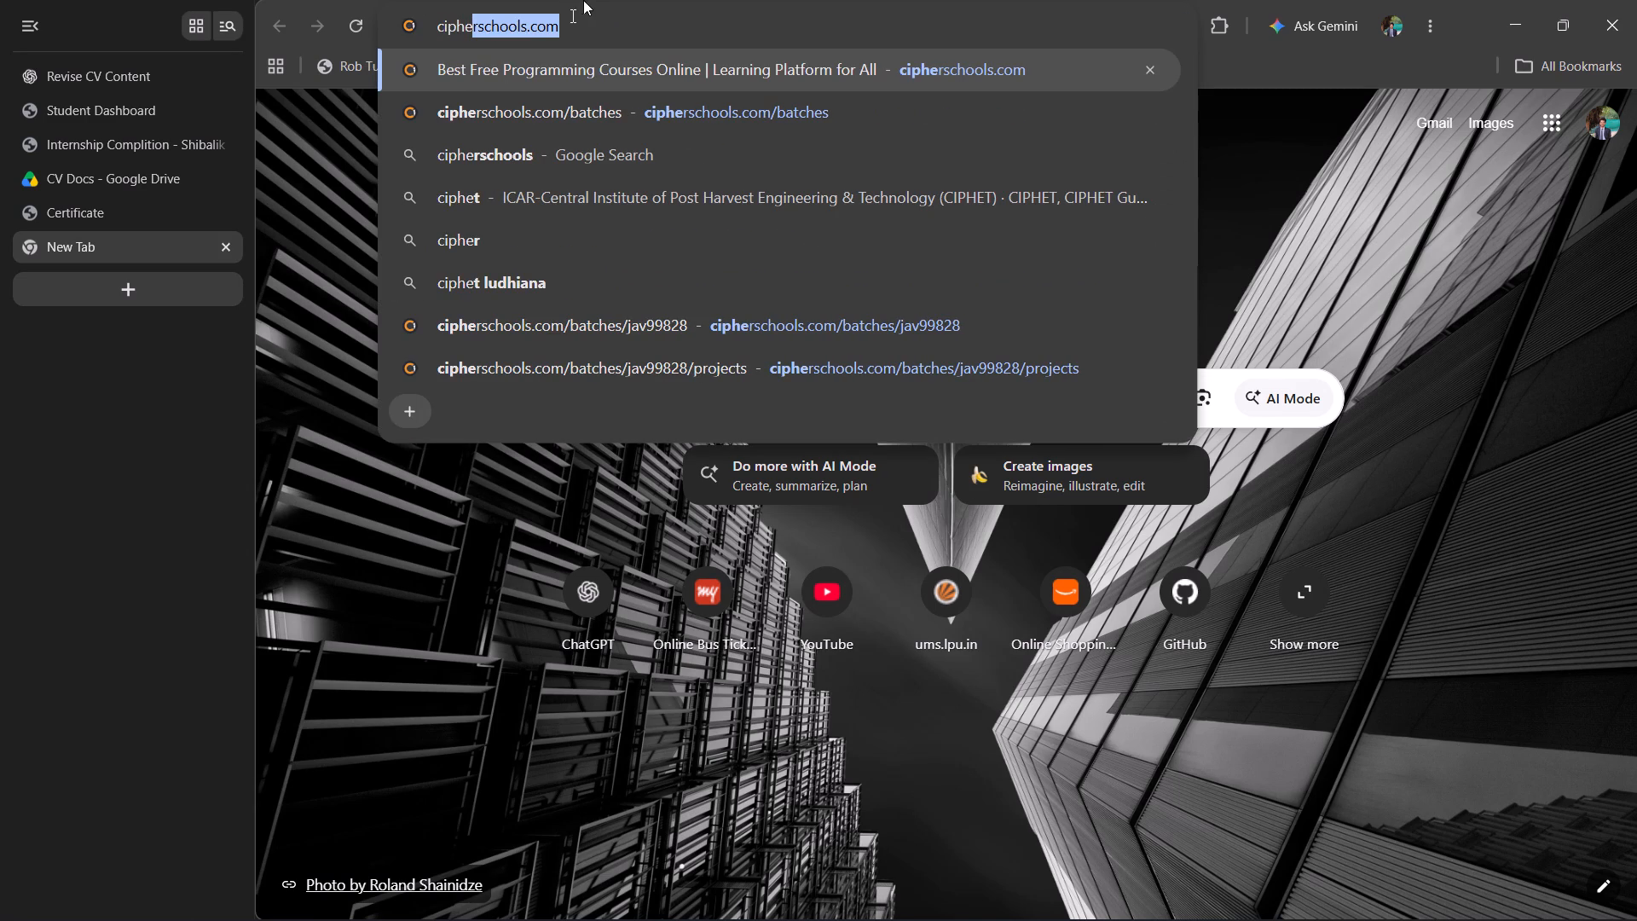
left_click(593, 122)
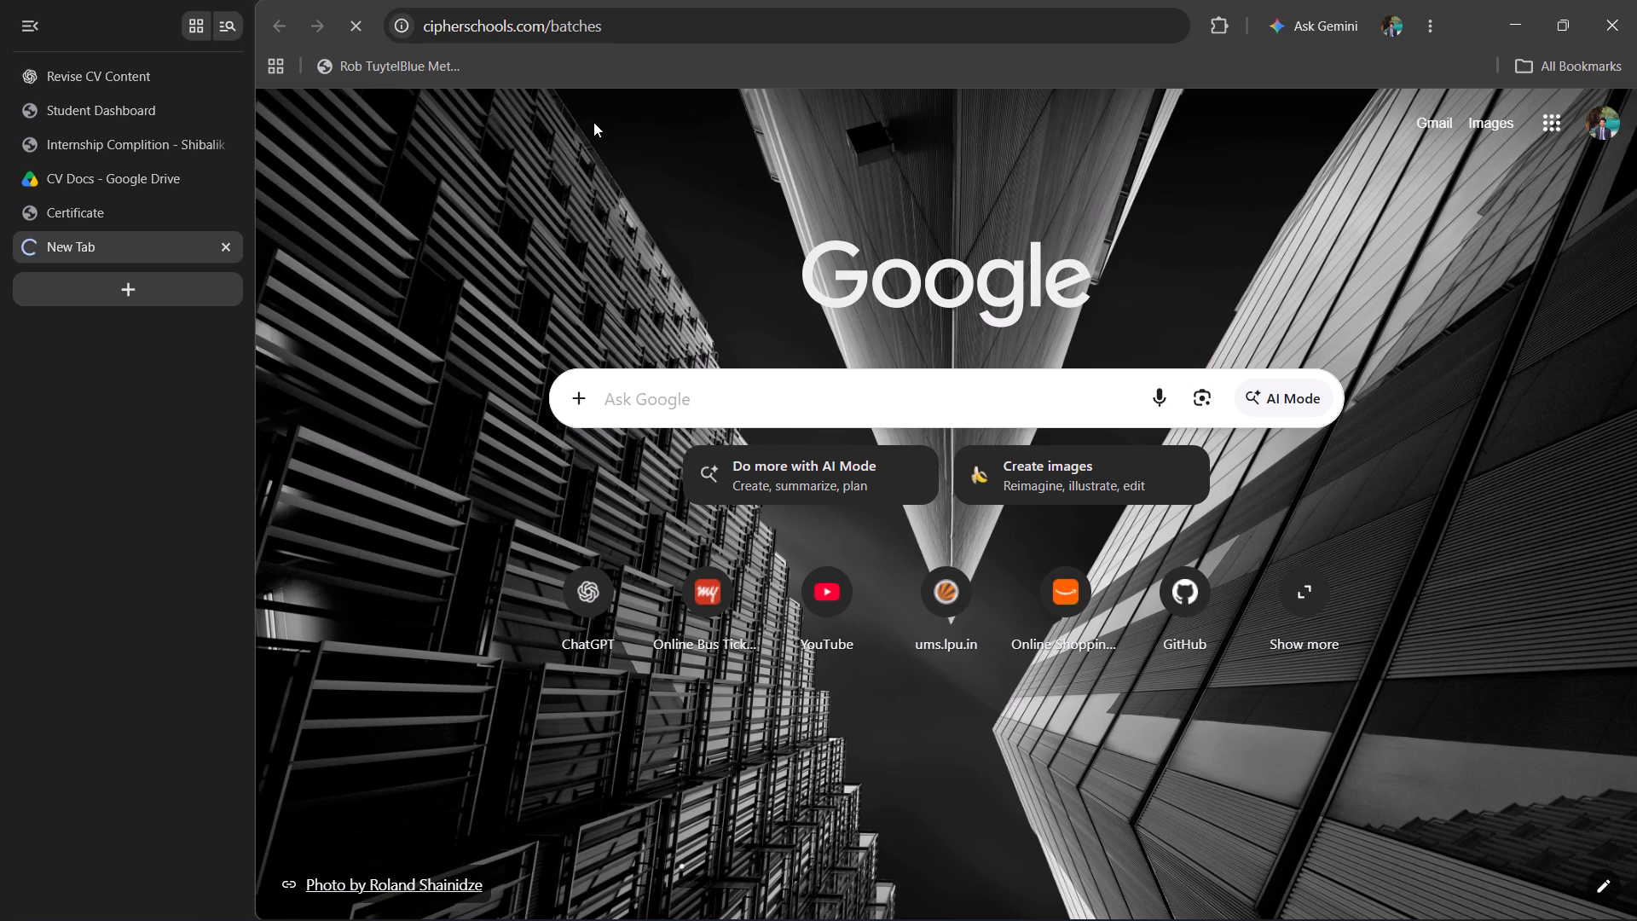
left_click(25, 18)
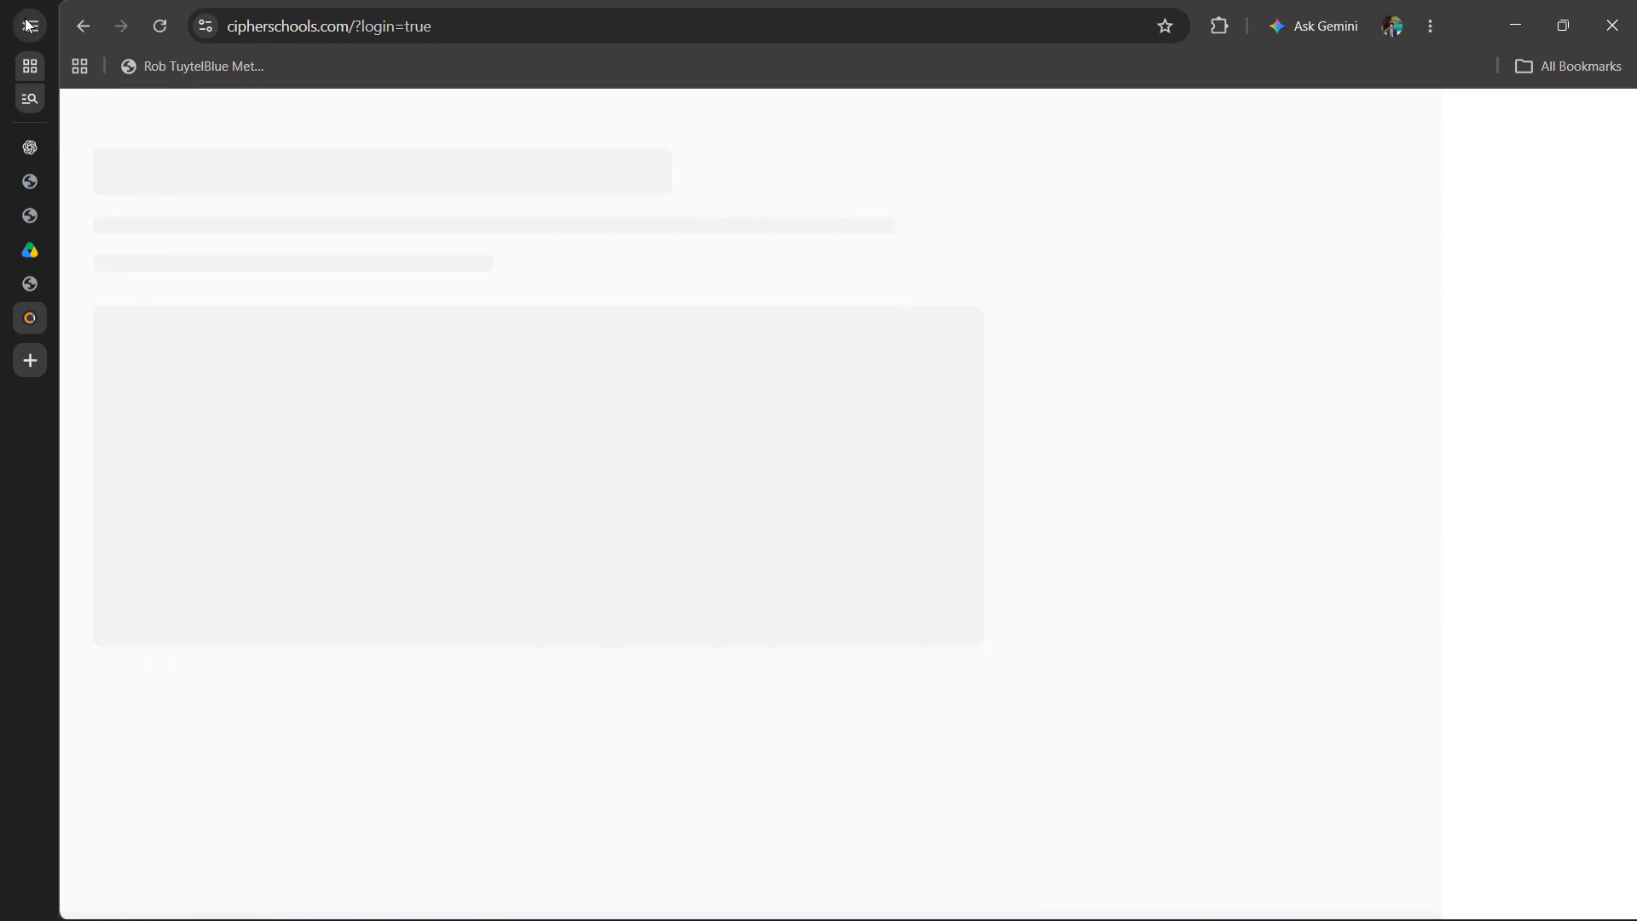
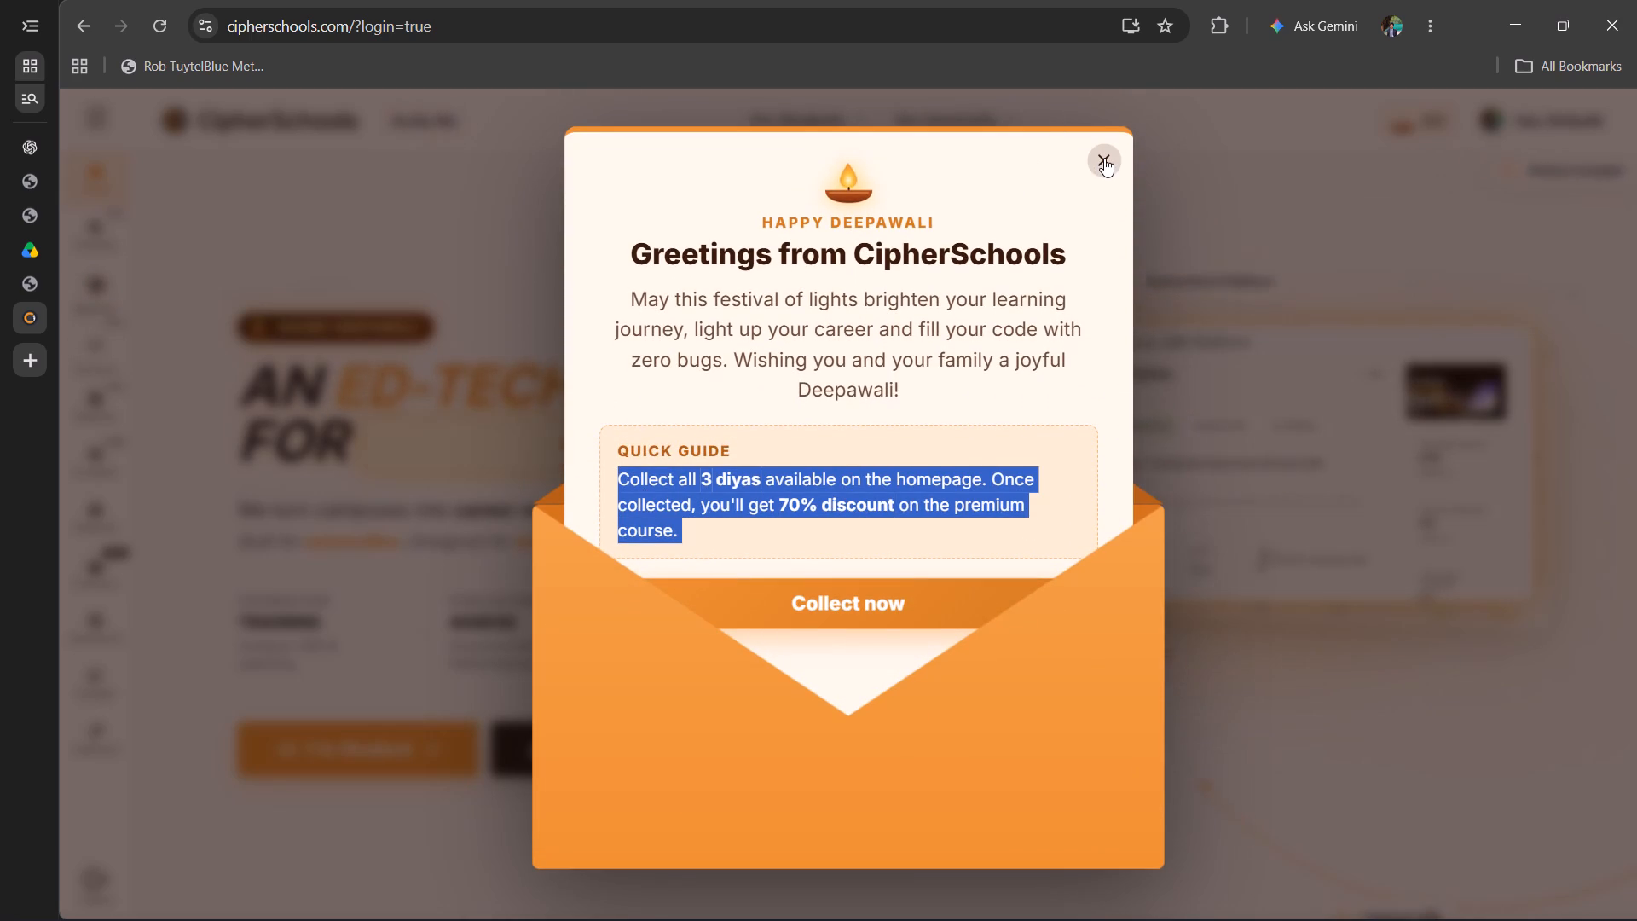
Dismiss the Deepawali greeting and download the Java Programming completion certificate from the CipherSchools dashboard.
left_click(1104, 158)
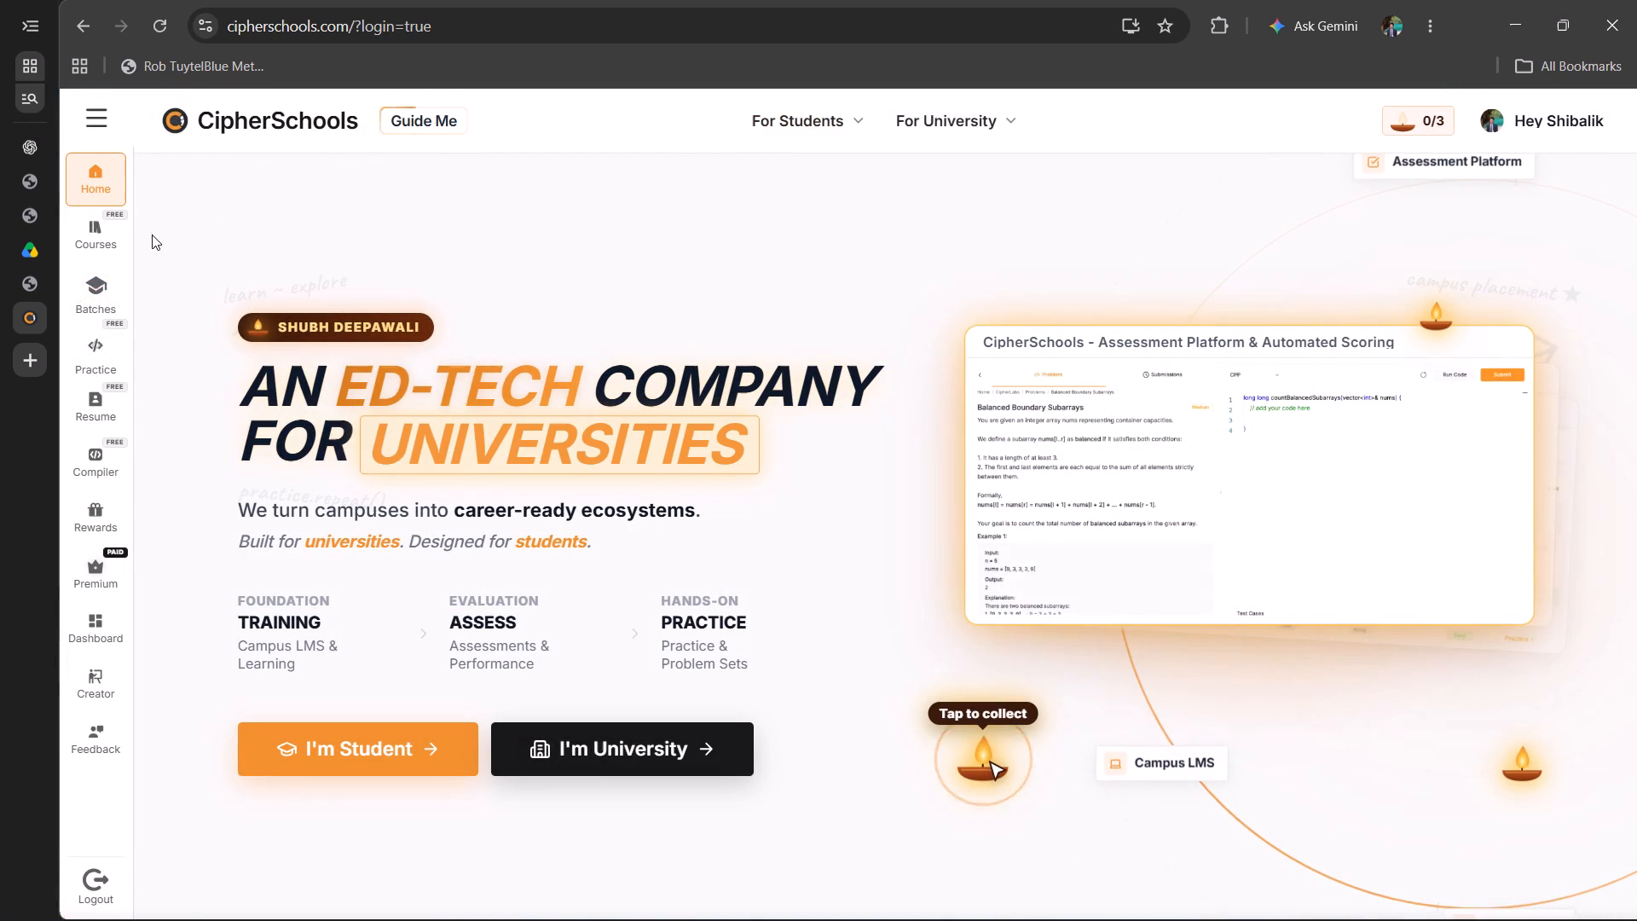
left_click(105, 621)
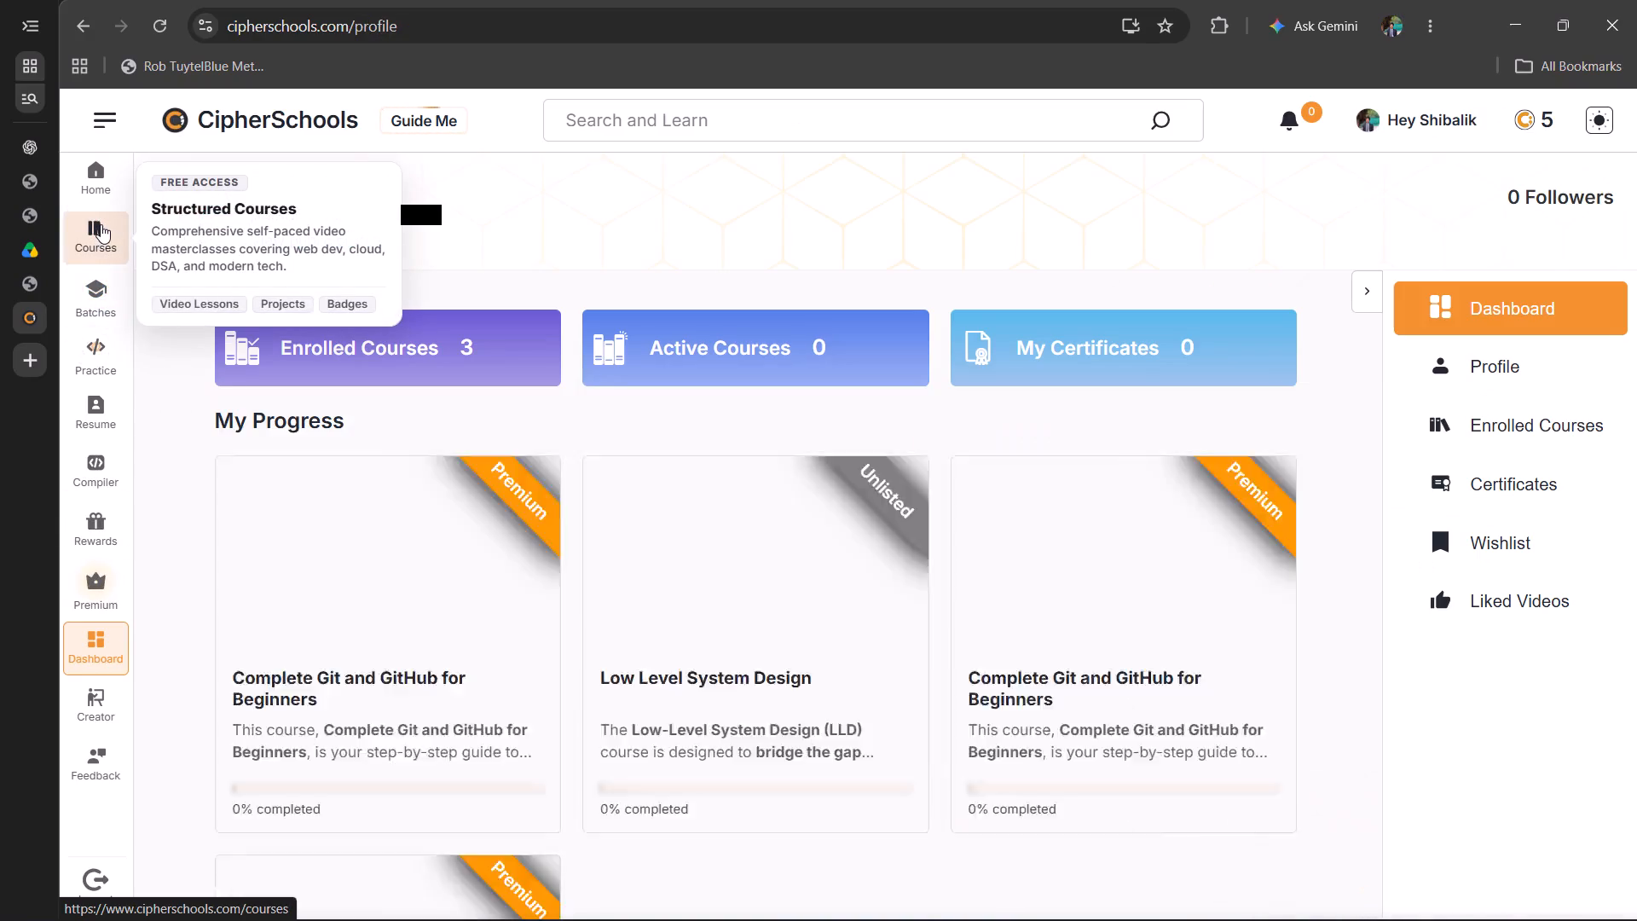
left_click(466, 339)
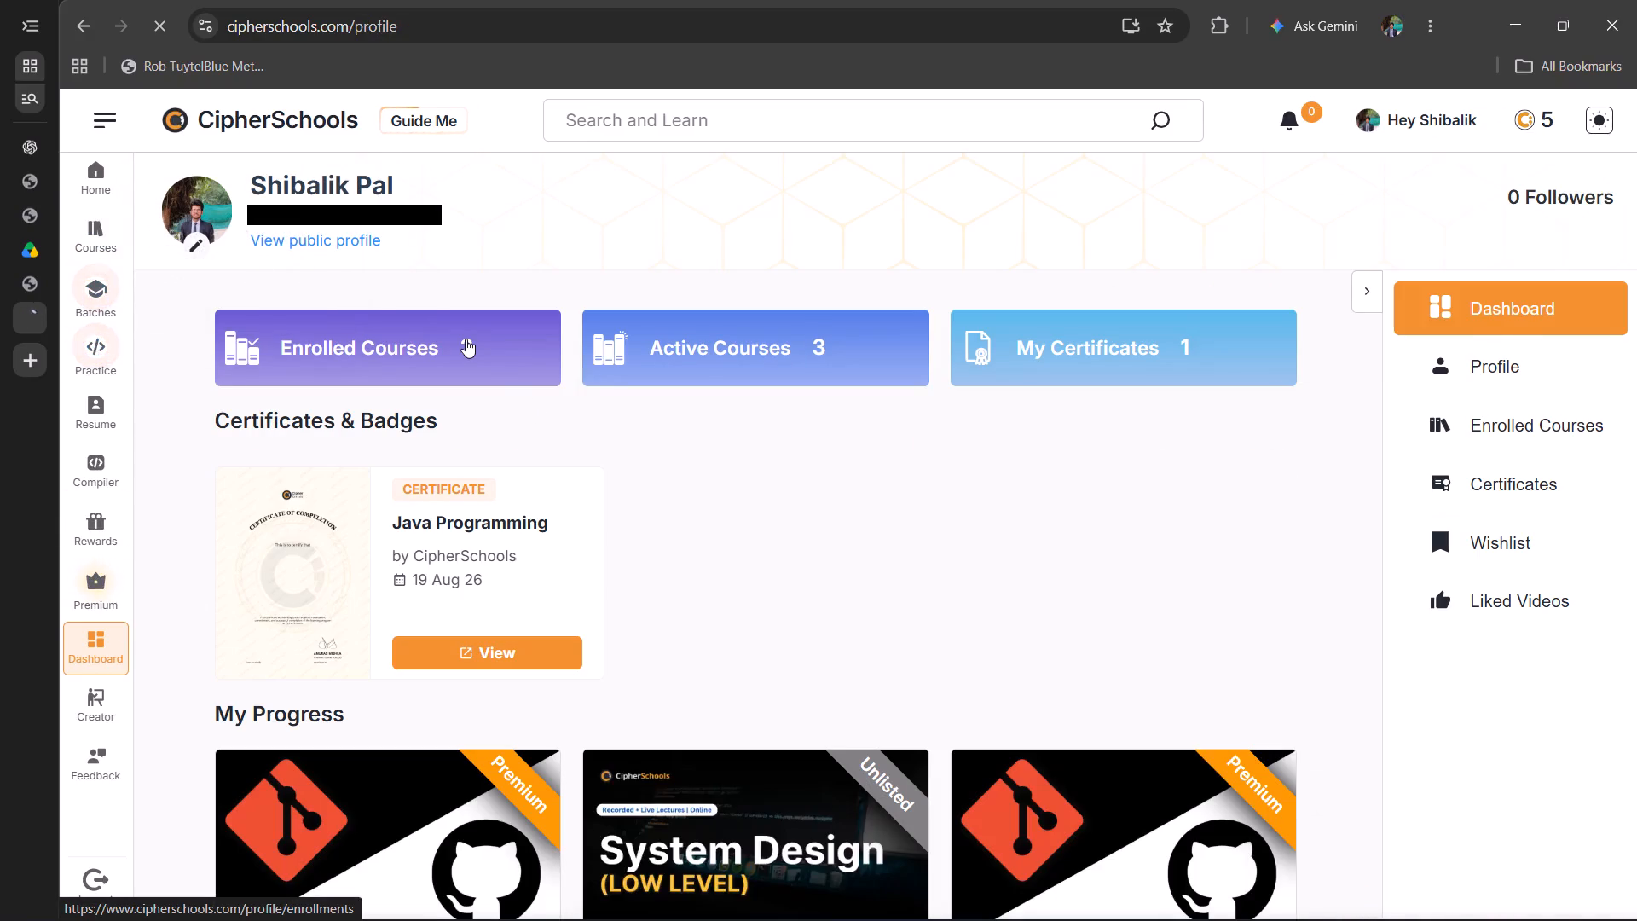
left_click(89, 24)
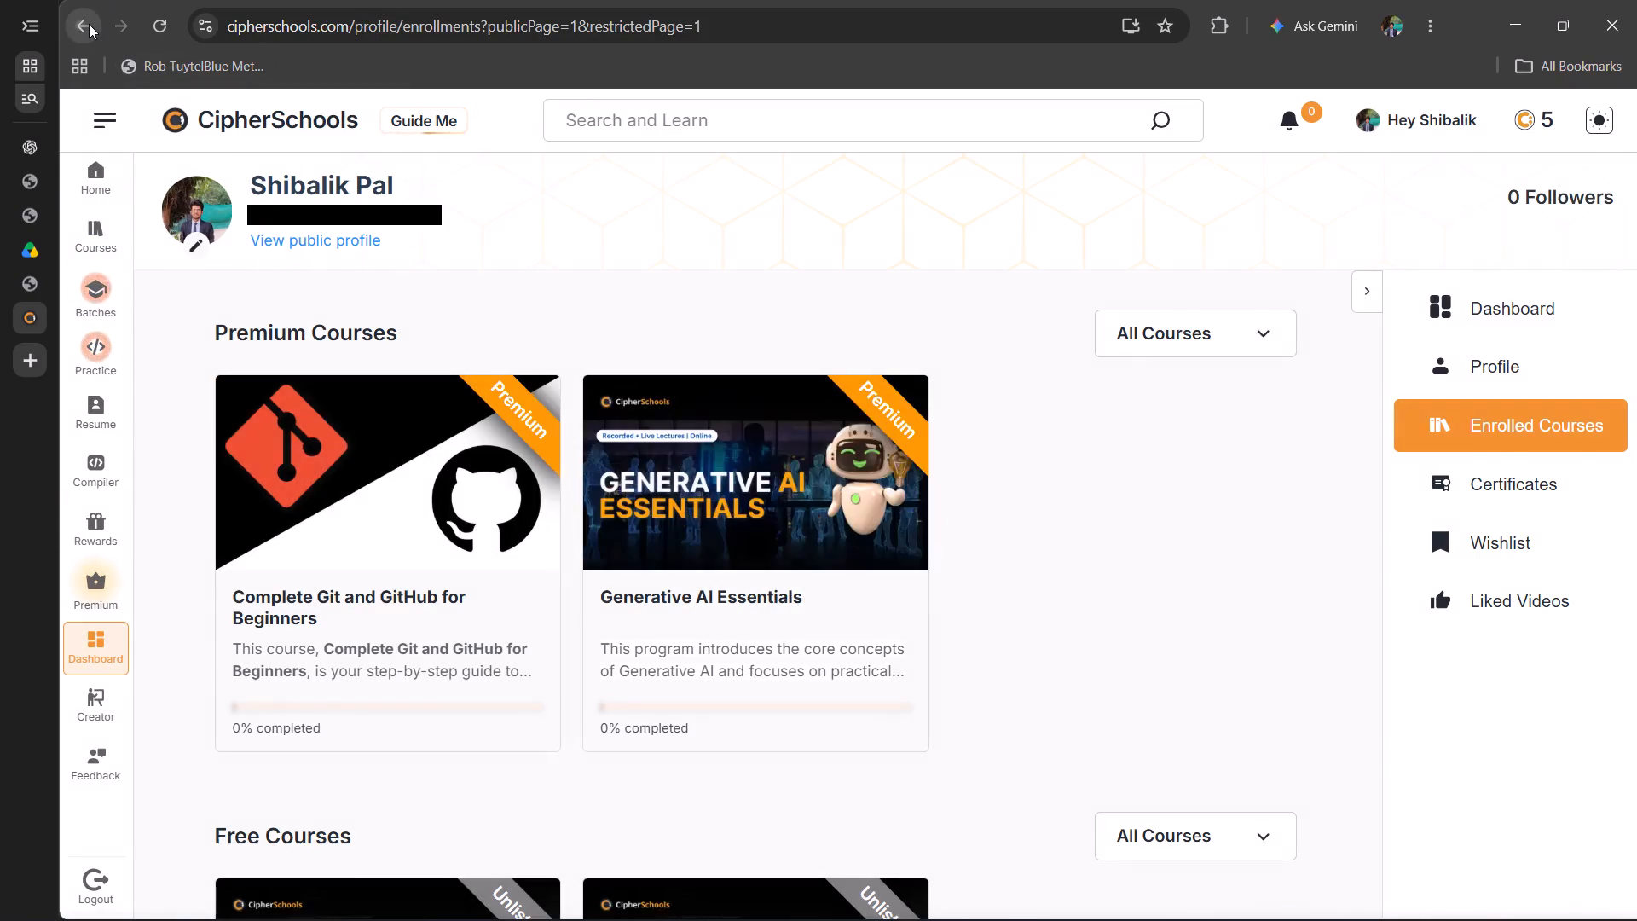
left_click(454, 650)
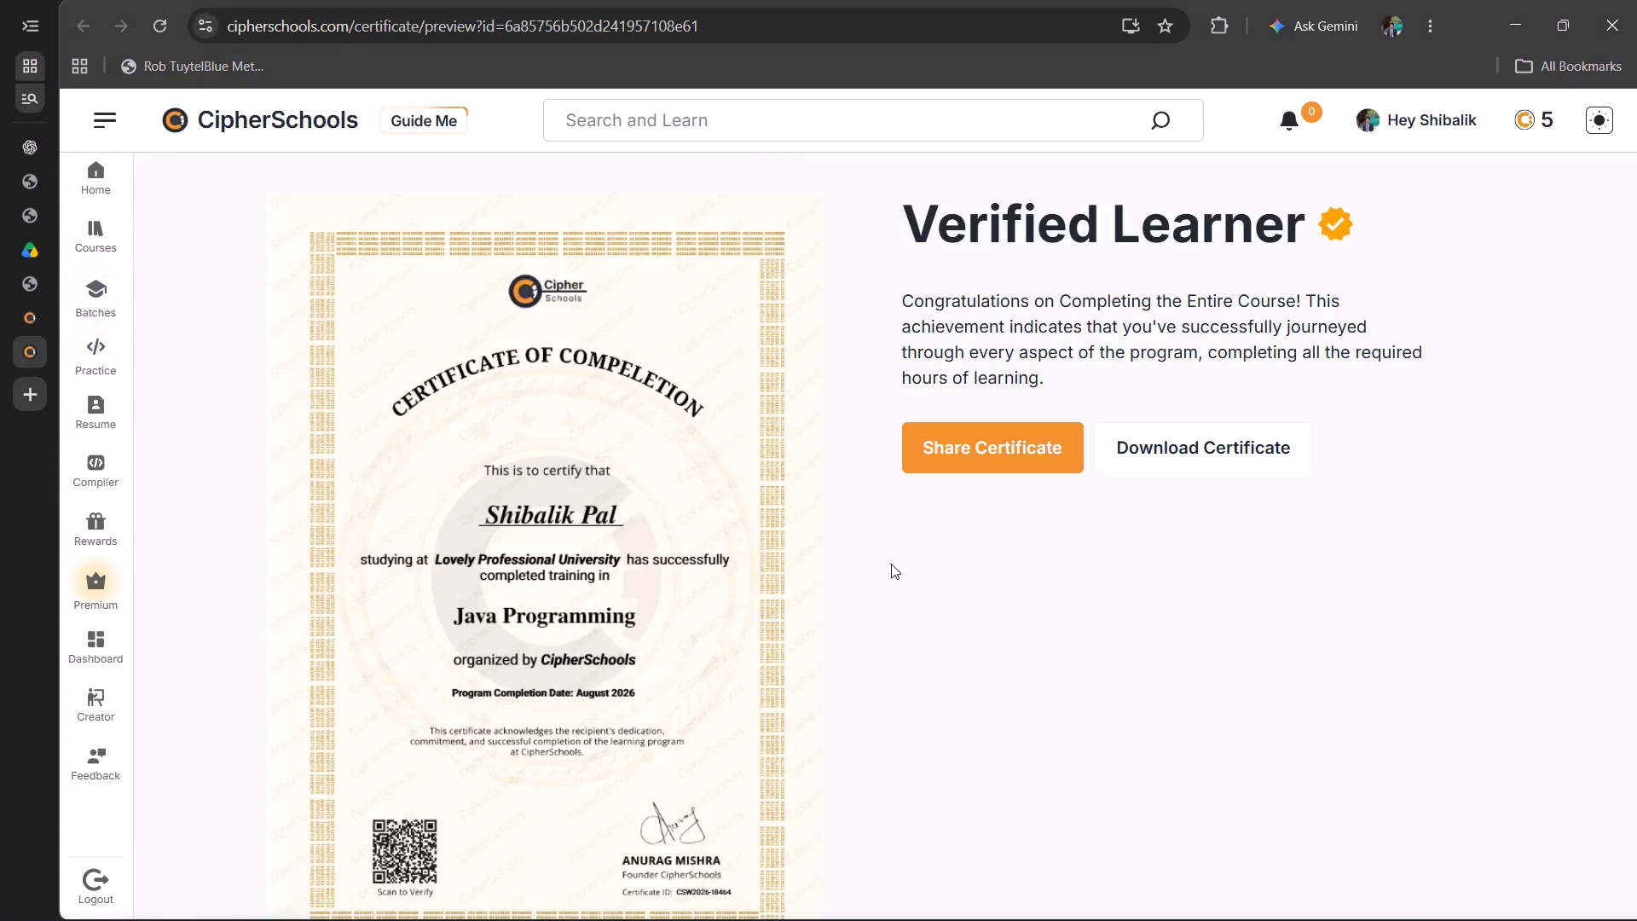
left_click(1145, 451)
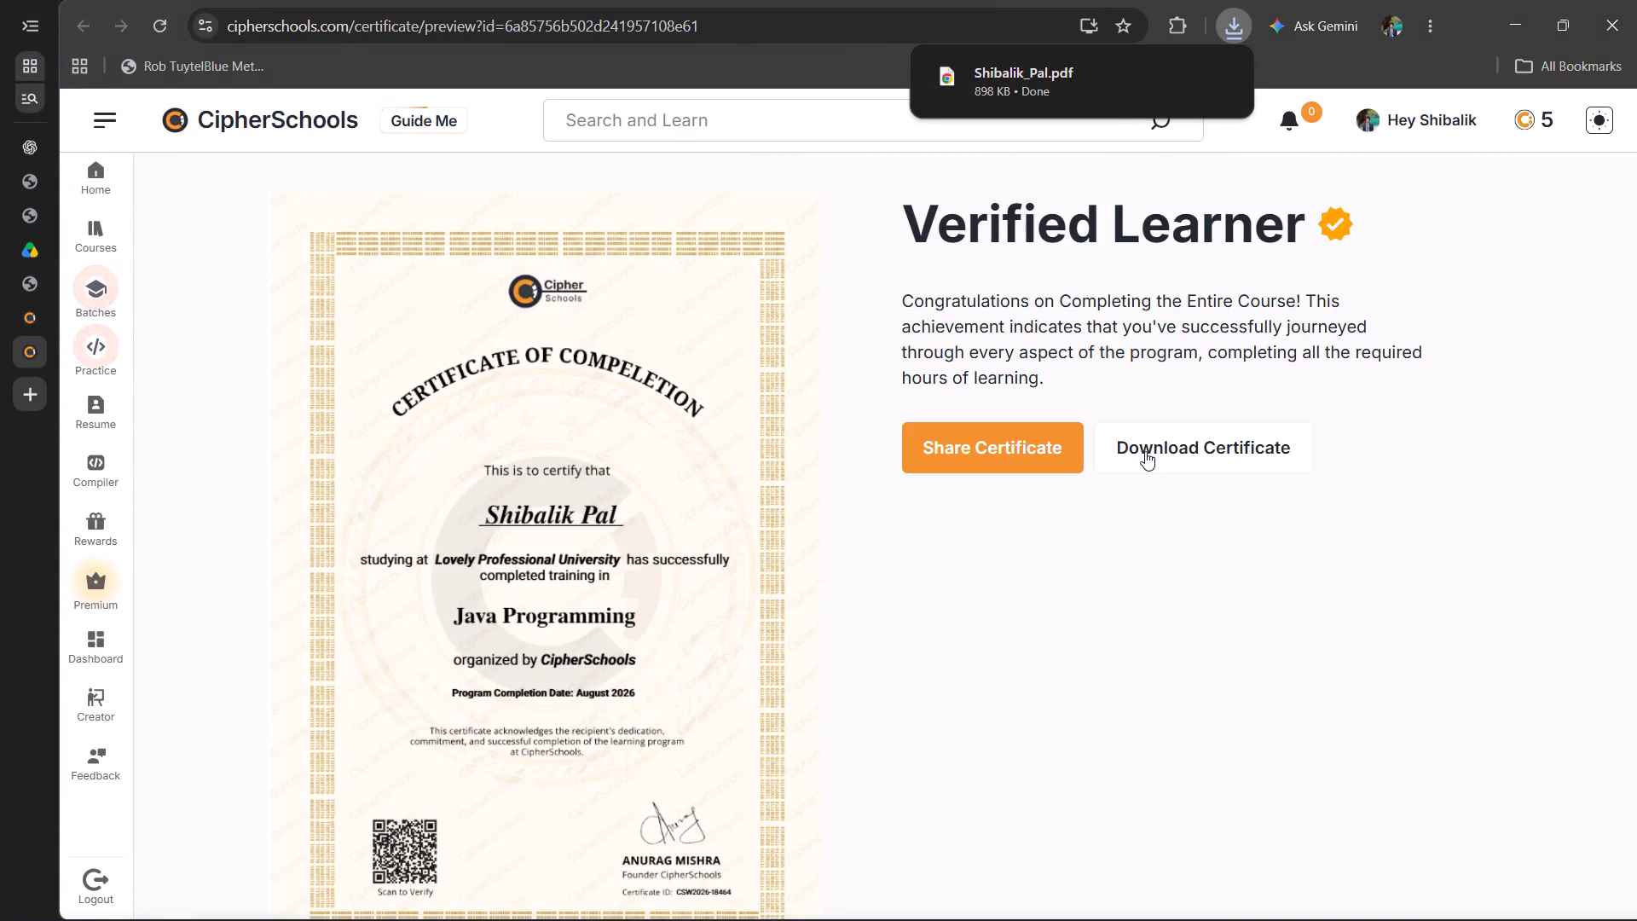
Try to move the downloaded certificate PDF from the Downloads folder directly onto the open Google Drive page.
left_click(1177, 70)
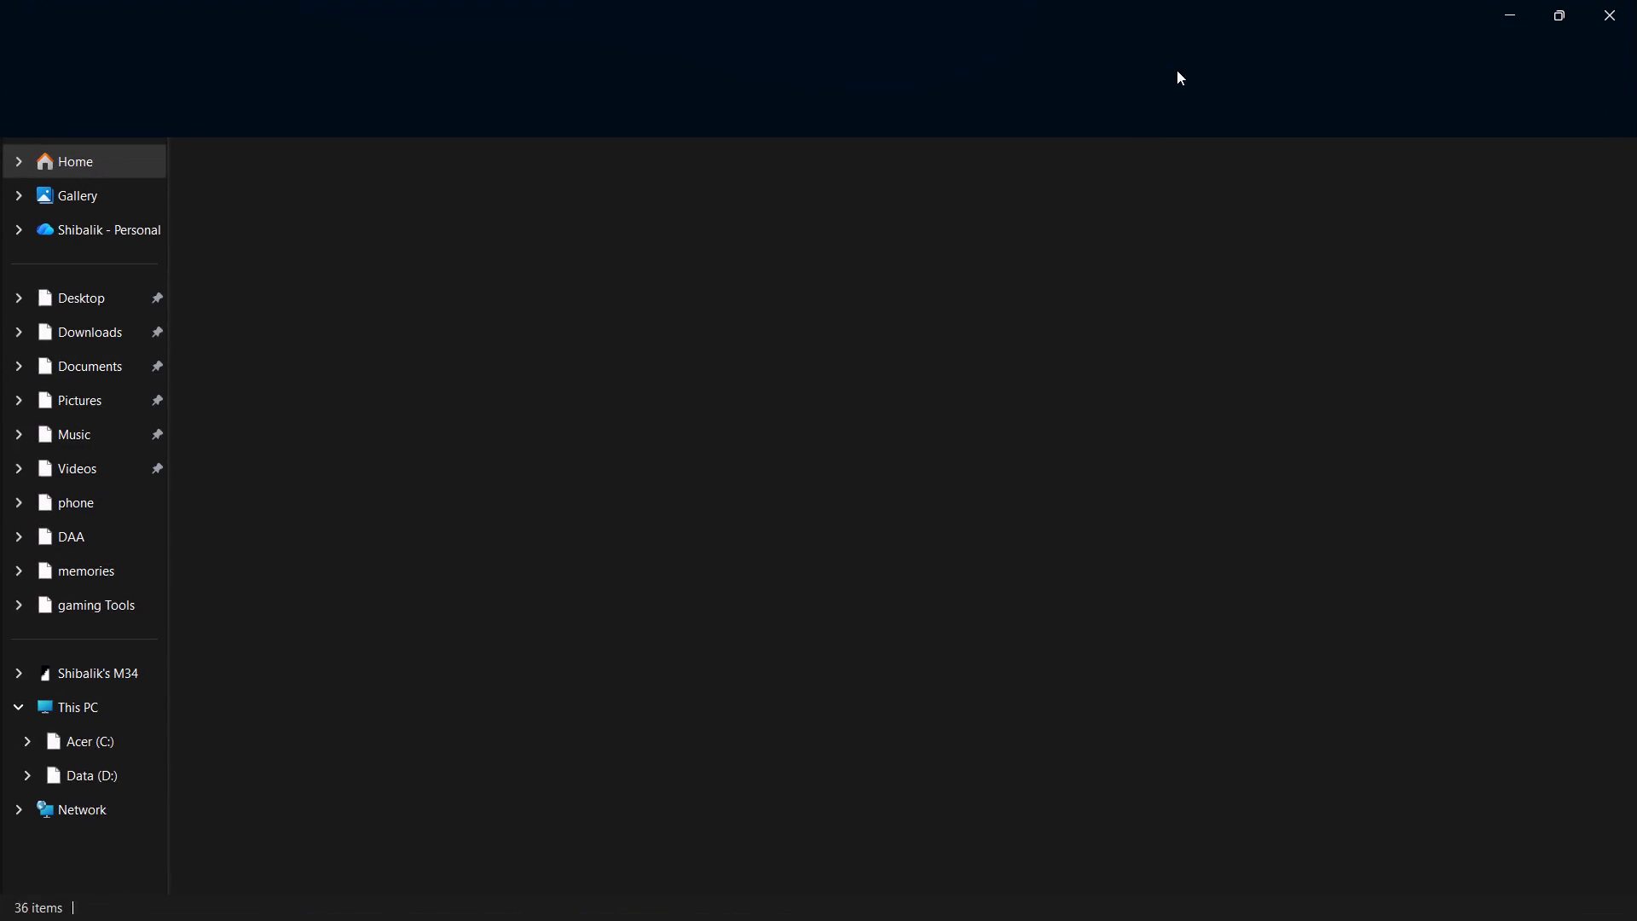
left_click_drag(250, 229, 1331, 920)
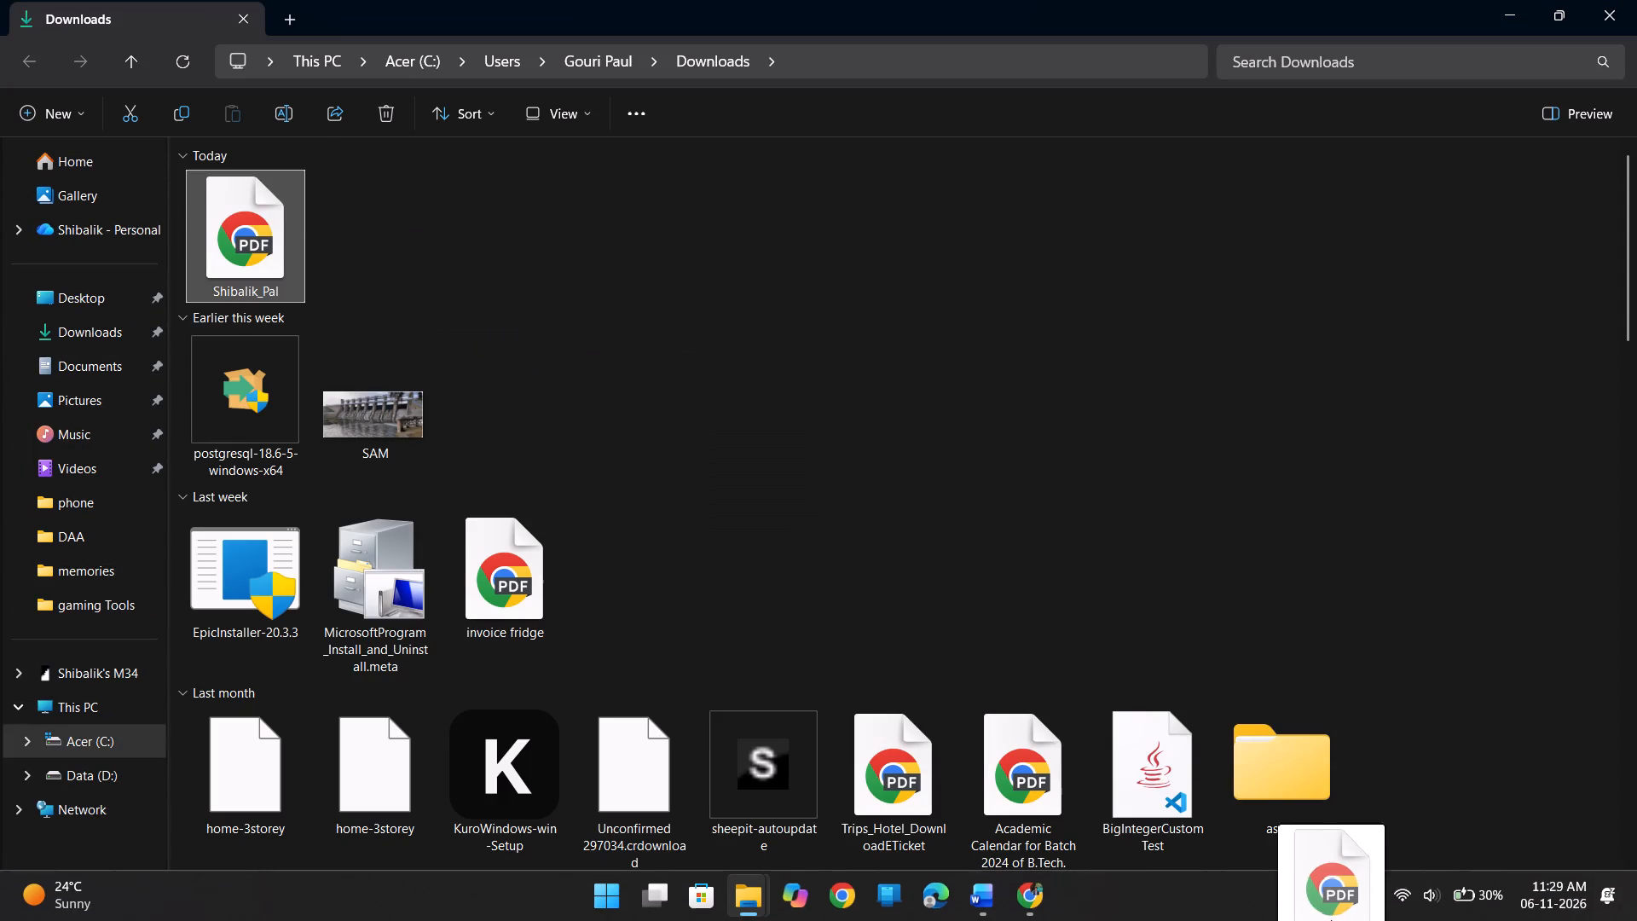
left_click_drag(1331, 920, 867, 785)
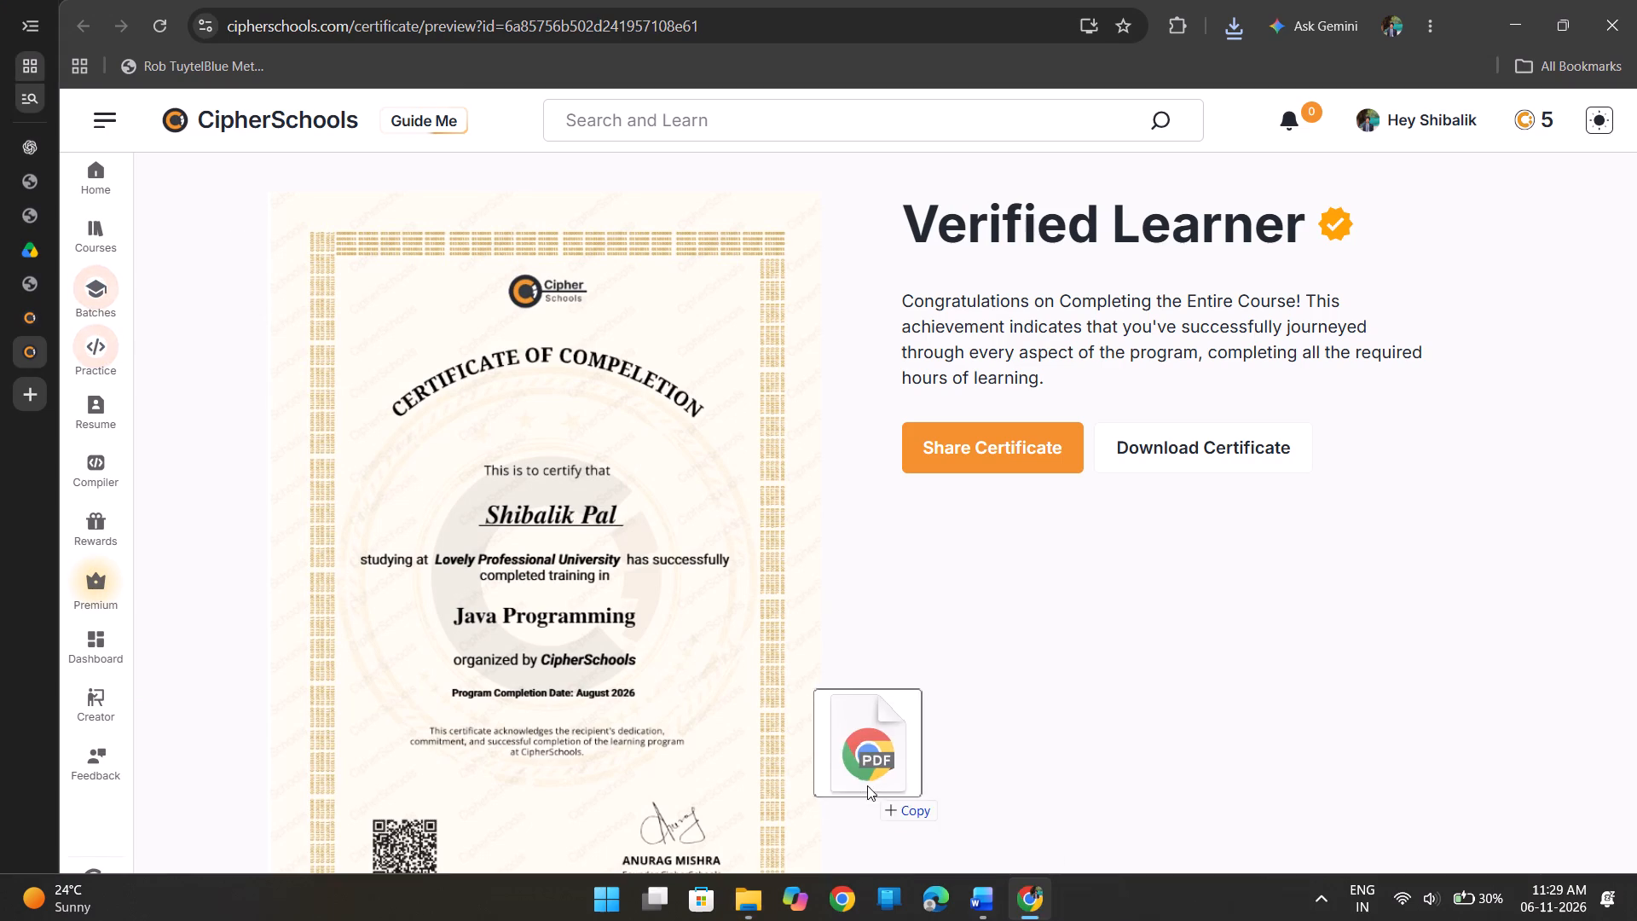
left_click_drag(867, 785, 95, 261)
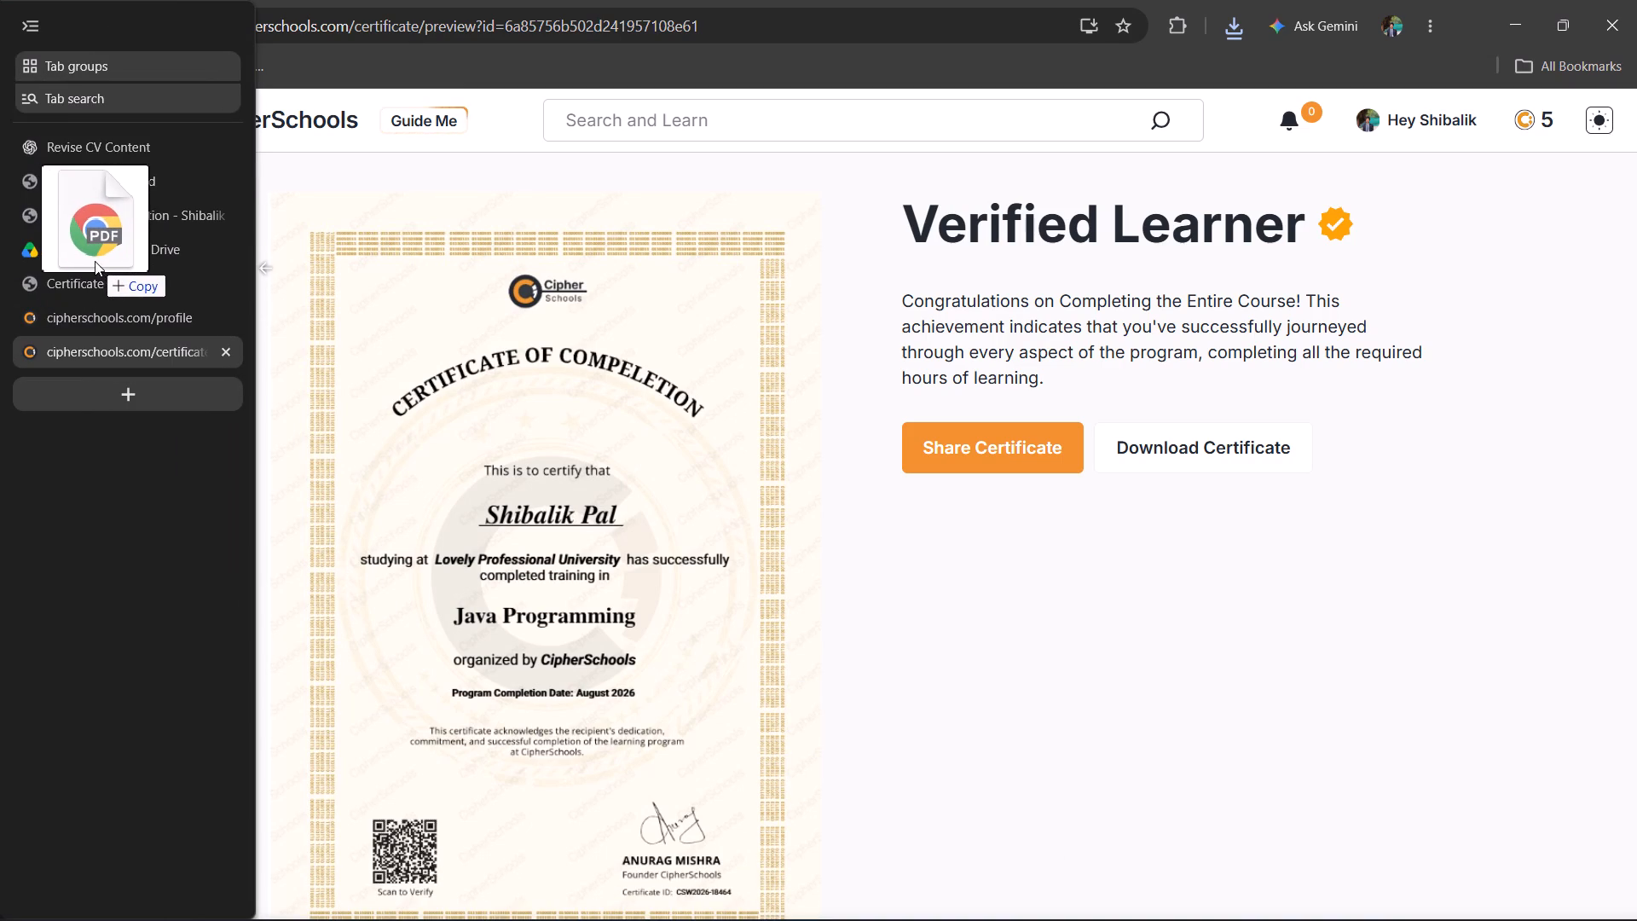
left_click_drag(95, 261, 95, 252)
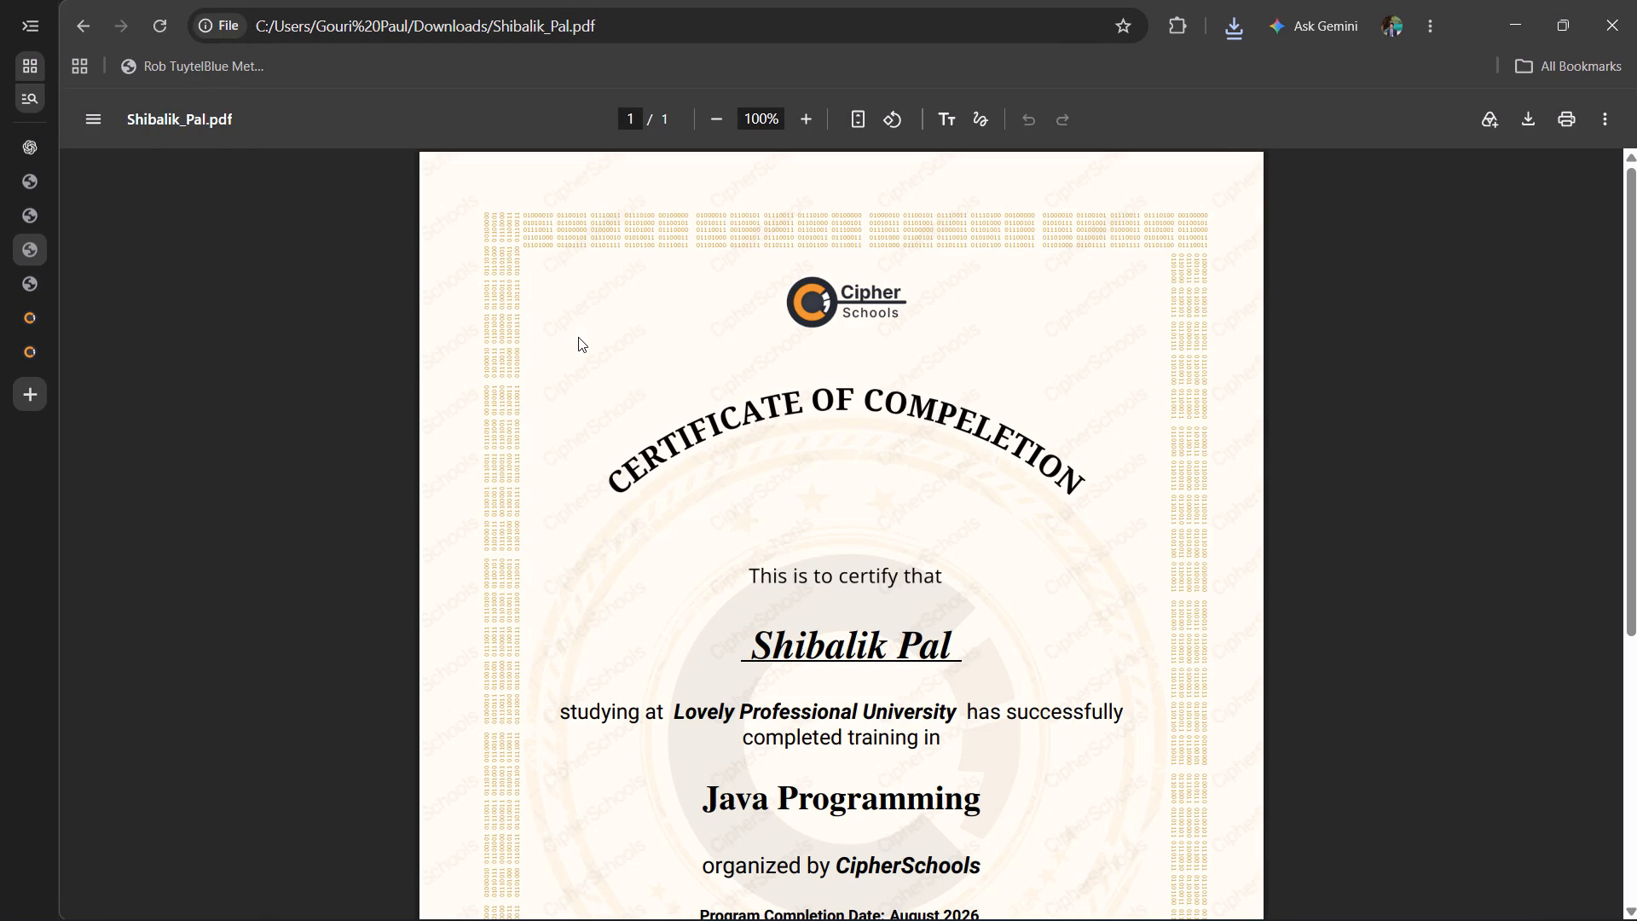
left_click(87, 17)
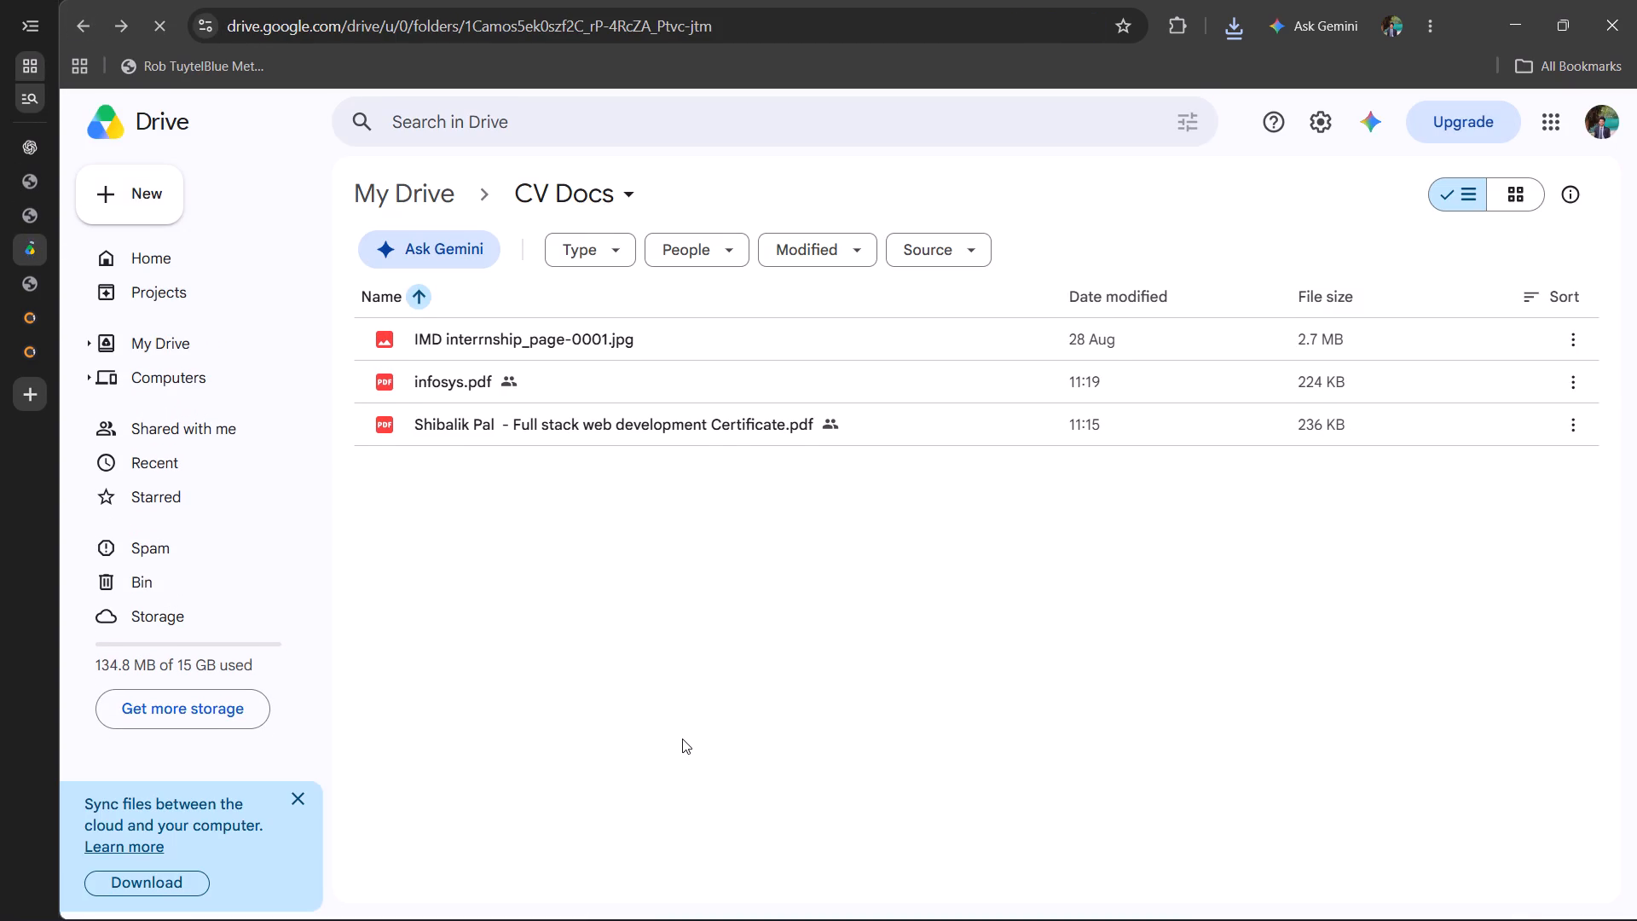
Upload the downloaded Java Programming certificate PDF to the CV Docs folder in Google Drive.
left_click(101, 190)
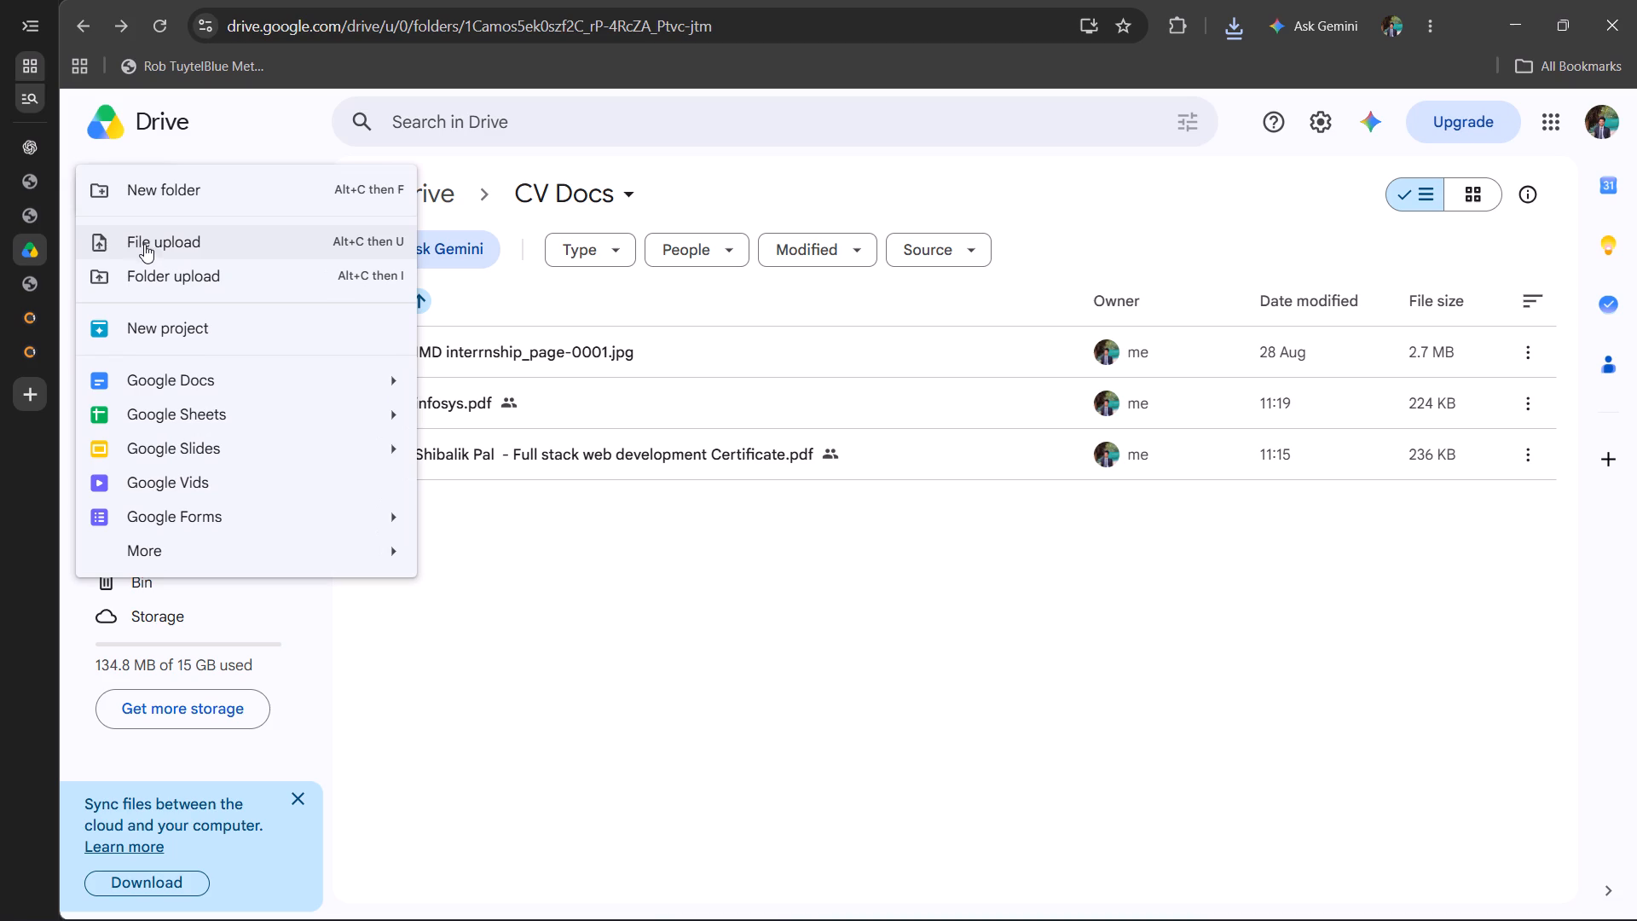
left_click(155, 245)
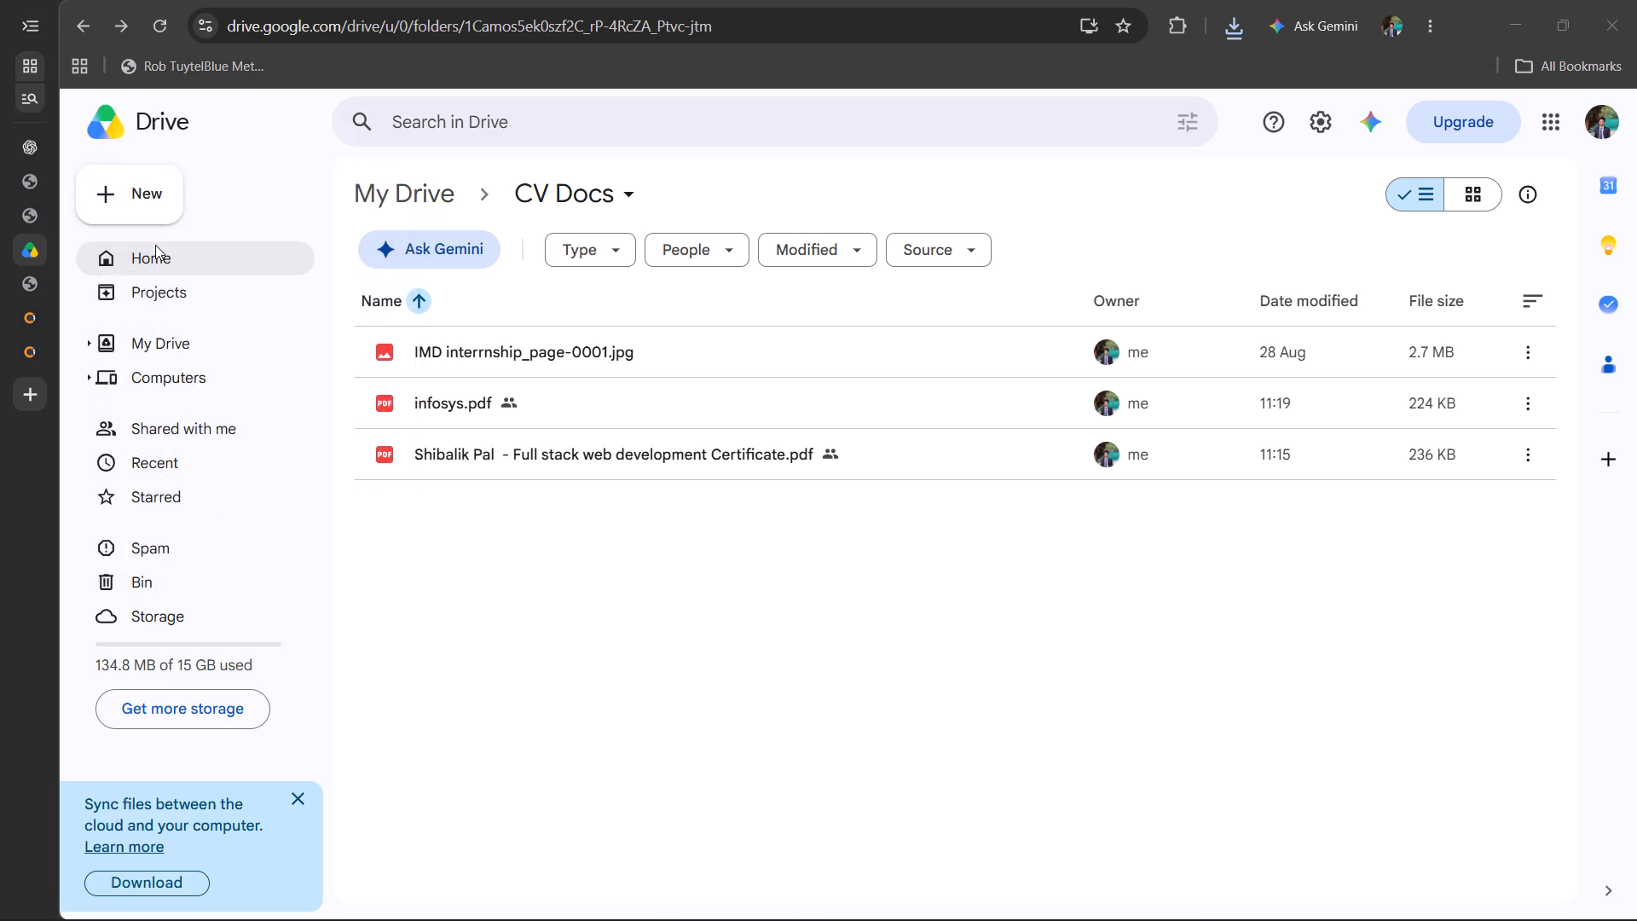
double_click(248, 215)
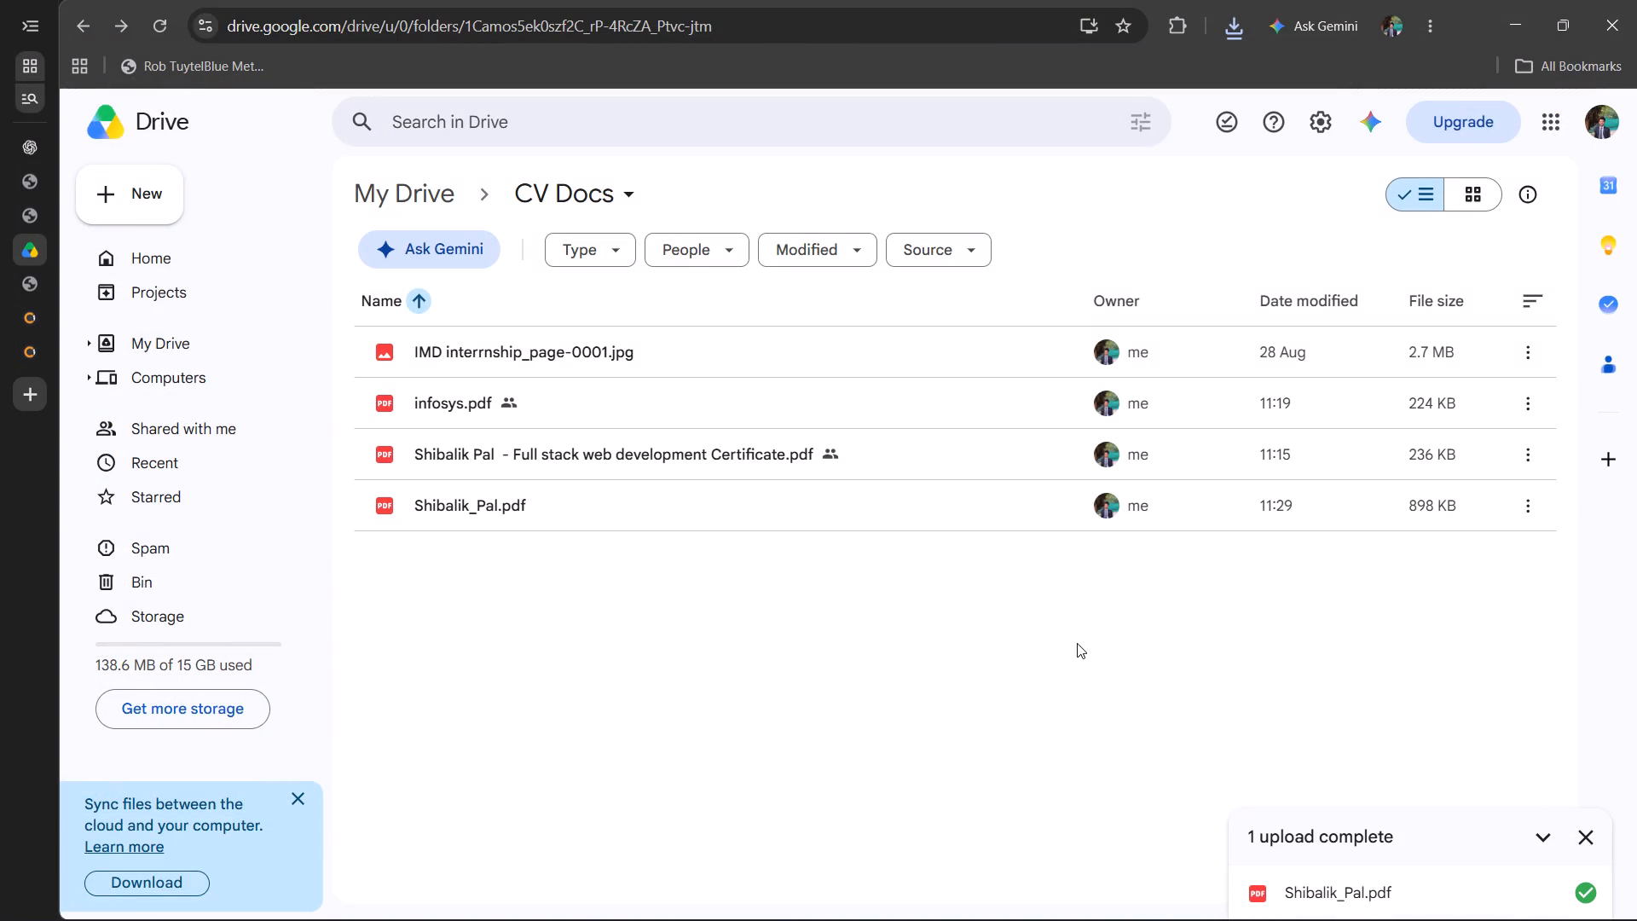
Rename the newly uploaded certificate file as Java Programming.pdf.
left_click(1517, 510)
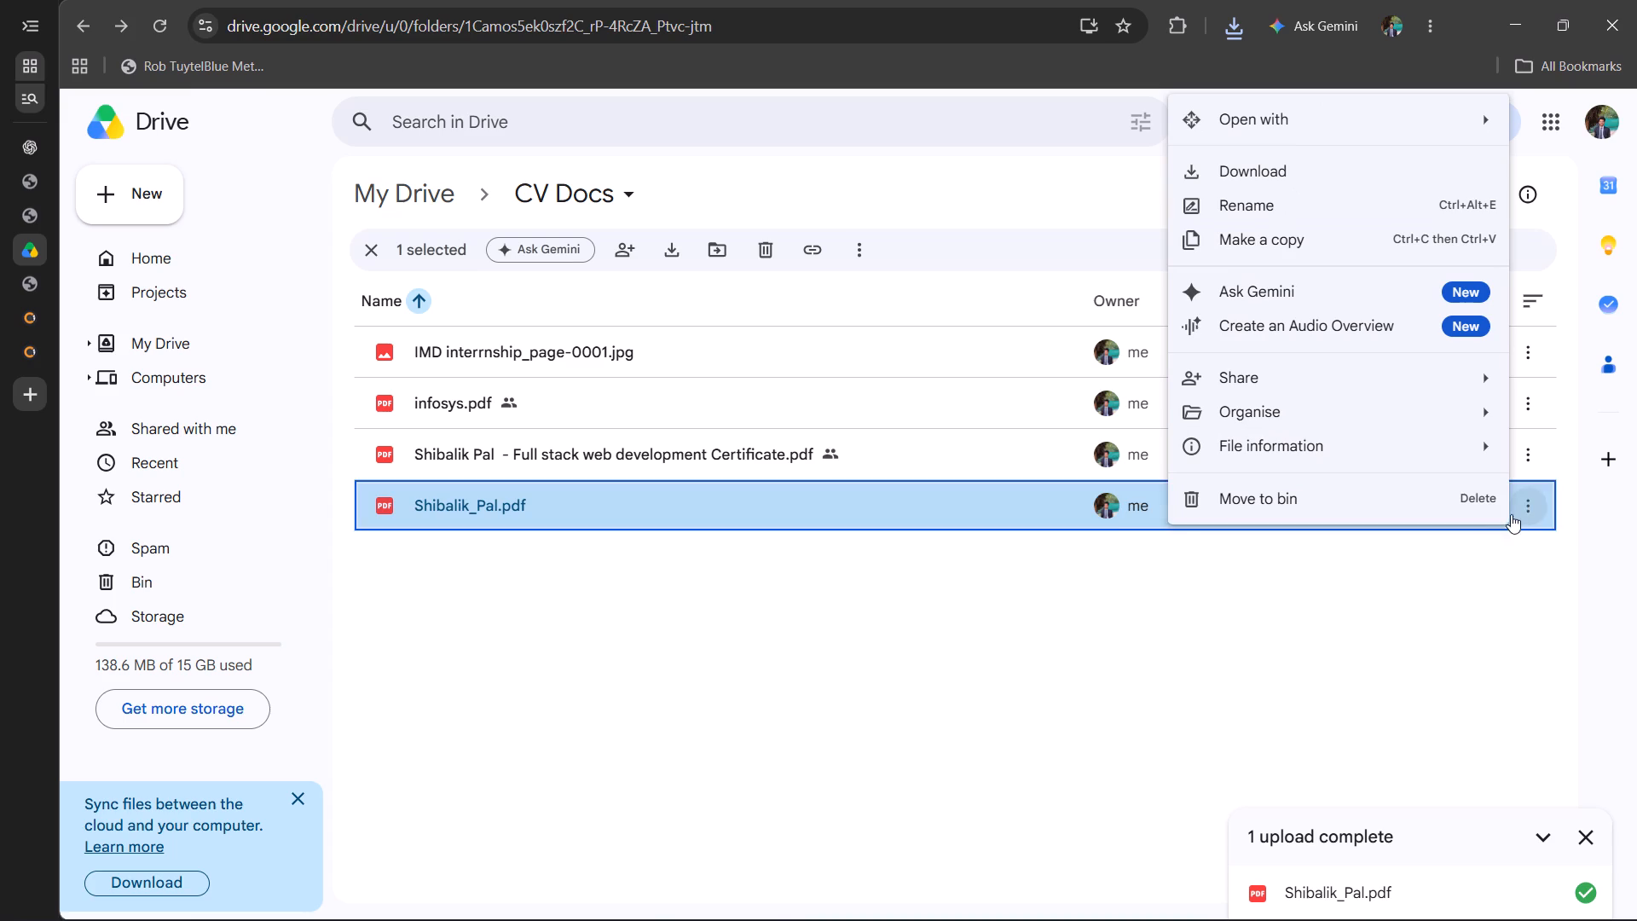
left_click(1264, 201)
type("Java")
key("space")
type("Pro")
type("gramming")
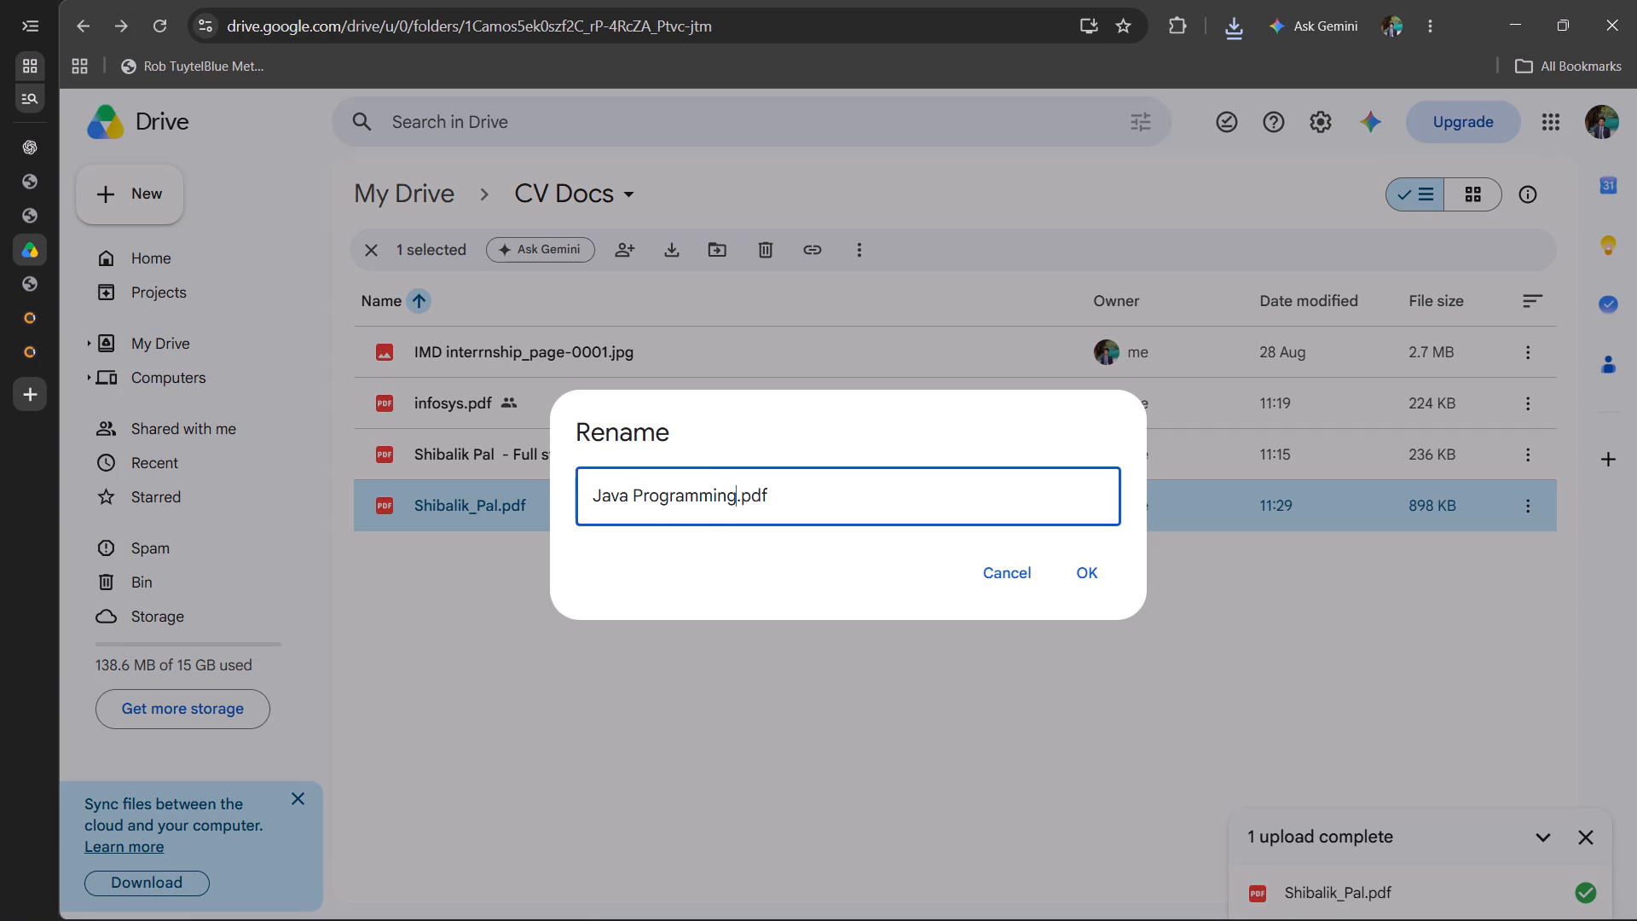
key("Return")
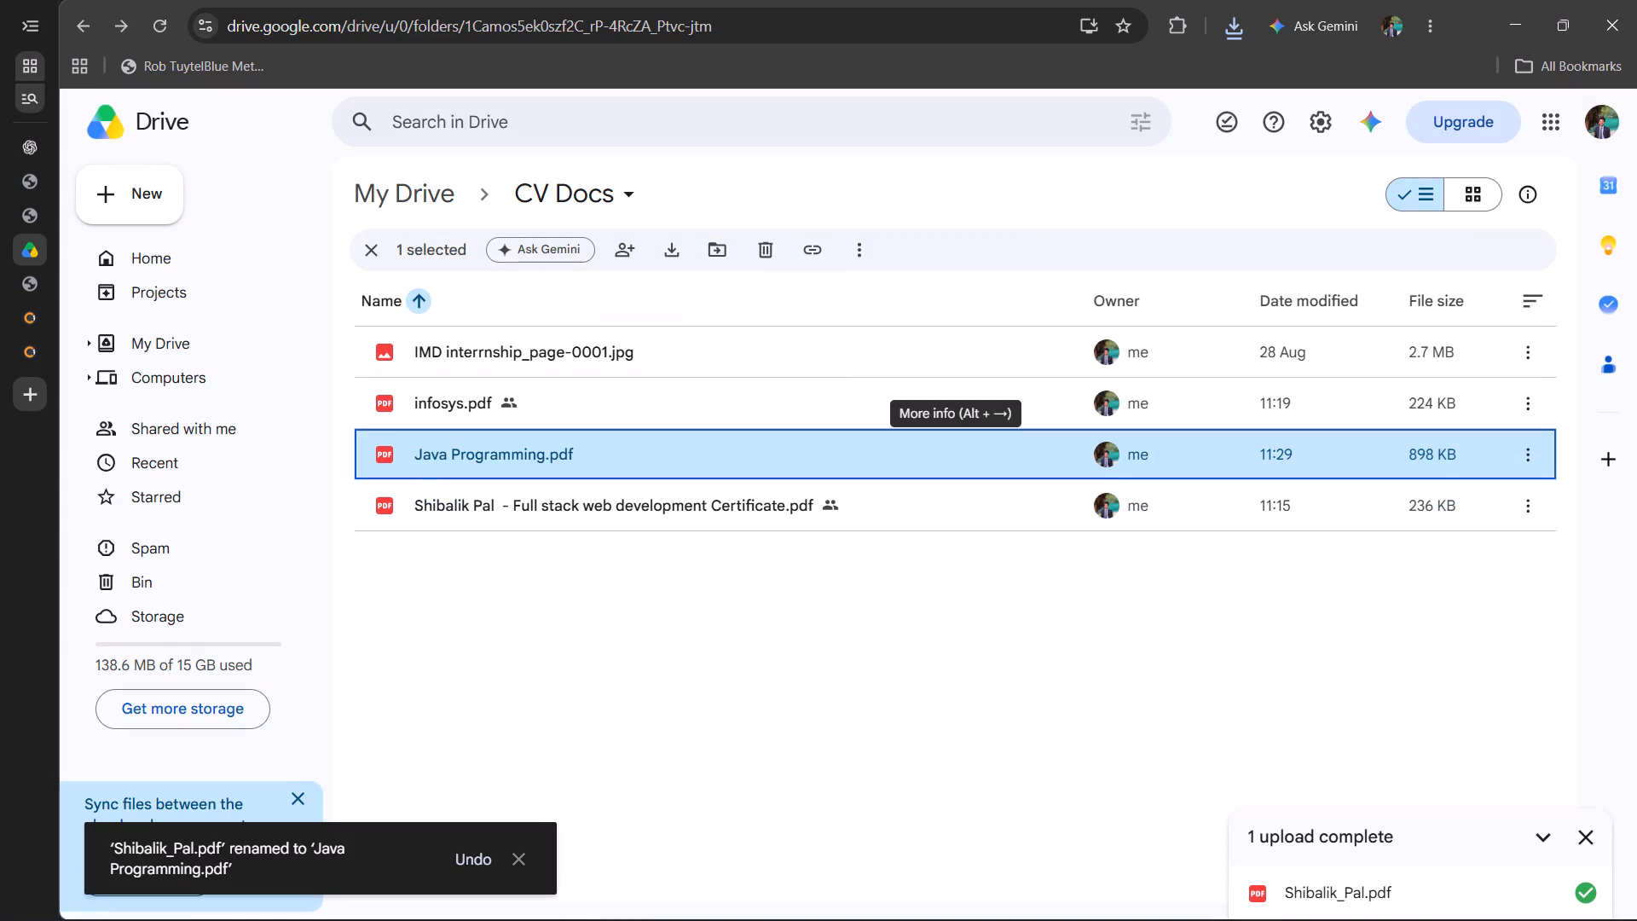
Set general access for Java Programming.pdf to anyone with the link and copy its sharing link.
left_click(1523, 460)
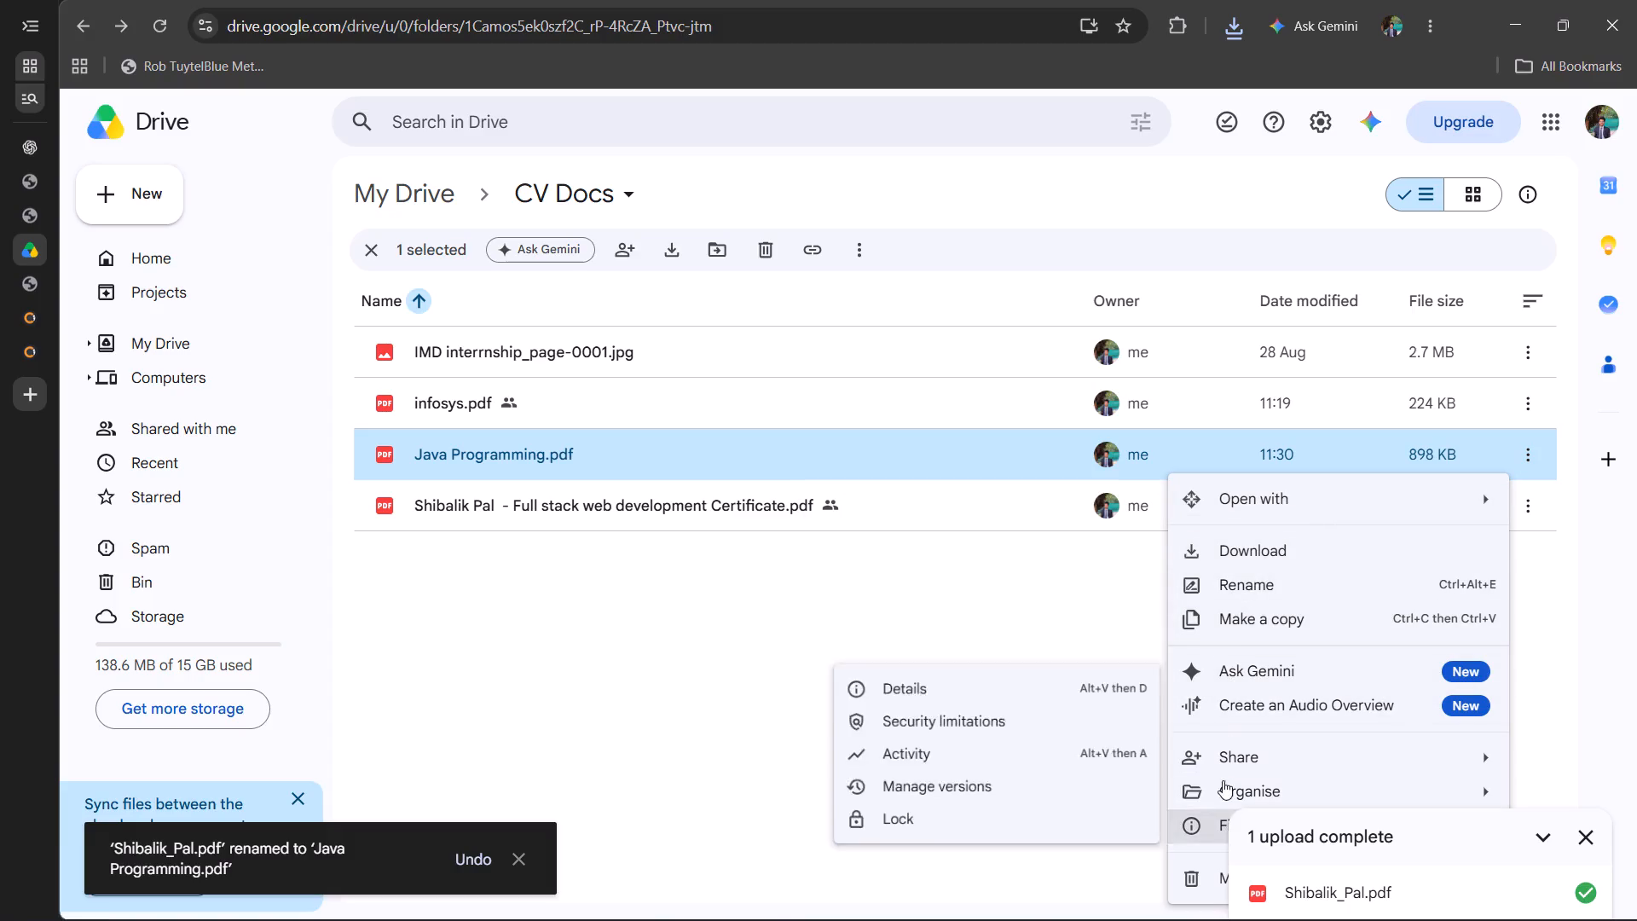
left_click(1072, 760)
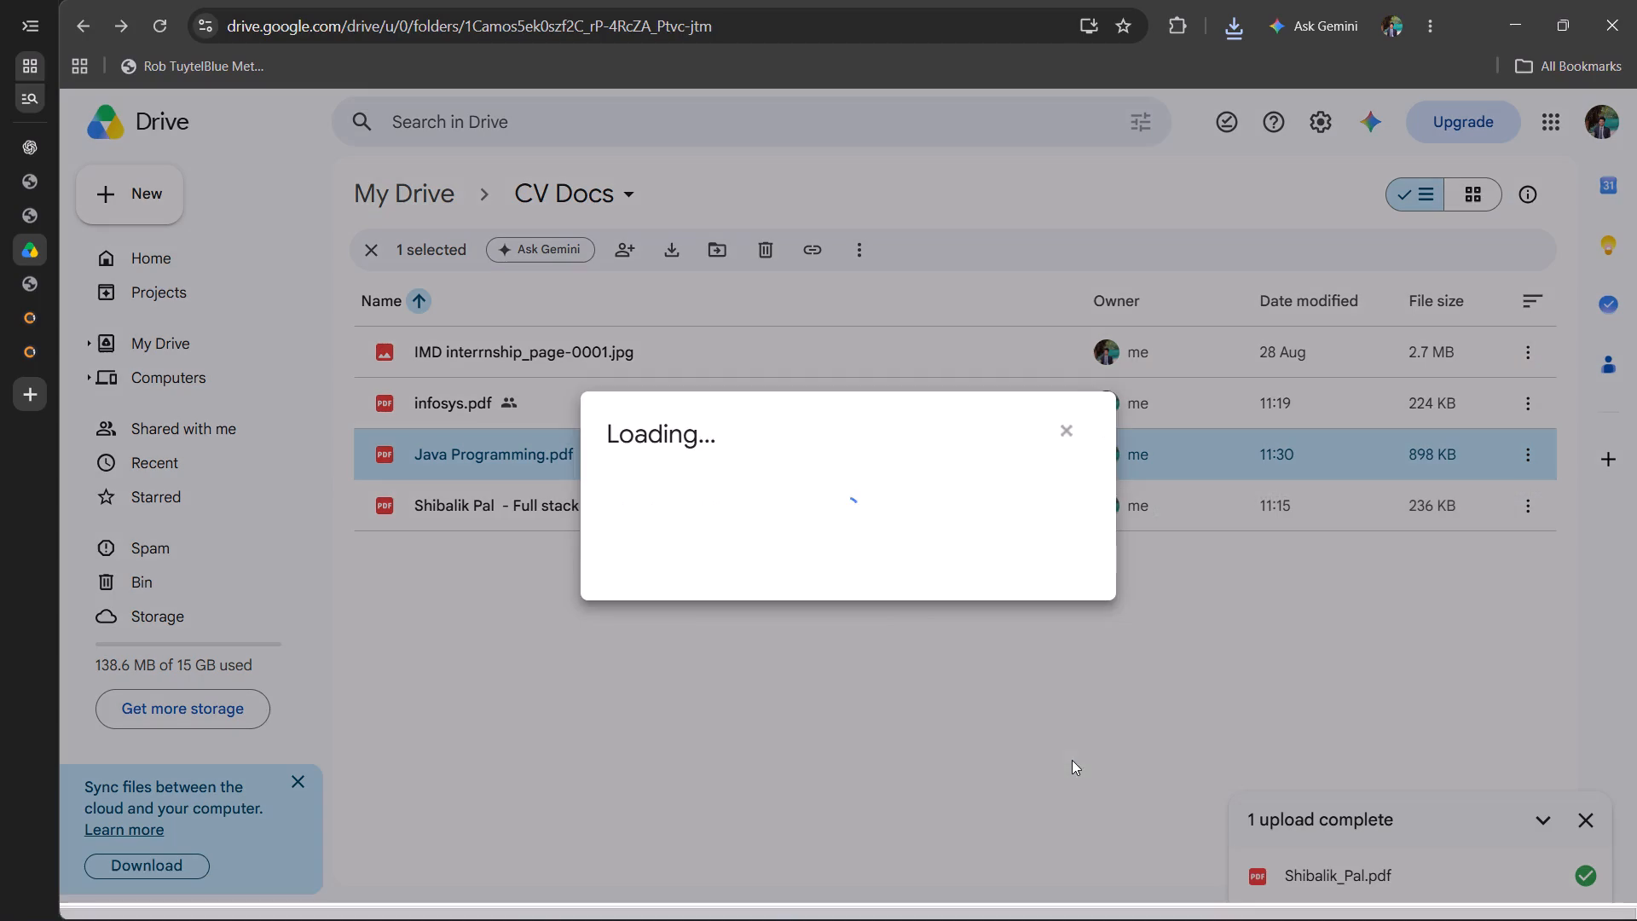
left_click(674, 593)
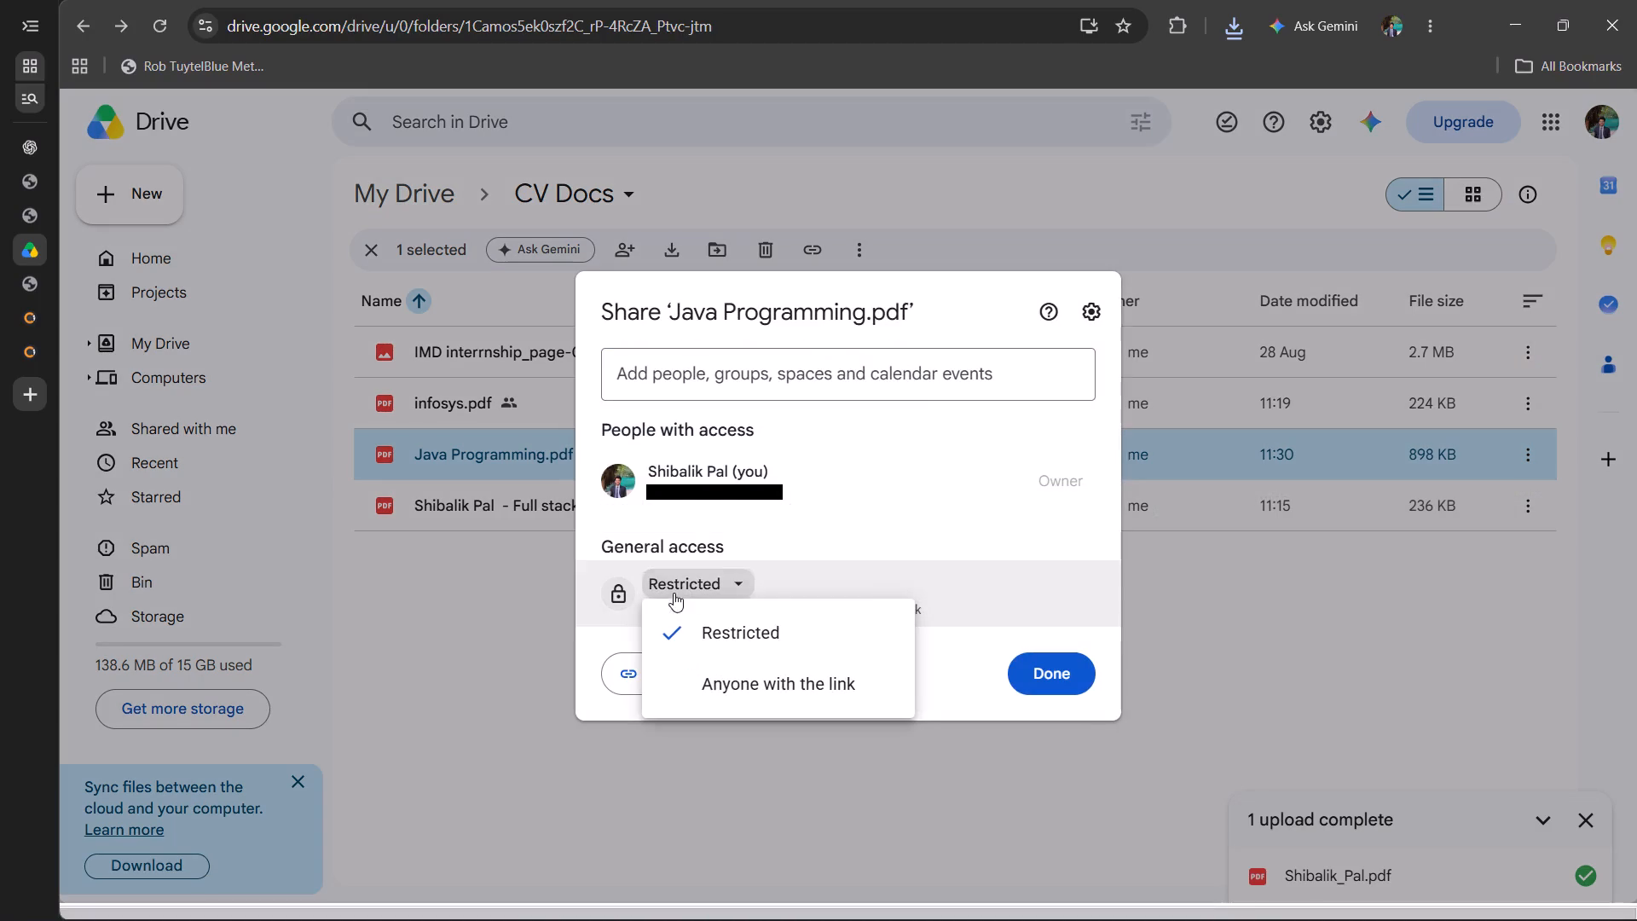
left_click(718, 683)
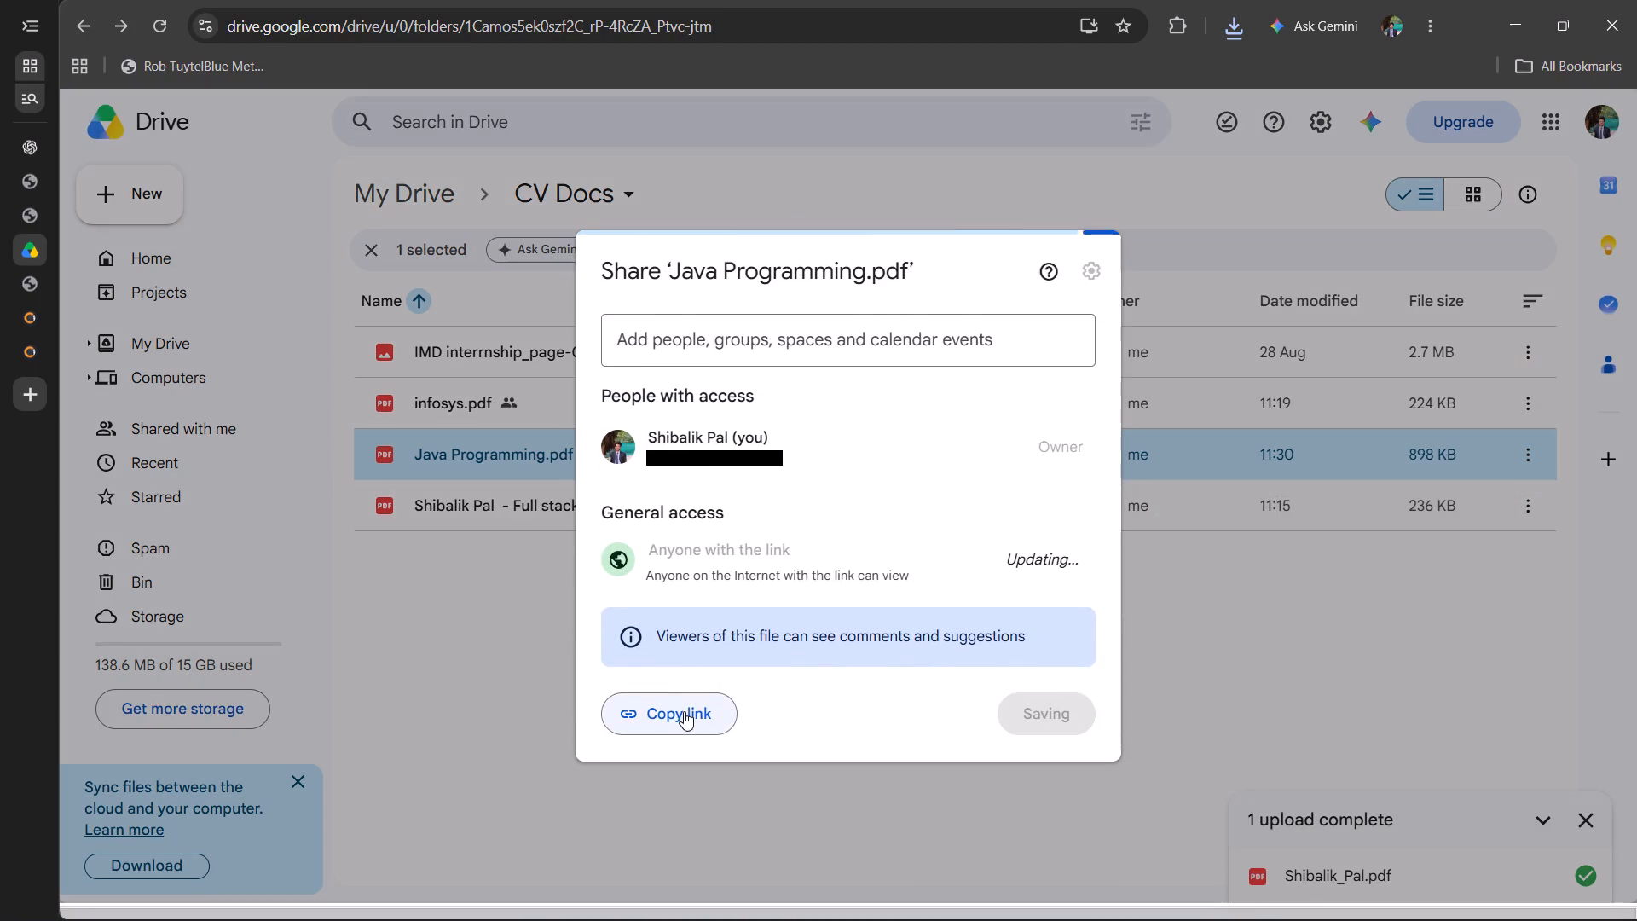
left_click(684, 711)
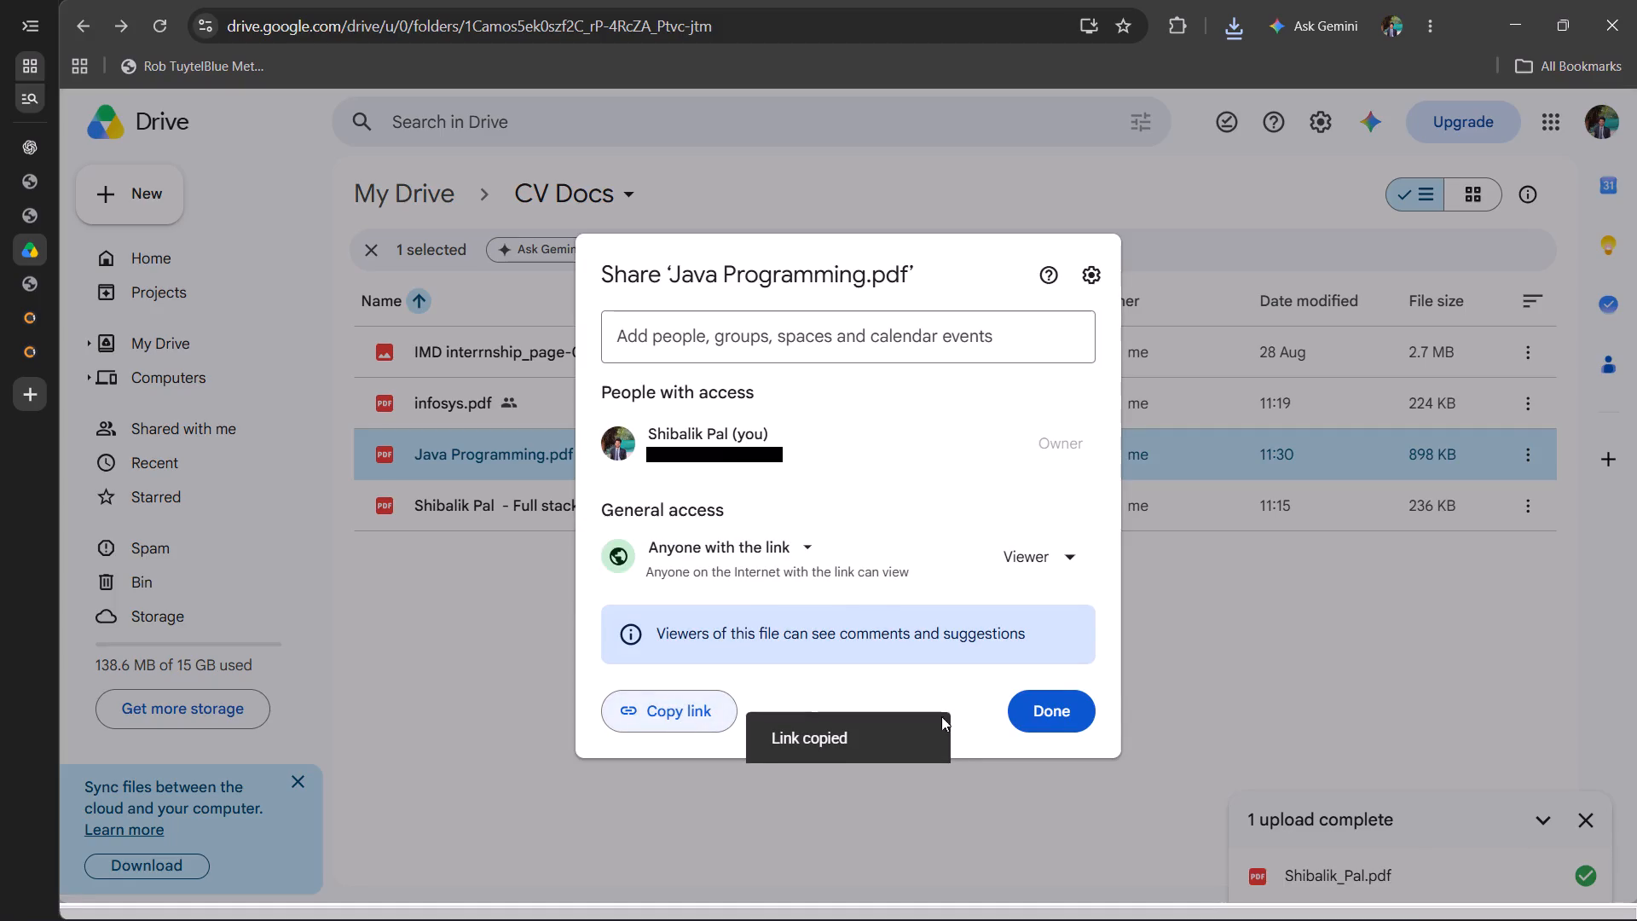
left_click(1034, 706)
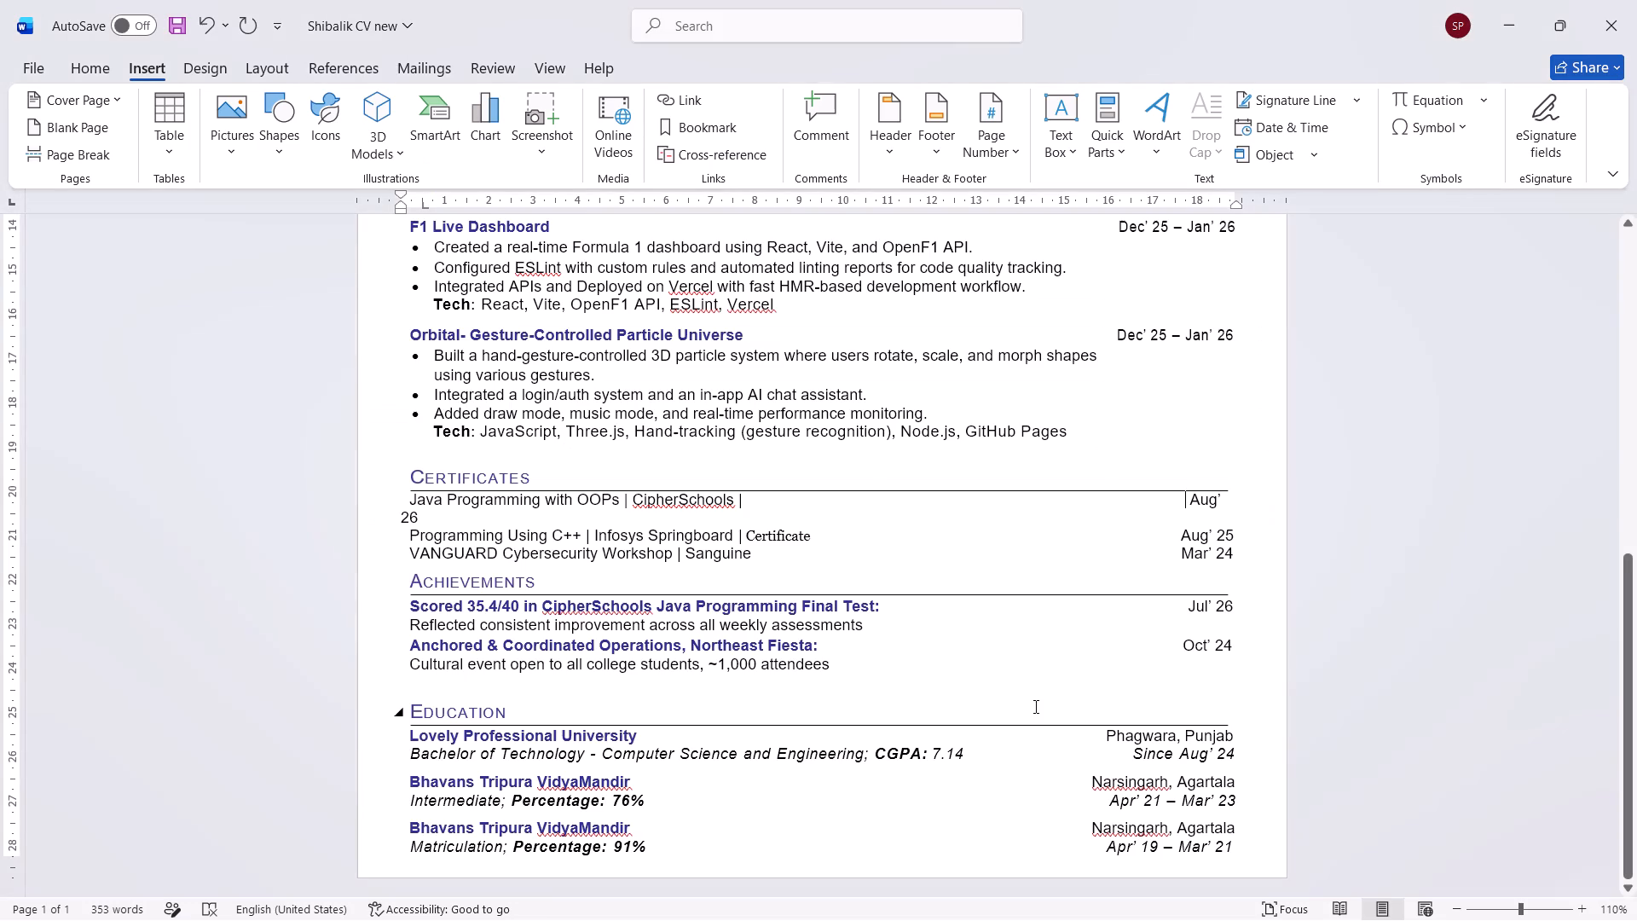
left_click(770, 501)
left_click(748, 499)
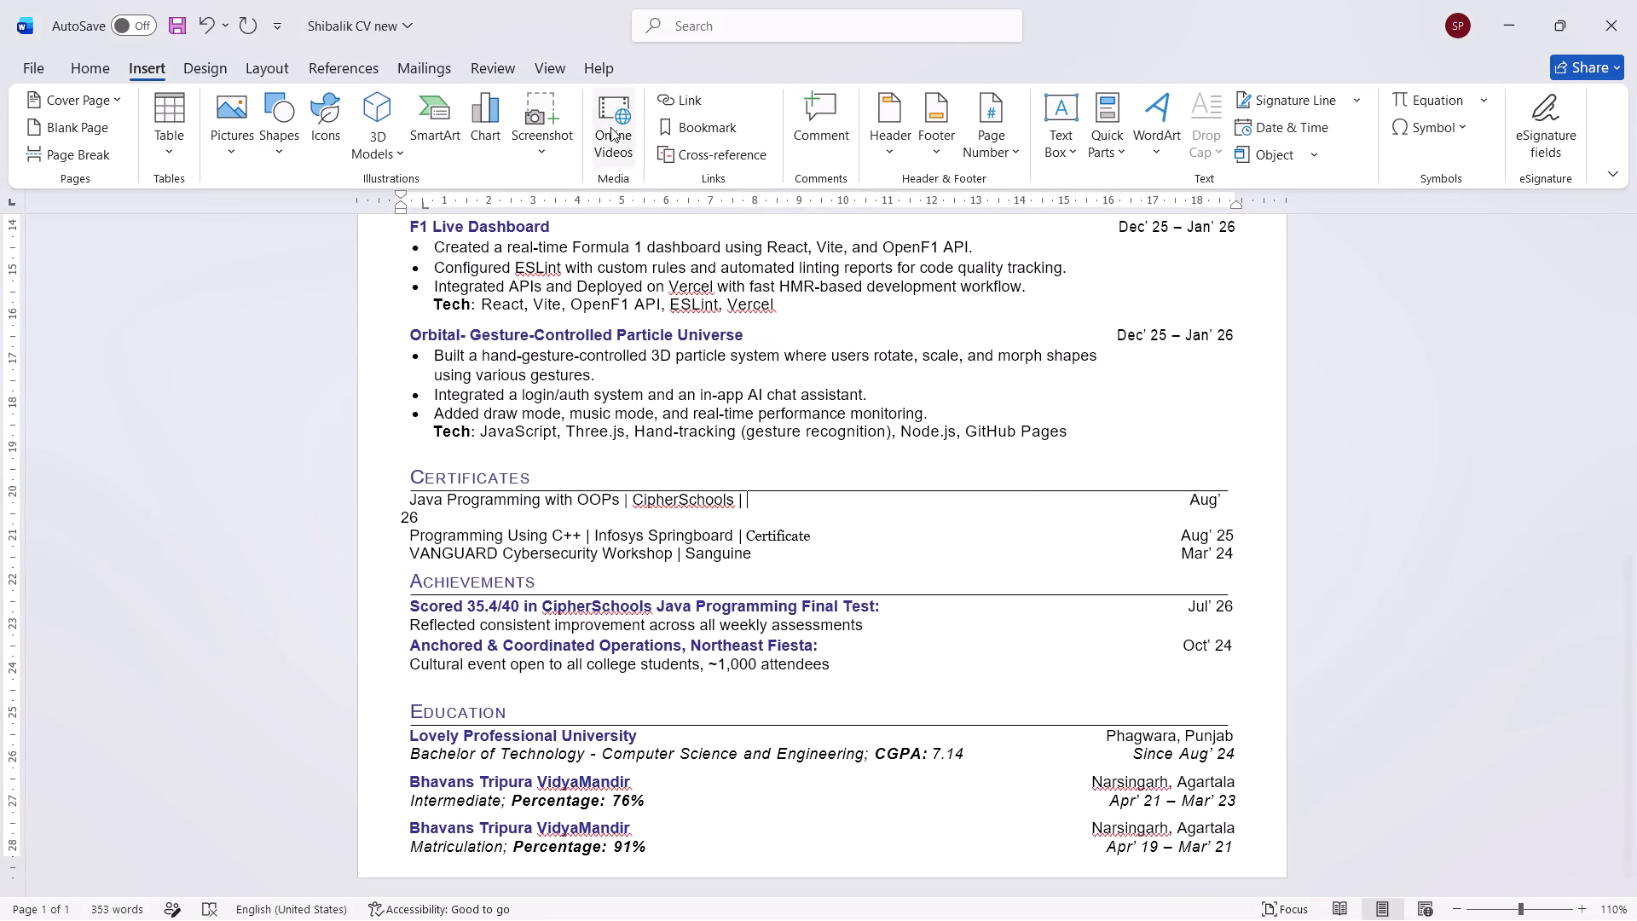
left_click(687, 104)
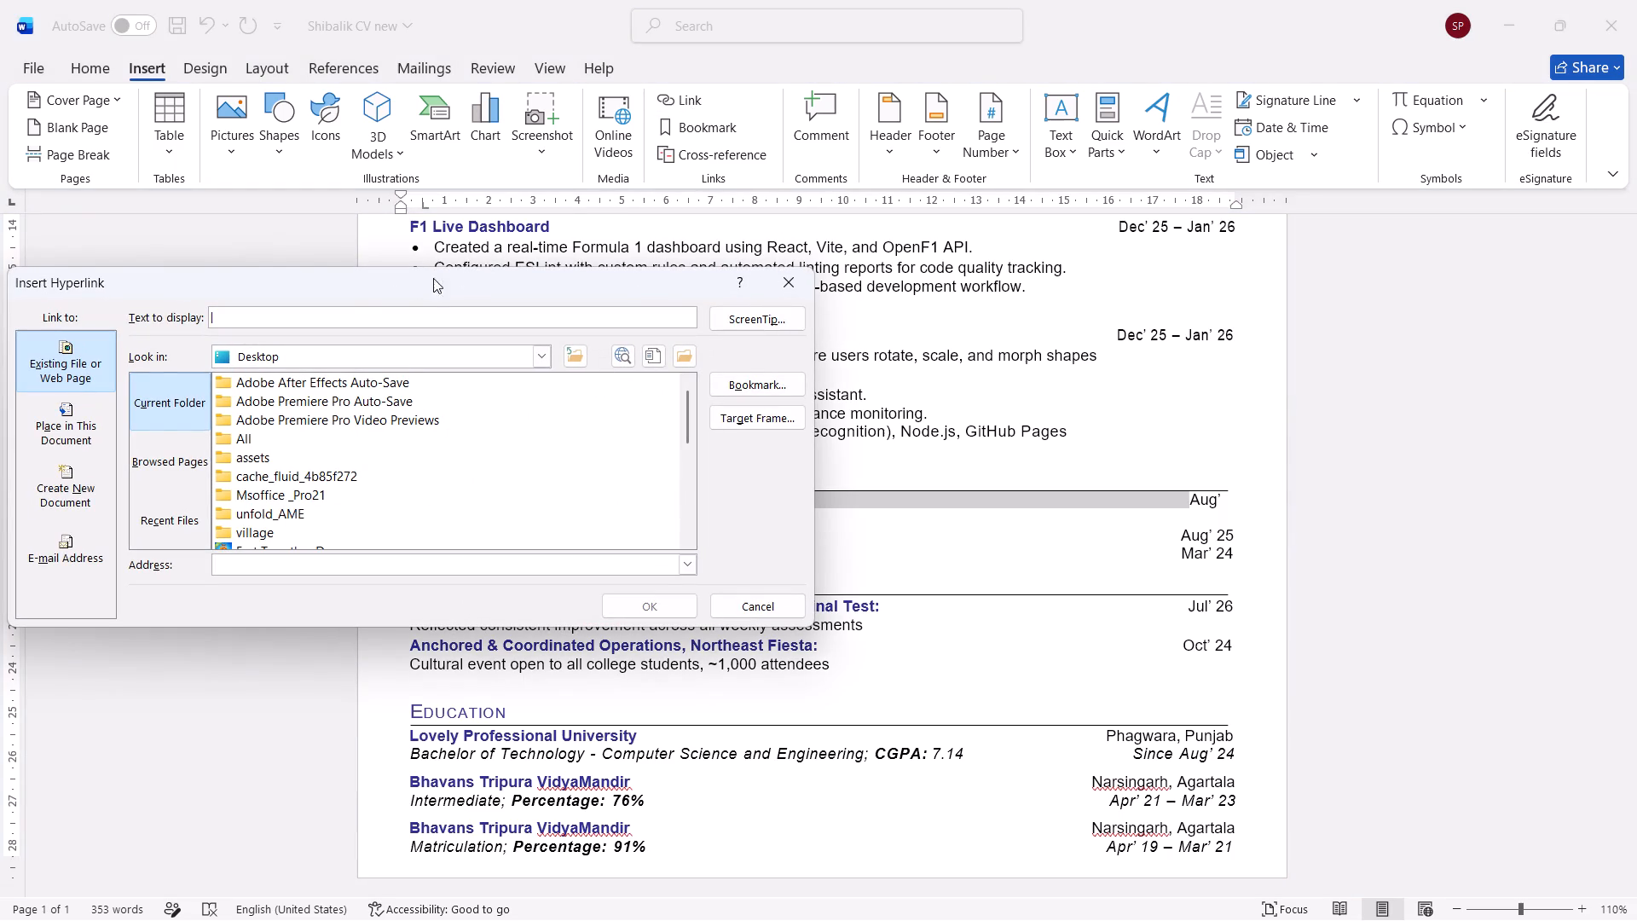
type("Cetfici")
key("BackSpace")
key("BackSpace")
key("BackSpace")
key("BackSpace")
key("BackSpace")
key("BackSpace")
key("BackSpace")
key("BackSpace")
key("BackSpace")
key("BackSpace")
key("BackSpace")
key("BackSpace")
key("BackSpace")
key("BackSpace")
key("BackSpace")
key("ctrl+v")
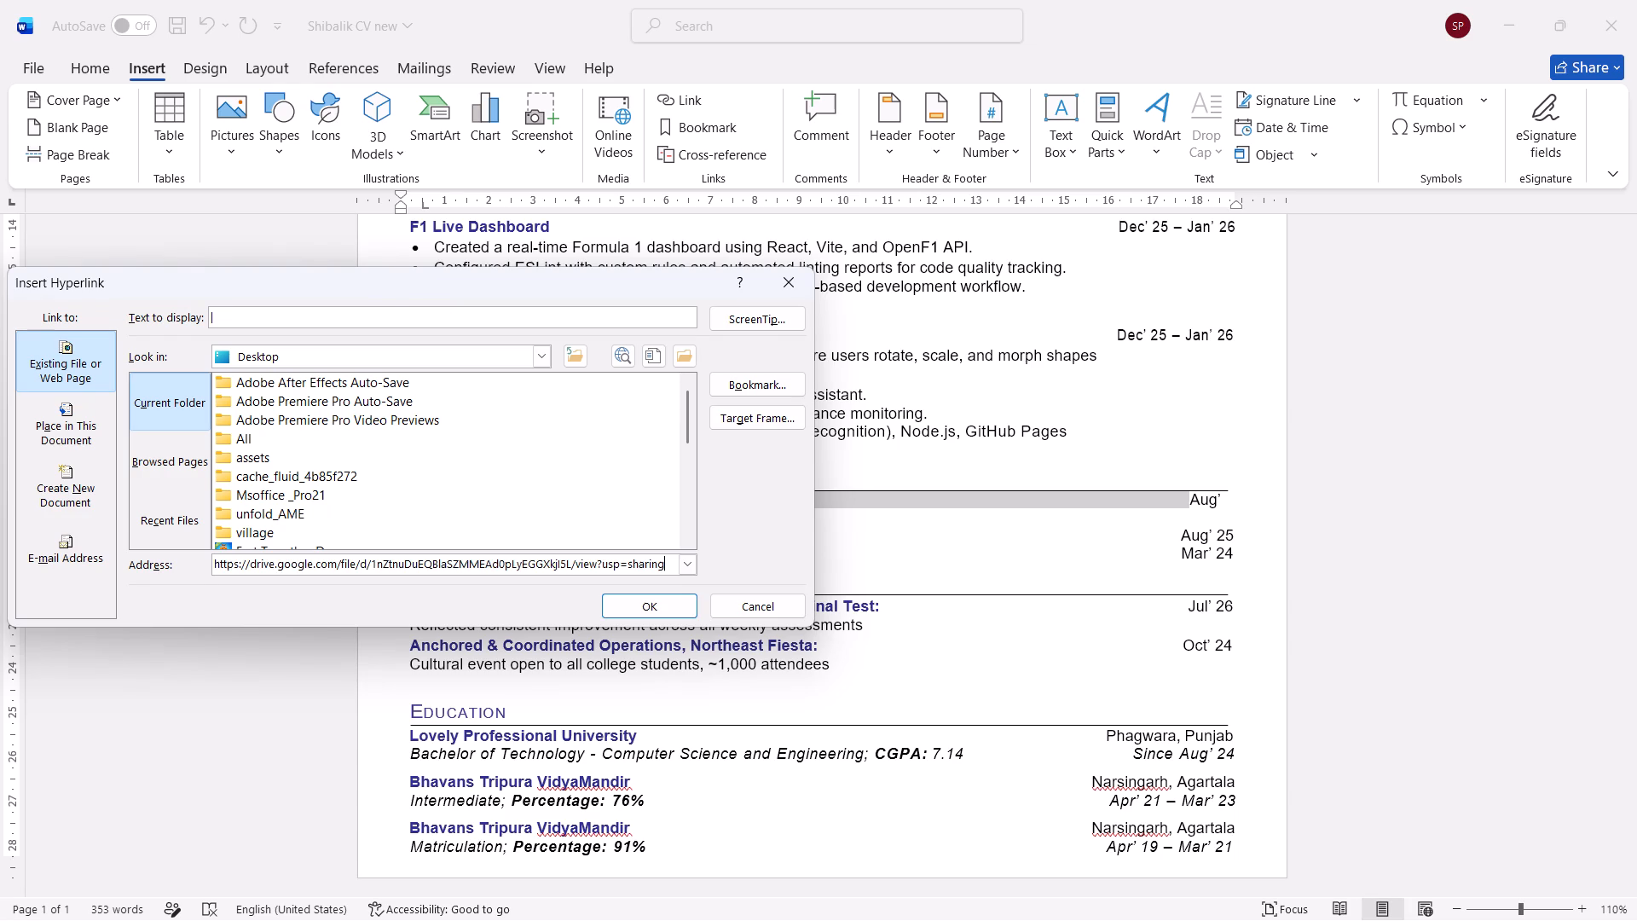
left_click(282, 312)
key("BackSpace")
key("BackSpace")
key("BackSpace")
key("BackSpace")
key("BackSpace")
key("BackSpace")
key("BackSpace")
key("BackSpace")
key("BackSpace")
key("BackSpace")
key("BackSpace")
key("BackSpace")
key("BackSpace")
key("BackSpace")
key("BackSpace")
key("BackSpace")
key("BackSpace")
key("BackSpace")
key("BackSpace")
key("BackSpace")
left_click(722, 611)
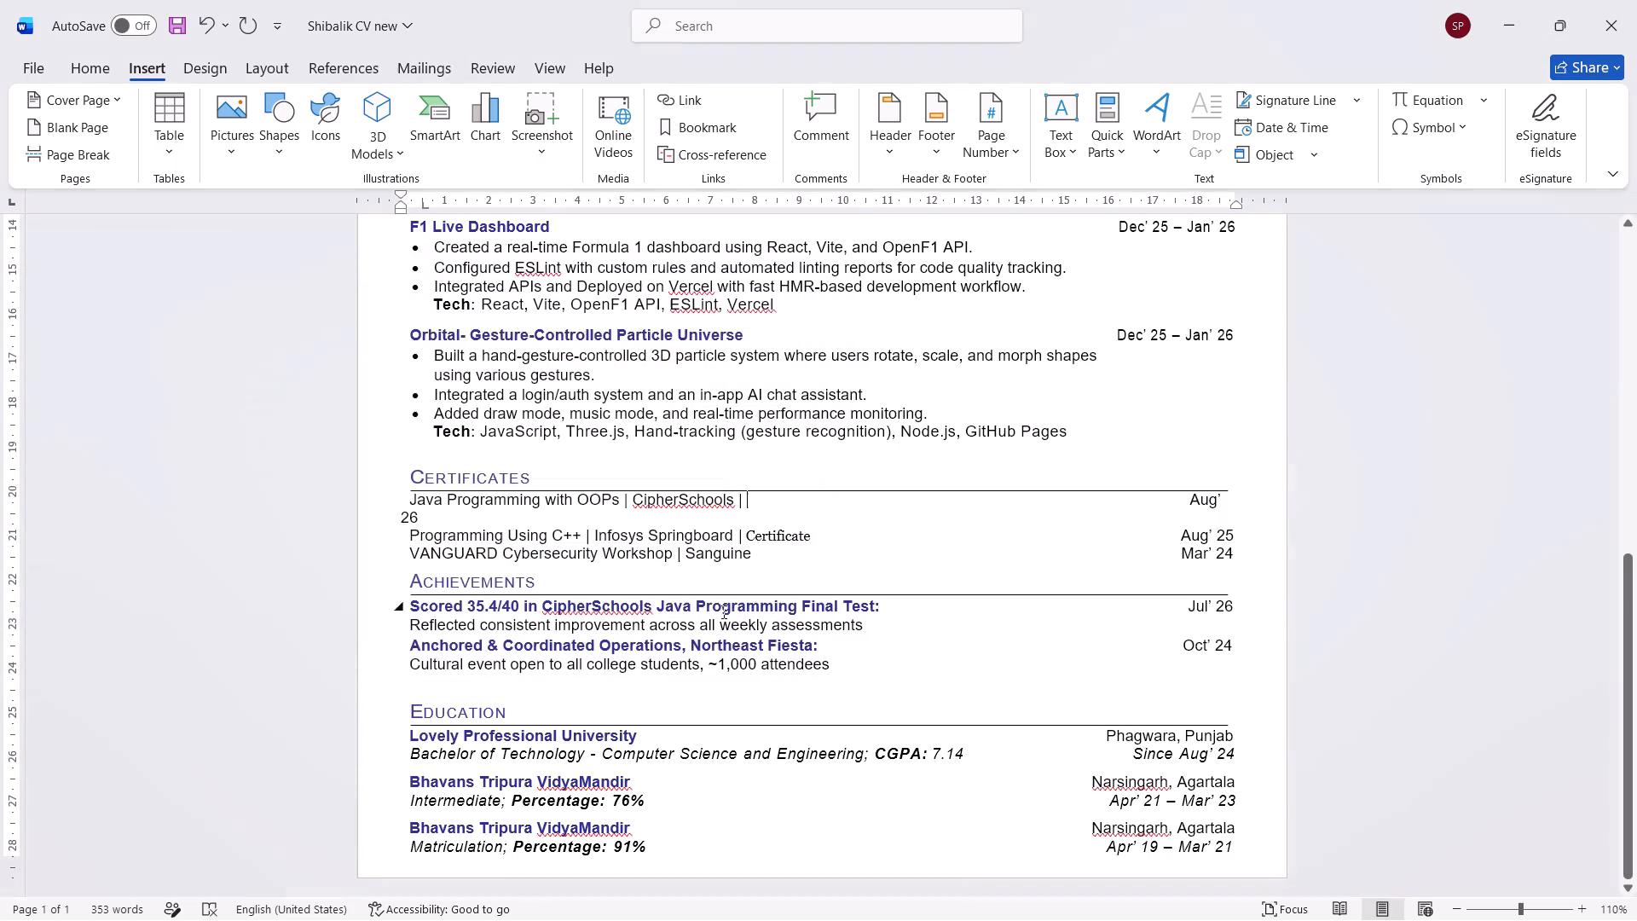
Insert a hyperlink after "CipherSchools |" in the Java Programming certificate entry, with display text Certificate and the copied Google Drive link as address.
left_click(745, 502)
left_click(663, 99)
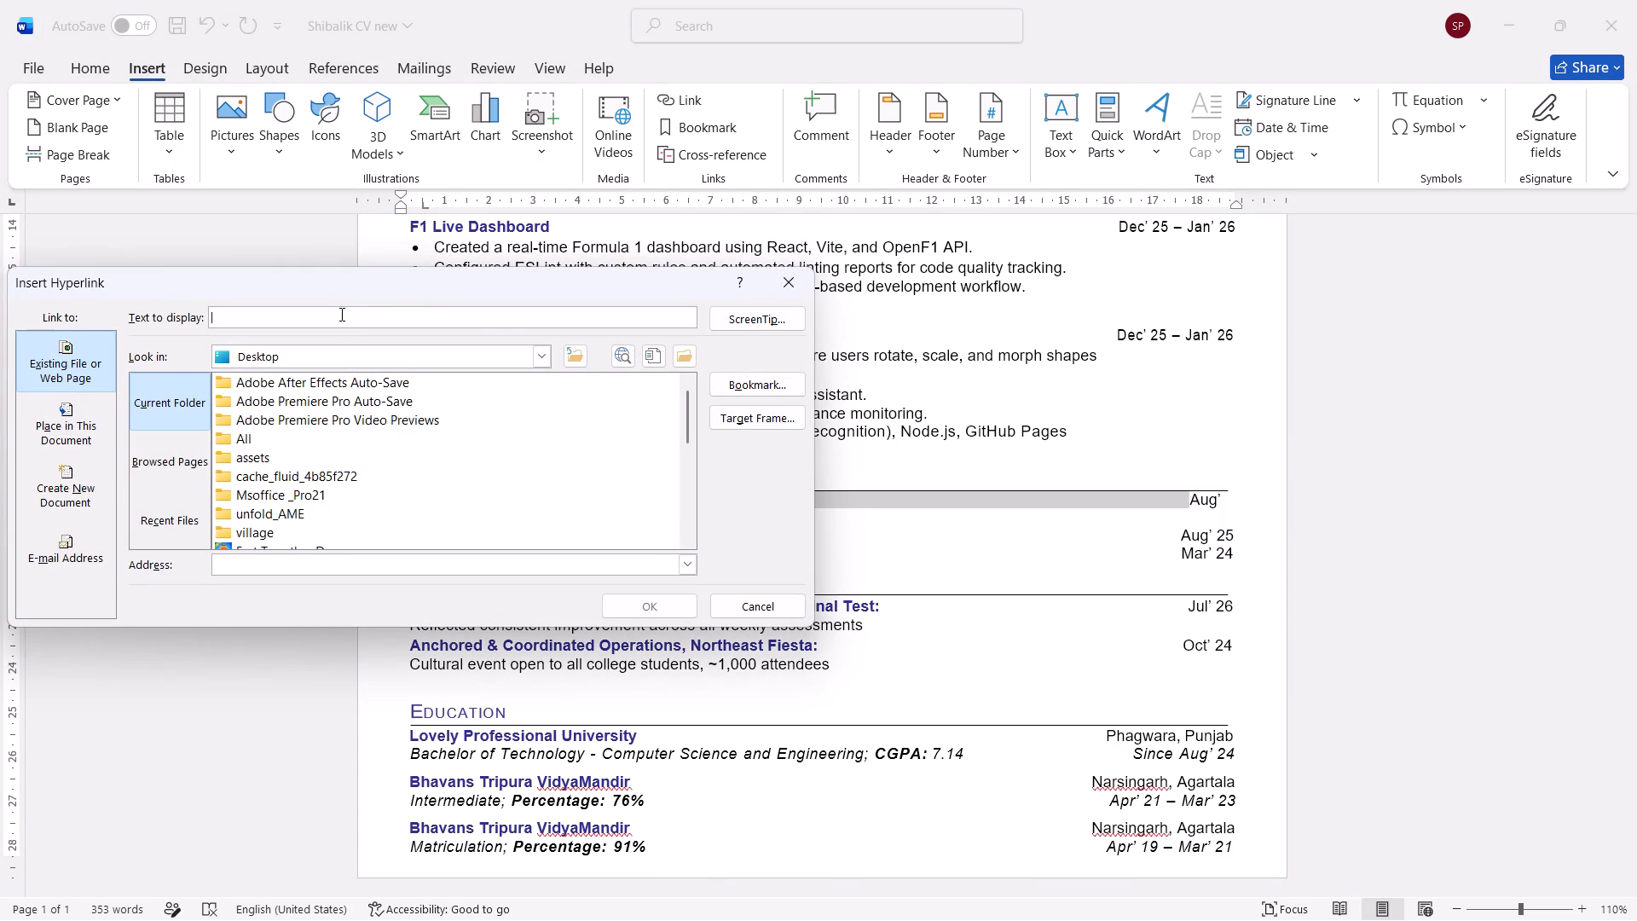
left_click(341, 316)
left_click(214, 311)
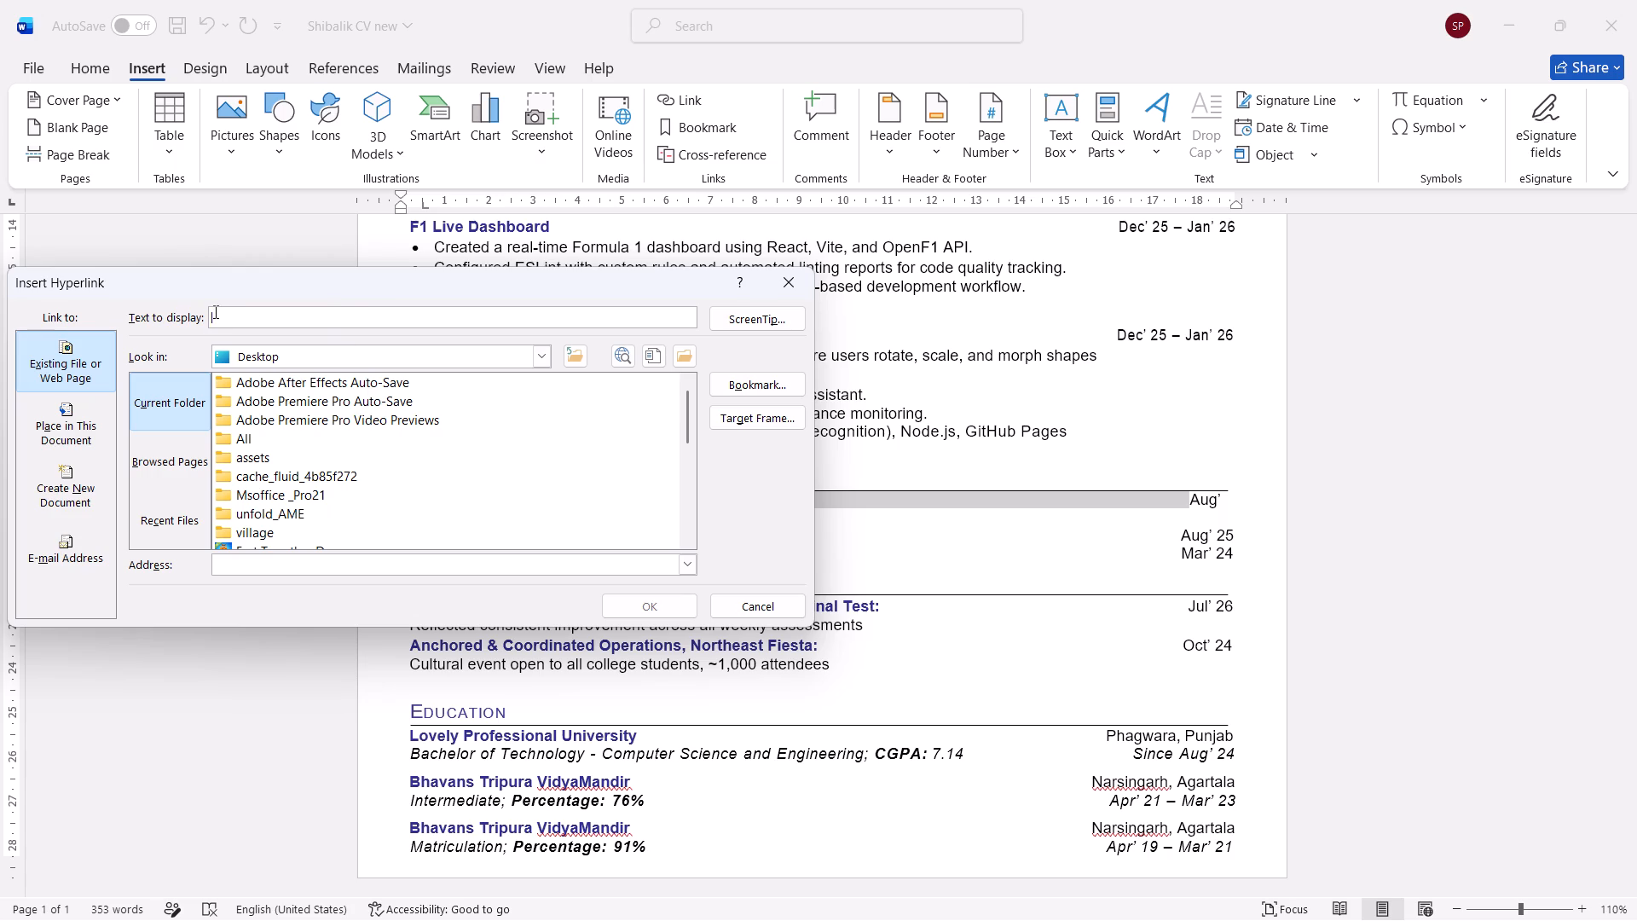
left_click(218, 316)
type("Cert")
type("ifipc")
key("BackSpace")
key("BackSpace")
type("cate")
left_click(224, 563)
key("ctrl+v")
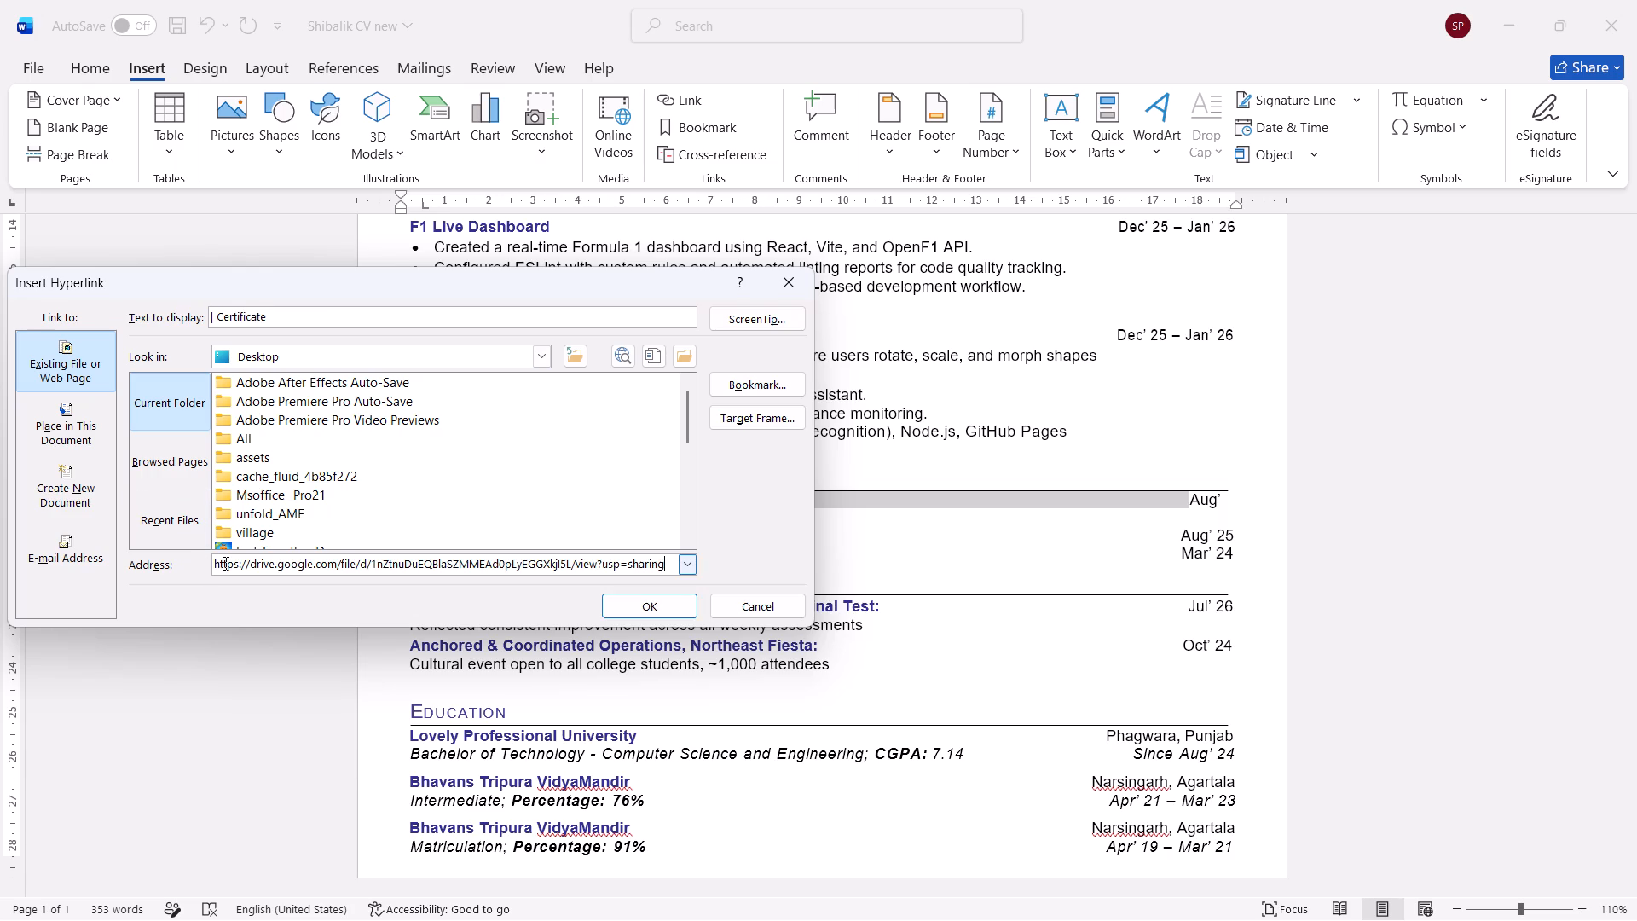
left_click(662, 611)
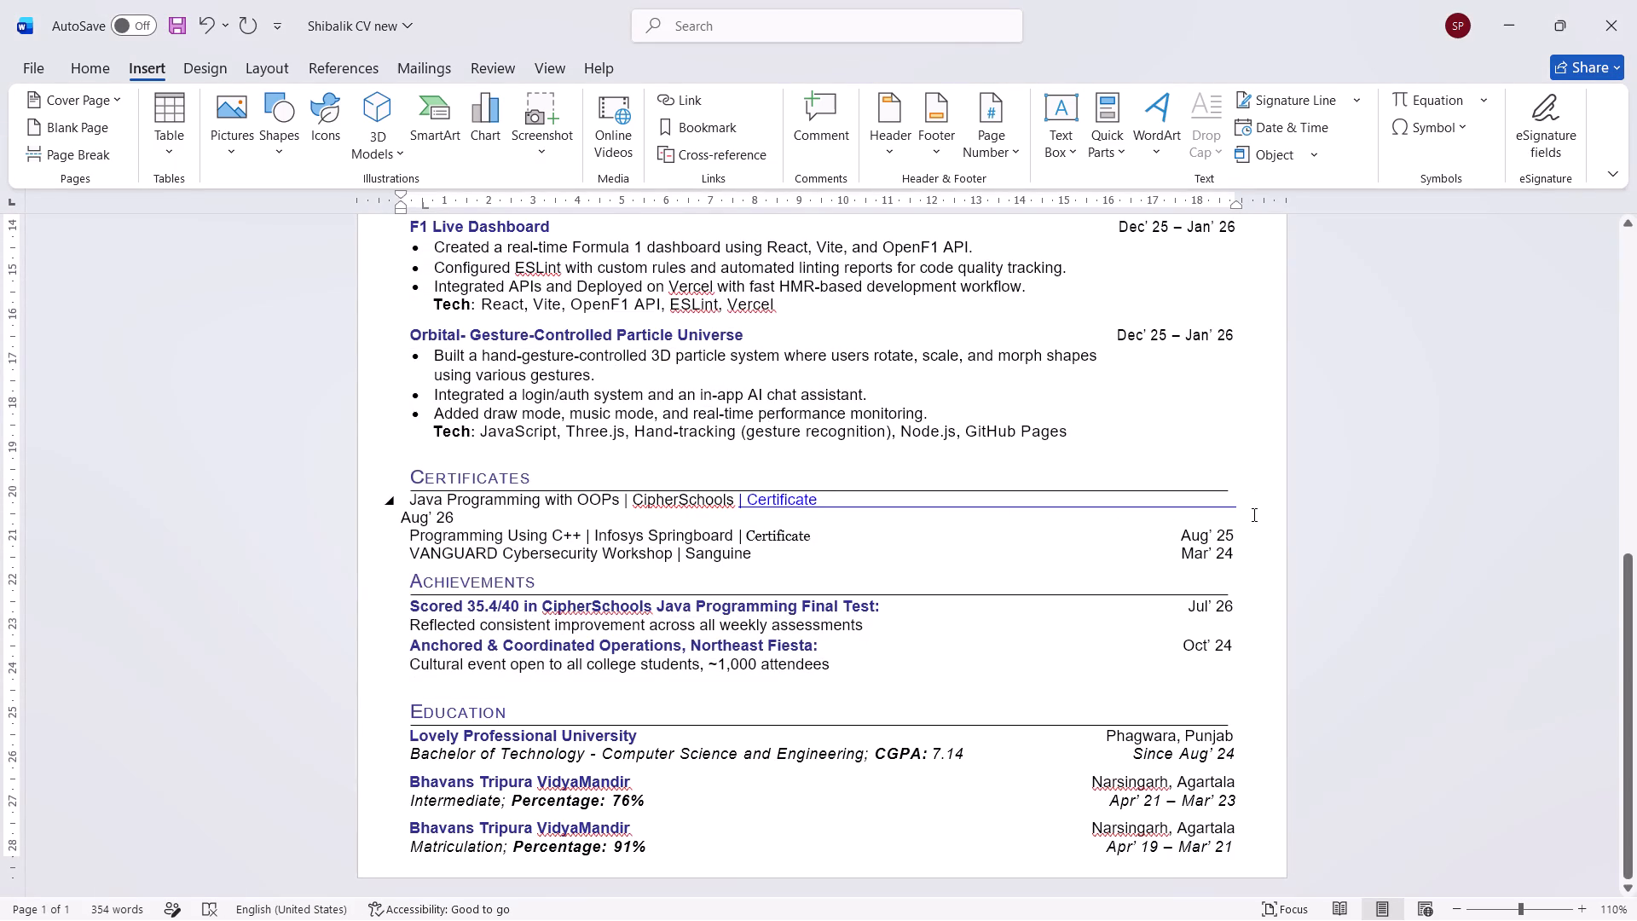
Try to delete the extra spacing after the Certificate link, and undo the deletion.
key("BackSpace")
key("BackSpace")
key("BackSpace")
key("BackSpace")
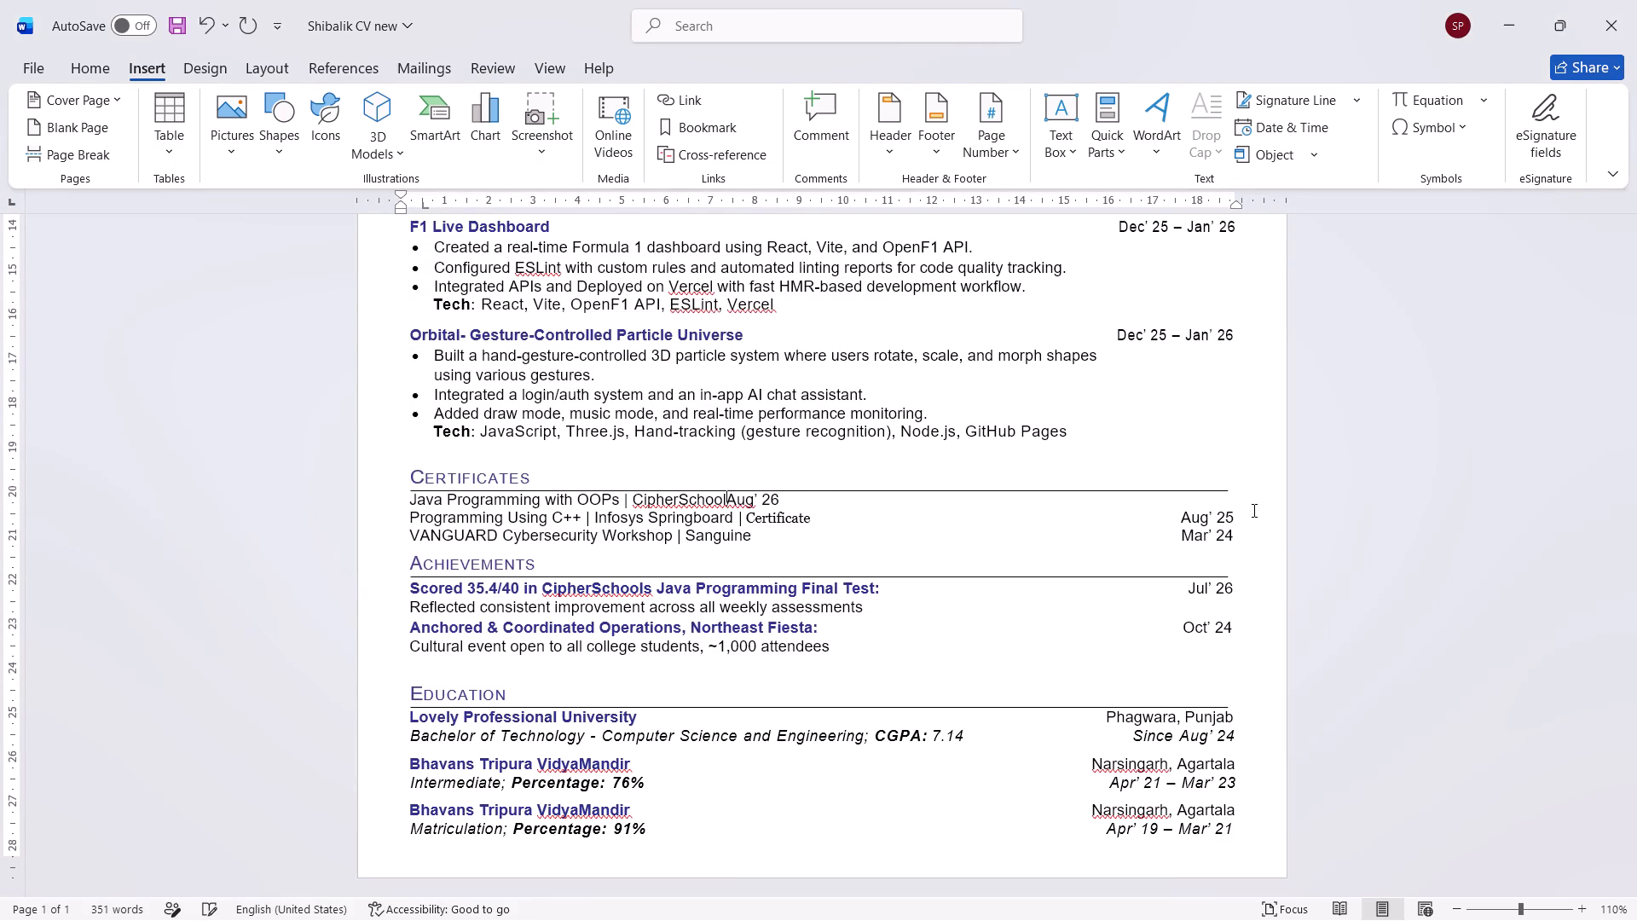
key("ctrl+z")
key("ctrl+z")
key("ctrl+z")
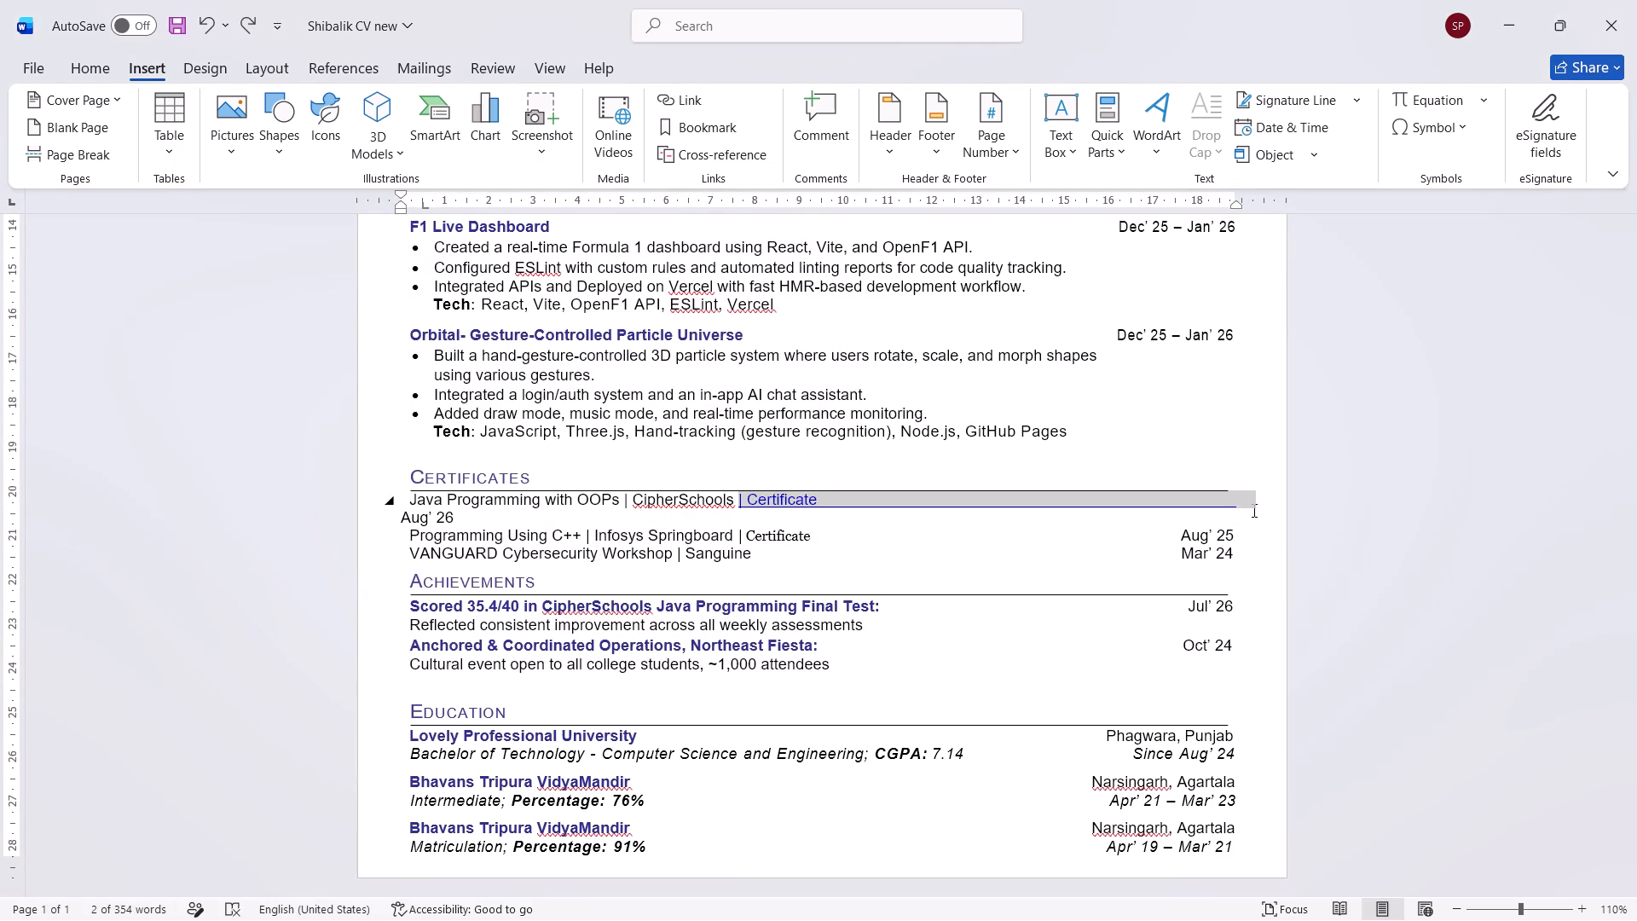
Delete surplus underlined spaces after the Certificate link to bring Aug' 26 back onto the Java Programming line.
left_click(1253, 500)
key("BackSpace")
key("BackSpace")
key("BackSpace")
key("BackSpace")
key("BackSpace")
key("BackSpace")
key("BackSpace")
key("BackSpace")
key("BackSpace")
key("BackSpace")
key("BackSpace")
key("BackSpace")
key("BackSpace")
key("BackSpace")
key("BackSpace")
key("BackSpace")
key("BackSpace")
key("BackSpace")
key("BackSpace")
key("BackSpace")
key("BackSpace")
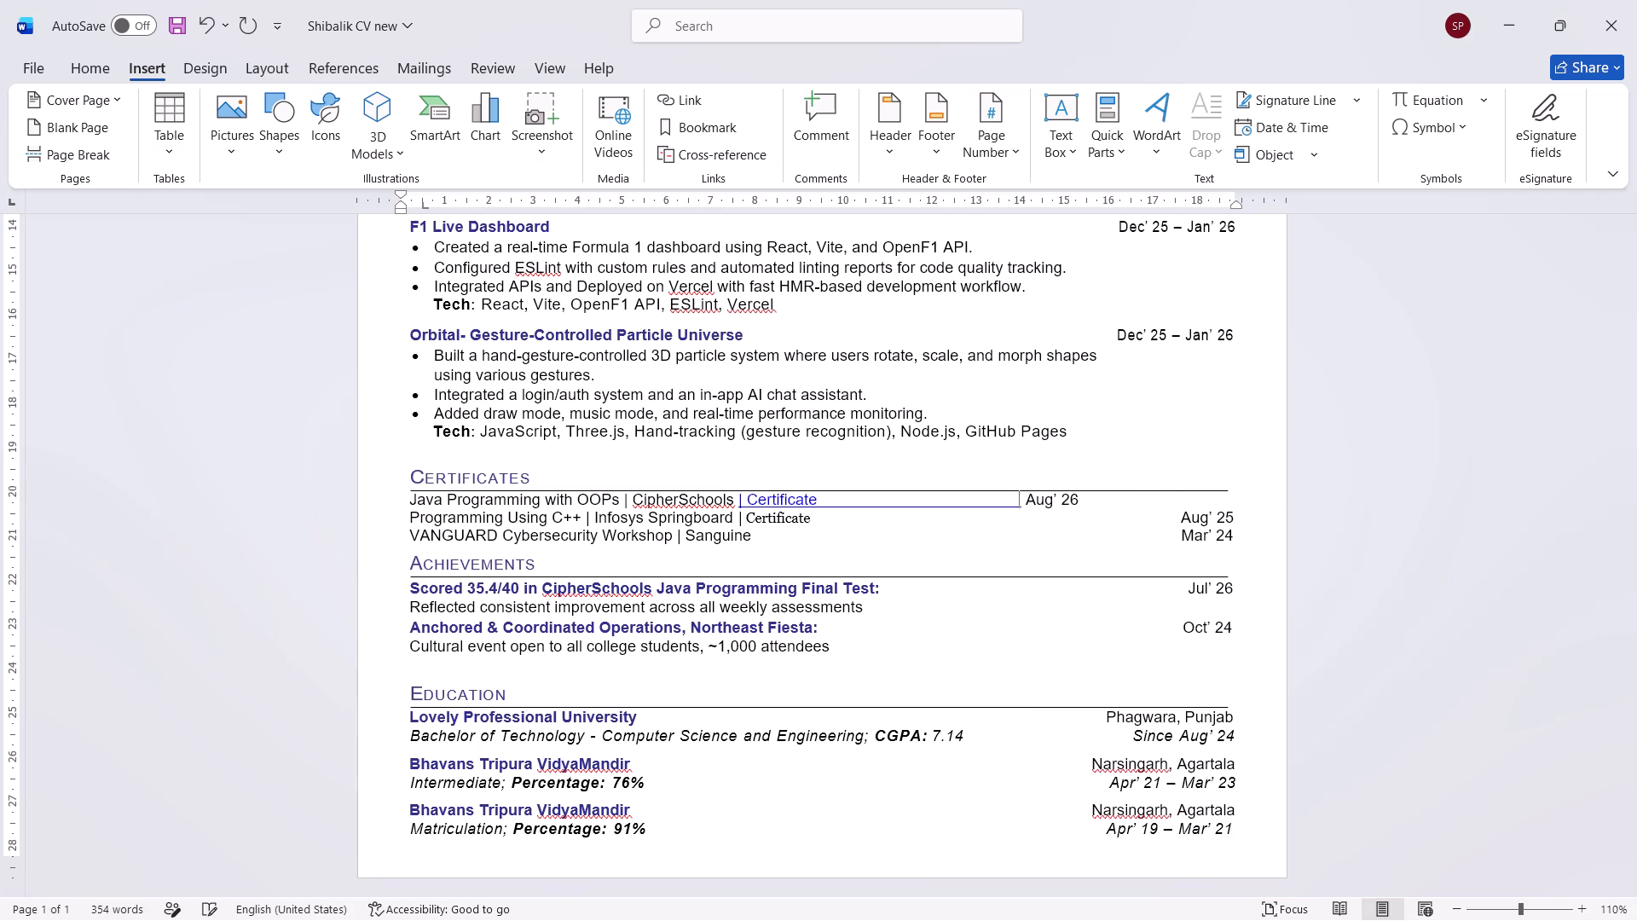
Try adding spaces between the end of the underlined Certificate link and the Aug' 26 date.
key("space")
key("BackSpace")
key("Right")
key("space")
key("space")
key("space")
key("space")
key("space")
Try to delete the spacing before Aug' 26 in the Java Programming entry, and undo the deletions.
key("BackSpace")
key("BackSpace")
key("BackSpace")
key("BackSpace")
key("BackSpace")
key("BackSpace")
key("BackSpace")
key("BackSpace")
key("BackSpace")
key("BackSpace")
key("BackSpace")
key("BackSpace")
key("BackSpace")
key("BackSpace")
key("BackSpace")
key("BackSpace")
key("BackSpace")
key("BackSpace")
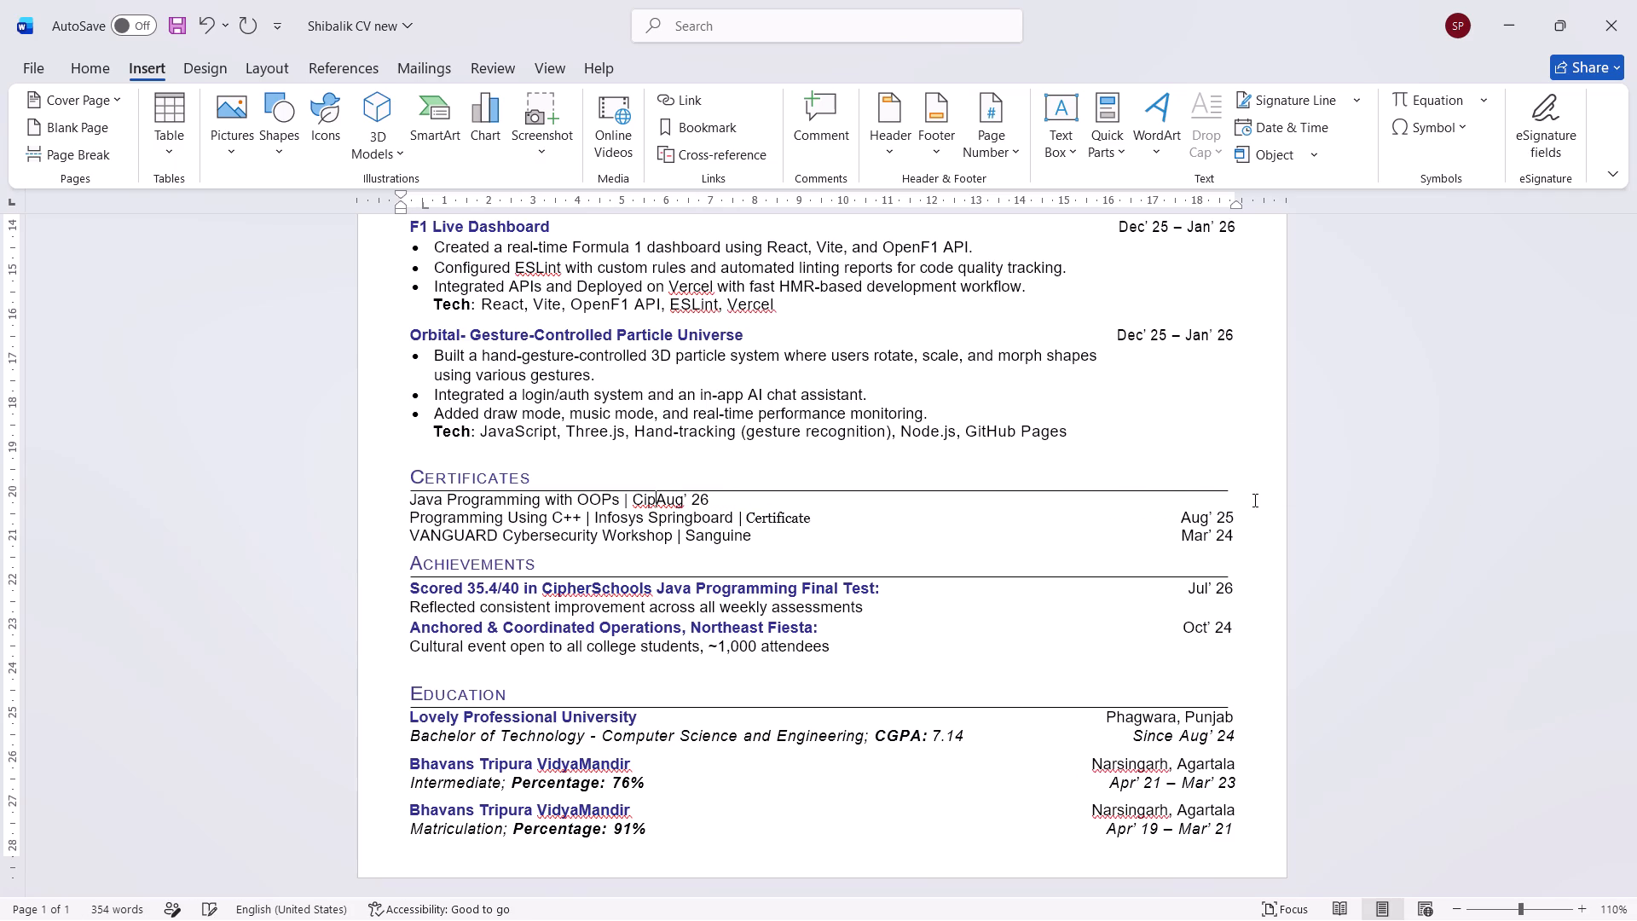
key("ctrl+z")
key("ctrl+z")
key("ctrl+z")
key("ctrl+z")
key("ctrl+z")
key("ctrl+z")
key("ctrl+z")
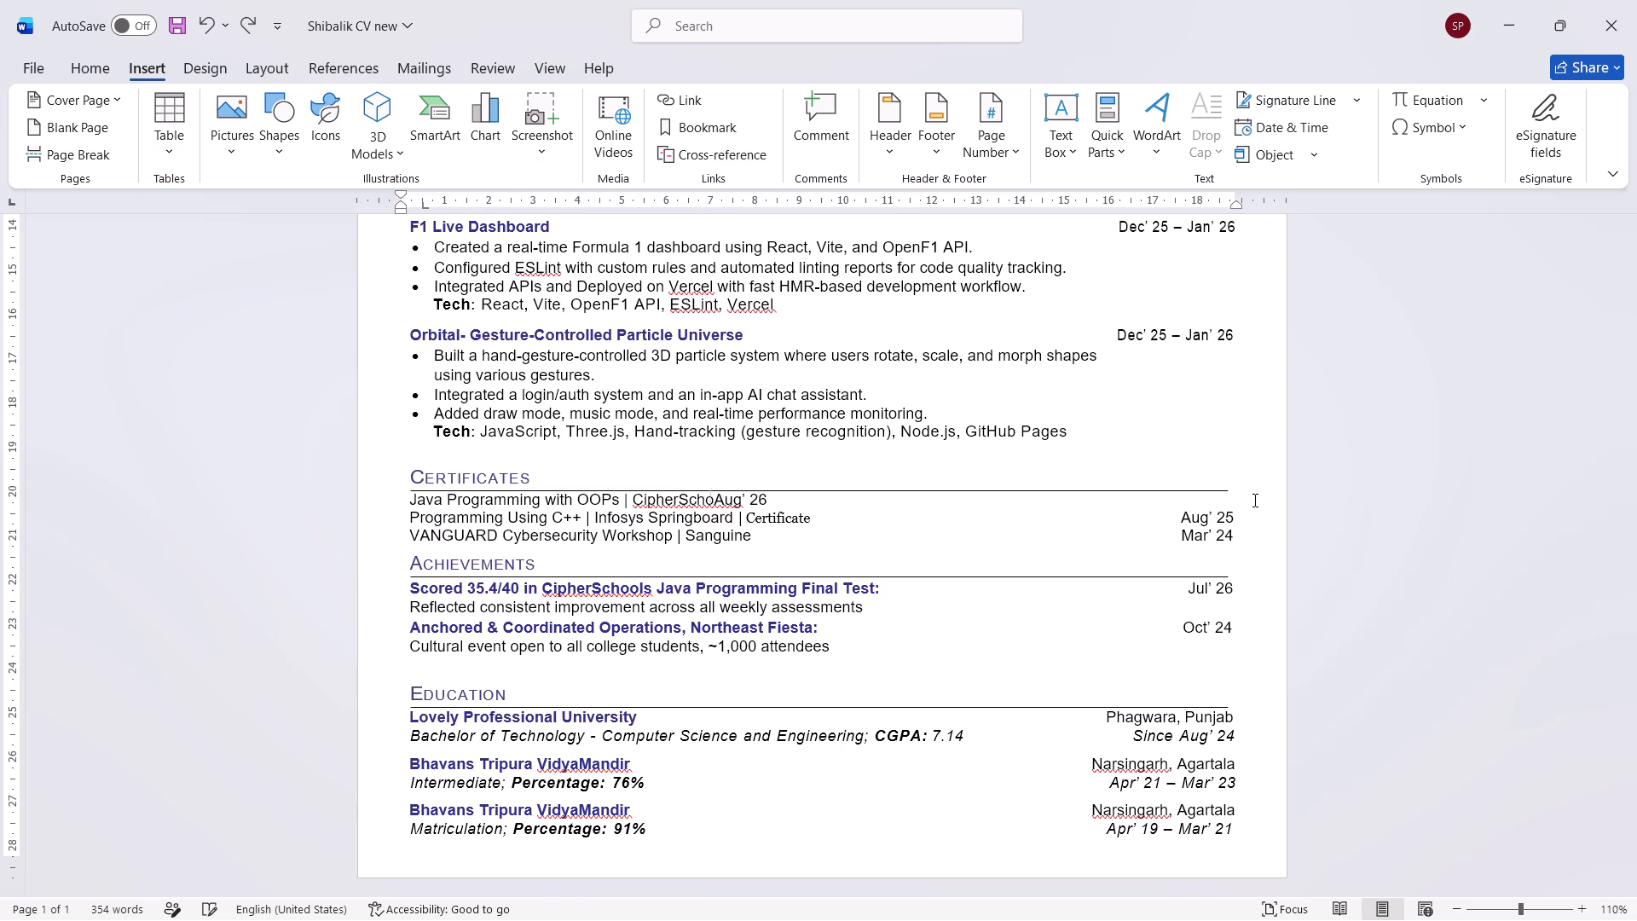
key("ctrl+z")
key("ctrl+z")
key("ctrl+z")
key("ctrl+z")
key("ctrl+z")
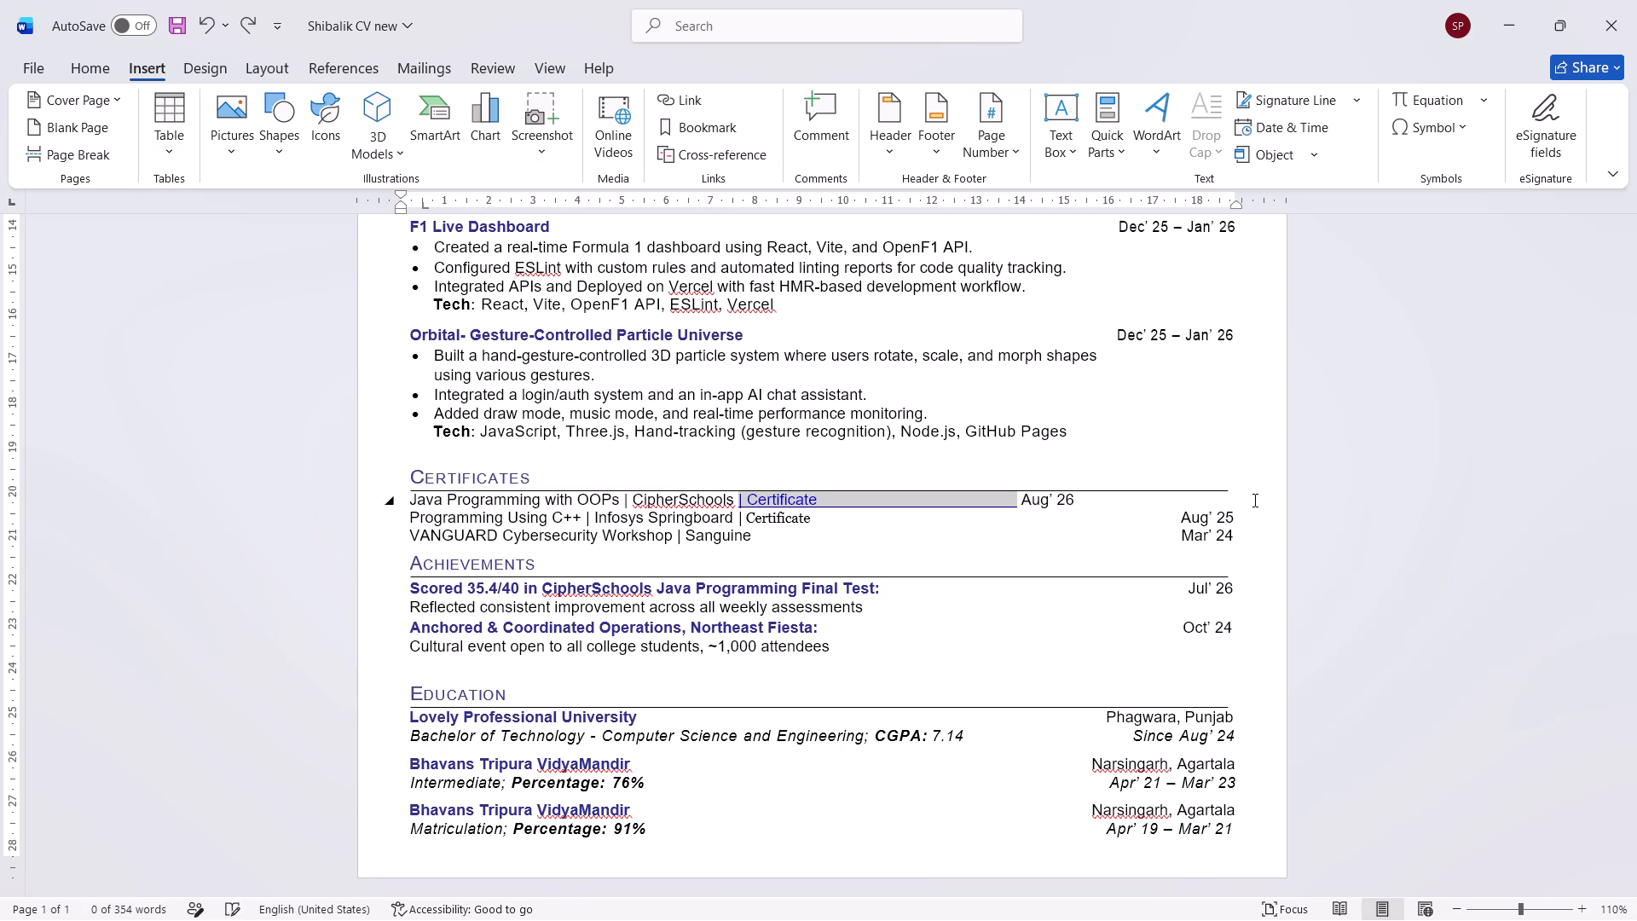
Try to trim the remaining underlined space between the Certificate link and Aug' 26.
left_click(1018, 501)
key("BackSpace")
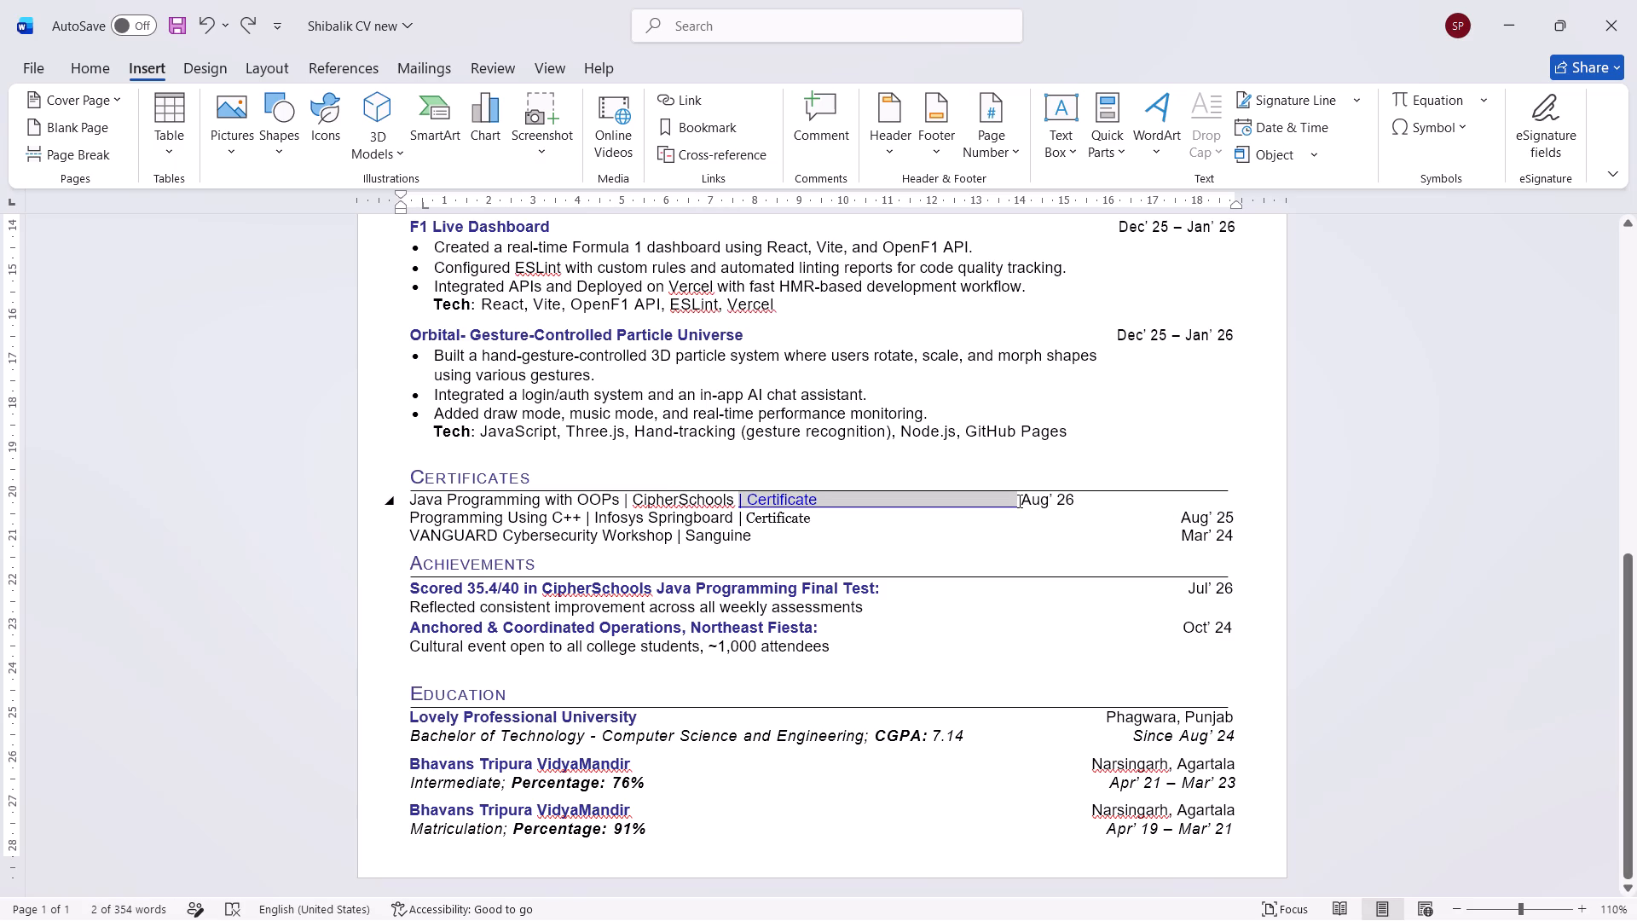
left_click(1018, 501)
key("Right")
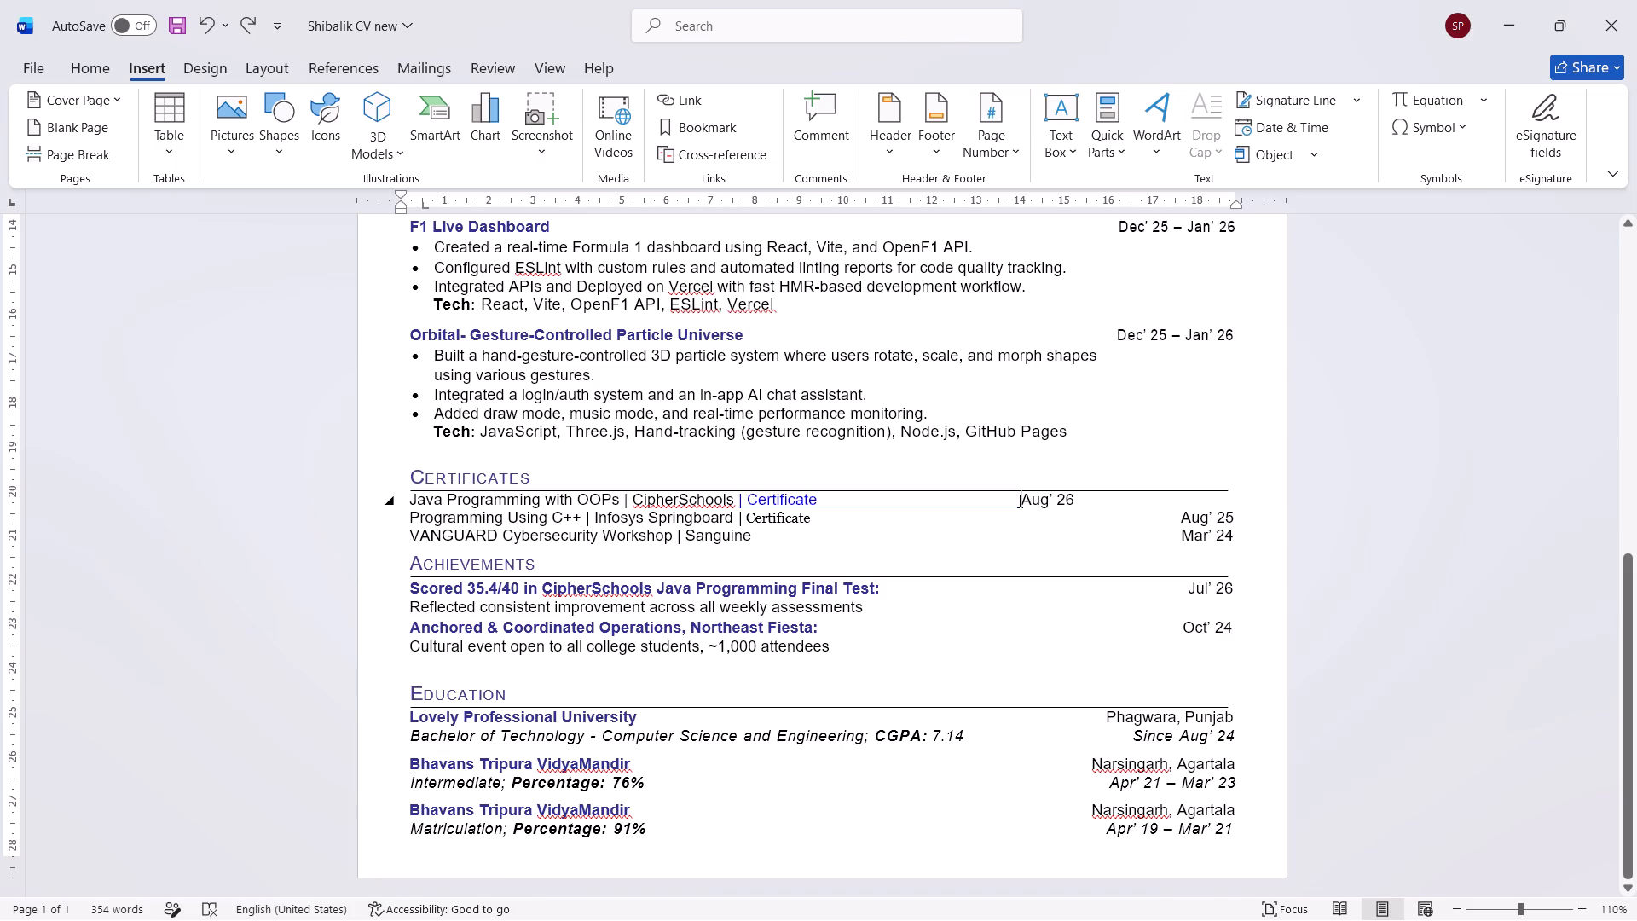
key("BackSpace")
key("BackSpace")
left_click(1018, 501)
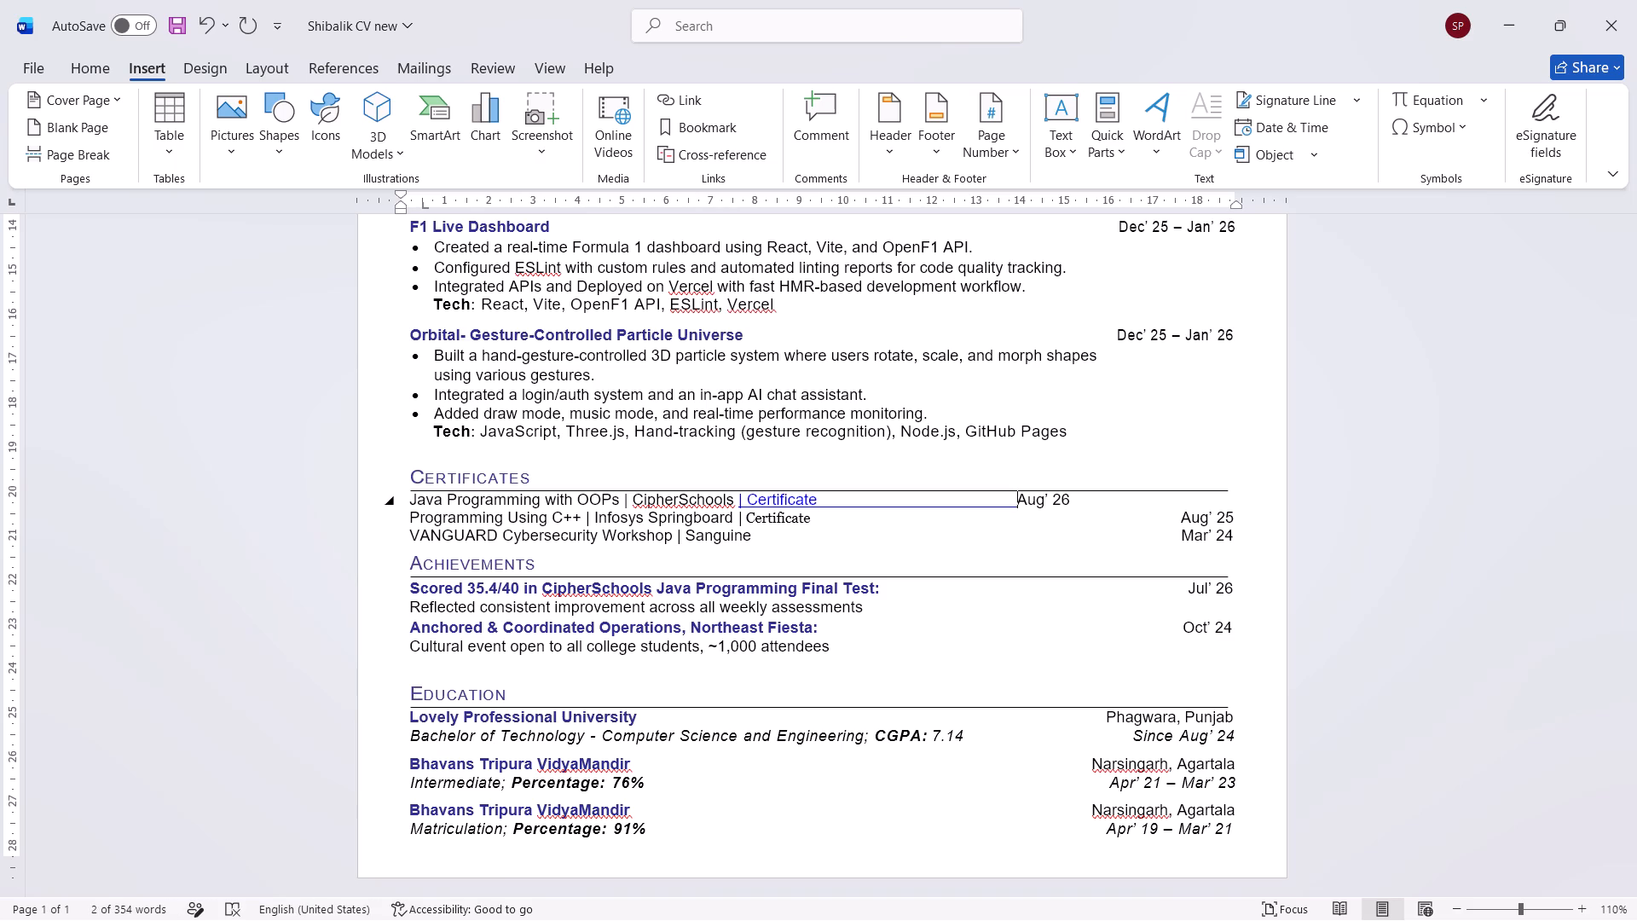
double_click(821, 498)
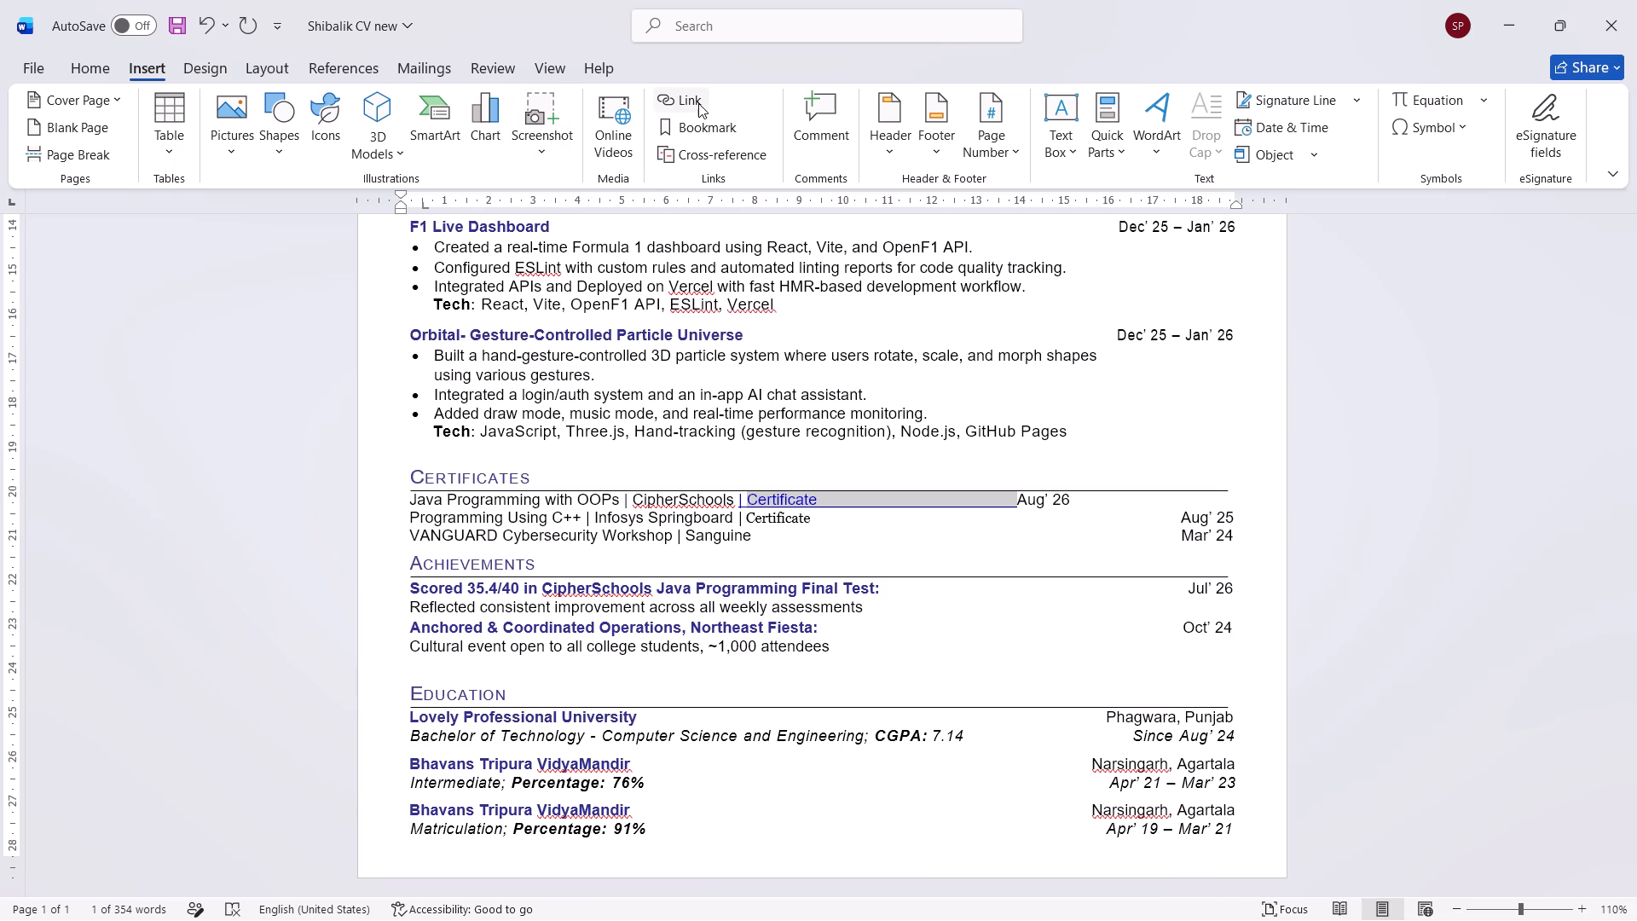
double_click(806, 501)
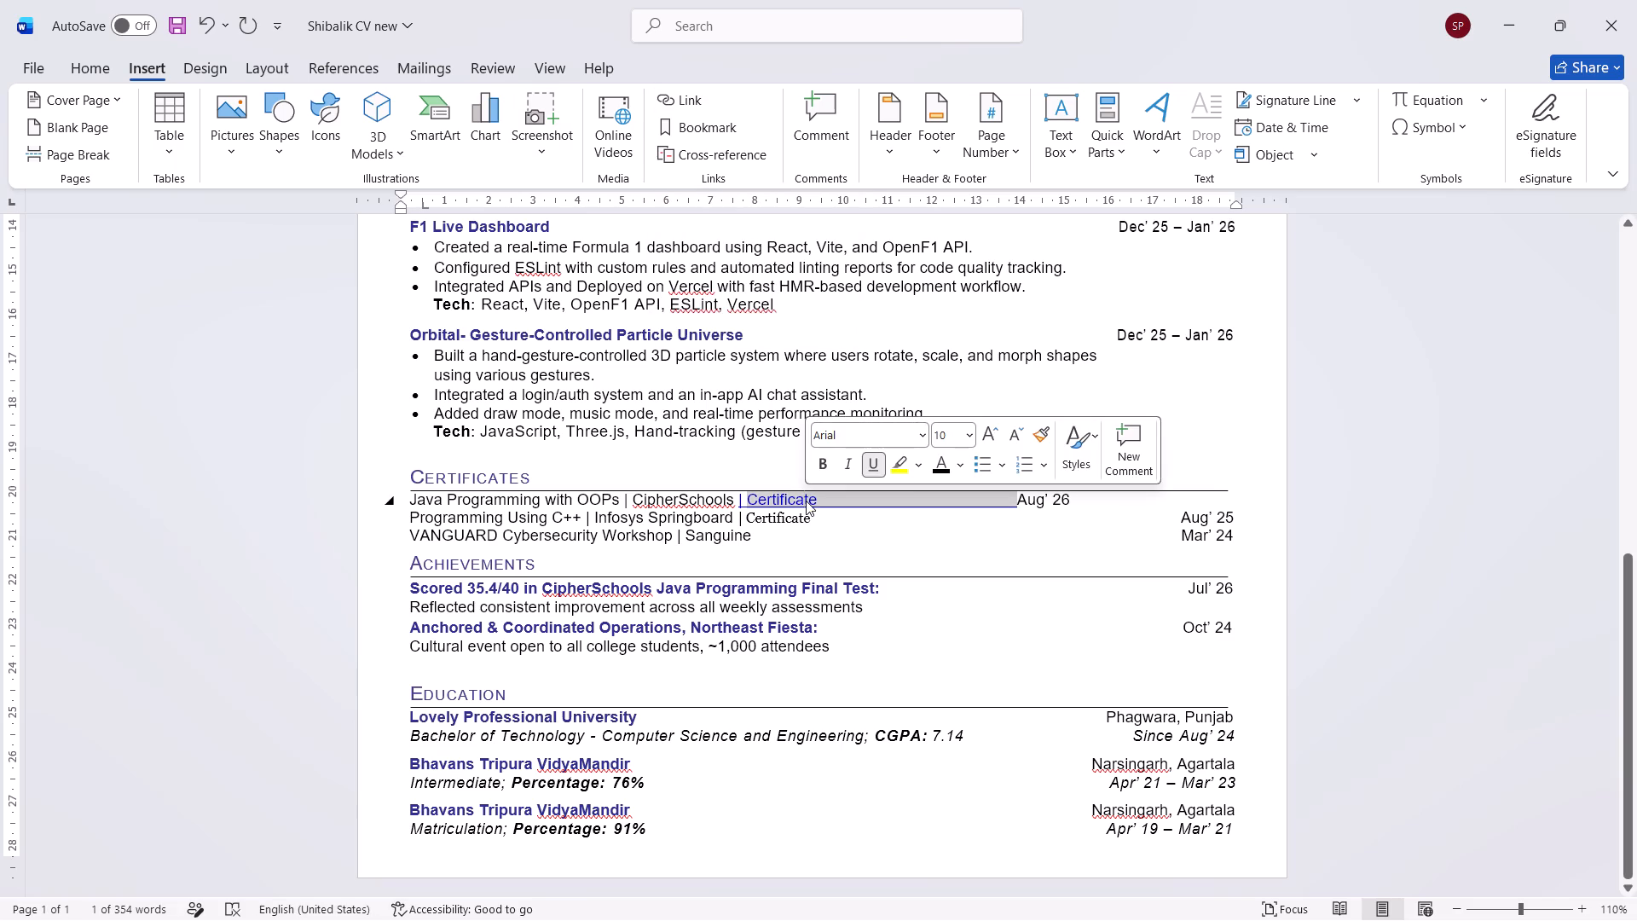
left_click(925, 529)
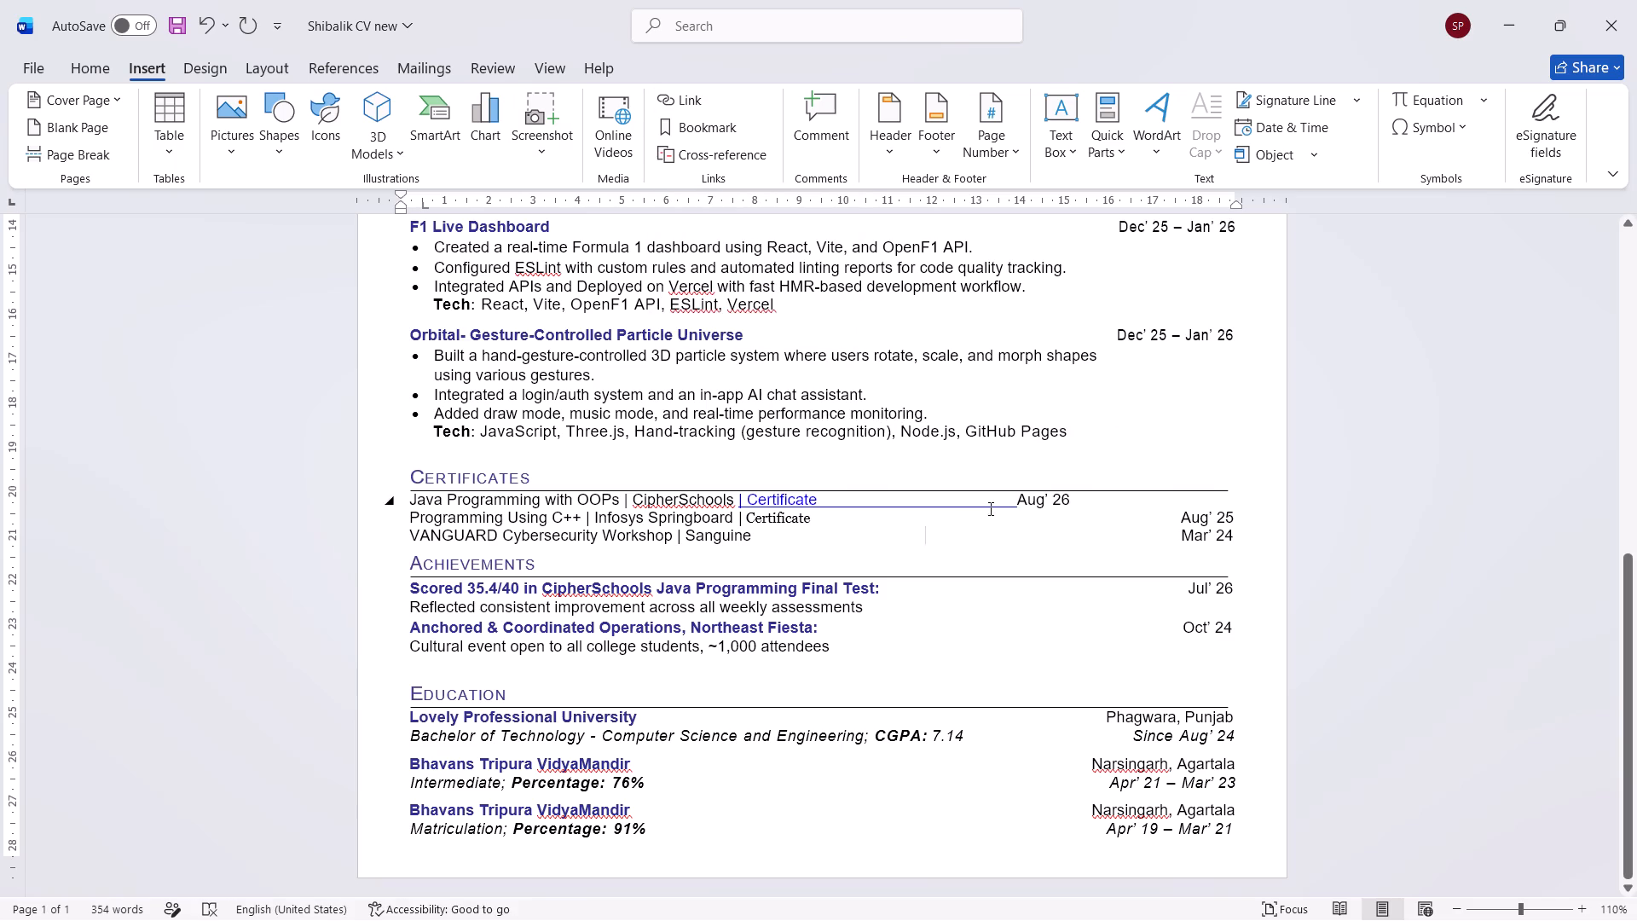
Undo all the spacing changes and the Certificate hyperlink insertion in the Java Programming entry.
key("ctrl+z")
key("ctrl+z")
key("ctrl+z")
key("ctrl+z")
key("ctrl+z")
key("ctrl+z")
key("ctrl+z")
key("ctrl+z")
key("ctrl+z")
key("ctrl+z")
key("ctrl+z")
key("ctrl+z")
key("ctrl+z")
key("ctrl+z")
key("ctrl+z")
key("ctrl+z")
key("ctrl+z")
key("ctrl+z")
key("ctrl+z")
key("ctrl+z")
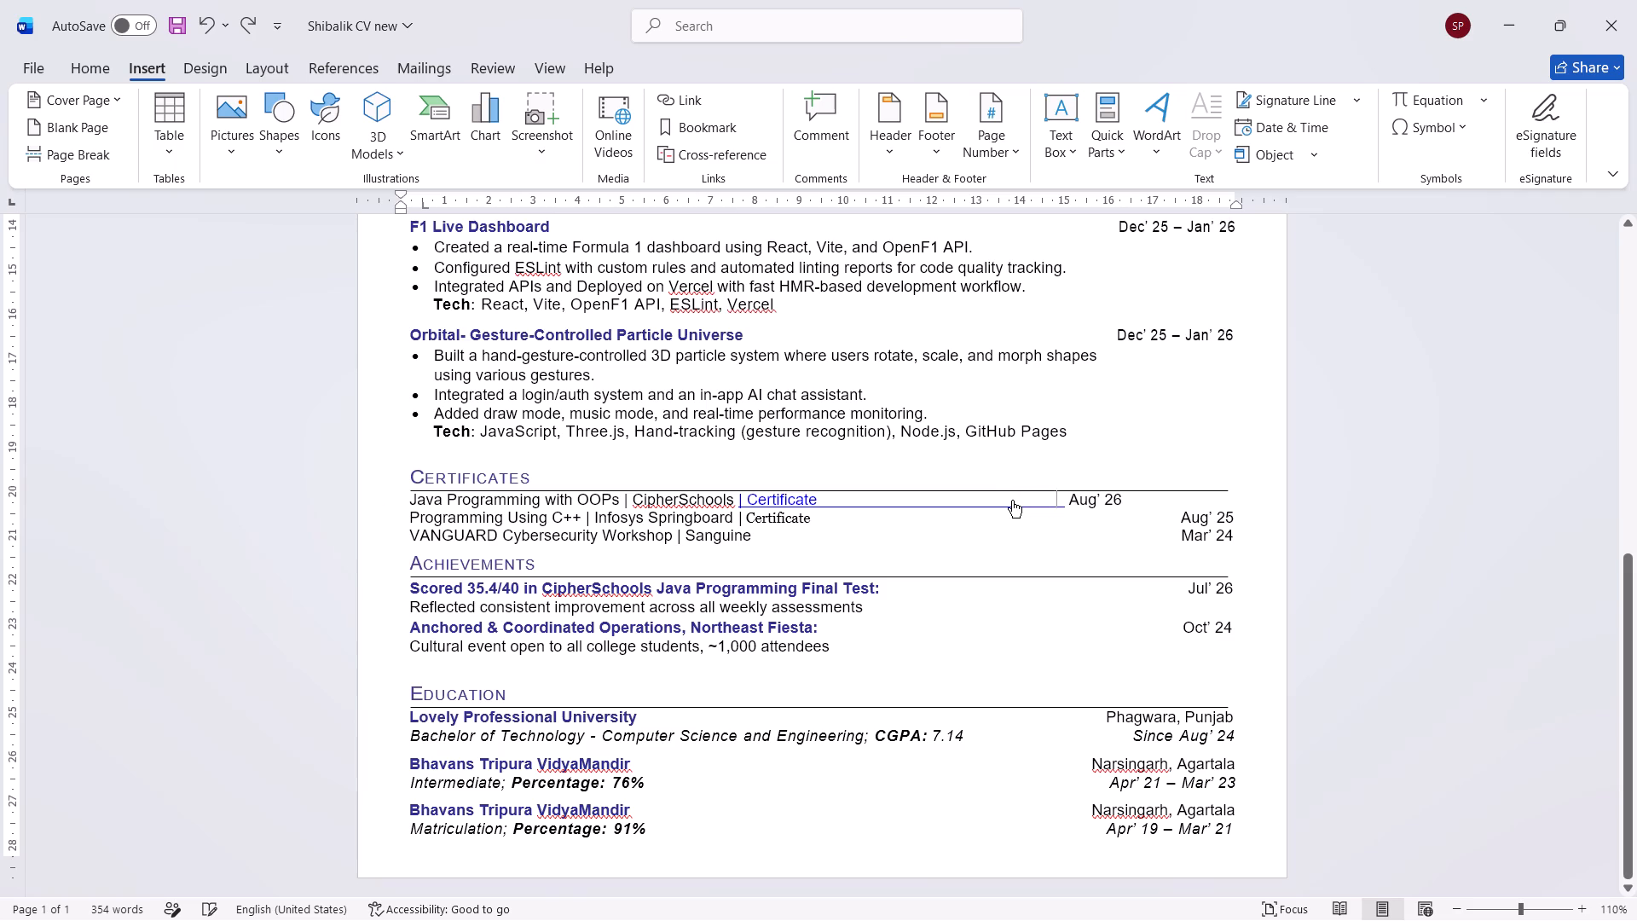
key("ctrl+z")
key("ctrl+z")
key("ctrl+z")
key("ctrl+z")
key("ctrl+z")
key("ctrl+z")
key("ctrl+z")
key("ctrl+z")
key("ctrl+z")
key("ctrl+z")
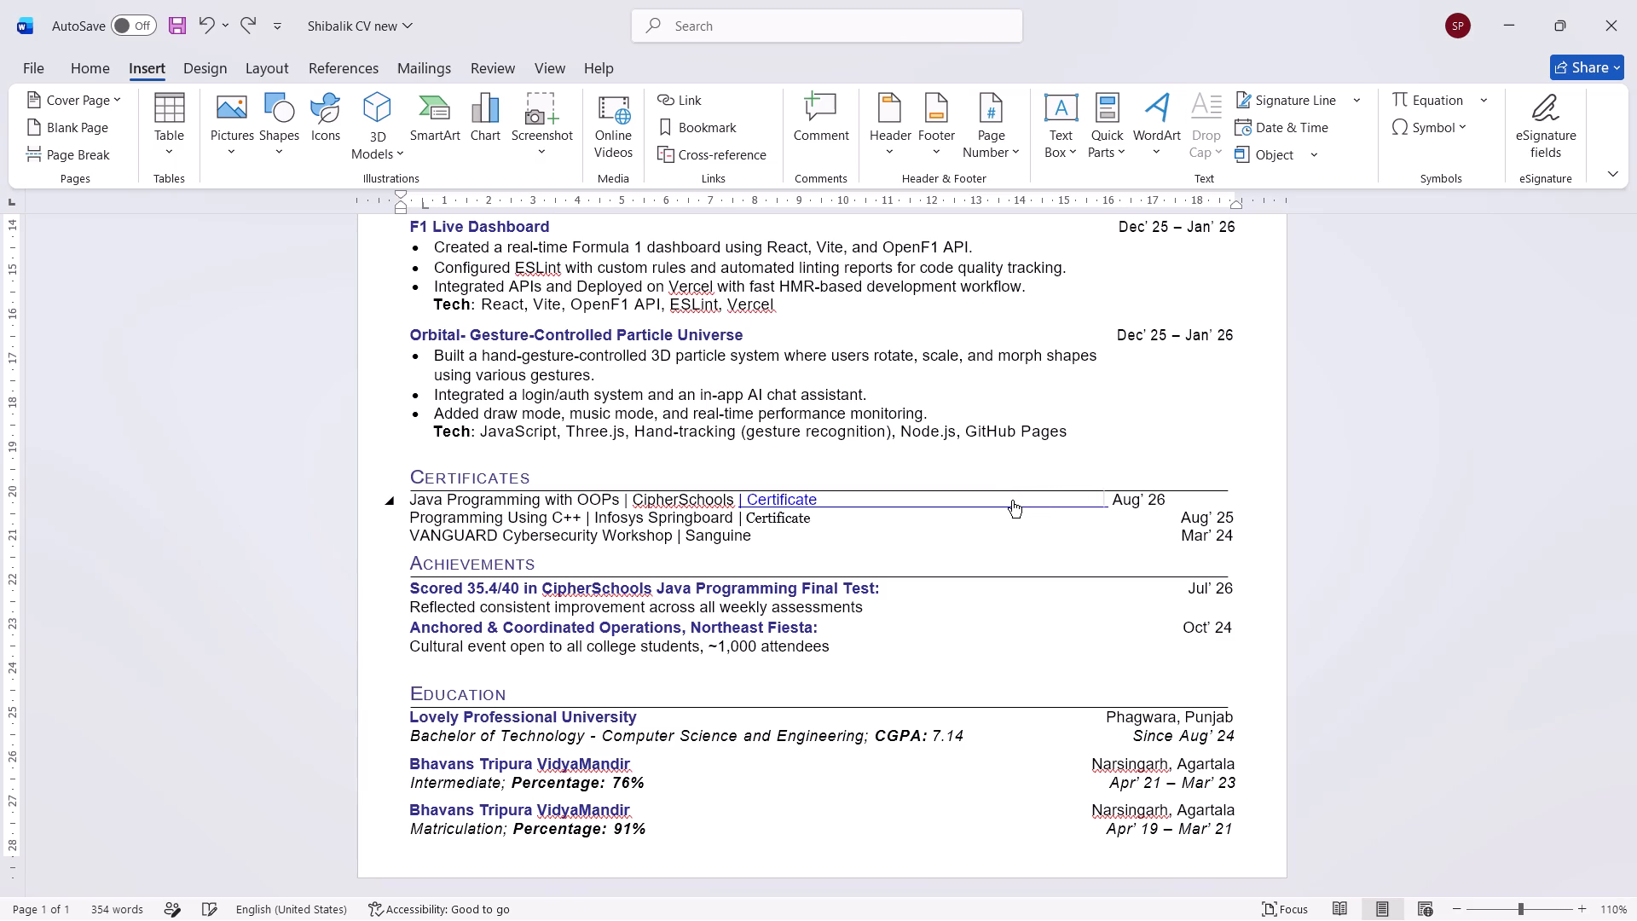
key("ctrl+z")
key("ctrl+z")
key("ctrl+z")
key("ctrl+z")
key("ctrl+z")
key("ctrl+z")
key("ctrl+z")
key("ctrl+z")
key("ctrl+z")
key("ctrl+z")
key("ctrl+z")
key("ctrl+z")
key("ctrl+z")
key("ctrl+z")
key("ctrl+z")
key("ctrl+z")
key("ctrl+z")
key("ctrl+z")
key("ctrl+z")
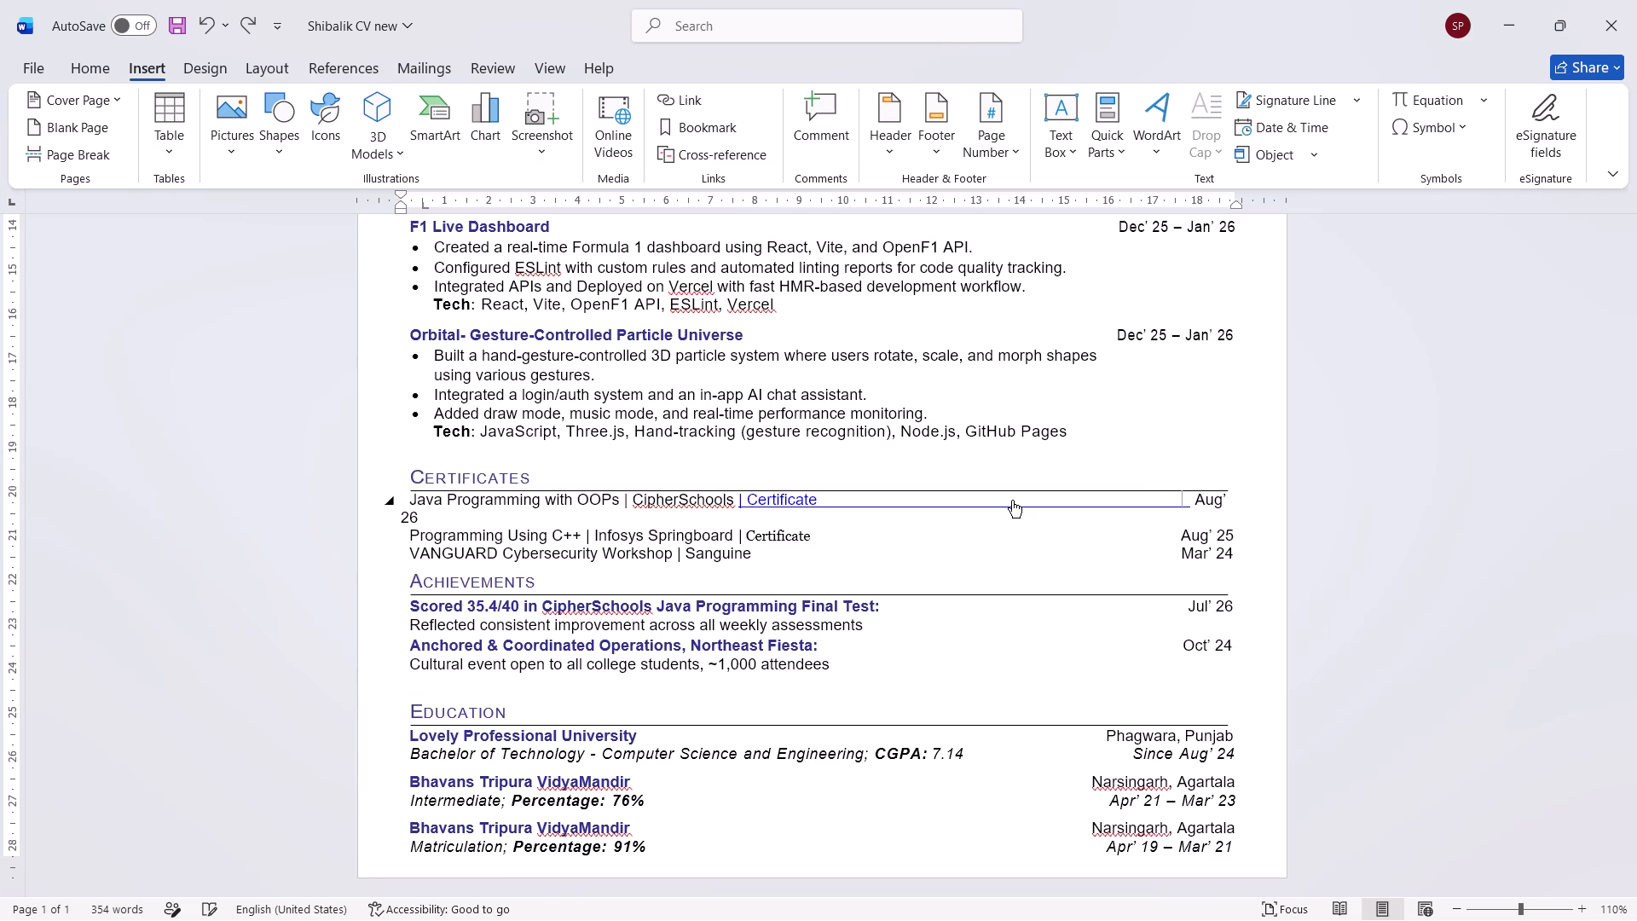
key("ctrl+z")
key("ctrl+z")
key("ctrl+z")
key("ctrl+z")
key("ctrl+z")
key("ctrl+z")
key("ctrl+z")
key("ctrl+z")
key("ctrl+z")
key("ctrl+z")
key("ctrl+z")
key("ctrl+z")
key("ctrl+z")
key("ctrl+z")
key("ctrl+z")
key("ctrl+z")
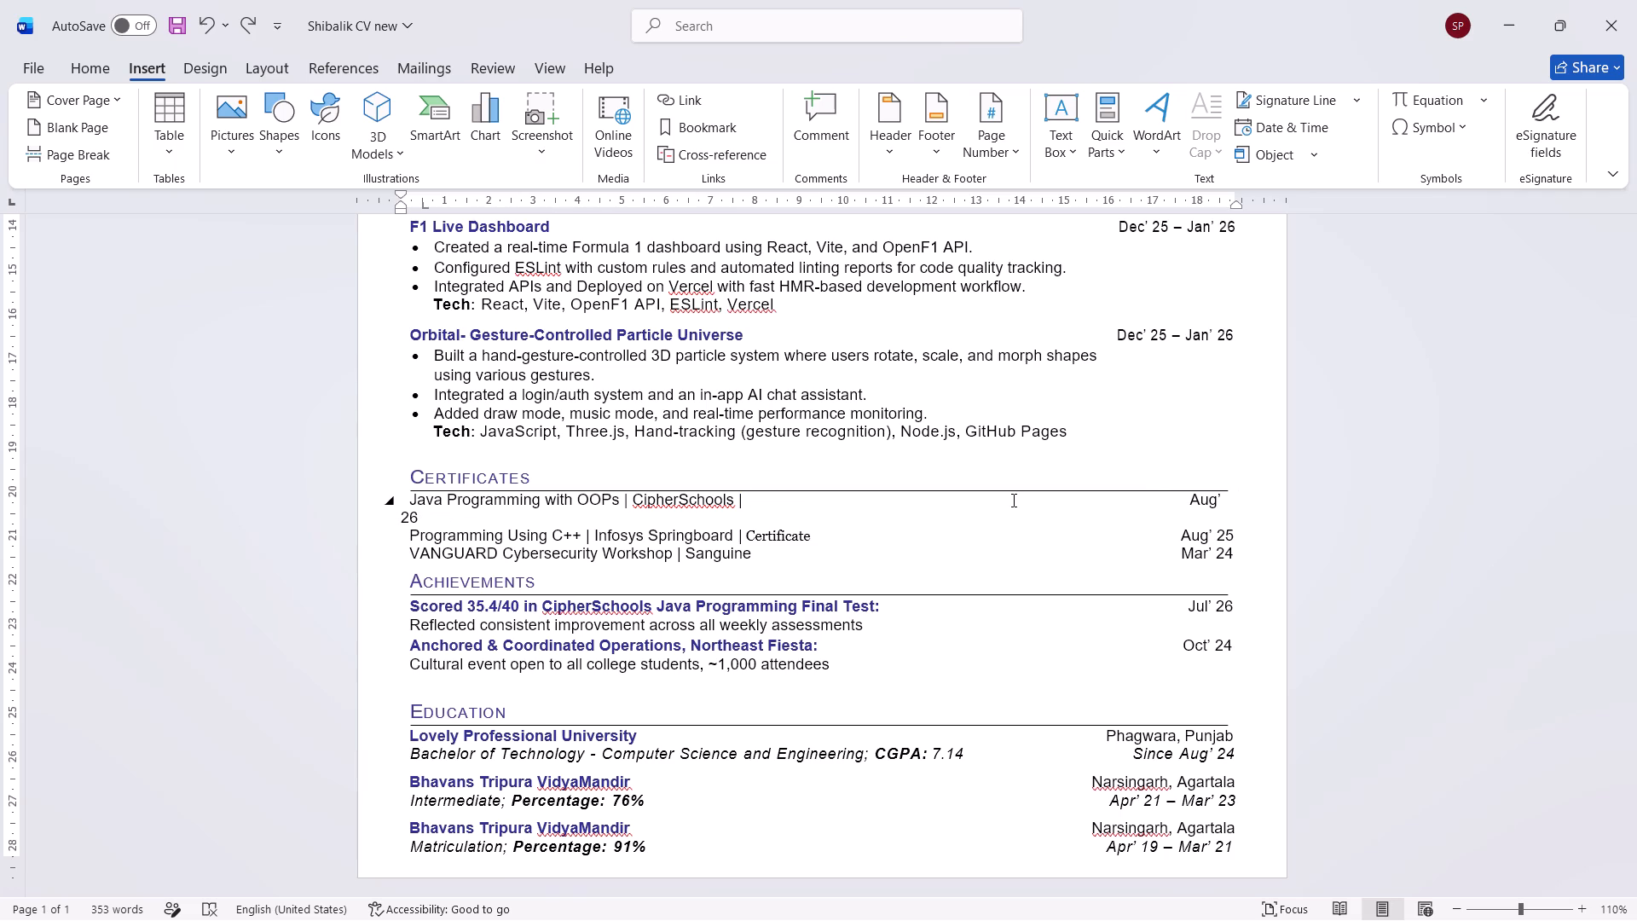
Insert a hyperlink after CipherSchools in the Java Programming entry, with display text "| Certificate" and the copied Google Drive sharing address.
left_click(748, 500)
left_click(691, 96)
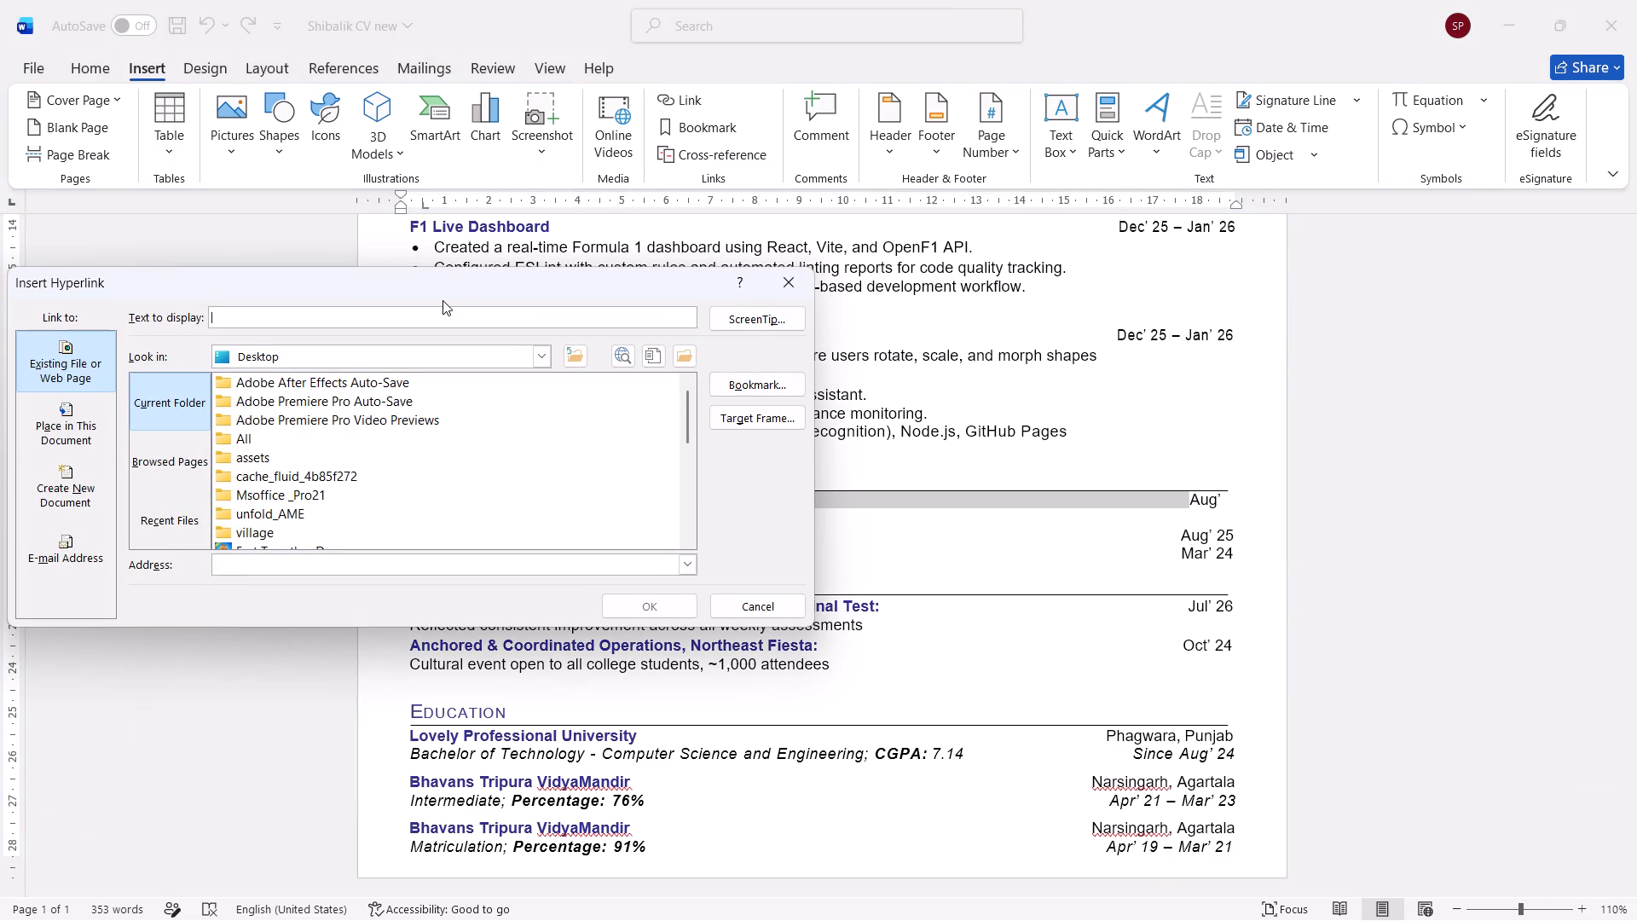
left_click(697, 315)
left_click(691, 315)
key("BackSpace")
key("BackSpace")
key("BackSpace")
key("BackSpace")
key("BackSpace")
key("BackSpace")
key("BackSpace")
key("BackSpace")
key("BackSpace")
key("BackSpace")
key("BackSpace")
key("BackSpace")
key("BackSpace")
key("BackSpace")
key("BackSpace")
key("BackSpace")
key("BackSpace")
key("BackSpace")
key("BackSpace")
key("BackSpace")
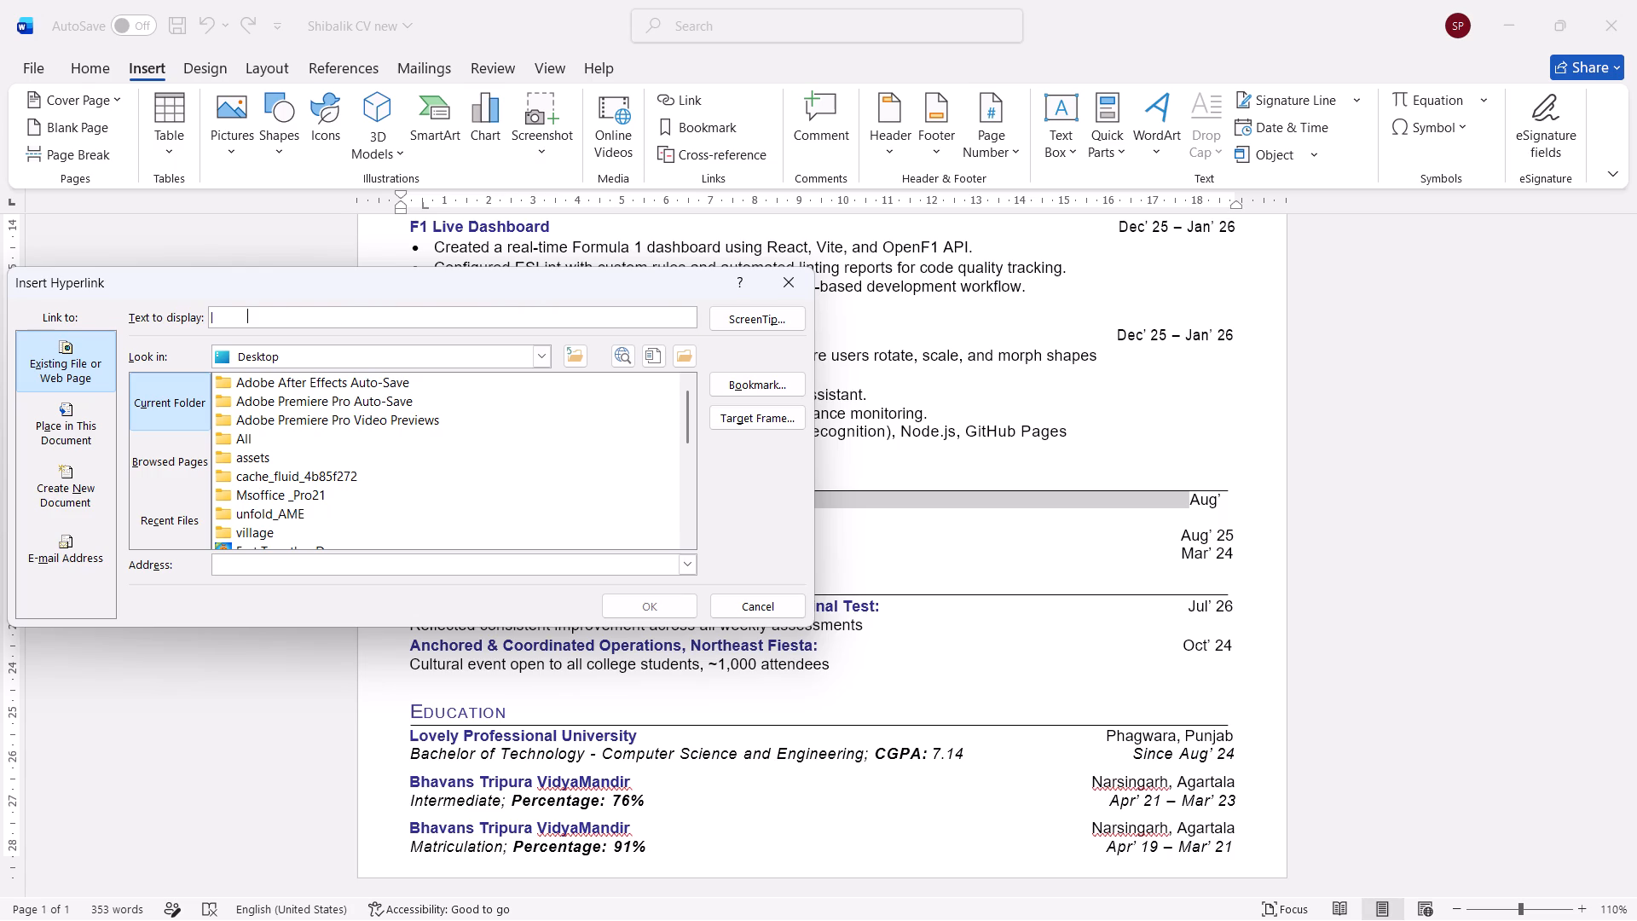
key("BackSpace")
key("BackSpace")
key("BackSpace")
key("BackSpace")
key("BackSpace")
type("Cet")
key("BackSpace")
type("rtificate")
left_click(578, 561)
key("ctrl+v")
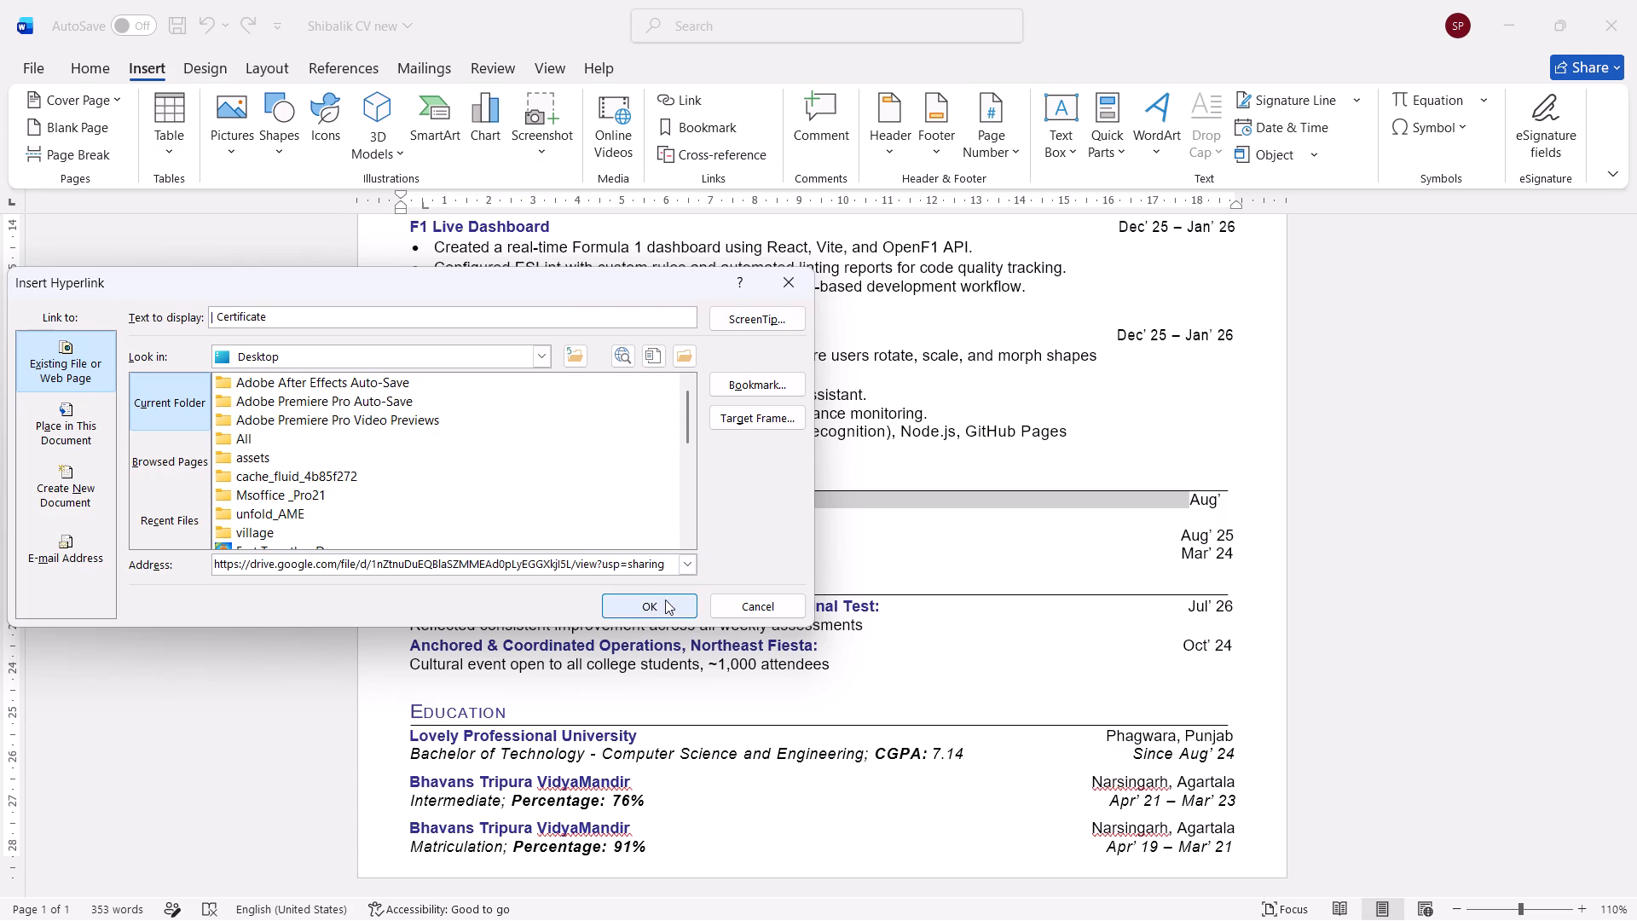
left_click(665, 604)
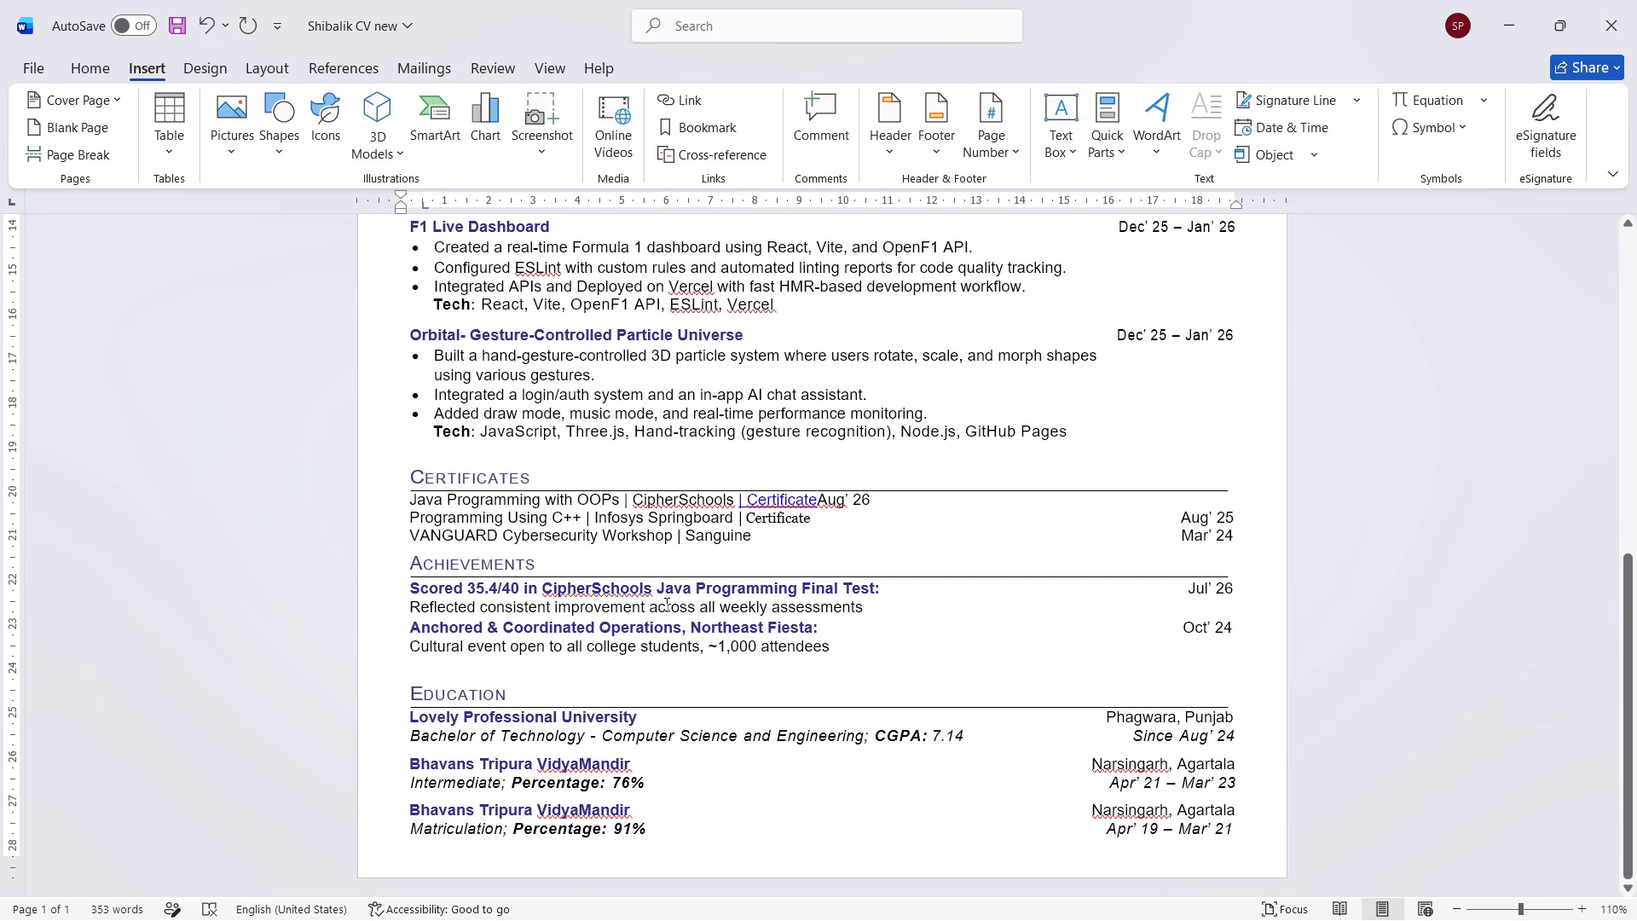
Add spaces after the Certificate link so the Aug' 26 date lines up with the Aug' 25 date below it.
key("space")
key("space")
key("space")
key("space")
key("space")
key("space")
key("space")
key("space")
key("space")
key("space")
key("space")
key("space")
key("space")
key("space")
key("space")
key("space")
key("space")
key("space")
key("space")
key("space")
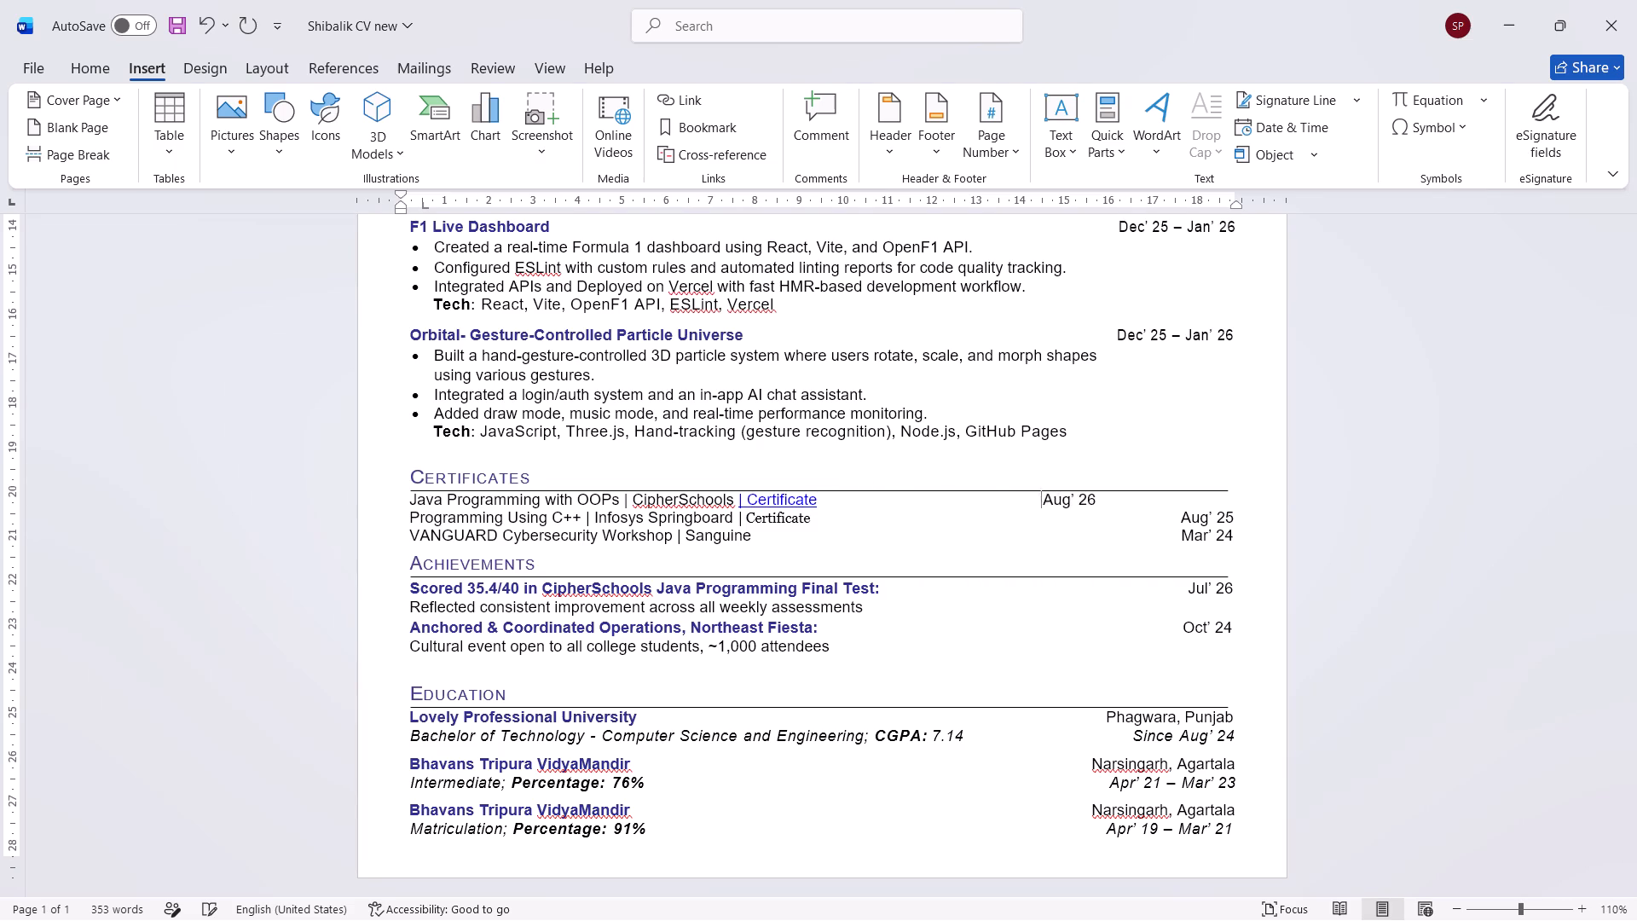
key("space")
key("space")
key("space")
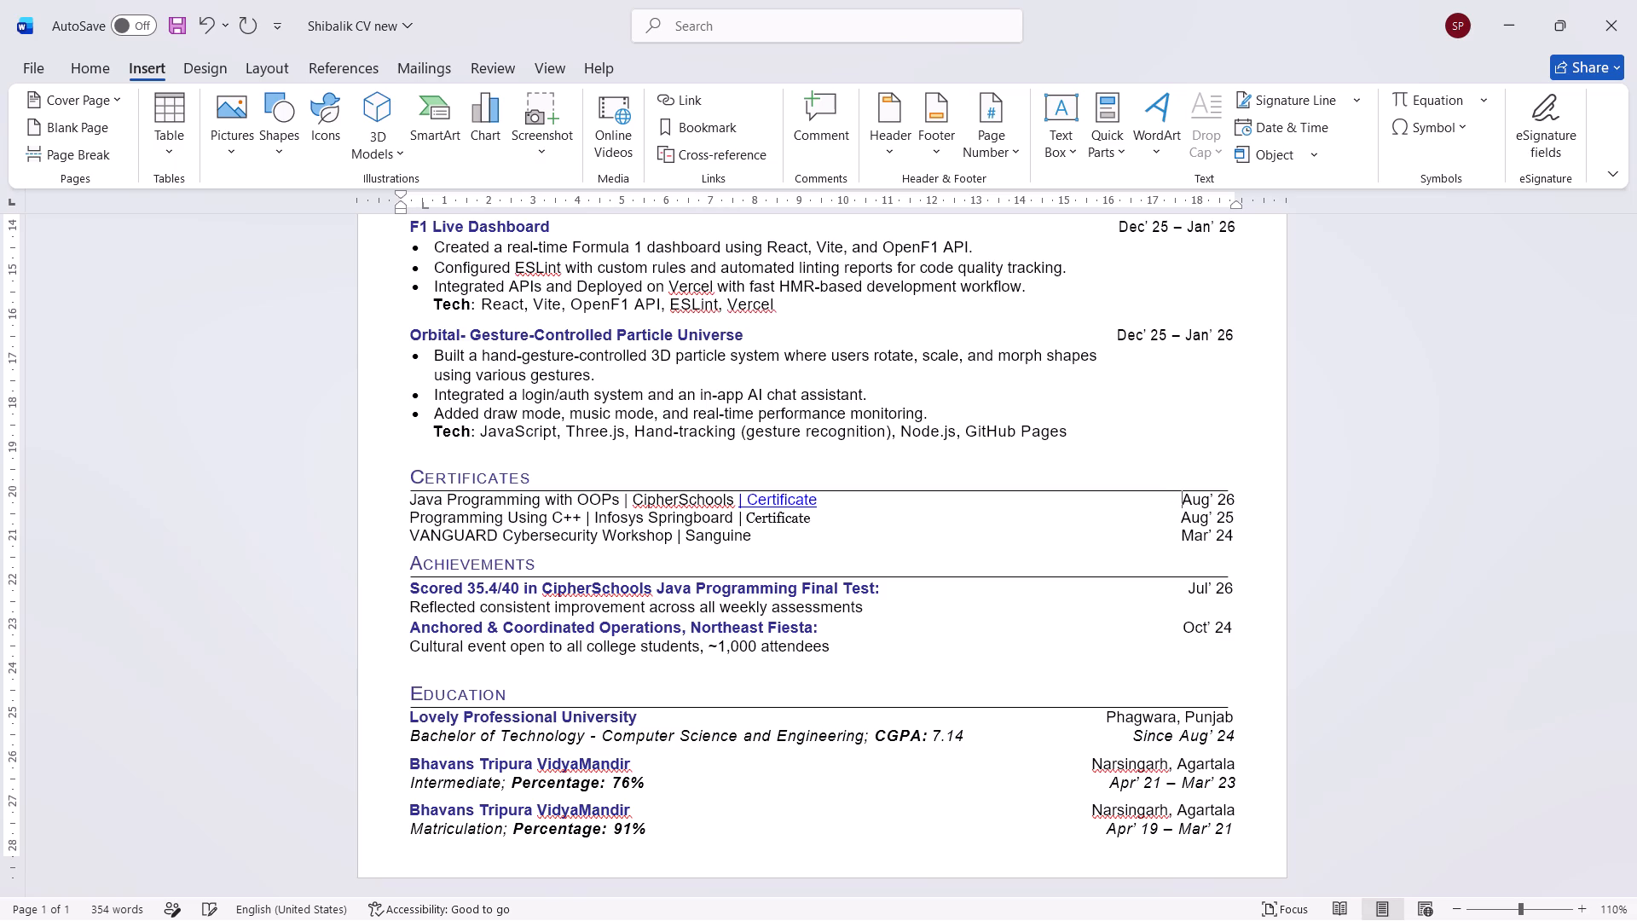
Remove the underline from the Java Programming entry's Certificate link and its trailing spaces, and set their font colour to black.
left_click(820, 501)
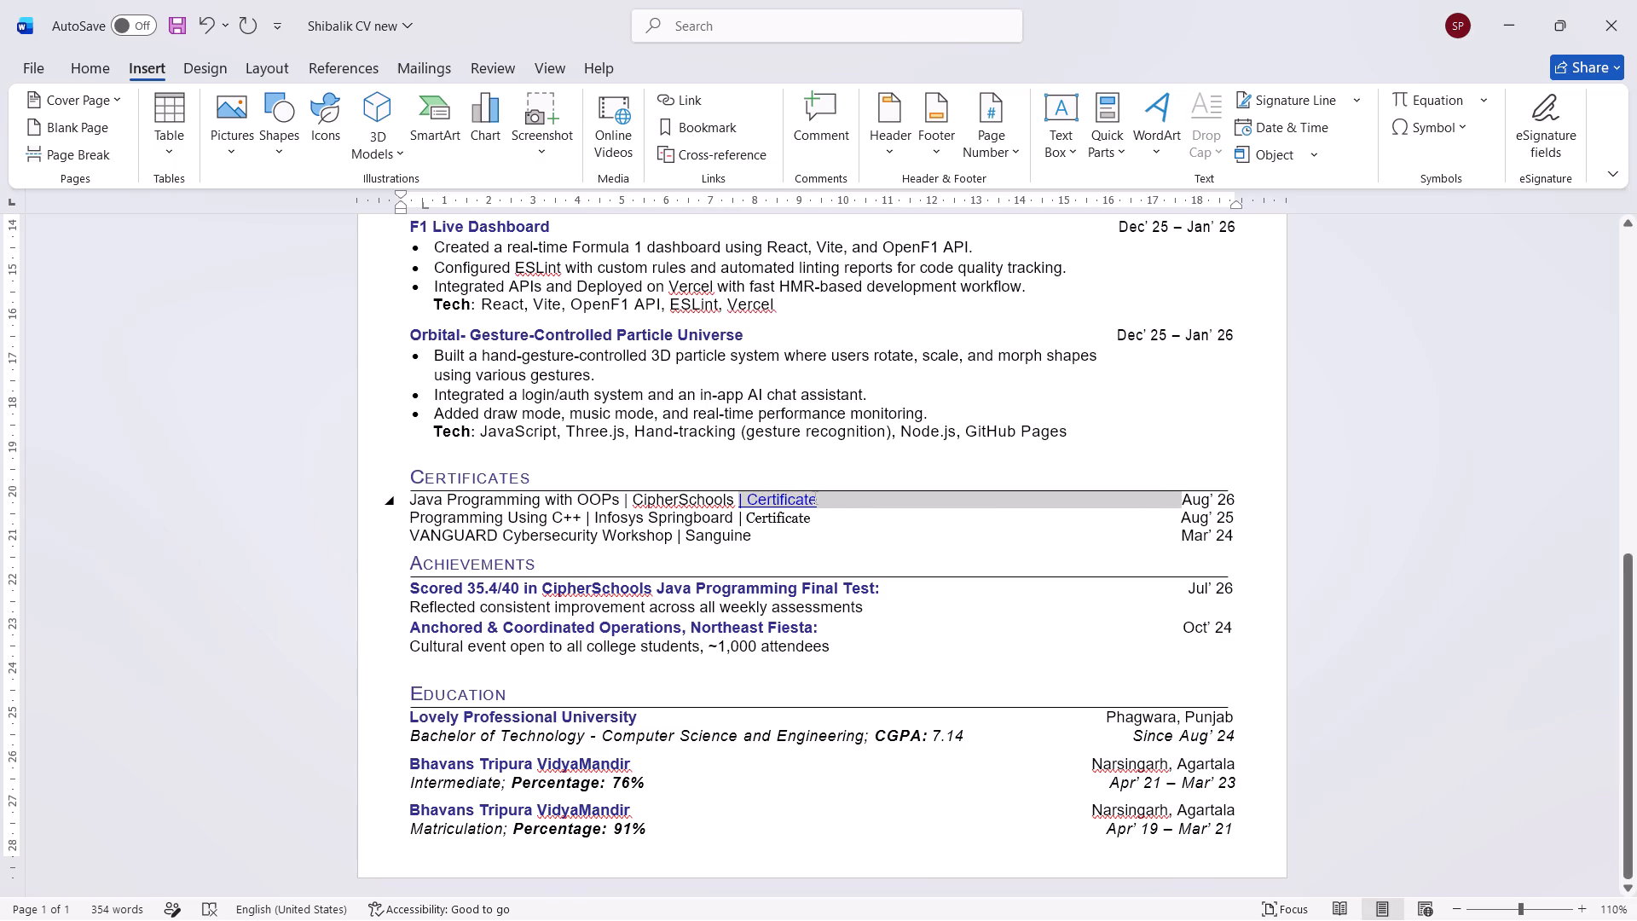
left_click(823, 502)
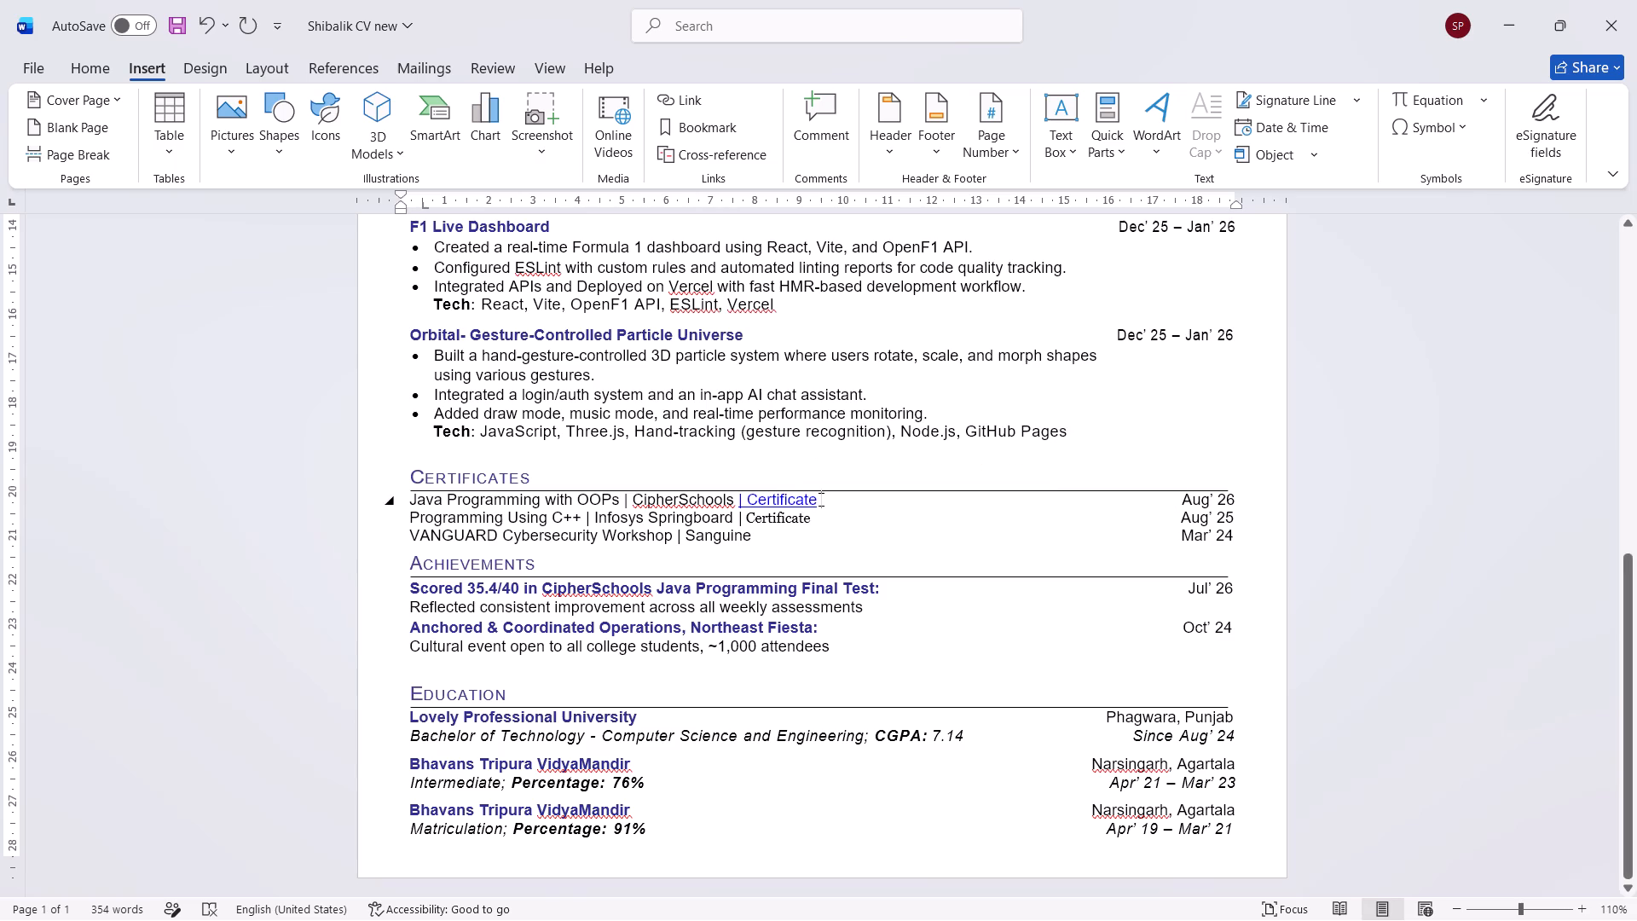
left_click_drag(820, 500, 767, 501)
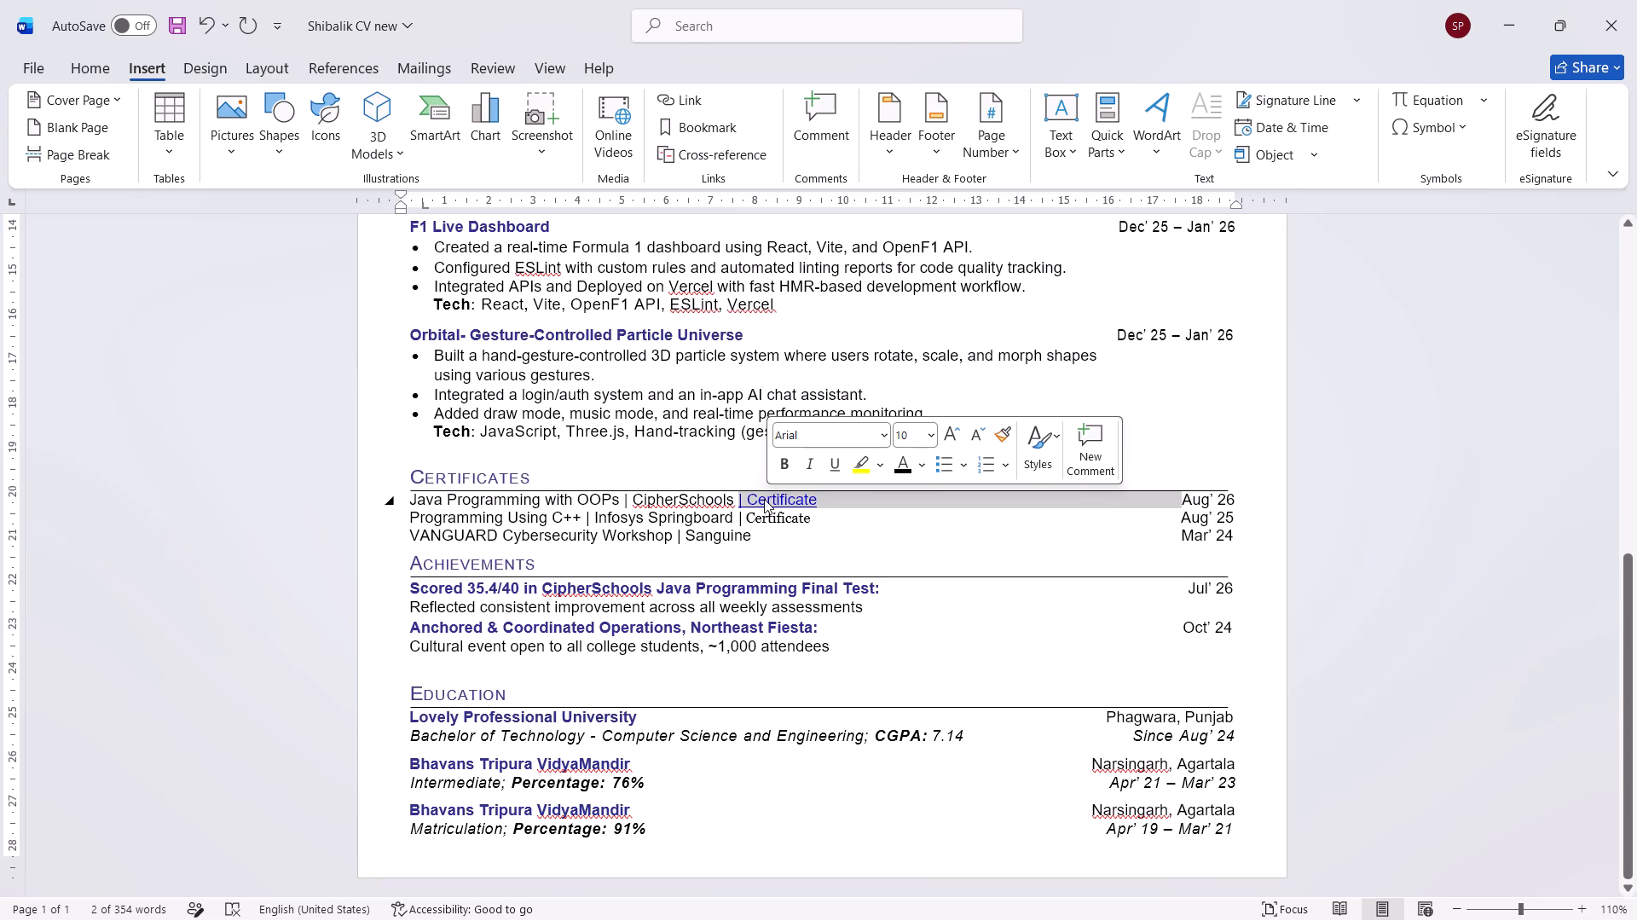
left_click(101, 58)
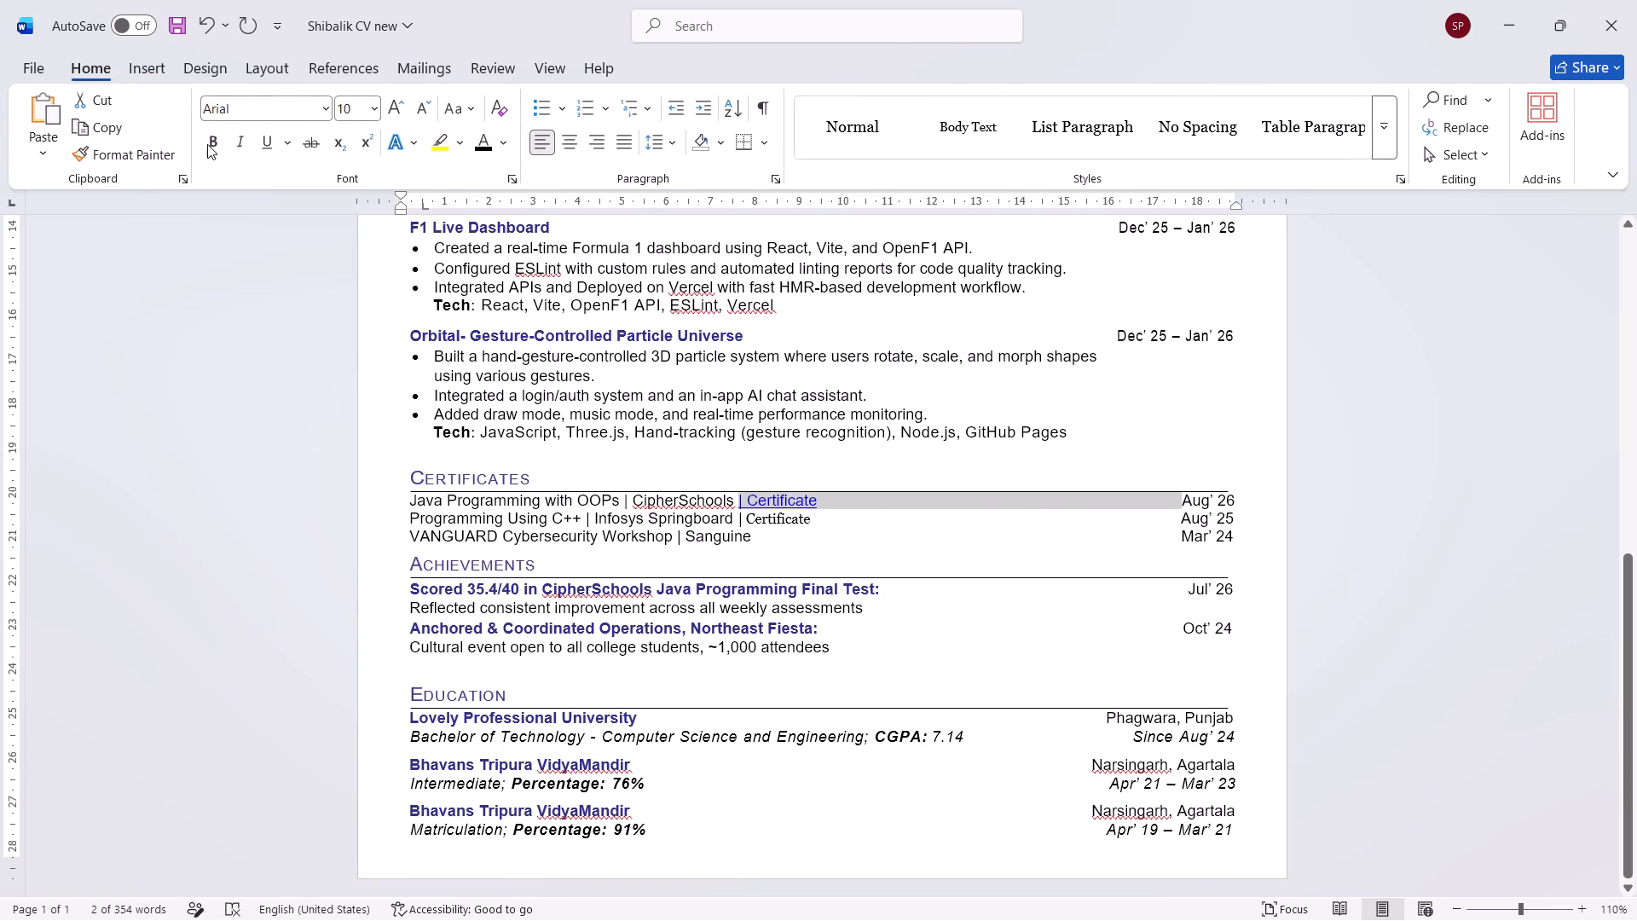
left_click(273, 149)
left_click(273, 149)
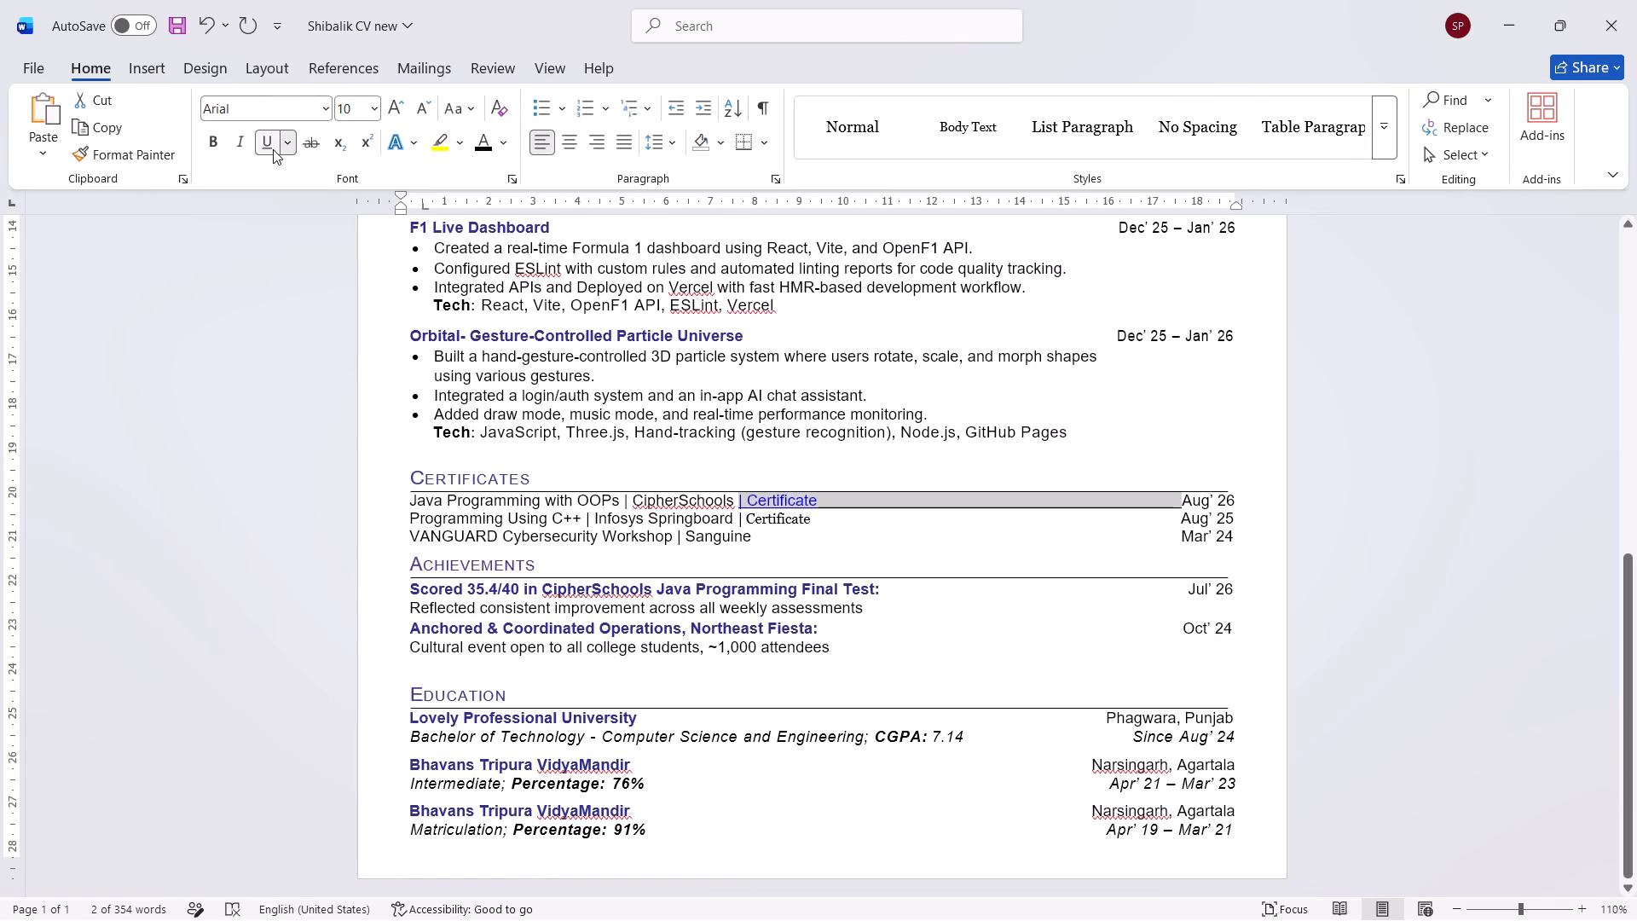
left_click(487, 147)
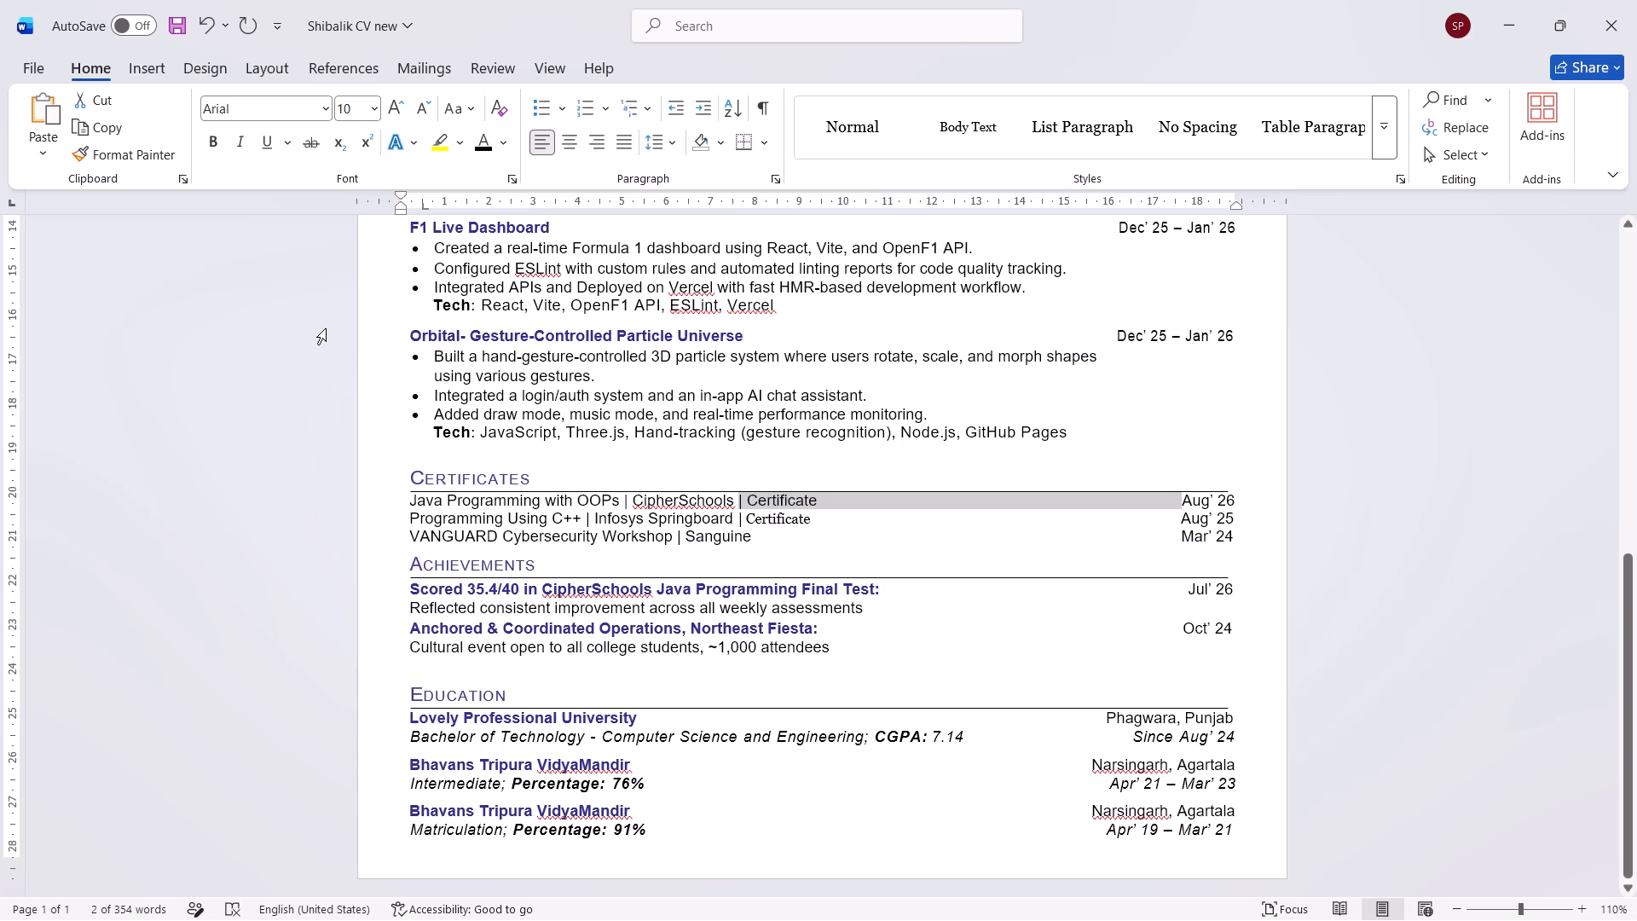
left_click(326, 328)
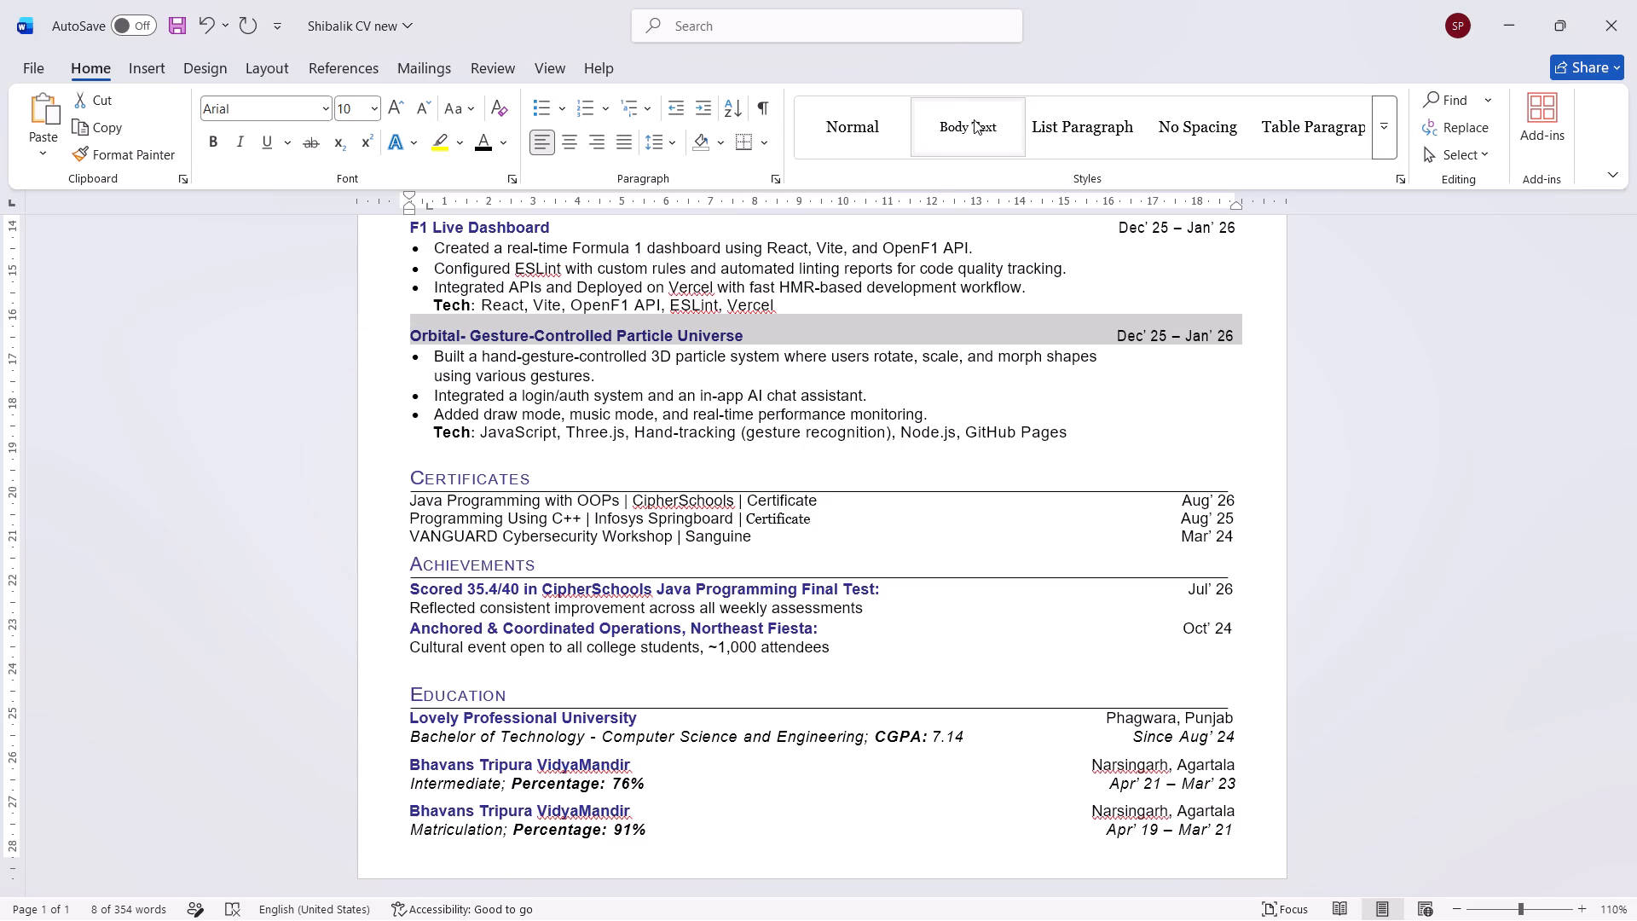
Apply the Body Text style to the word Certificate in the Java Programming entry.
left_click_drag(817, 501, 816, 501)
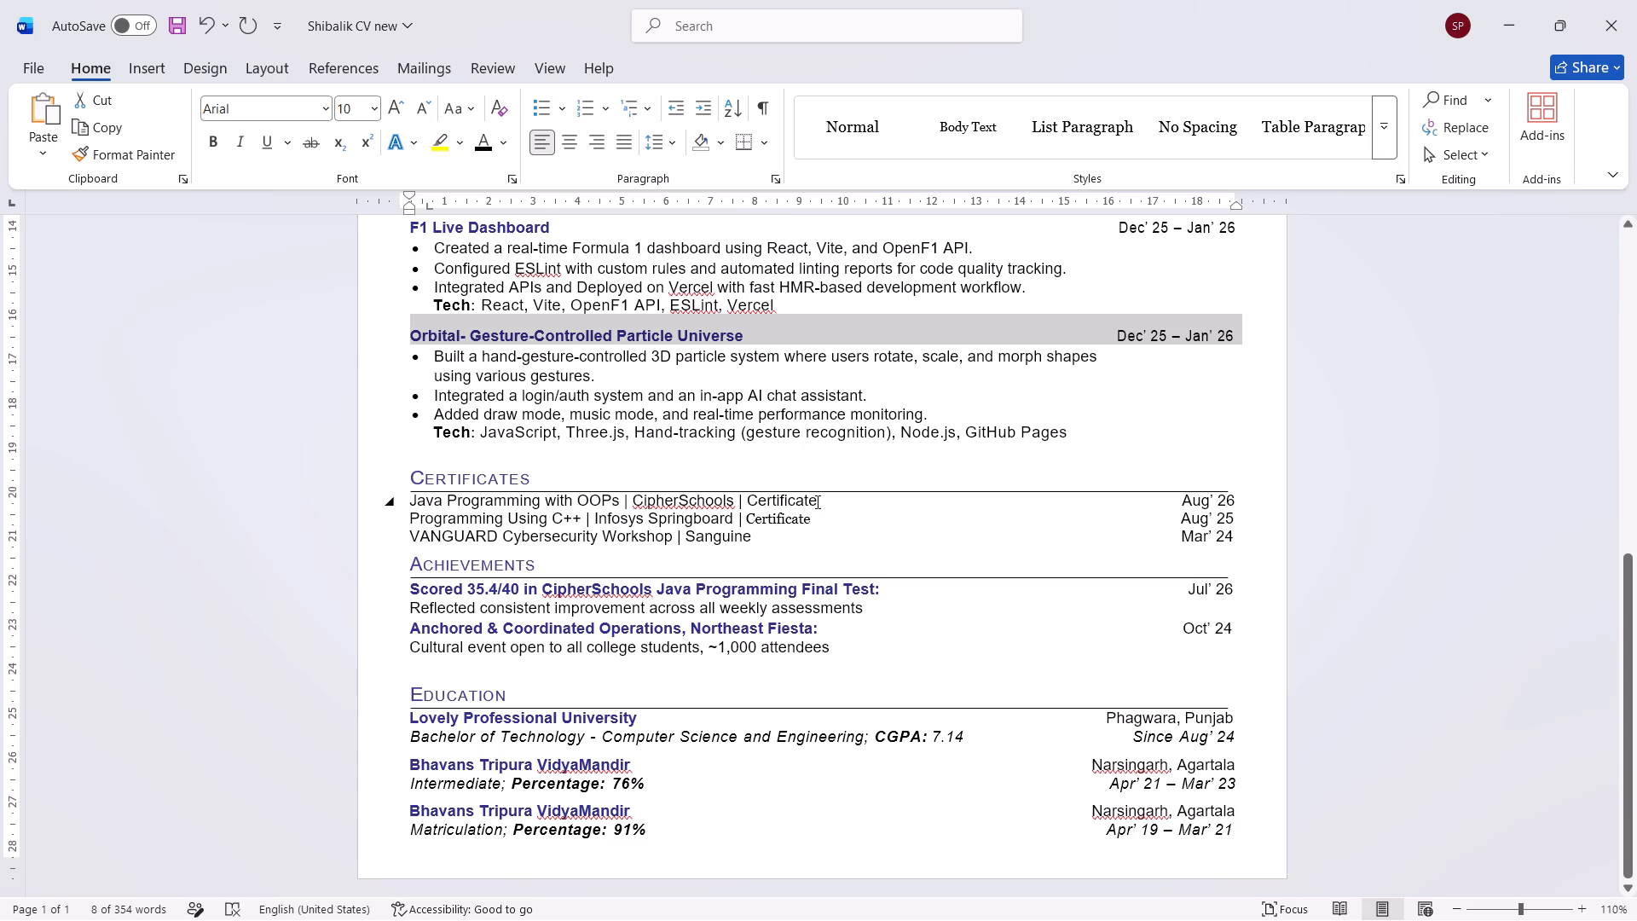
left_click_drag(816, 501, 749, 504)
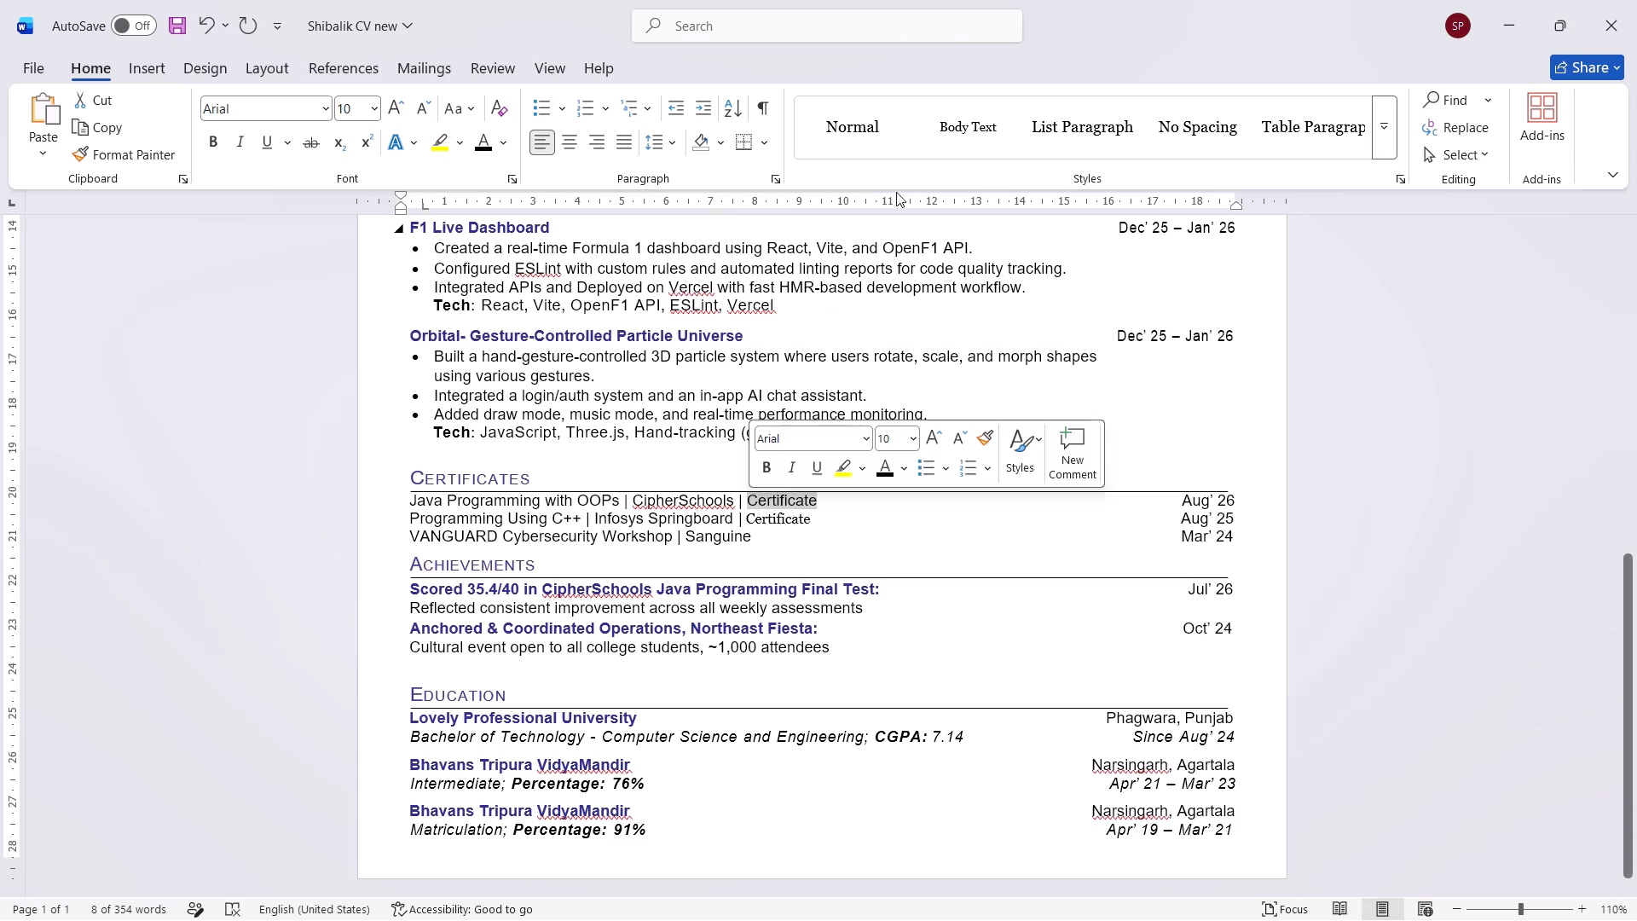
left_click(934, 139)
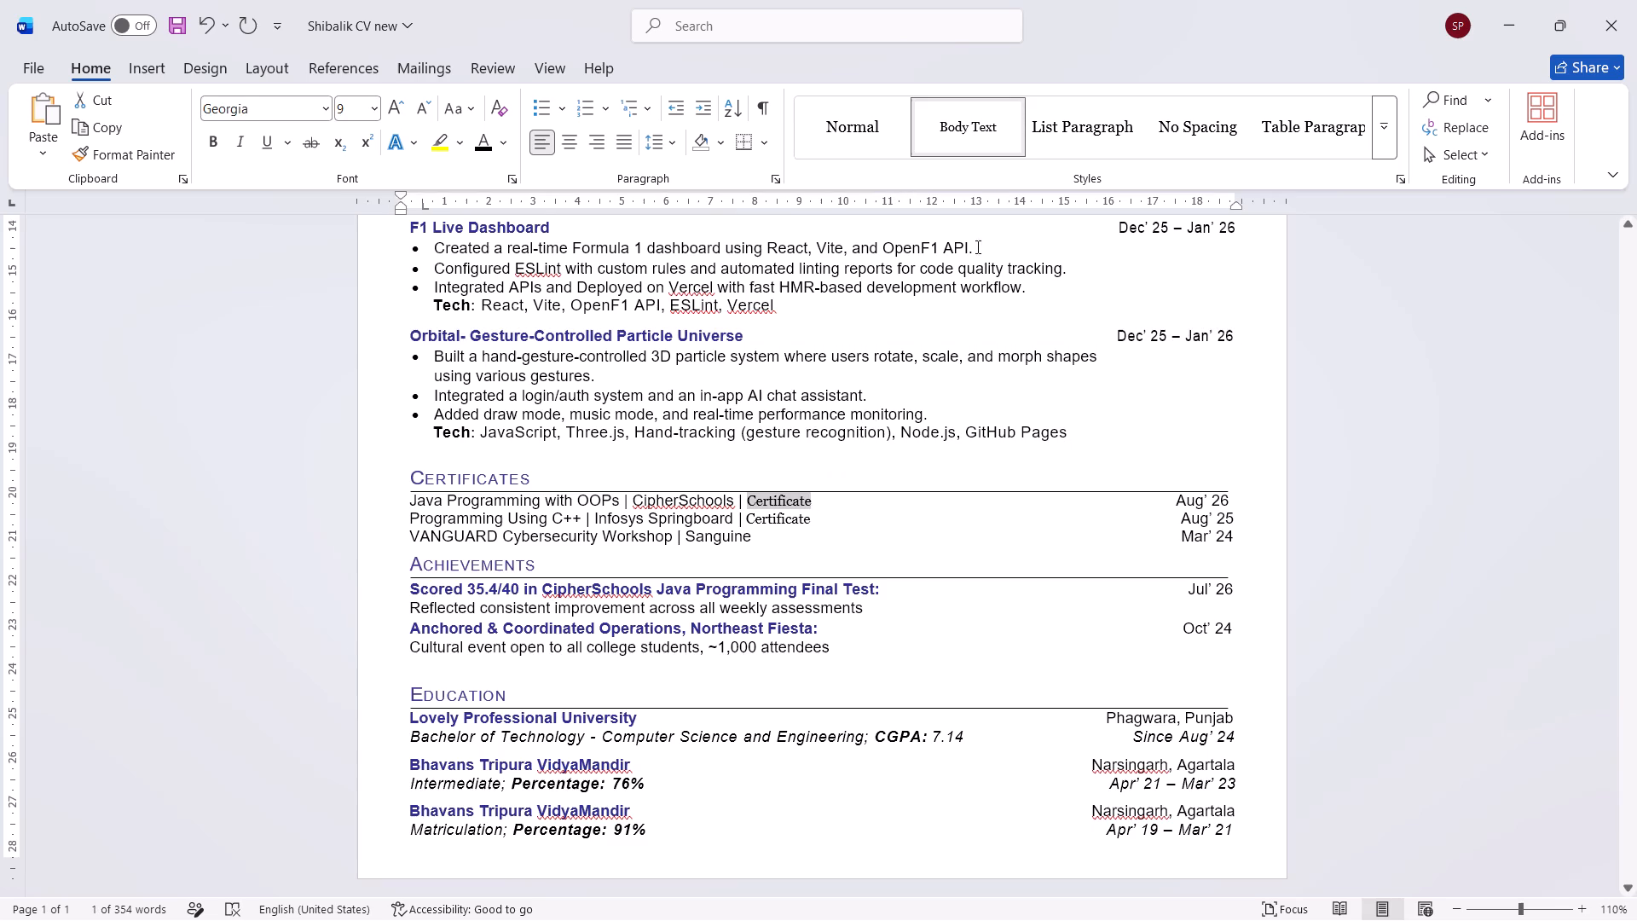
Add one space before Aug' 26 in the Java Programming entry to realign the date with Aug' 25.
left_click(1042, 501)
key("space")
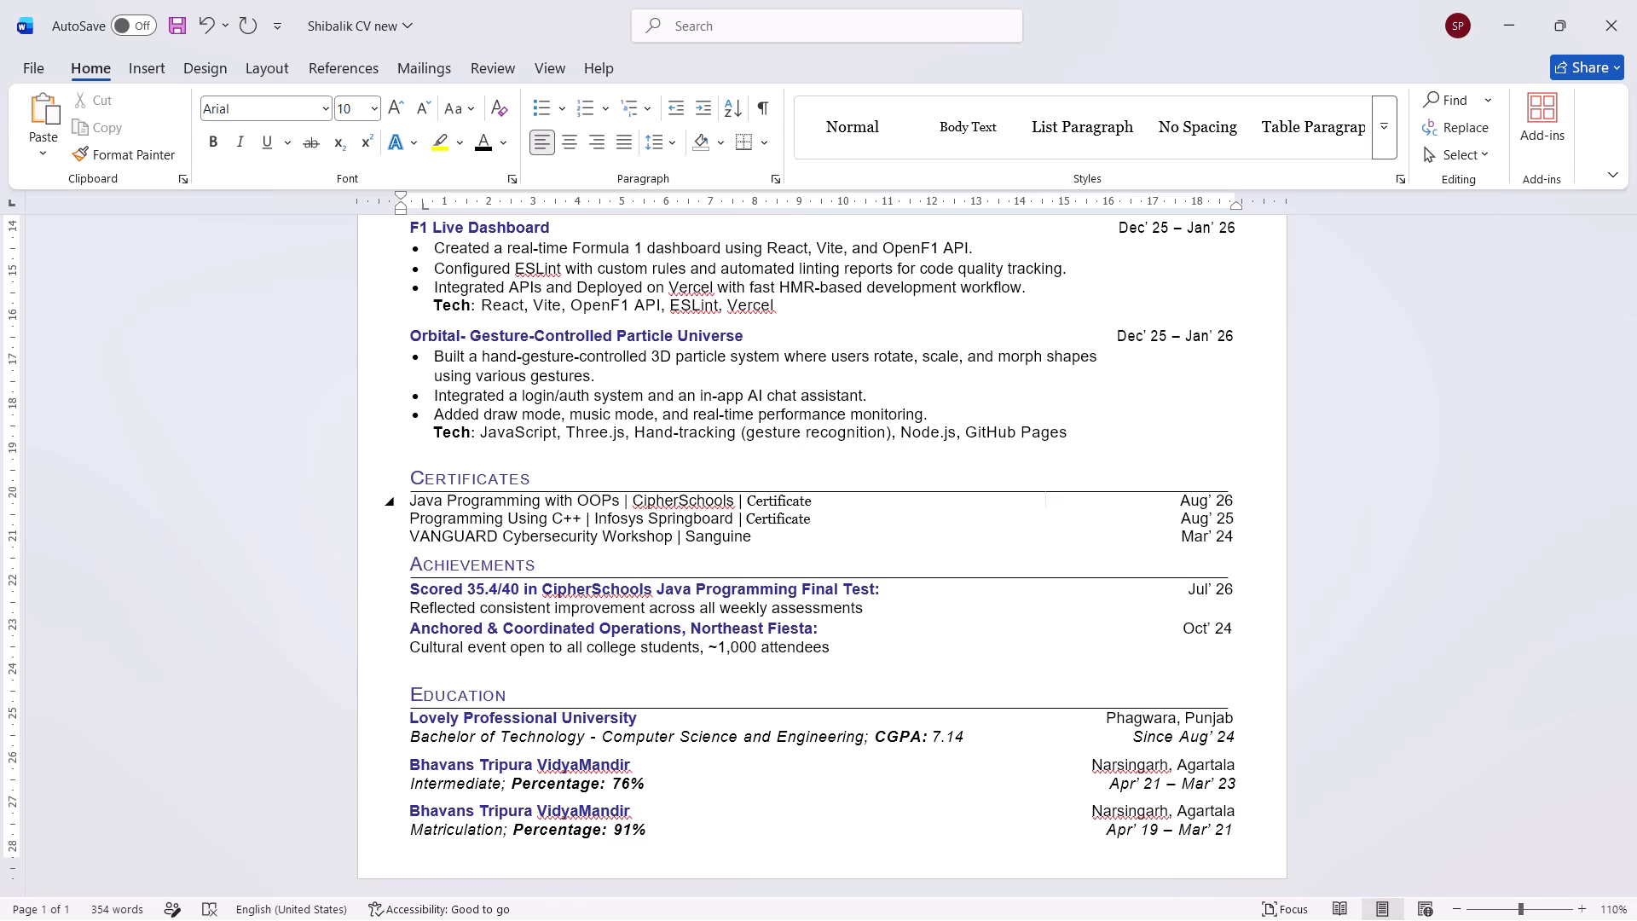
Delete the run of spaces before the Mar' 24 date in the VANGUARD Cybersecurity Workshop entry.
left_click(783, 533)
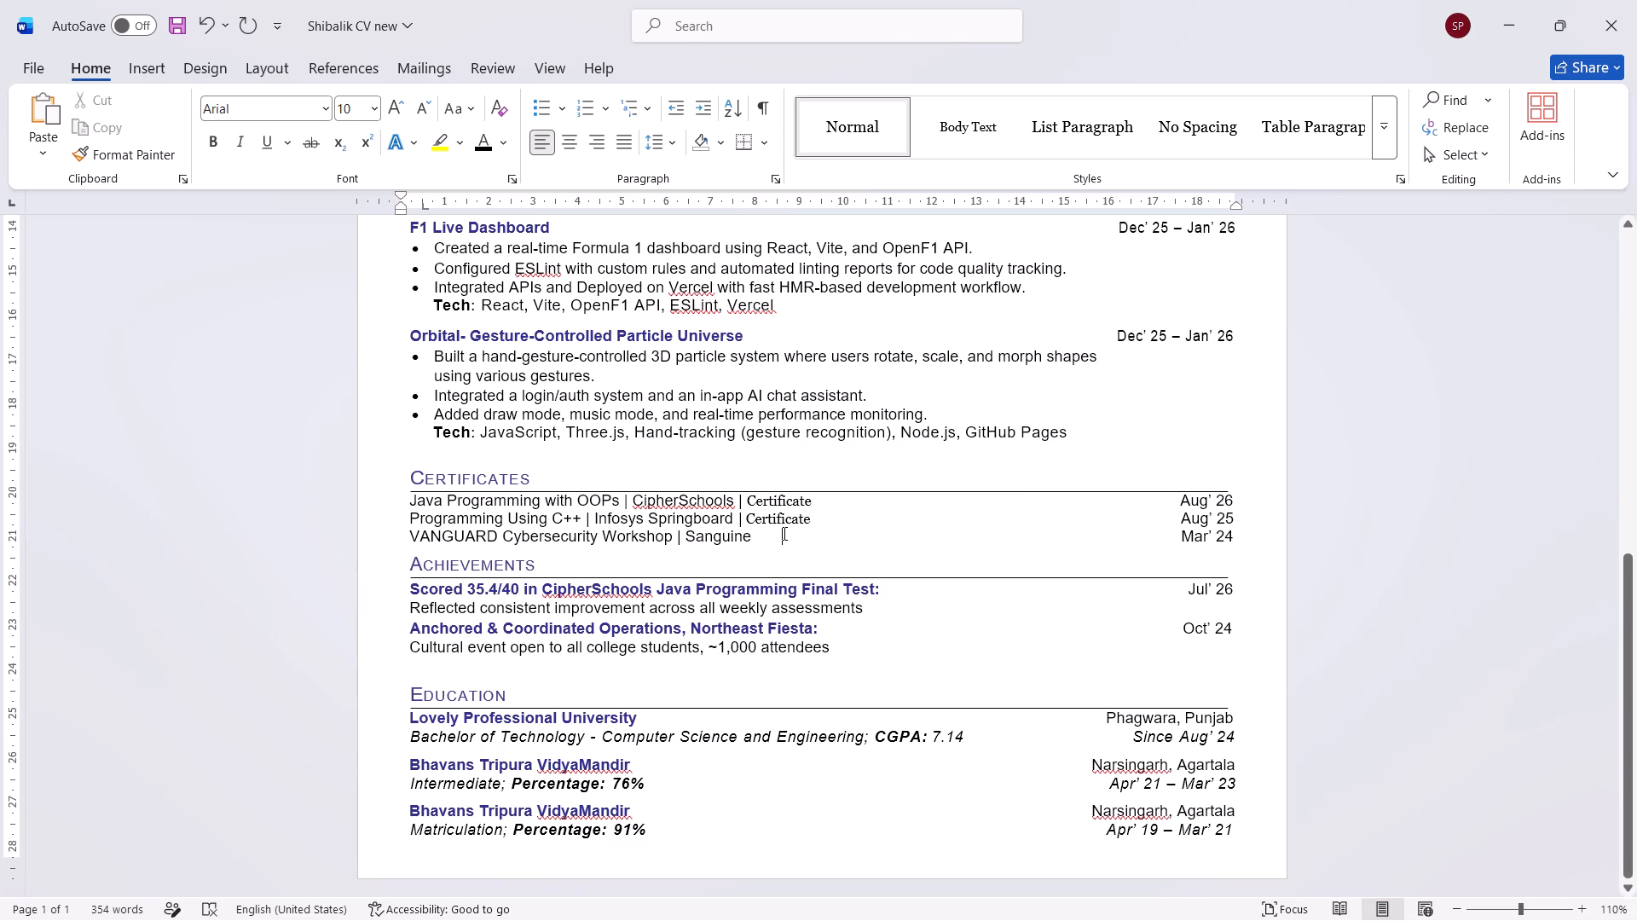
key("Right")
key("Right")
key("Right")
key("Right")
key("Right")
key("Right")
key("Right")
key("Right")
key("Right")
key("Right")
key("Right")
key("Right")
key("Right")
key("Right")
key("Right")
key("Right")
key("Right")
key("Right")
key("Right")
key("Right")
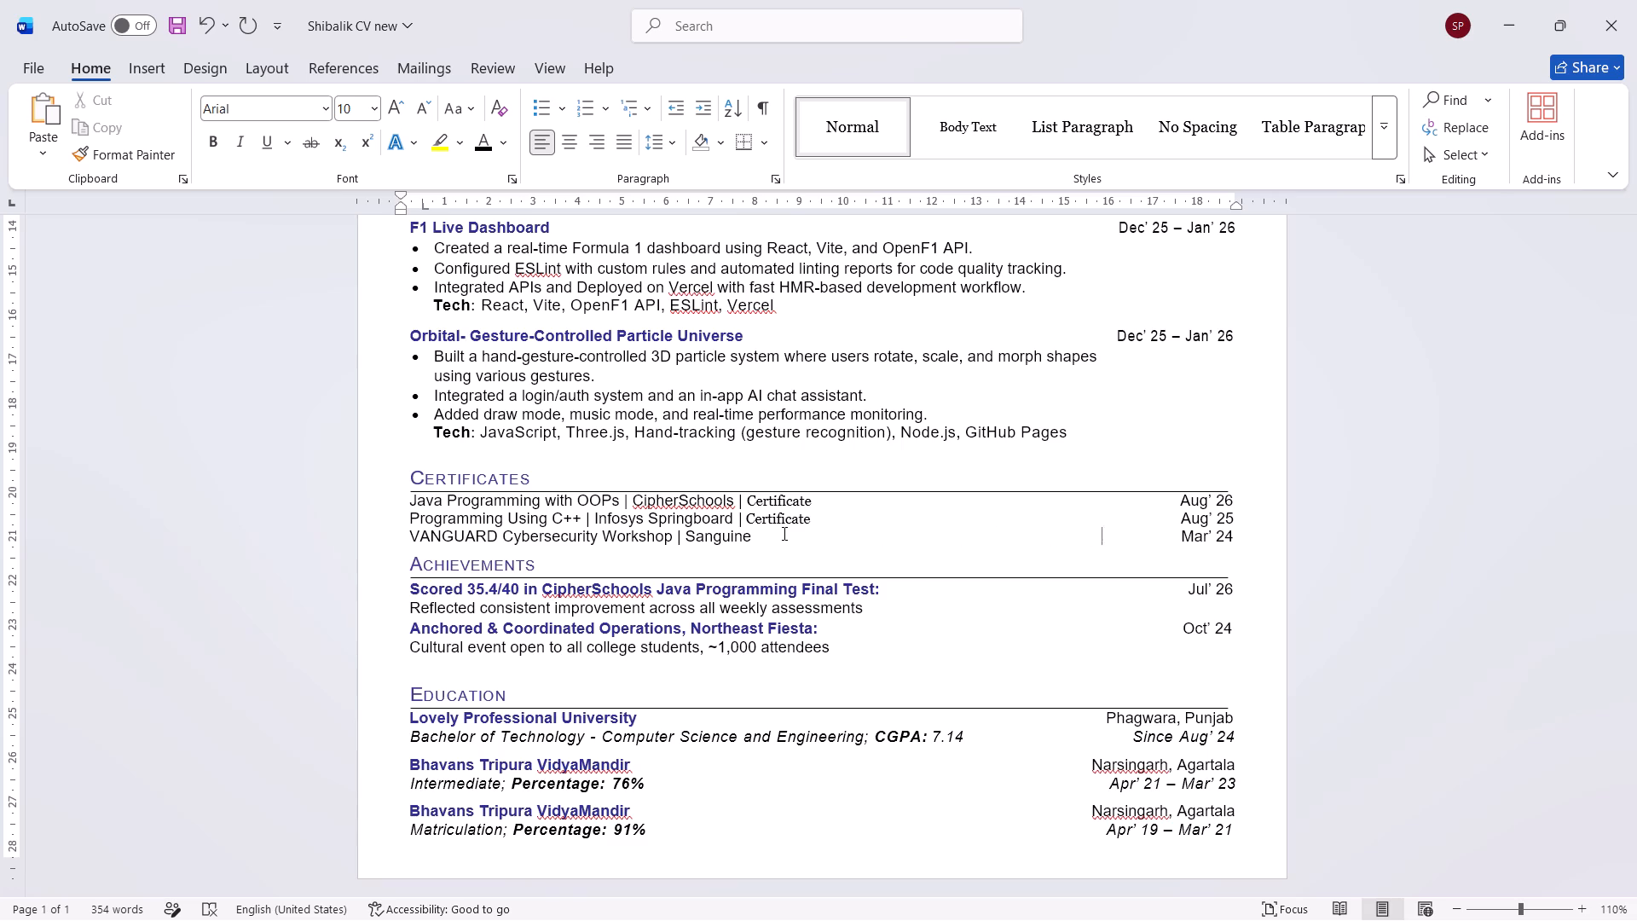
key("BackSpace")
key("BackSpace")
key("BackSpace")
key("BackSpace")
key("BackSpace")
key("BackSpace")
key("BackSpace")
key("BackSpace")
key("BackSpace")
key("BackSpace")
key("BackSpace")
key("BackSpace")
key("BackSpace")
key("BackSpace")
key("BackSpace")
key("BackSpace")
key("BackSpace")
key("BackSpace")
key("BackSpace")
key("BackSpace")
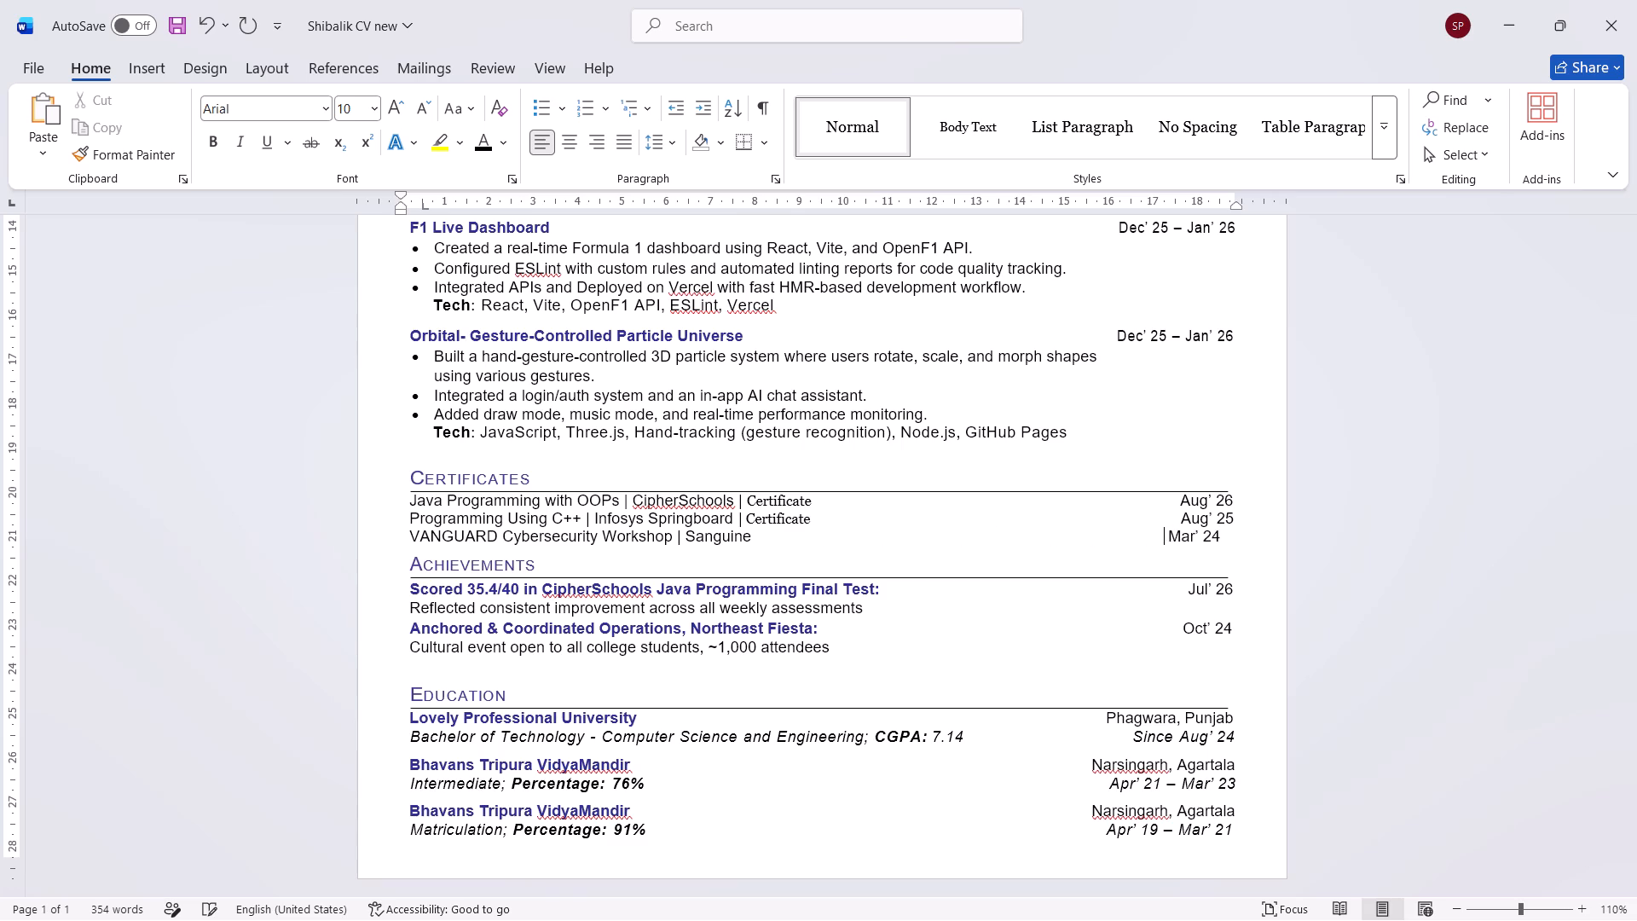